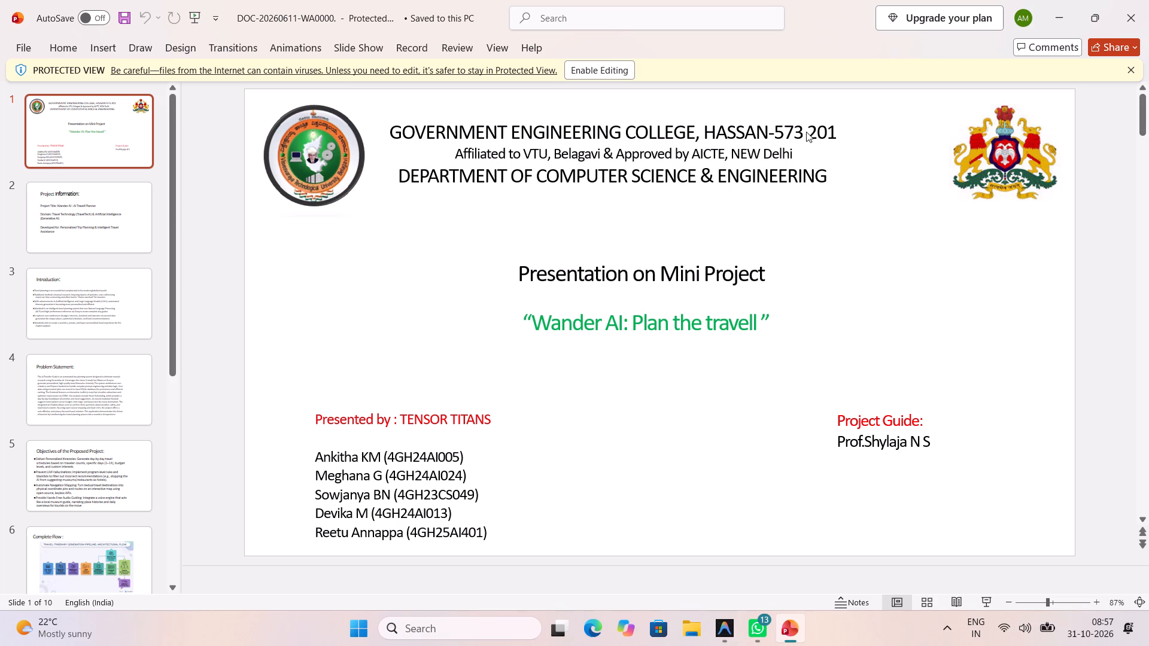
Select the department name text box on the presentation's title slide.
click(825, 170)
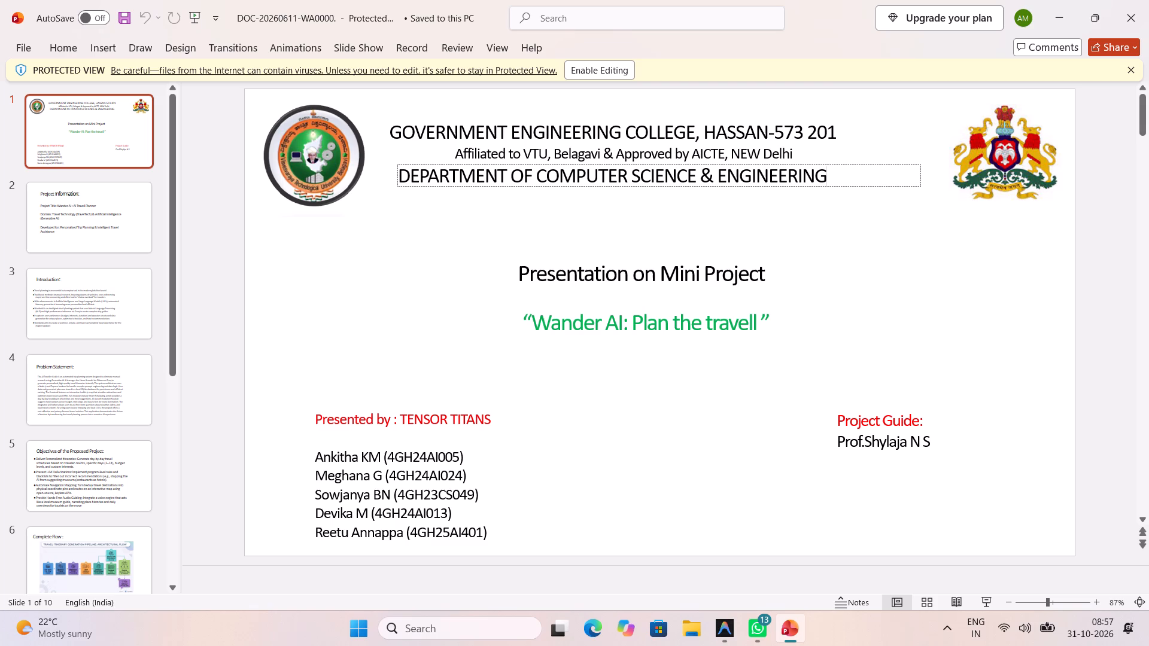
Switch to the Mini Project presentation in PowerPoint and enable editing of the protected file.
key(BackSpace)
key(BackSpace)
key(BackSpace)
key(BackSpace)
key(BackSpace)
key(BackSpace)
key(BackSpace)
key(BackSpace)
key(BackSpace)
key(BackSpace)
click(608, 69)
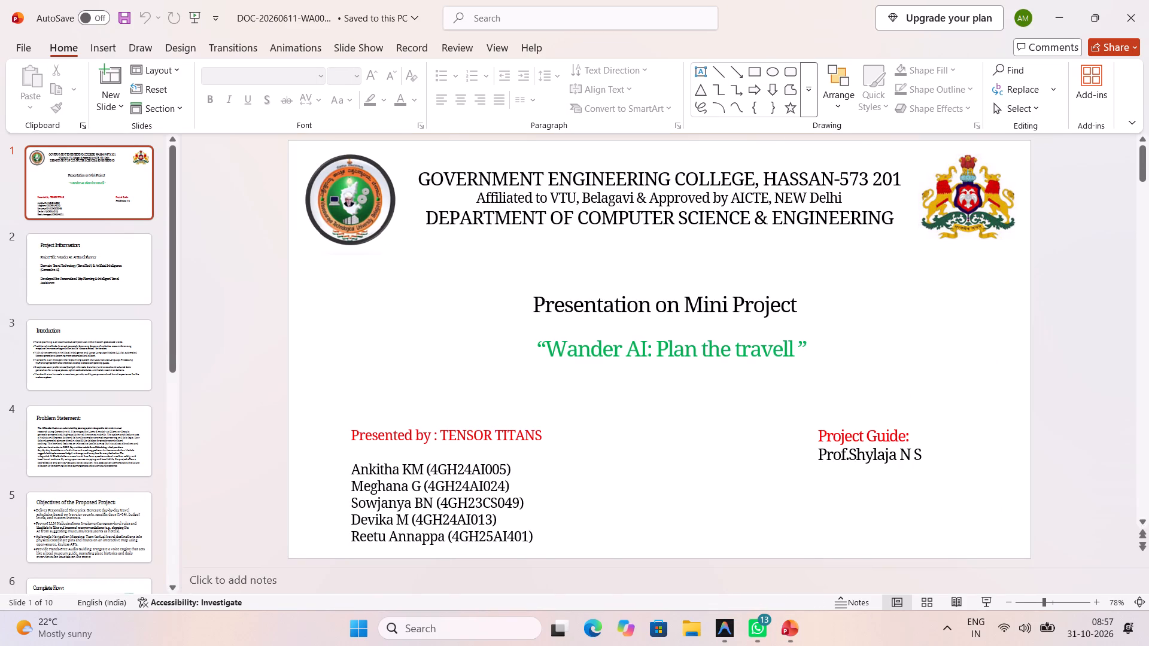
Delete "COMPUTER SCIENCE & ENGINEERING" from the department heading on the title slide, keeping "DEPARTMENT OF".
click(892, 214)
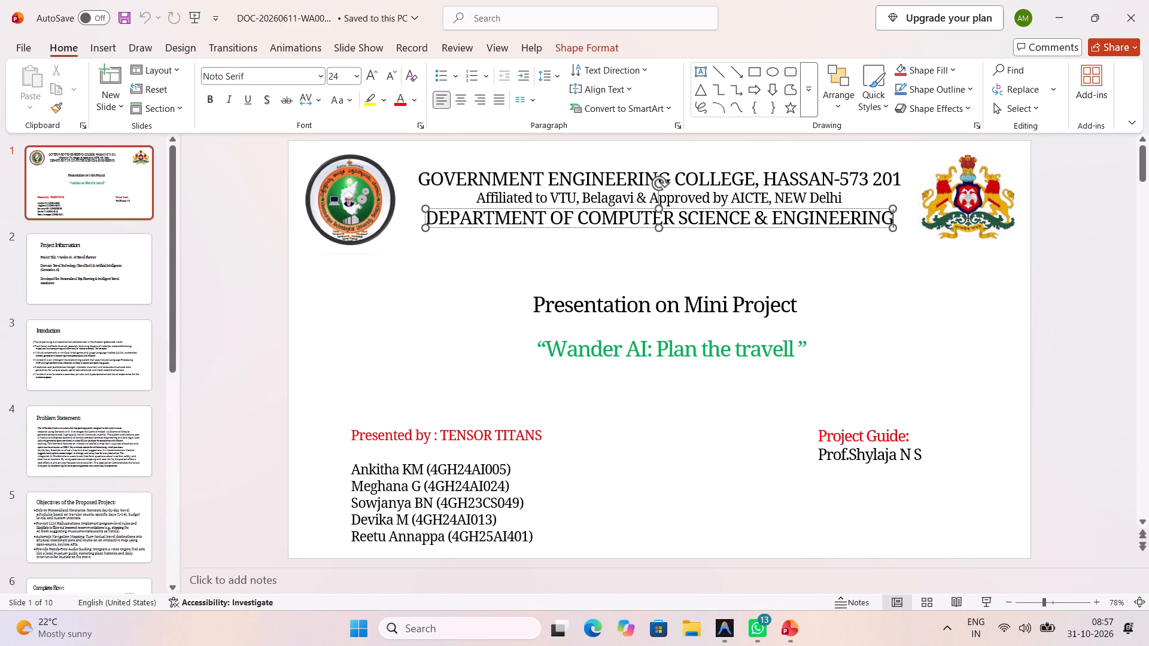
click(892, 214)
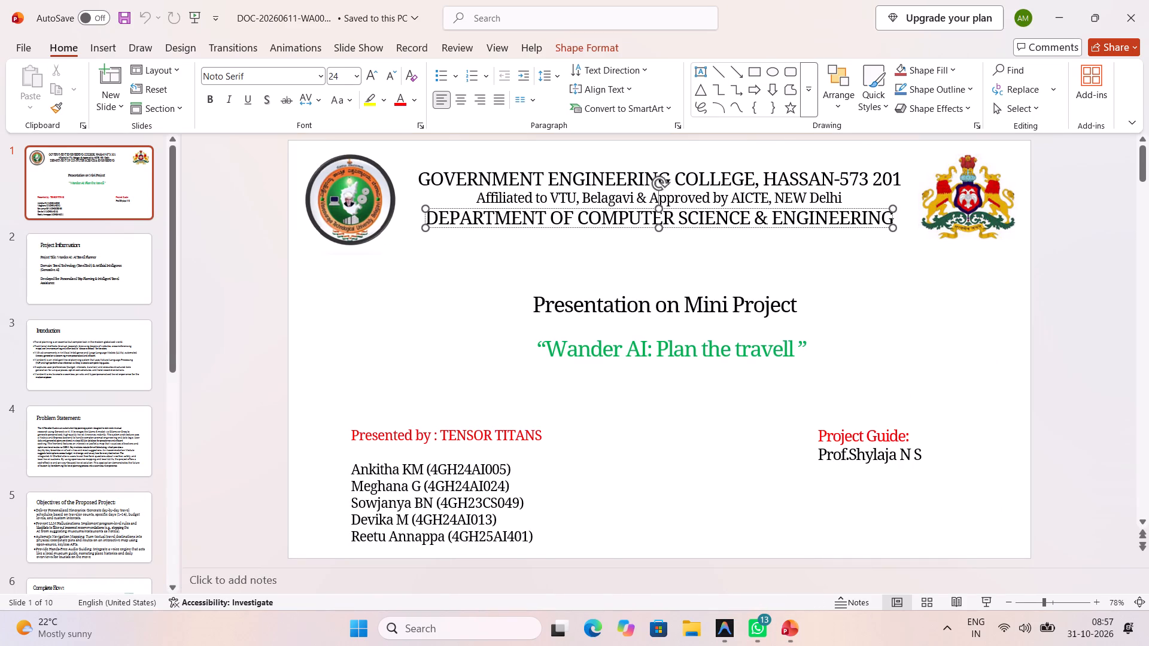
click(889, 218)
key(BackSpace)
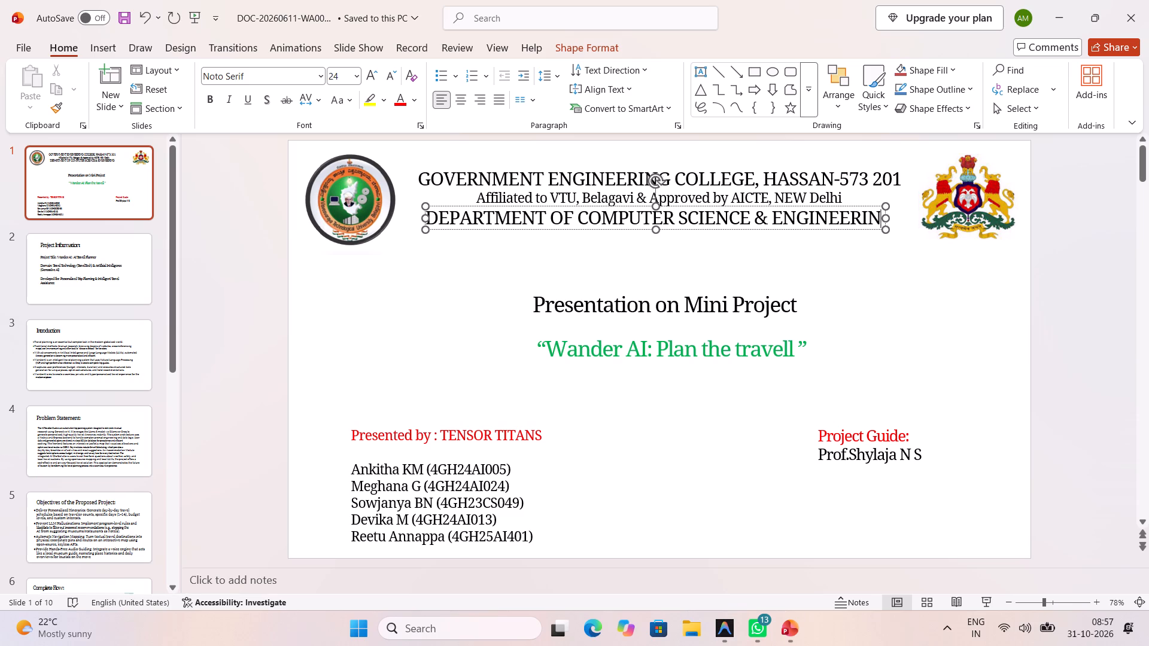
key(BackSpace)
key(BackSpace)
key(BackSpace)
key(BackSpace)
key(BackSpace)
key(BackSpace)
key(BackSpace)
key(BackSpace)
key(BackSpace)
key(BackSpace)
key(BackSpace)
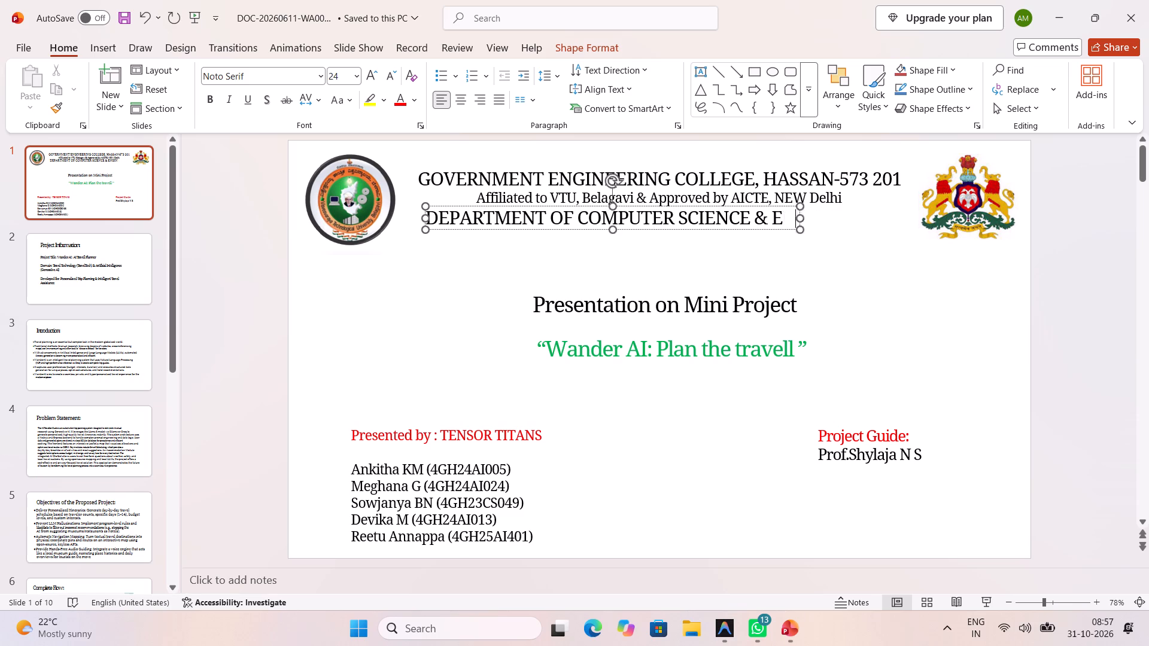
key(BackSpace)
key(BackSpace)
key(BackSpace)
key(BackSpace)
key(BackSpace)
key(BackSpace)
key(BackSpace)
key(BackSpace)
key(BackSpace)
key(BackSpace)
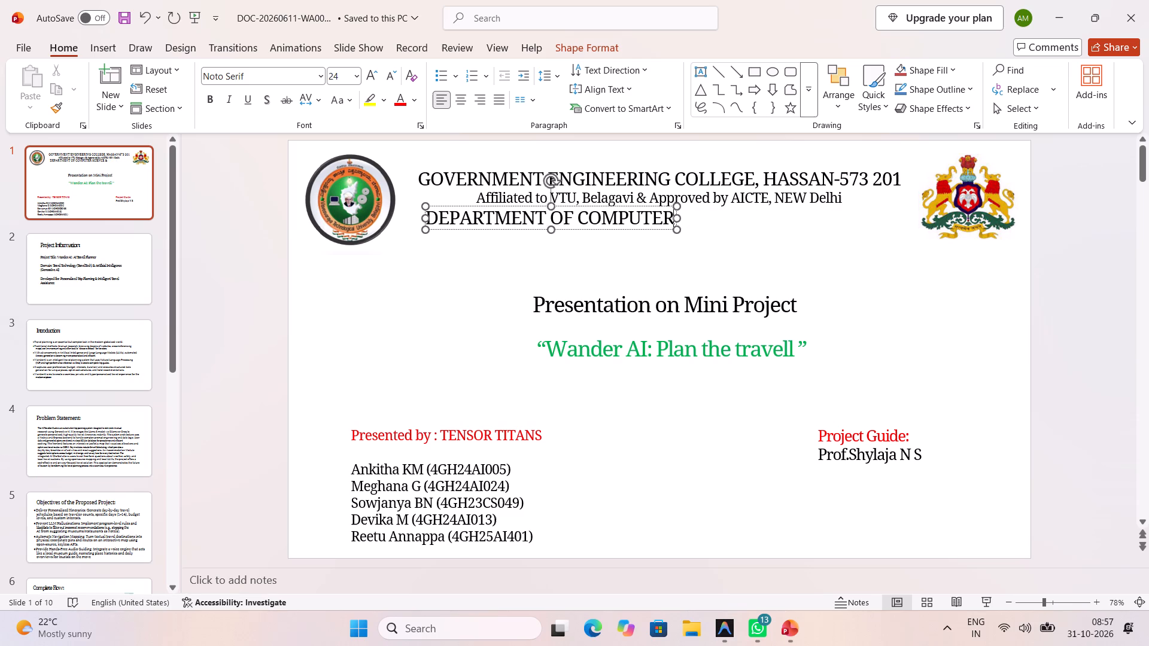
key(BackSpace)
key(BackSpace)
key(BackSpace)
key(BackSpace)
key(BackSpace)
key(BackSpace)
key(BackSpace)
key(BackSpace)
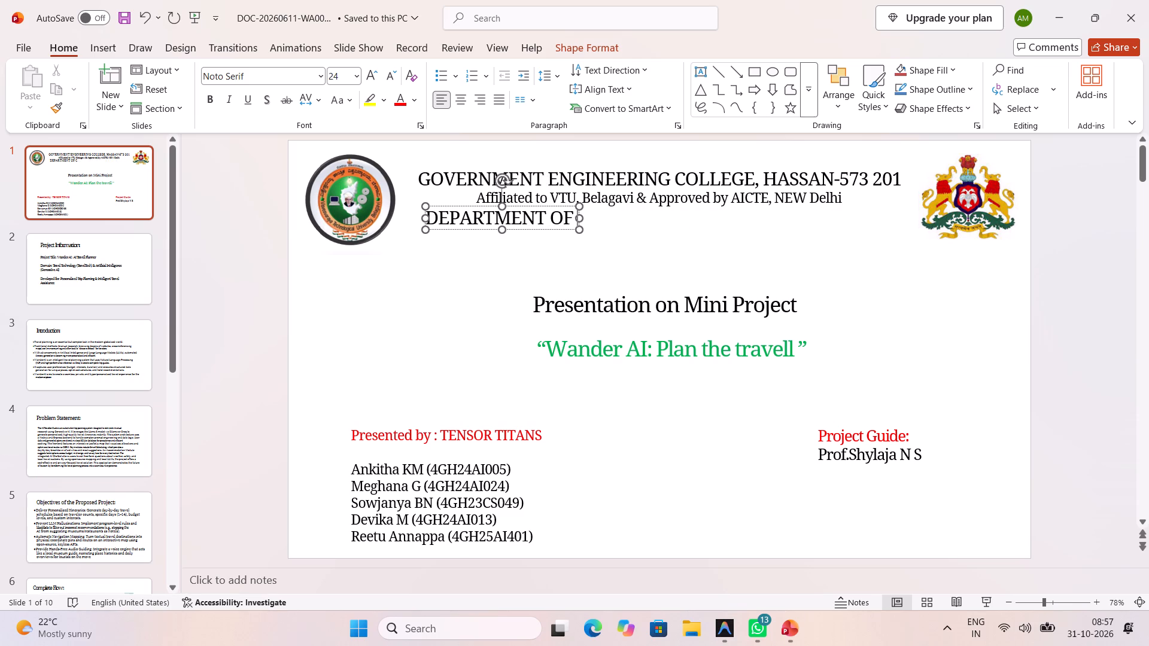
Complete the department heading's first line as "DEPARTMENT OF ARTIFICIAL INTELLIGENCE AND".
key(shift+a)
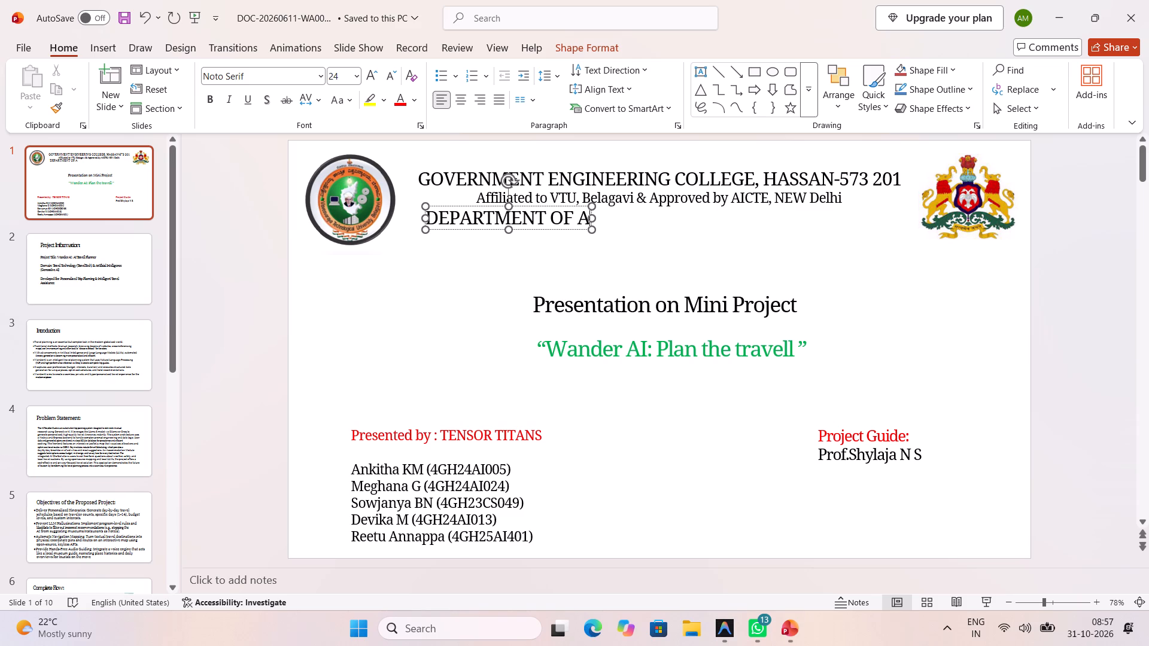
text(RTIFI)
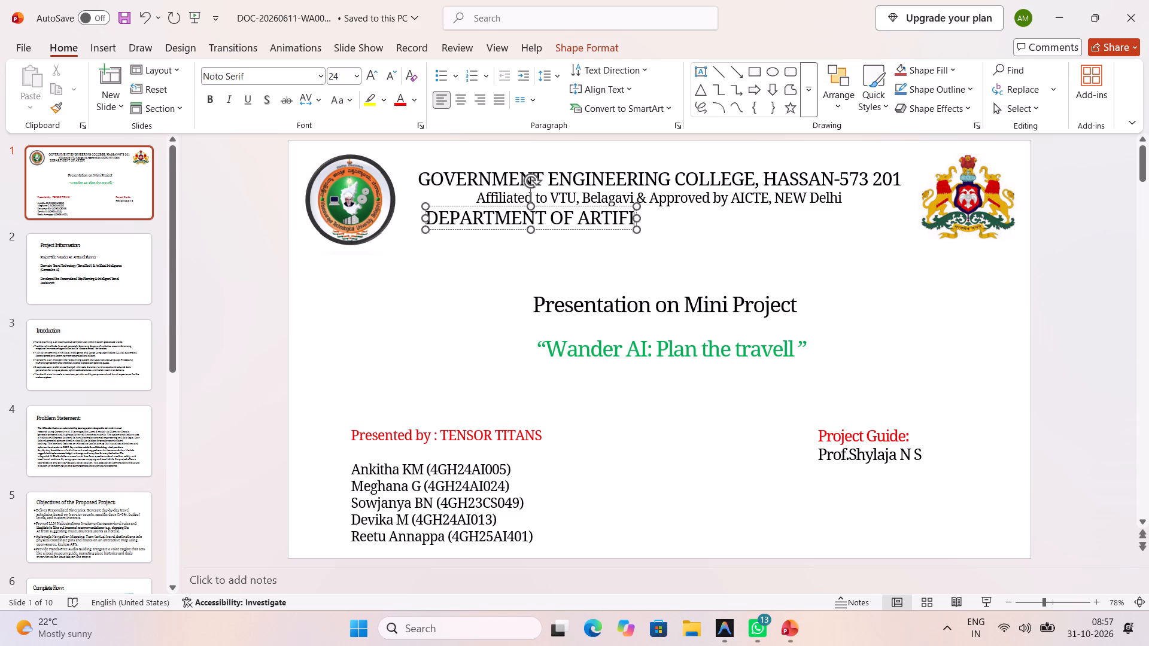
text(TICAL)
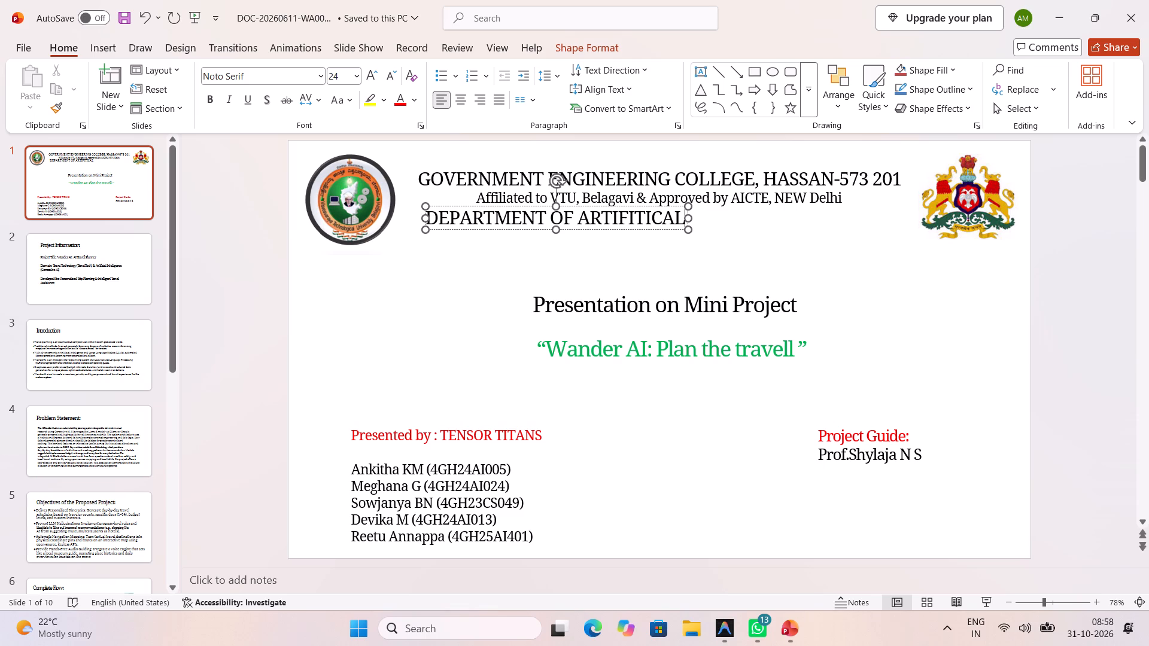
key(BackSpace)
key(BackSpace)
key(BackSpace)
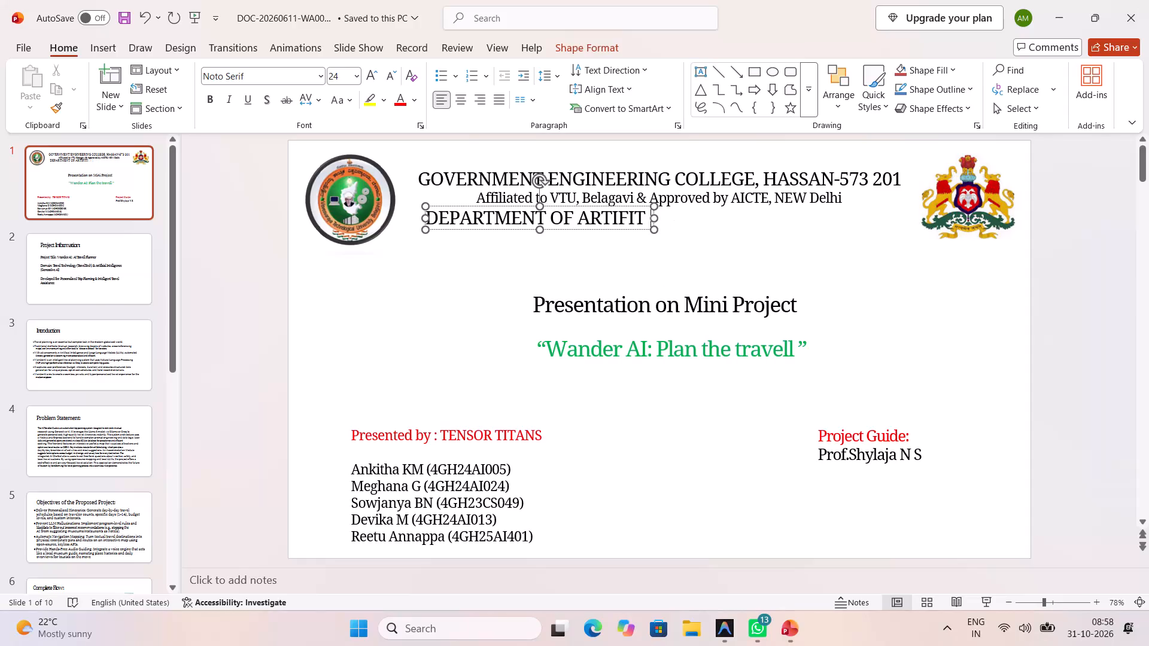
key(BackSpace)
key(BackSpace)
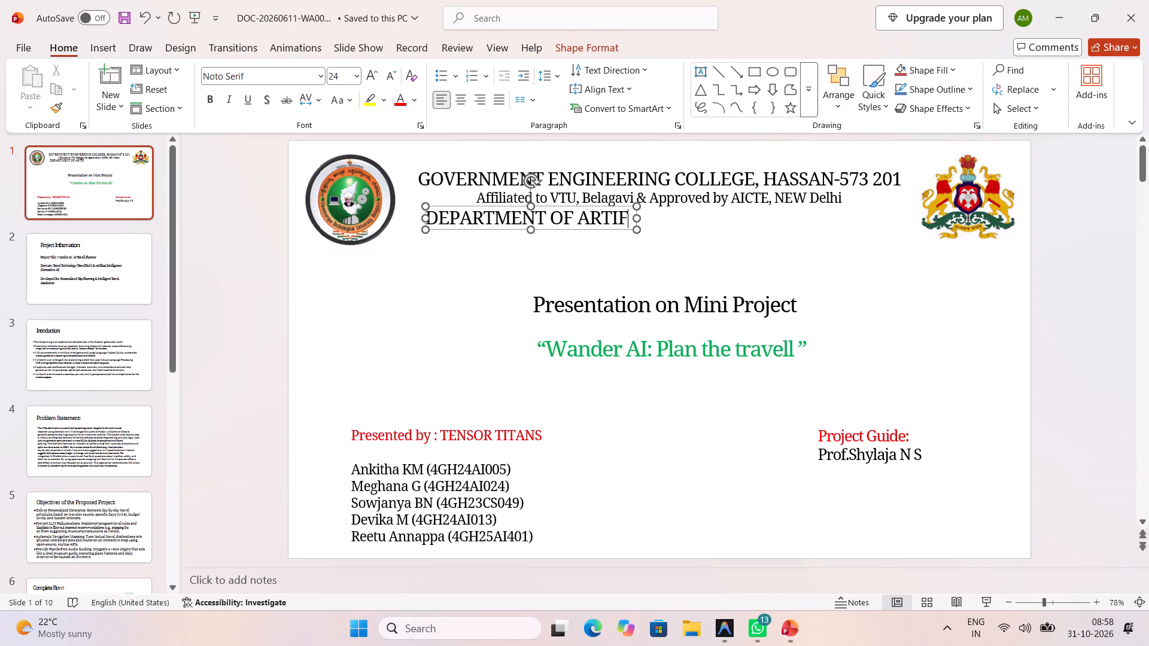
key(i)
text(CIAL)
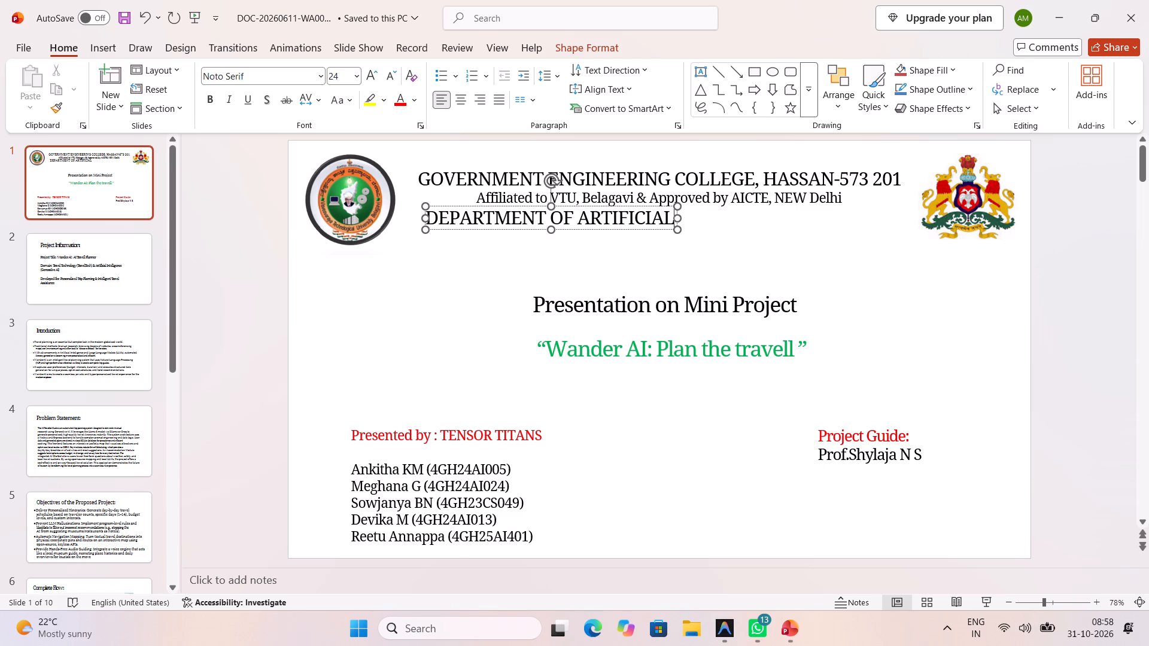
key(space)
text(INTELLIGENCE)
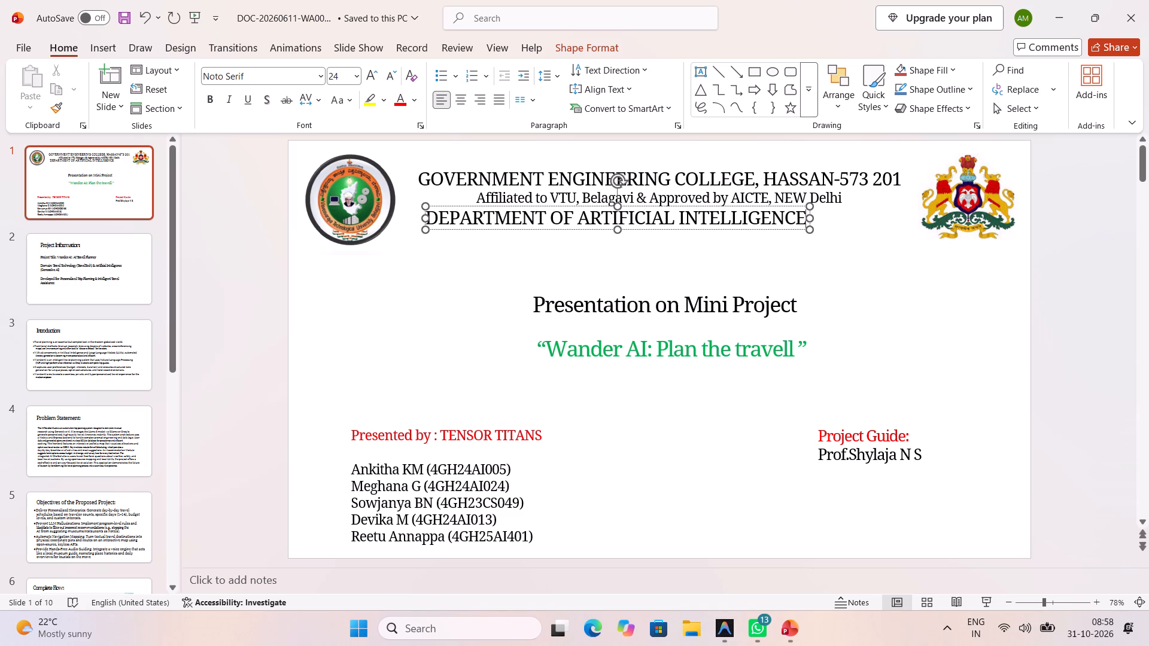
key(space)
key(a)
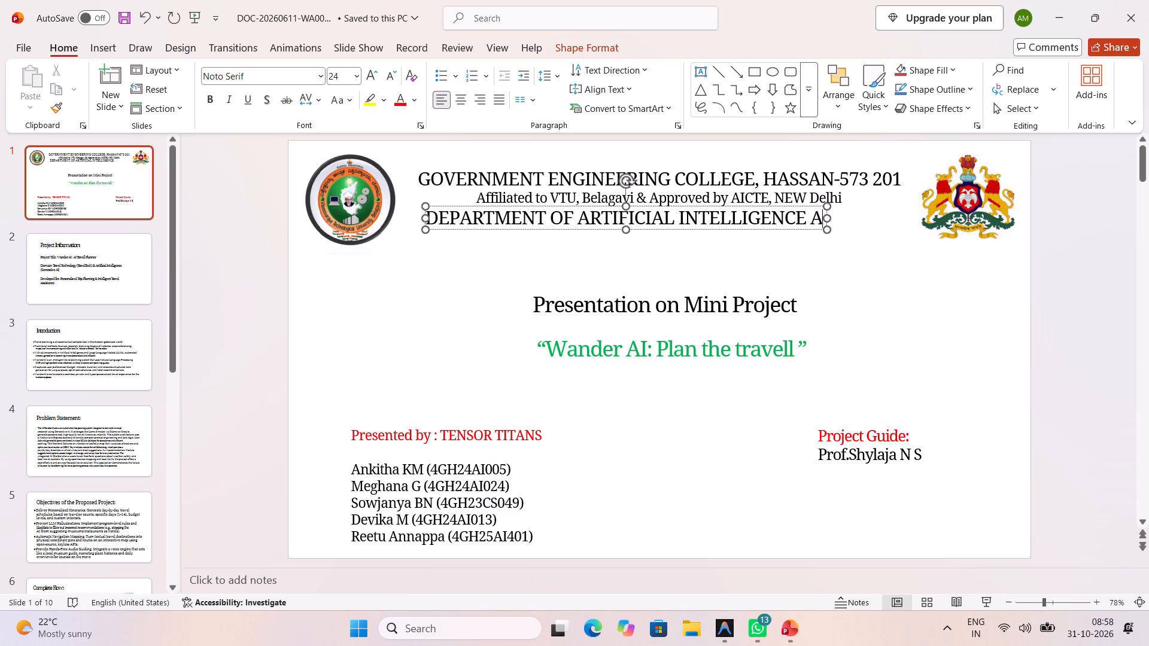
text(ND MA)
text(CHINR)
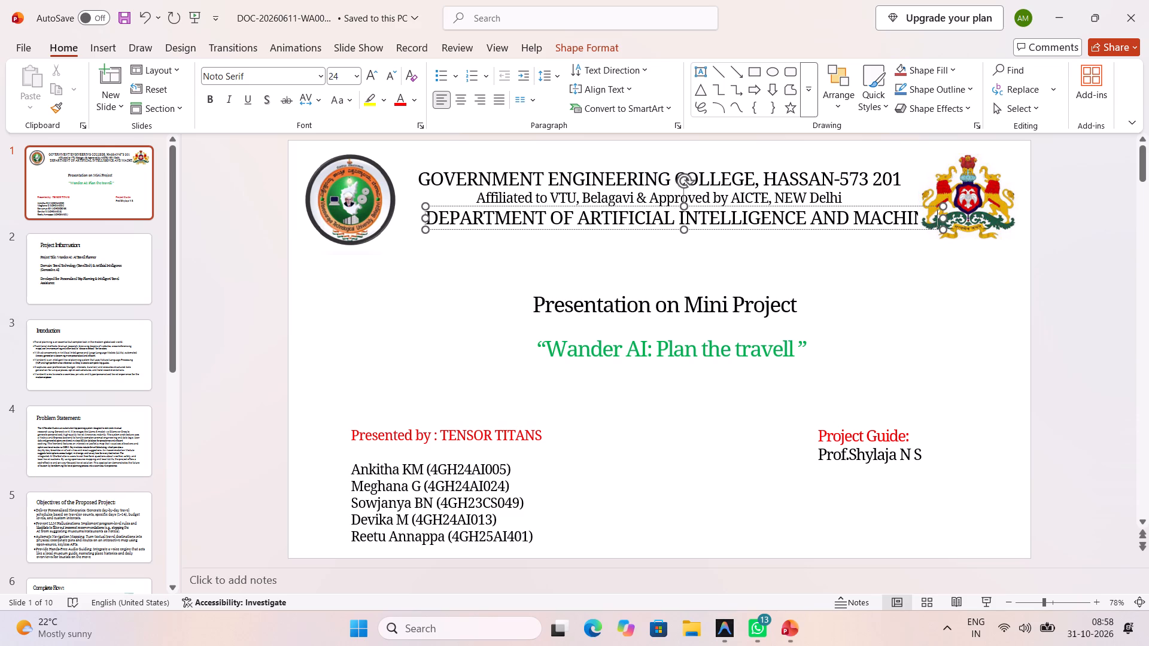
key(BackSpace)
key(BackSpace)
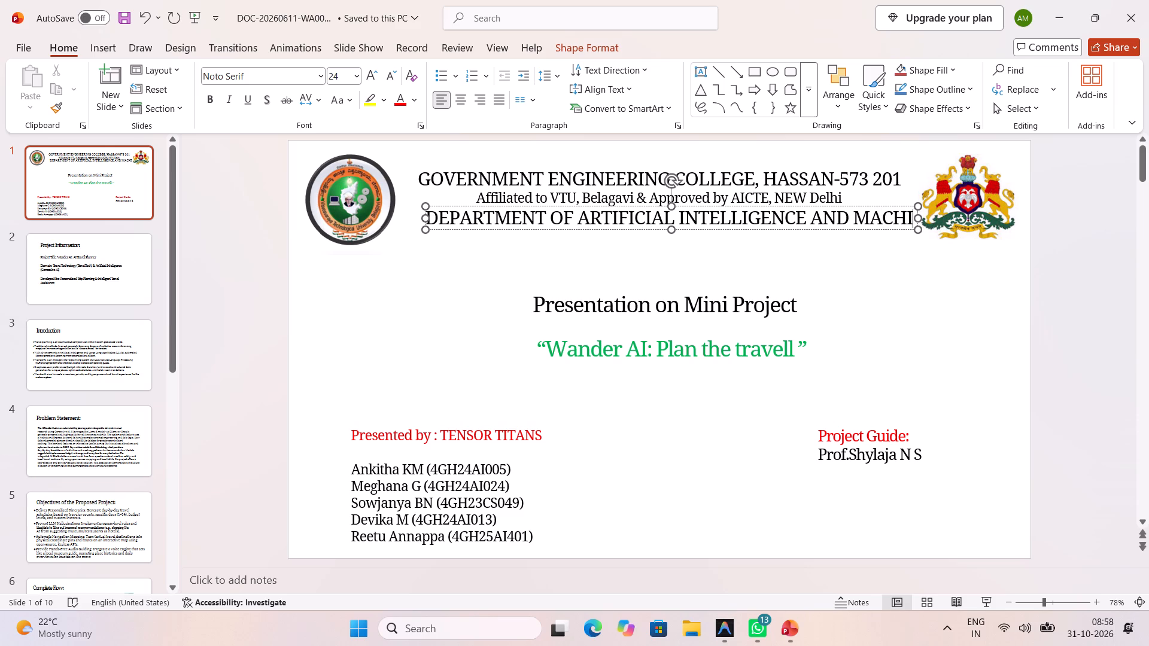
key(BackSpace)
key(BackSpace)
key(BackSpace)
key(BackSpace)
key(BackSpace)
Add "MACHINE LEARNING" as a second line of the department heading.
key(Return)
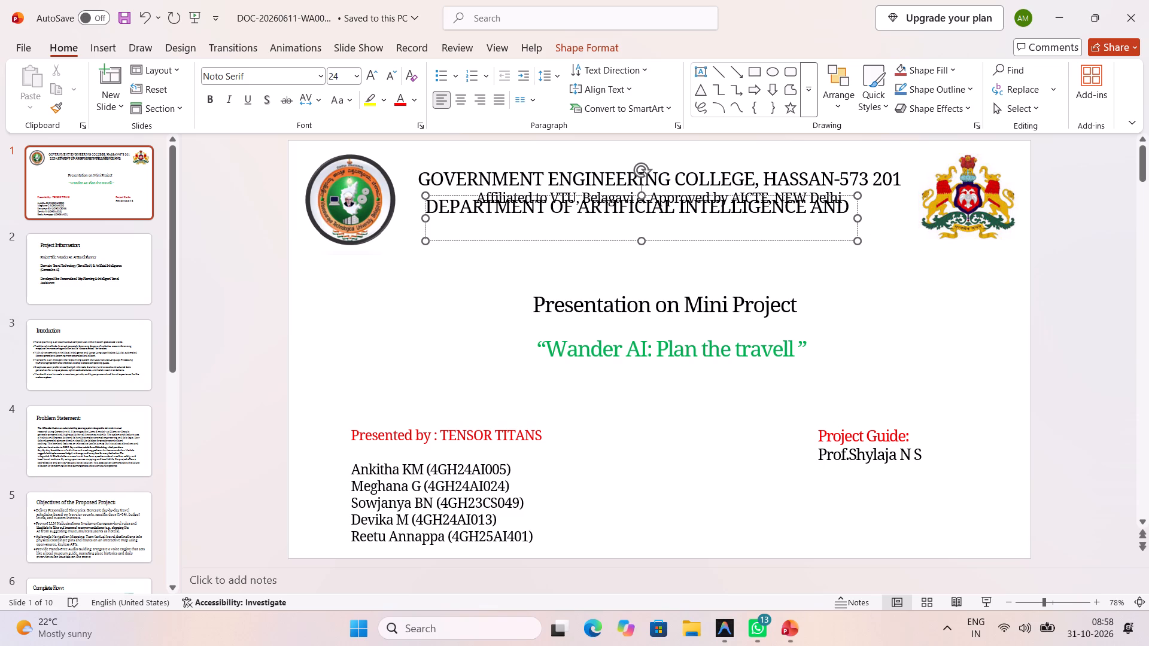
text(MA)
text(CHINE)
key(space)
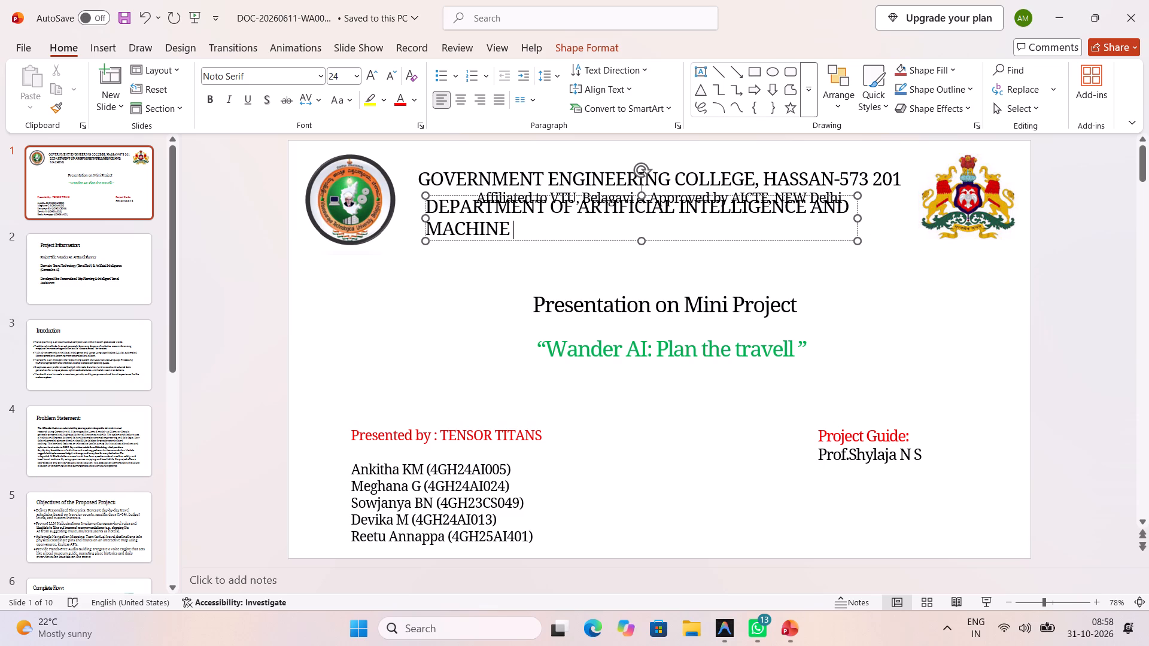
text(LEARNING)
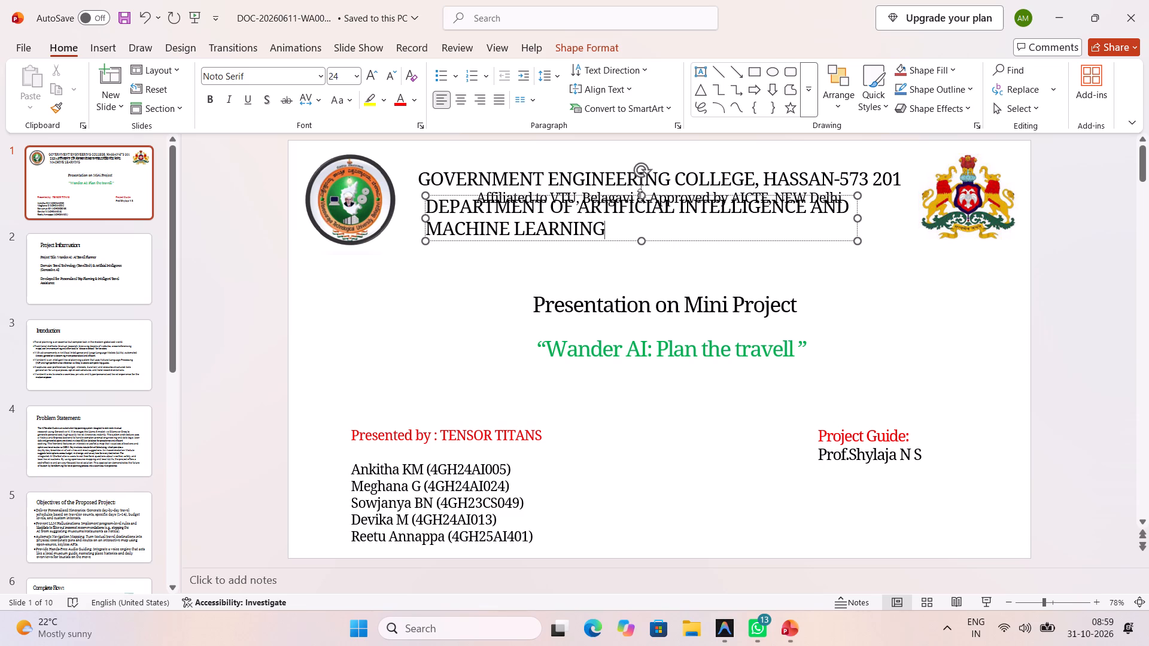
Resize the department heading's text box so both lines sit below the "Affiliated to VTU" line without overlapping it.
drag(641, 196, 641, 205)
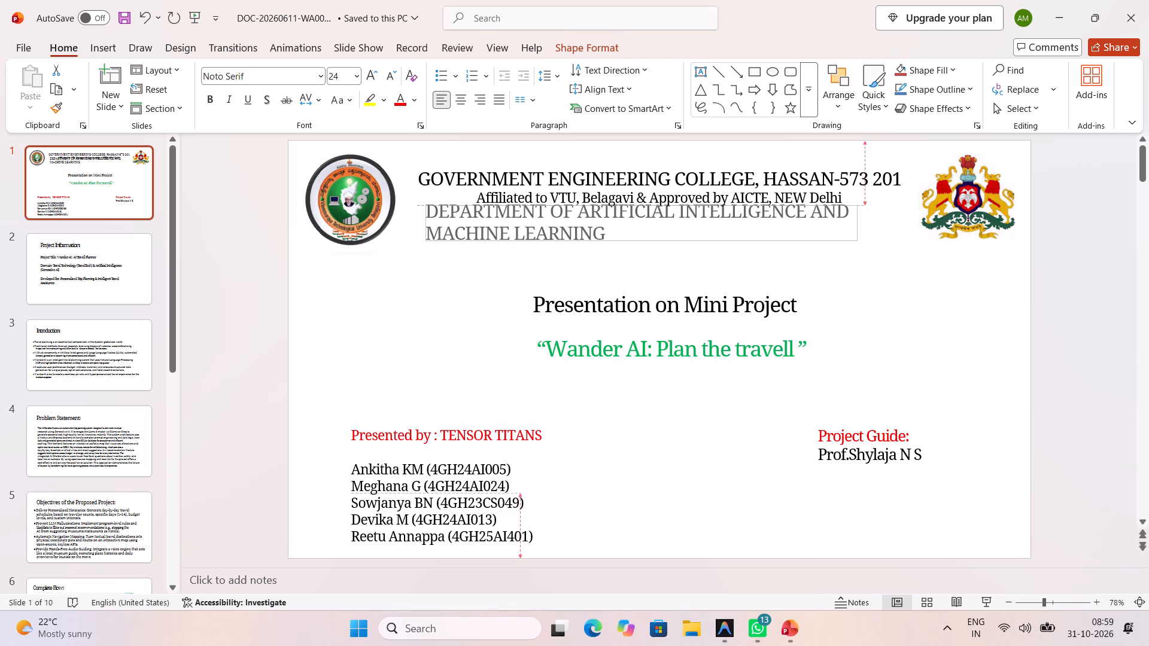
drag(641, 205, 641, 214)
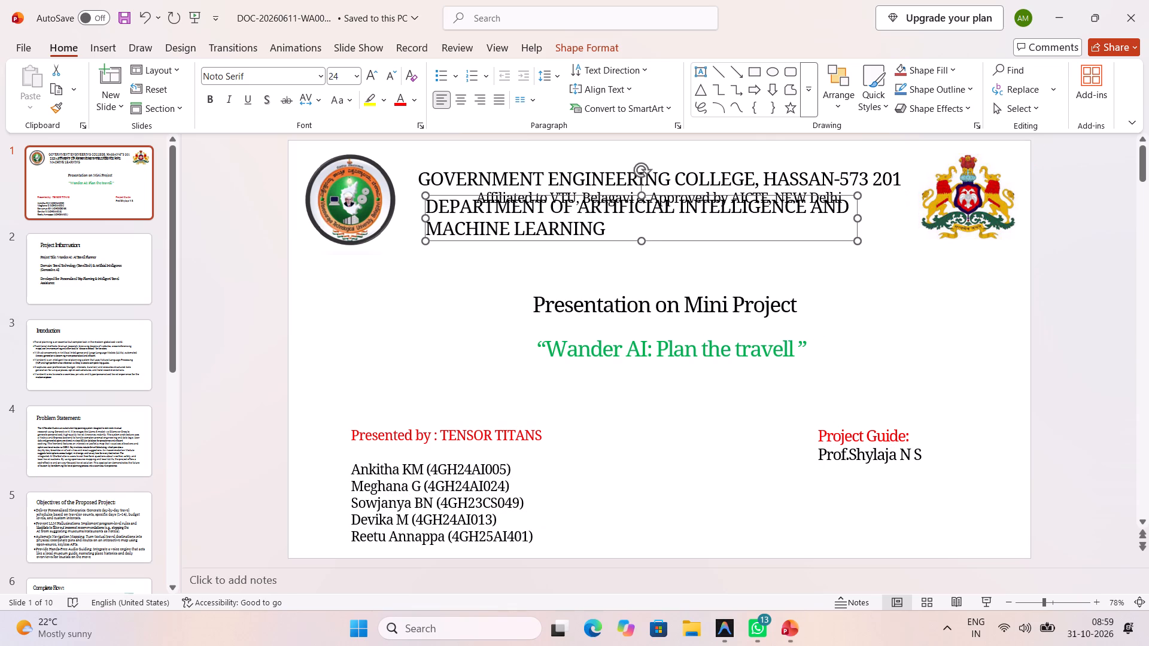
drag(642, 240, 642, 250)
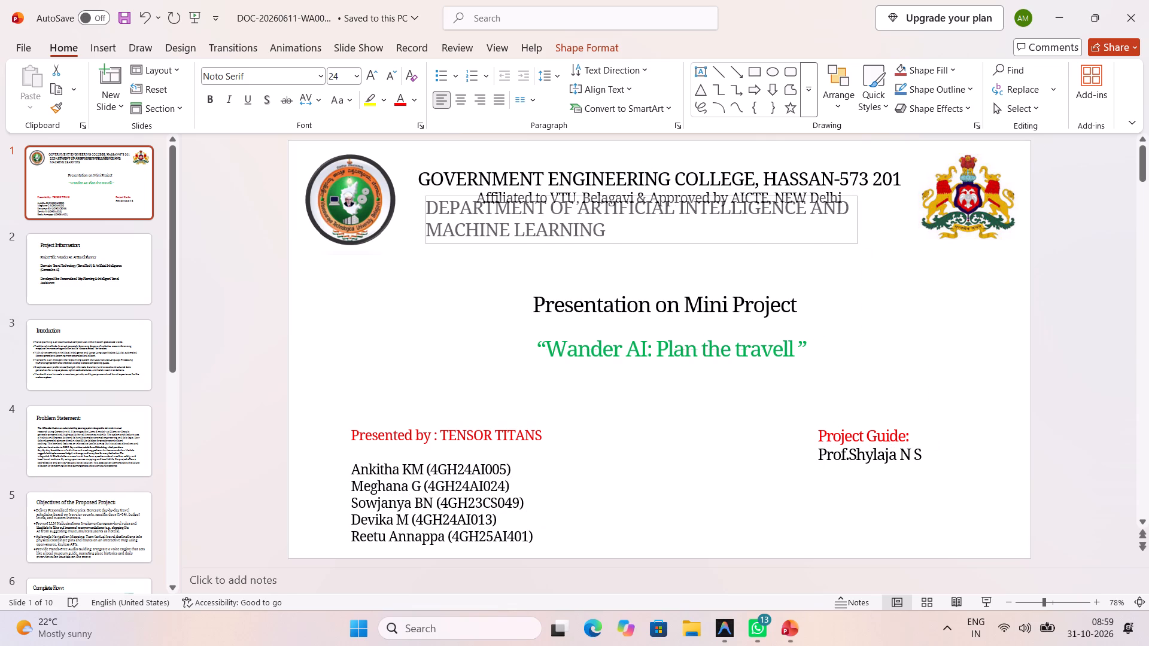
drag(642, 250, 641, 275)
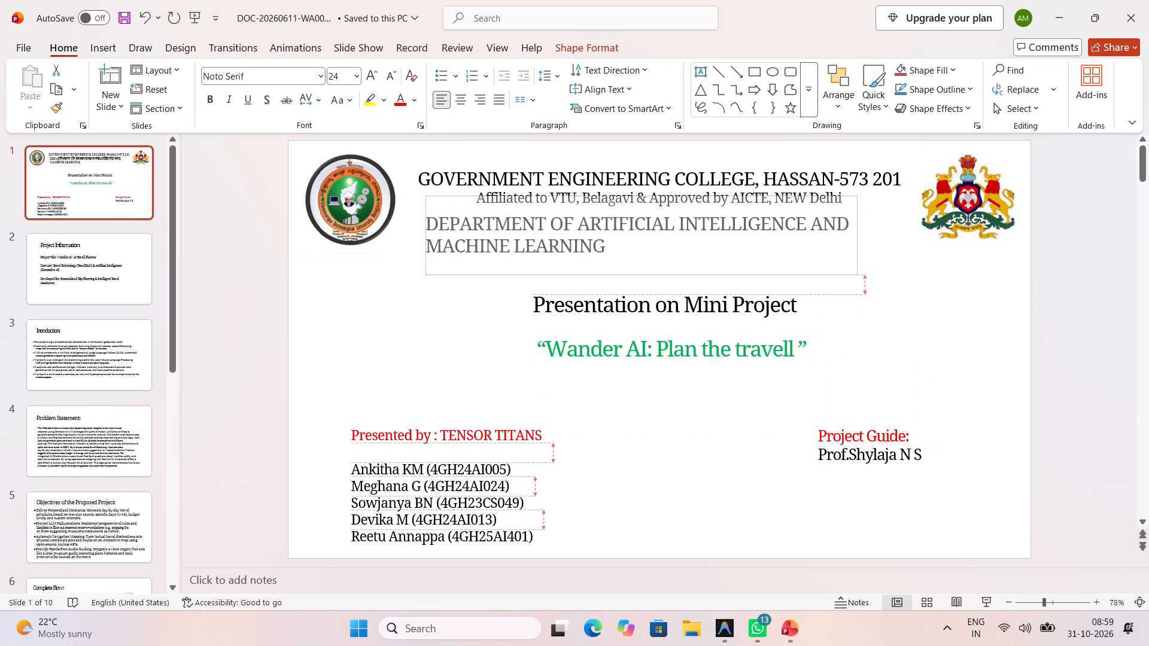
drag(641, 275, 640, 267)
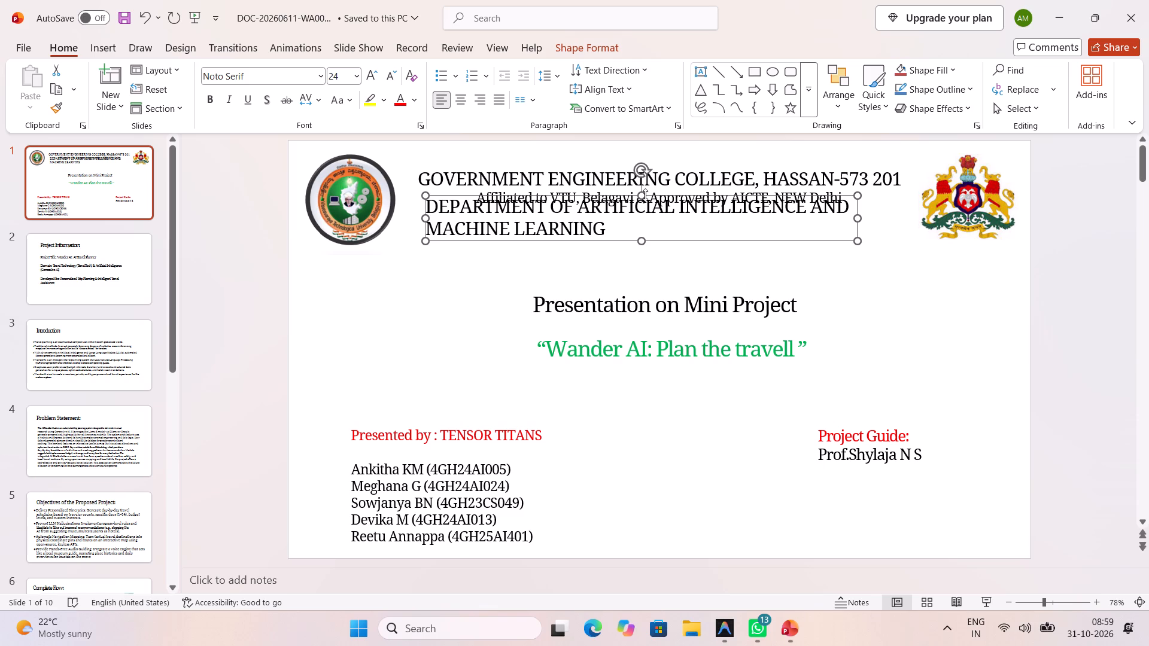
click(855, 245)
click(845, 227)
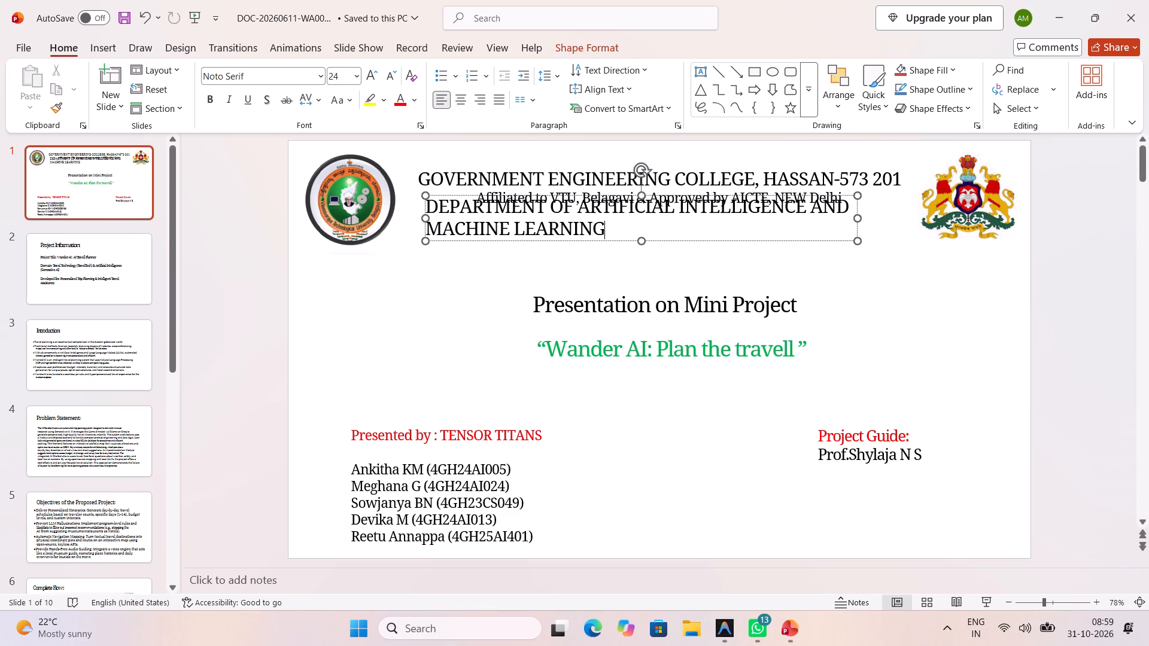
drag(856, 244, 896, 260)
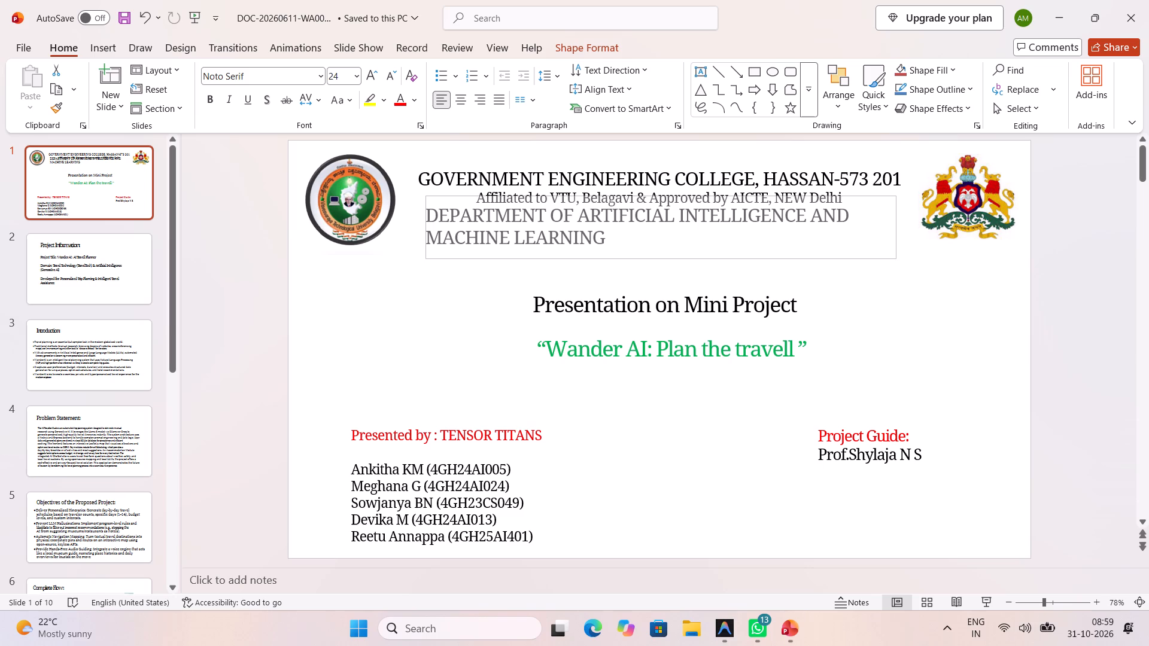
drag(896, 260, 893, 272)
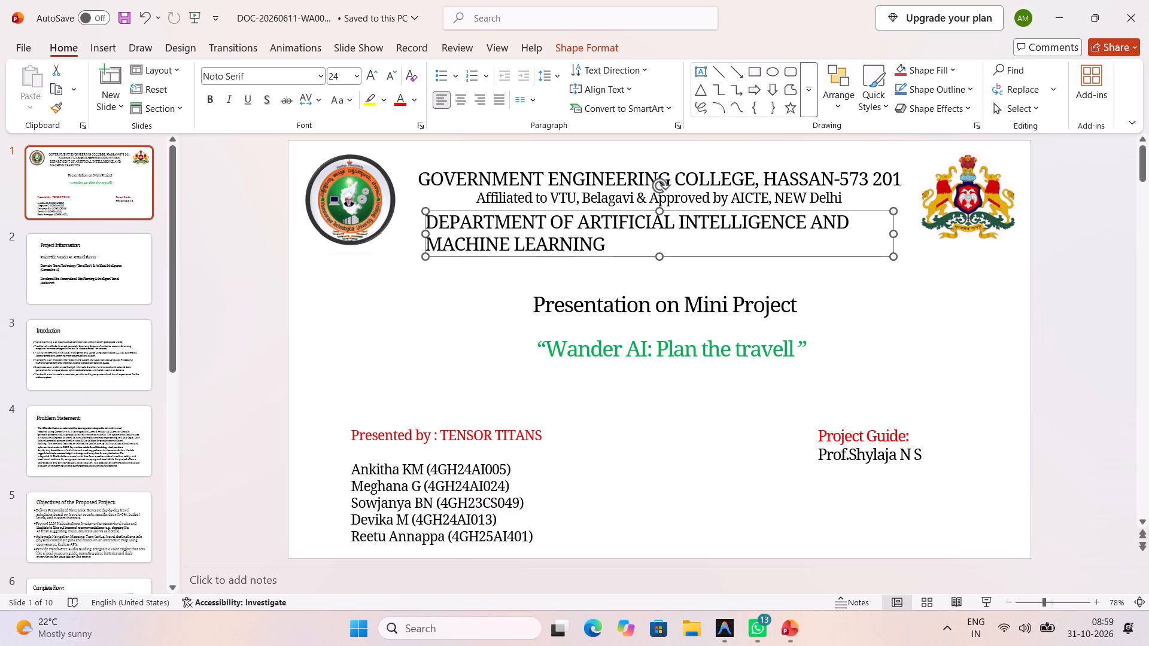
Indent "MACHINE LEARNING" with leading spaces until it is roughly centred beneath the department heading's first line.
click(689, 248)
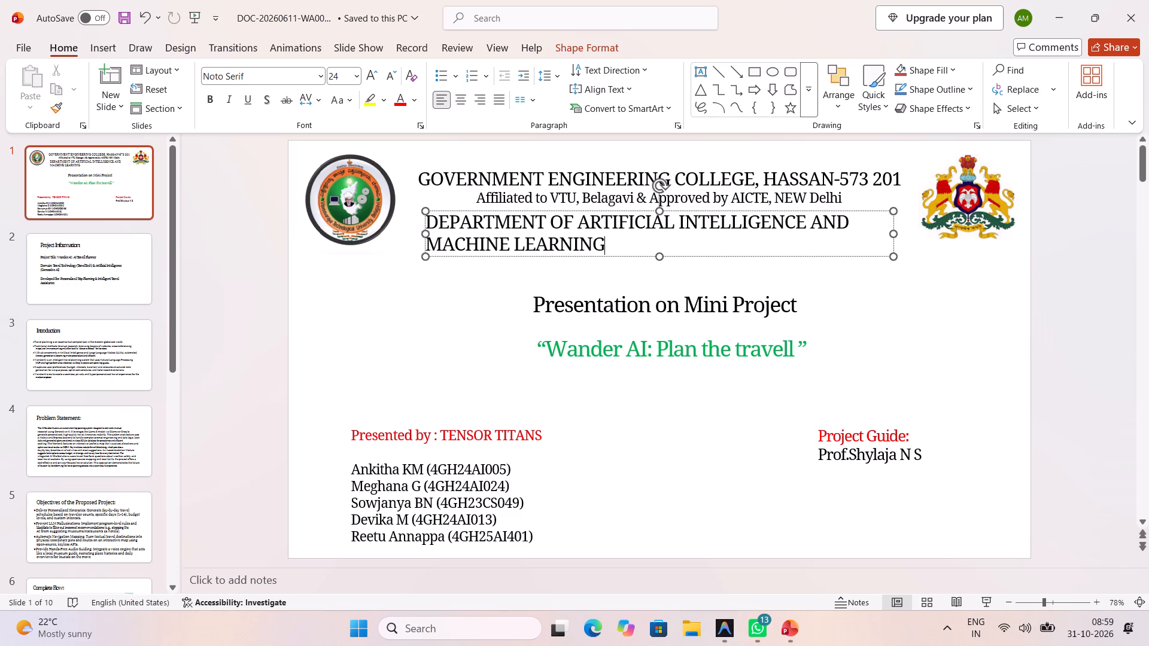
click(428, 242)
key(space)
key(space)
key(space)
key(space)
key(space)
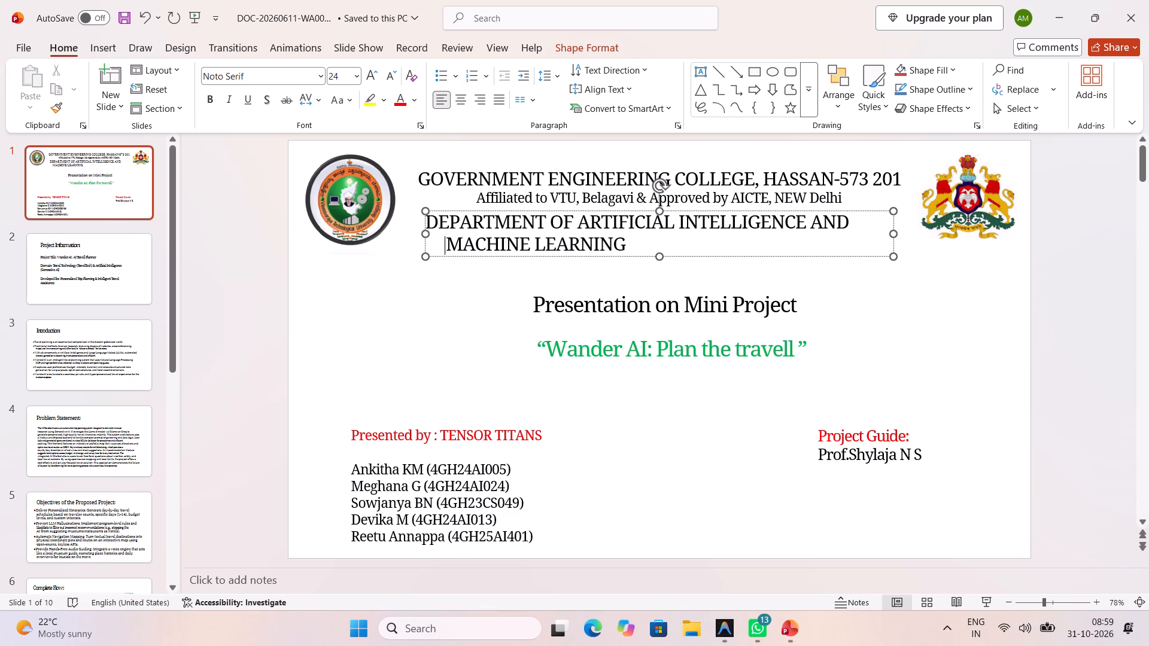
key(space)
key(space)
key(space)
key(space)
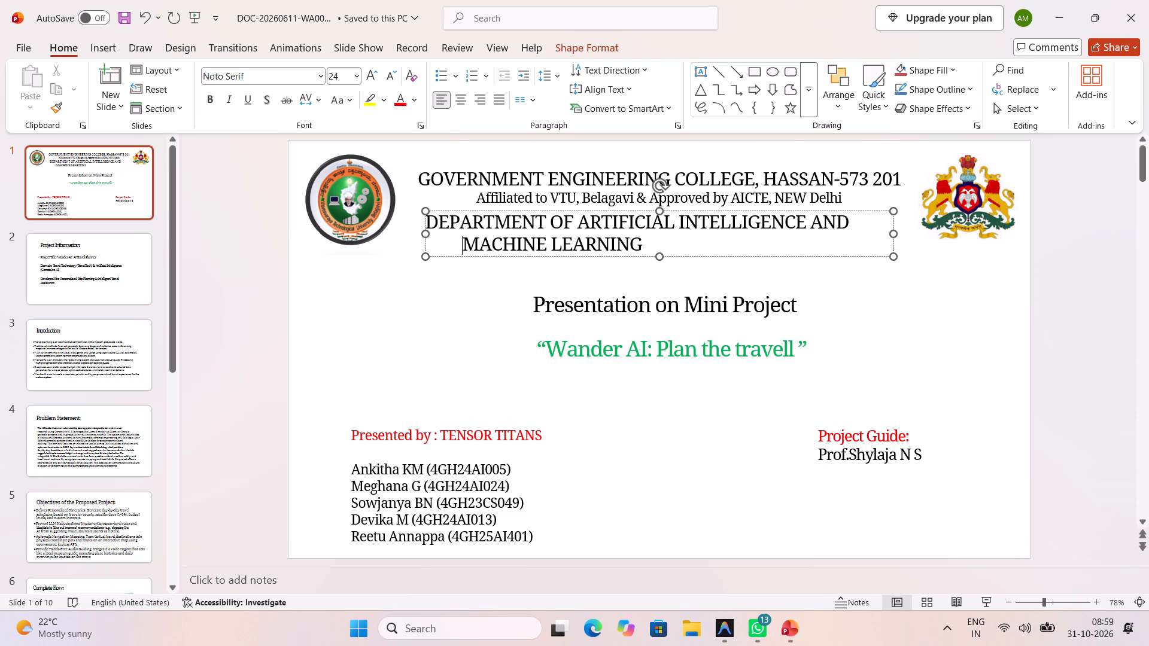
key(space)
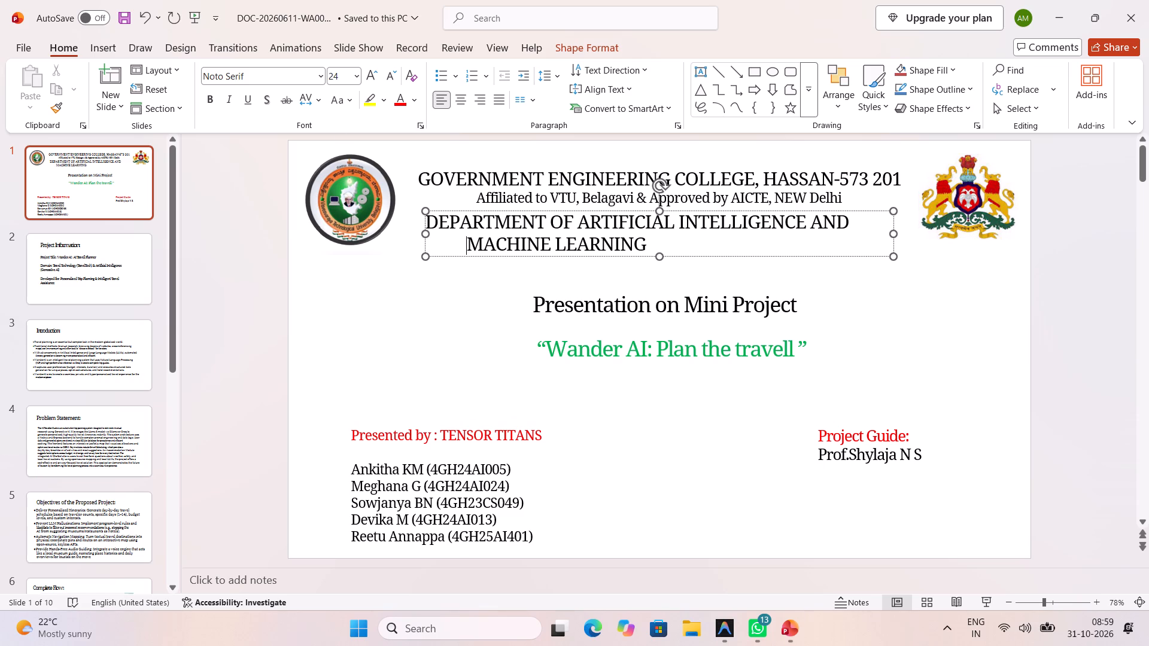
key(space)
key(space)
key(space)
key(space)
key(space)
key(space)
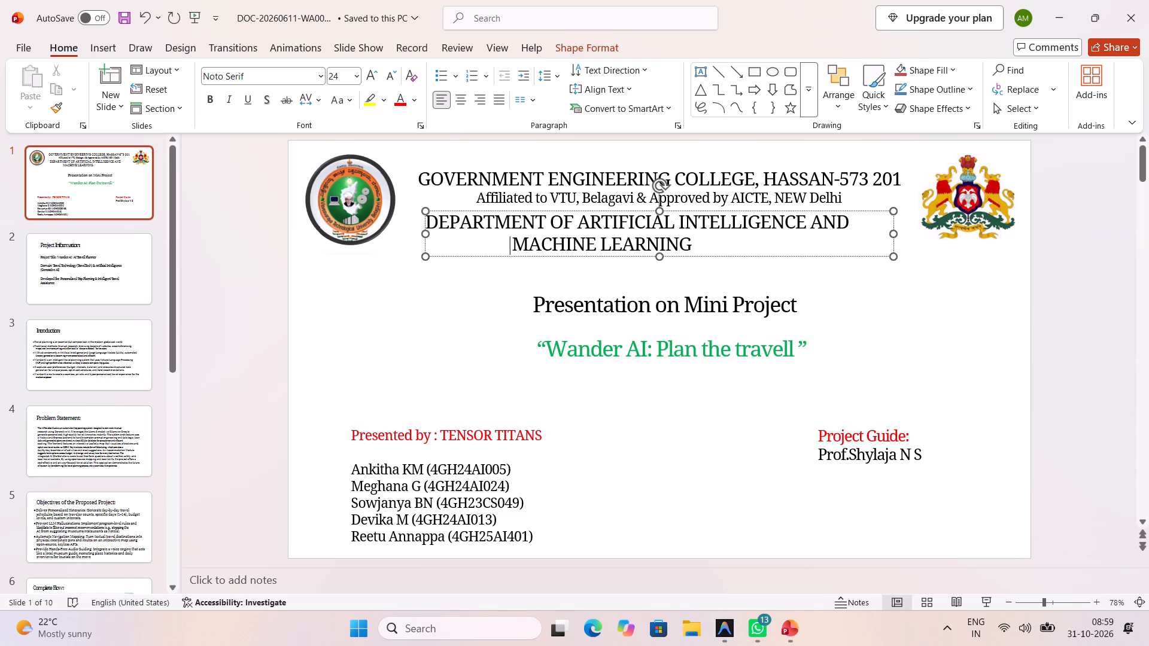
key(space)
key(space)
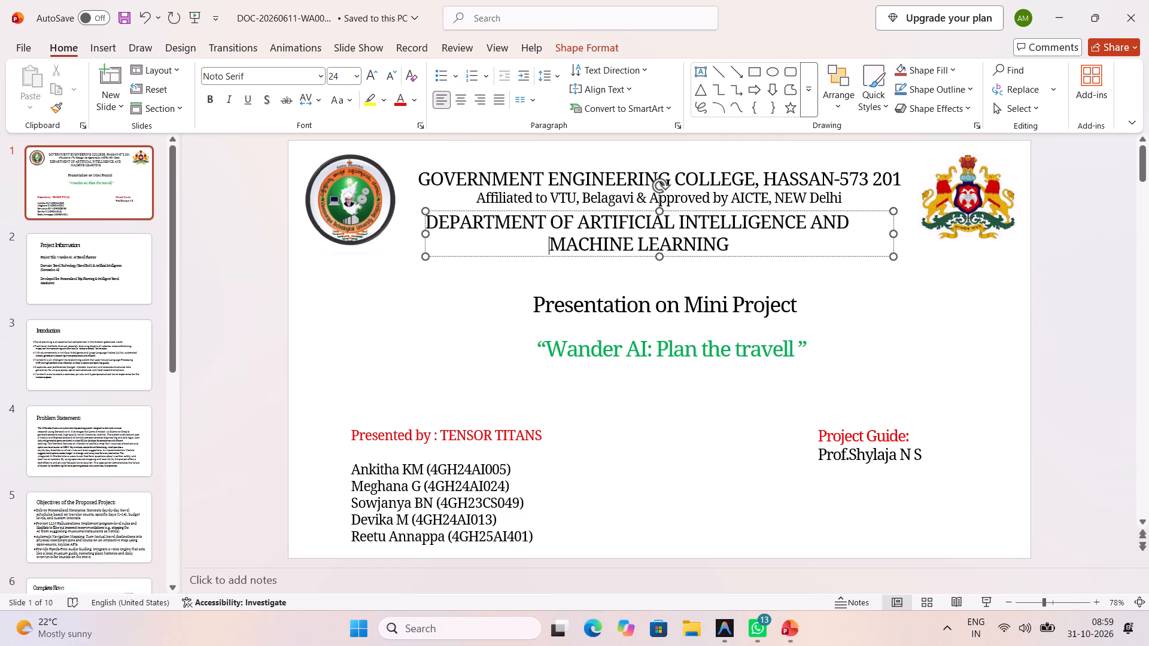
key(space)
key(space)
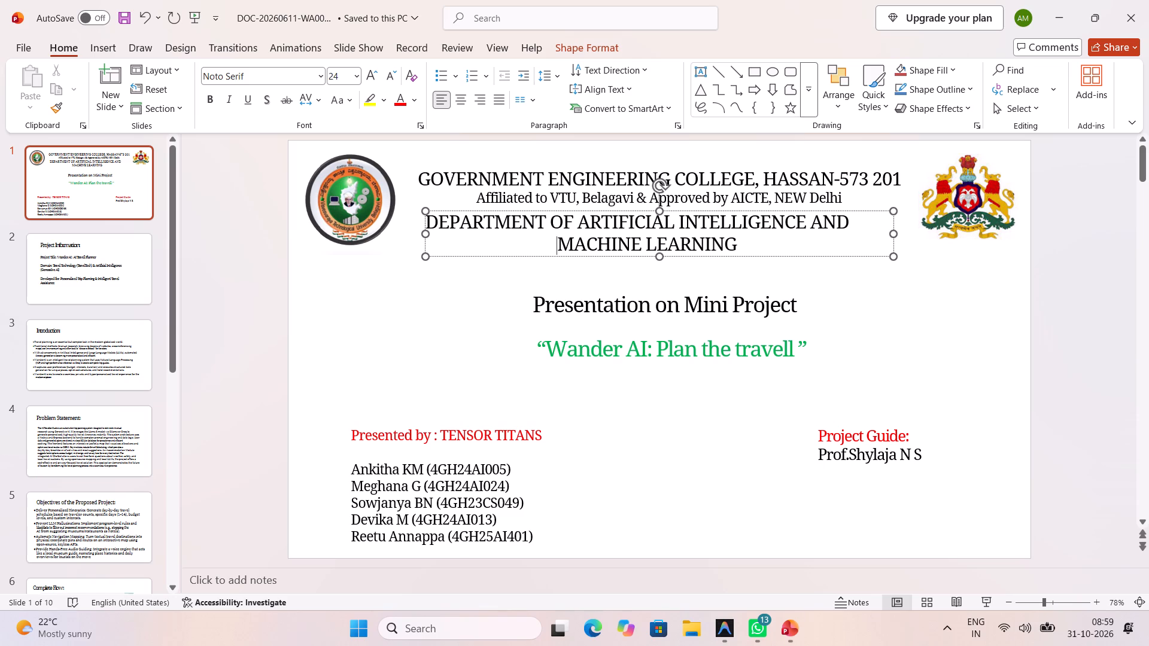
Open the green project title on the title slide for editing, just before its closing quotation mark.
click(797, 346)
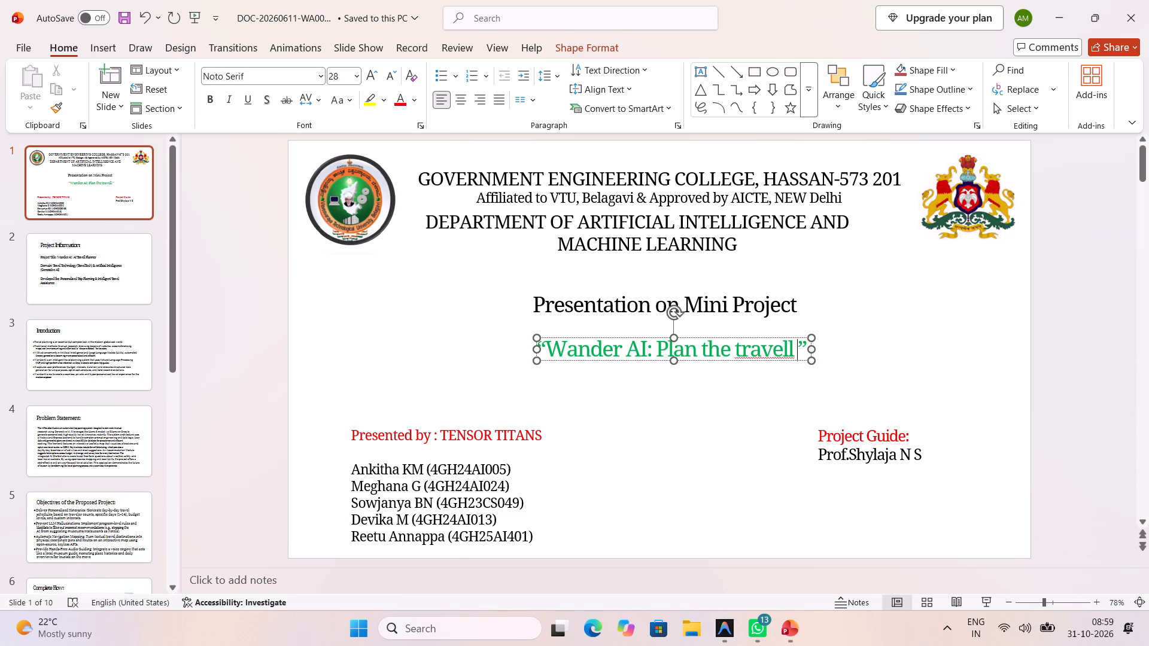
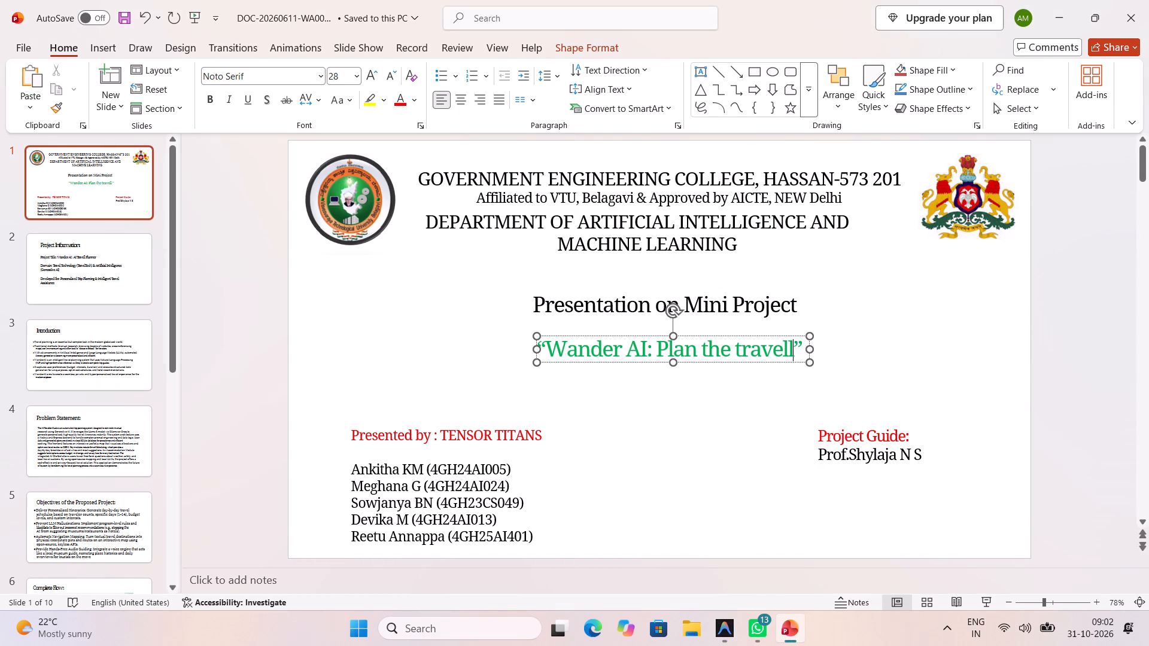
key(BackSpace)
key(BackSpace)
key(BackSpace)
key(BackSpace)
key(BackSpace)
key(BackSpace)
key(BackSpace)
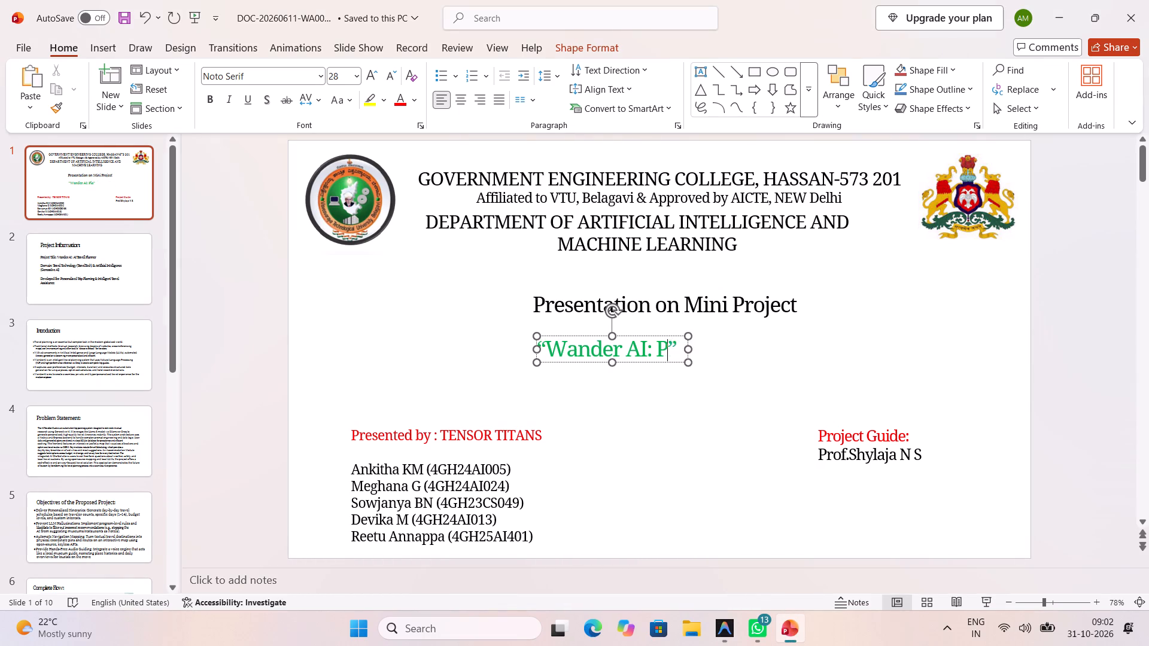
key(BackSpace)
key(BackSpace)
key(BackSpace)
key(BackSpace)
key(BackSpace)
key(BackSpace)
key(BackSpace)
key(BackSpace)
key(BackSpace)
key(BackSpace)
key(BackSpace)
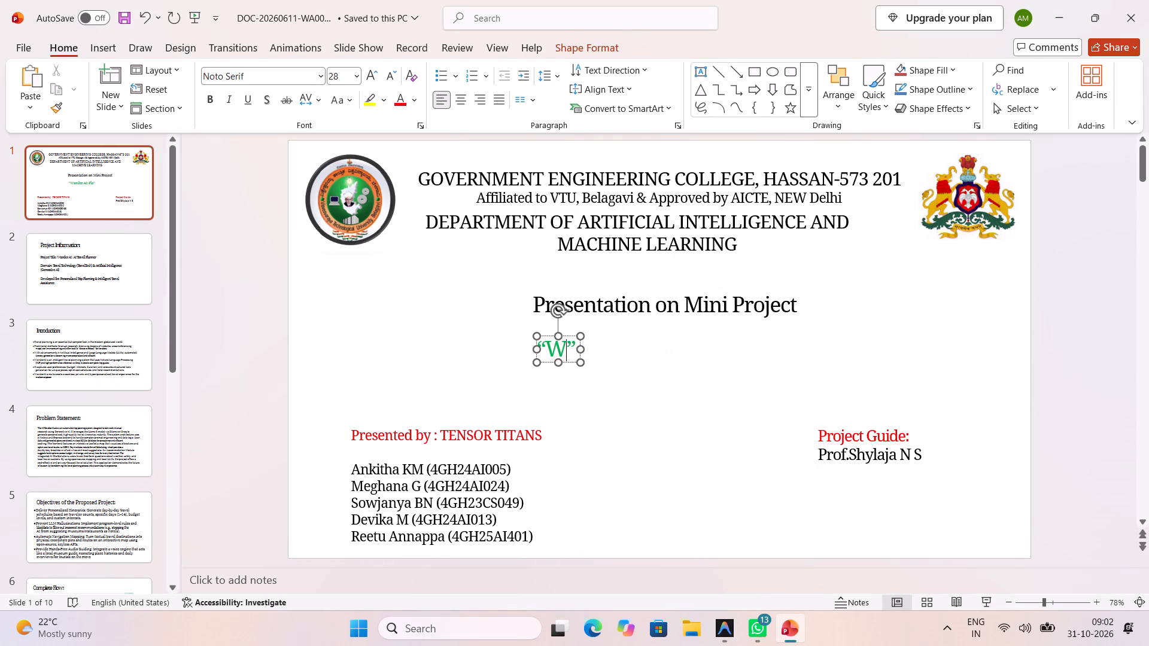
key(BackSpace)
key(ctrl+v)
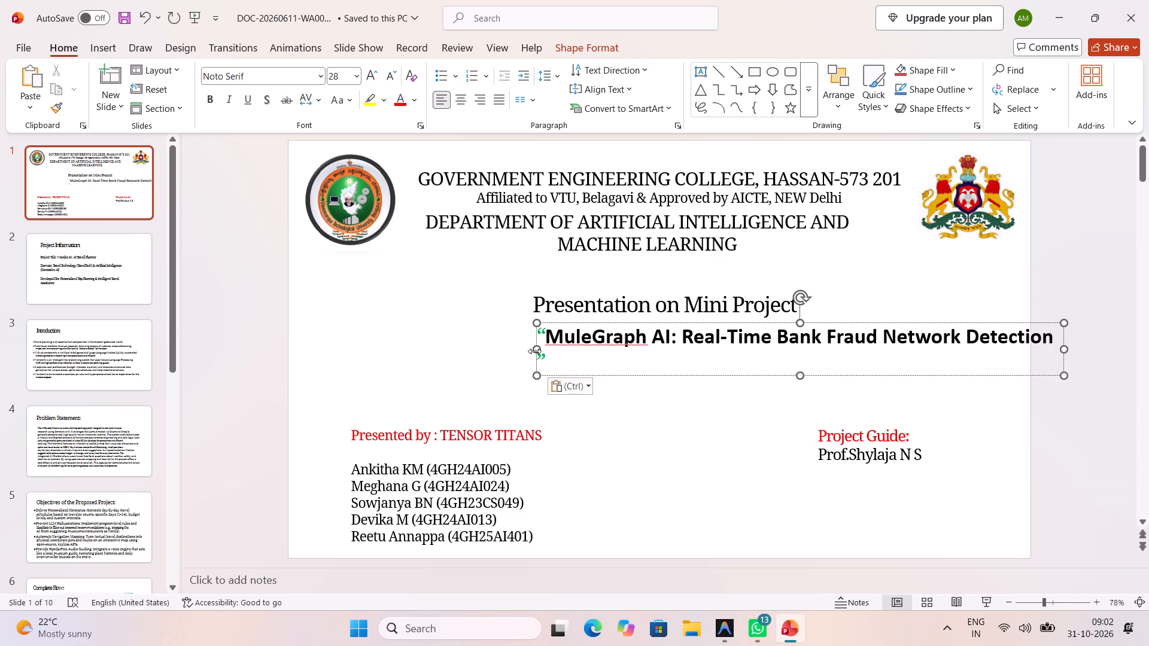
Widen the project title's text box by extending its left edge to roughly above the "Presented by" text.
drag(536, 349, 385, 362)
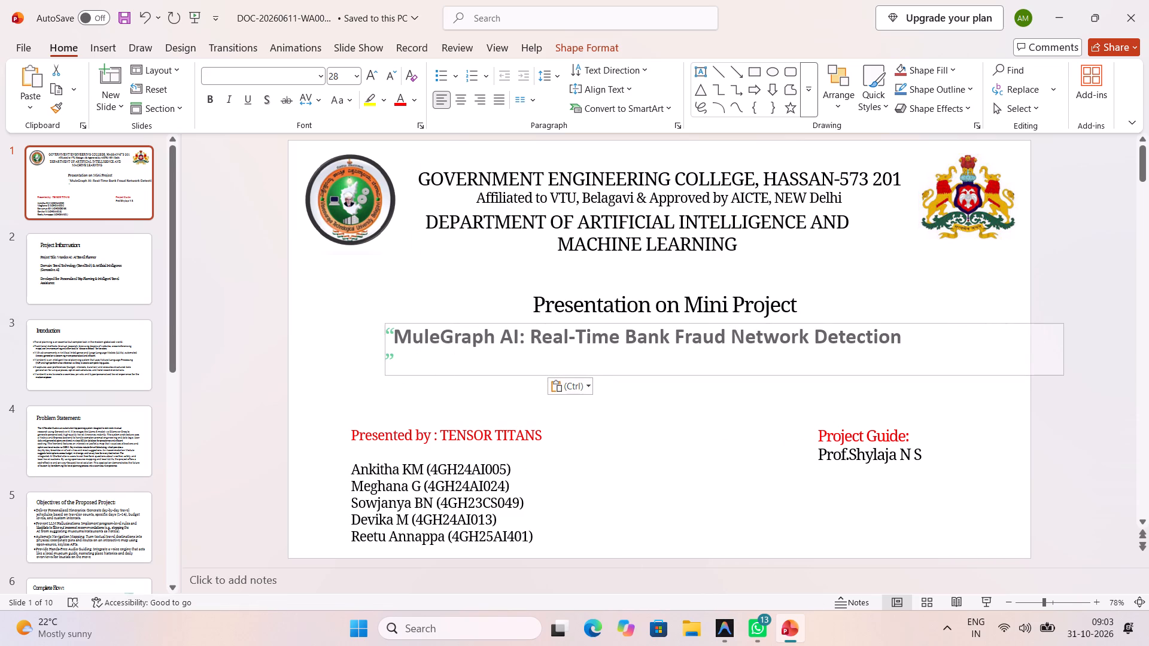
drag(385, 362, 366, 367)
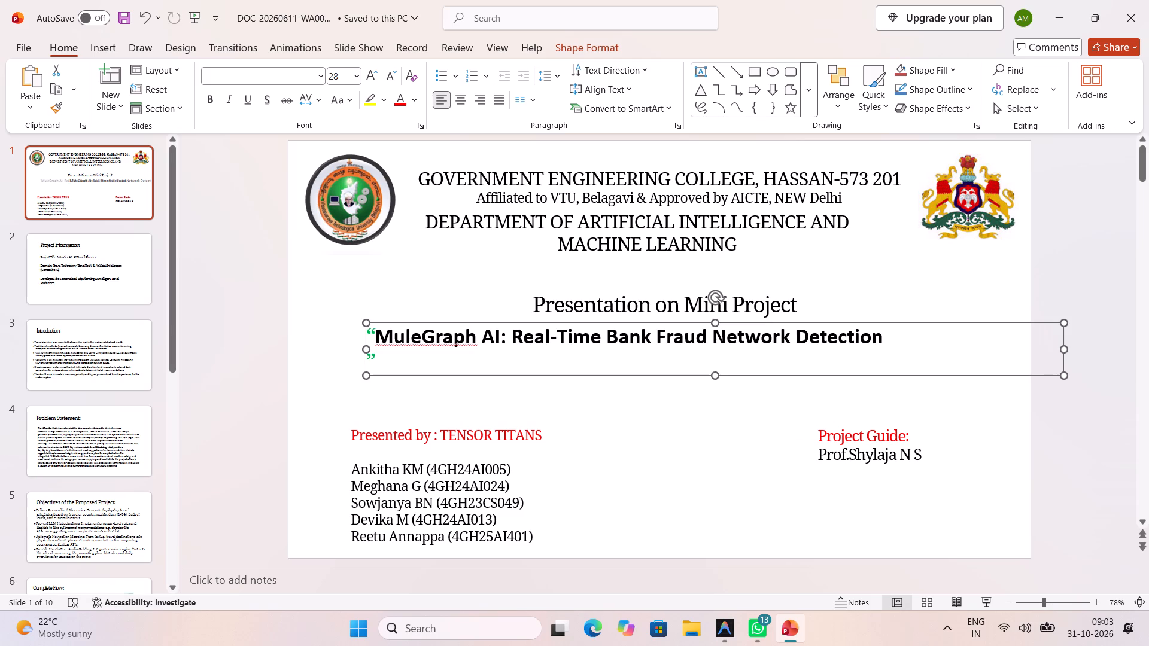
Remove the green opening and closing quotation marks around the project title so it sits on one line.
click(374, 335)
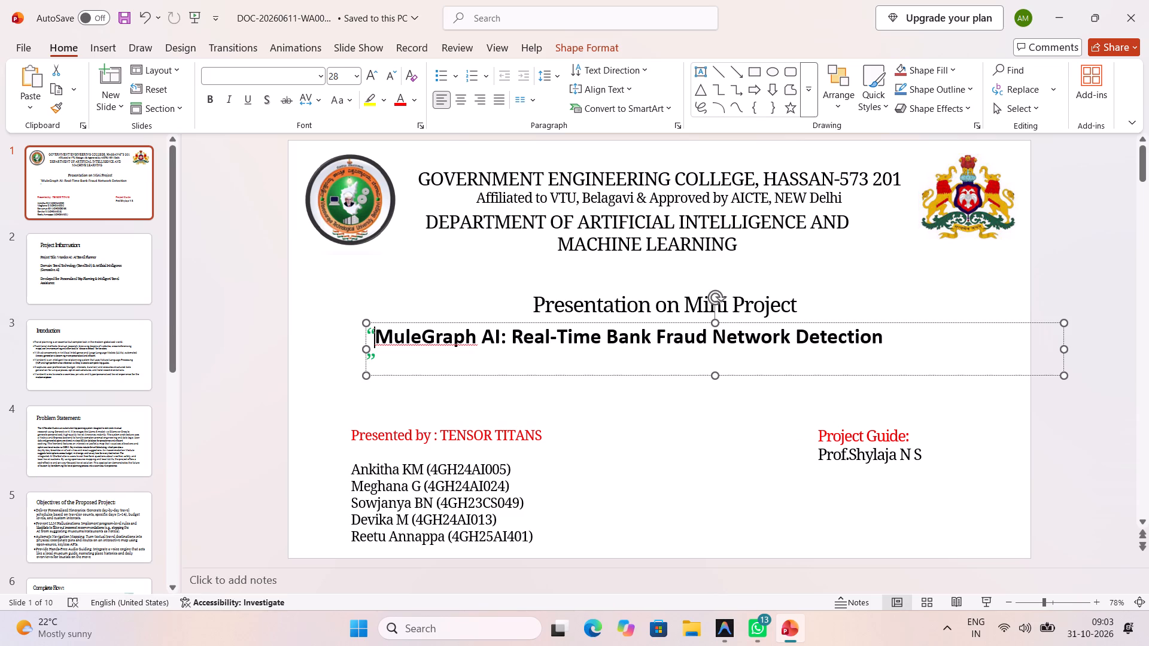
key(space)
key(space)
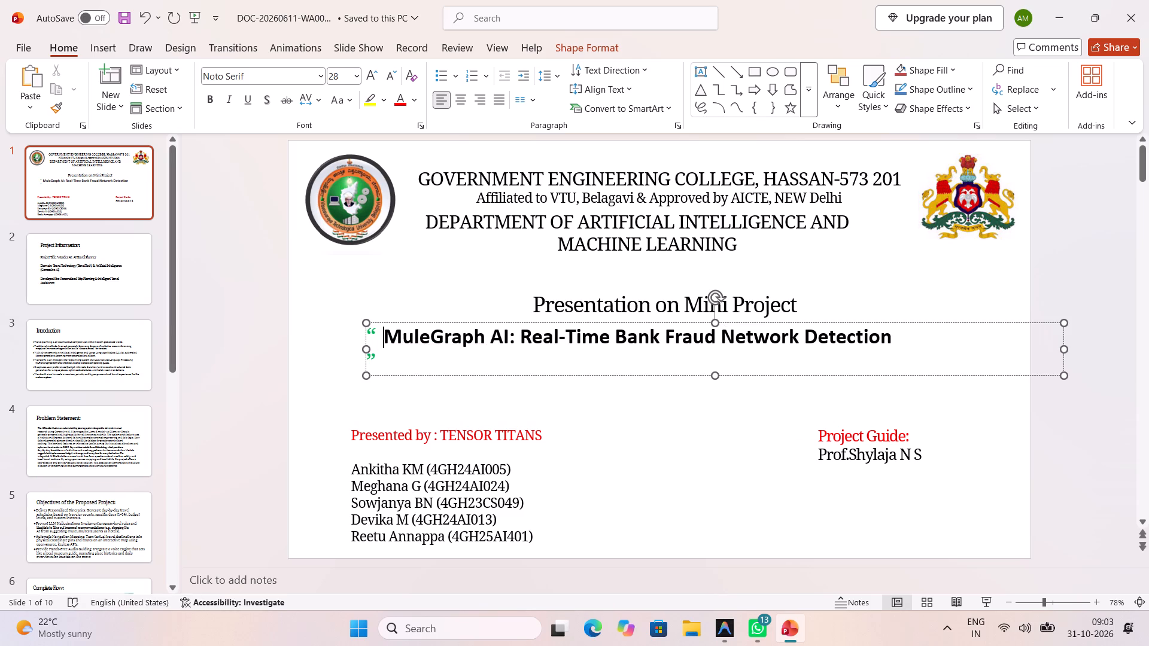
key(BackSpace)
key(BackSpace)
key(BackSpace)
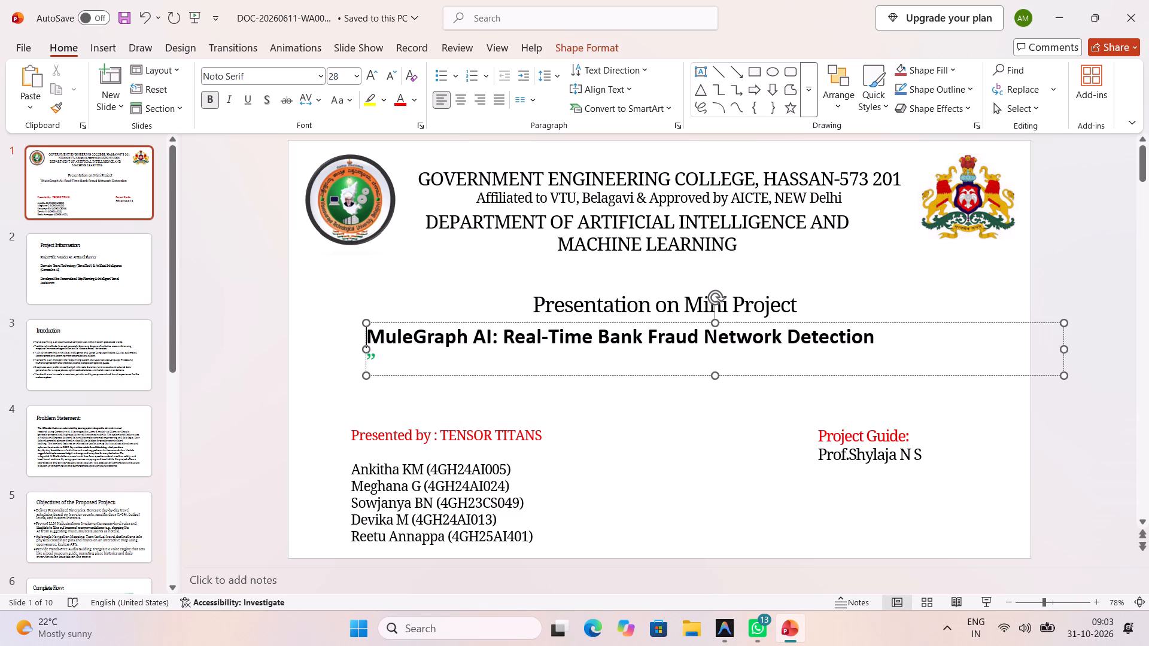
click(379, 355)
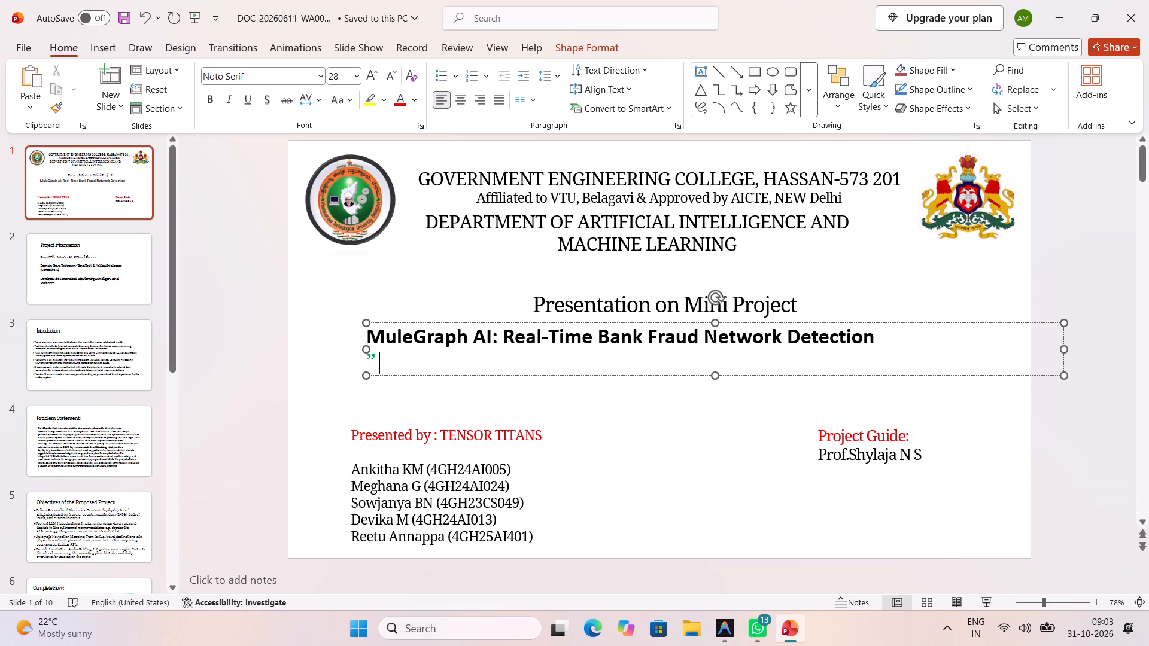
key(BackSpace)
key(BackSpace)
key(BackSpace)
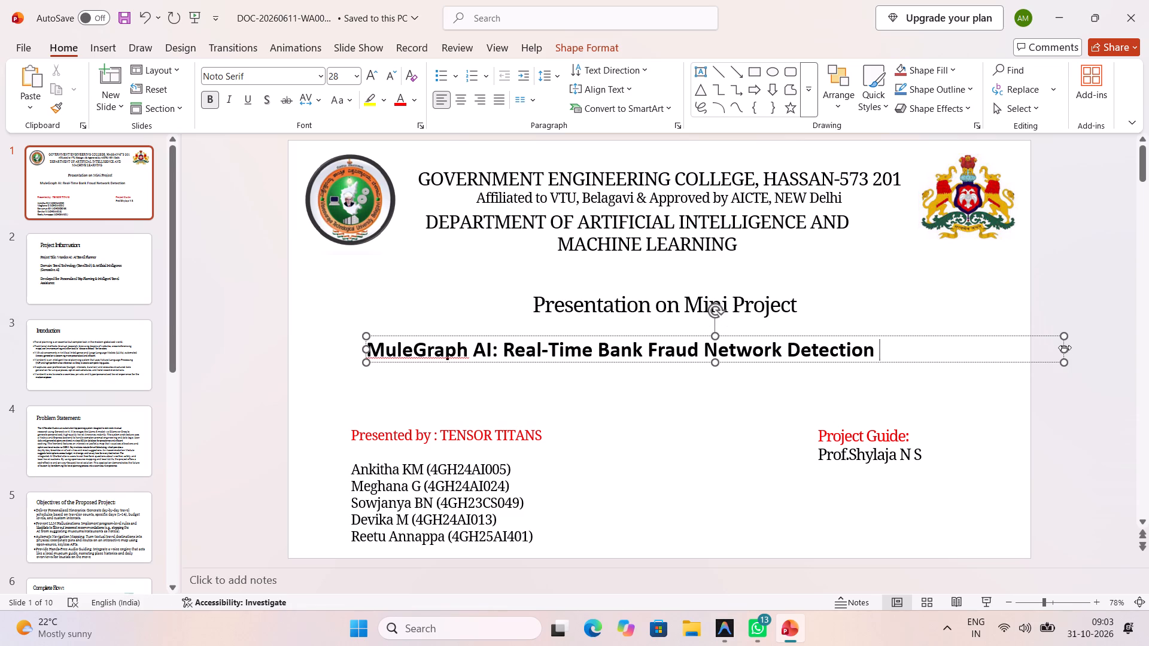
Move the project title's text box so the title is roughly centred just beneath "Presentation on Mini Project".
drag(1061, 354, 1037, 355)
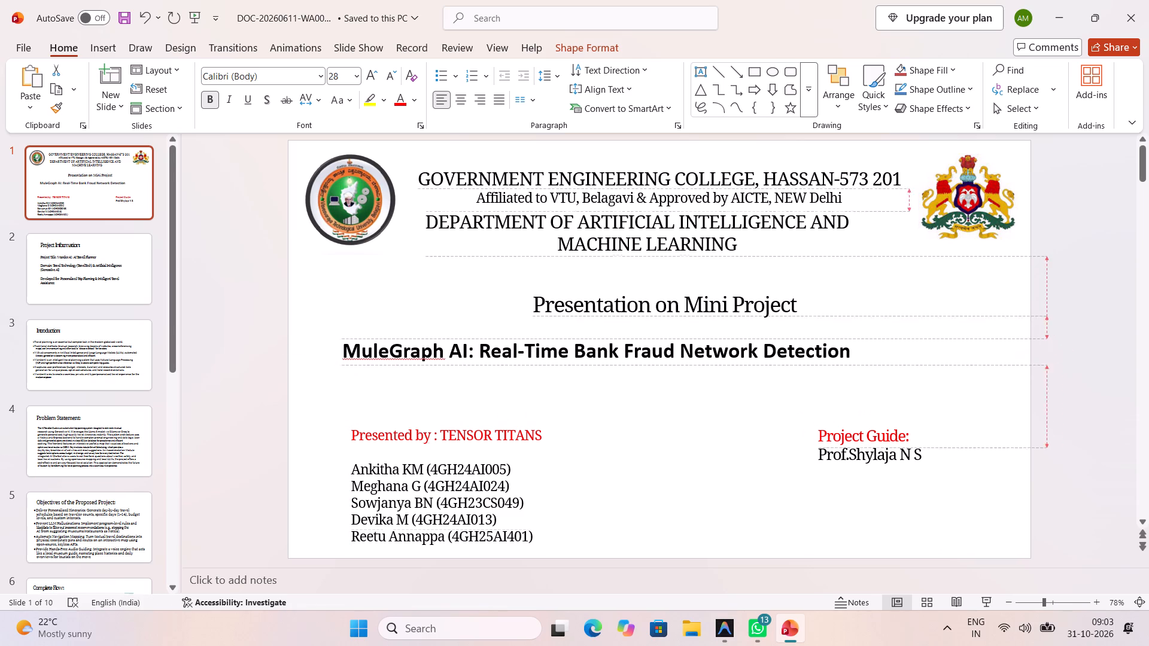
drag(1037, 355, 1068, 345)
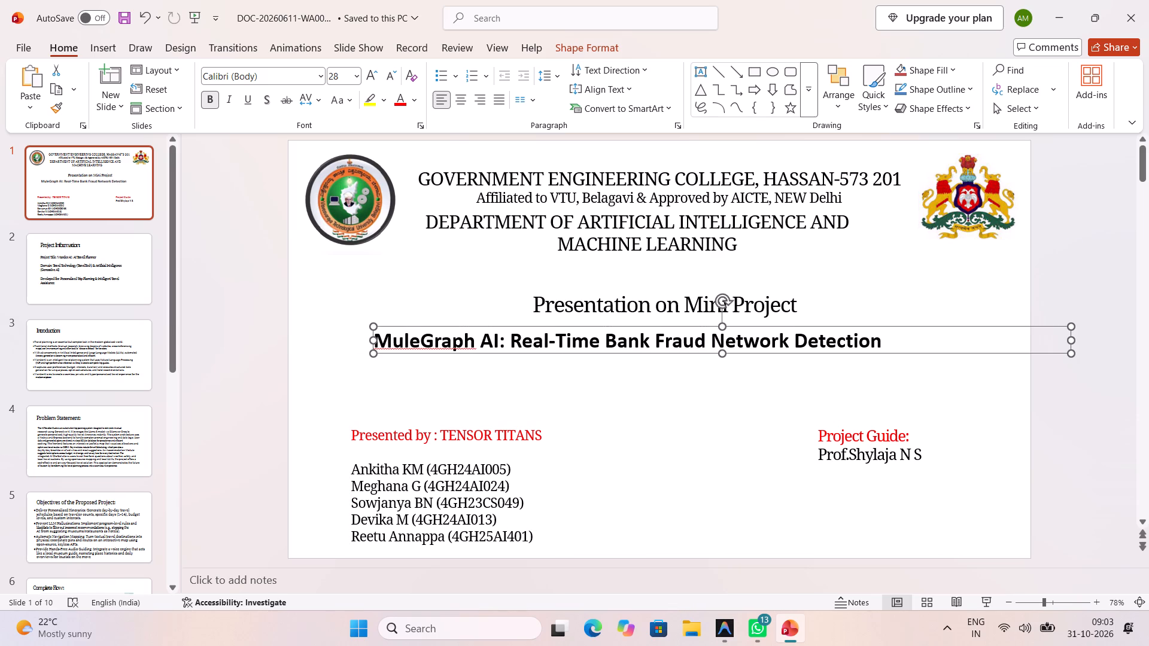
drag(932, 344, 939, 349)
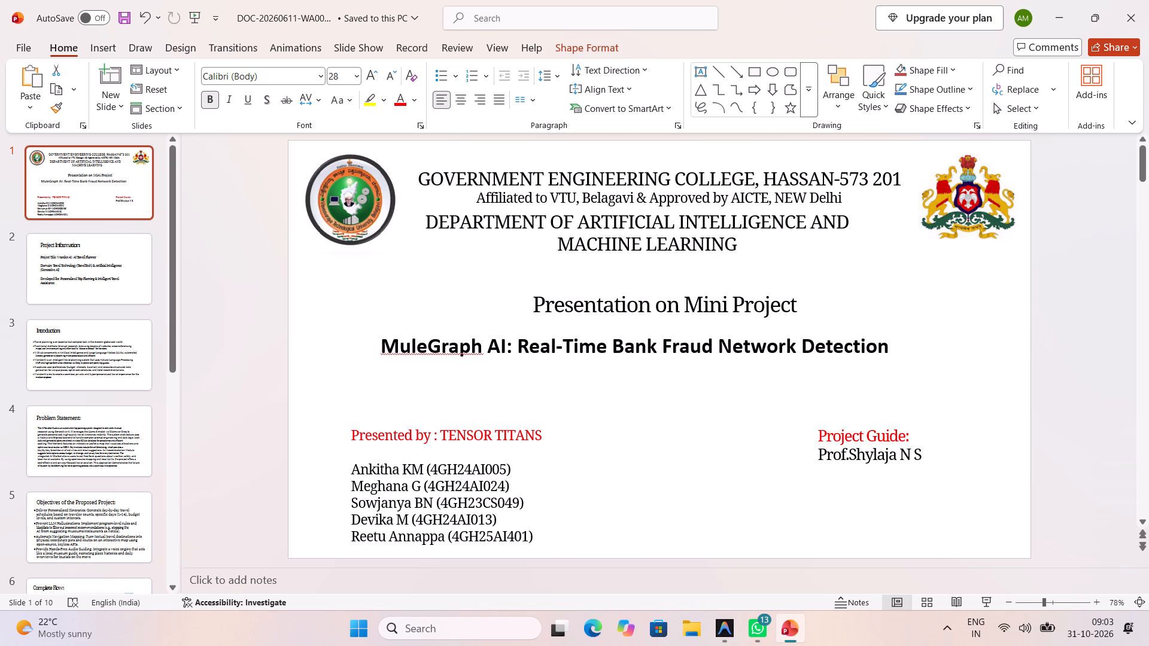
drag(939, 349, 956, 342)
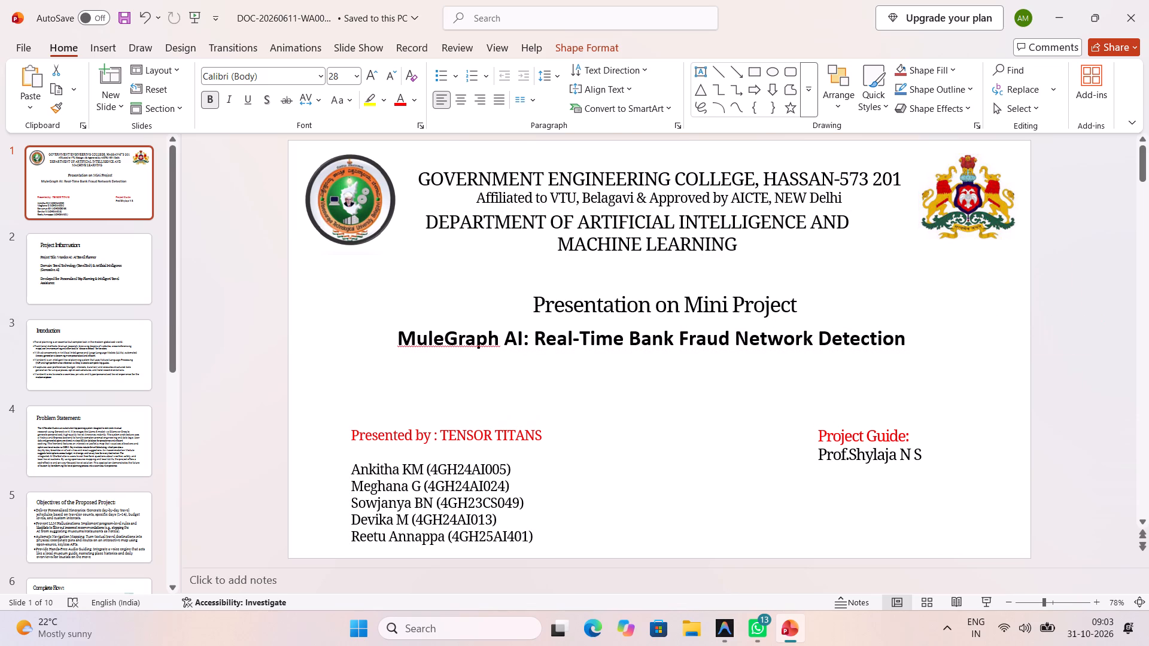
drag(956, 342, 958, 345)
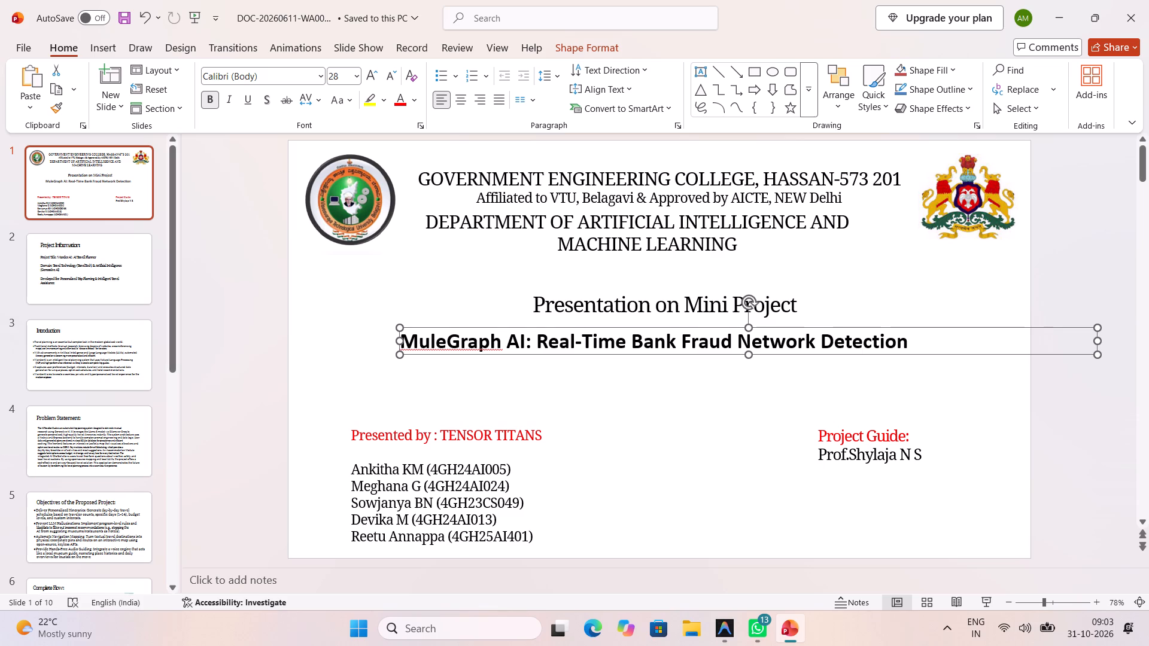
Change the font of the whole "MuleGraph AI: Real-Time Bank Fraud Network Detection" title to Times New Roman.
double_click(917, 342)
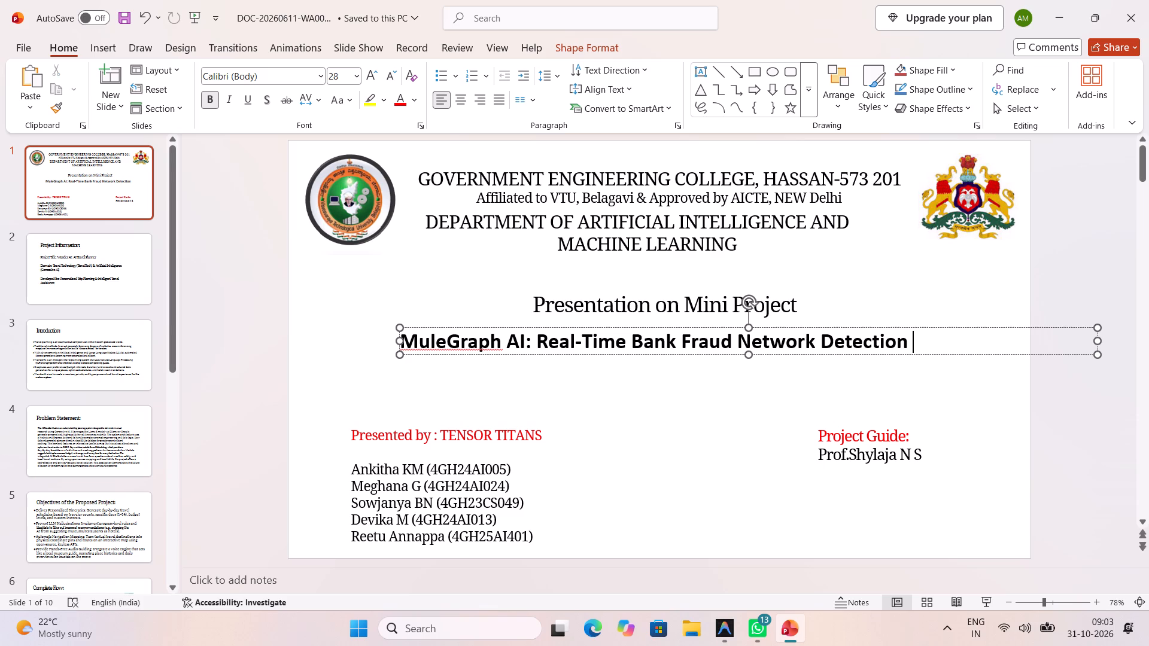
click(917, 342)
drag(917, 342, 899, 341)
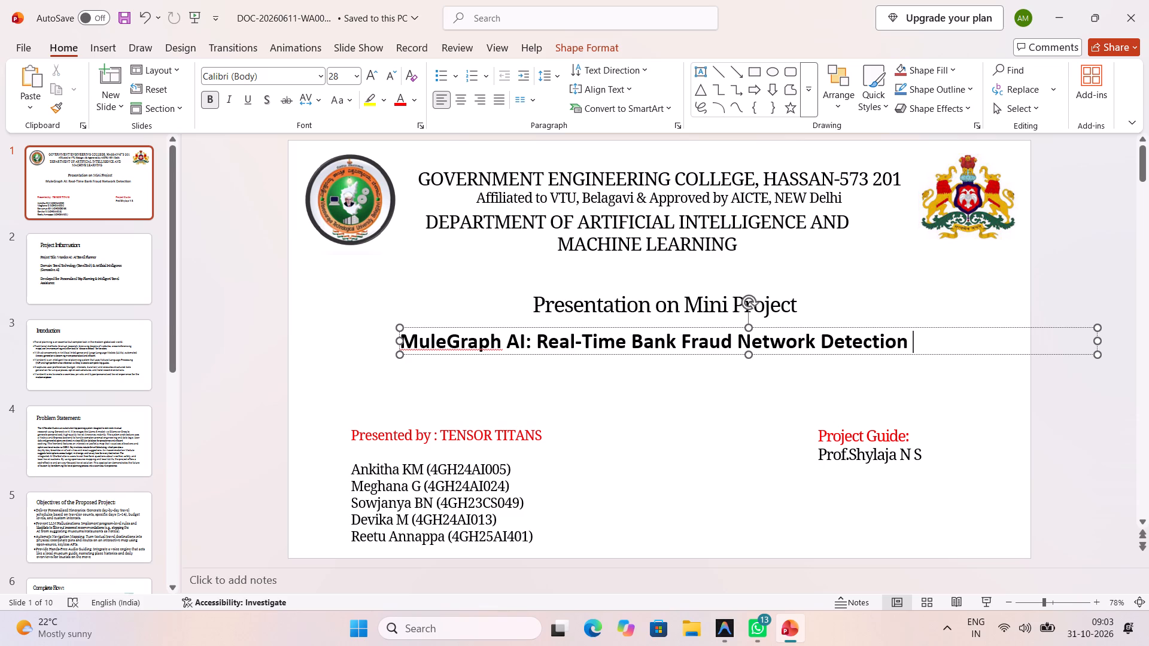
drag(899, 341, 908, 336)
click(908, 336)
drag(907, 337, 874, 355)
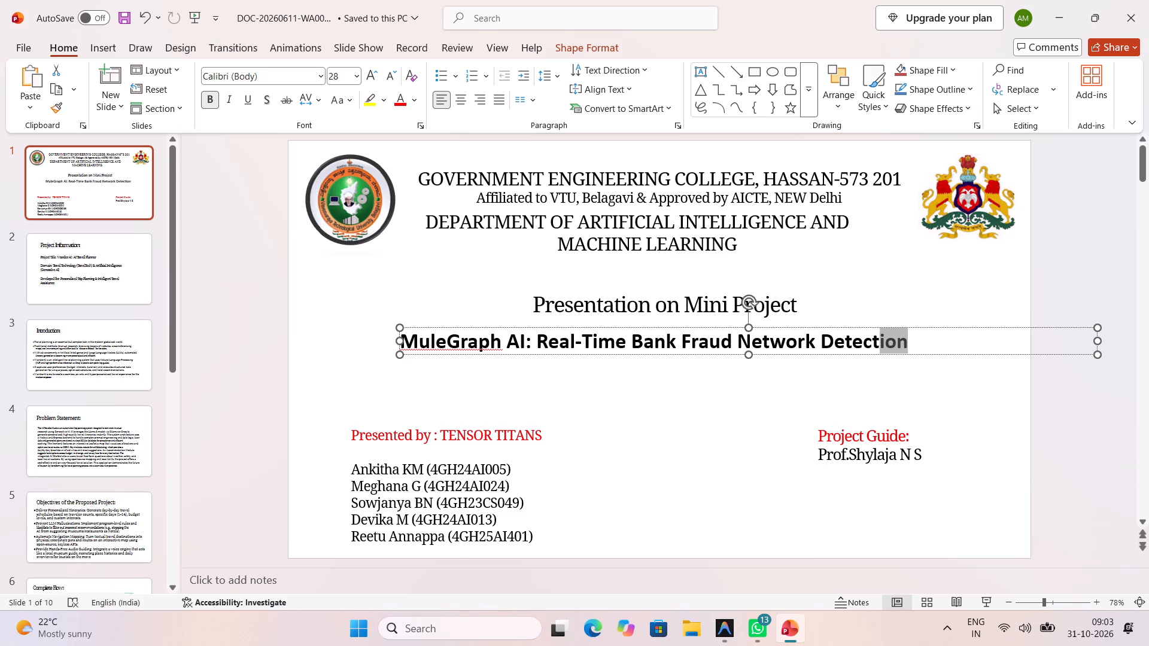
drag(874, 355, 482, 348)
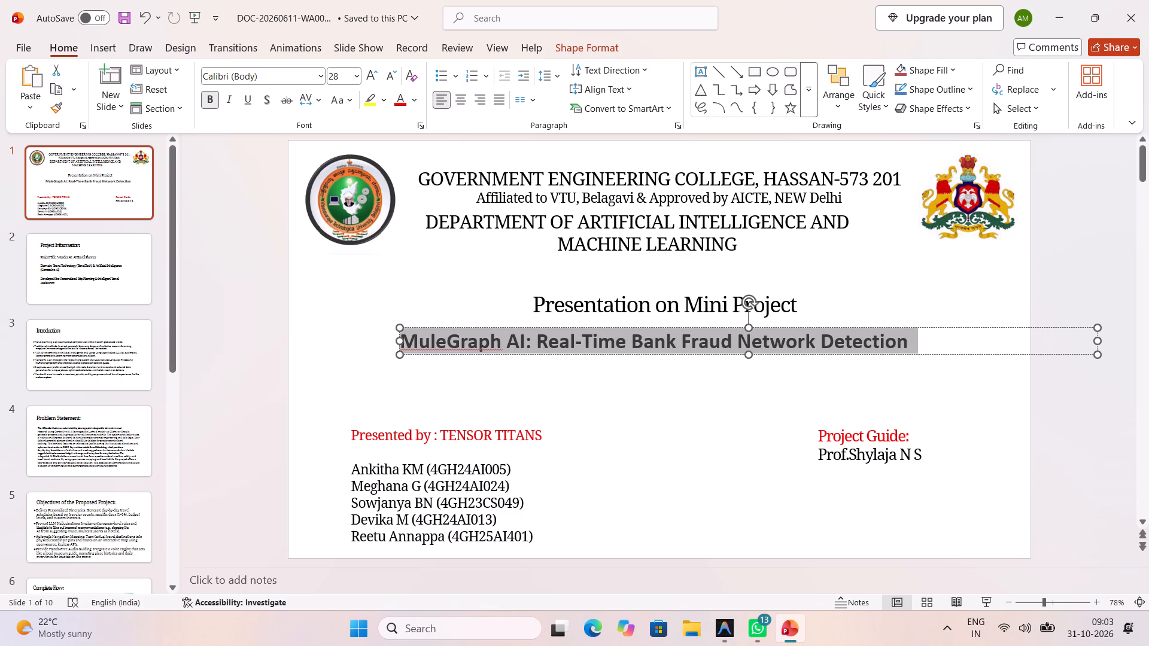
drag(482, 348, 461, 348)
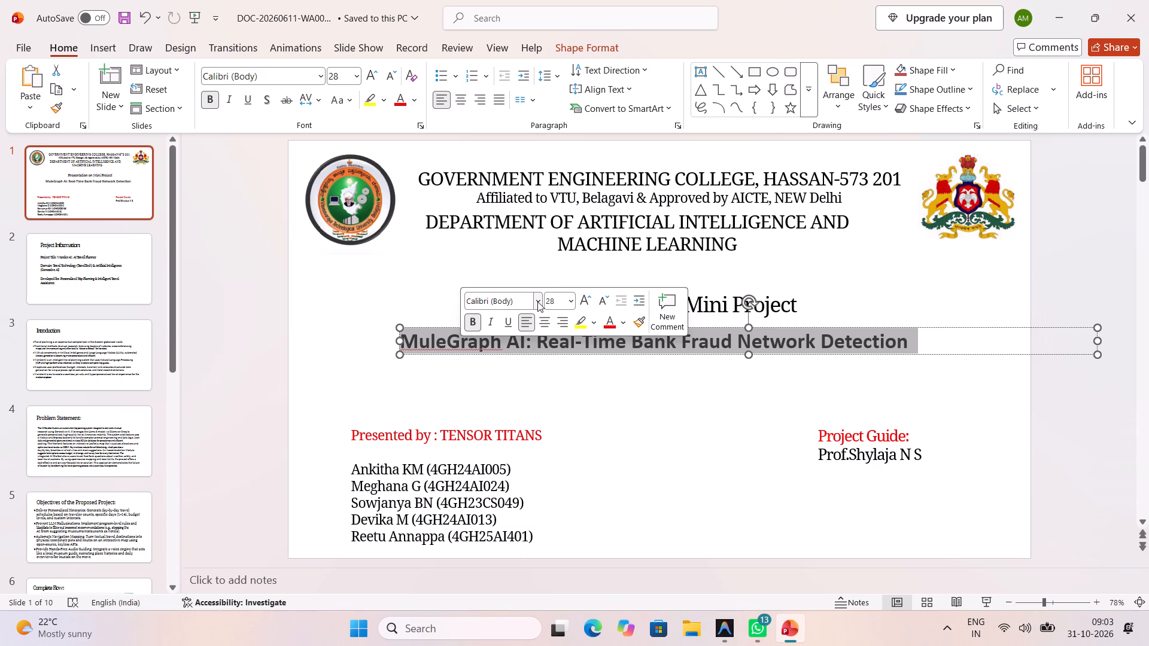
click(537, 301)
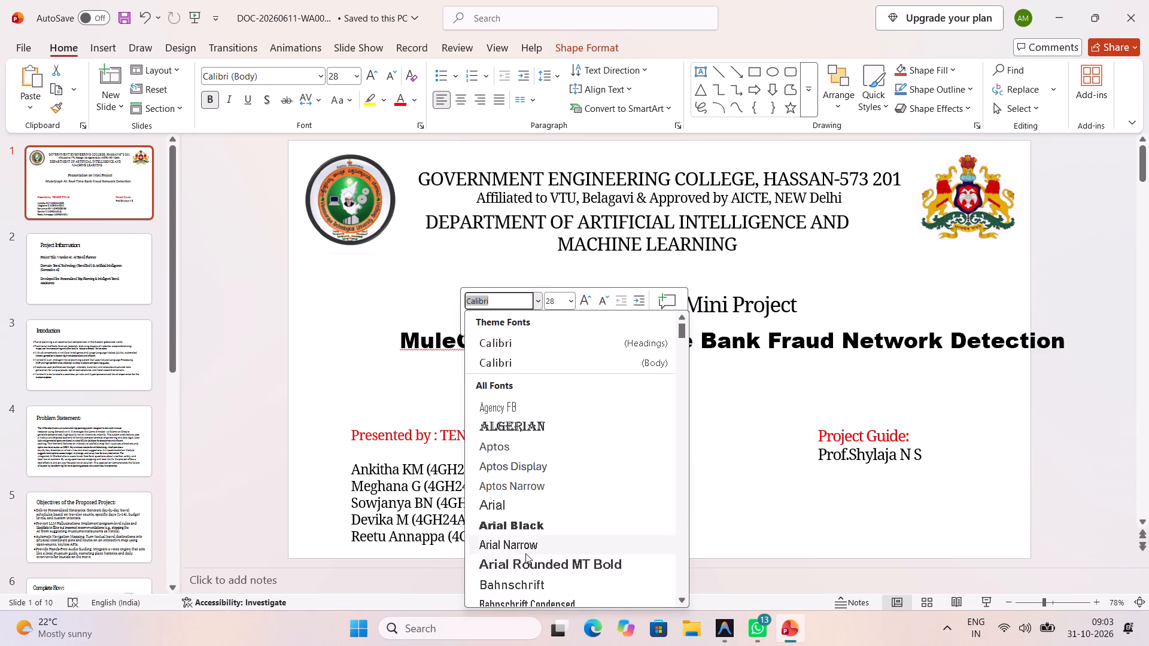
scroll(535, 501, up, 1)
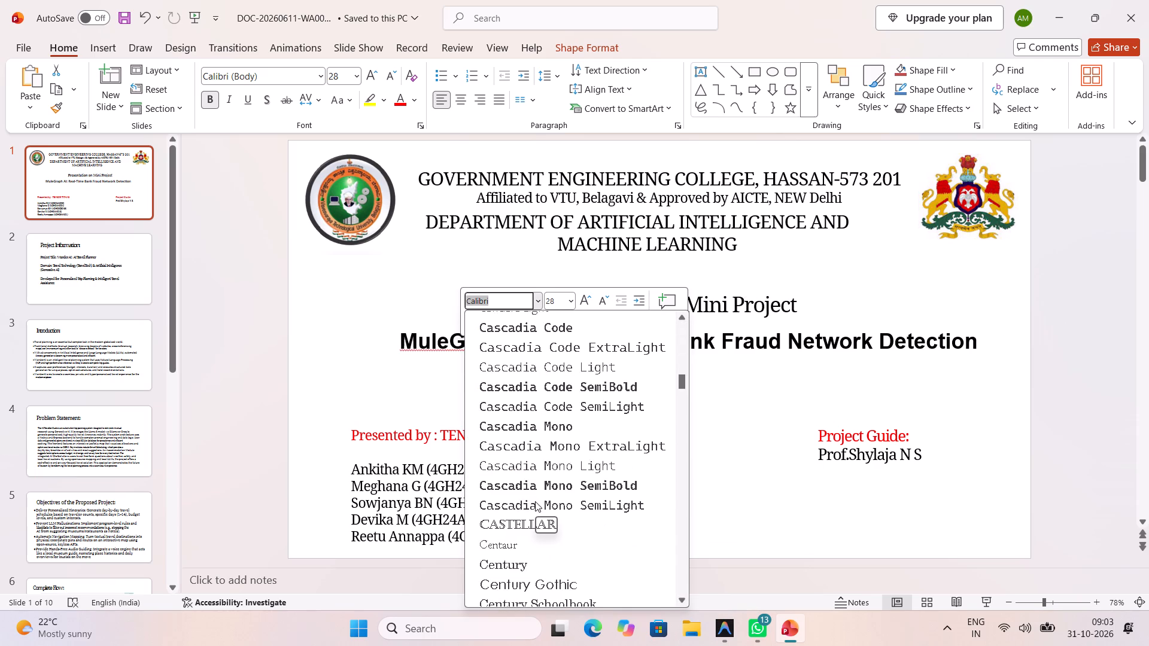
scroll(535, 501, up, 1)
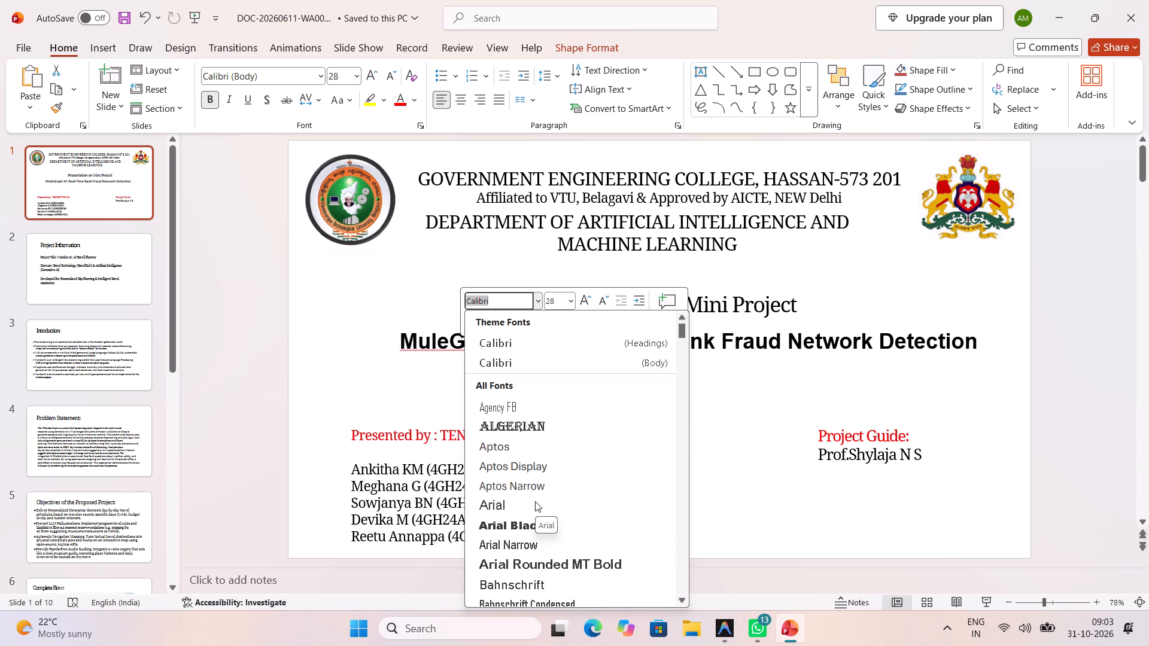
key(t)
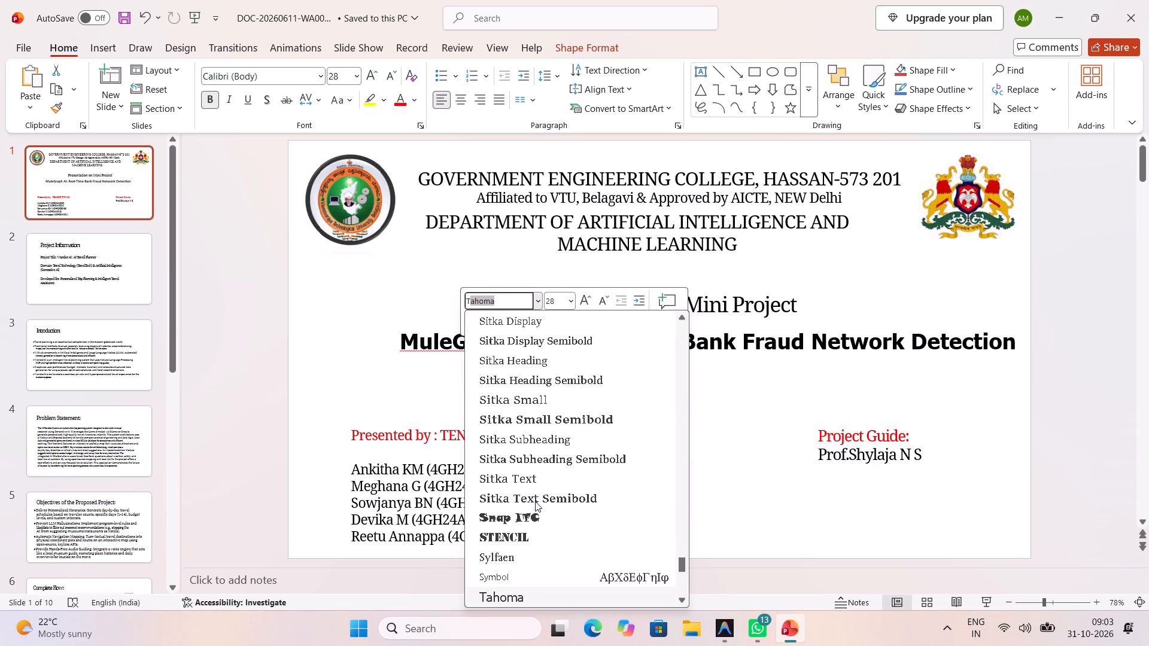
text(IME)
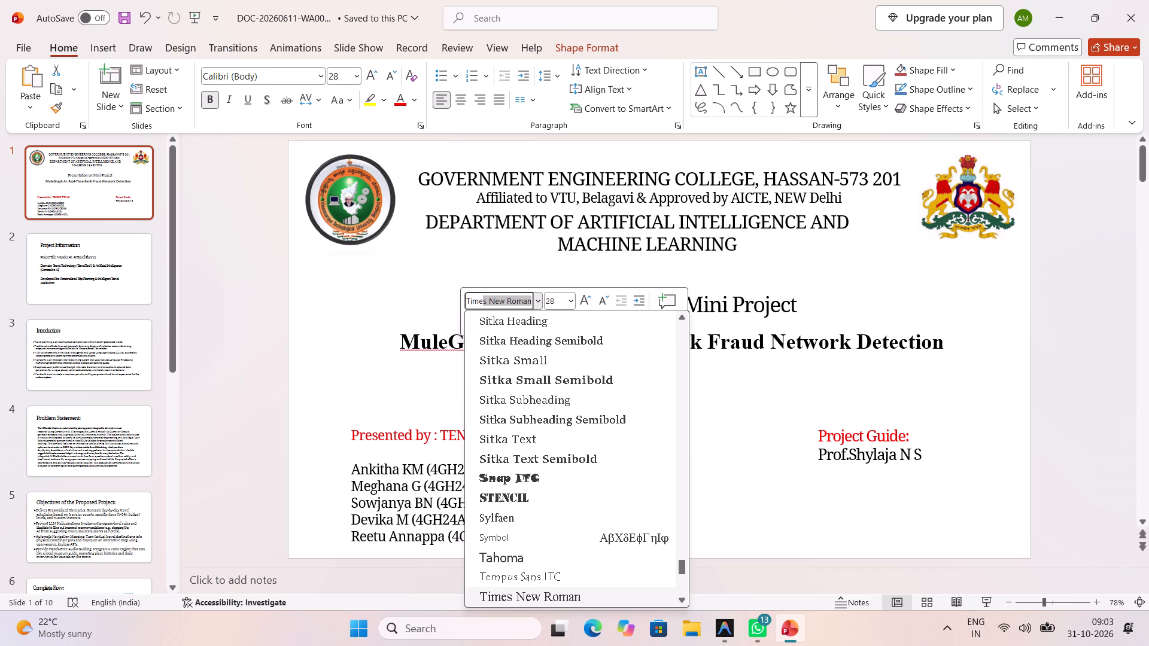
key(Return)
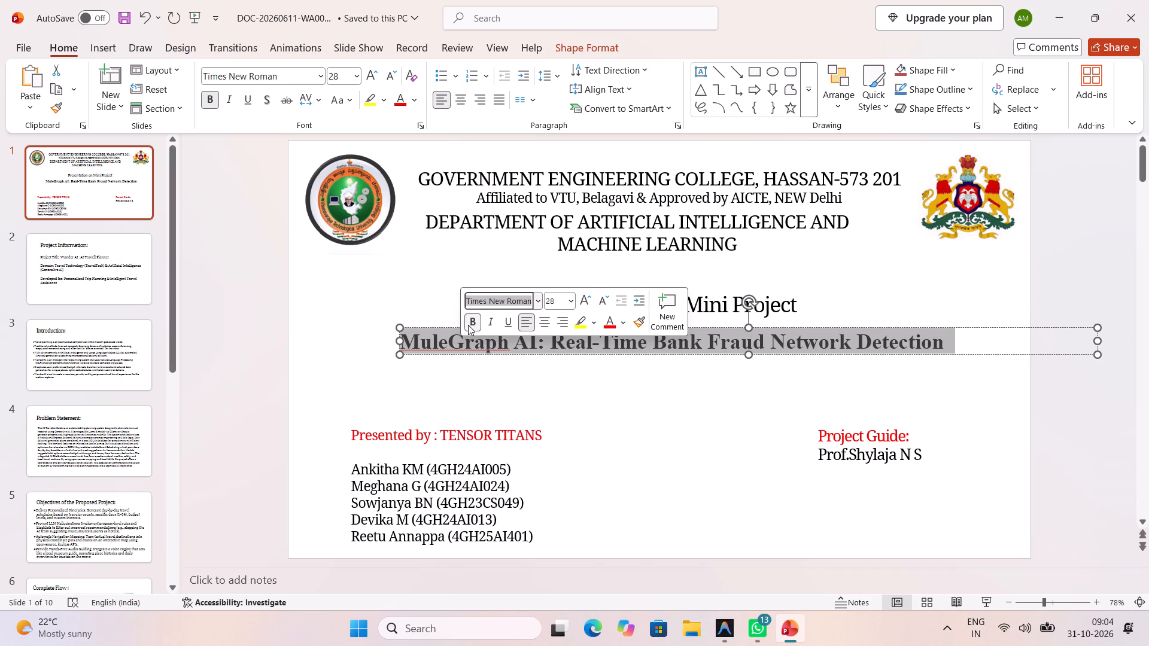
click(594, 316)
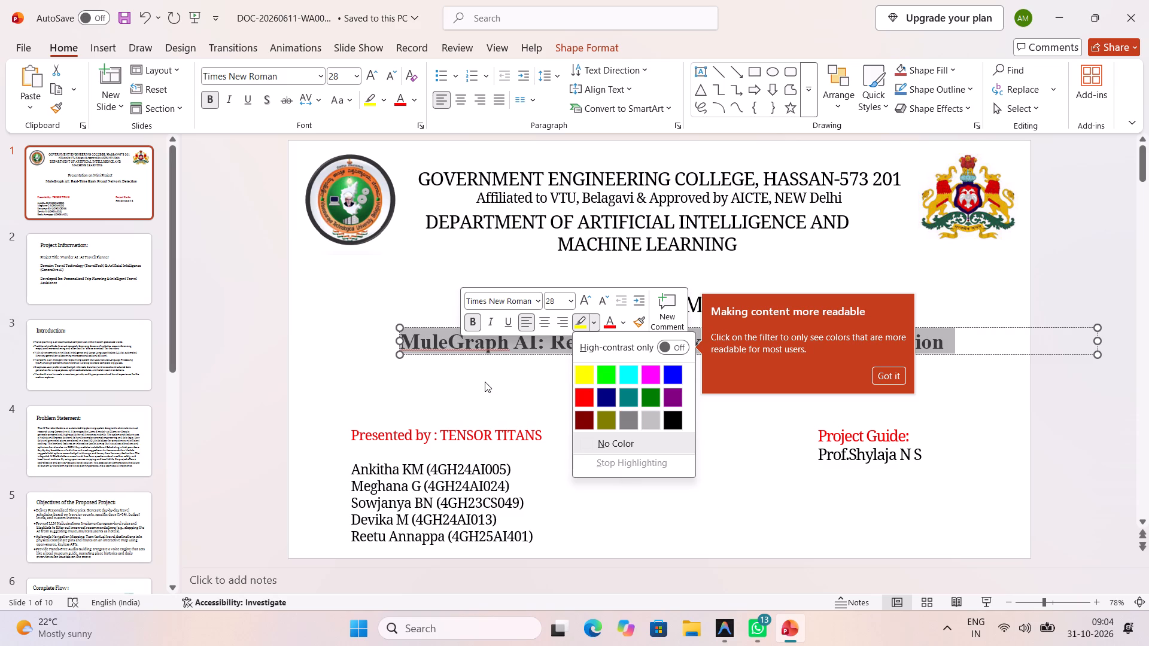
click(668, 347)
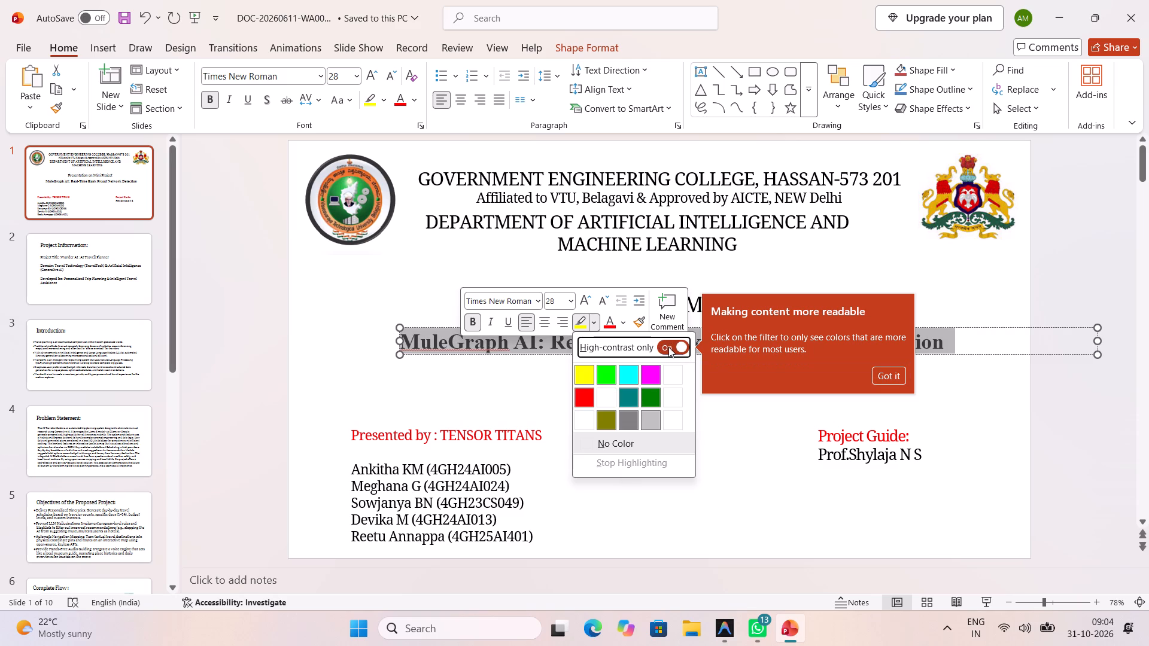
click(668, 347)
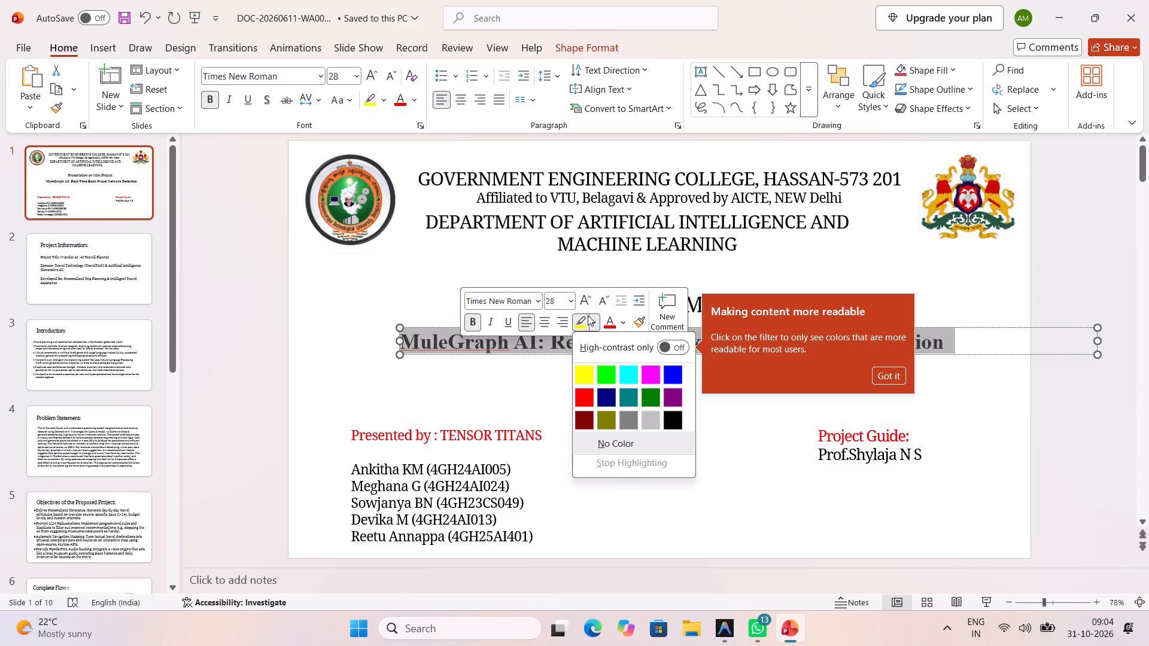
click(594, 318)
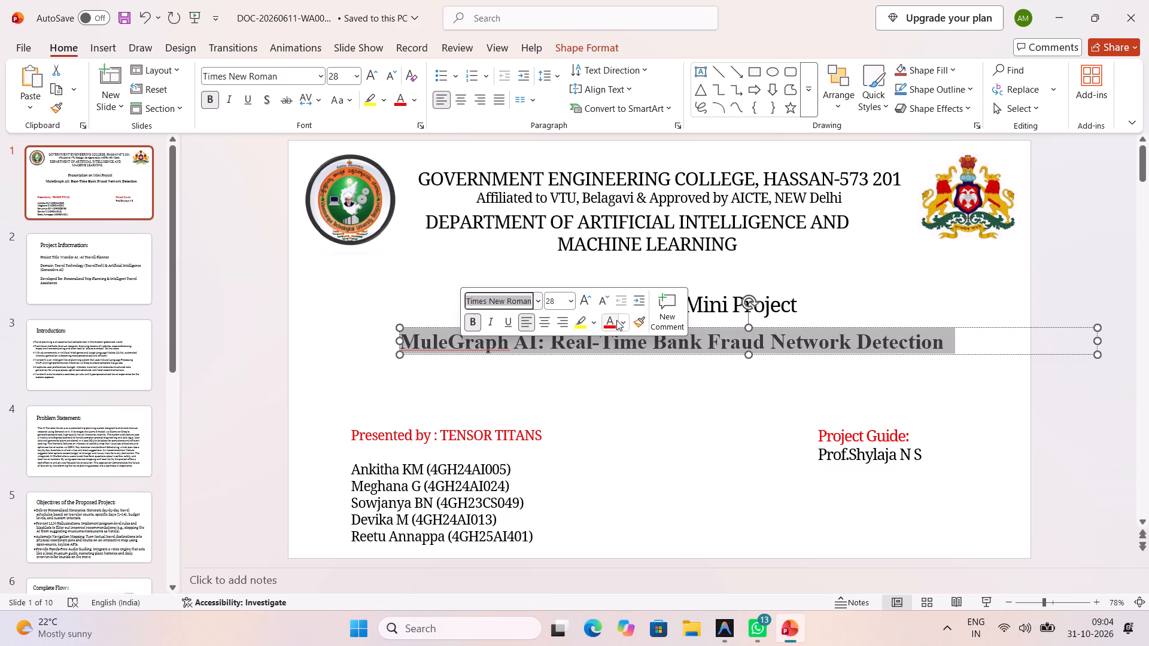
Recolour the project title's text with the dark blue theme colour.
click(617, 320)
click(617, 320)
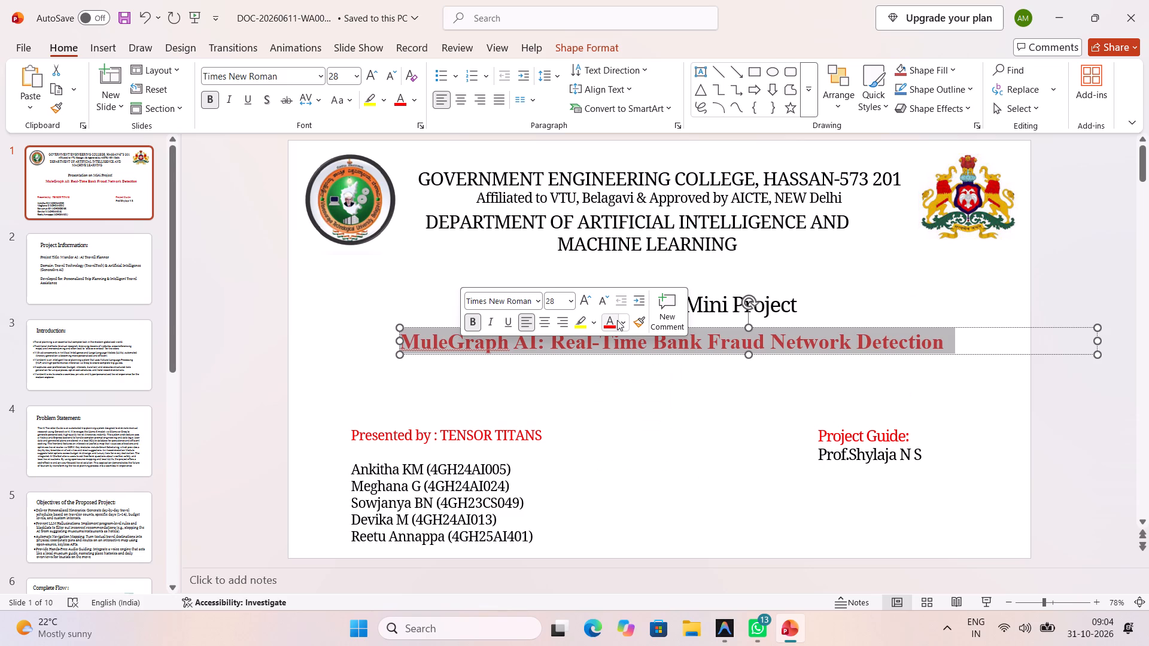
click(624, 319)
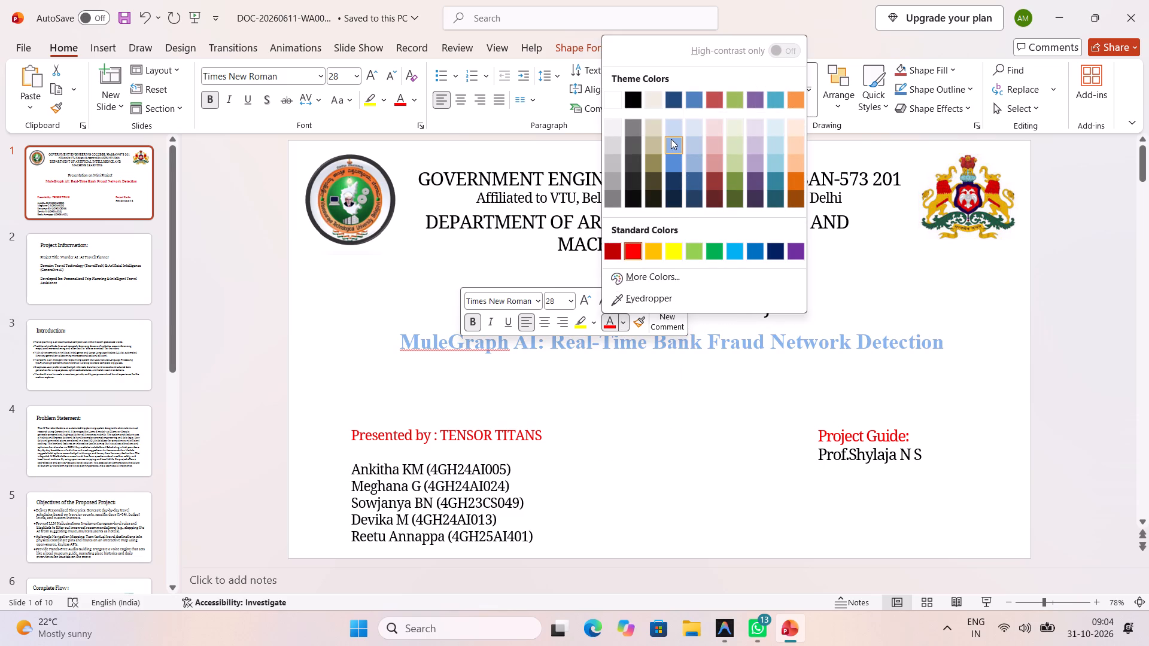
click(680, 97)
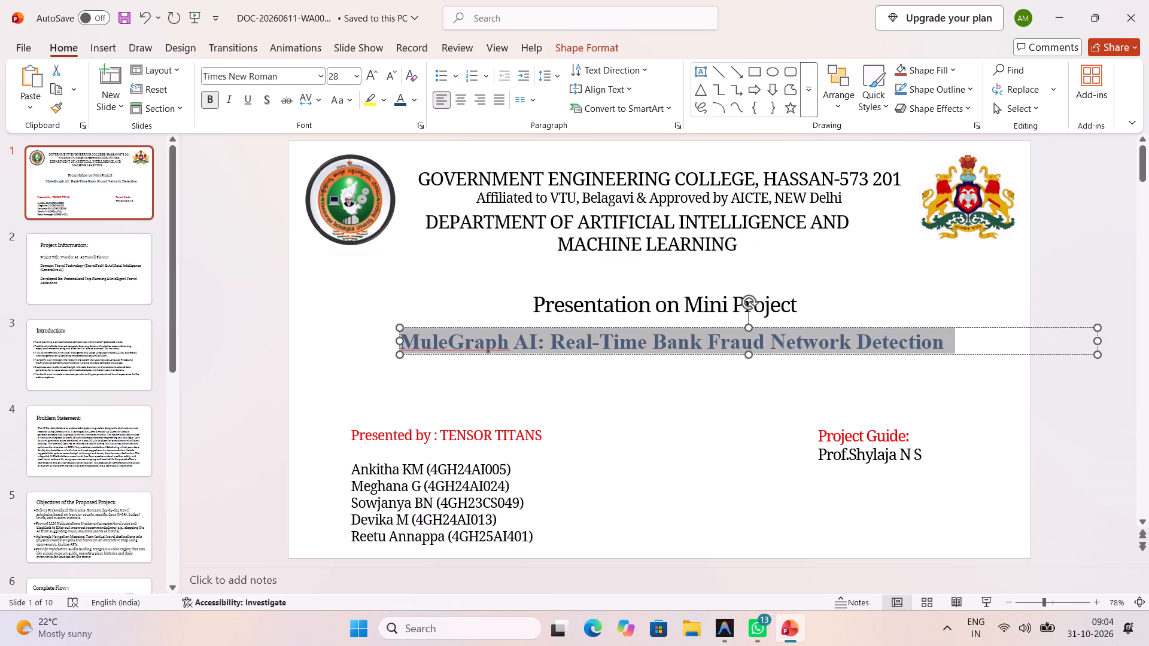
click(965, 330)
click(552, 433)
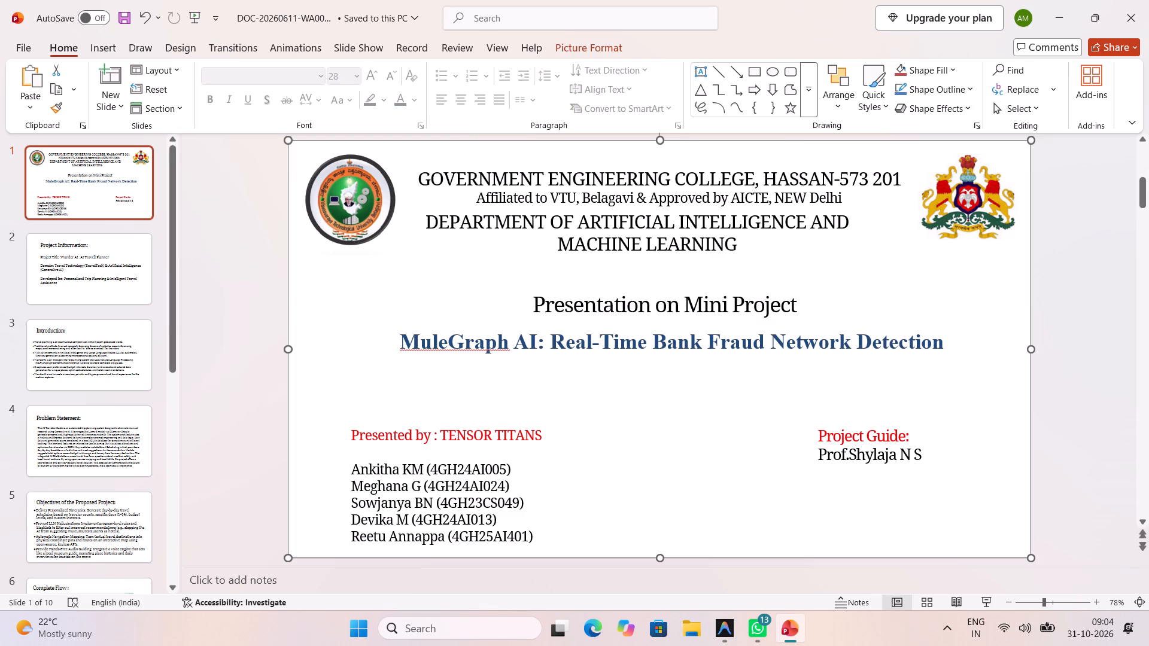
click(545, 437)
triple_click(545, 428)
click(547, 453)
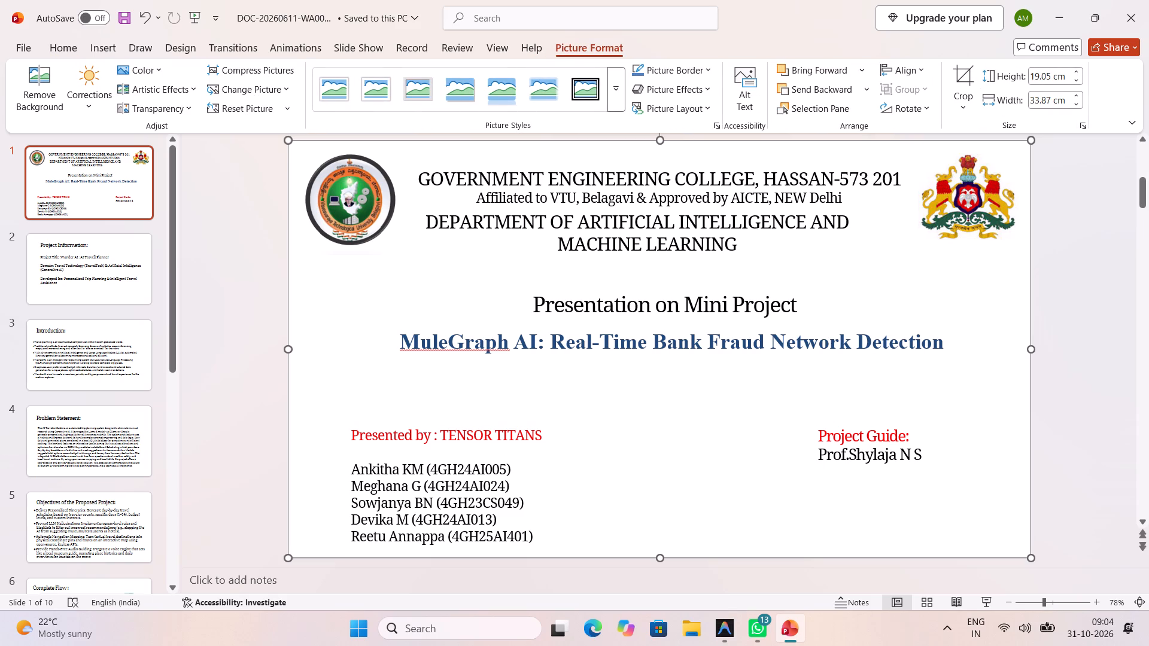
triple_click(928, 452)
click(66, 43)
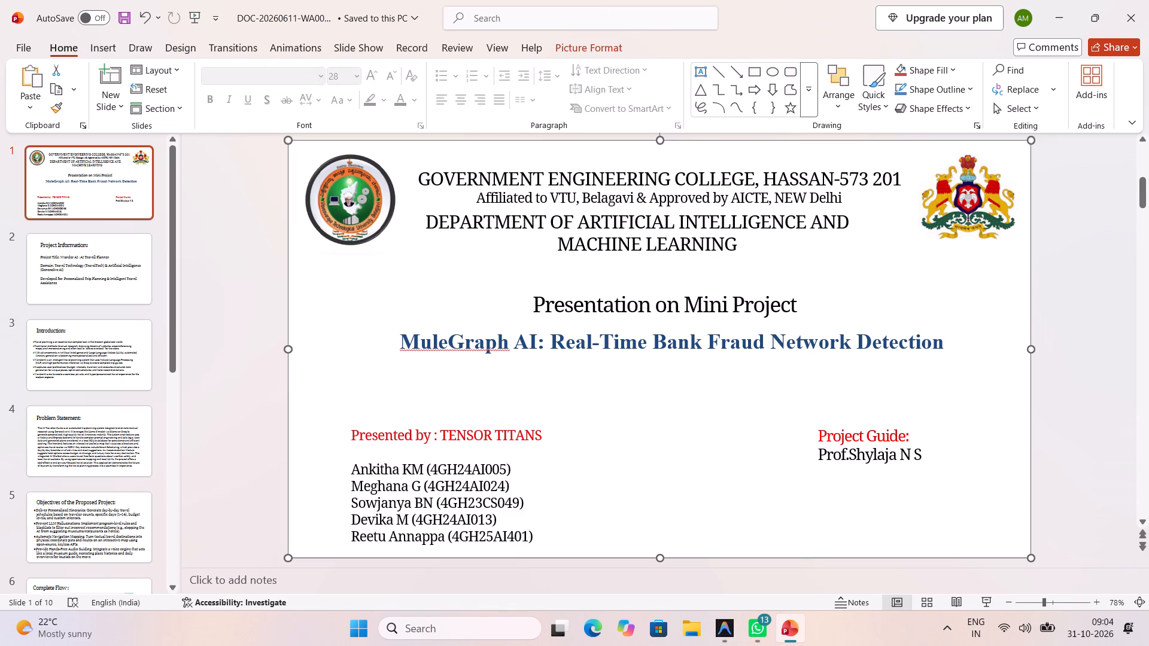
Replace the team name after "Presented by :" on the title slide with ZYNOVA.
click(540, 433)
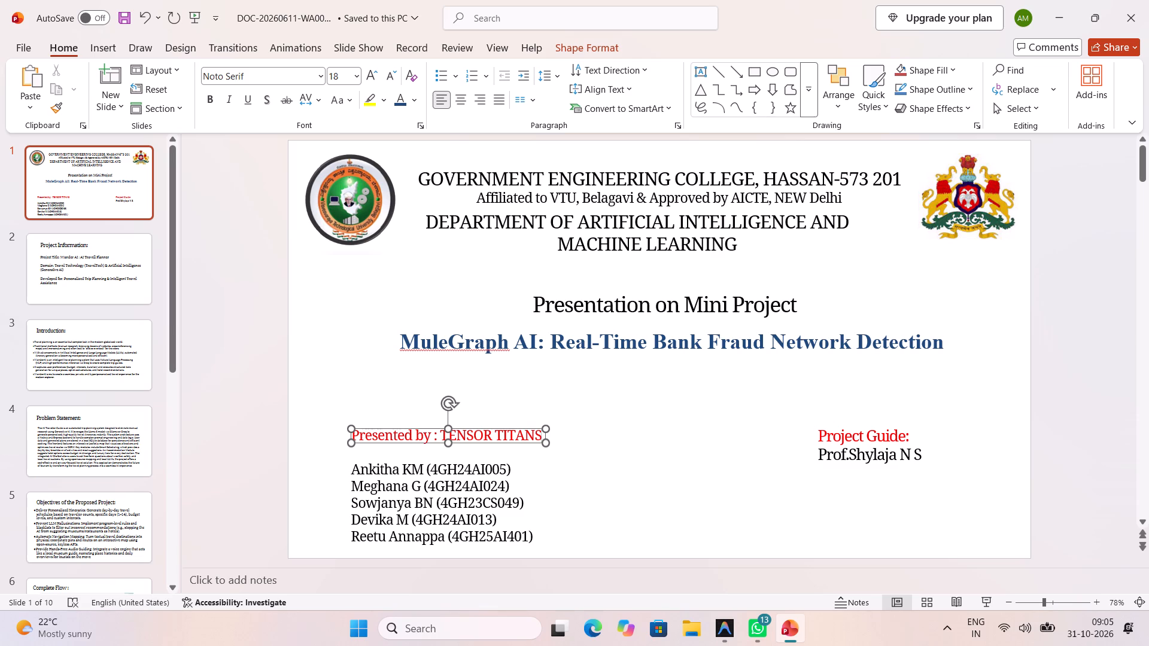
key(BackSpace)
key(BackSpace)
key(BackSpace)
key(BackSpace)
key(BackSpace)
key(BackSpace)
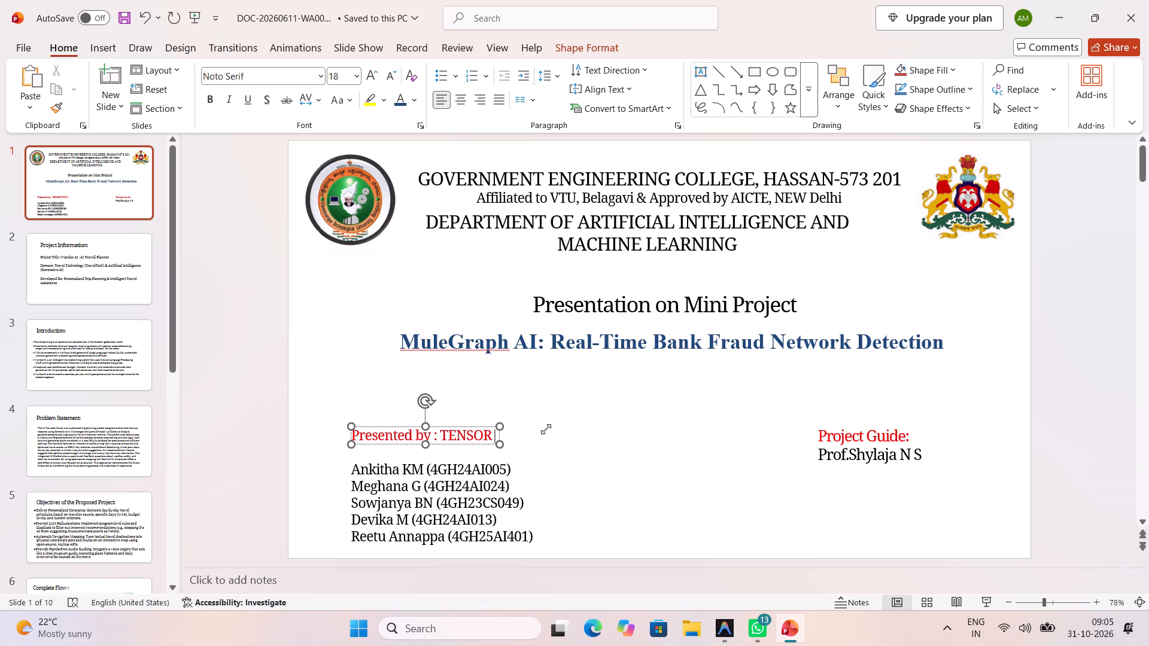
key(BackSpace)
key(BackSpace)
key(BackSpace)
key(BackSpace)
key(BackSpace)
key(BackSpace)
key(BackSpace)
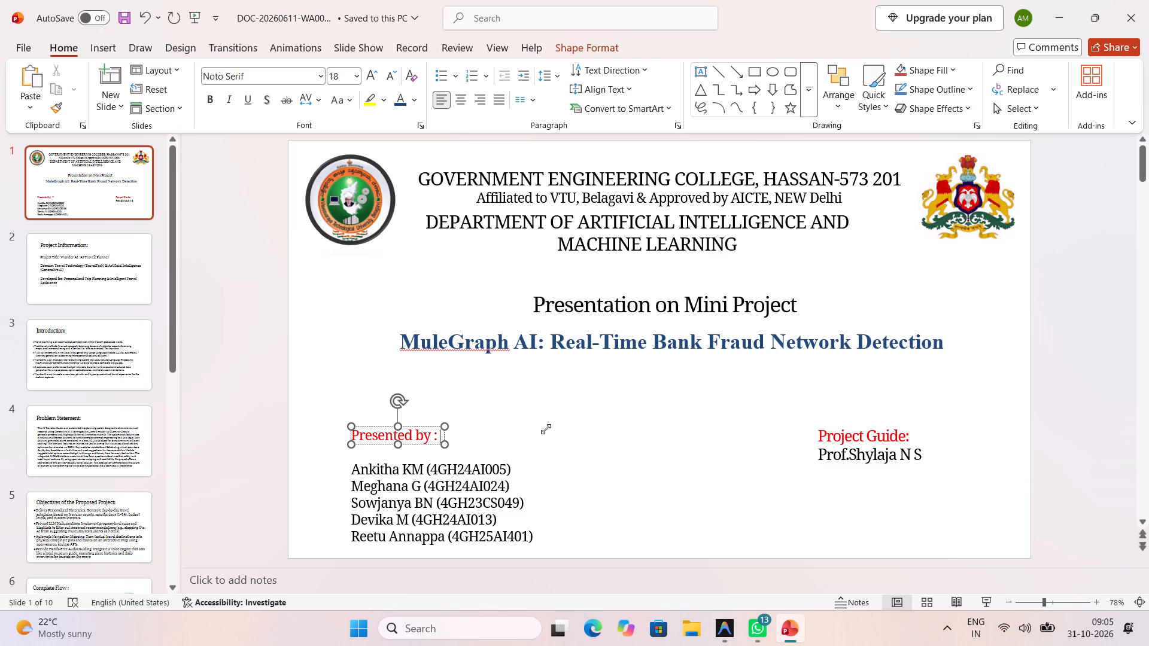
key(shift+z)
key(BackSpace)
text(ZYNO)
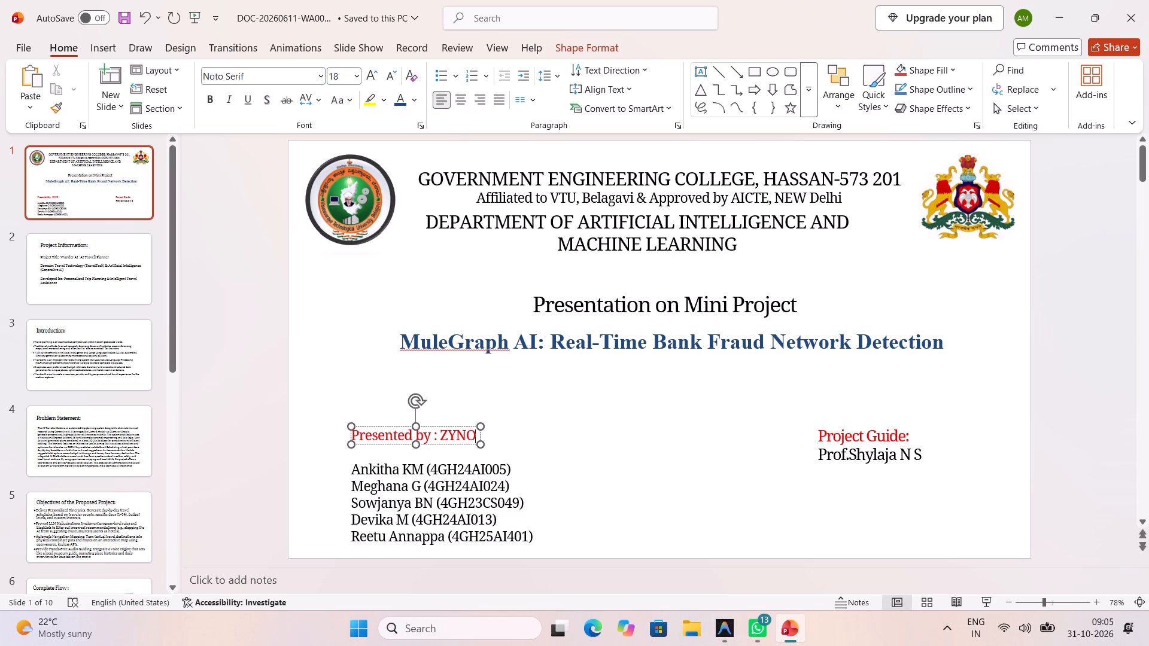
text(VA)
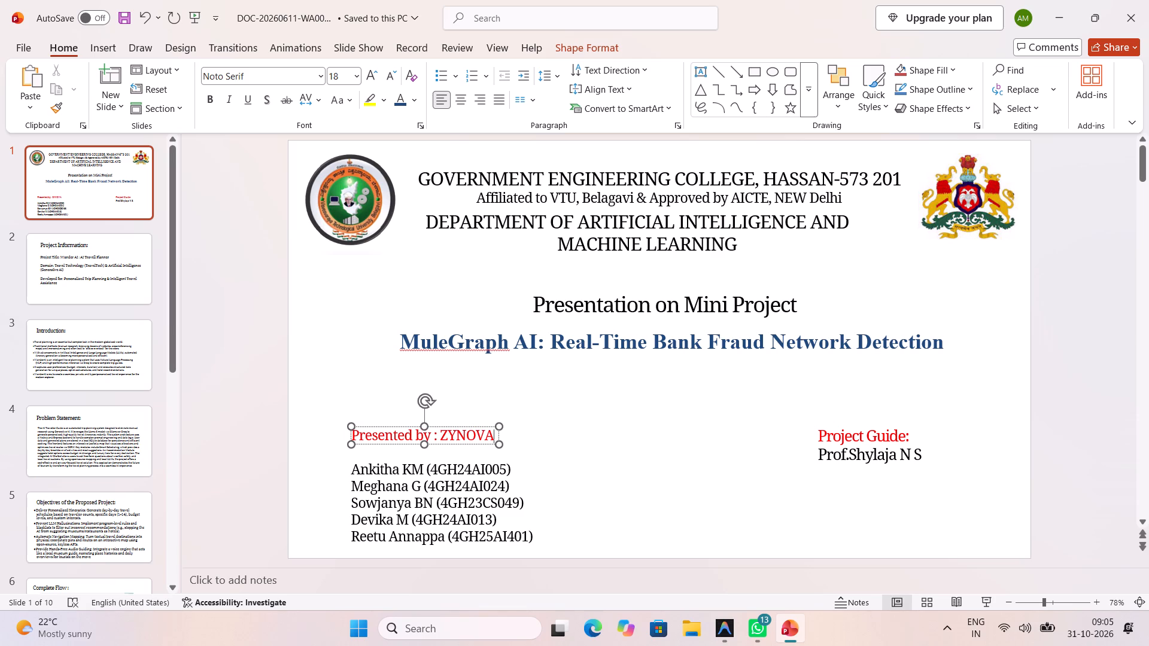
Delete the second team member's name and registration number from the member list on the title slide.
click(509, 485)
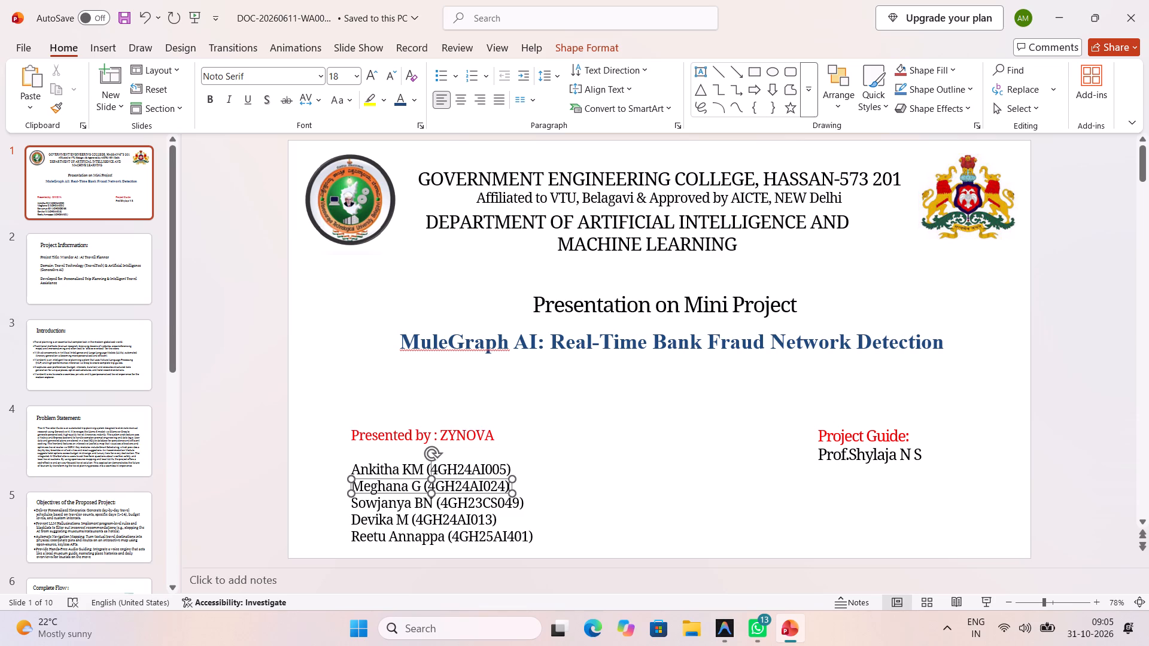
key(BackSpace)
key(BackSpace)
key(BackSpace)
key(BackSpace)
key(BackSpace)
key(BackSpace)
key(BackSpace)
key(BackSpace)
key(BackSpace)
key(BackSpace)
key(BackSpace)
key(BackSpace)
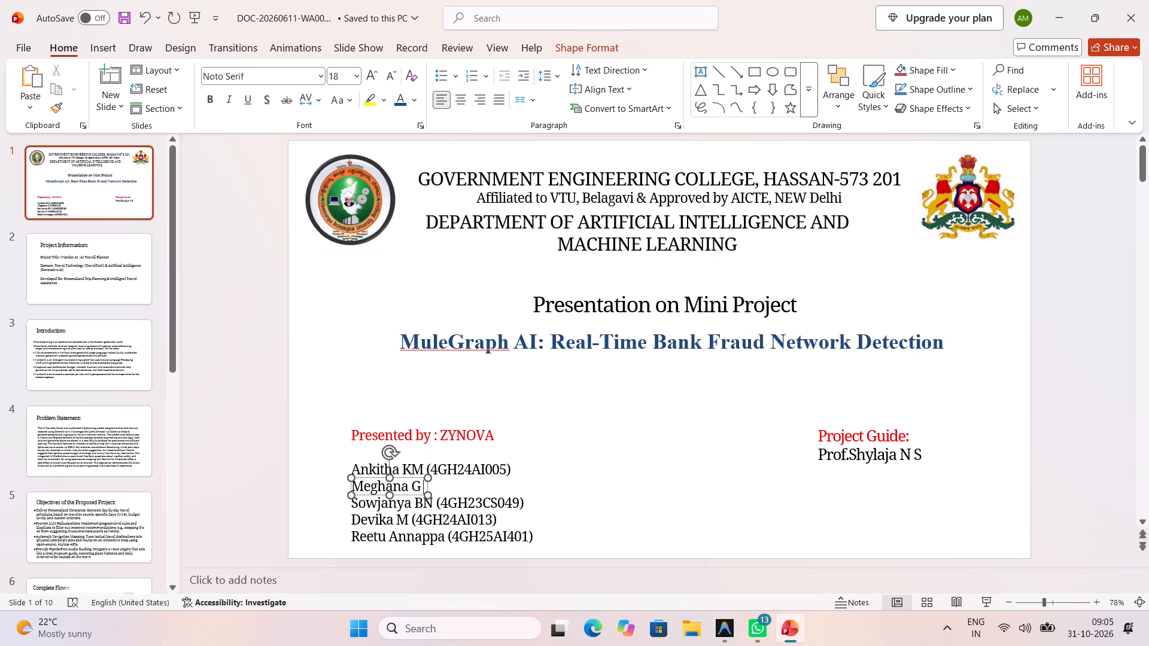
key(BackSpace)
key(BackSpace)
key(BackSpace)
key(BackSpace)
key(BackSpace)
key(BackSpace)
key(BackSpace)
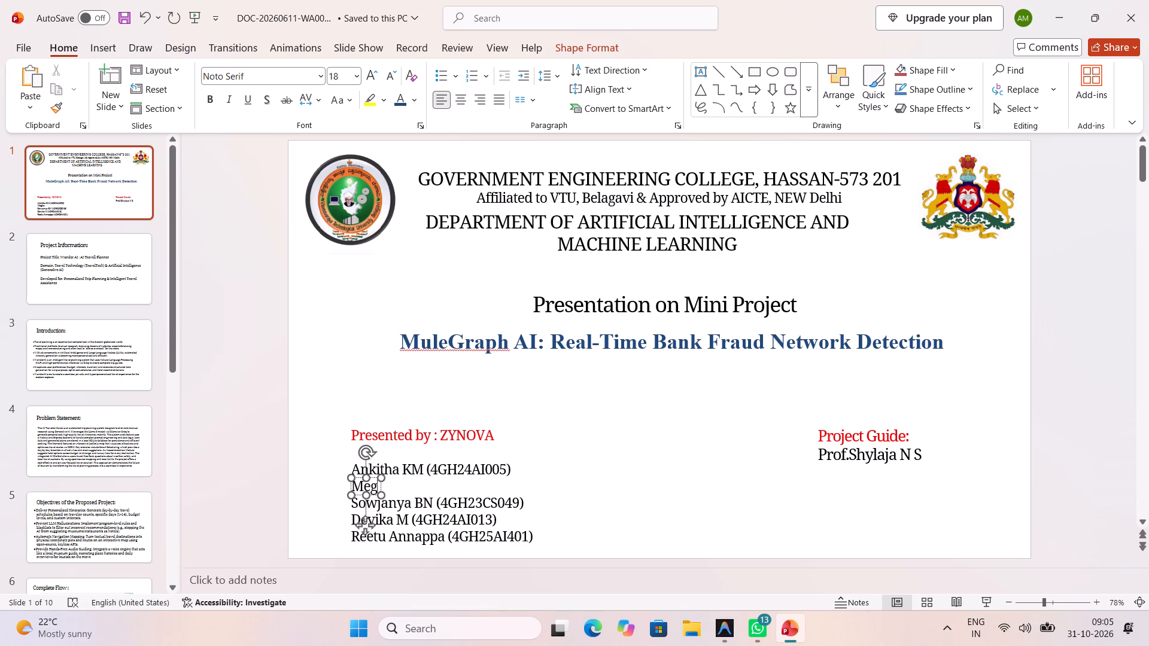
key(BackSpace)
key(BackSpace)
key(BackSpace)
key(BackSpace)
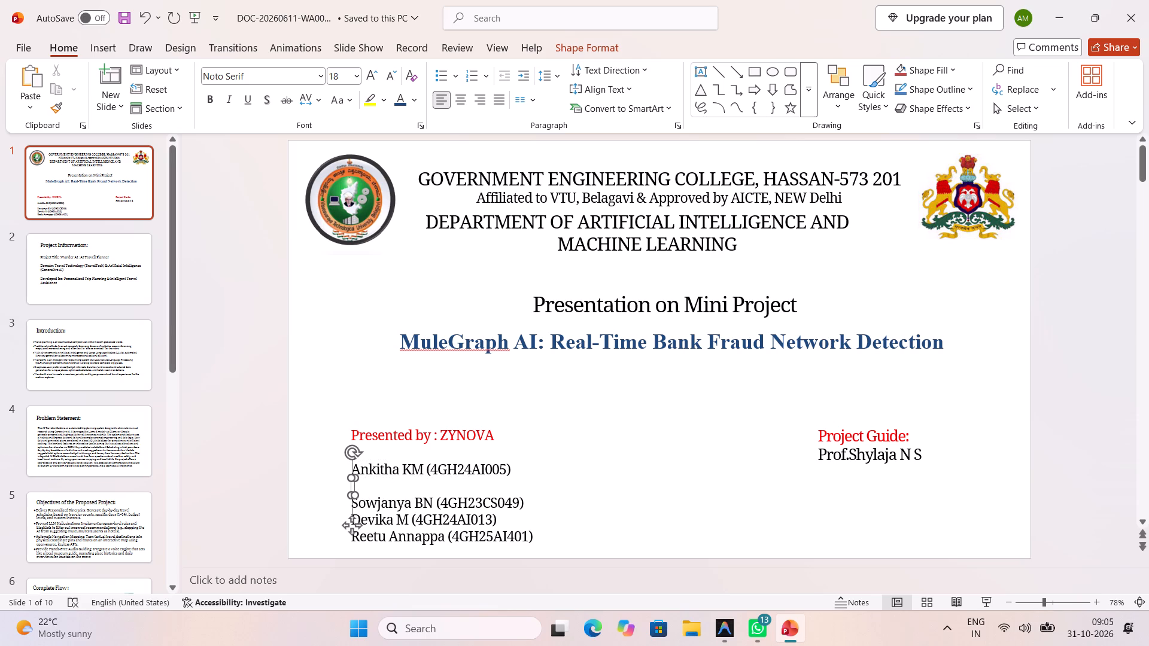
key(BackSpace)
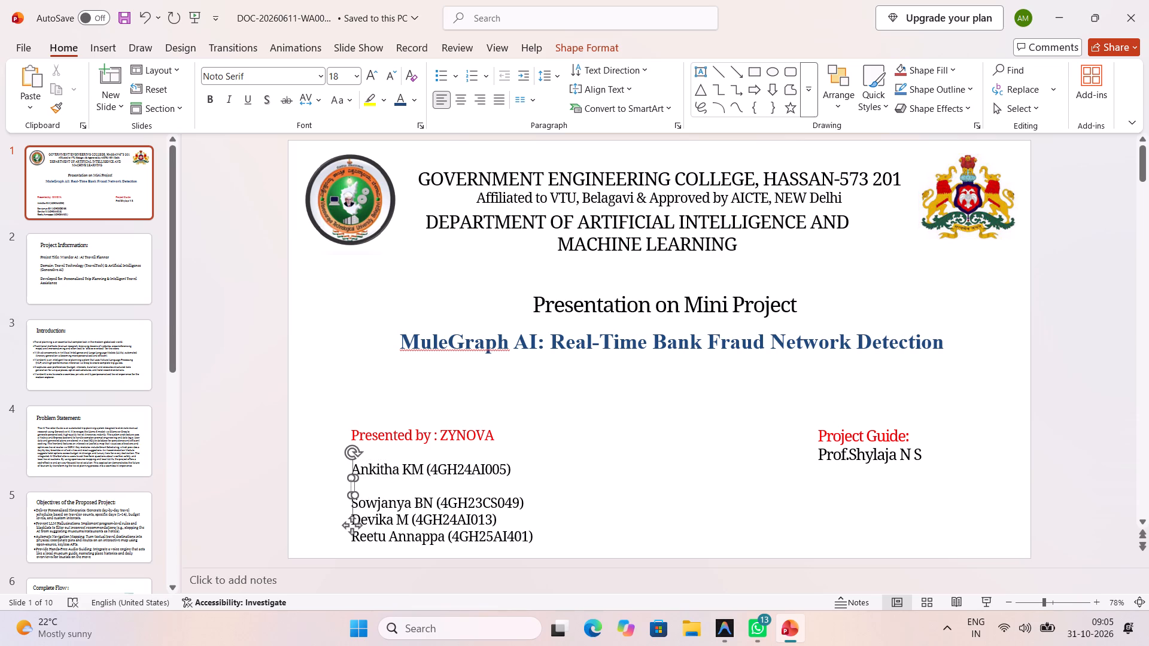
Delete the fourth team member's name and registration number, just above the last entry in the title slide's member list.
click(505, 517)
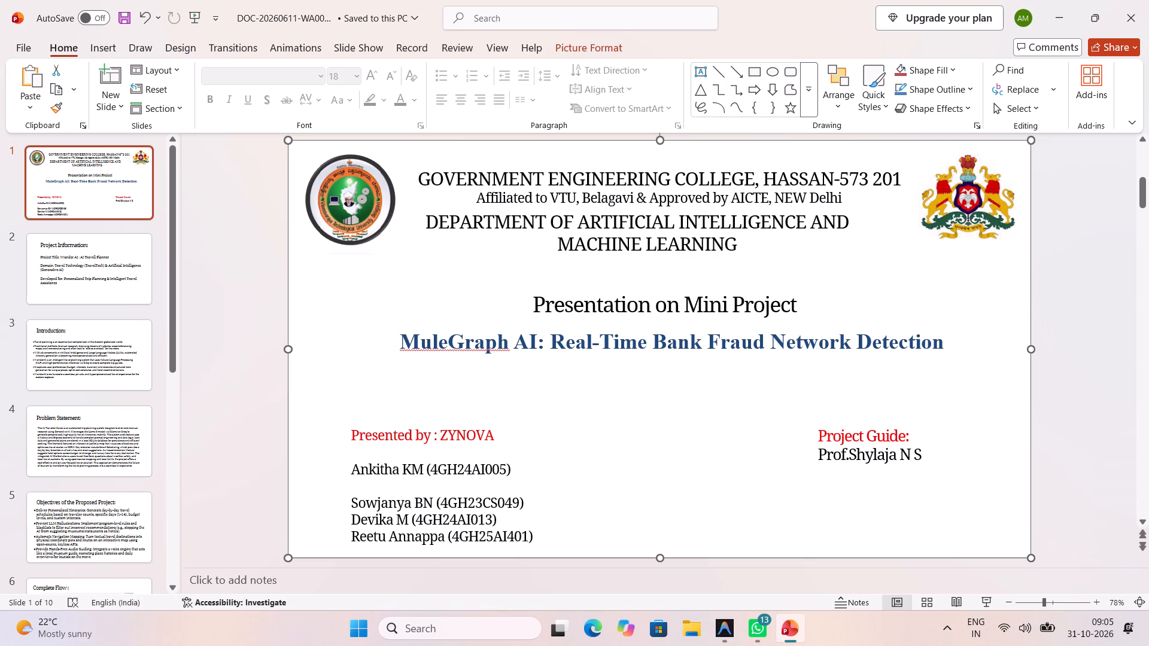
click(501, 511)
click(497, 518)
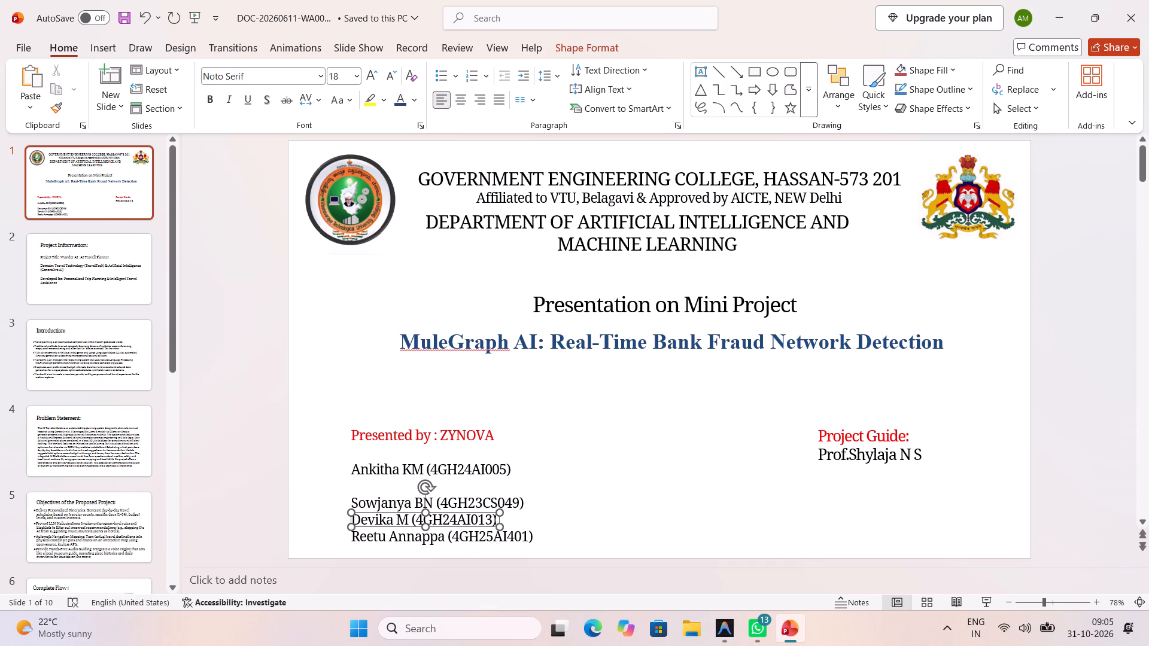
key(BackSpace)
key(BackSpace)
key(BackSpace)
key(BackSpace)
key(BackSpace)
key(BackSpace)
key(BackSpace)
key(BackSpace)
key(BackSpace)
key(BackSpace)
key(BackSpace)
key(BackSpace)
key(BackSpace)
key(BackSpace)
key(BackSpace)
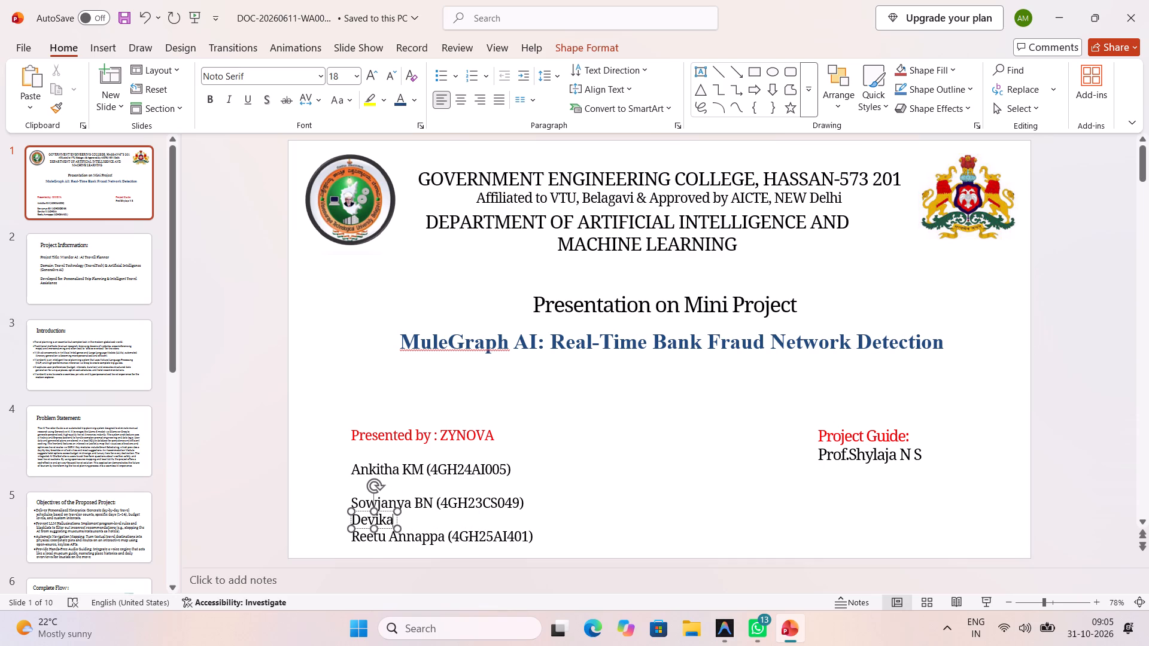
key(BackSpace)
key(BackSpace)
key(BackSpace)
key(BackSpace)
key(BackSpace)
key(BackSpace)
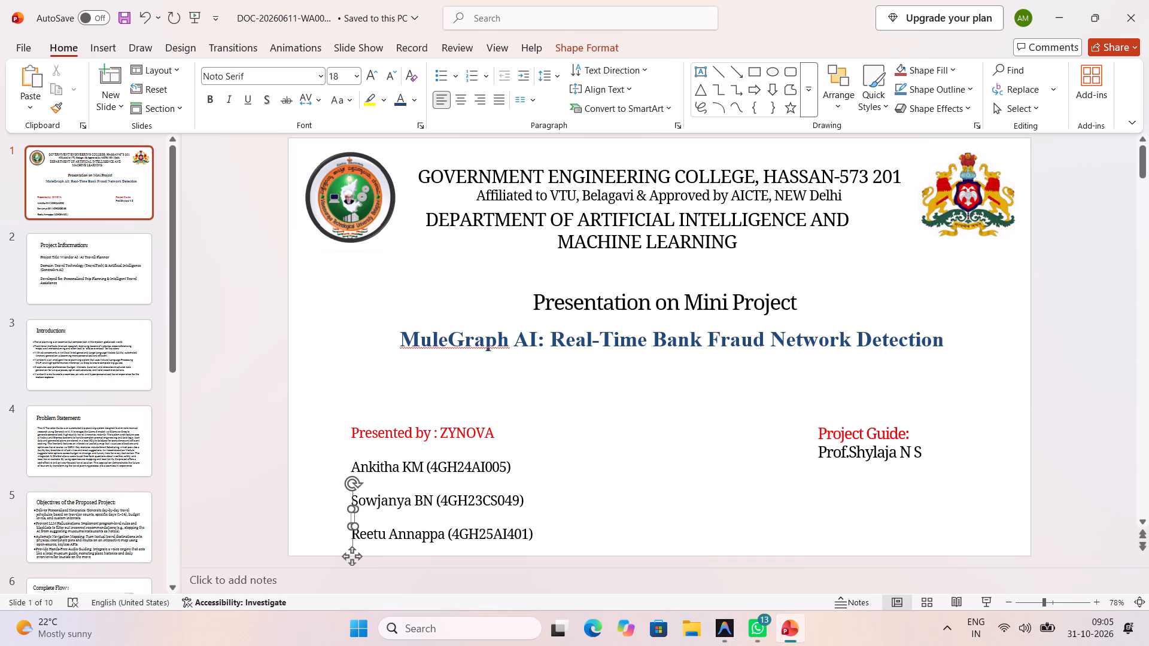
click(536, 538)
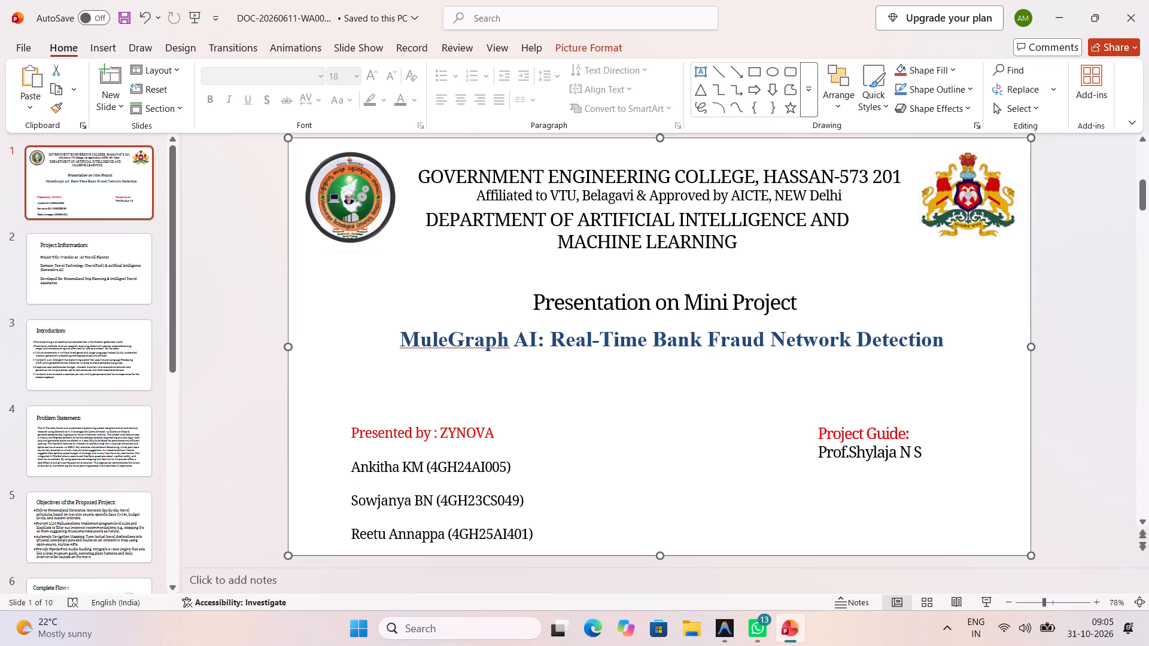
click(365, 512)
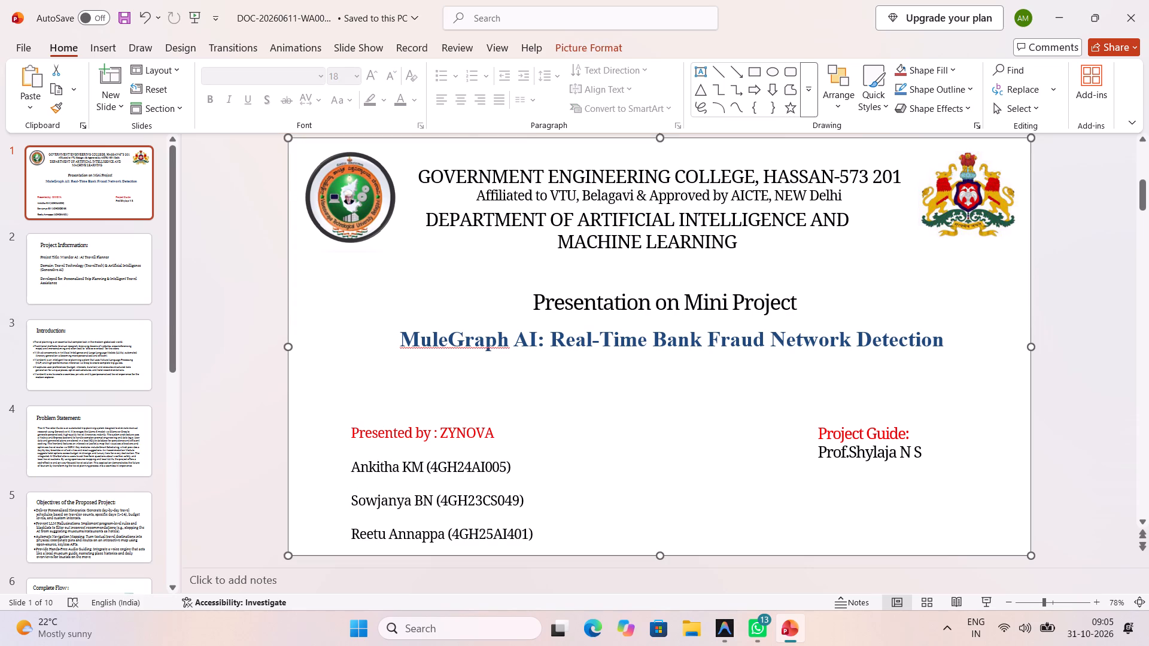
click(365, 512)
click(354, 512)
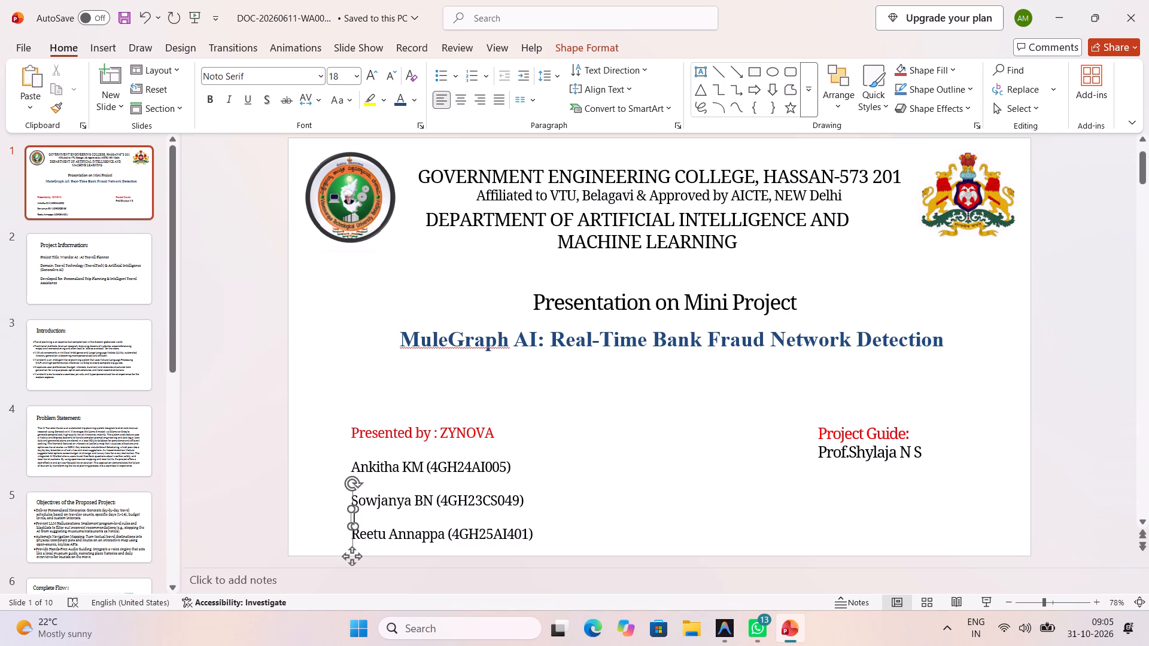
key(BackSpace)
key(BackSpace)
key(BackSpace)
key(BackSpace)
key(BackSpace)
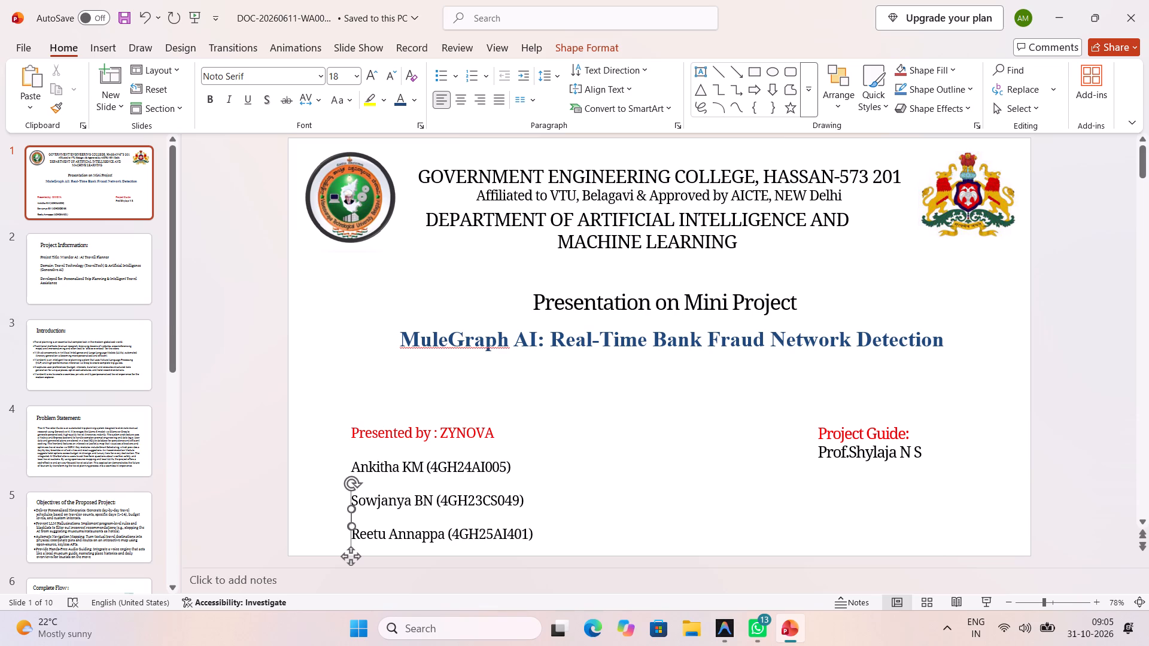
Replace the professor's name beneath "Project Guide:" with the new guide's name, prefixed with "Ms." and ending with a dot and initial.
click(923, 448)
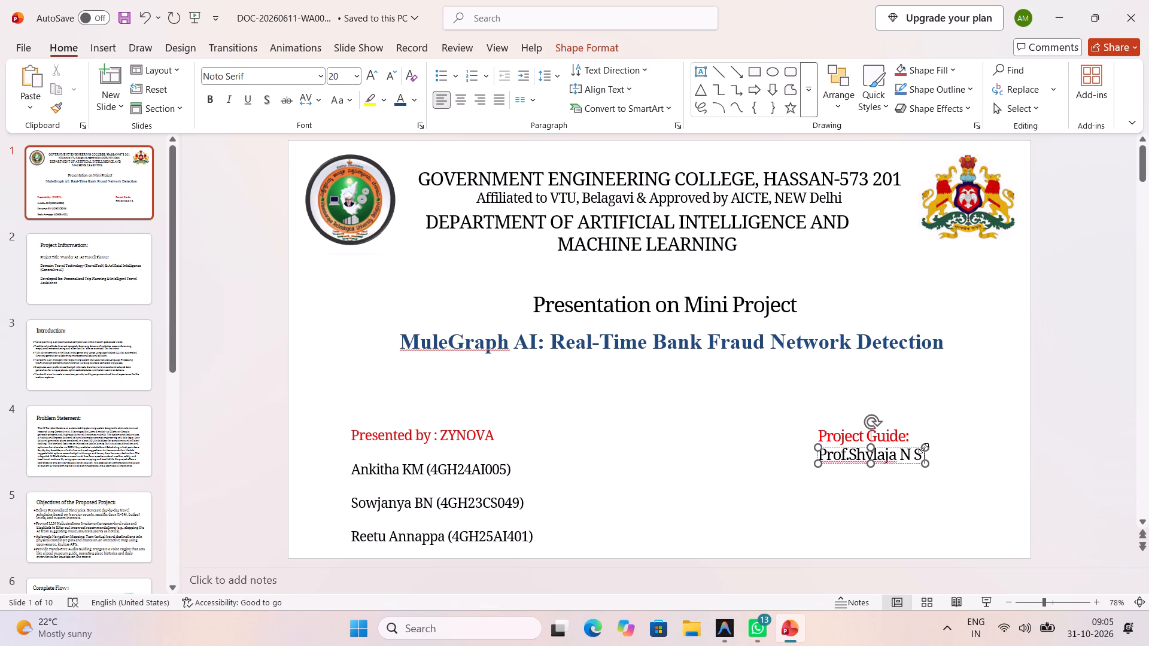
key(BackSpace)
key(BackSpace)
key(BackSpace)
key(BackSpace)
key(BackSpace)
key(BackSpace)
key(BackSpace)
key(BackSpace)
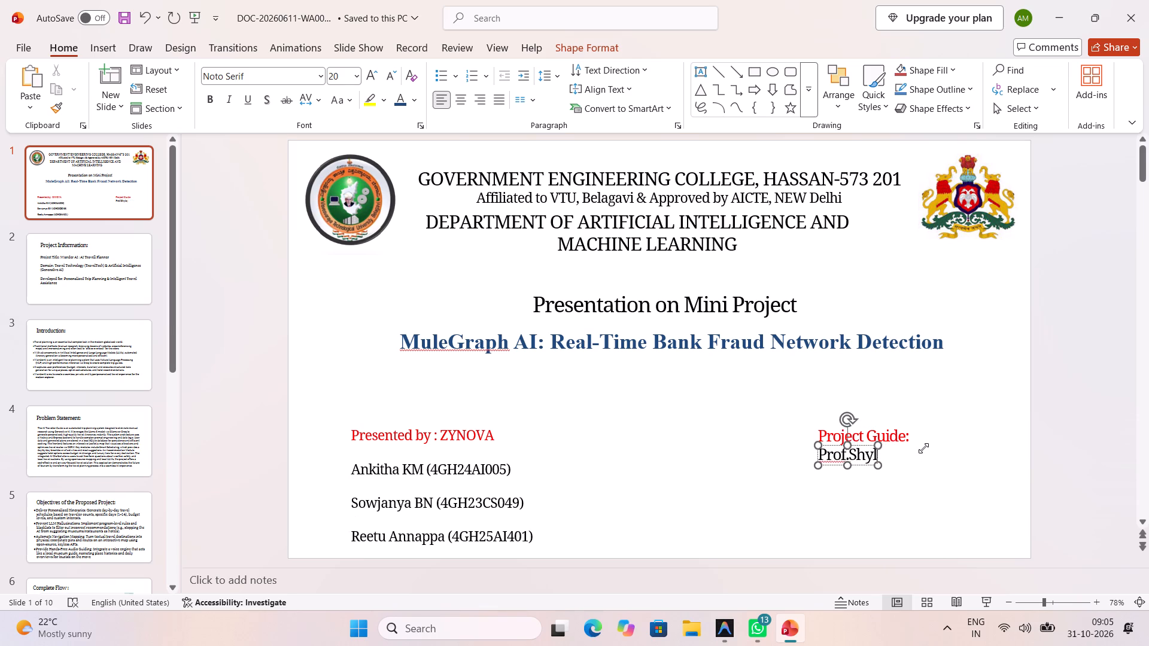
key(BackSpace)
key(BackSpace)
key(BackSpace)
key(BackSpace)
key(BackSpace)
key(BackSpace)
key(BackSpace)
key(BackSpace)
key(BackSpace)
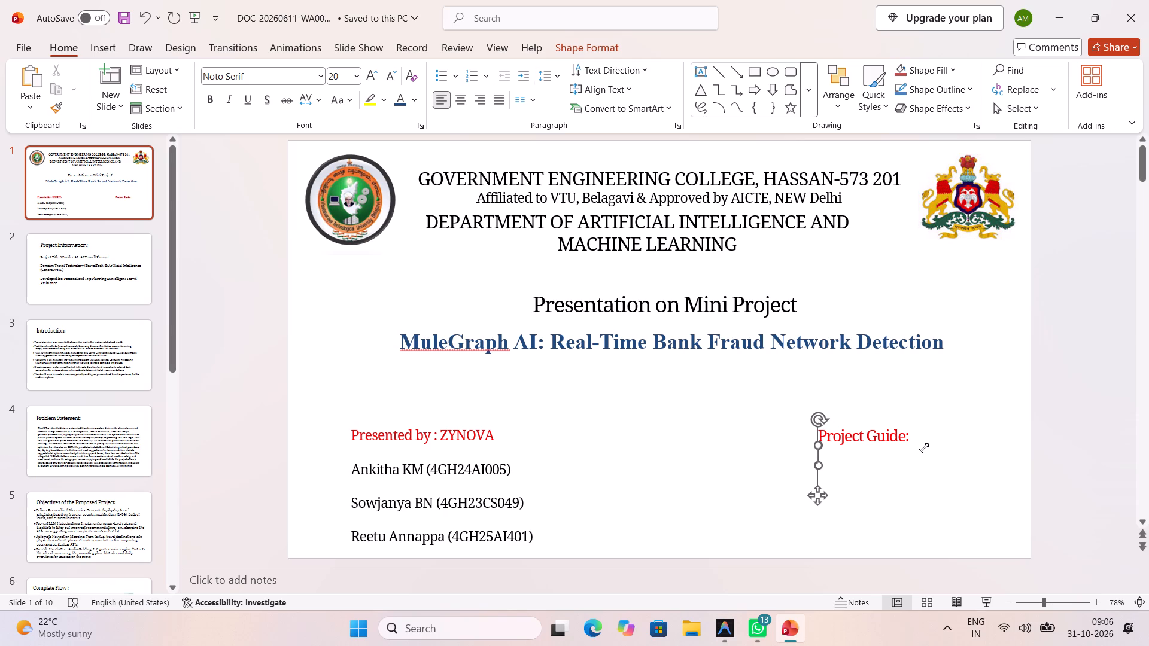
key(shift+m)
key(BackSpace)
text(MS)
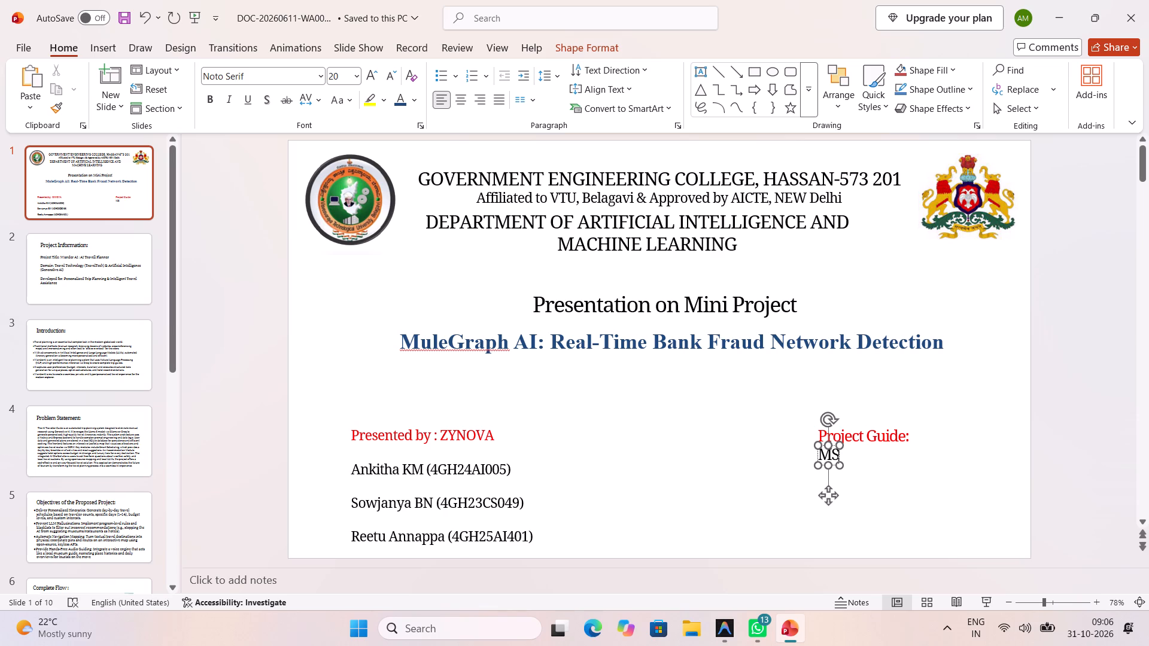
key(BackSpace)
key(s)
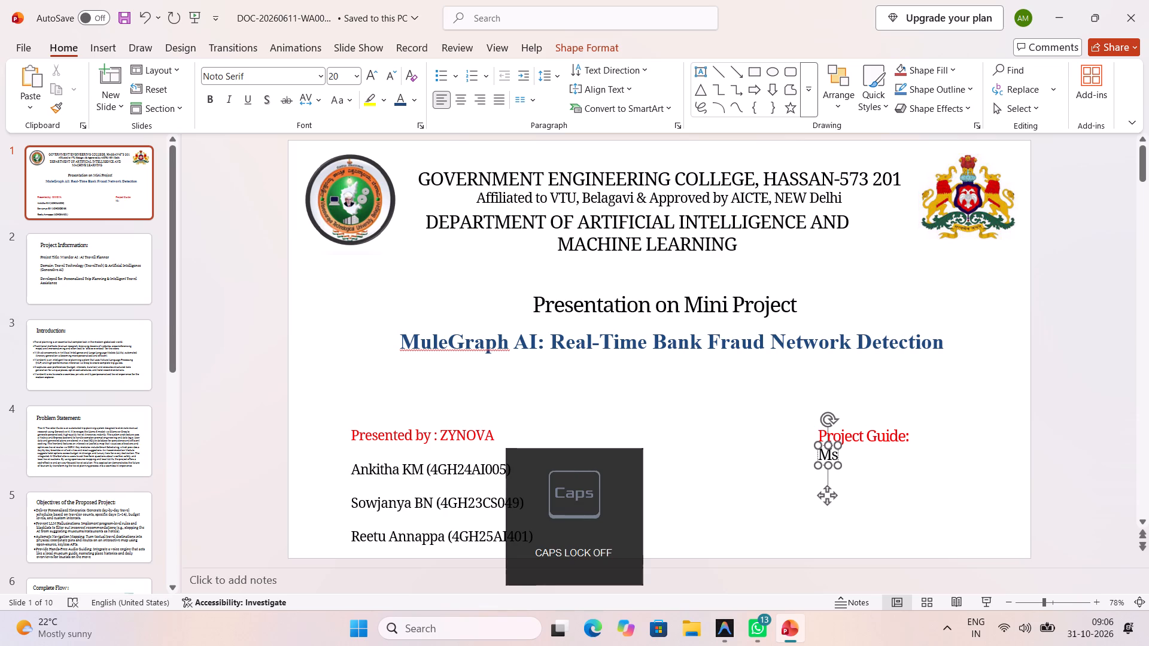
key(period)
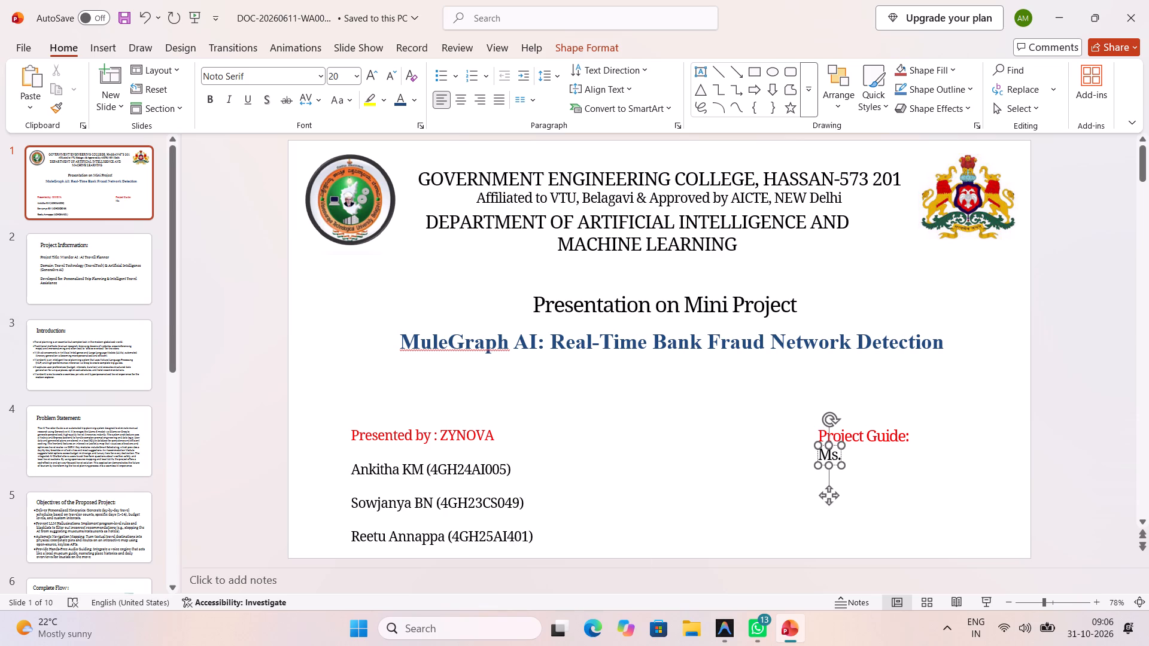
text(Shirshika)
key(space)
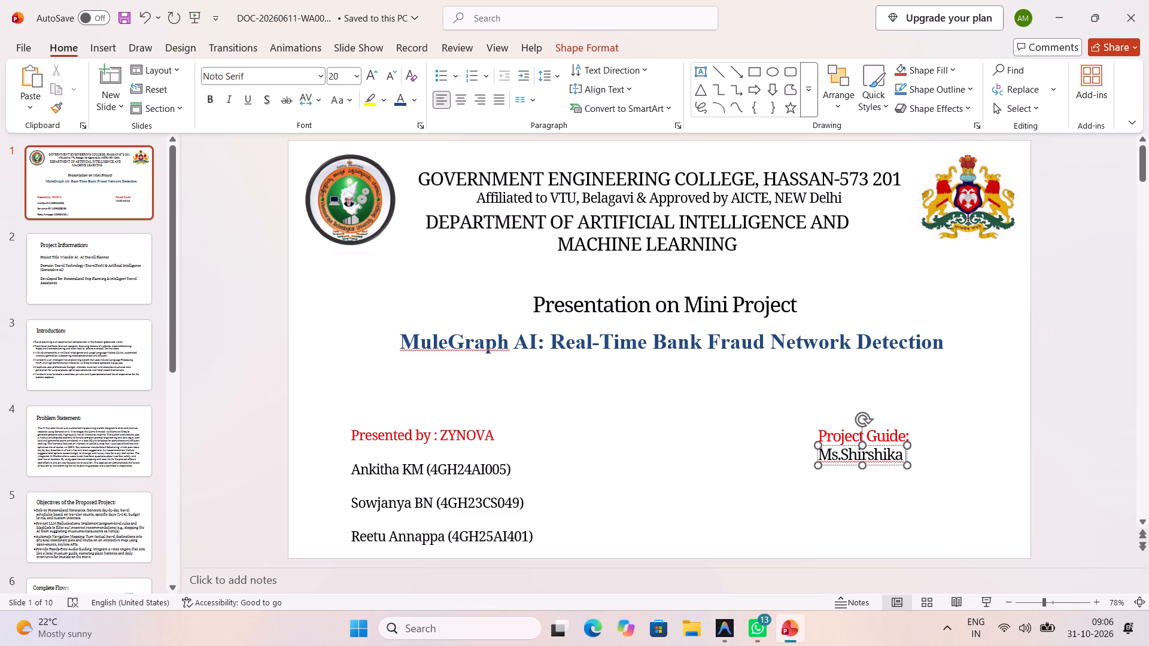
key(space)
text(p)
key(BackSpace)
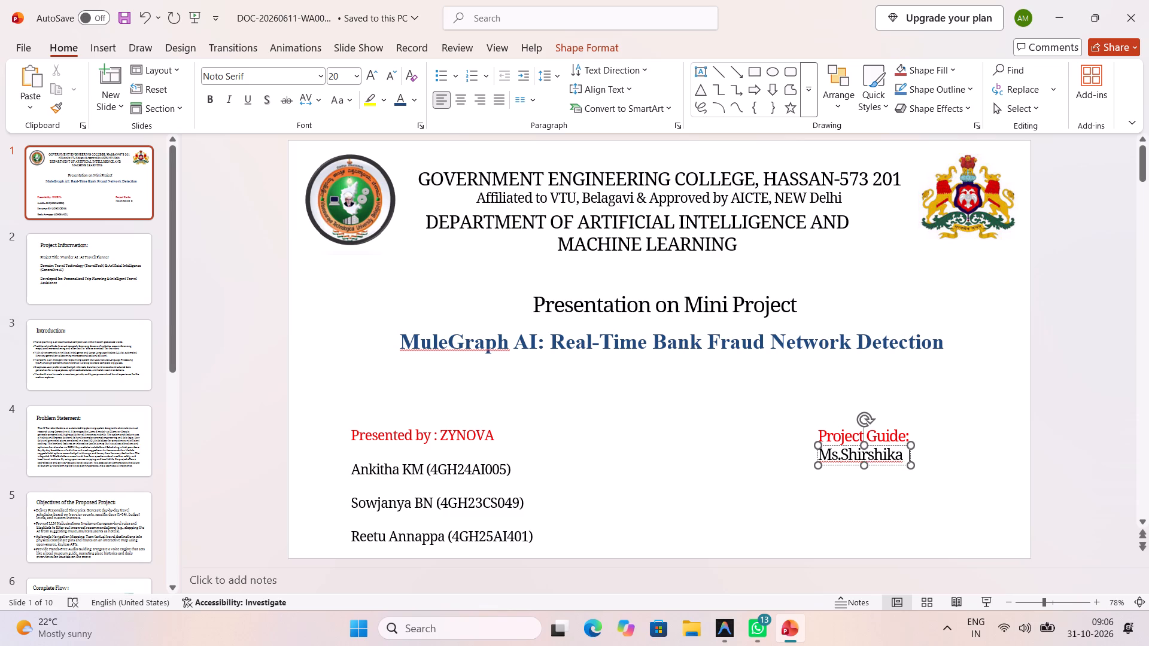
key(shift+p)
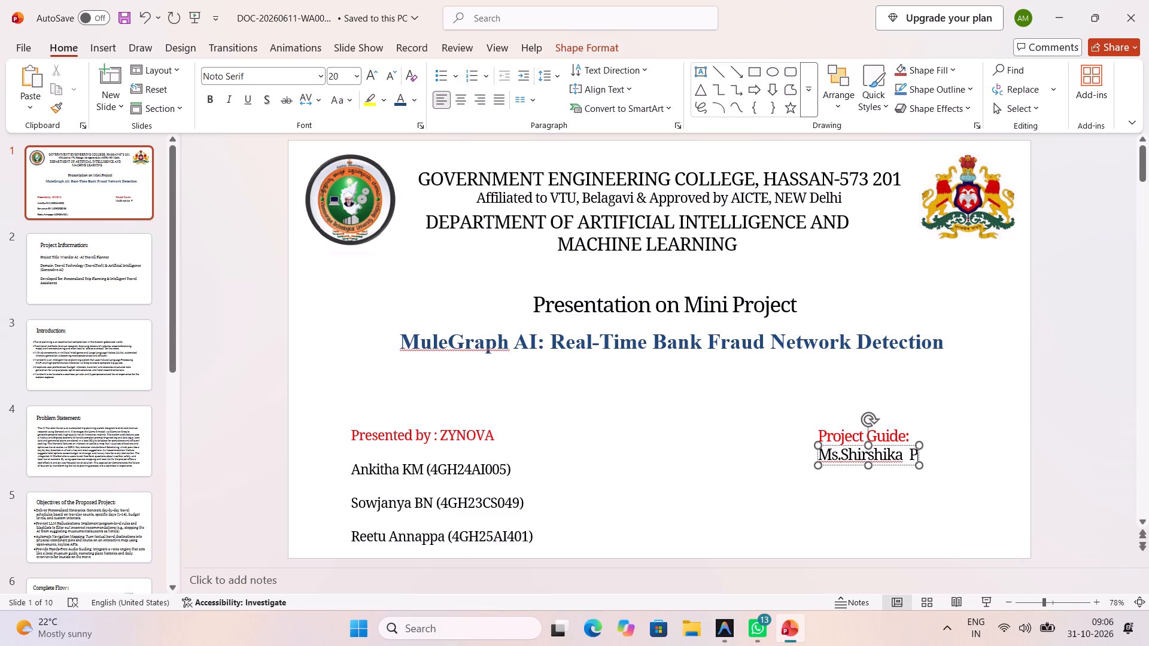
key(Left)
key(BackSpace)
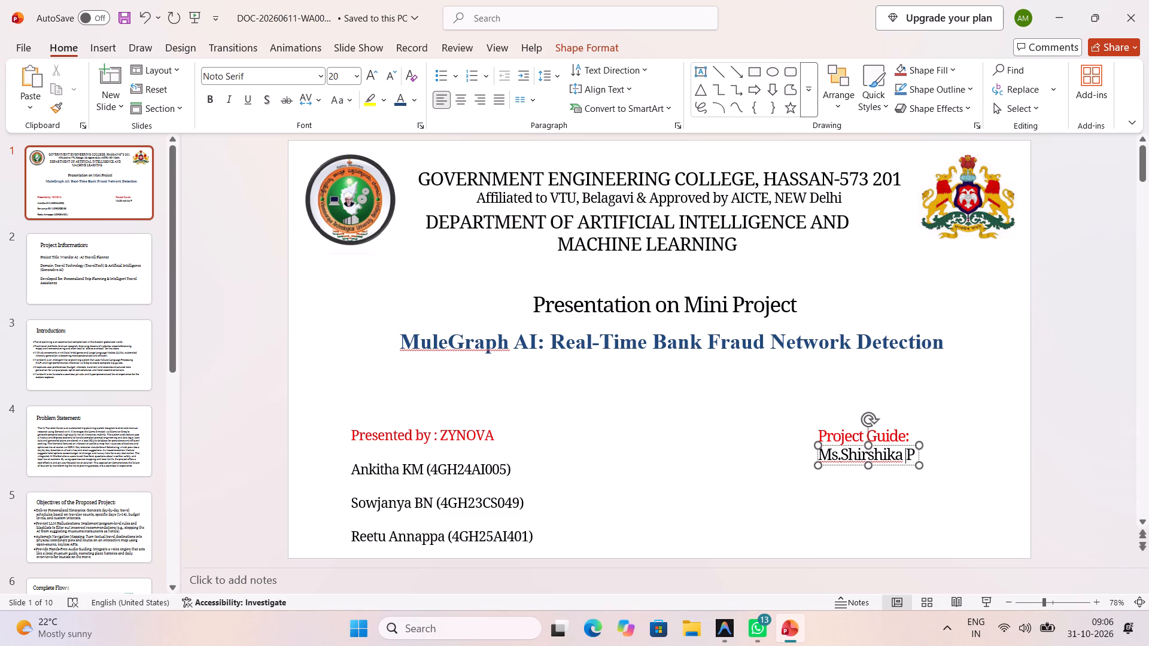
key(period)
click(983, 455)
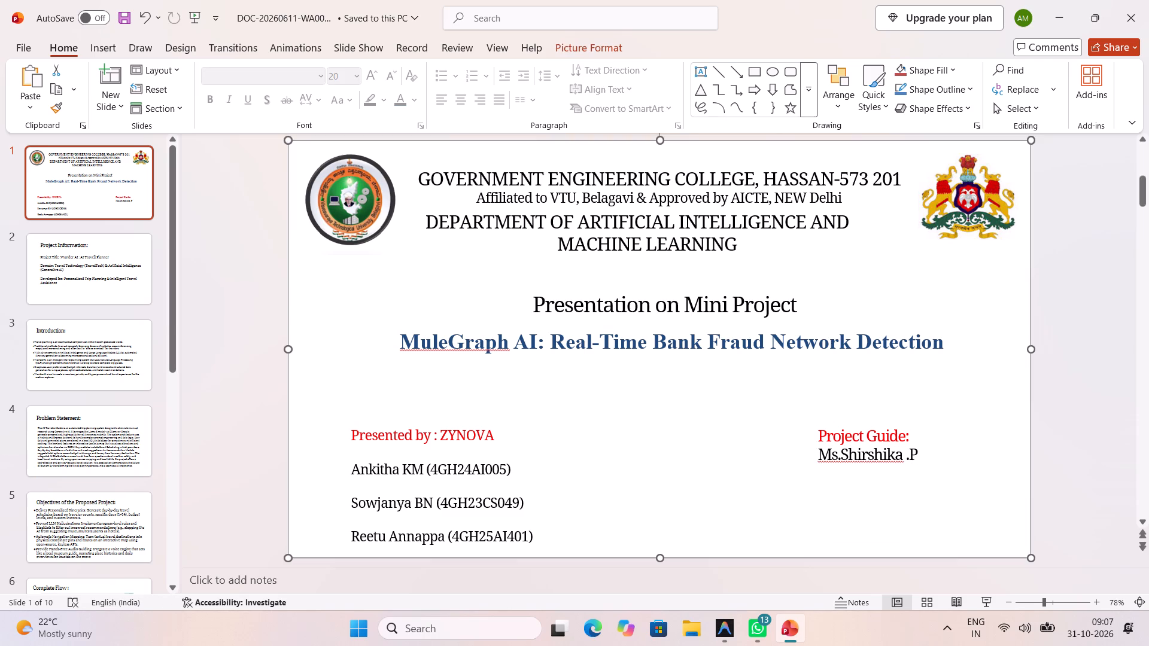
Set the font of the guide's name beneath "Project Guide:" on the title slide to Times New Roman.
click(917, 452)
double_click(917, 452)
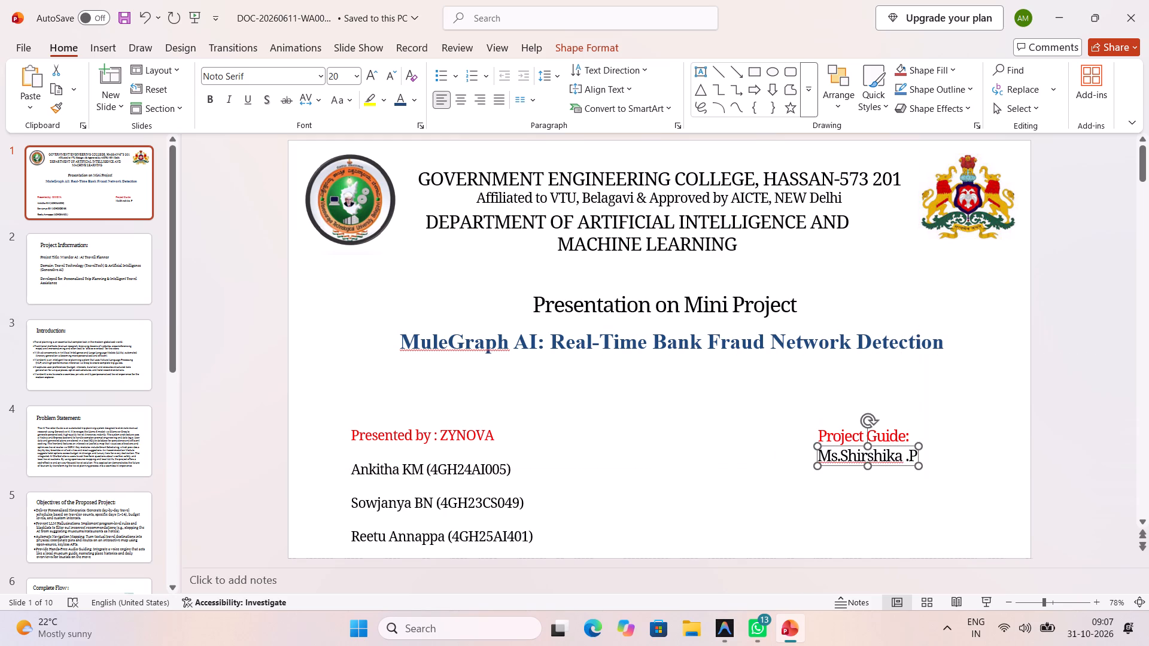
click(916, 453)
drag(912, 455, 874, 460)
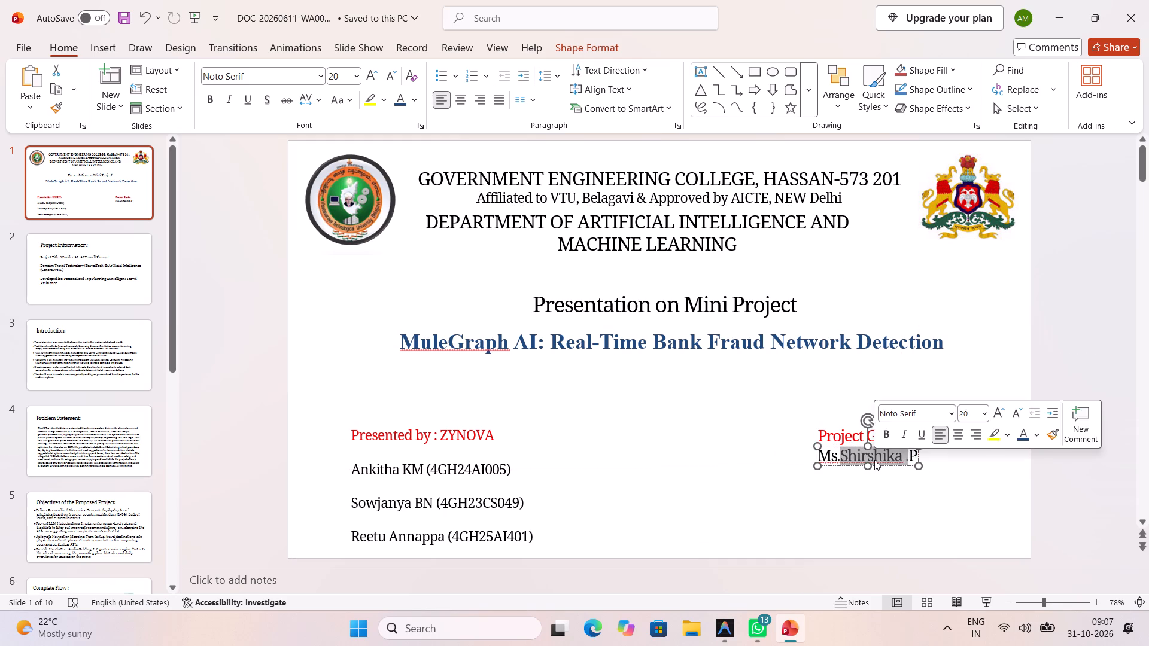
click(874, 460)
click(917, 452)
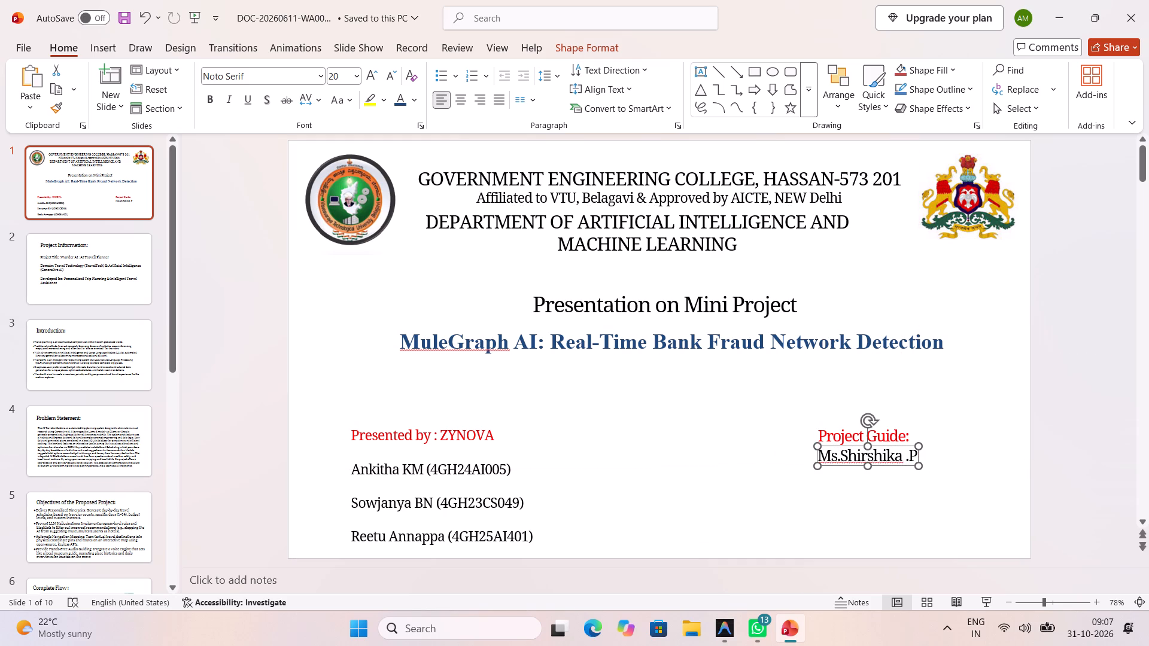
drag(915, 454, 832, 461)
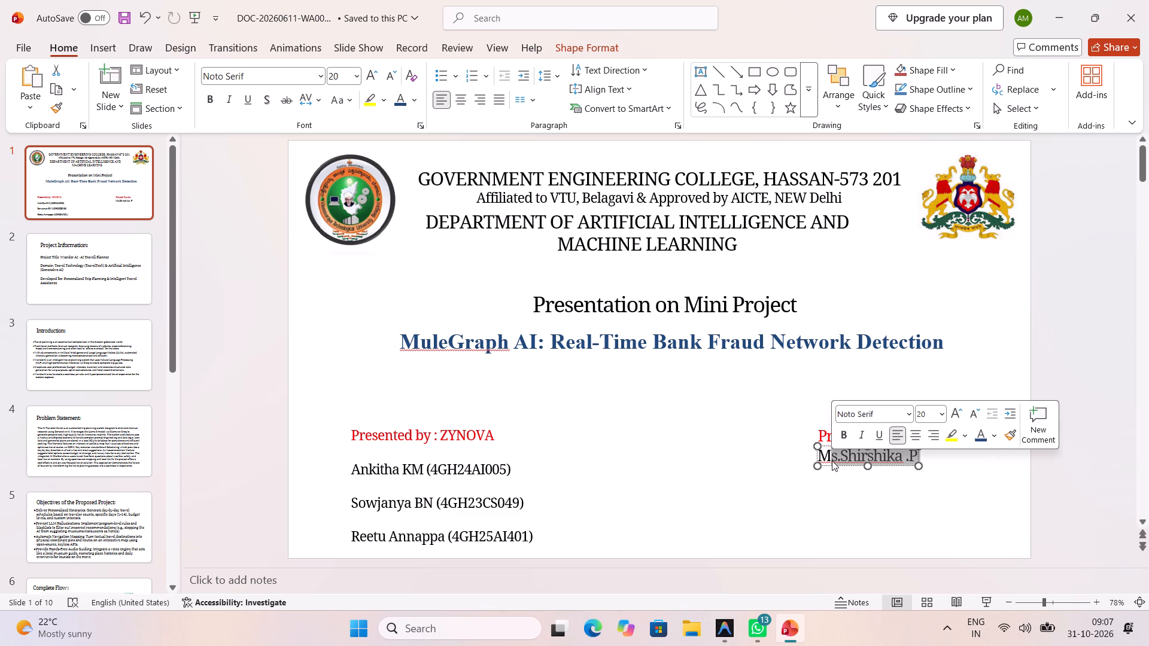
click(837, 479)
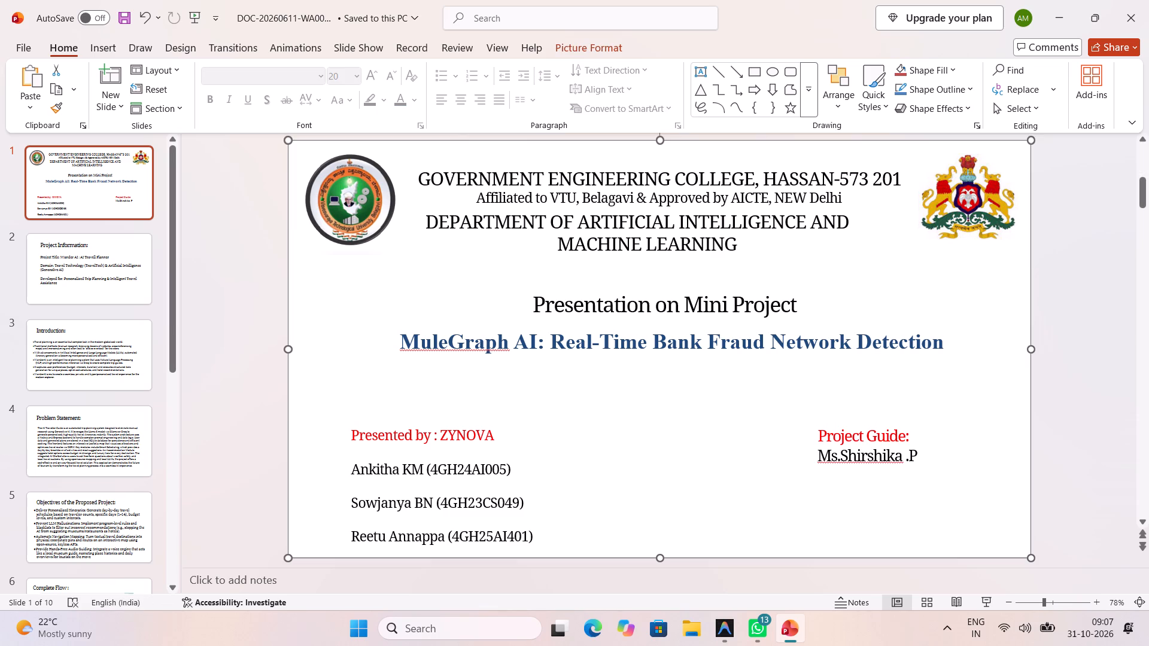
click(918, 454)
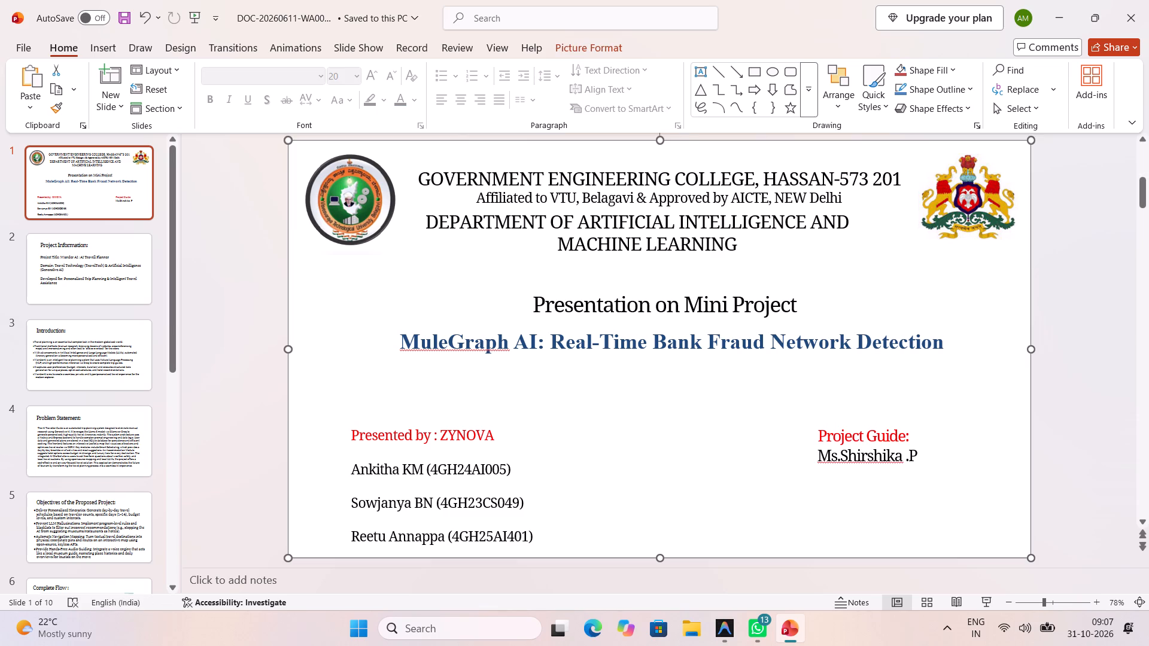
click(914, 452)
drag(914, 452, 870, 453)
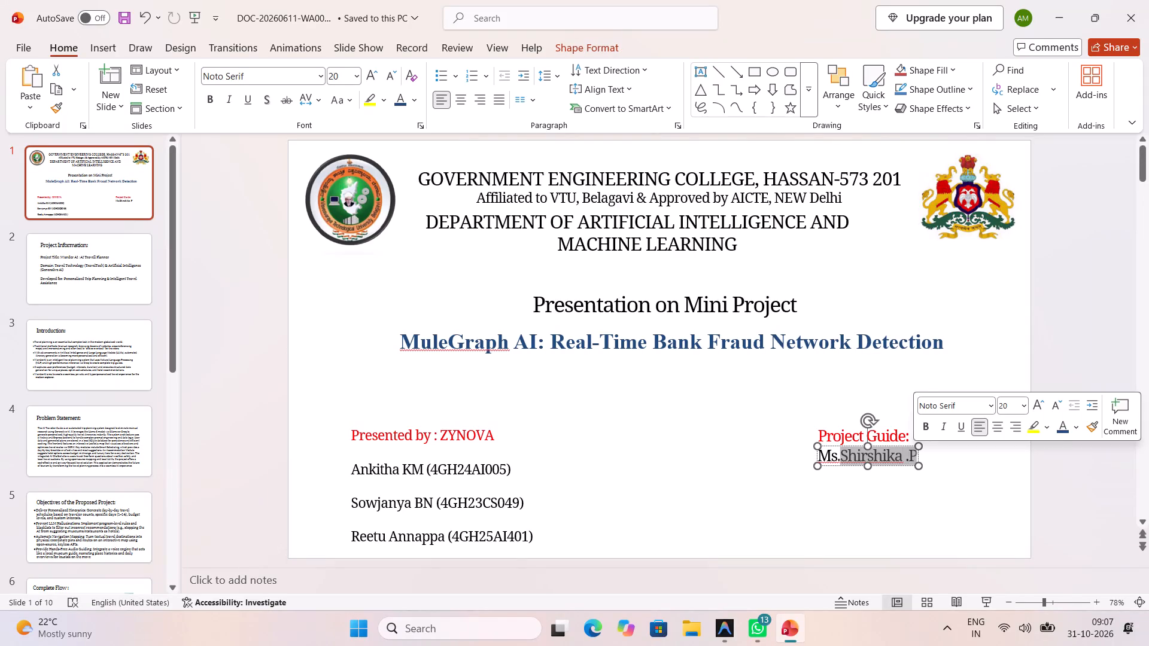
drag(870, 453, 829, 455)
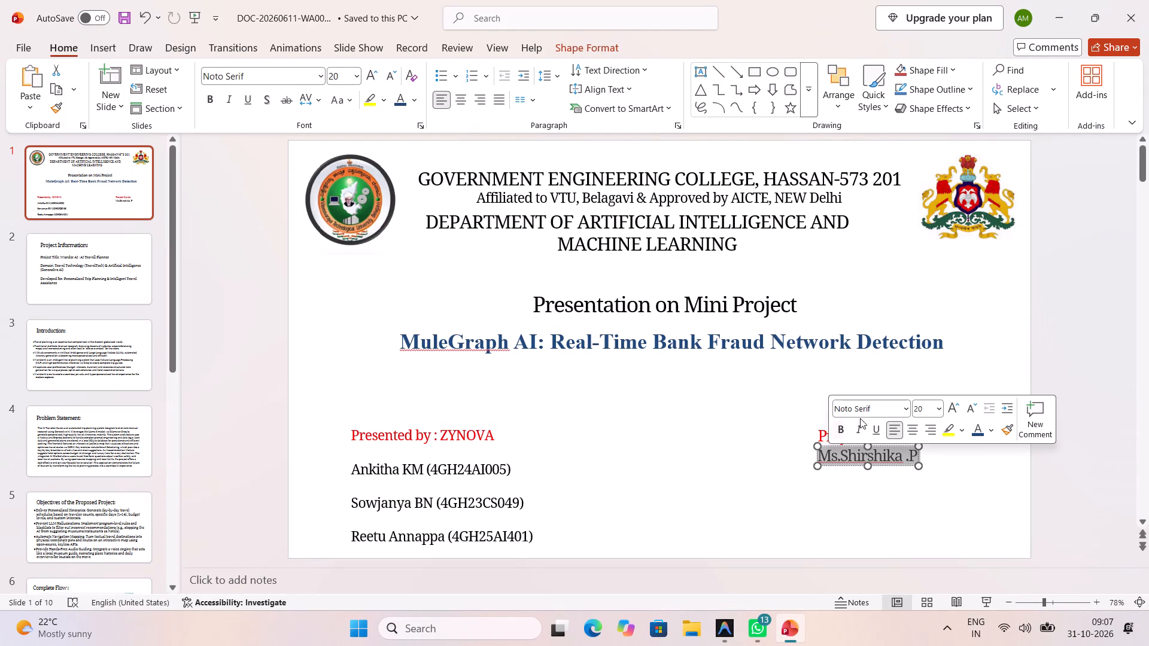
click(907, 409)
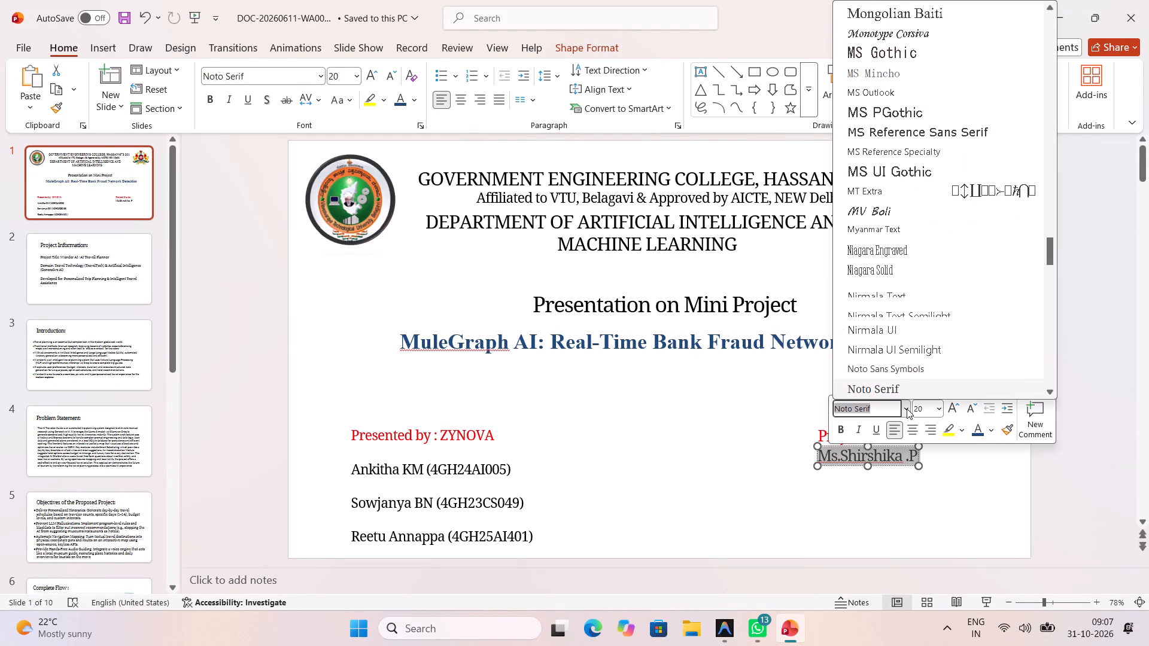
text(ti)
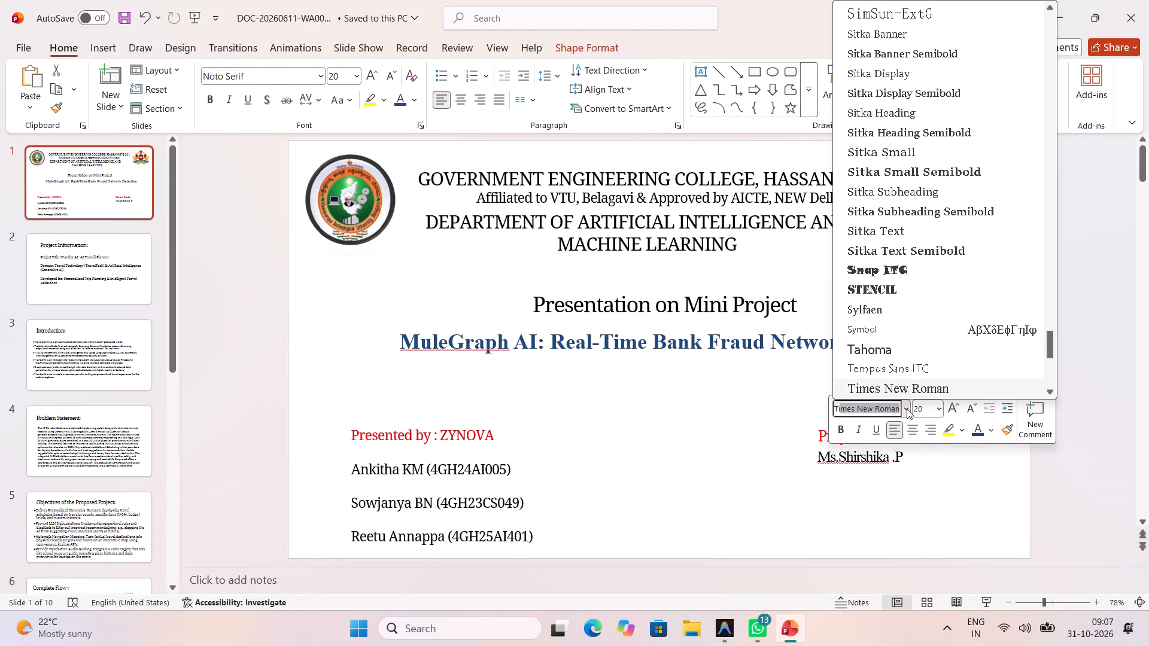
key(Return)
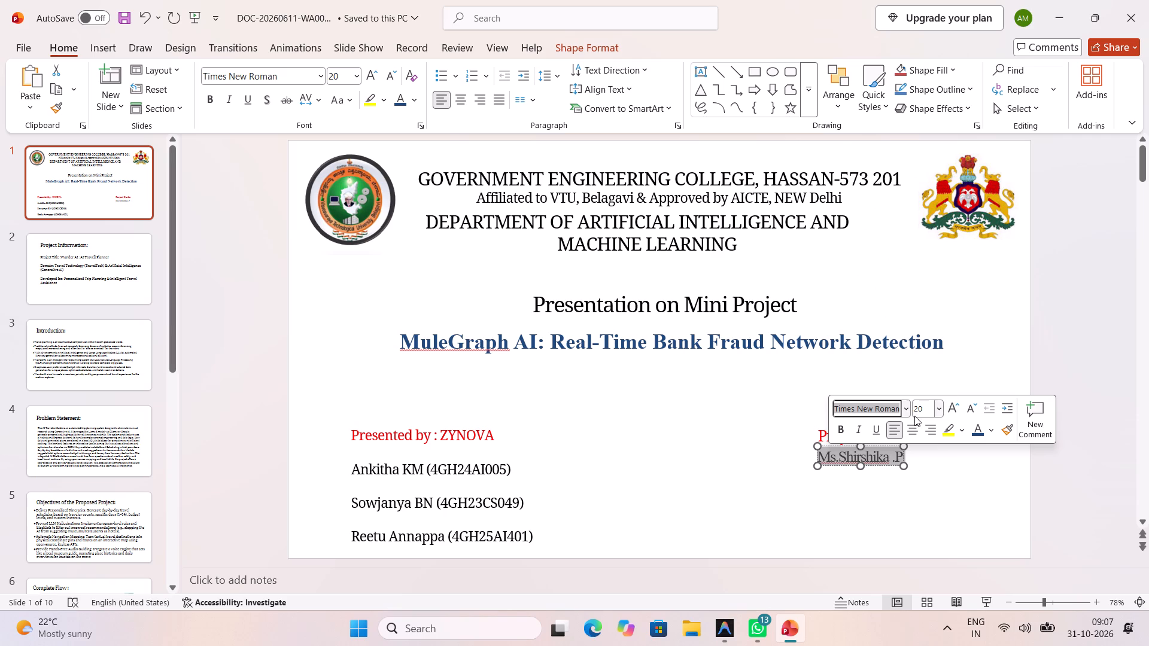
click(755, 452)
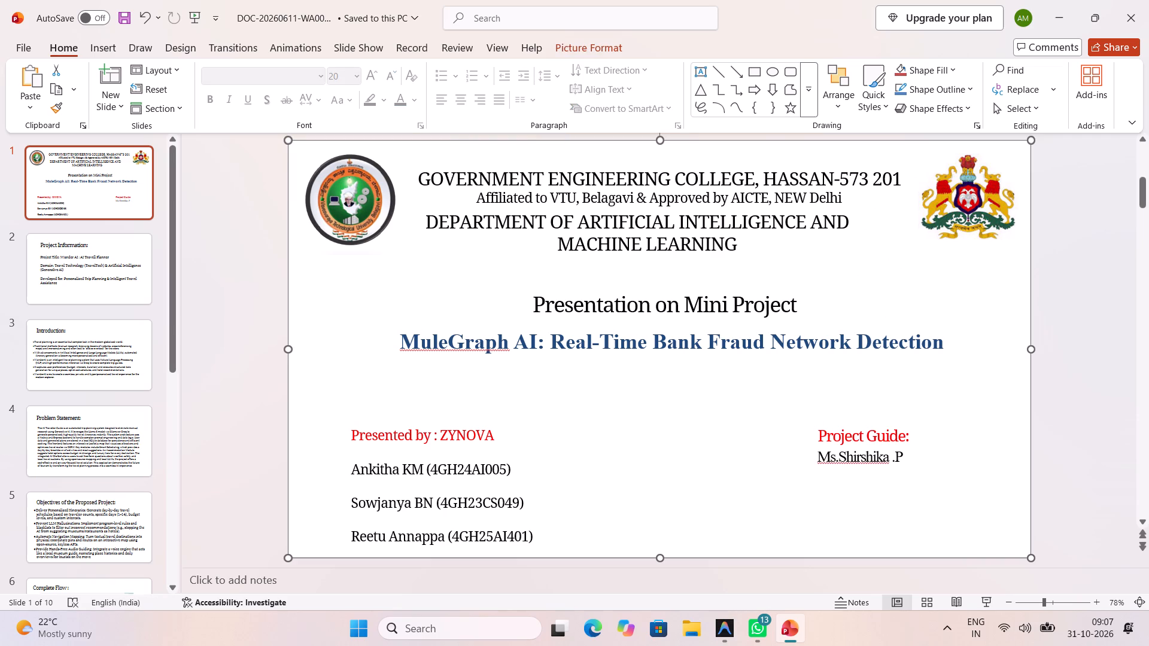
Set the font of the first team member's name and registration number under "Presented by" to Times New Roman.
triple_click(511, 468)
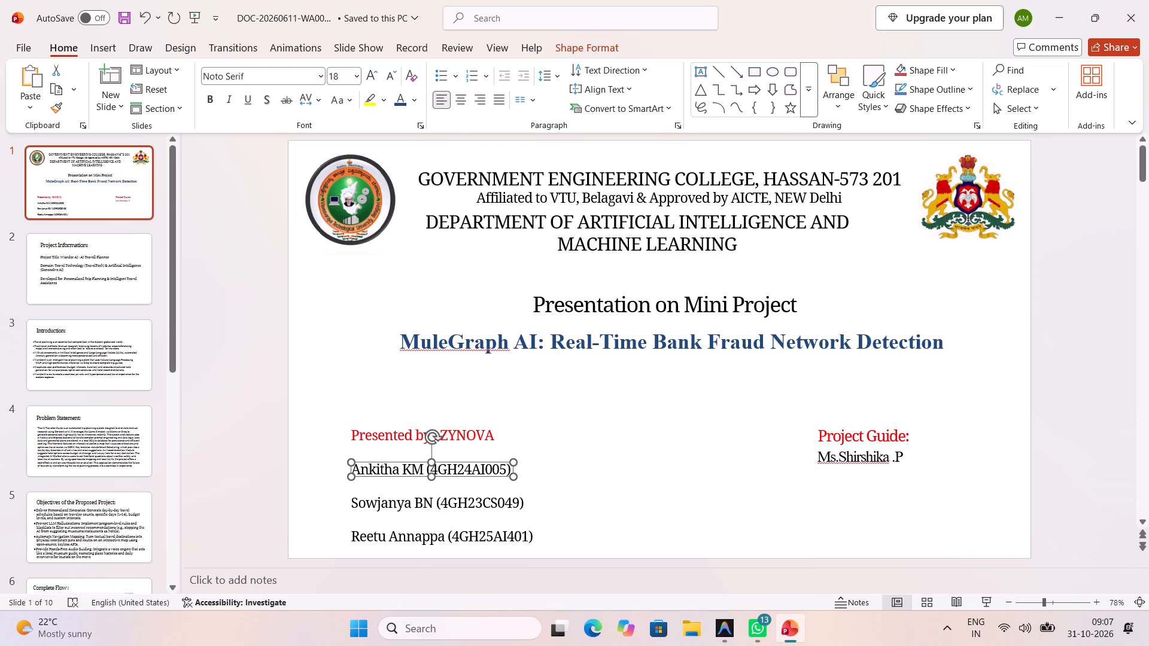
click(509, 470)
drag(509, 470, 397, 470)
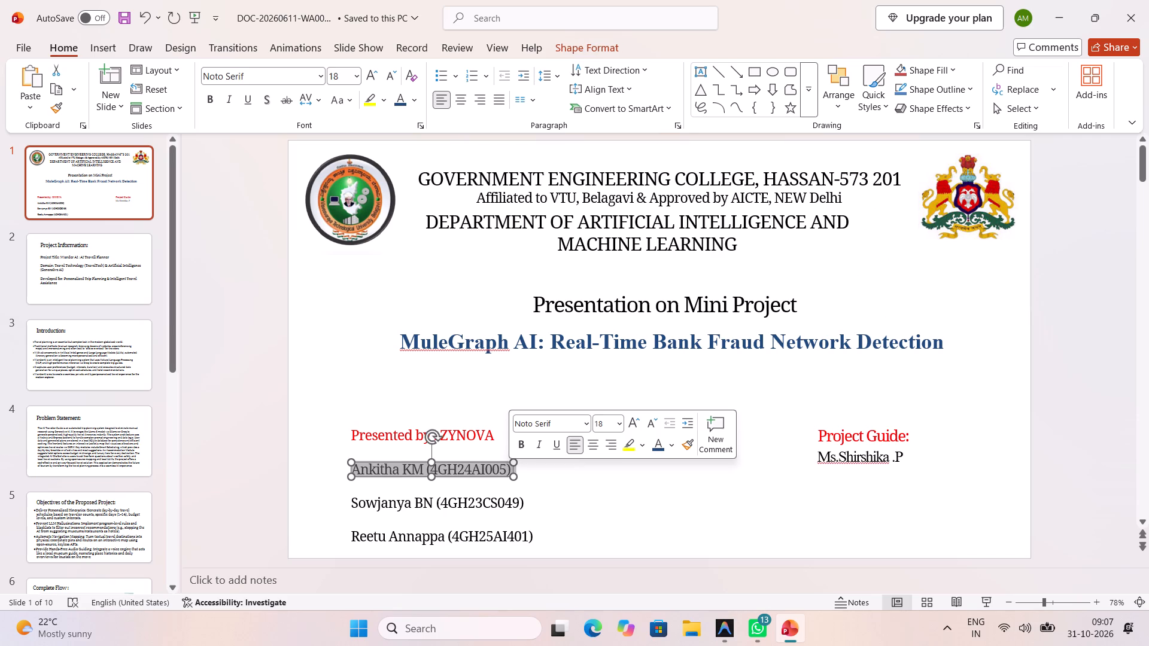
drag(397, 470, 373, 467)
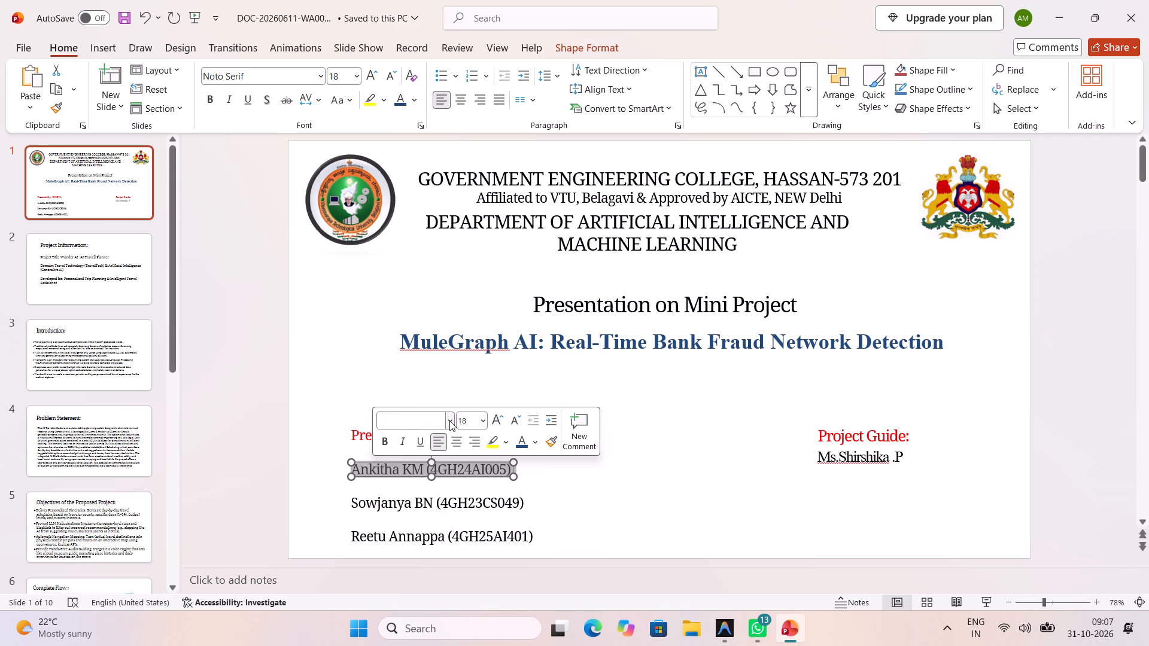
click(449, 420)
key(t)
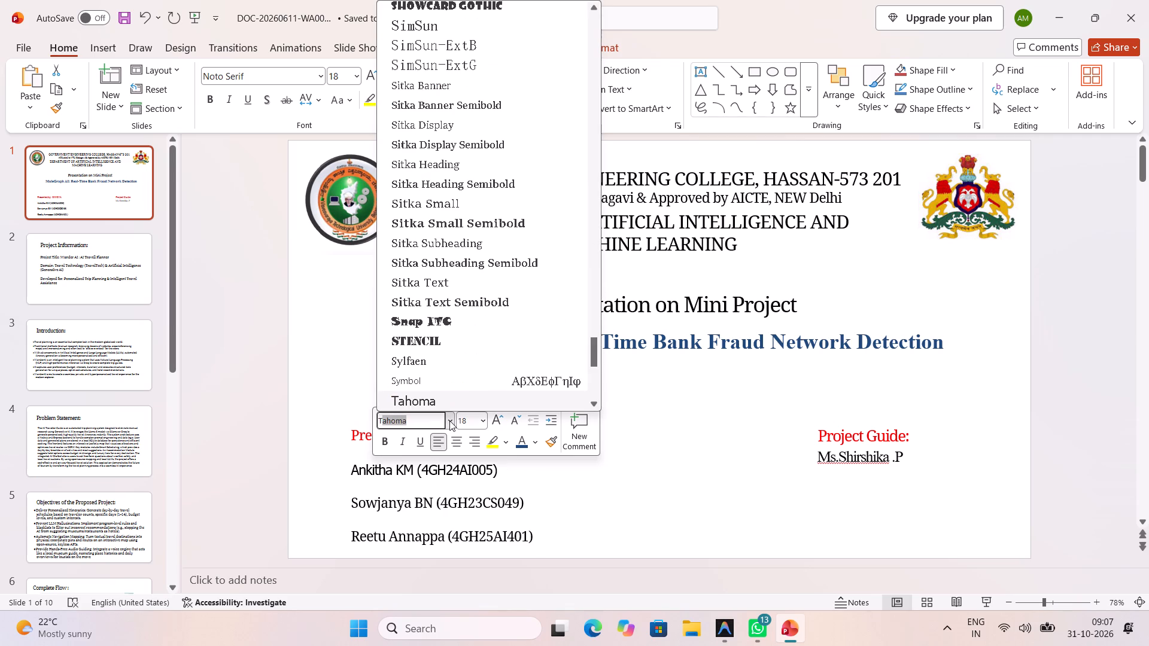
text(im)
key(Return)
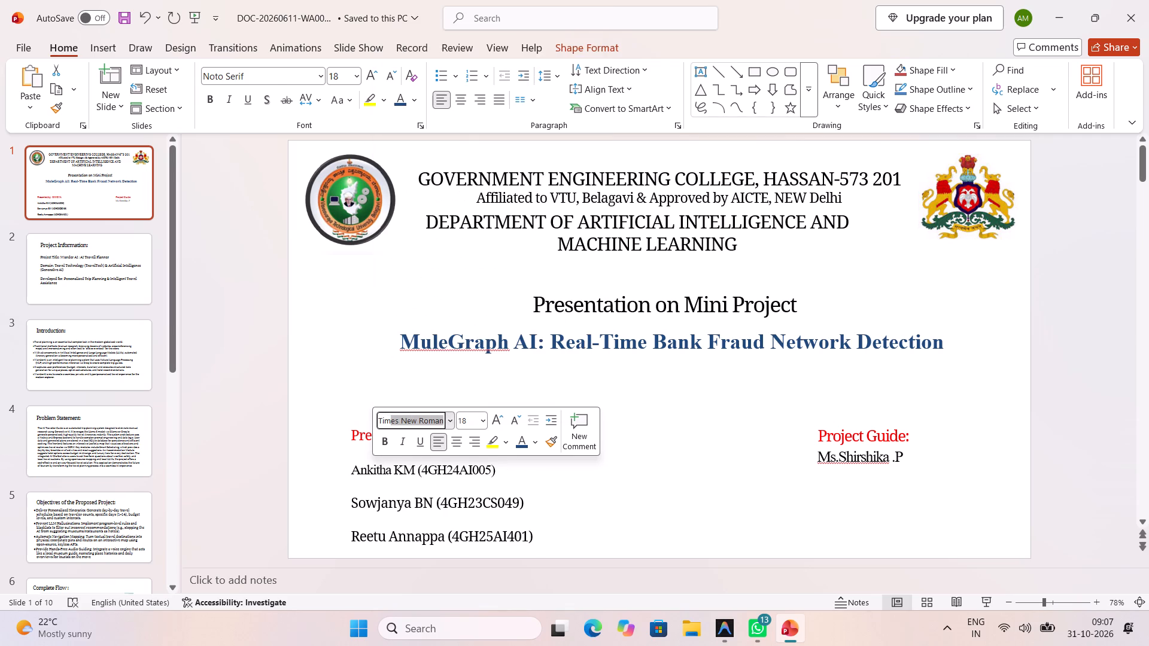
Set the font of the second team member's name and registration number in the title slide's list to Times New Roman.
click(517, 498)
click(522, 500)
click(522, 500)
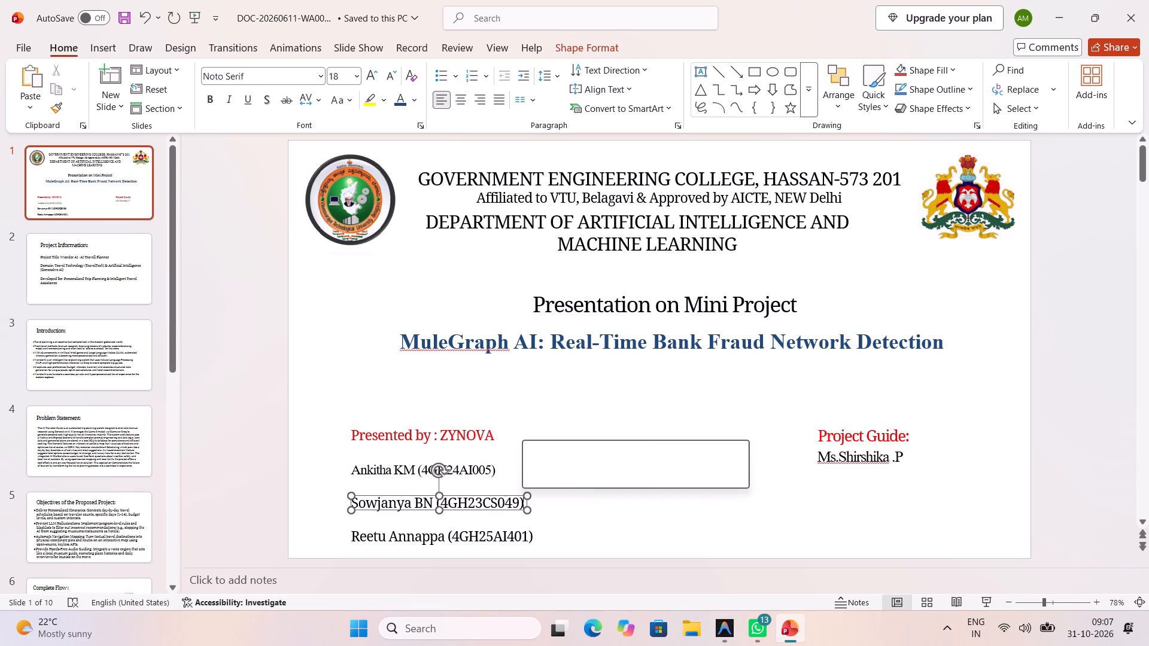
drag(522, 500, 349, 494)
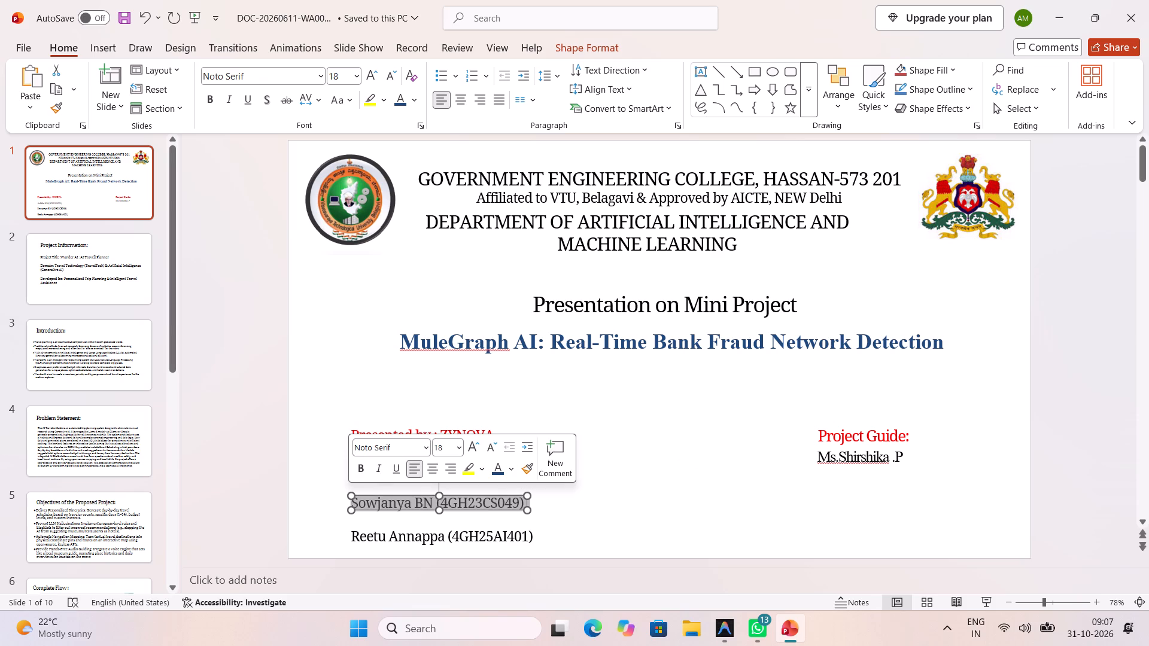
click(427, 442)
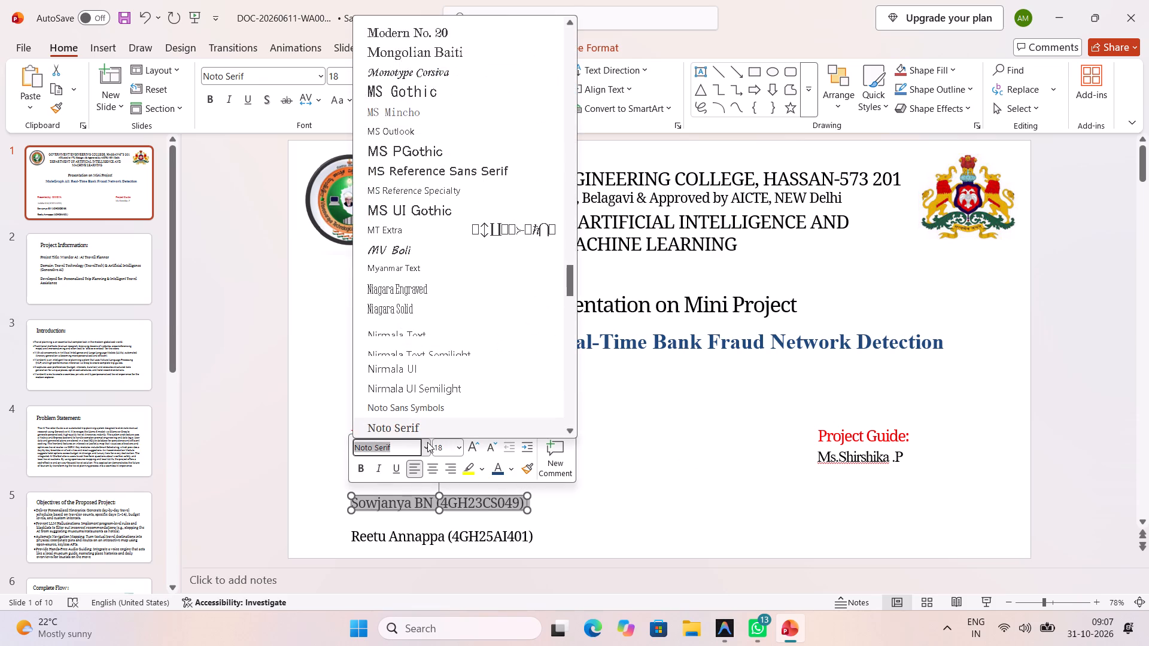
text(tim)
key(Return)
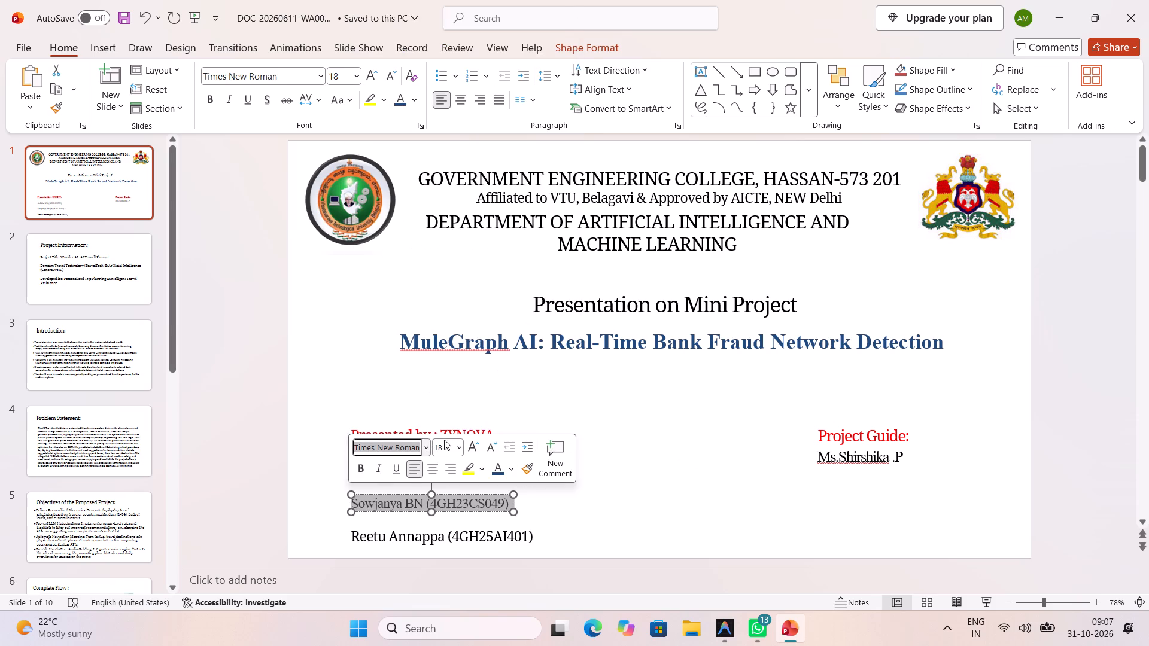
Set the font of the last team member's name and registration number in the title slide's list to Times New Roman.
click(536, 534)
triple_click(536, 534)
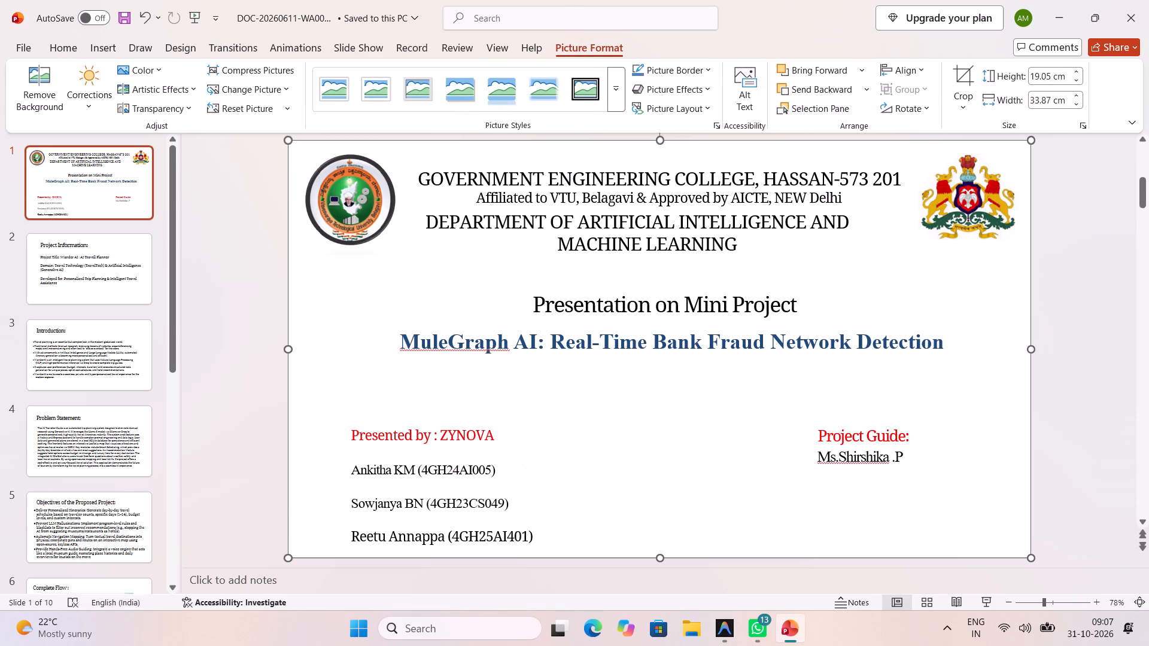
triple_click(534, 534)
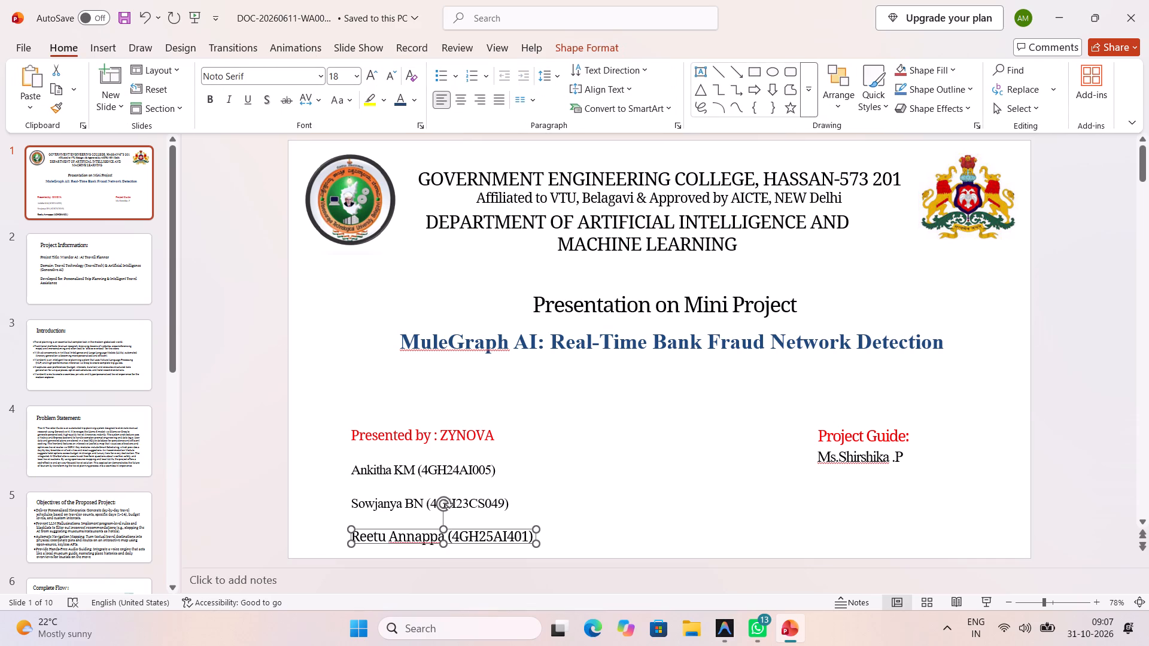
click(533, 534)
drag(533, 534, 412, 504)
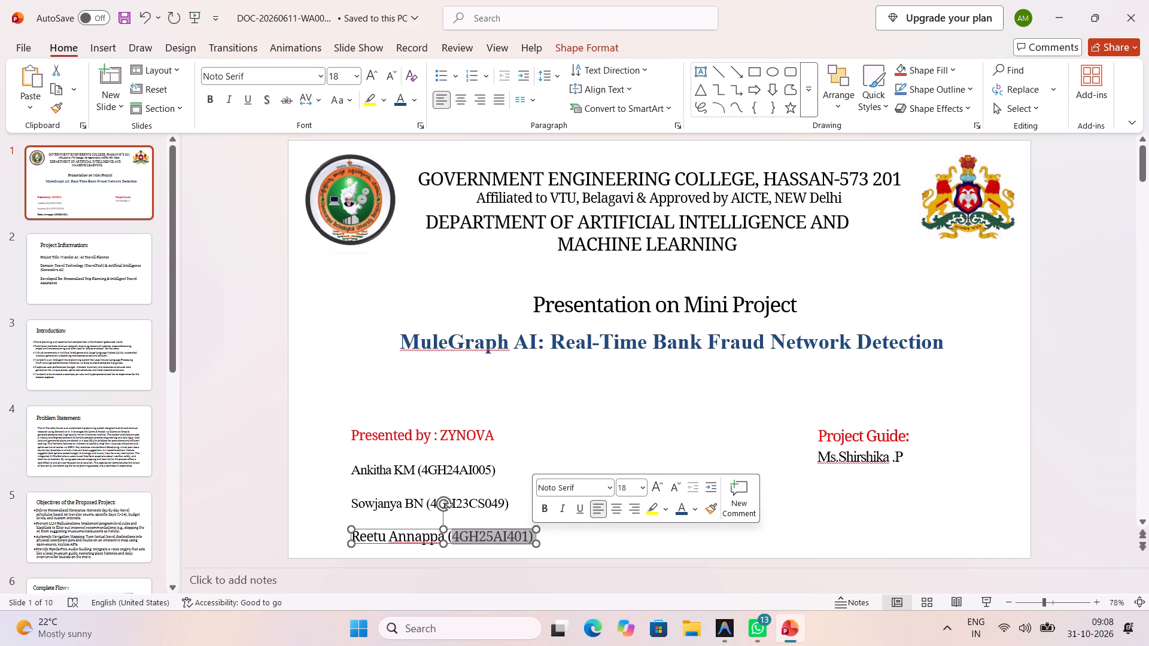
drag(412, 504, 337, 495)
click(415, 444)
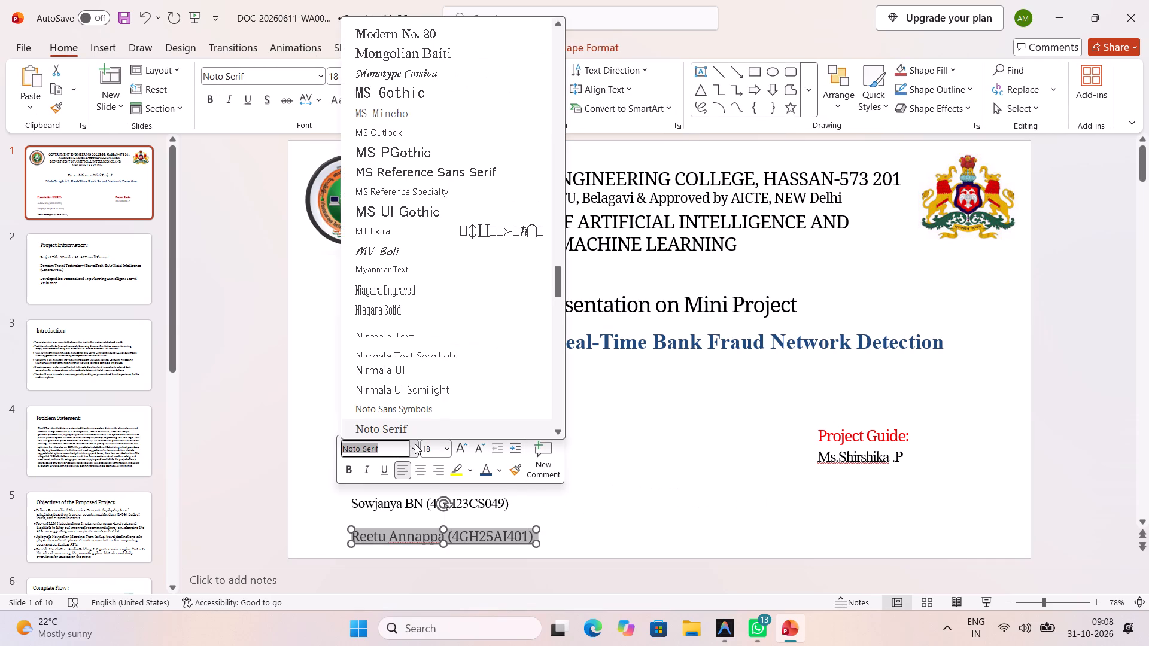
text(tim)
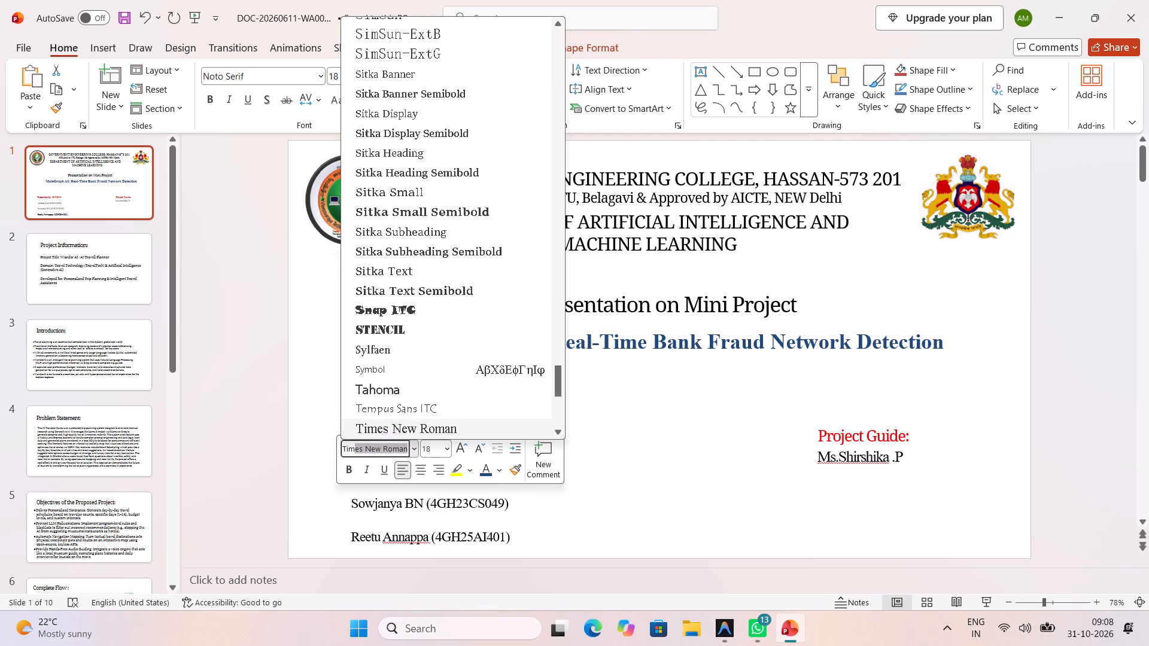
key(Return)
click(548, 523)
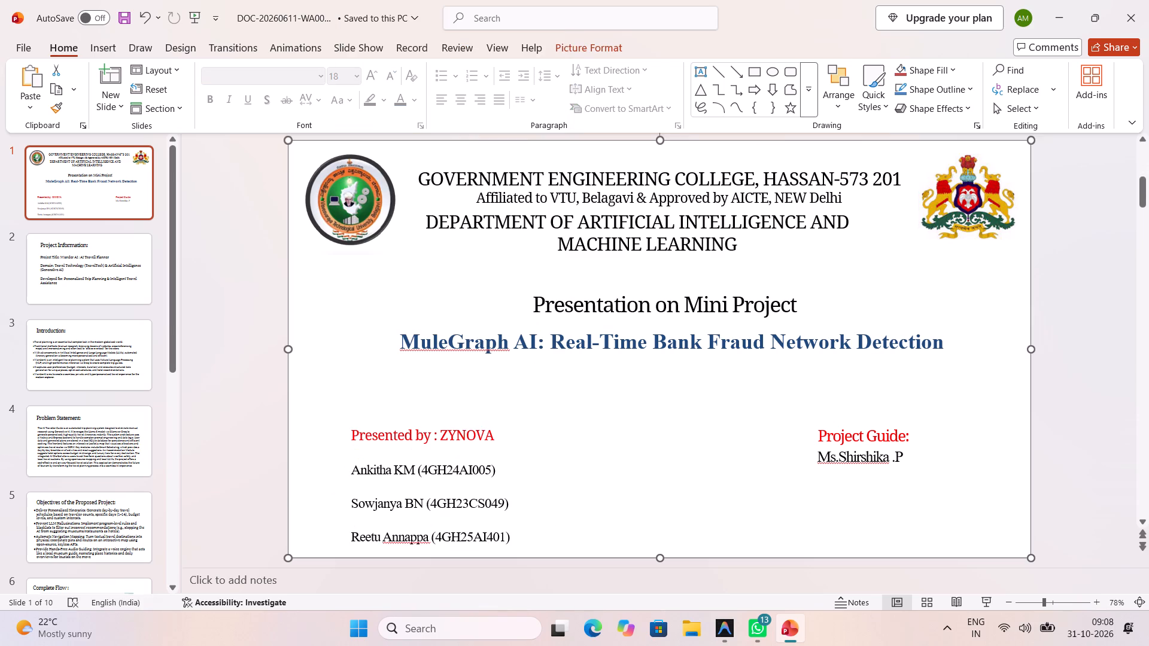
Set the font of the heading "GOVERNMENT ENGINEERING COLLEGE, HASSAN-573 201" on the title slide to Times New Roman.
click(422, 176)
drag(422, 176, 783, 177)
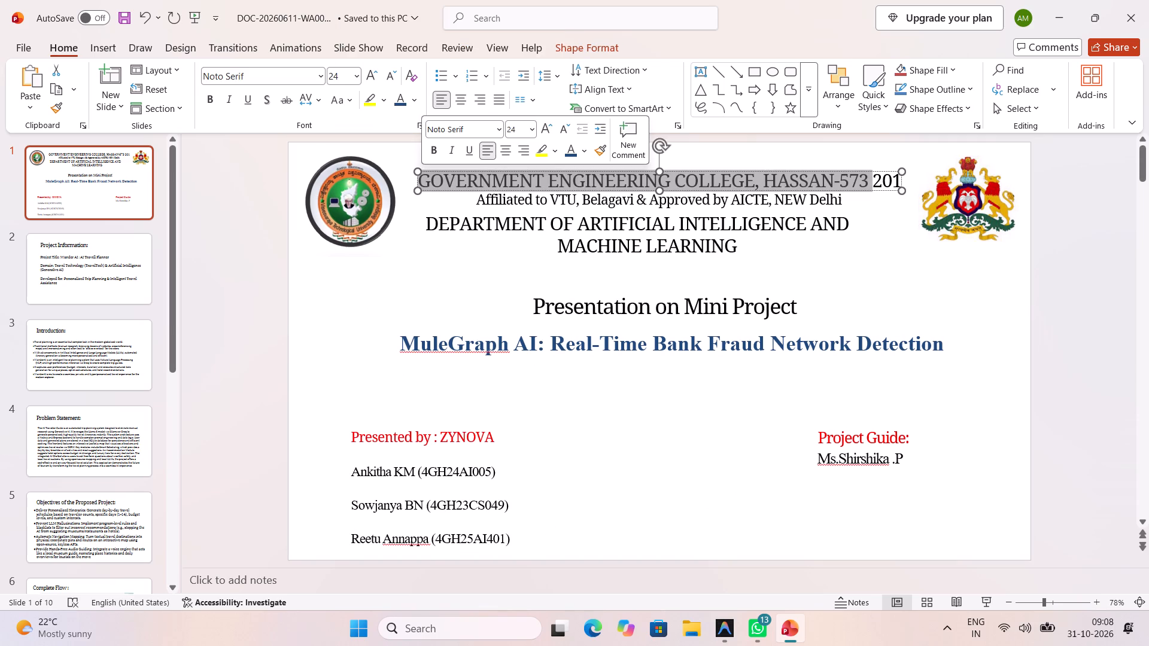
drag(783, 177, 963, 181)
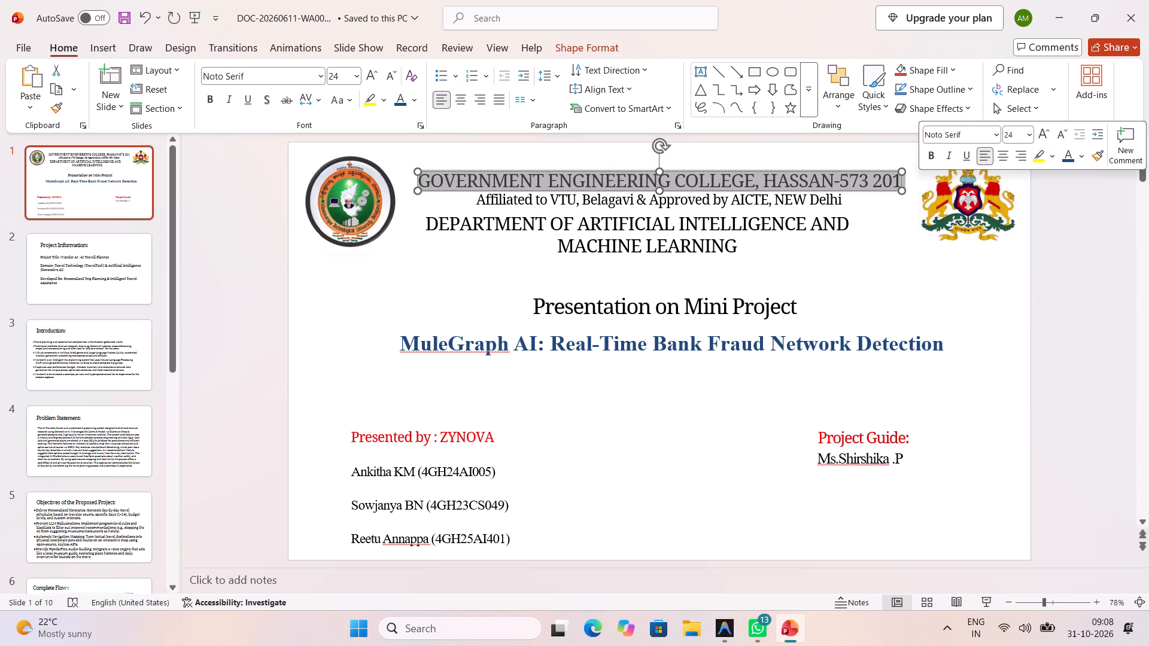
click(998, 132)
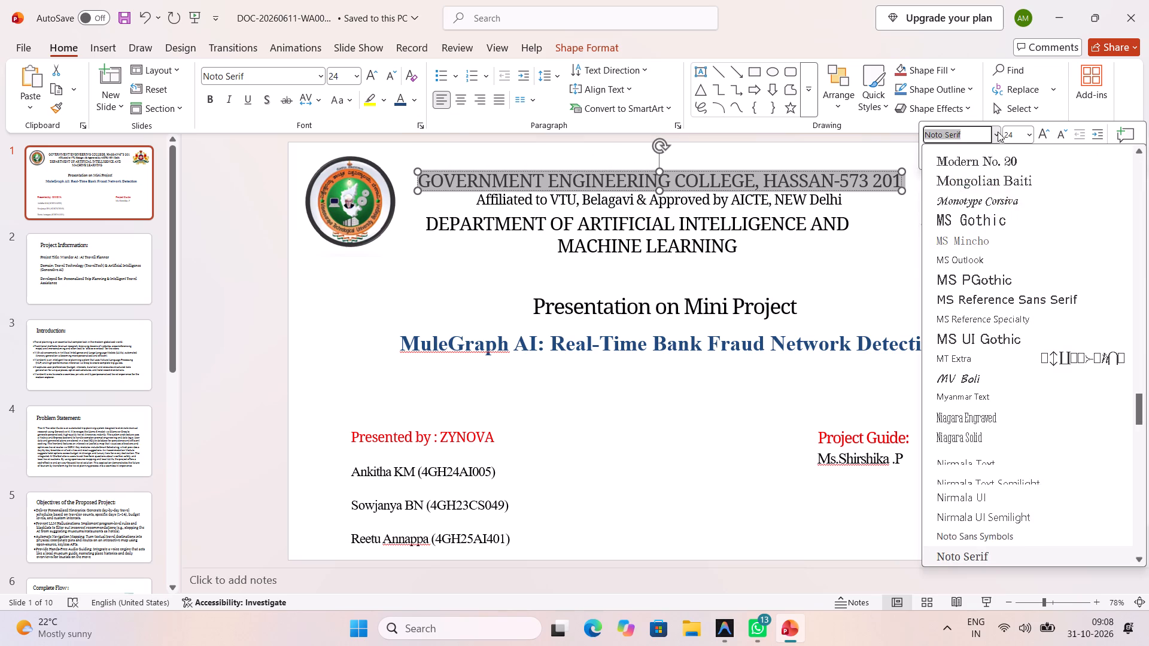
text(tim)
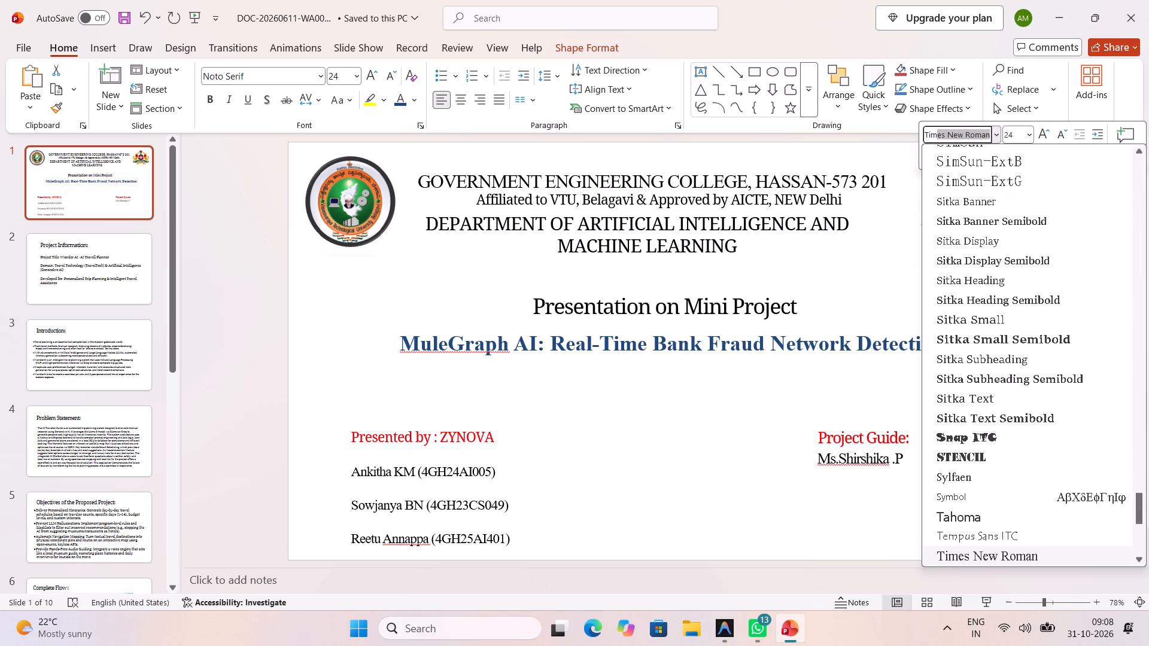
key(Return)
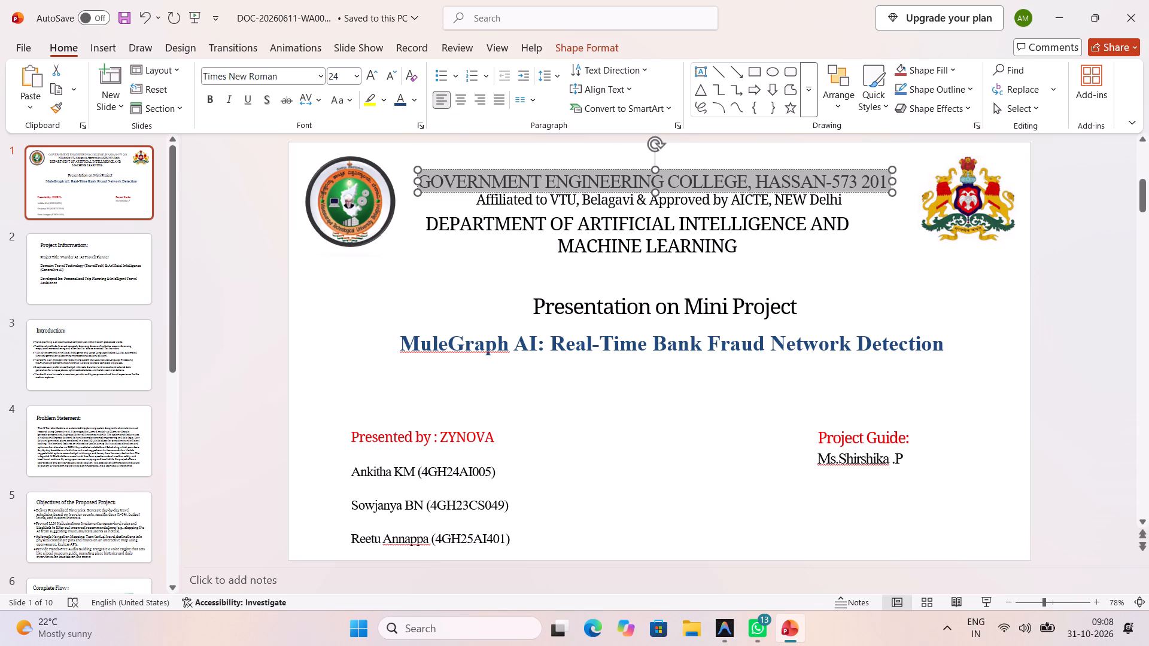
Set the font of the "Affiliated to VTU, Belagavi & Approved by AICTE, NEW Delhi" line on the title slide to Times New Roman.
click(847, 195)
double_click(847, 195)
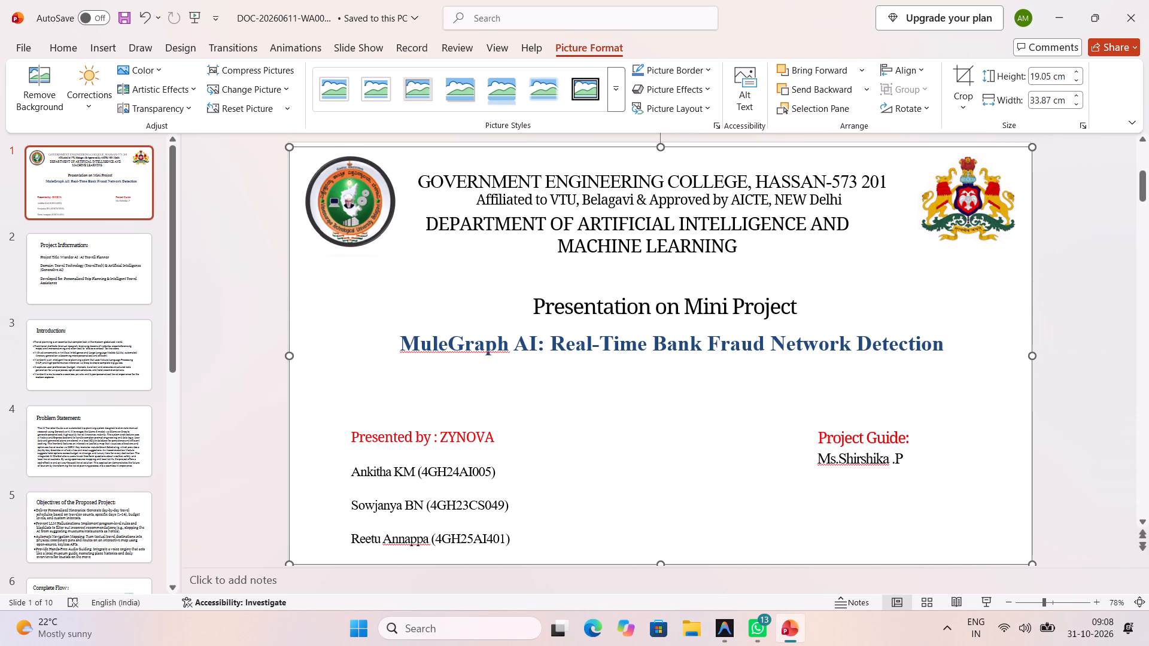
click(840, 197)
drag(840, 197, 583, 202)
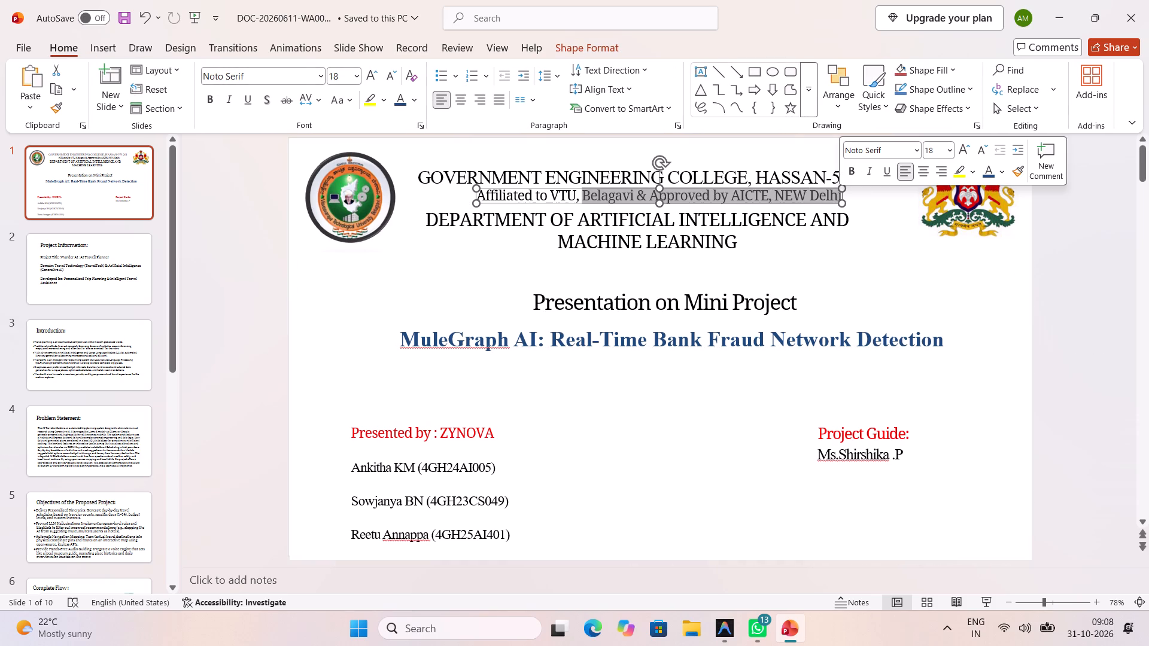
drag(583, 202, 478, 191)
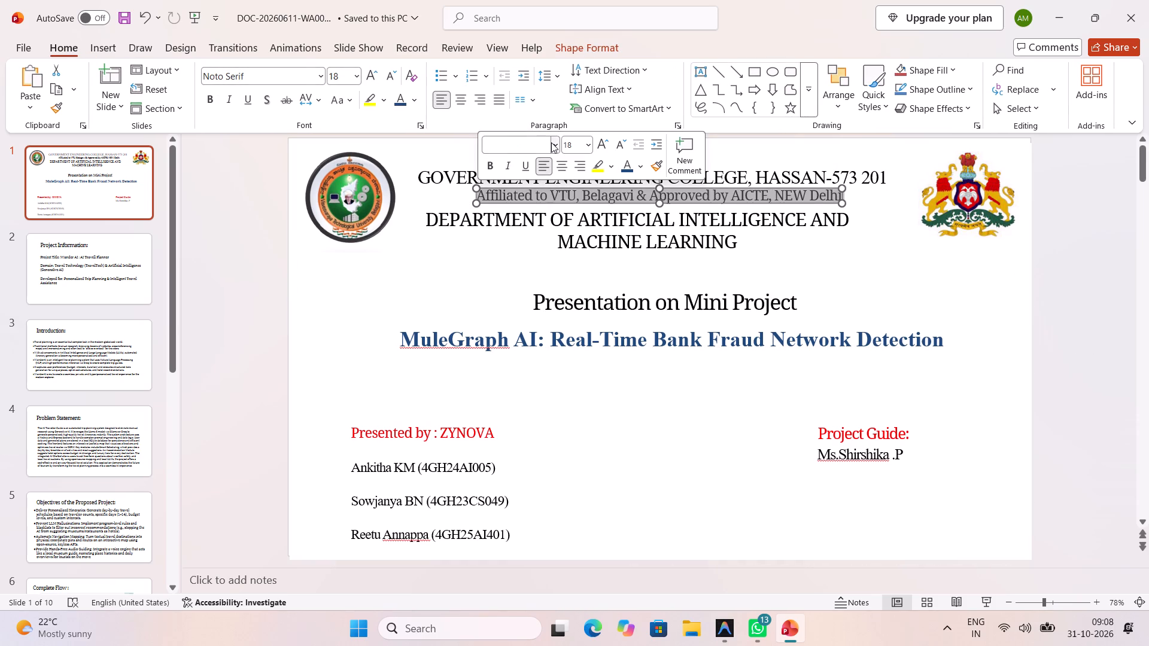
click(551, 142)
text(tim)
key(Return)
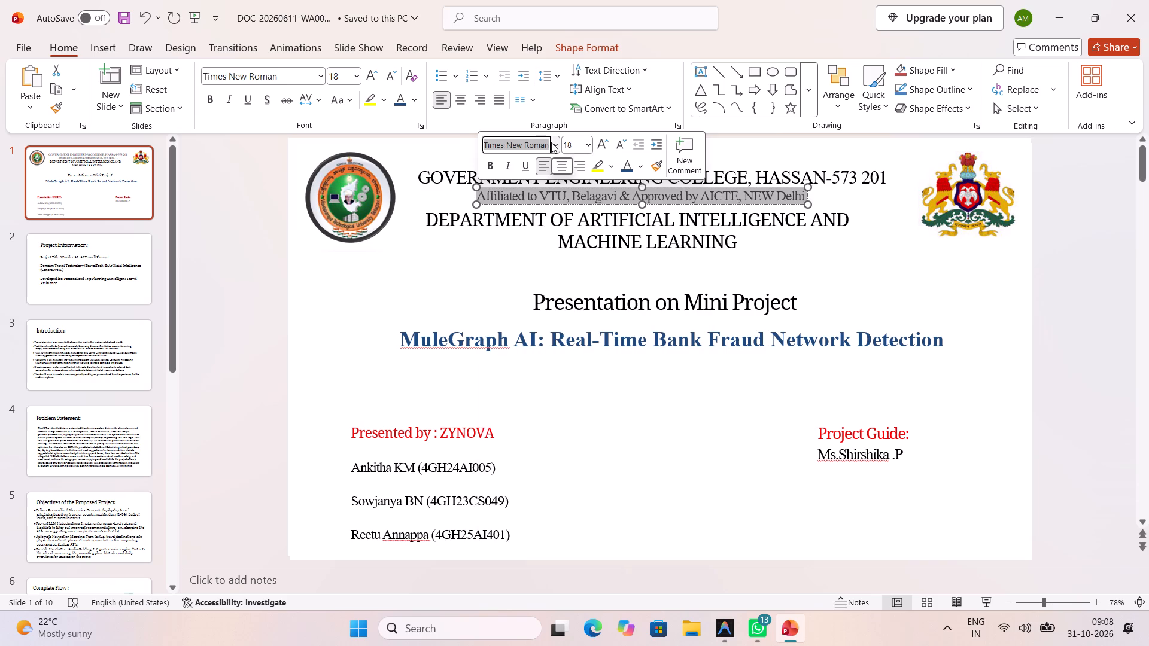
Set the font of the two-line heading "DEPARTMENT OF ARTIFICIAL INTELLIGENCE AND MACHINE LEARNING" to Times New Roman.
click(427, 218)
click(427, 218)
drag(427, 218, 751, 218)
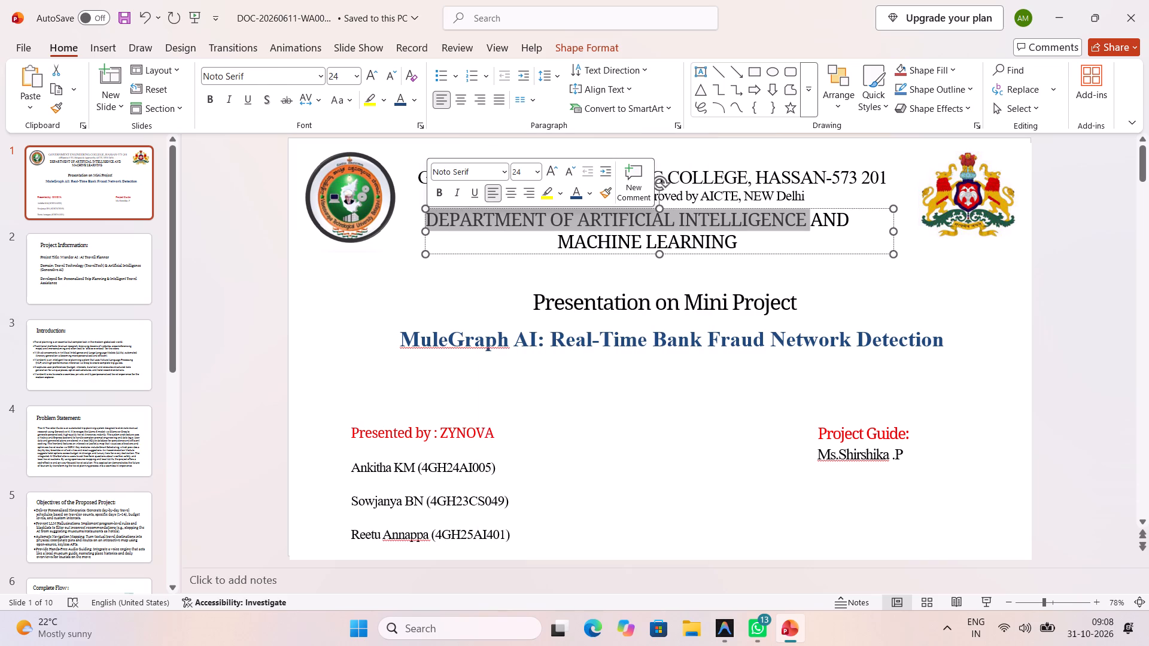
drag(751, 218, 747, 242)
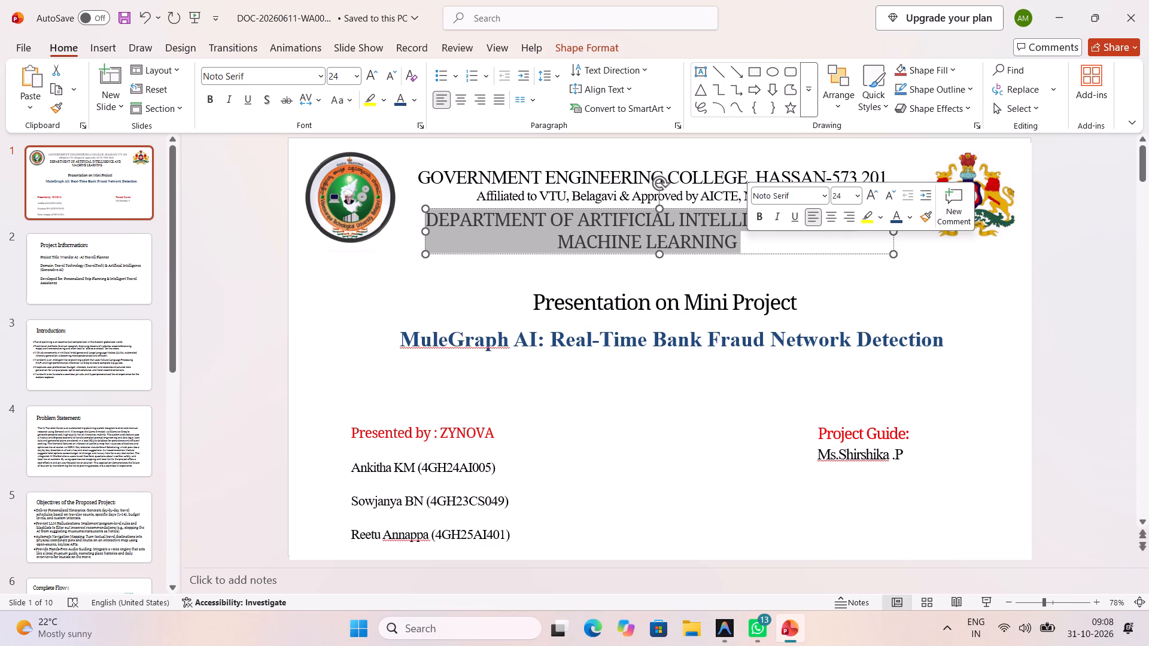
click(828, 197)
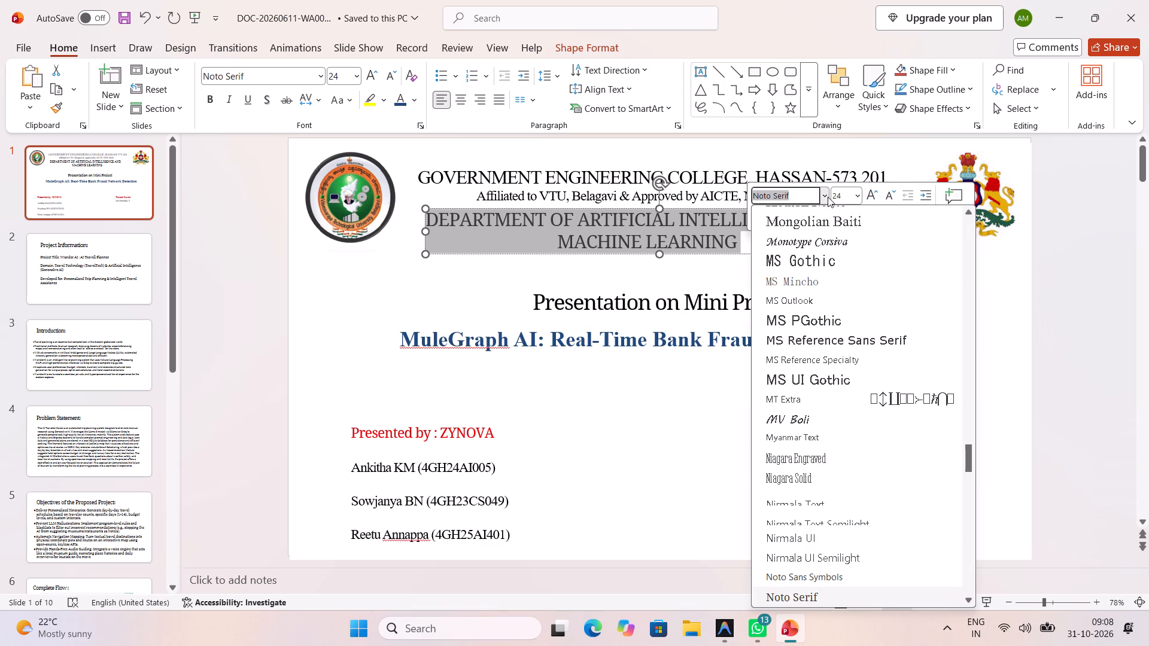
text(tim)
key(Return)
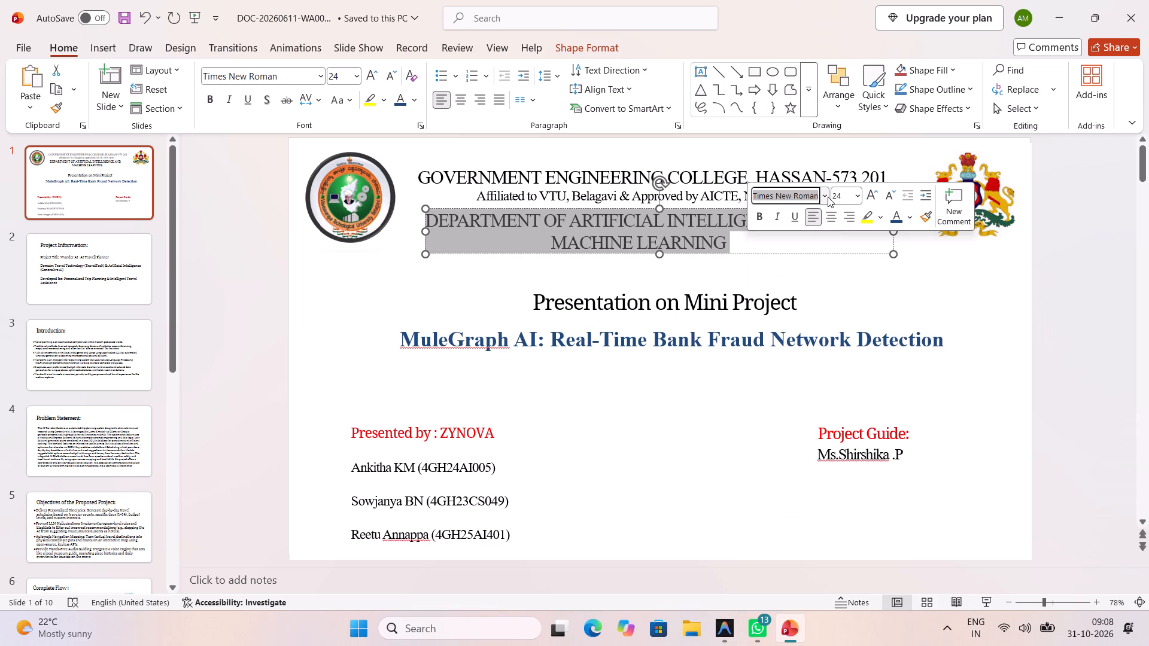
Set the font of the "Presentation on Mini Project" line on the title slide to Times New Roman.
click(821, 305)
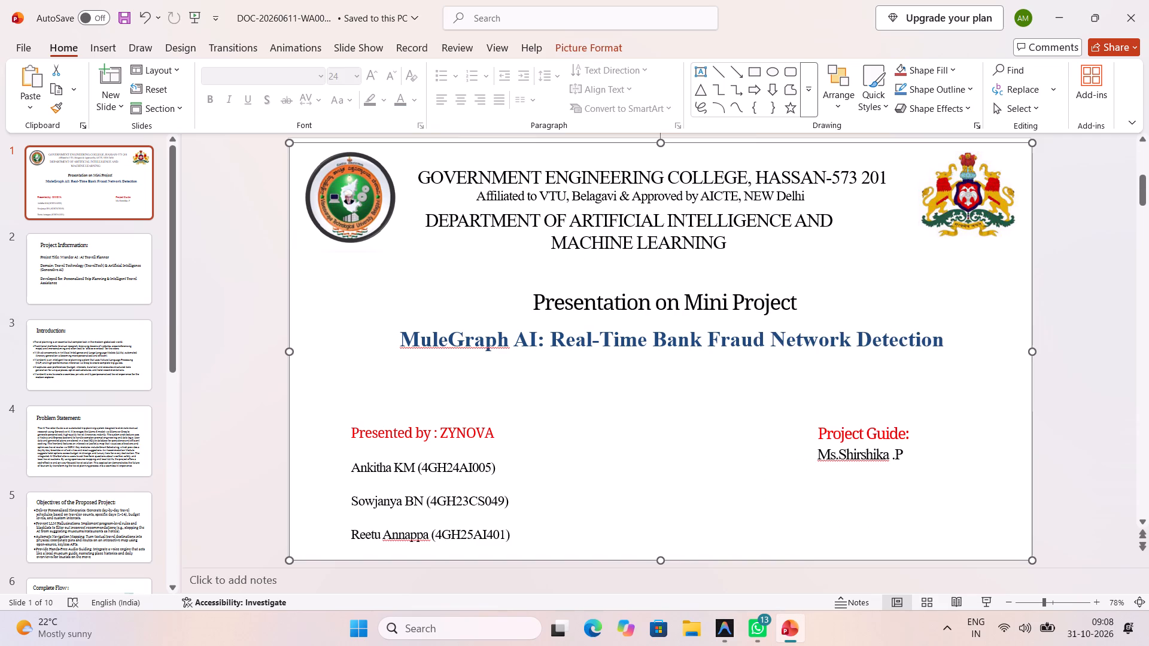
click(804, 305)
drag(804, 305, 782, 290)
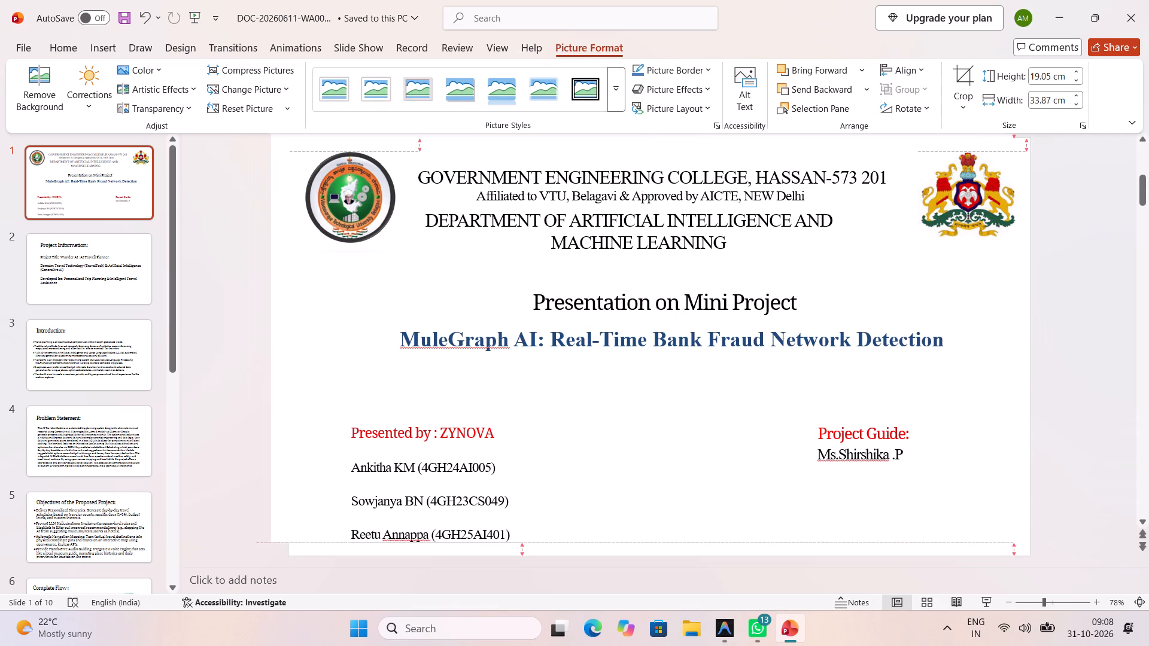
drag(782, 290, 797, 296)
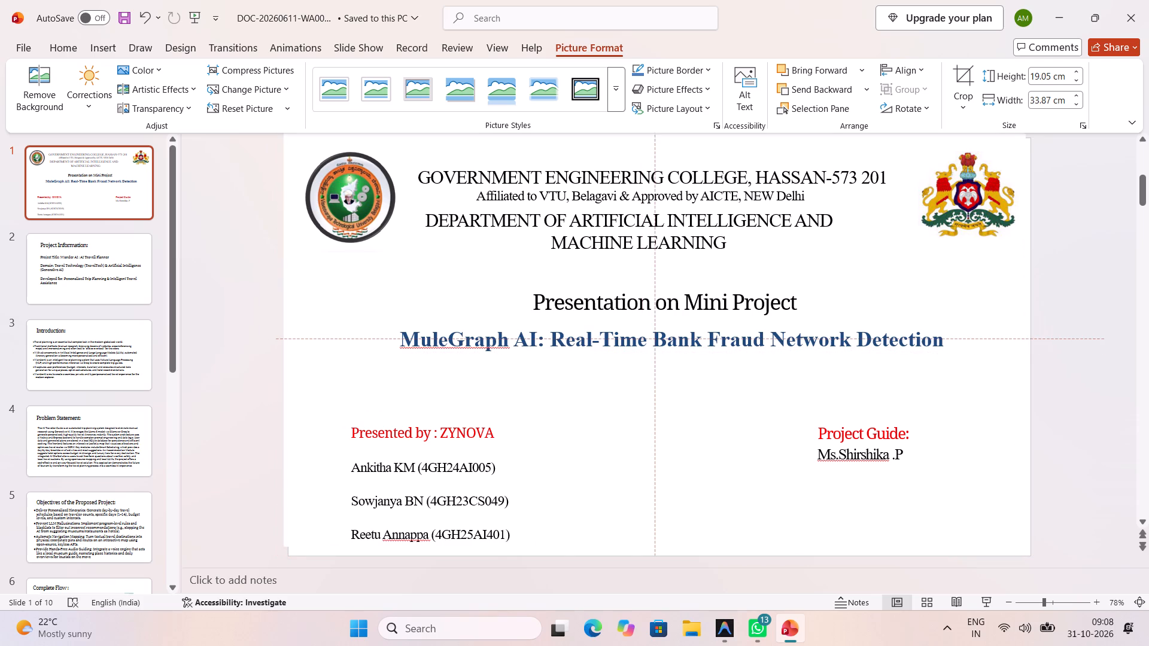
drag(797, 296, 799, 299)
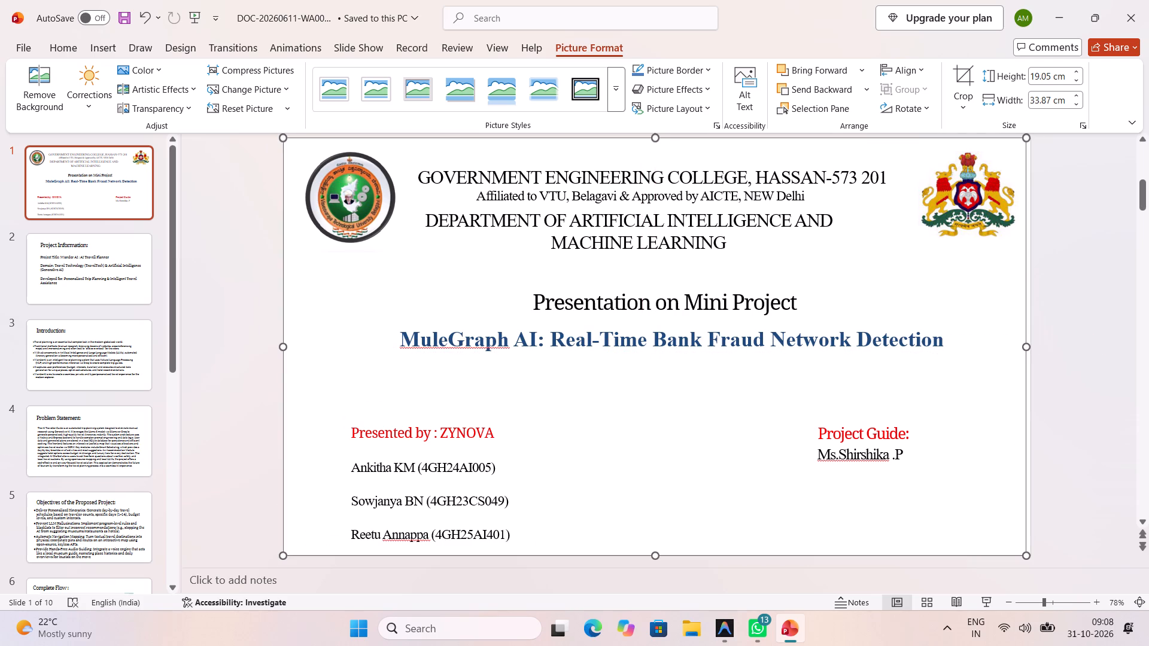
click(794, 303)
click(794, 303)
drag(794, 303, 706, 292)
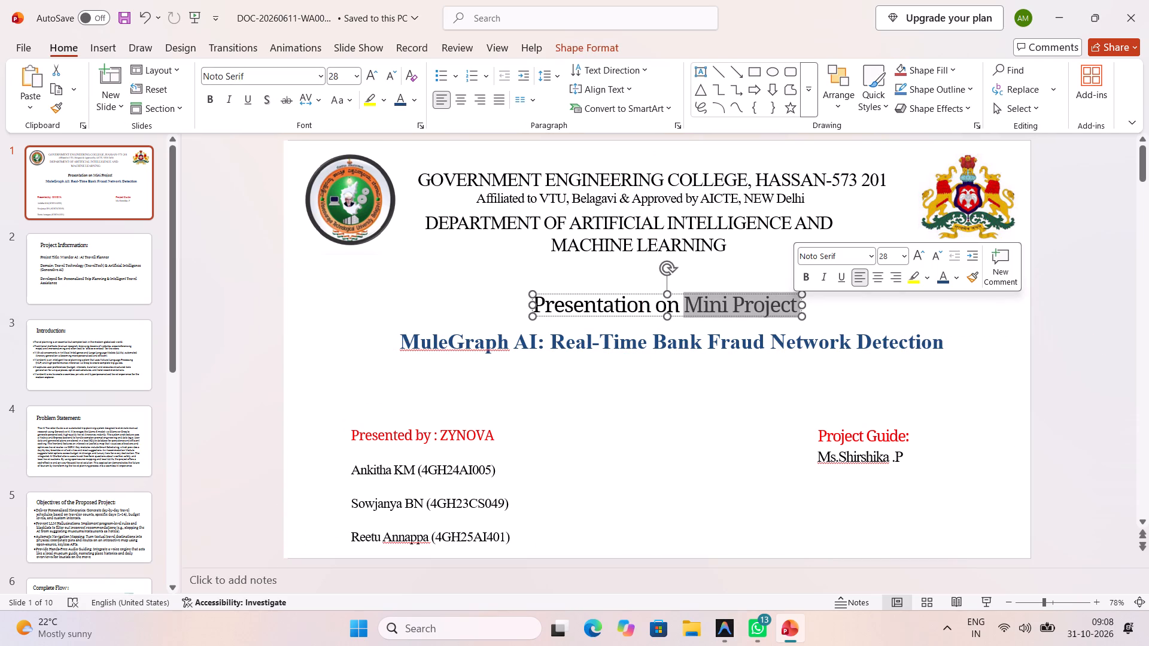
drag(706, 292, 525, 286)
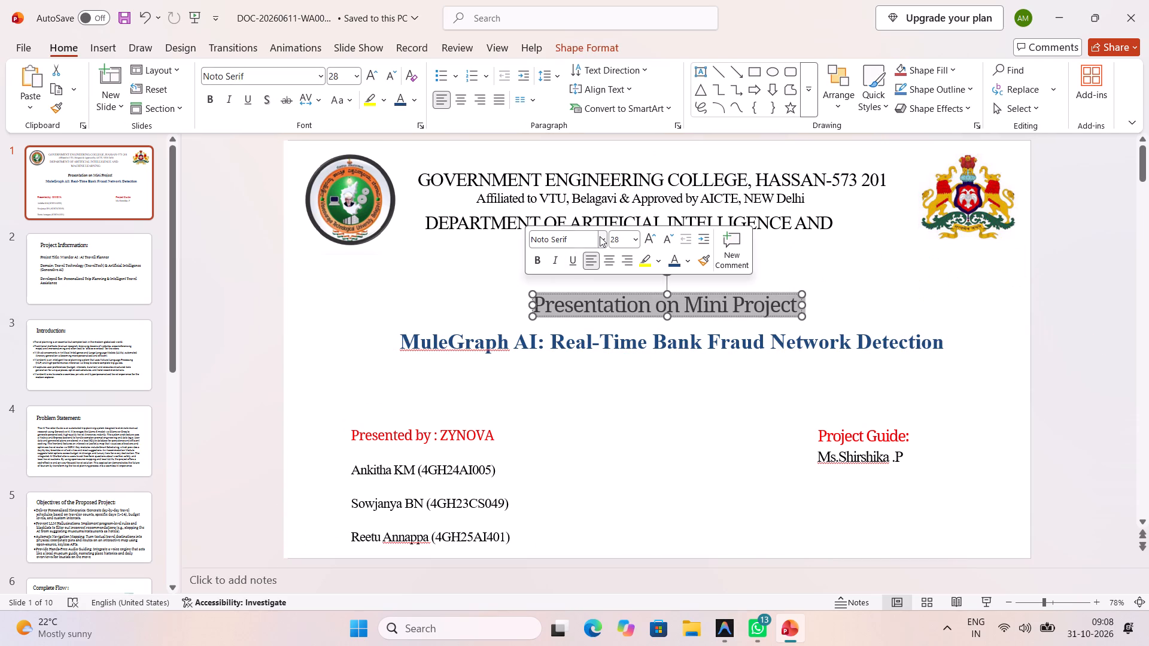
click(600, 236)
text(time)
key(Return)
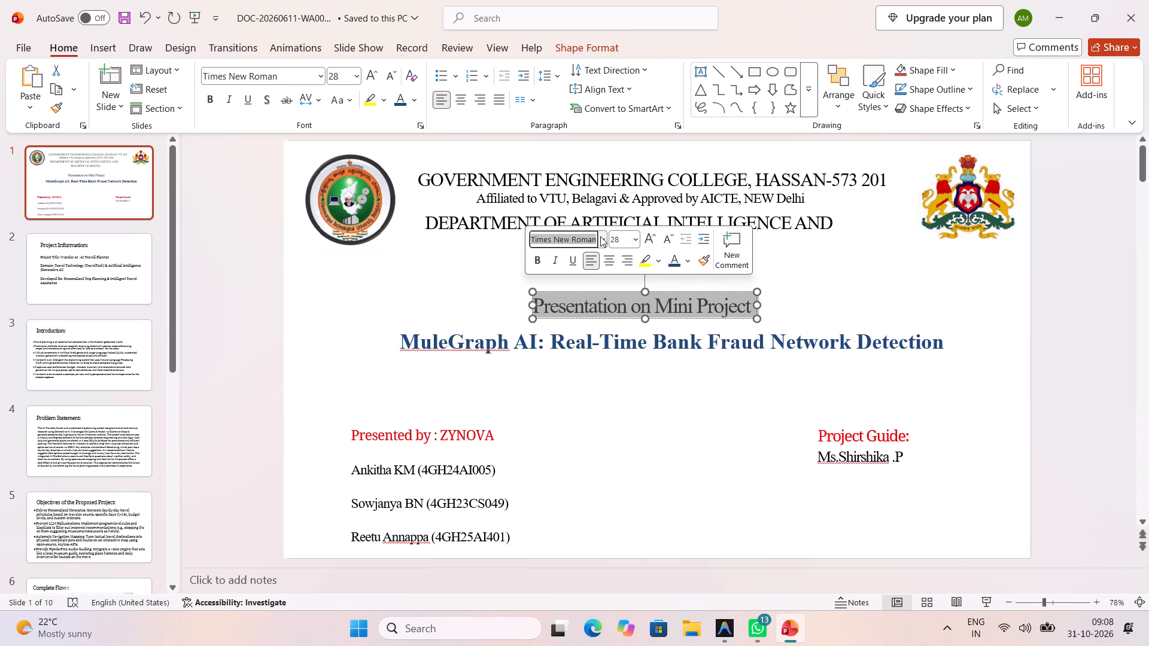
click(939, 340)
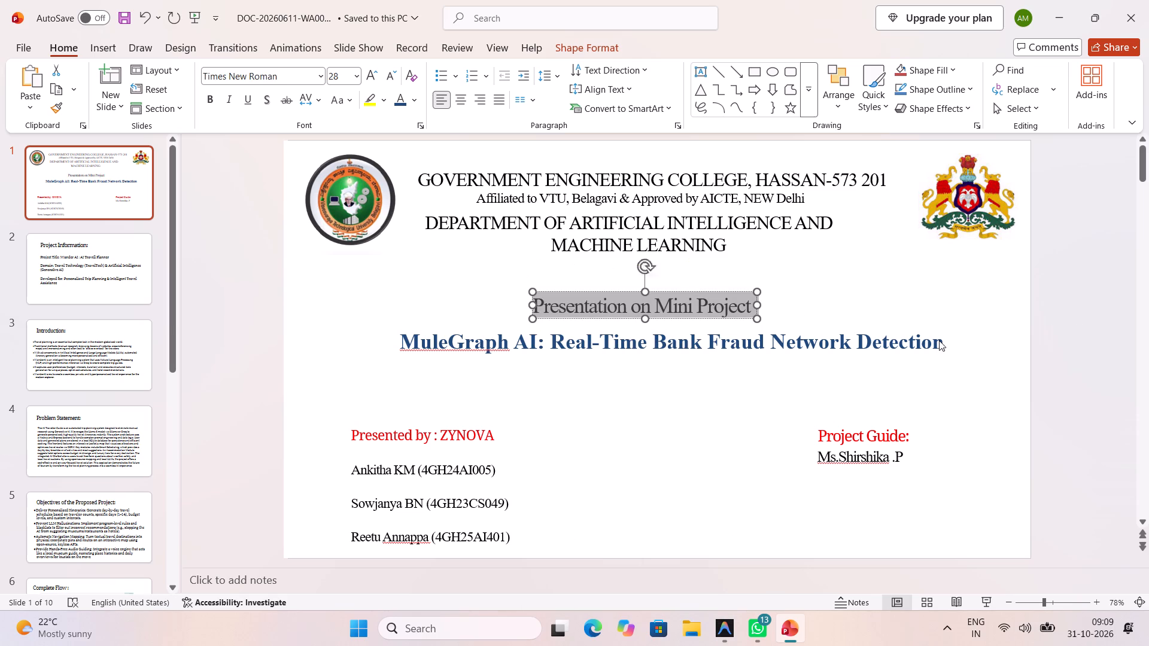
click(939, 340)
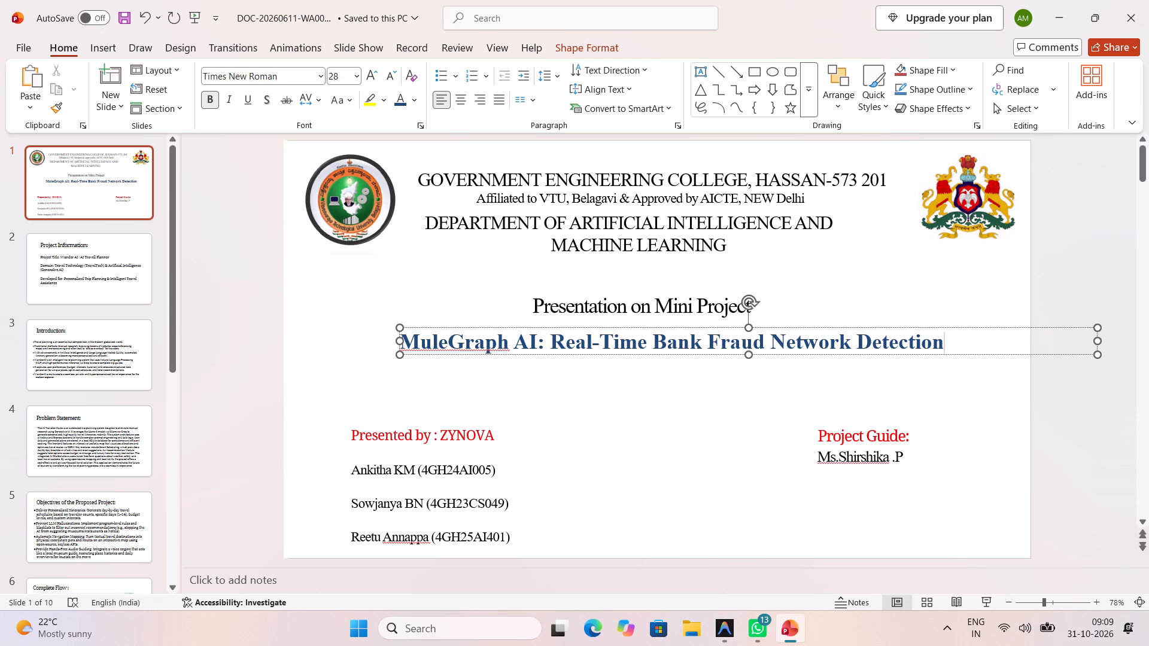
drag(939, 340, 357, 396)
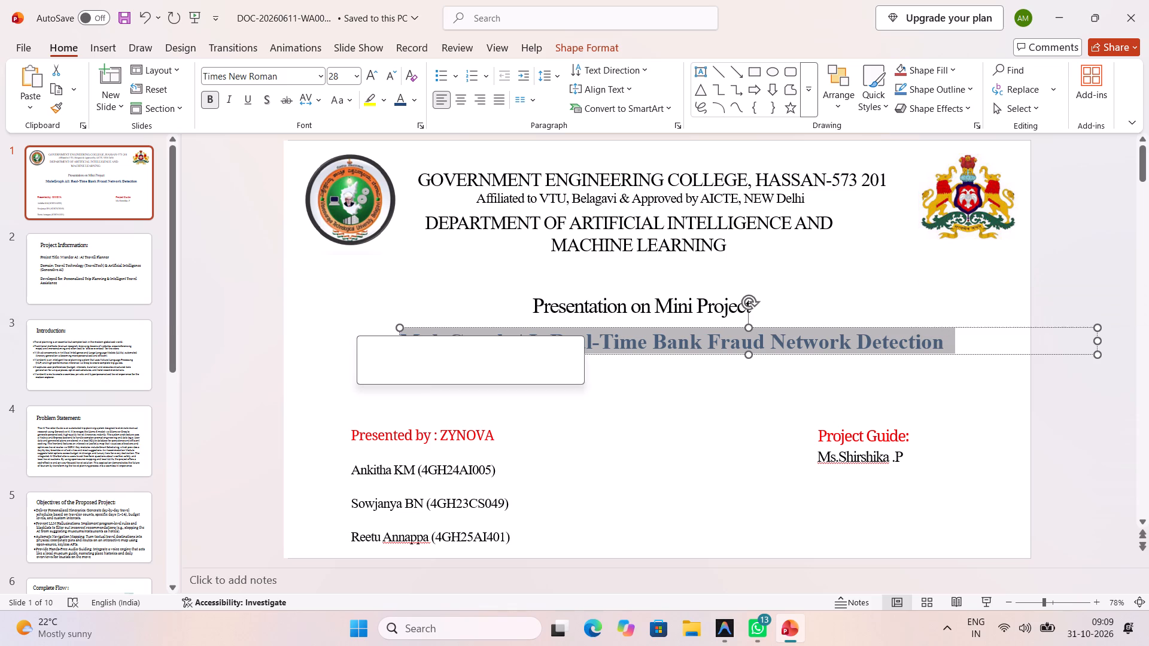
Set the font of the red "Presented by : ZYNOVA" label on the title slide to Times New Roman.
drag(485, 433, 494, 432)
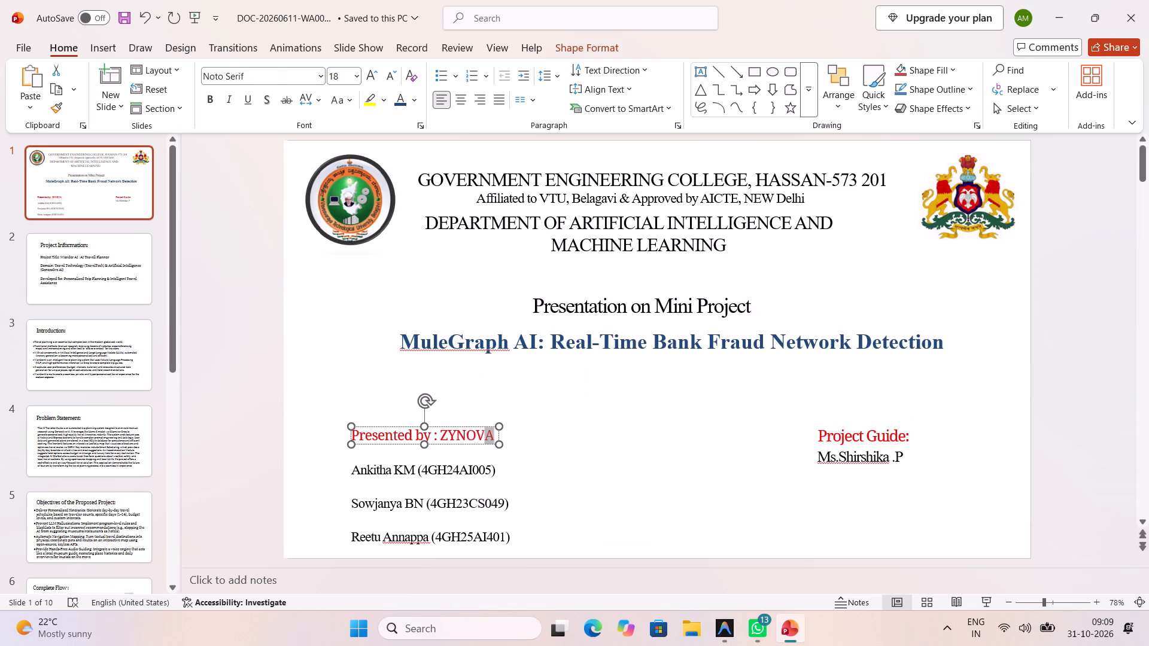
drag(494, 432, 491, 429)
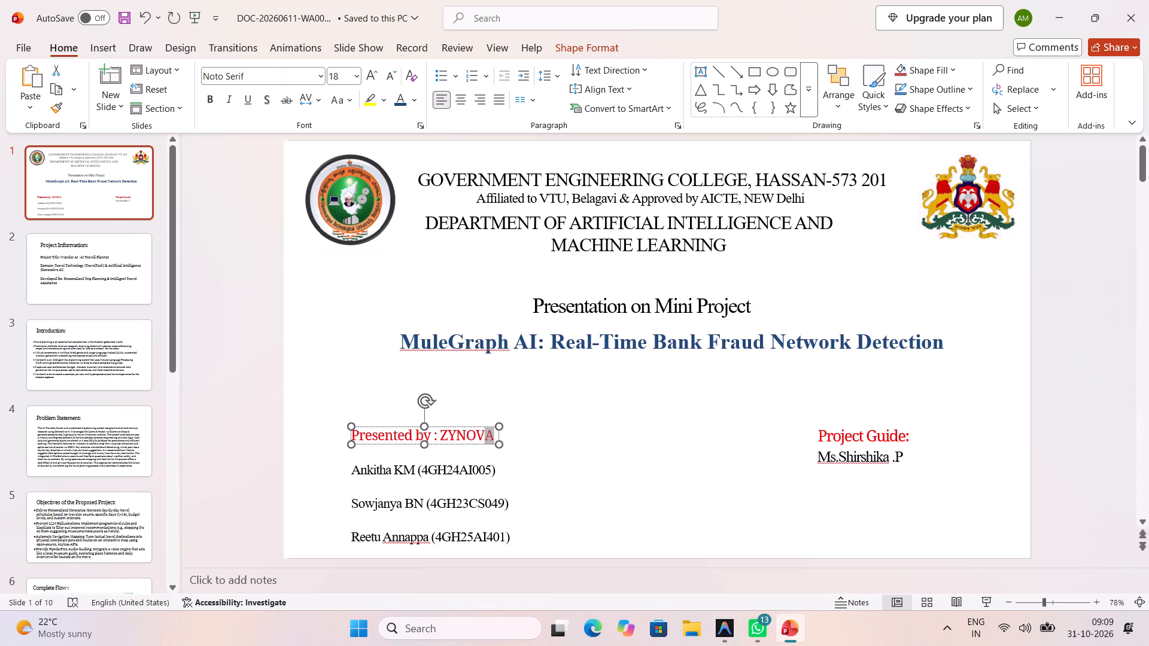
drag(491, 429, 493, 432)
click(493, 432)
click(493, 432)
drag(493, 432, 400, 441)
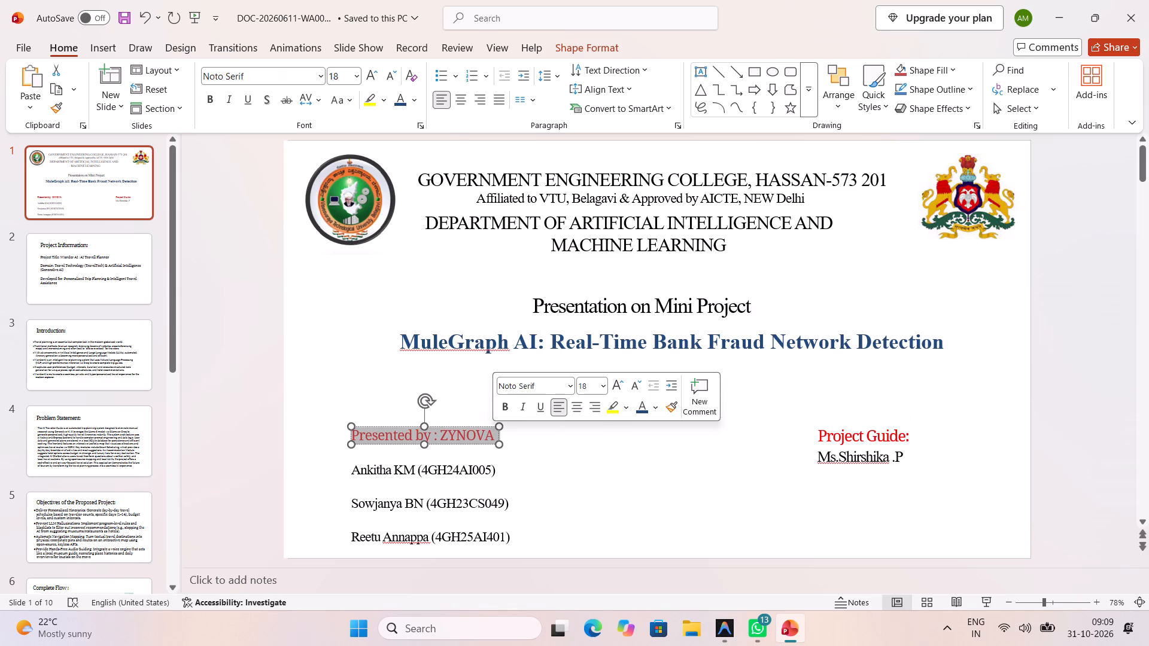
drag(400, 441, 400, 441)
click(473, 392)
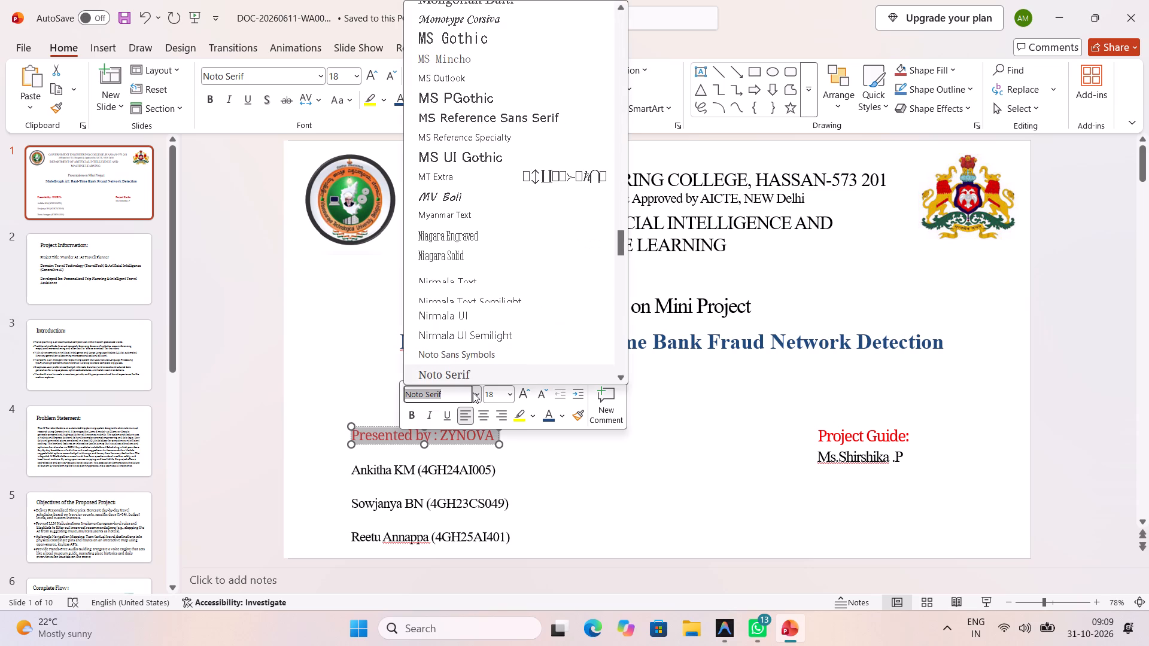
text(tim)
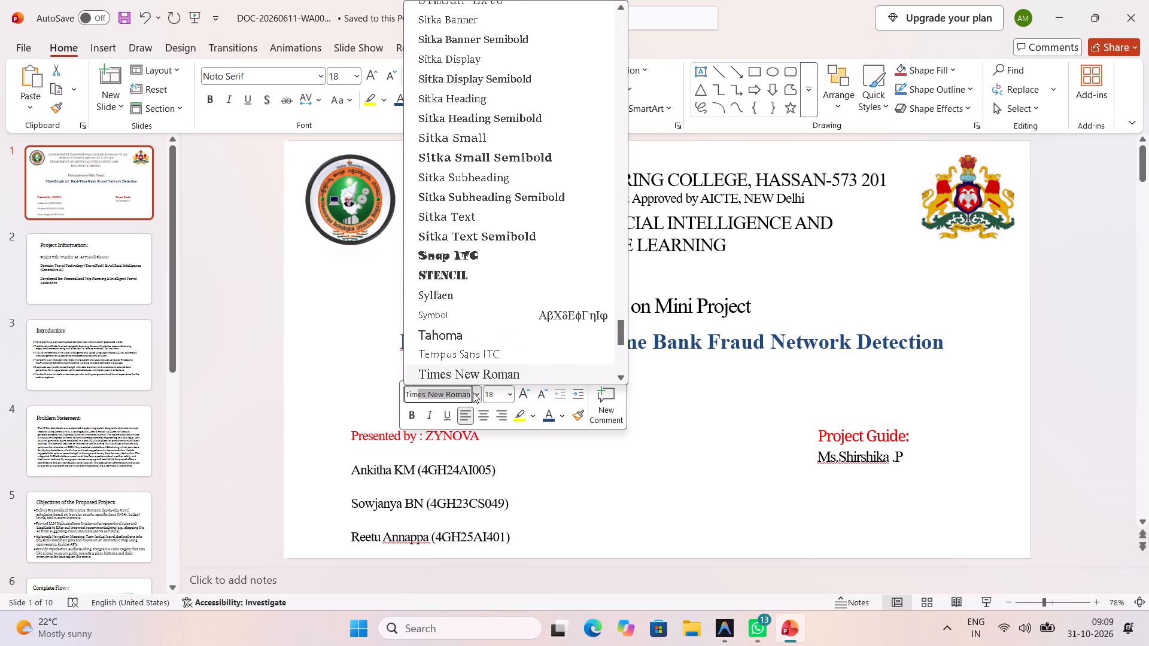
key(Return)
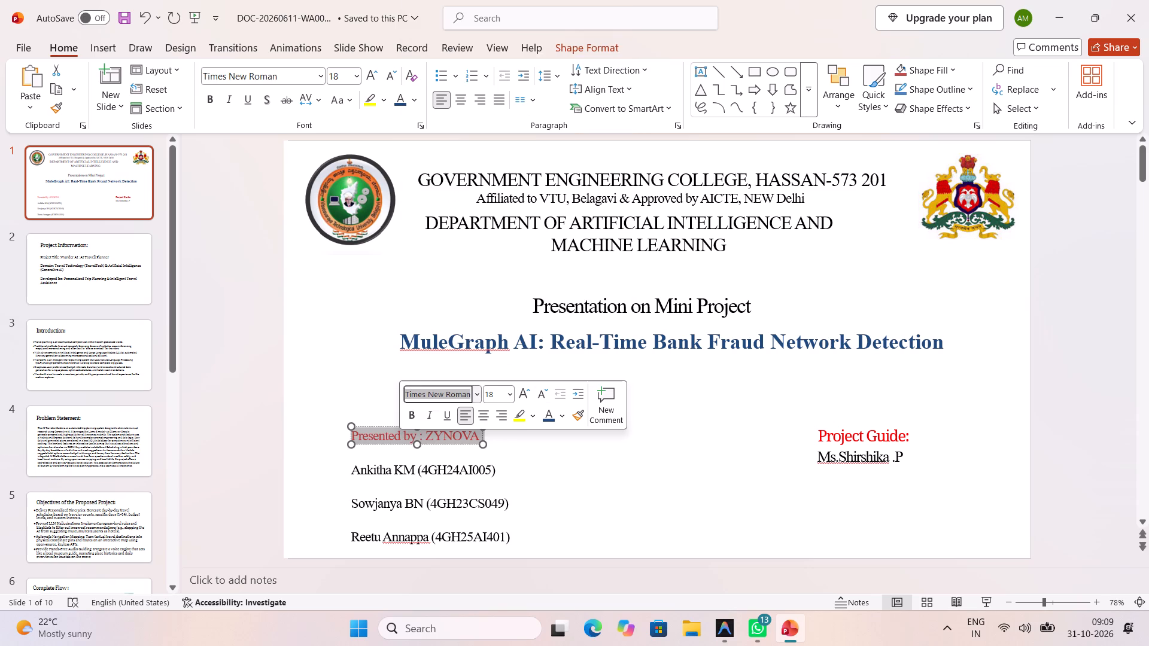
Set the font of the red "Project Guide:" label on the title slide to Times New Roman.
click(904, 433)
click(904, 433)
drag(904, 433, 868, 437)
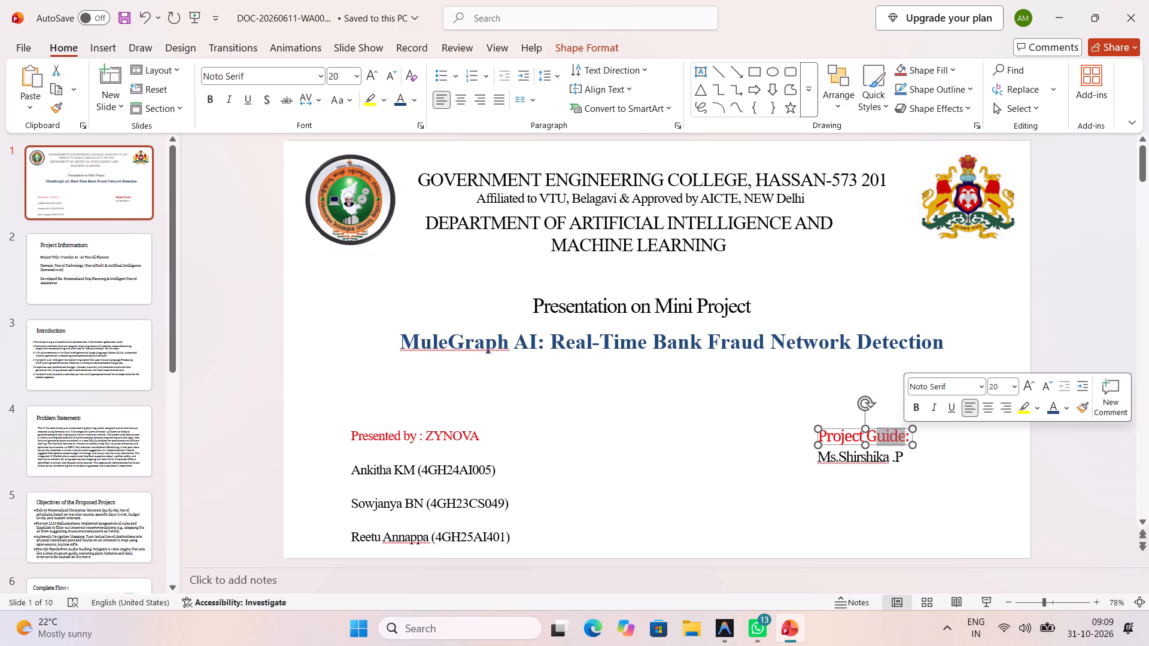
drag(868, 437, 864, 432)
click(864, 432)
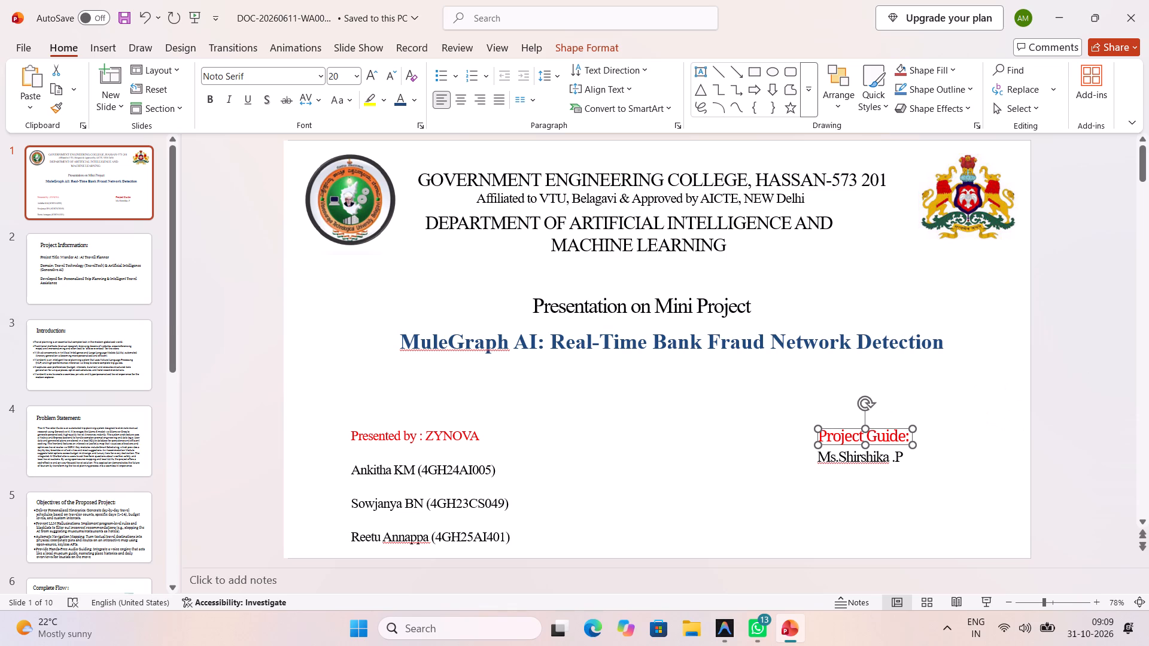
click(908, 437)
drag(908, 437, 831, 449)
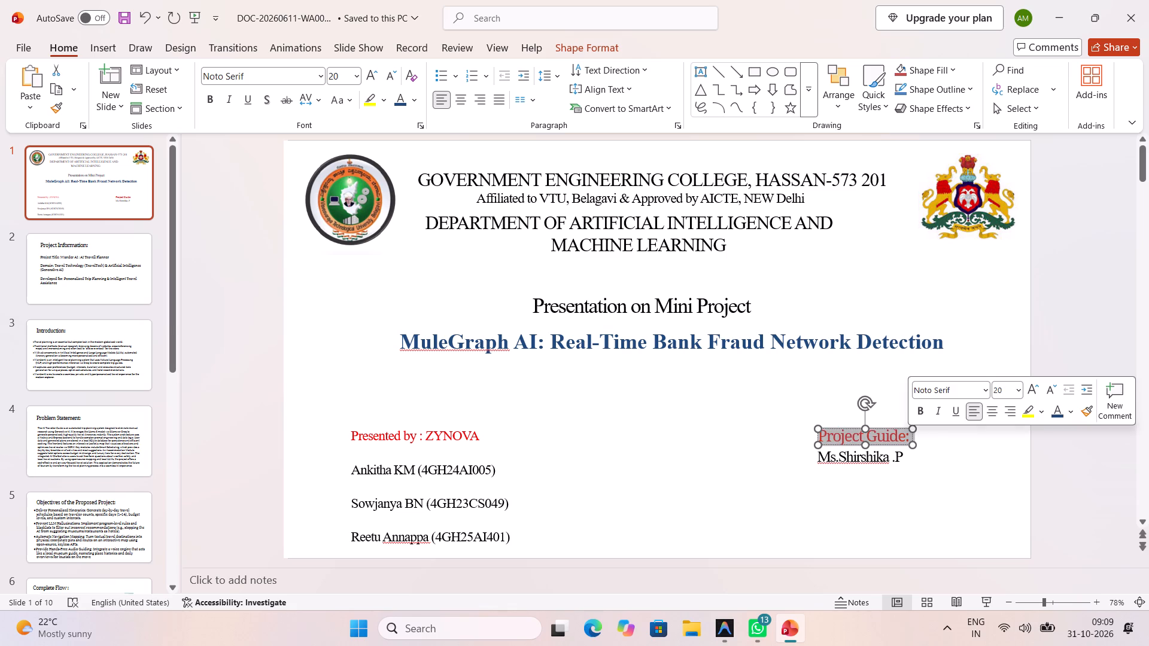
drag(831, 449, 819, 450)
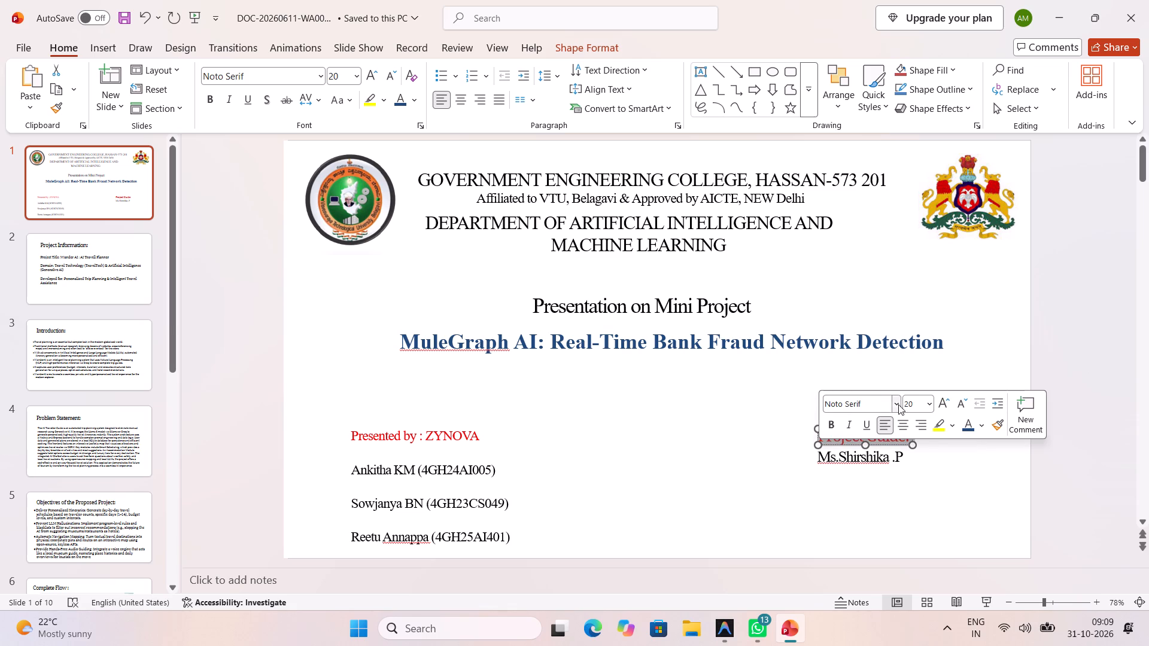
click(896, 403)
text(tim)
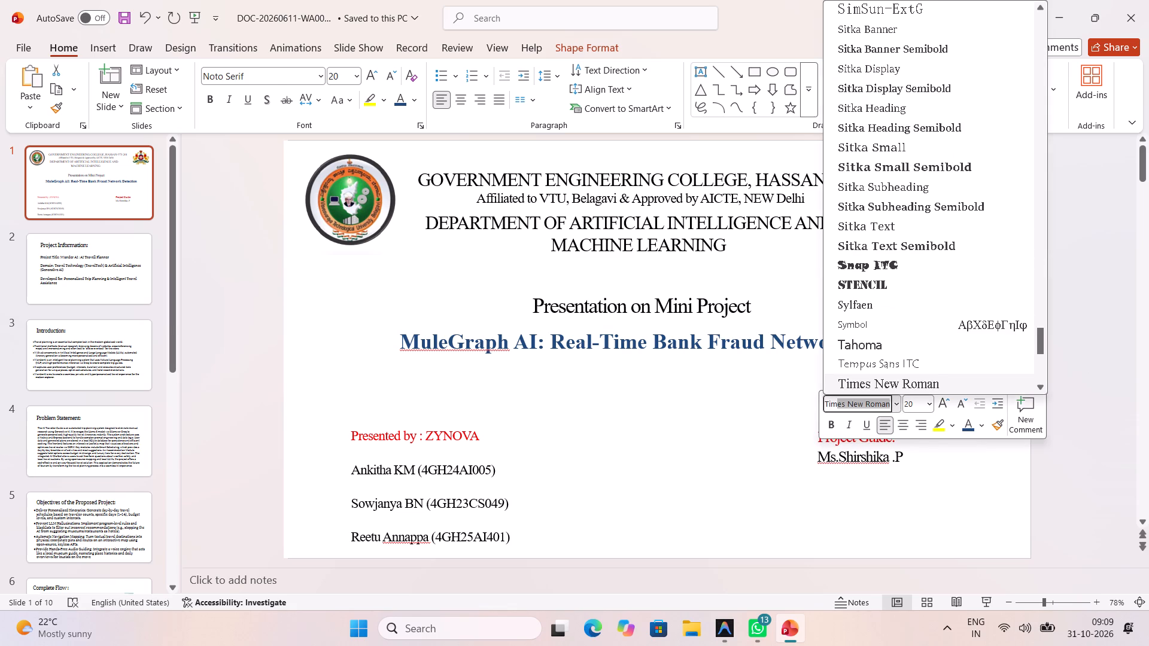
key(Return)
click(942, 444)
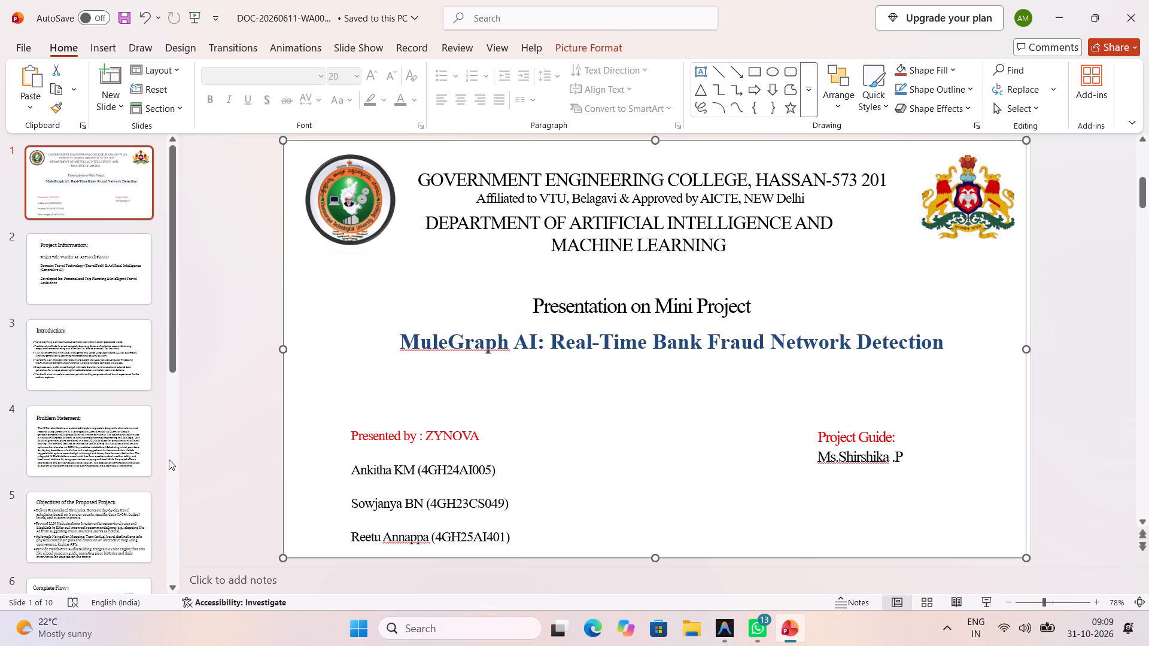
Set the font of the "Project Information:" heading on slide 2 to Times New Roman.
click(60, 301)
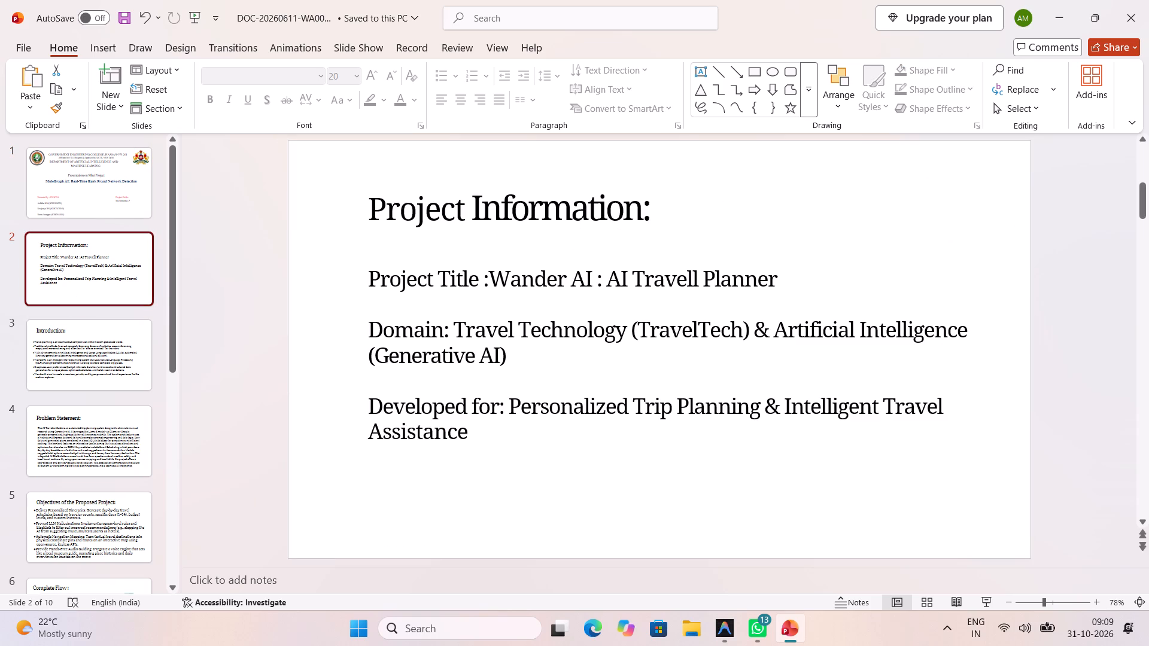
double_click(653, 205)
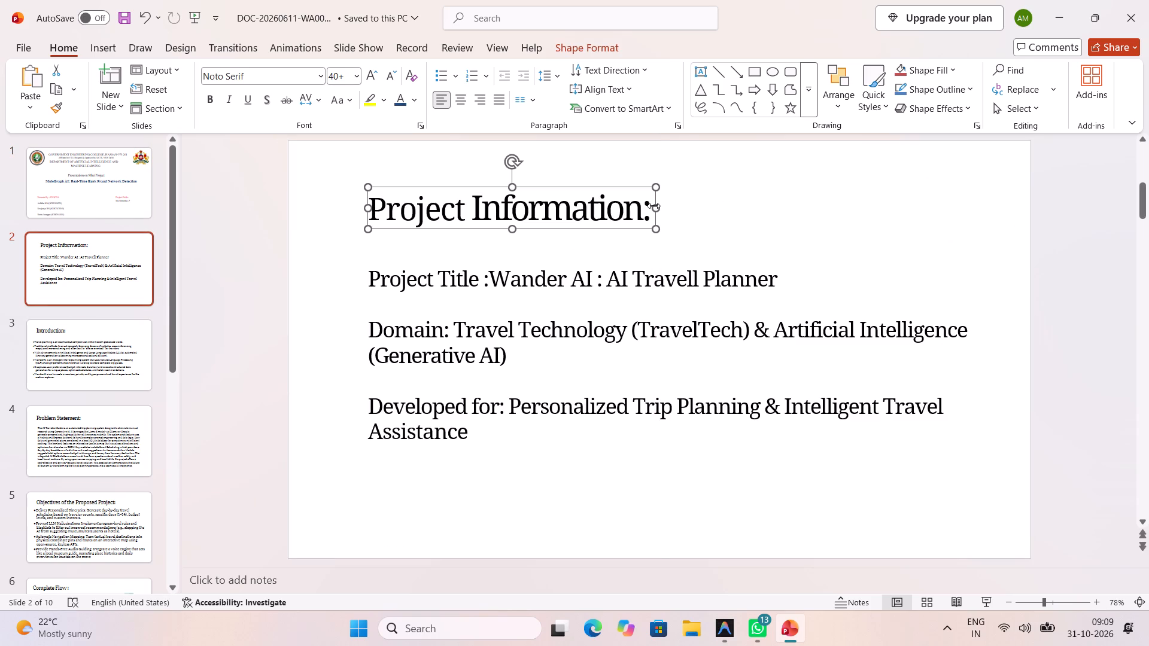
click(648, 204)
drag(648, 204, 381, 213)
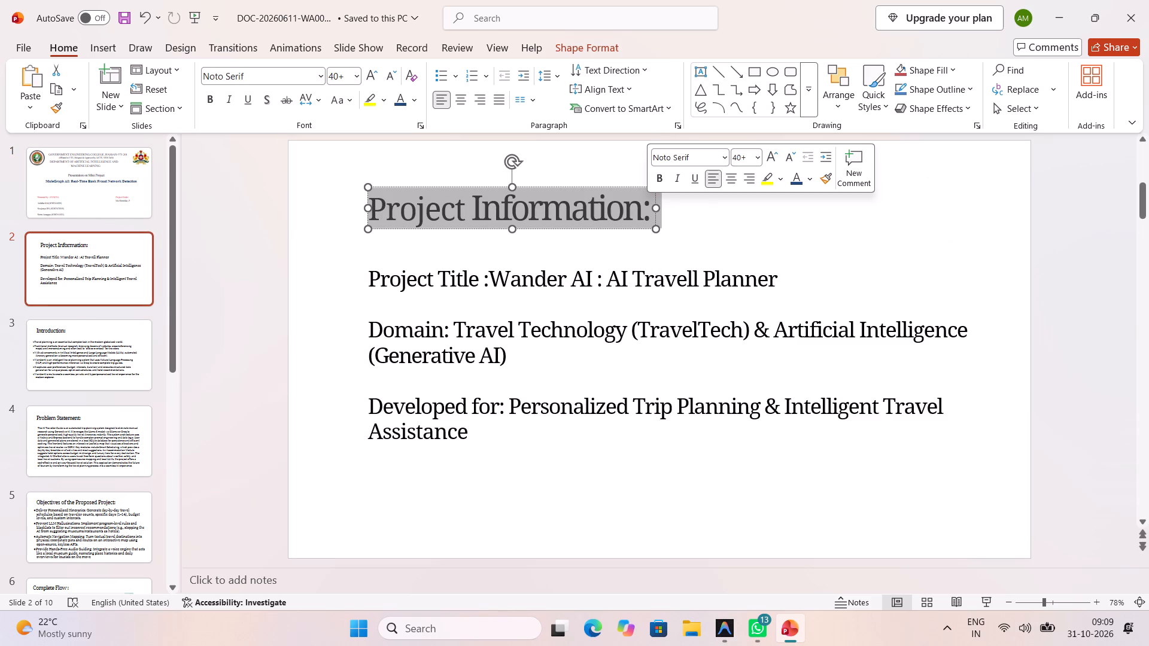
drag(381, 213, 382, 213)
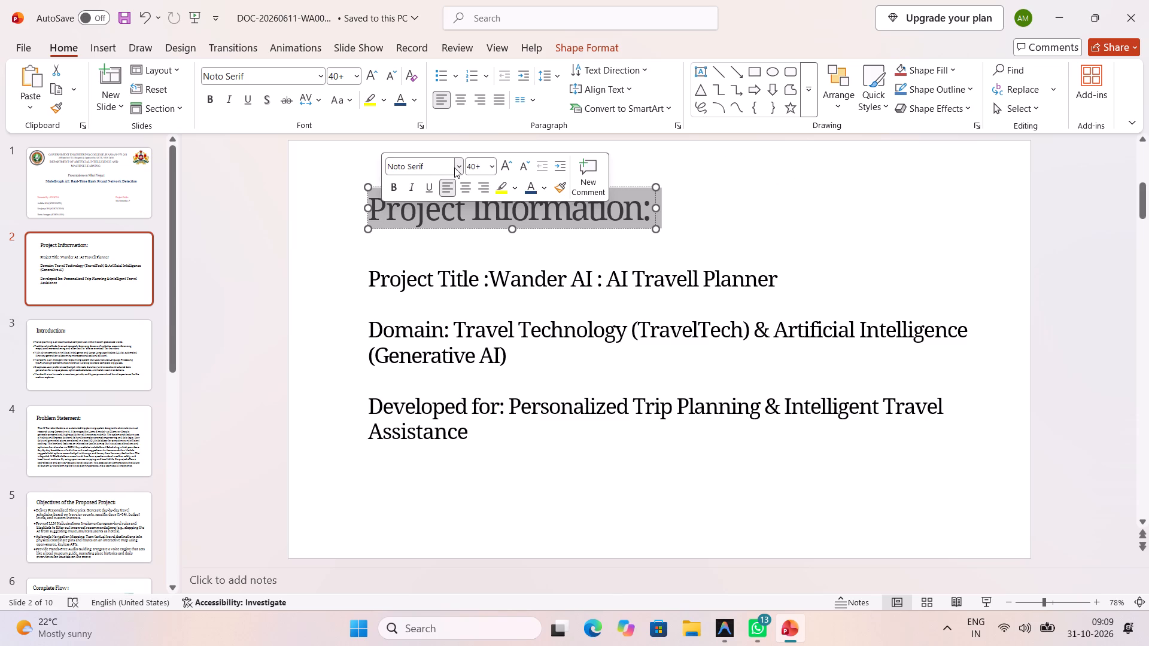
click(454, 167)
text(tim)
key(Return)
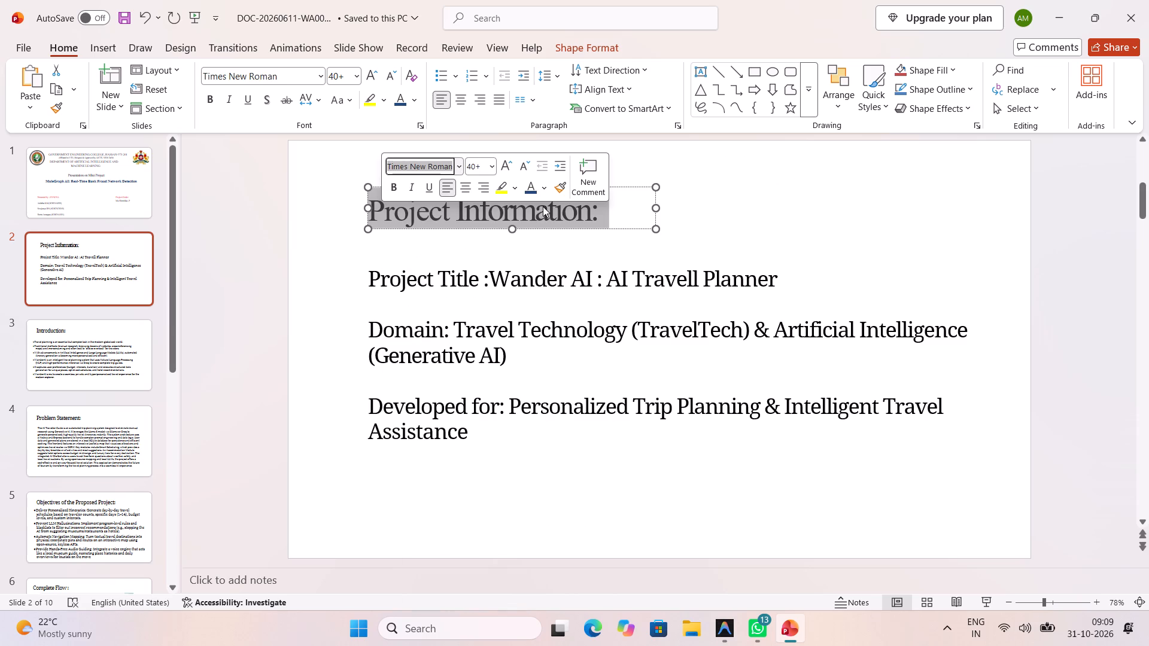
Set the font of the "Project Title" line on slide 2 to Times New Roman.
click(789, 277)
click(777, 277)
drag(777, 277, 405, 279)
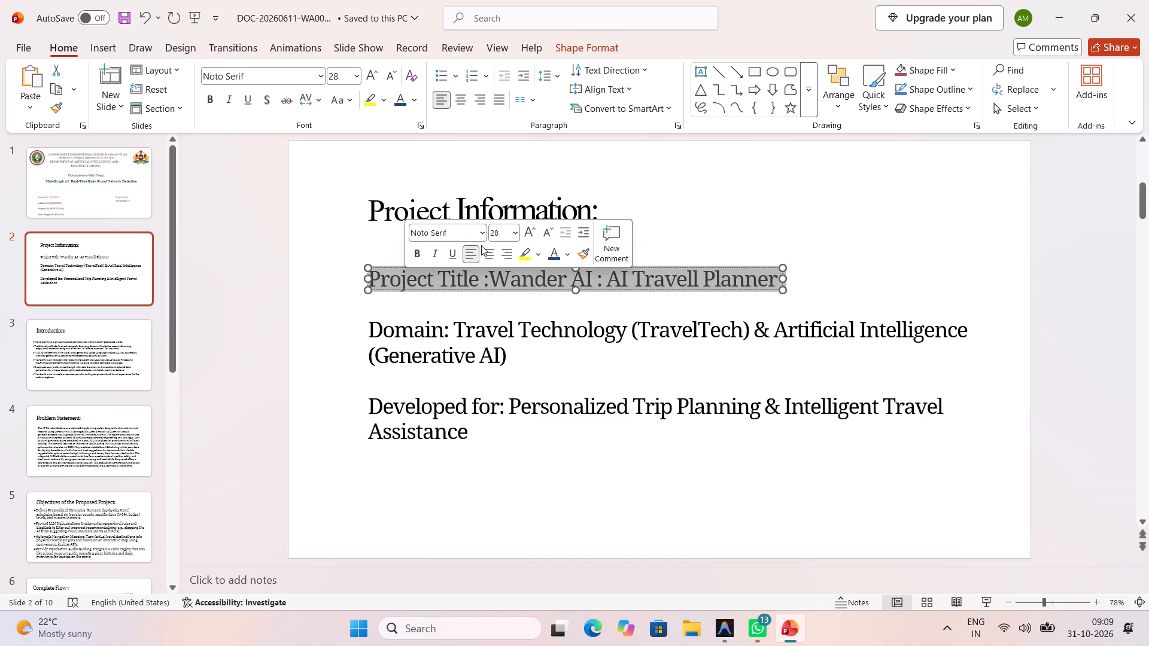
click(482, 236)
text(tim)
key(Return)
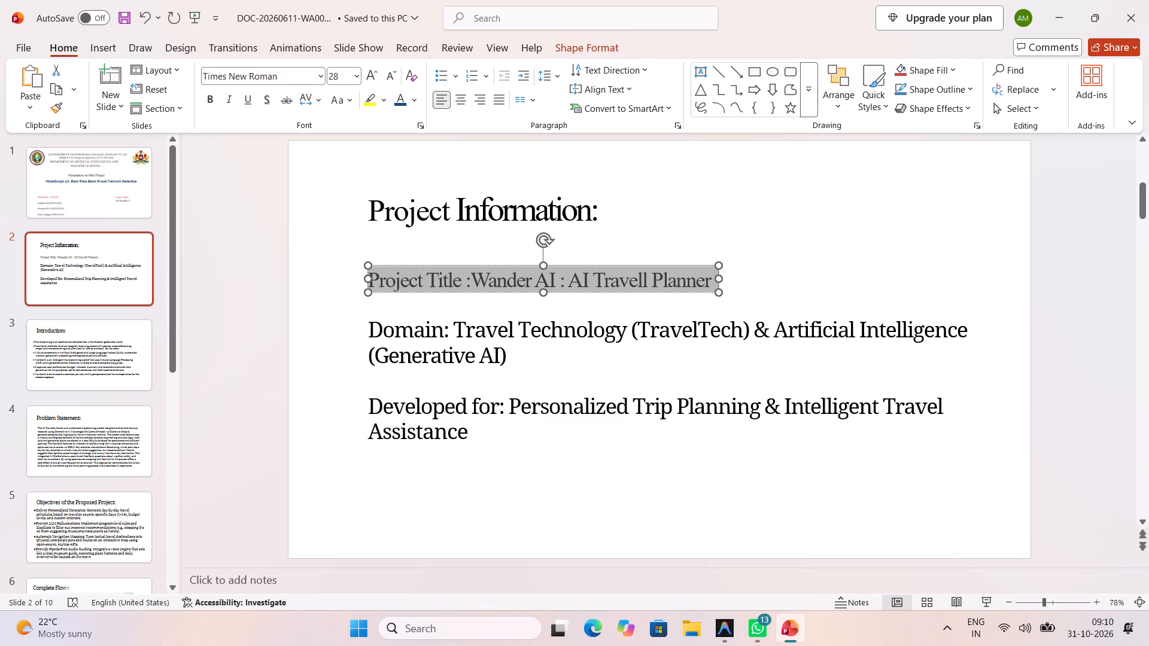
Delete the "(Generative AI)" text below the Domain line on slide 2.
click(512, 353)
drag(512, 353, 439, 356)
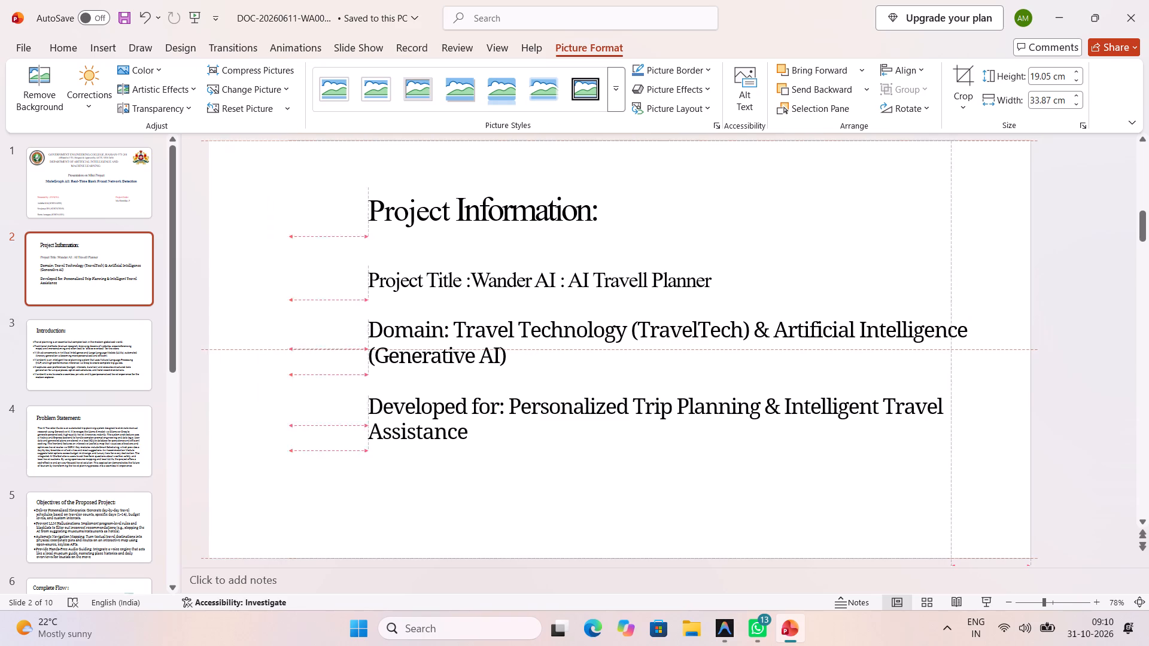
drag(439, 356, 513, 352)
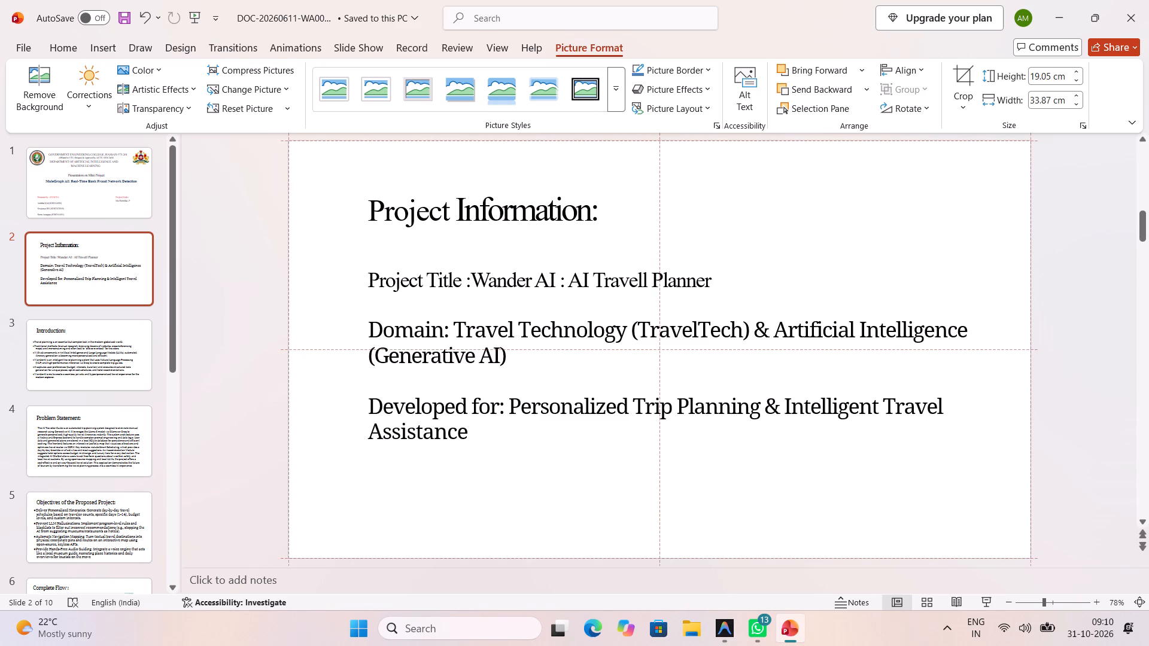
drag(513, 352, 519, 353)
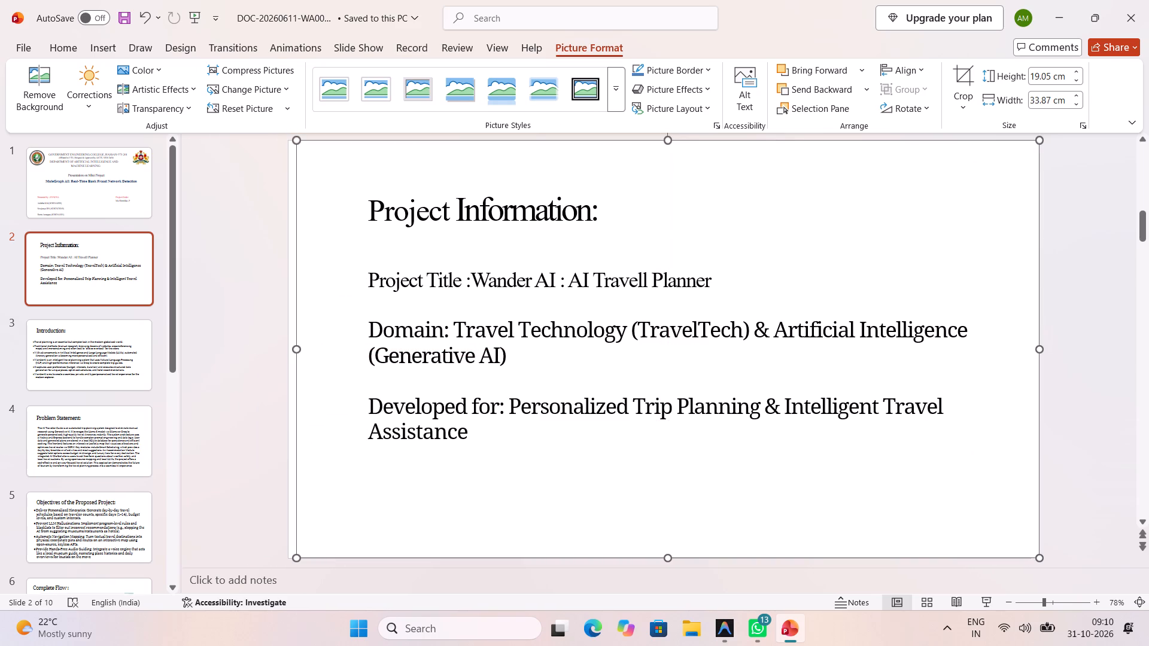
click(552, 352)
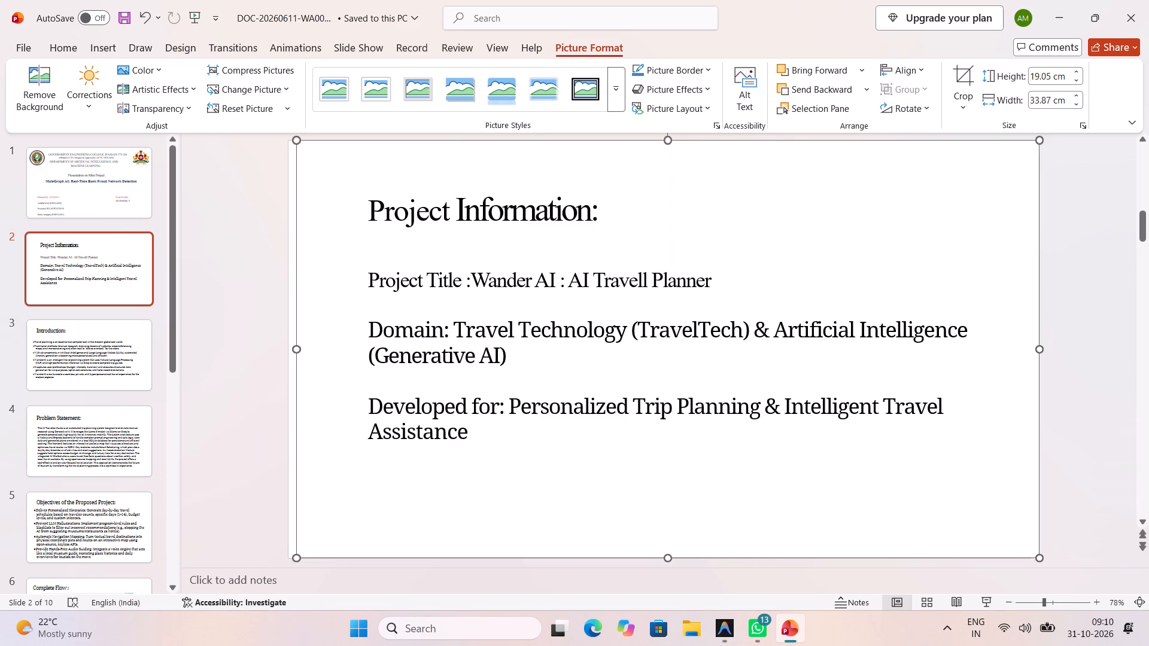
click(508, 356)
drag(508, 356, 393, 340)
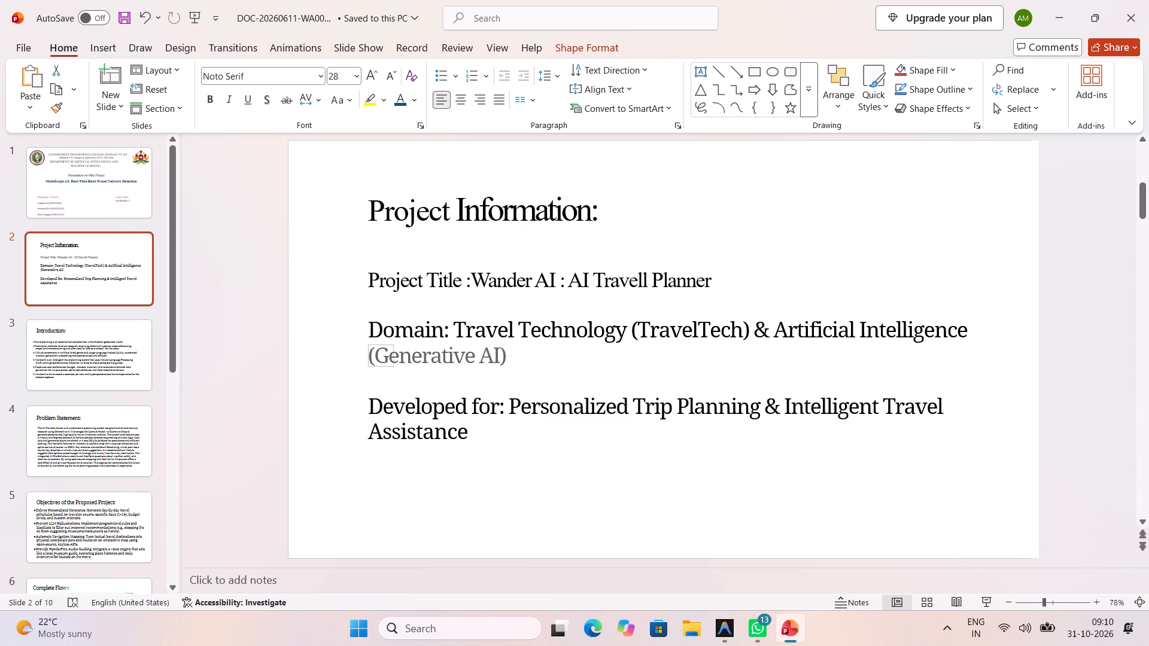
drag(393, 340, 517, 342)
click(517, 342)
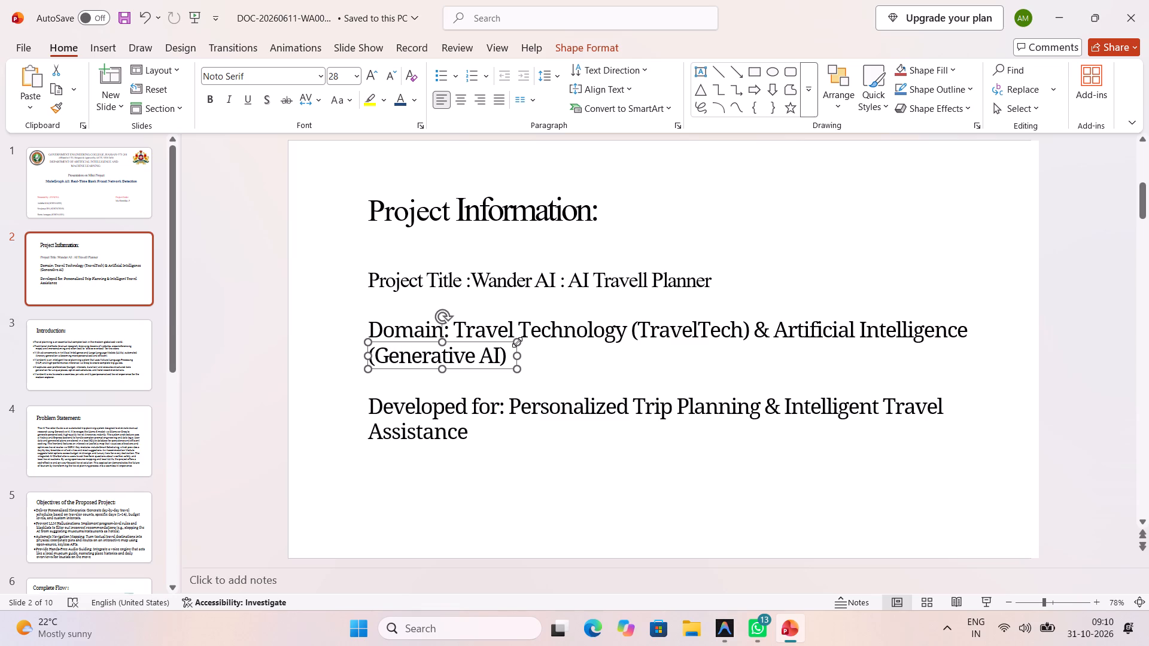
click(506, 351)
drag(506, 351, 385, 337)
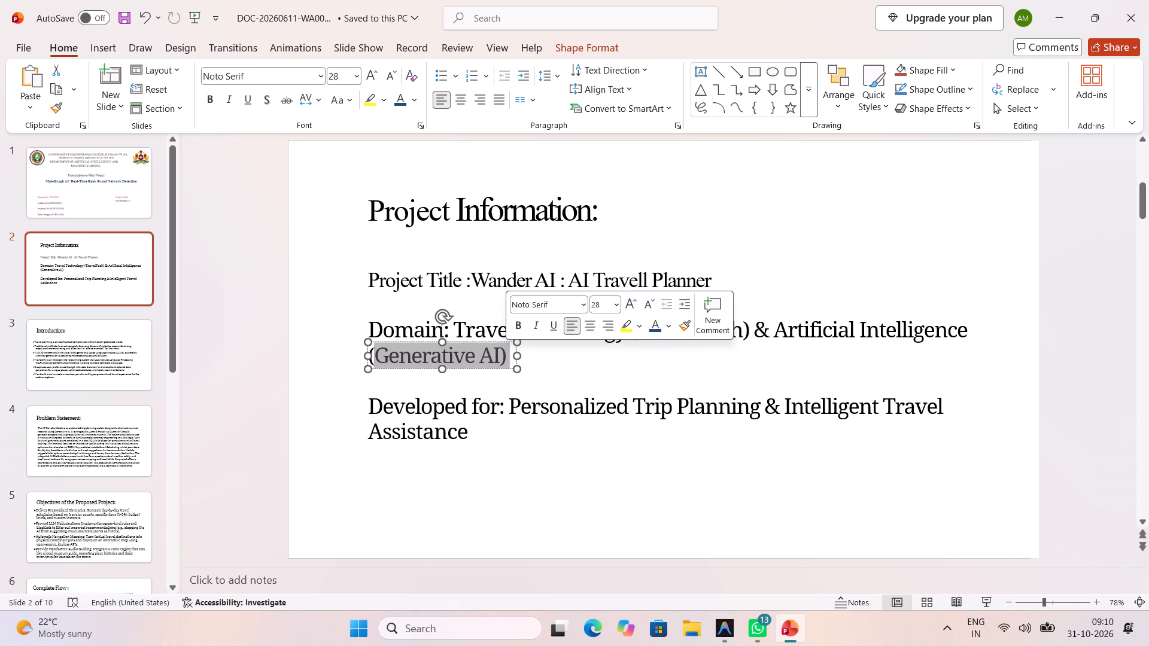
drag(385, 337, 379, 331)
key(BackSpace)
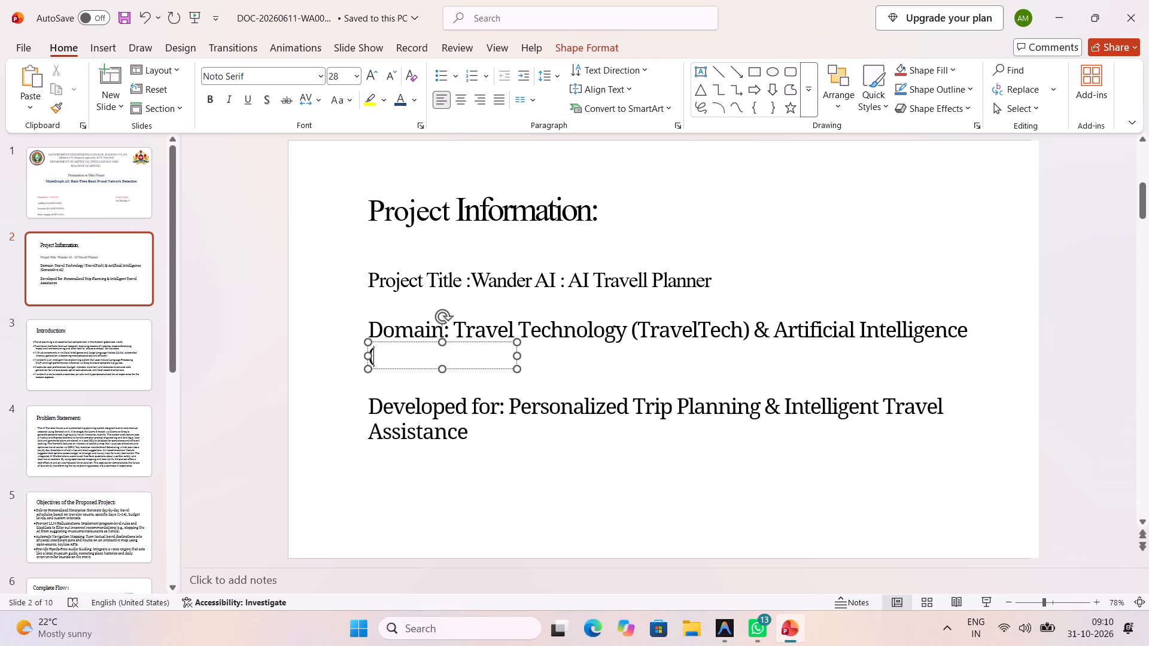
key(BackSpace)
Set the font of the "Domain:" line on slide 2 to Times New Roman.
click(964, 327)
click(964, 327)
drag(964, 327, 864, 342)
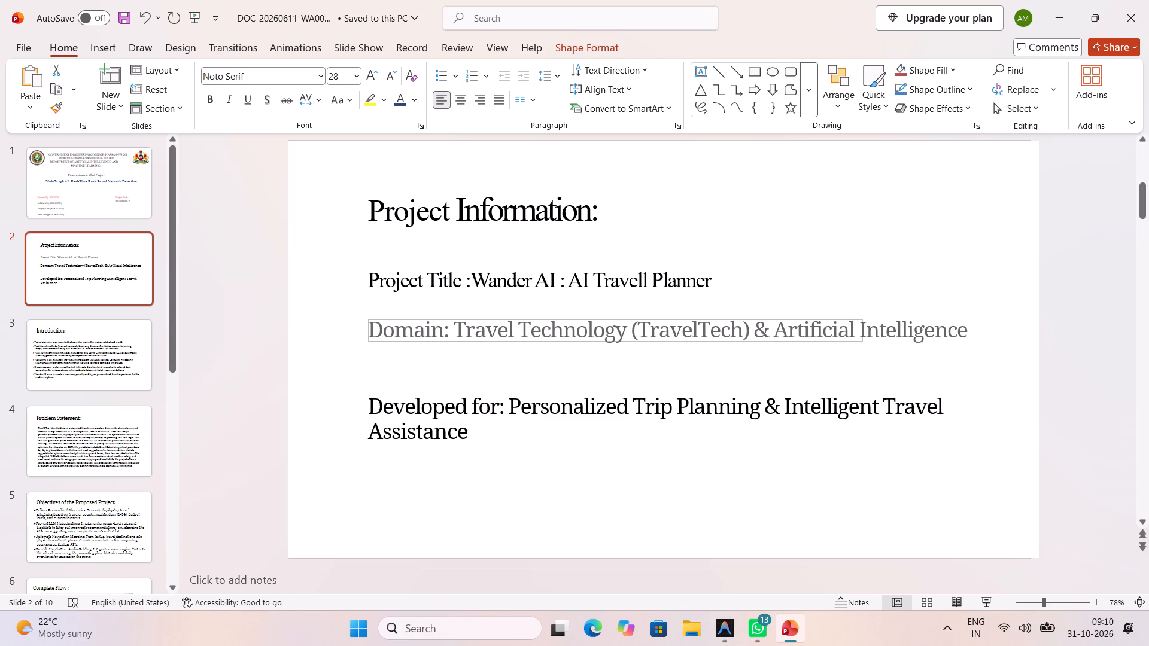
drag(864, 342, 971, 337)
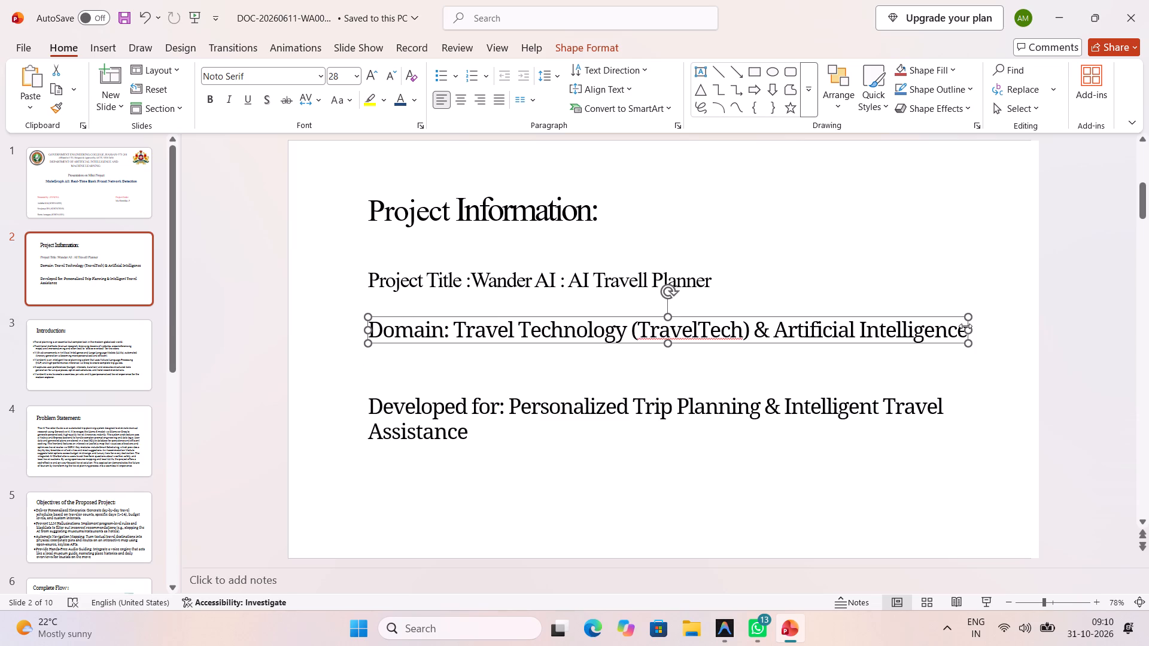
click(963, 330)
click(963, 330)
drag(963, 330, 450, 328)
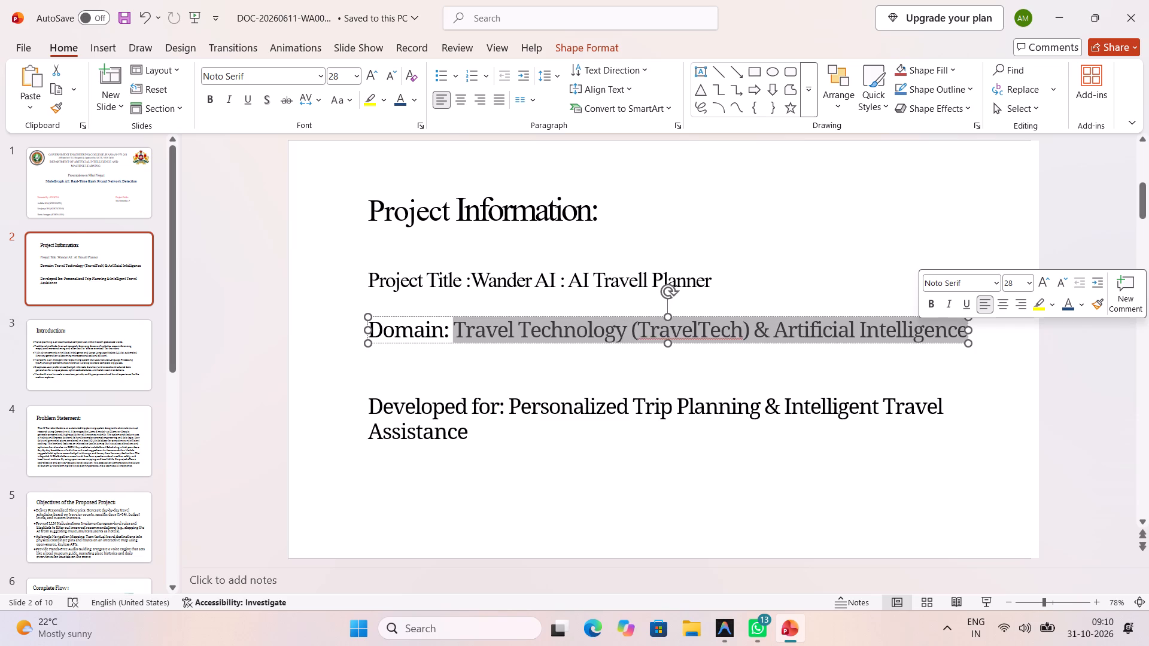
drag(450, 328, 263, 322)
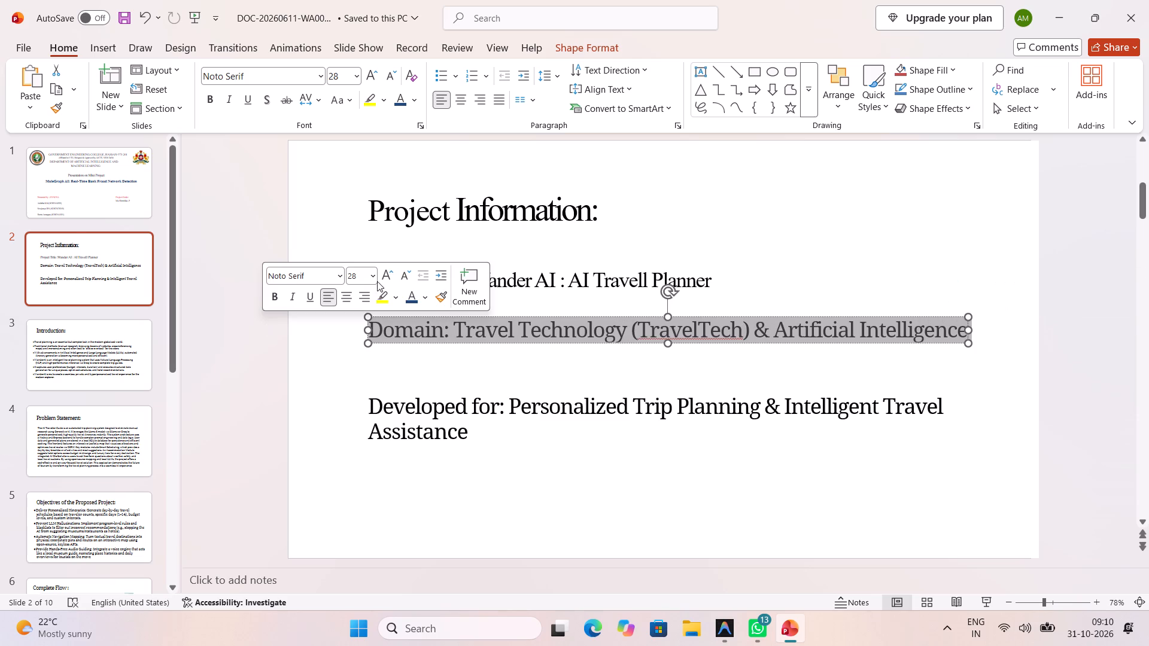
click(338, 278)
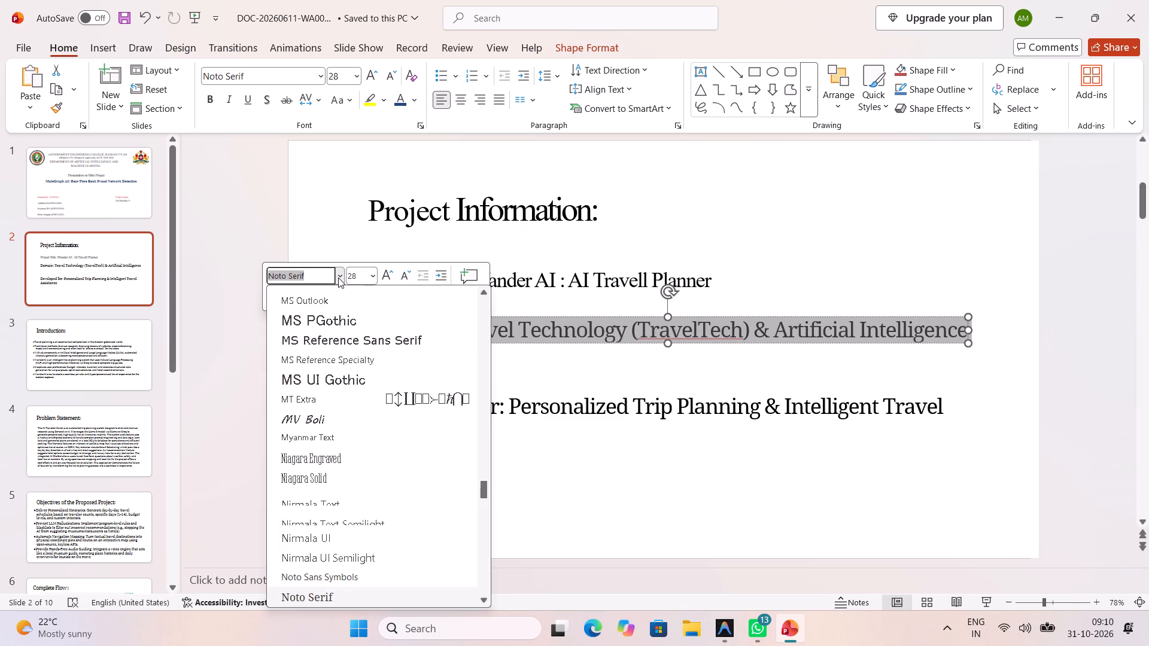
text(tim)
key(Return)
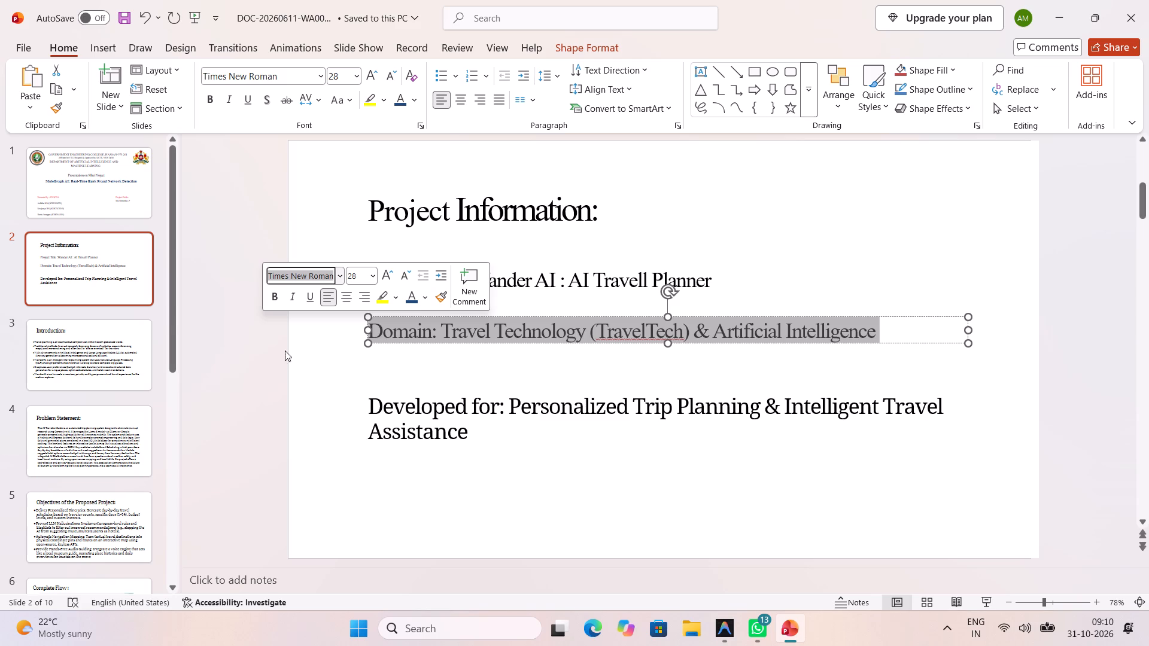
Delete the word "Assistance" below the "Developed for" line on slide 2.
click(478, 430)
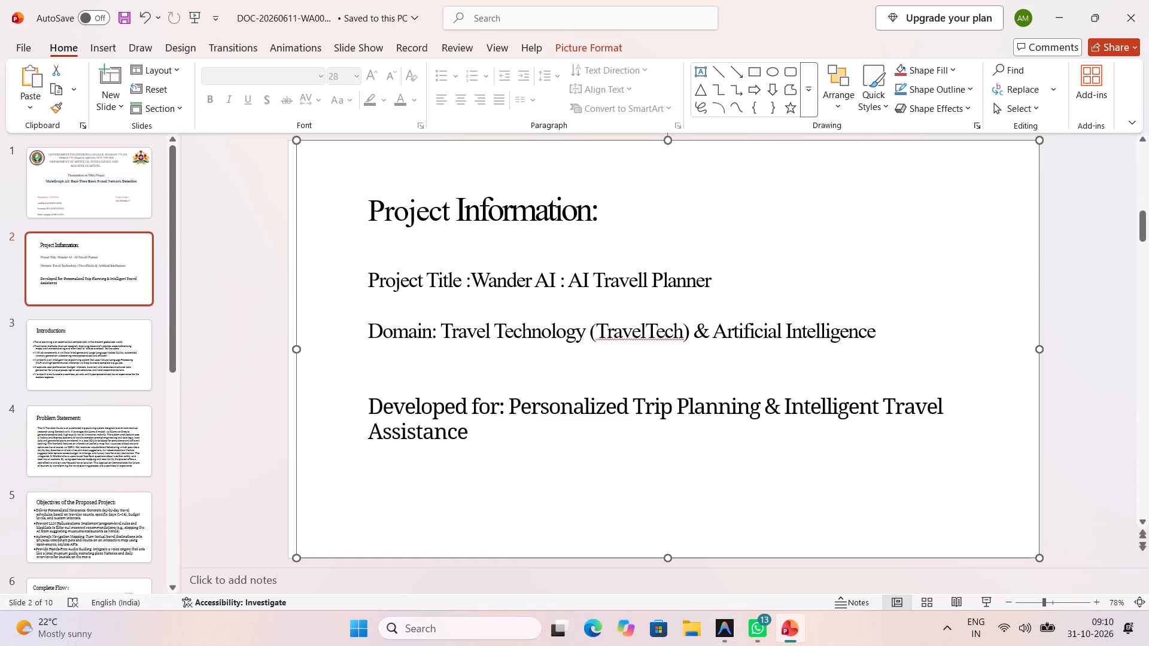
click(465, 429)
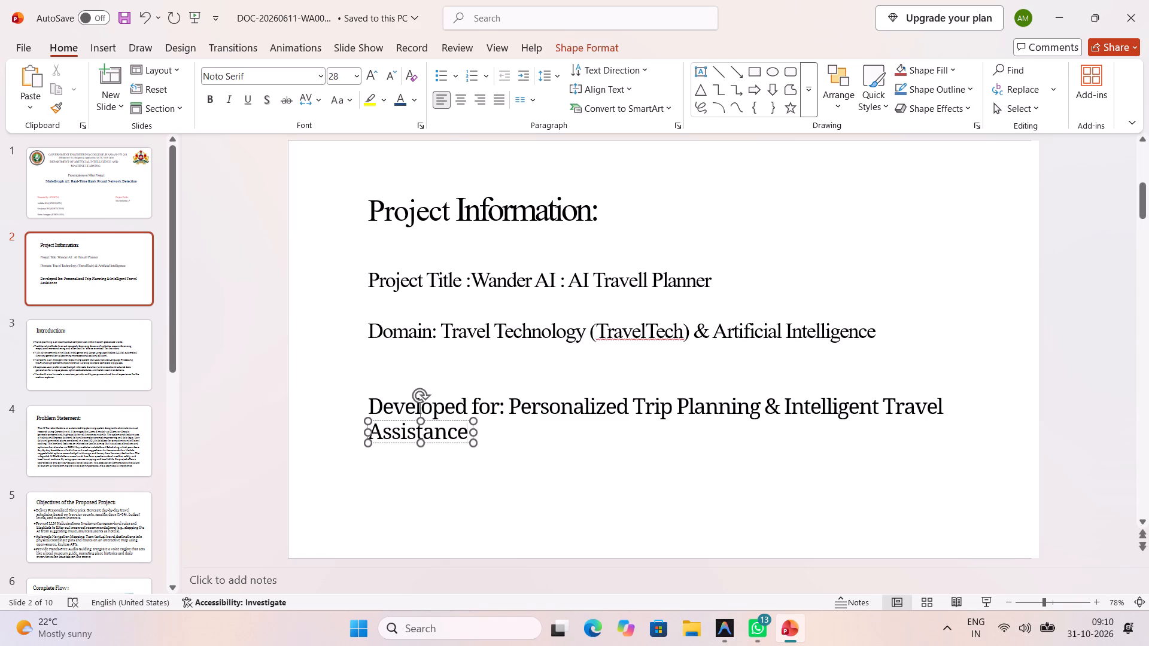
key(BackSpace)
key(BackSpace)
key(BackSpace)
key(BackSpace)
key(BackSpace)
key(BackSpace)
key(BackSpace)
key(BackSpace)
key(BackSpace)
key(BackSpace)
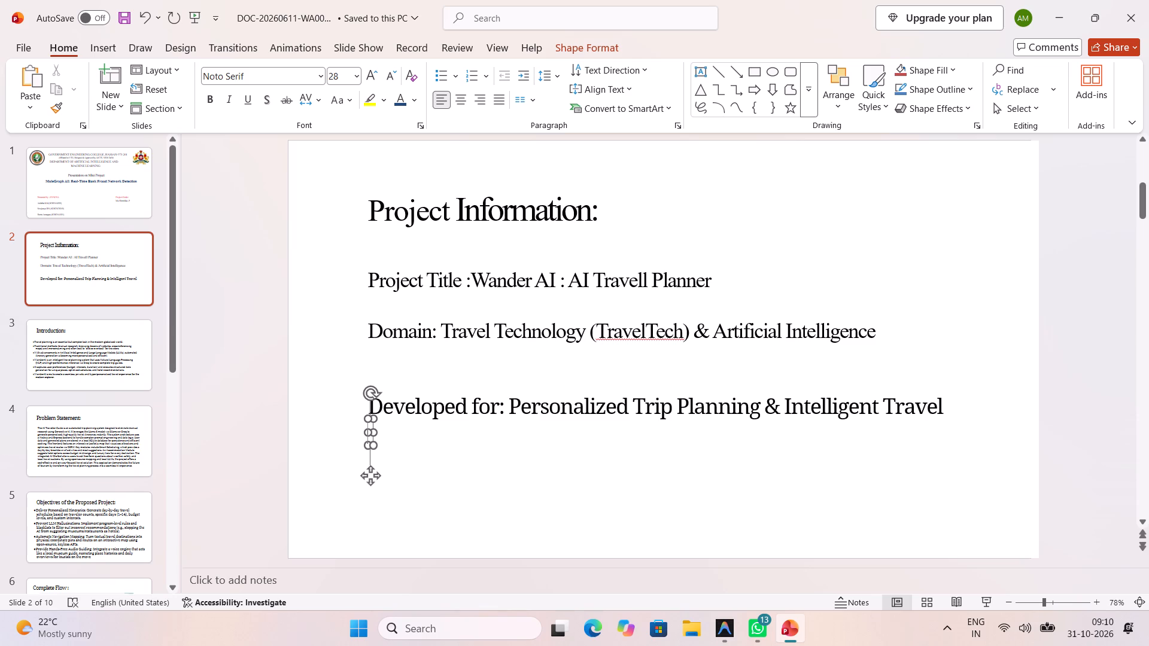
Set the font of the "Developed for:" line on slide 2 to Times New Roman.
click(940, 399)
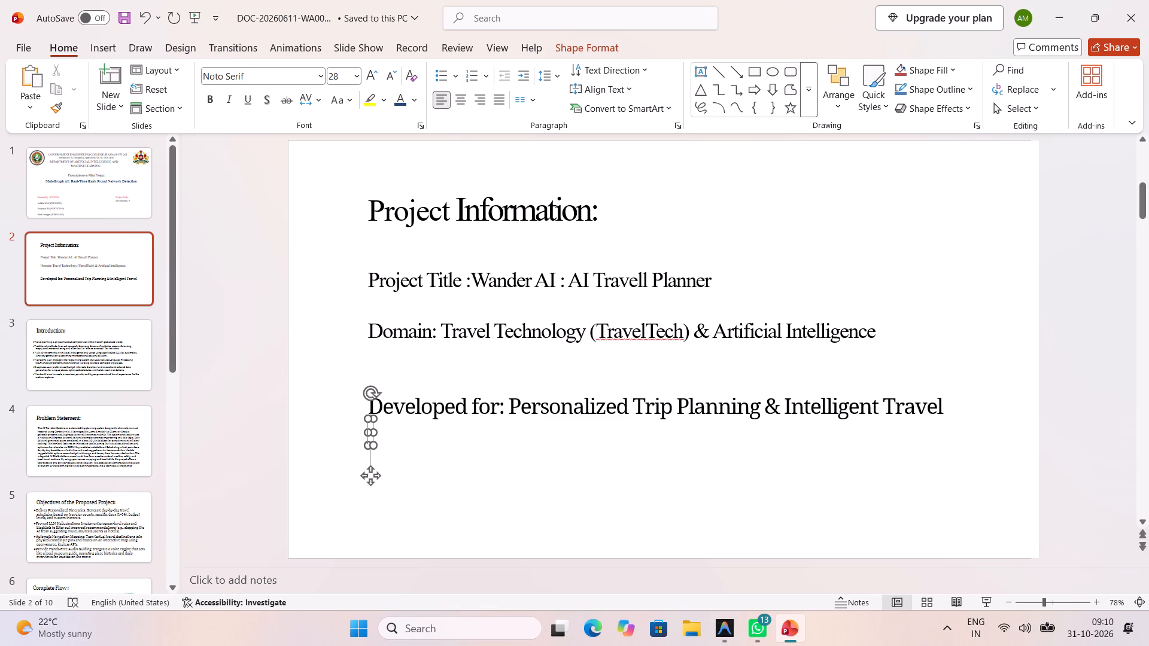
click(940, 399)
drag(940, 399, 531, 413)
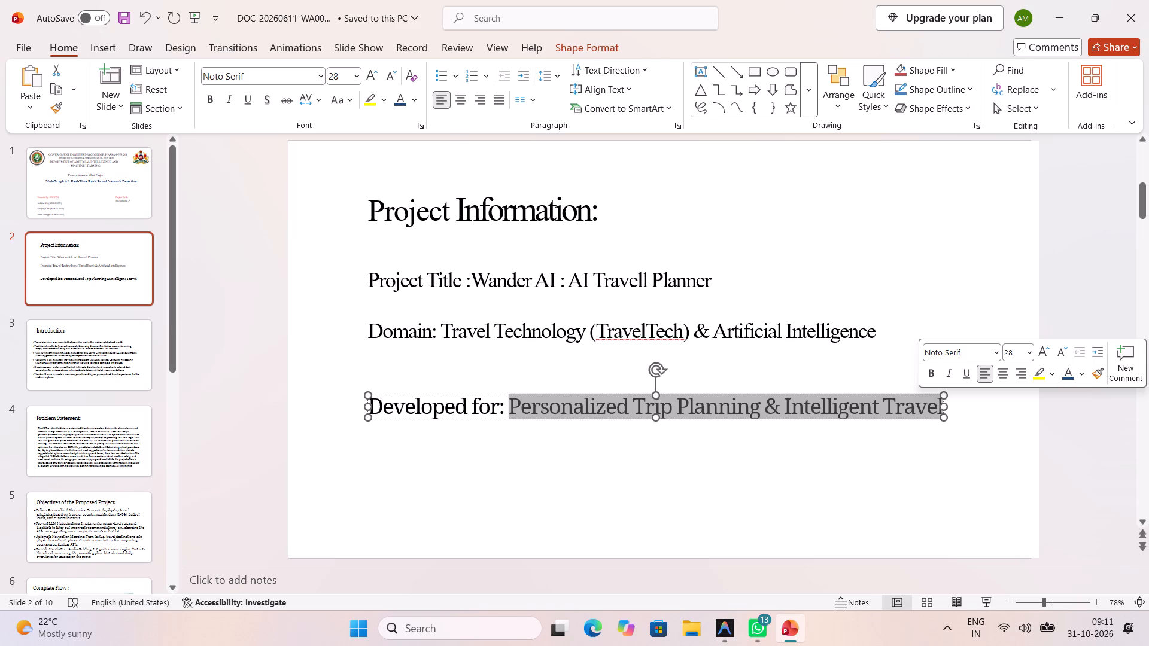
drag(531, 413, 359, 401)
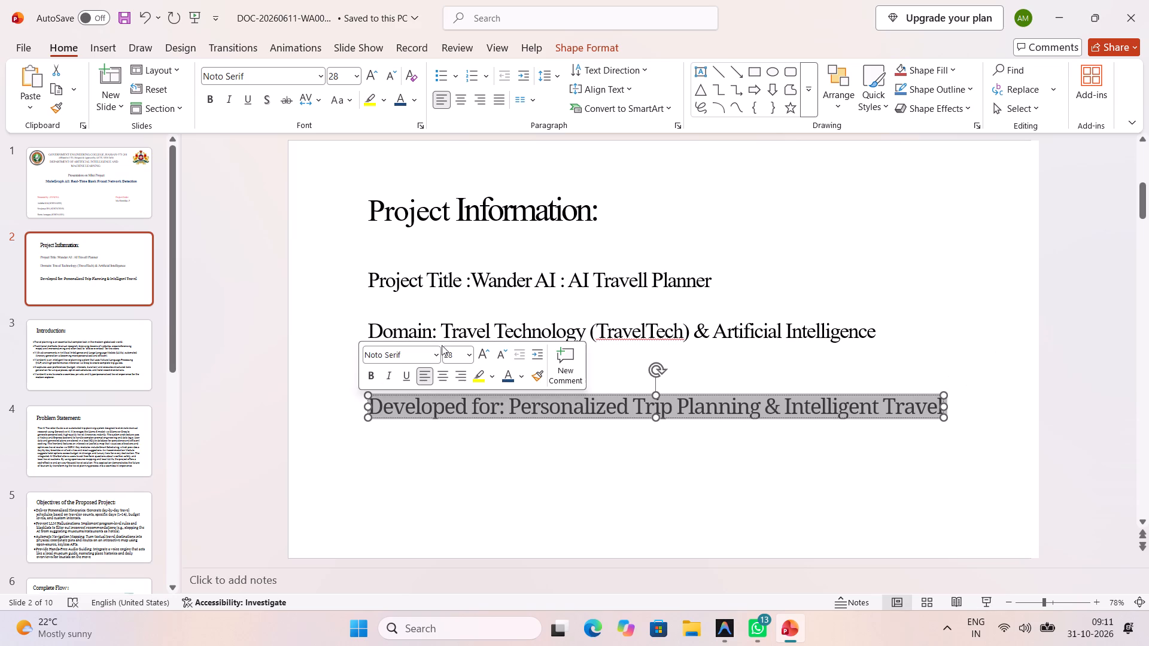
click(437, 353)
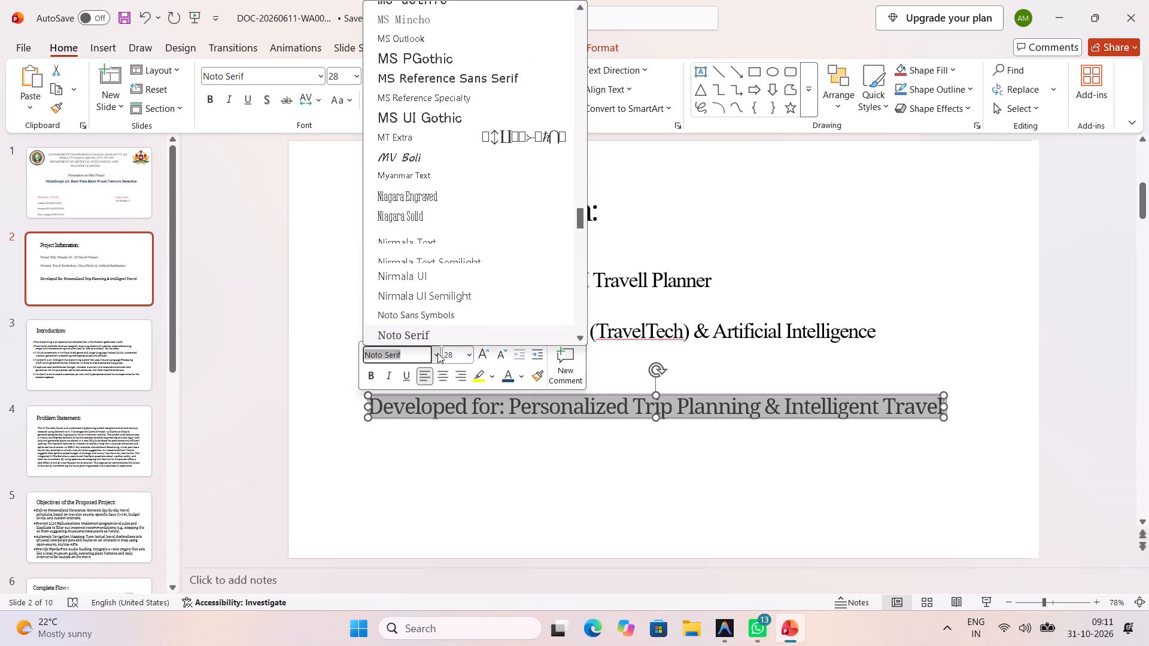
text(tim)
key(Return)
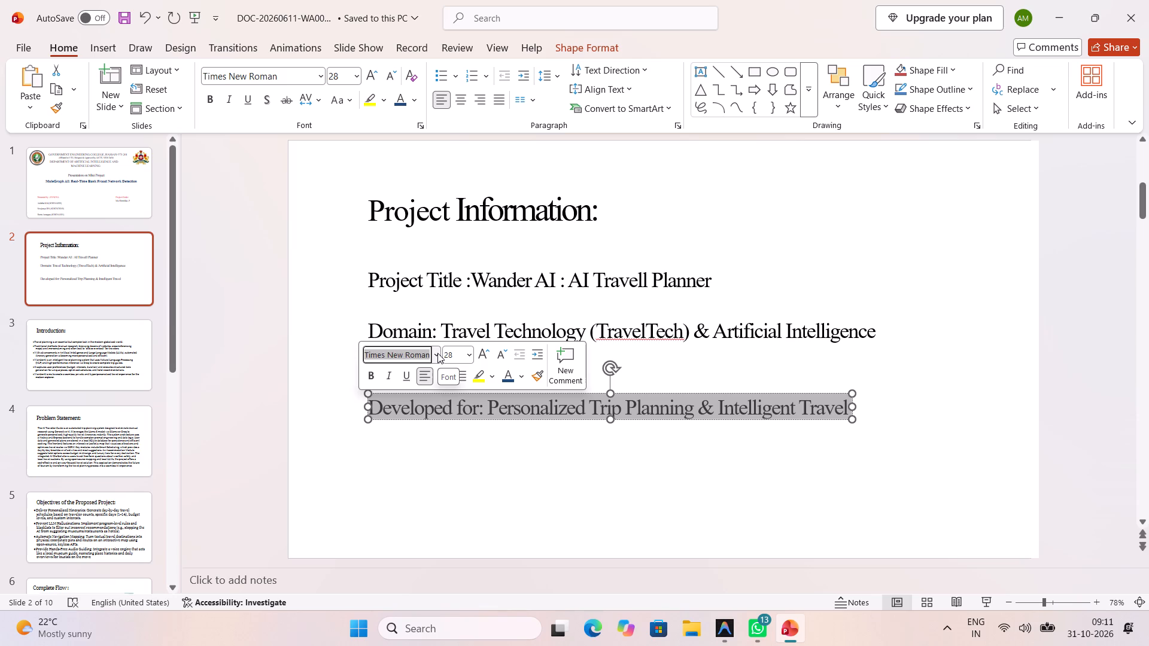
Delete the trip-planning description after "Developed for:" on slide 2, keeping only the label.
click(849, 400)
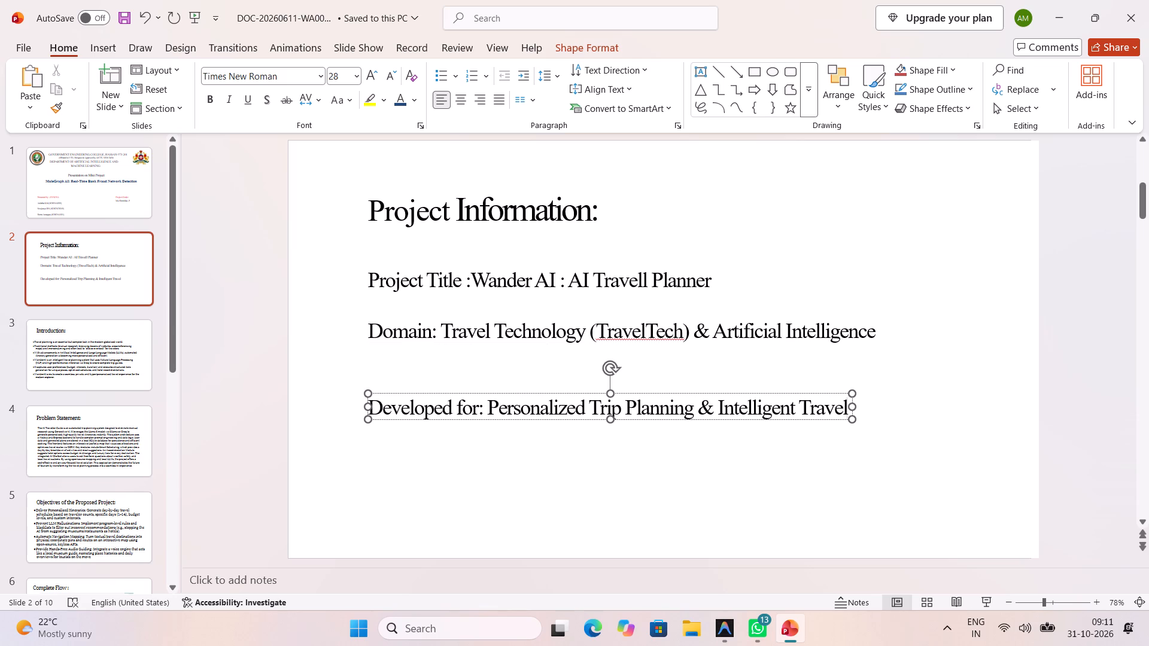
key(BackSpace)
key(BackSpace)
key(BackSpace)
key(BackSpace)
key(BackSpace)
key(BackSpace)
key(BackSpace)
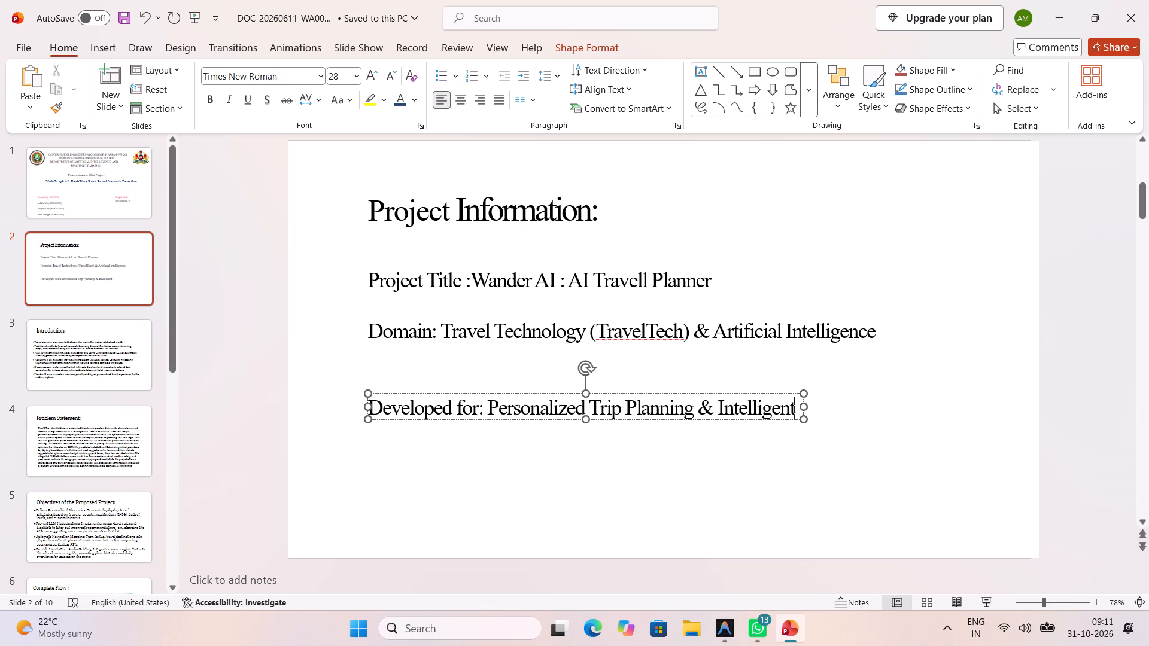
key(BackSpace)
key(BackSpace)
key(BackSpace)
key(BackSpace)
key(BackSpace)
key(BackSpace)
key(BackSpace)
key(BackSpace)
key(BackSpace)
key(BackSpace)
key(BackSpace)
key(BackSpace)
key(BackSpace)
key(BackSpace)
key(BackSpace)
key(BackSpace)
key(BackSpace)
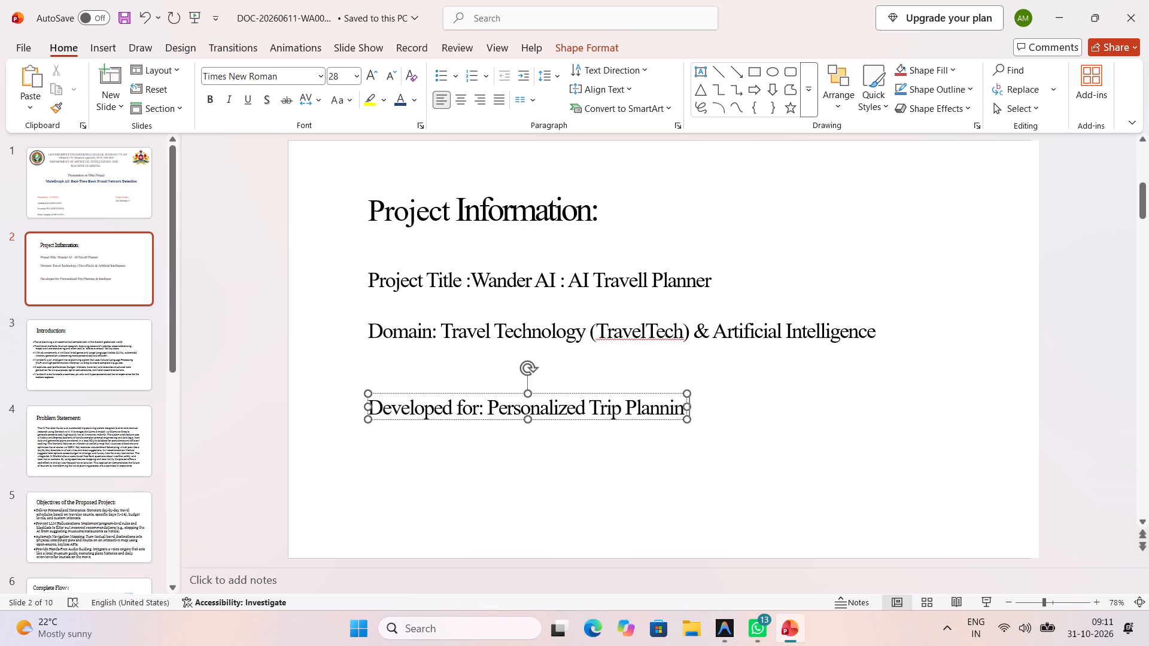
key(BackSpace)
key(BackSpace)
key(BackSpace)
key(BackSpace)
key(BackSpace)
key(BackSpace)
key(BackSpace)
key(BackSpace)
key(BackSpace)
key(BackSpace)
key(BackSpace)
key(BackSpace)
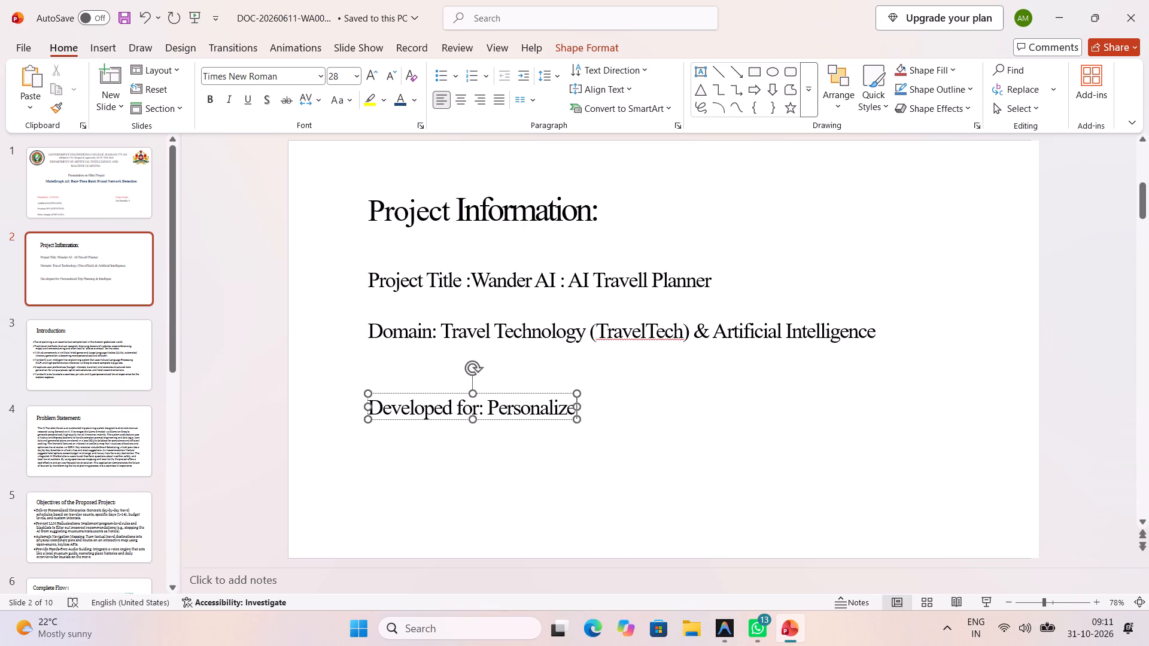
key(BackSpace)
key(BackSpace)
key(BackSpace)
key(BackSpace)
key(BackSpace)
key(BackSpace)
key(BackSpace)
key(BackSpace)
key(BackSpace)
key(BackSpace)
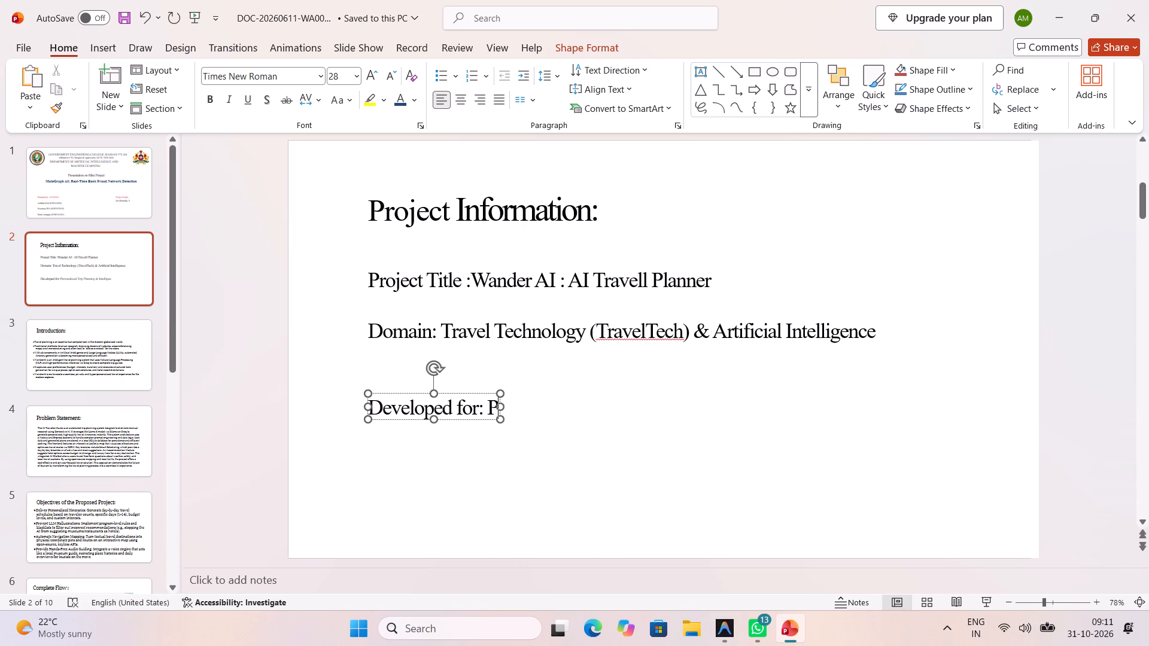
key(BackSpace)
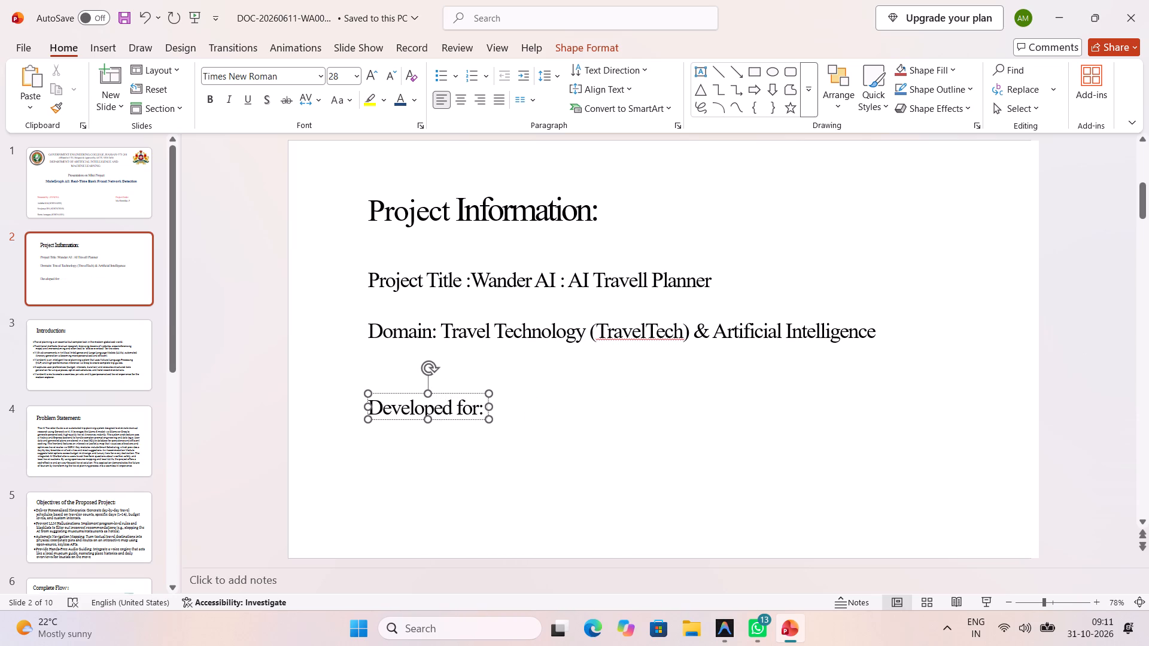
Replace the "Wander AI" project title on slide 2 with the copied "MuleGraph AI: Real-Time Bank Fraud Network Detection", keeping the "Project Title :" label.
click(877, 327)
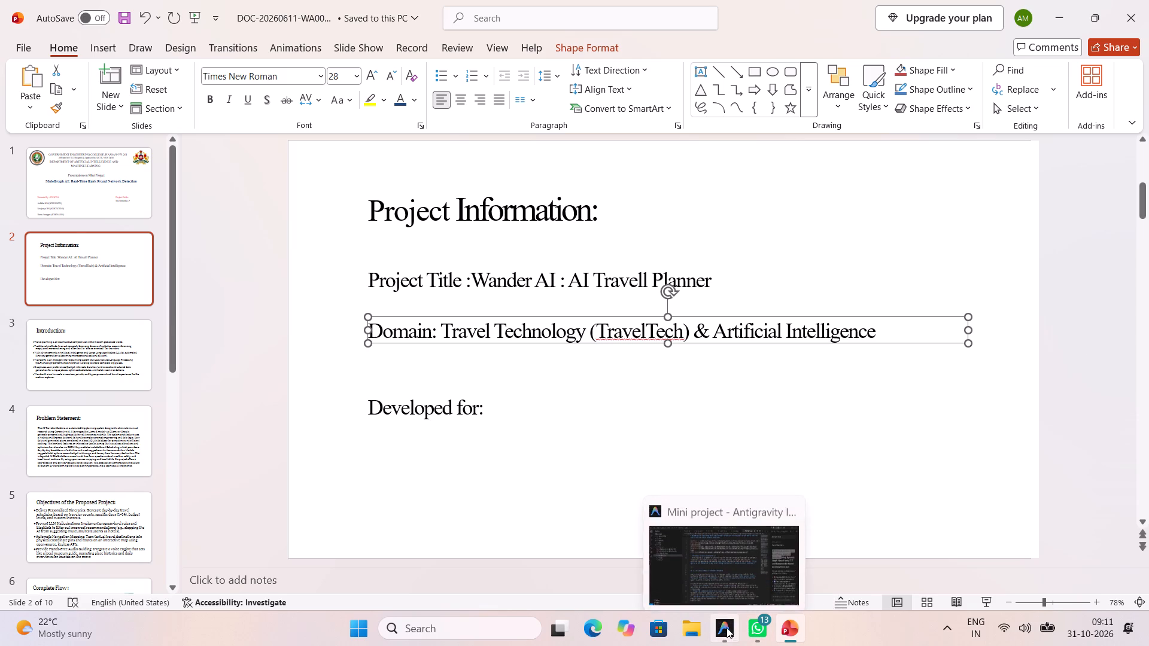
click(715, 278)
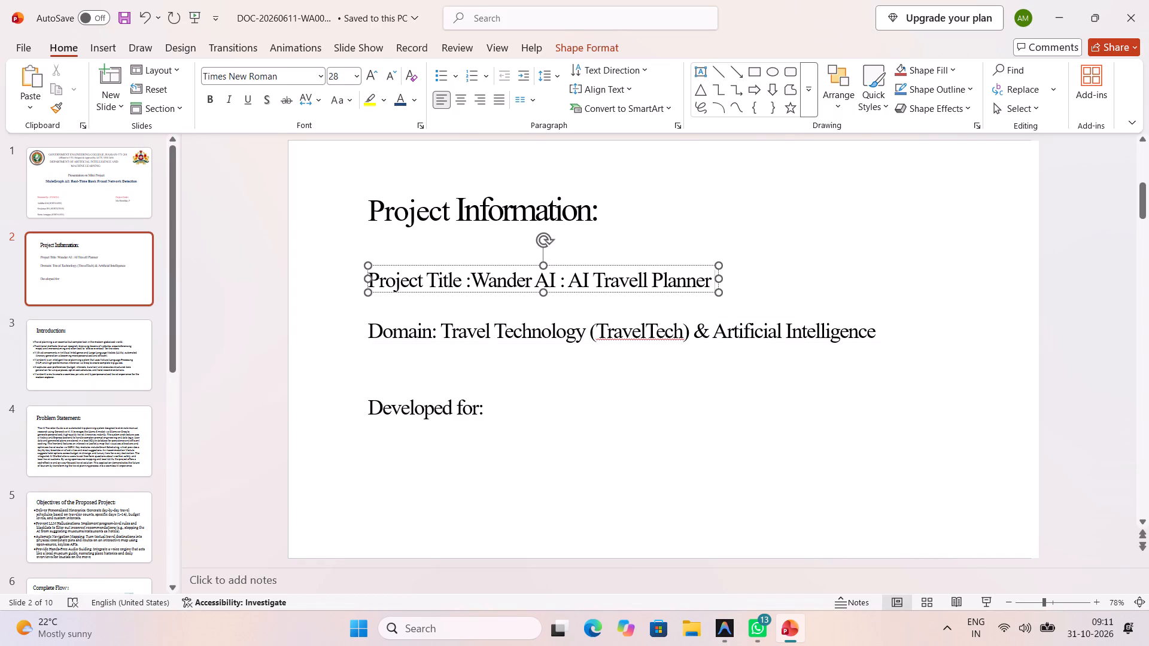
key(BackSpace)
key(BackSpace)
key(BackSpace)
key(BackSpace)
key(BackSpace)
key(BackSpace)
key(BackSpace)
key(BackSpace)
key(BackSpace)
key(BackSpace)
key(BackSpace)
key(BackSpace)
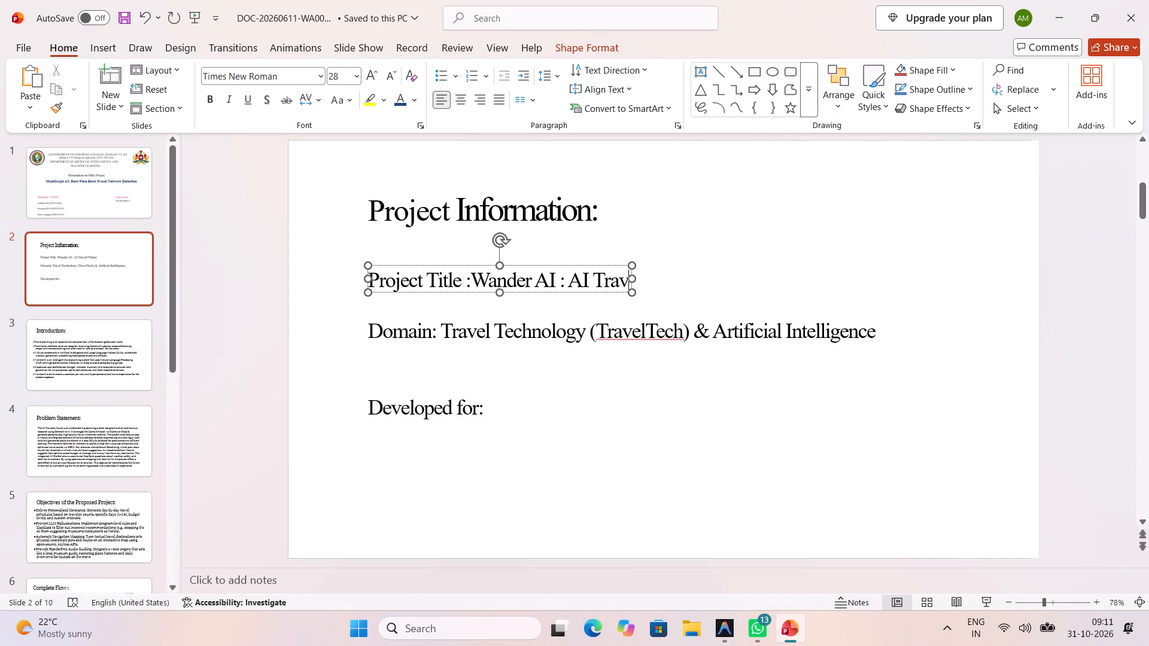
key(BackSpace)
key(BackSpace)
key(BackSpace)
key(BackSpace)
key(BackSpace)
key(BackSpace)
key(BackSpace)
key(BackSpace)
key(BackSpace)
key(BackSpace)
key(BackSpace)
key(BackSpace)
key(BackSpace)
key(BackSpace)
key(BackSpace)
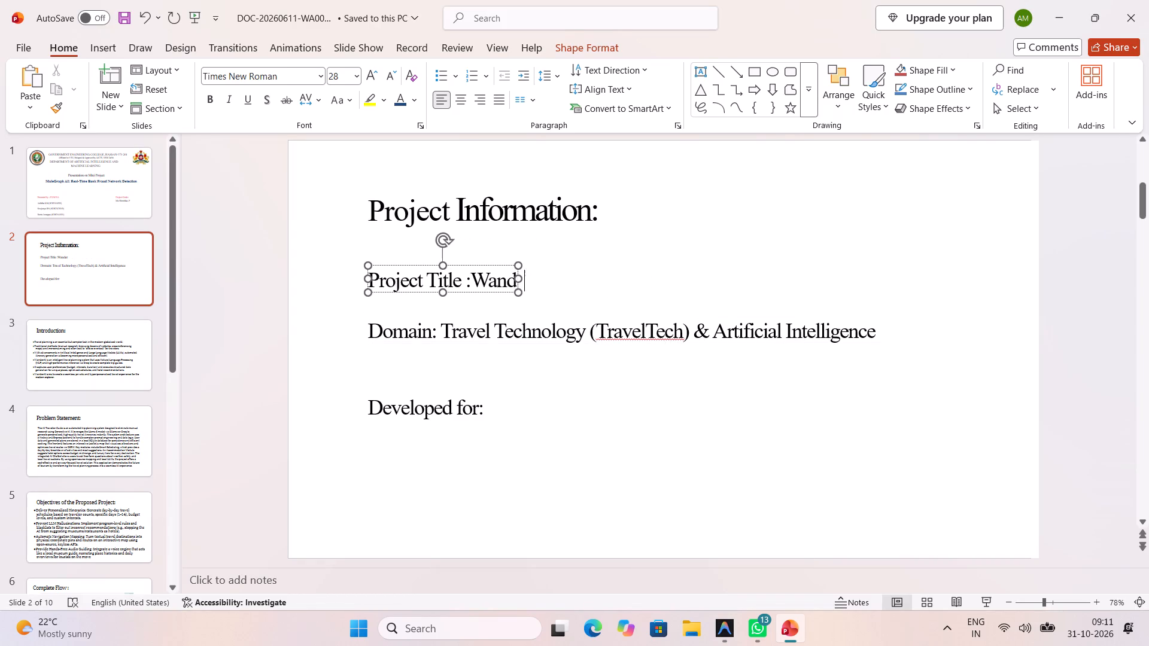
key(BackSpace)
key(BackSpace)
key(BackSpace)
key(BackSpace)
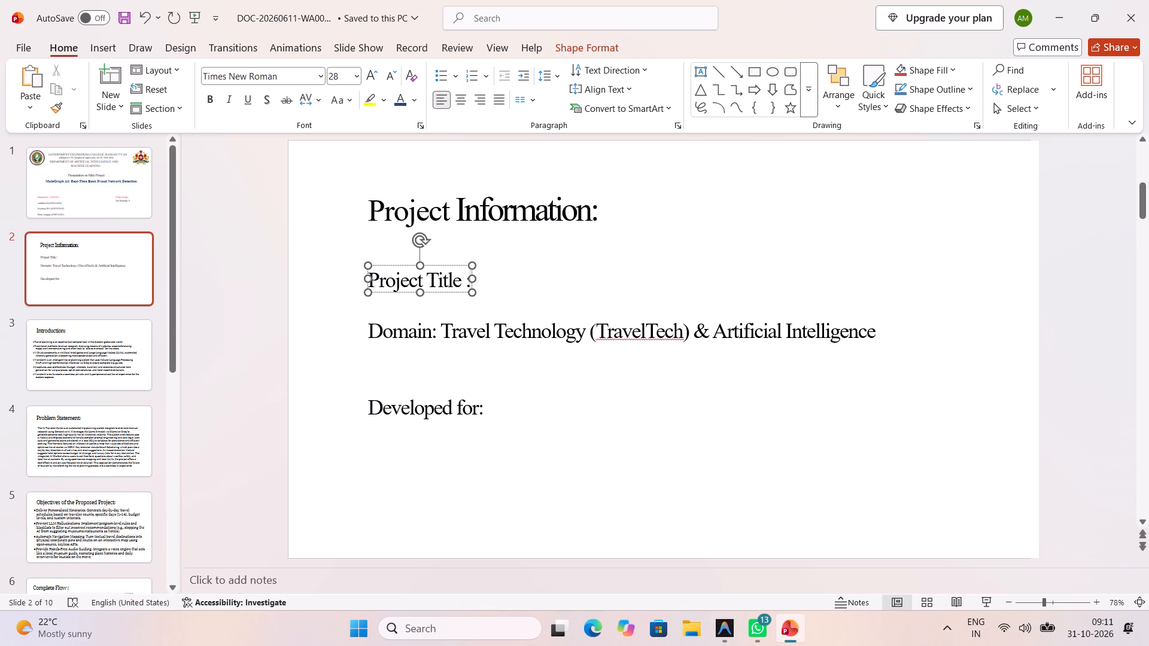
key(ctrl+v)
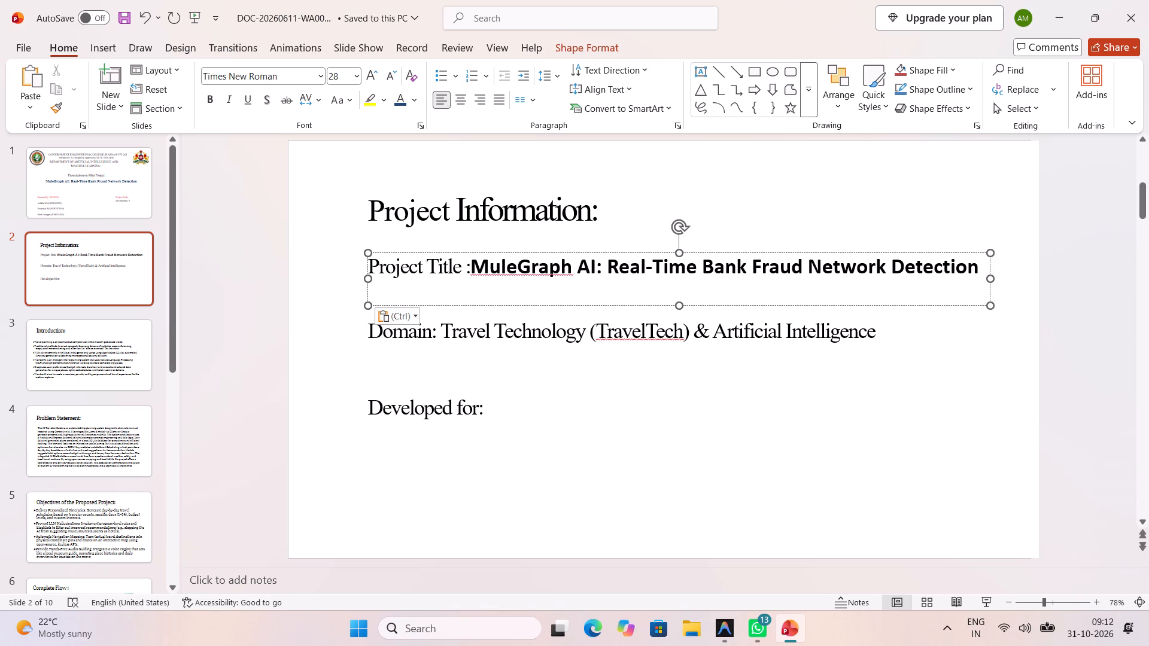
Remove bold from the pasted MuleGraph AI title on slide 2 and set its font to Times New Roman.
click(980, 268)
drag(980, 268, 607, 272)
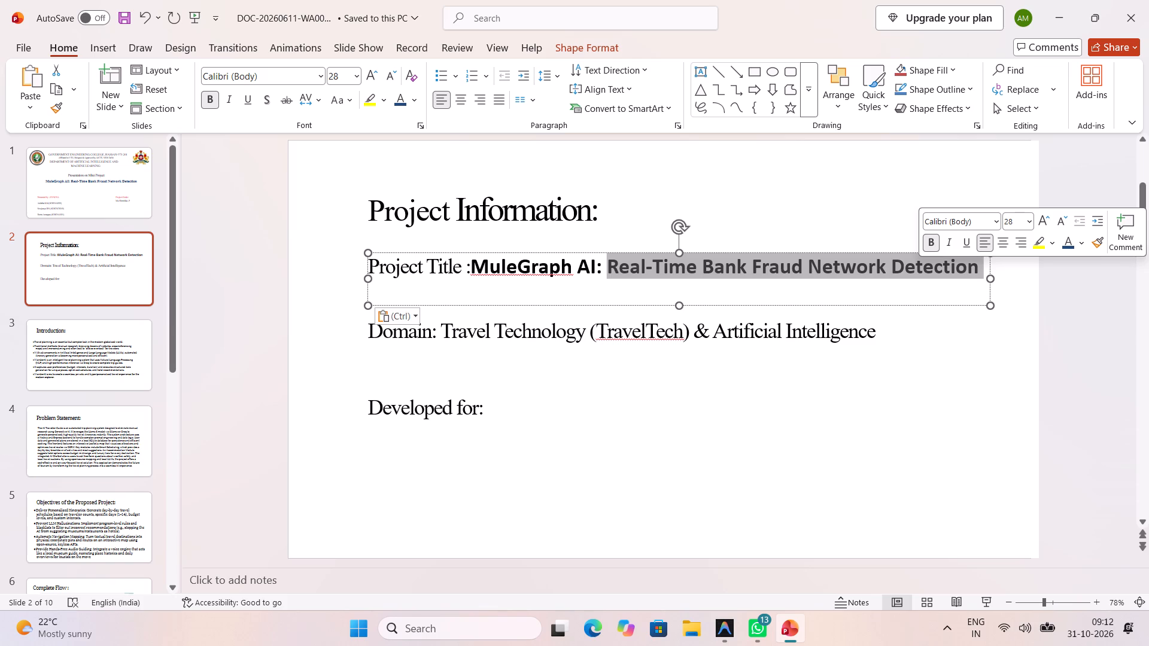
drag(607, 272, 491, 267)
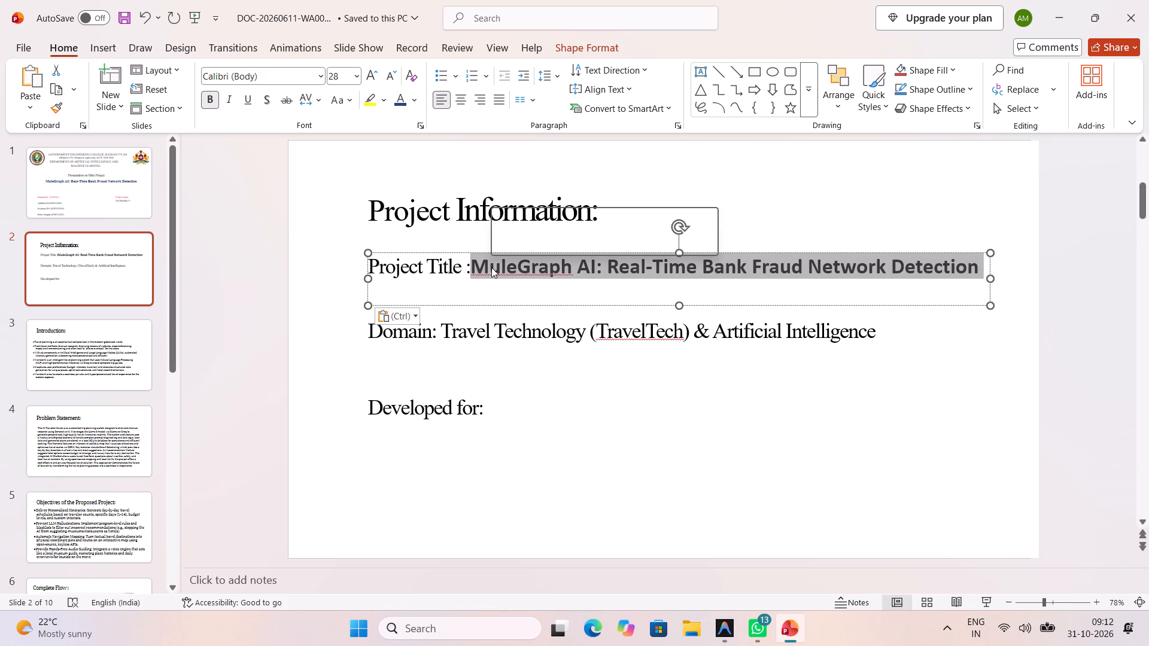
click(504, 240)
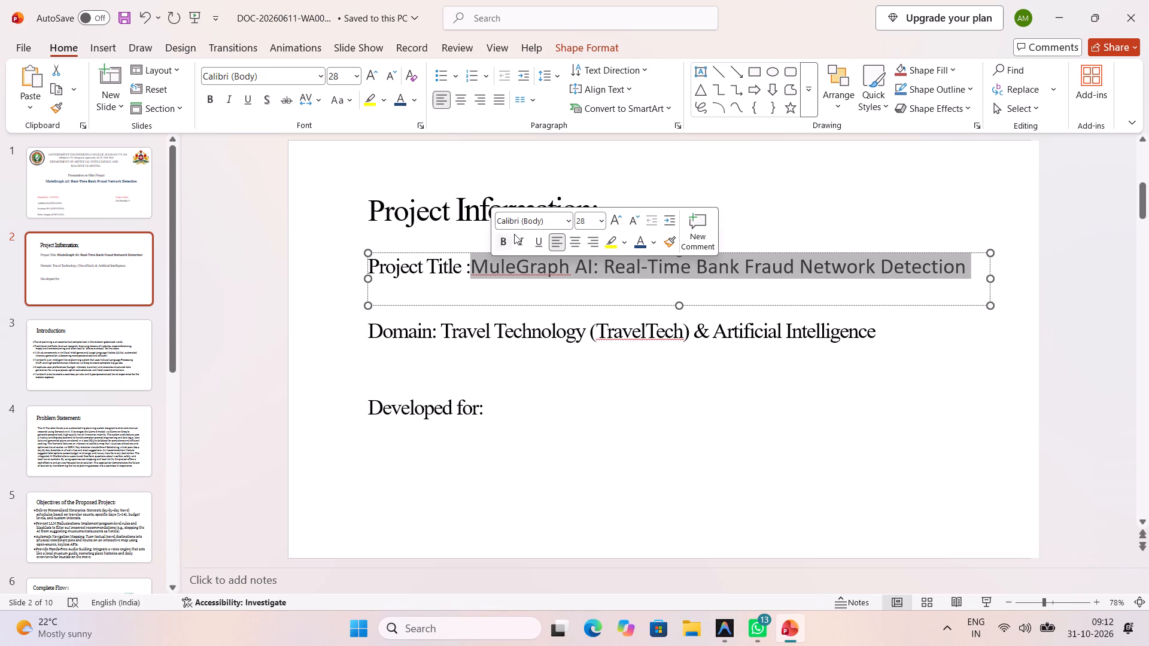
click(570, 220)
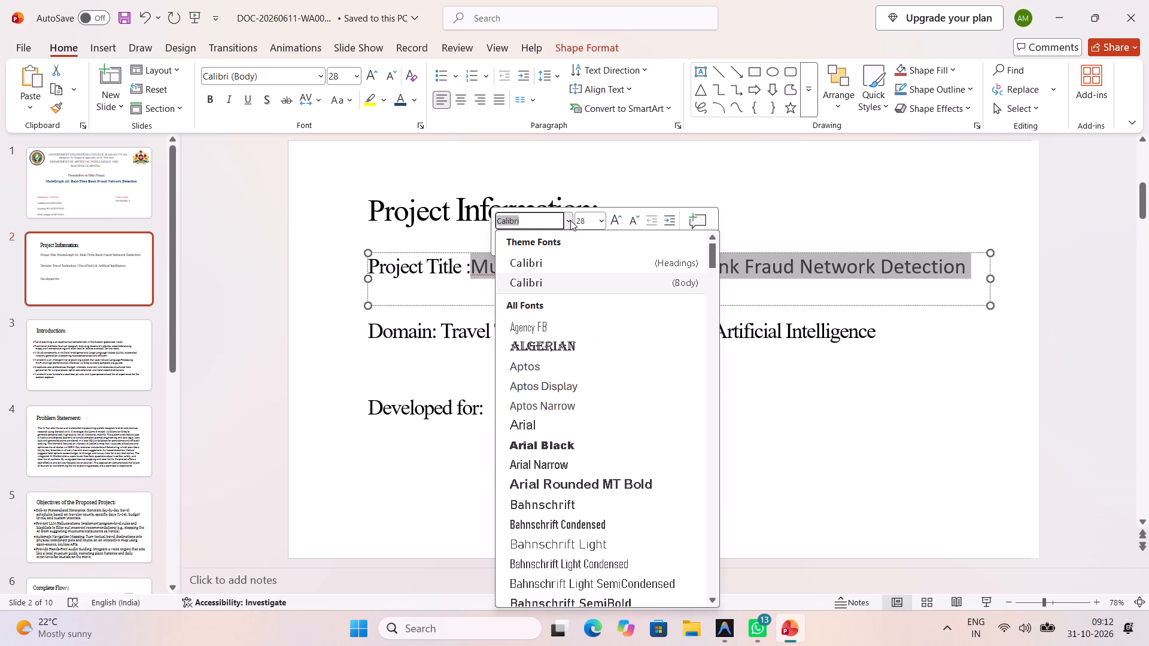
text(tim)
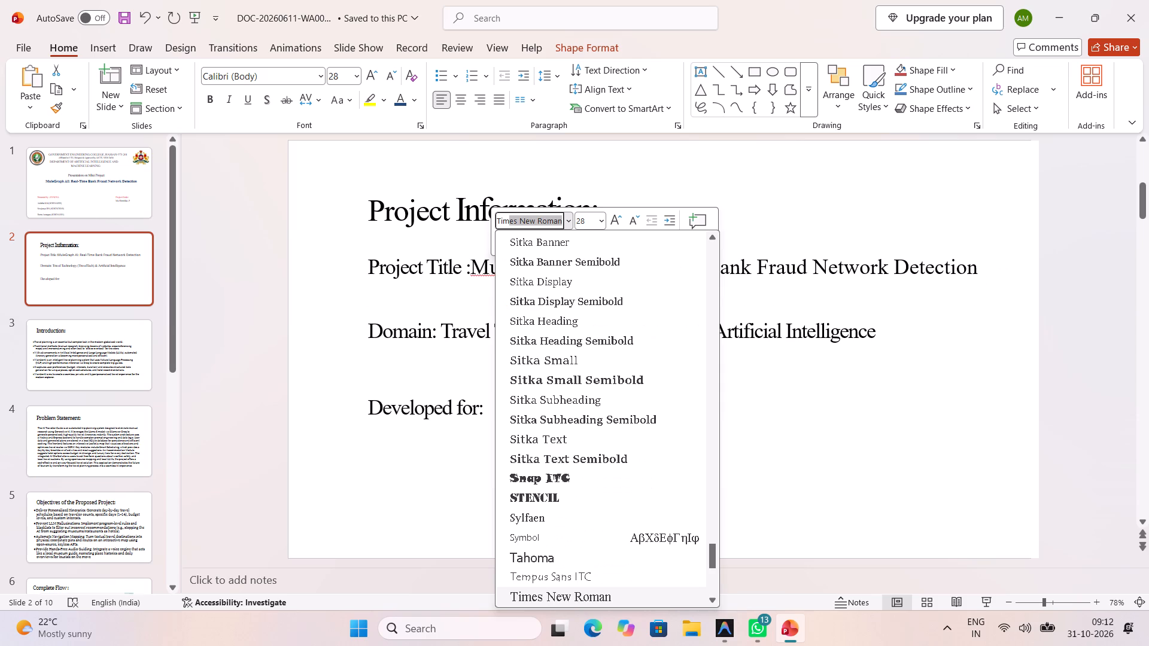
key(Return)
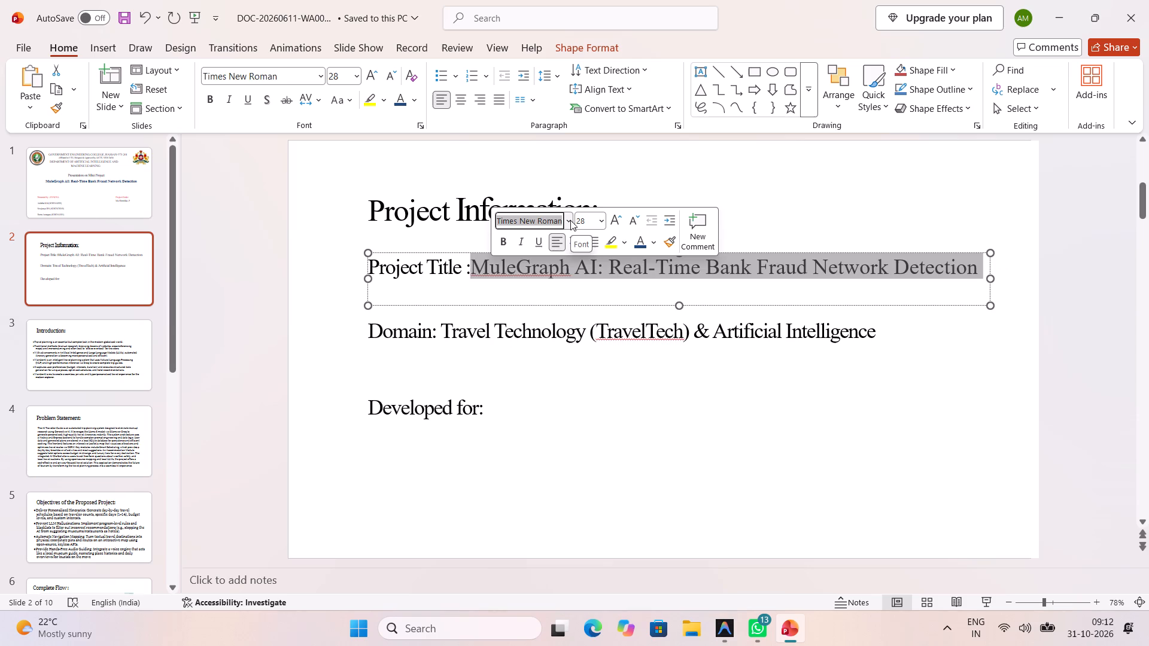
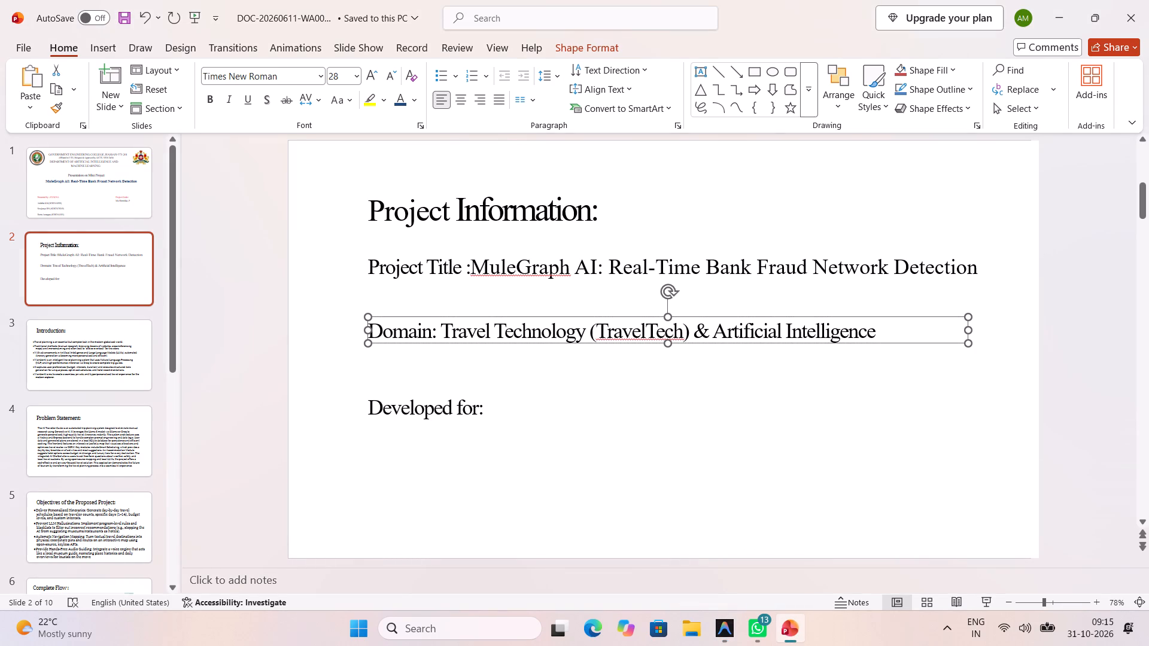
click(877, 329)
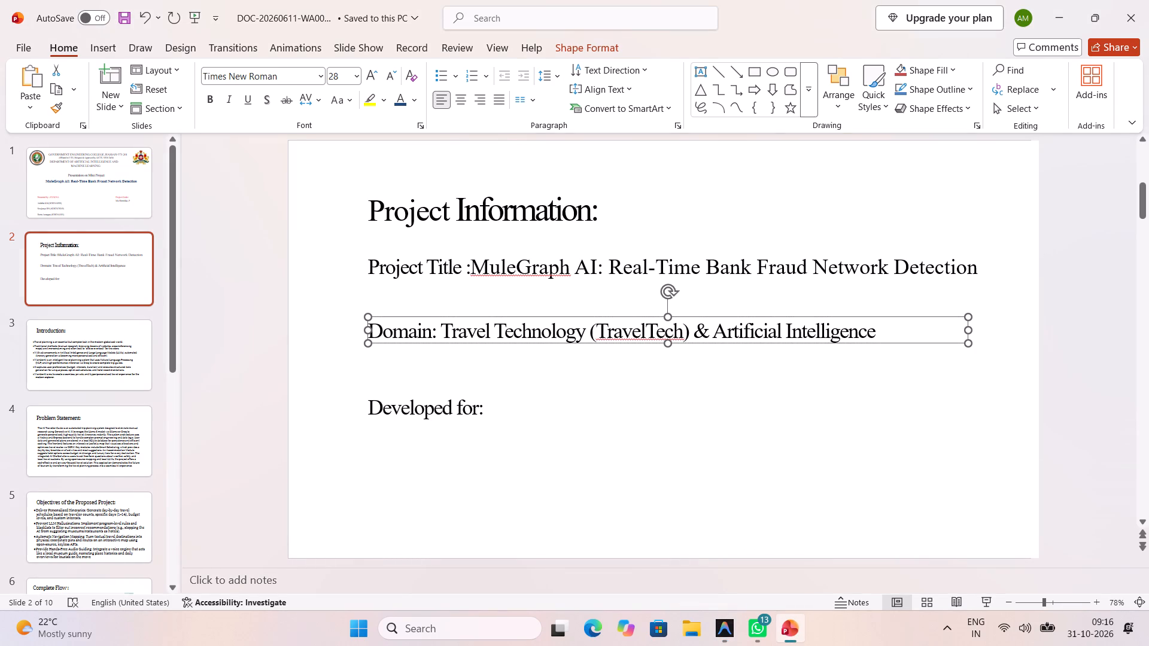
click(875, 328)
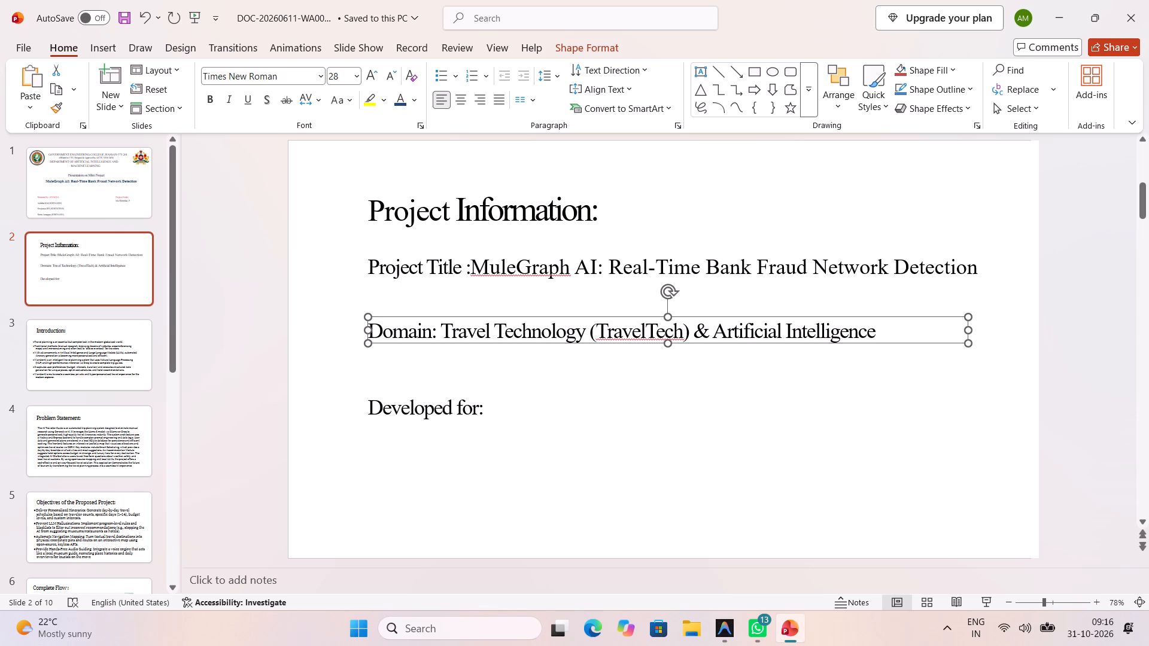
click(875, 336)
click(867, 328)
key(BackSpace)
key(BackSpace)
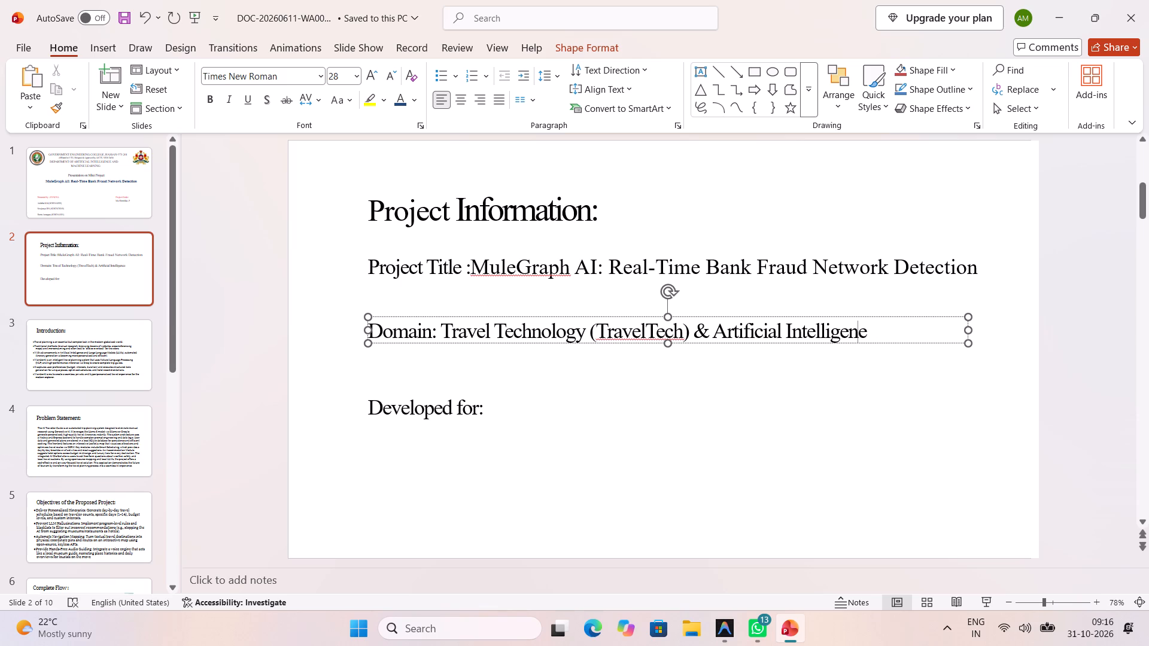
key(BackSpace)
key(Right)
key(BackSpace)
key(BackSpace)
key(BackSpace)
key(BackSpace)
key(BackSpace)
key(BackSpace)
key(BackSpace)
key(BackSpace)
key(BackSpace)
key(BackSpace)
key(BackSpace)
key(BackSpace)
key(BackSpace)
key(BackSpace)
key(BackSpace)
key(BackSpace)
key(BackSpace)
key(BackSpace)
key(BackSpace)
key(BackSpace)
key(BackSpace)
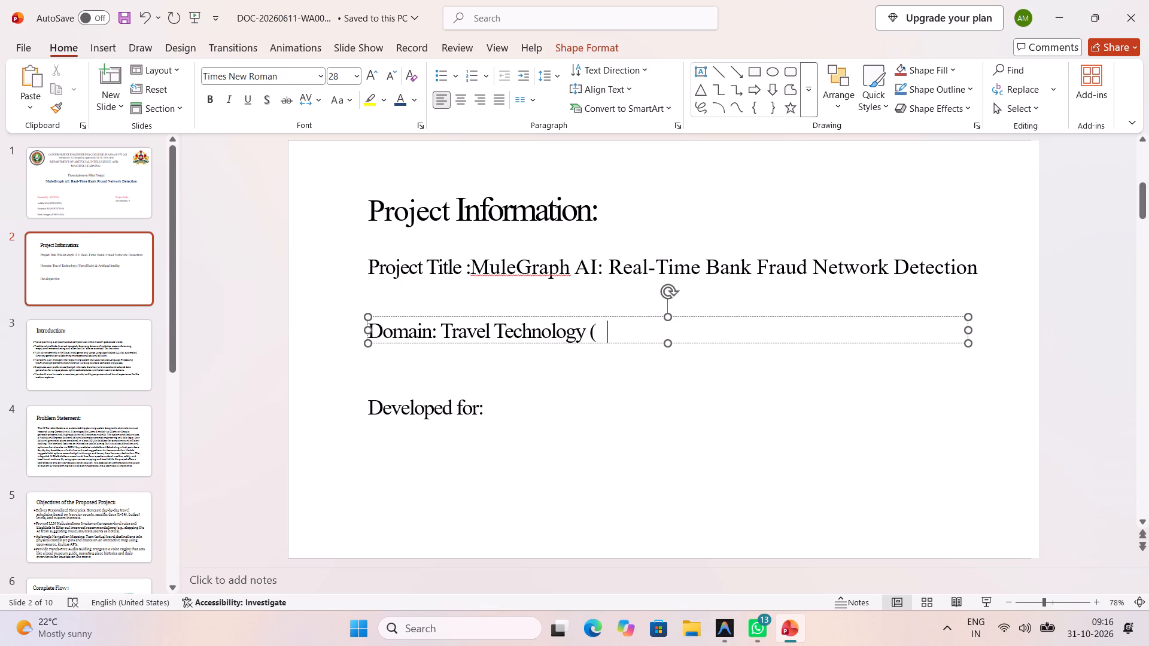
key(BackSpace)
key(BackSpace)
key(BackSpace)
key(BackSpace)
key(BackSpace)
key(BackSpace)
key(BackSpace)
key(BackSpace)
key(BackSpace)
key(BackSpace)
key(BackSpace)
key(BackSpace)
key(BackSpace)
key(BackSpace)
key(BackSpace)
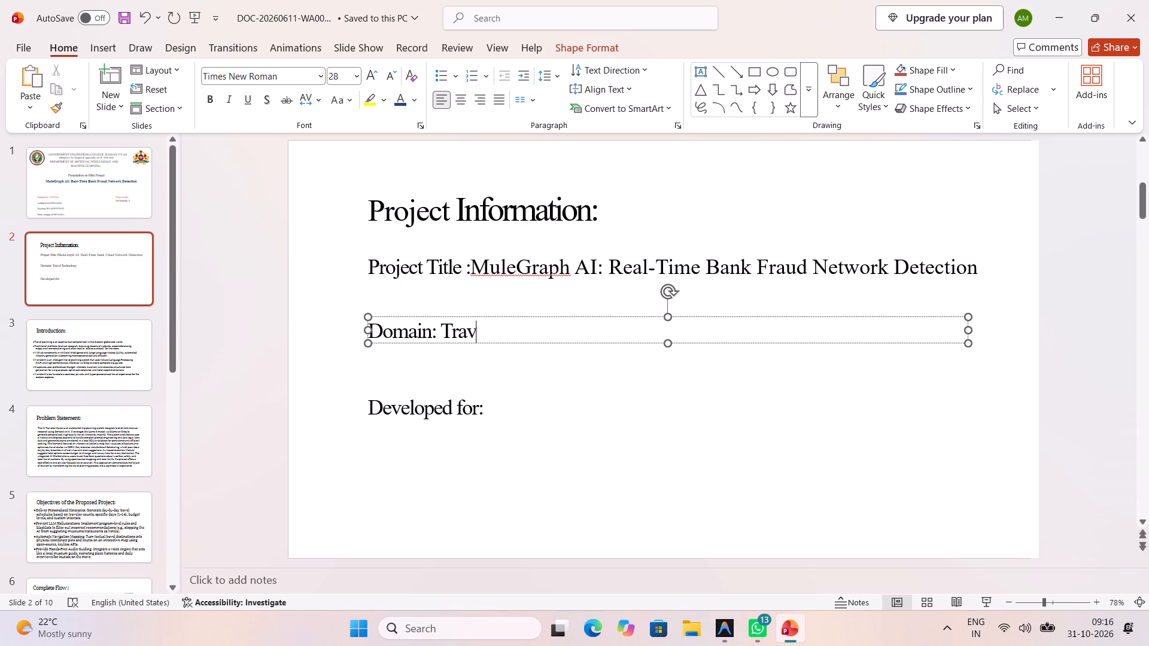
key(BackSpace)
key(BackSpace)
key(BackSpace)
key(BackSpace)
key(ctrl+v)
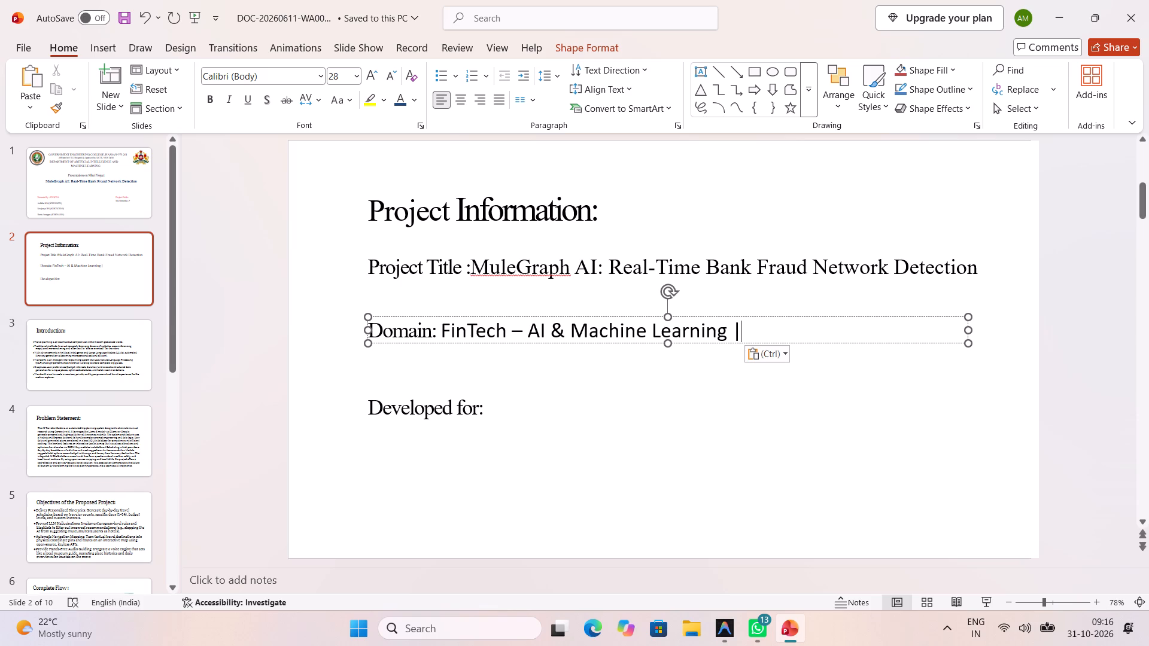
key(BackSpace)
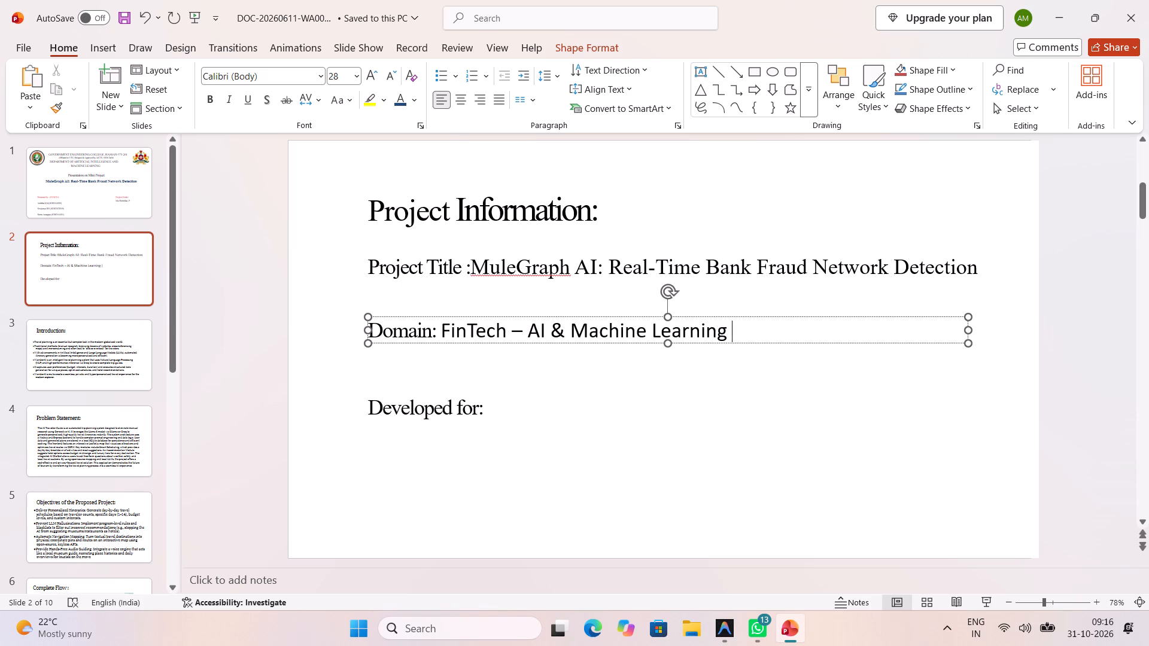
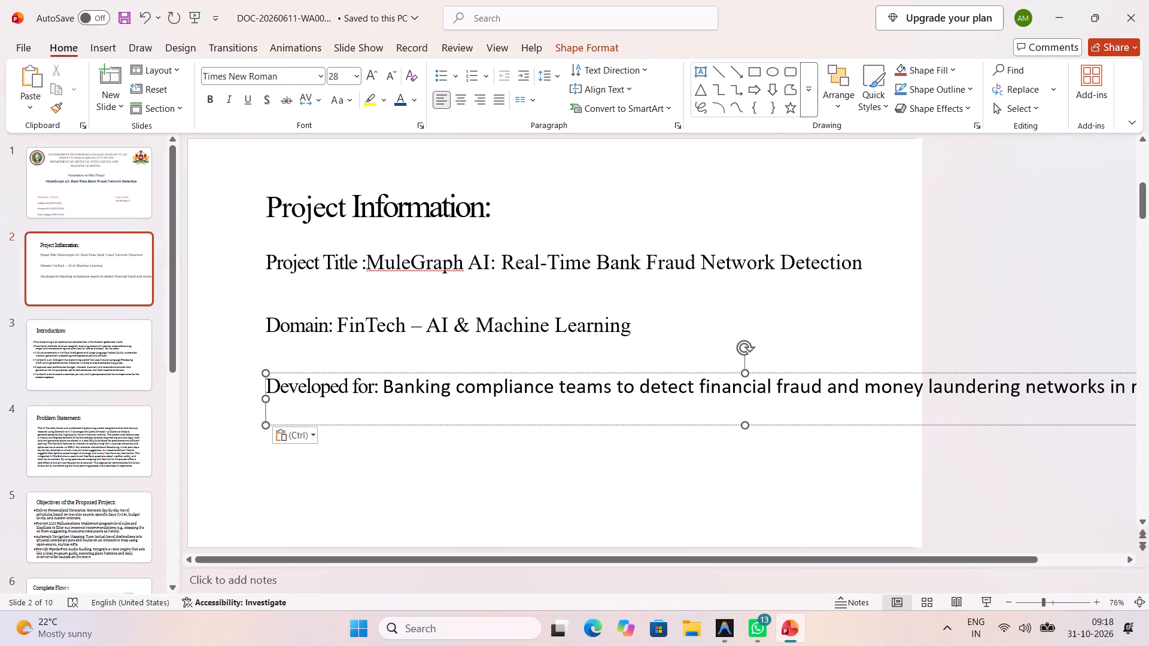
click(858, 388)
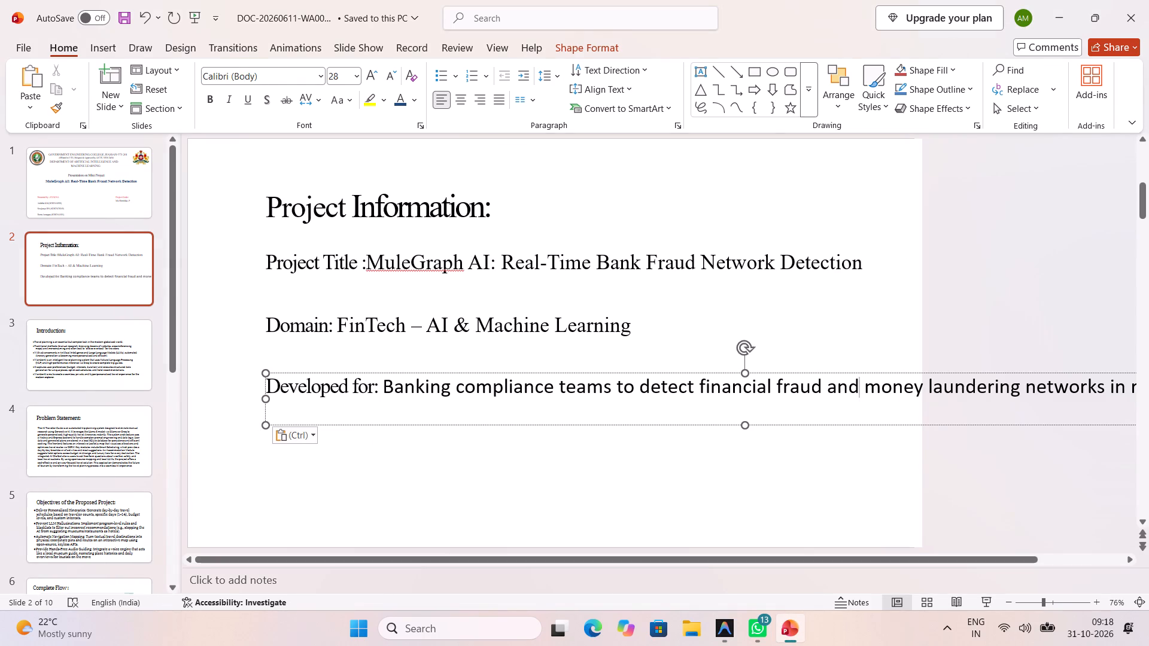
key(Return)
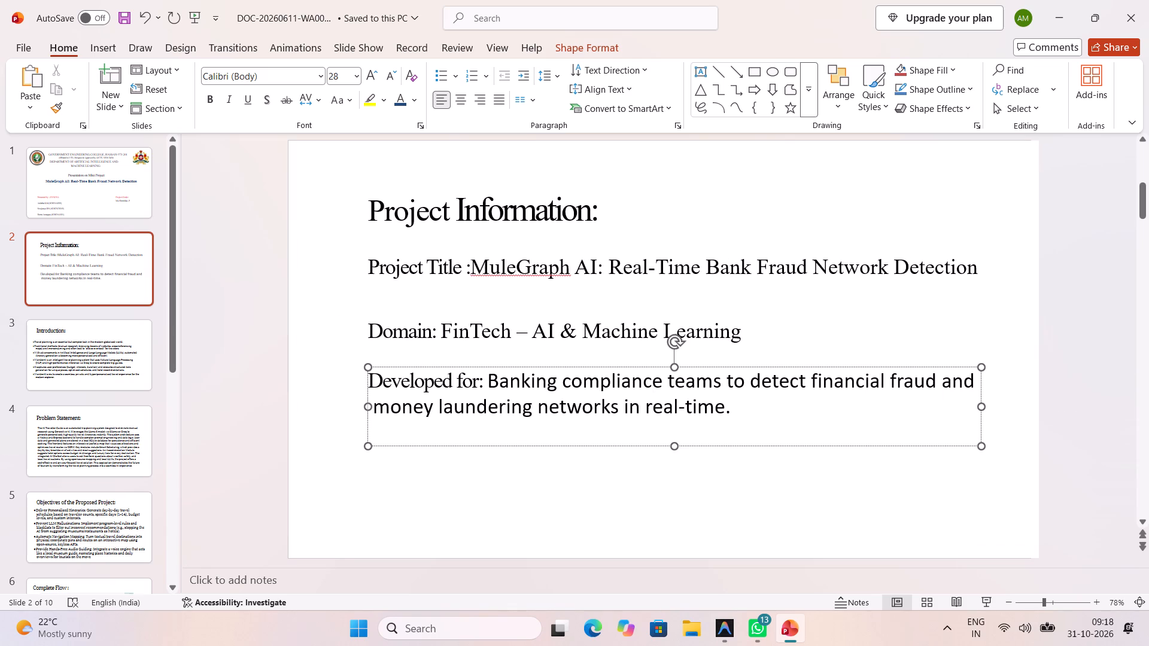
Indent the second line, "money laundering networks in real-time.", with spaces so it starts roughly beneath "Banking".
click(373, 408)
key(space)
key(space)
key(space)
key(space)
key(space)
key(space)
key(space)
key(space)
key(space)
key(space)
key(space)
key(space)
key(space)
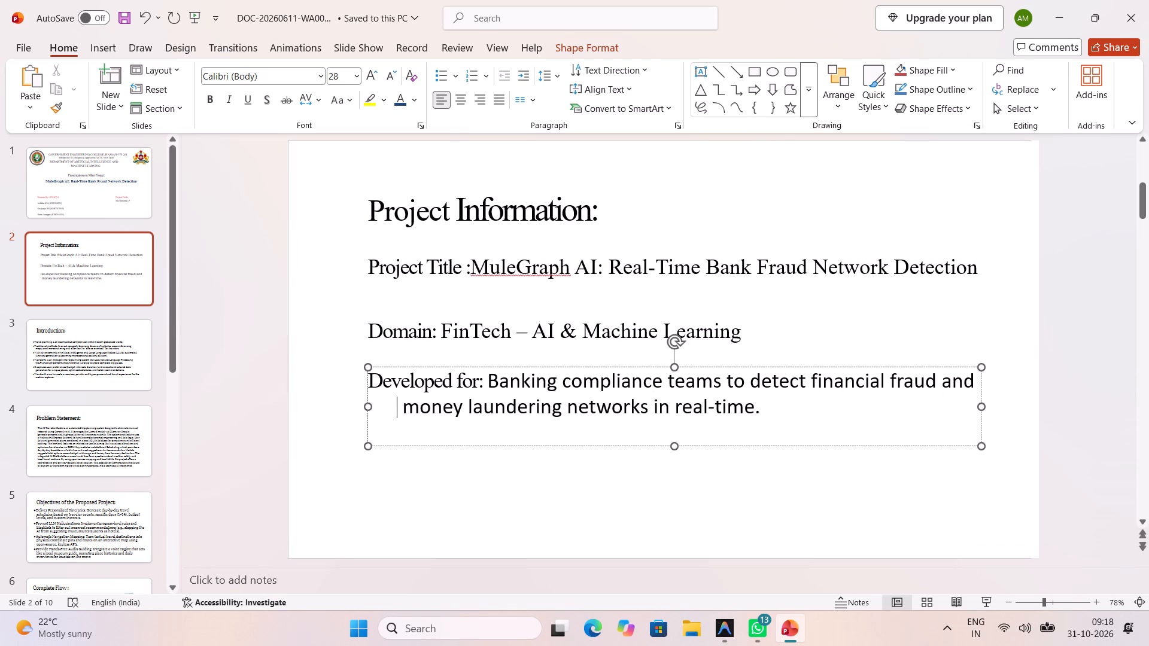
key(space)
key(space)
key(space)
key(space)
key(space)
key(space)
key(space)
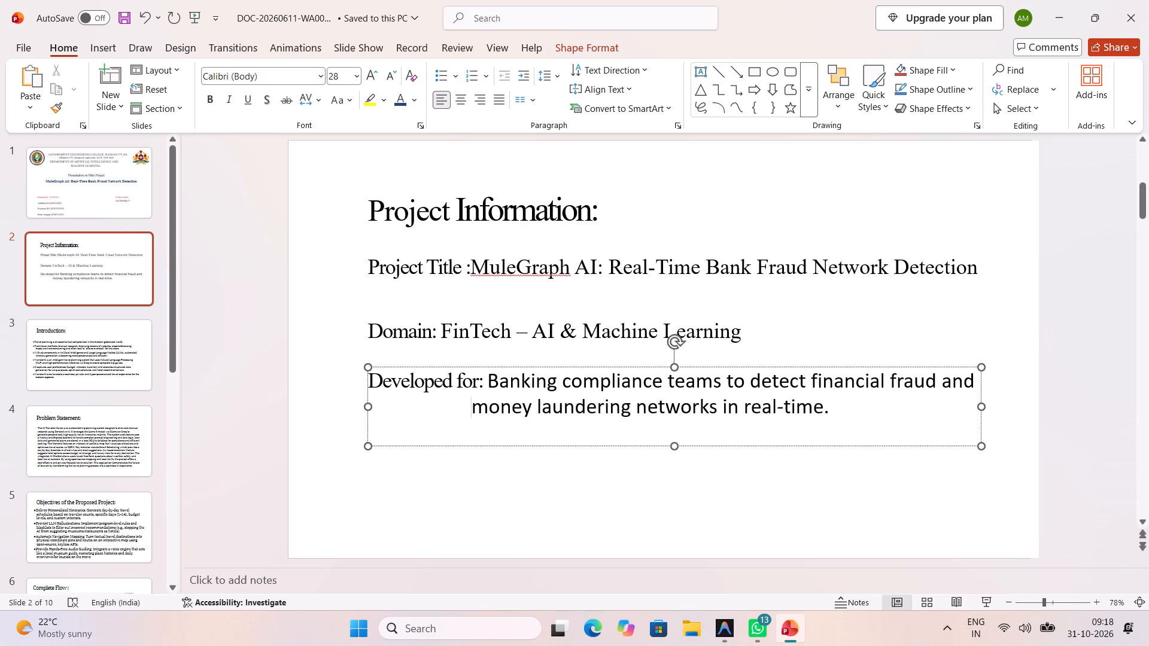
key(space)
key(space)
key(space)
key(space)
key(space)
key(space)
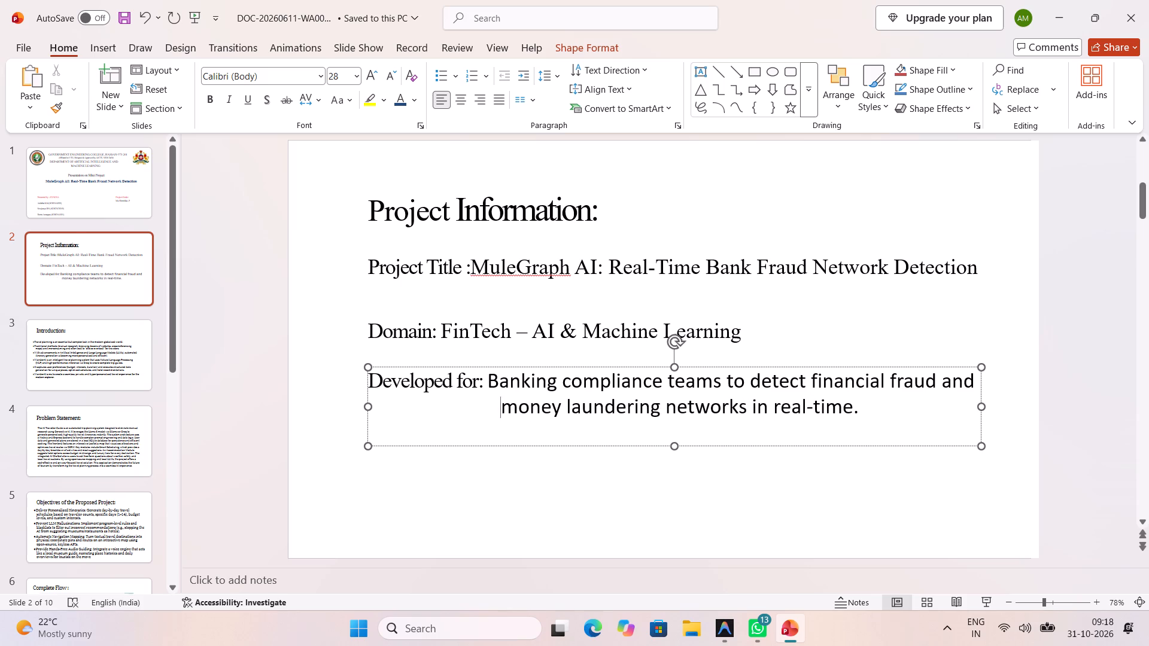
Insert a space between "for" and the colon in the "Developed for:" label.
click(473, 381)
key(space)
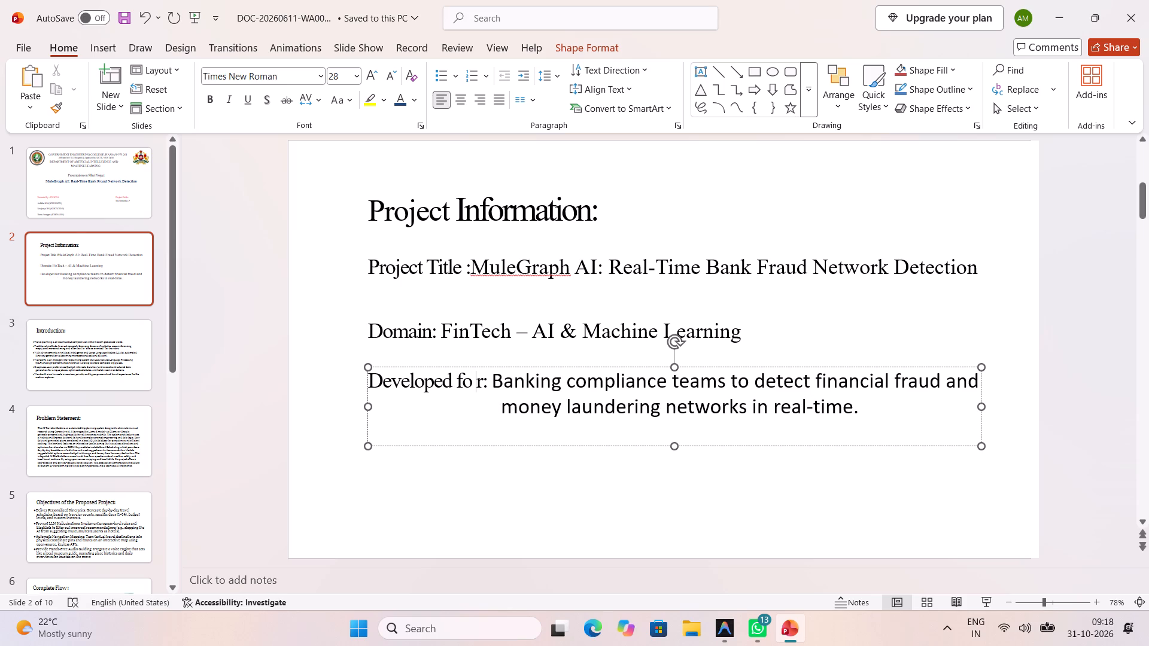
key(BackSpace)
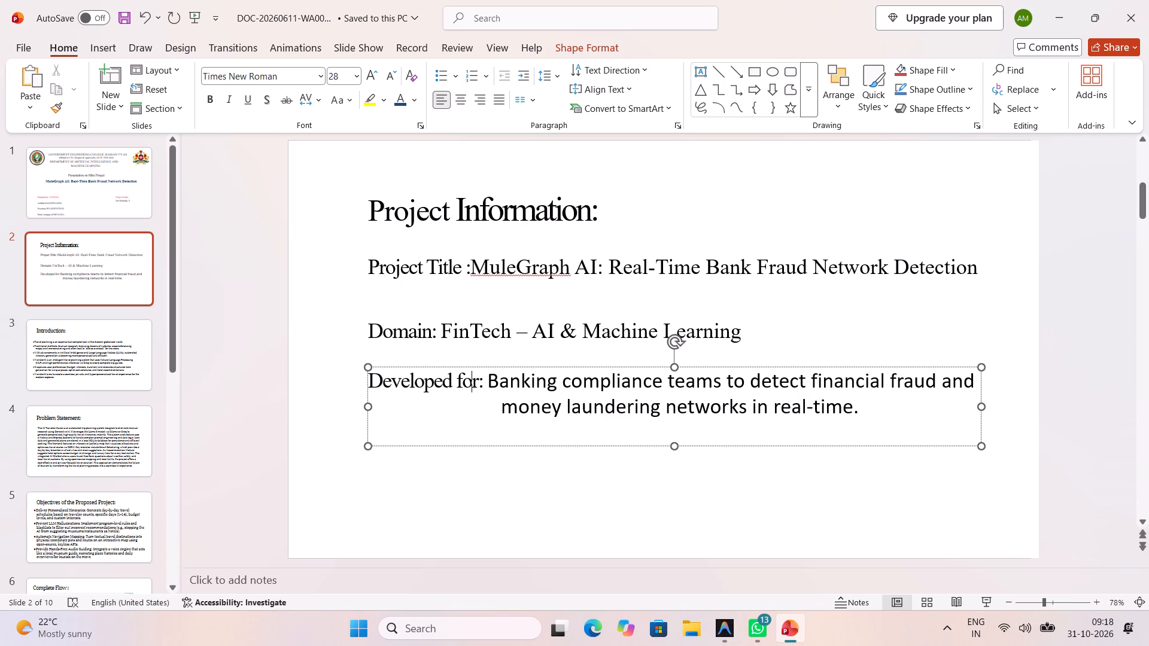
key(Right)
key(space)
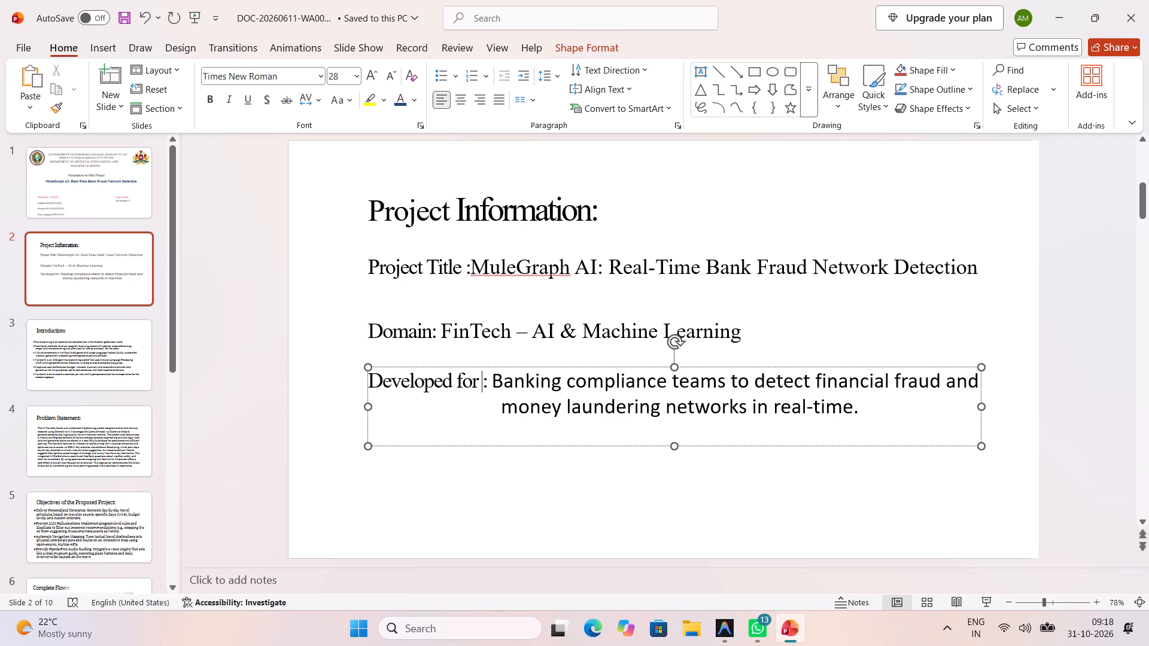
Set the two-line description after the "Developed for" label to Times New Roman.
click(865, 411)
drag(865, 411, 704, 364)
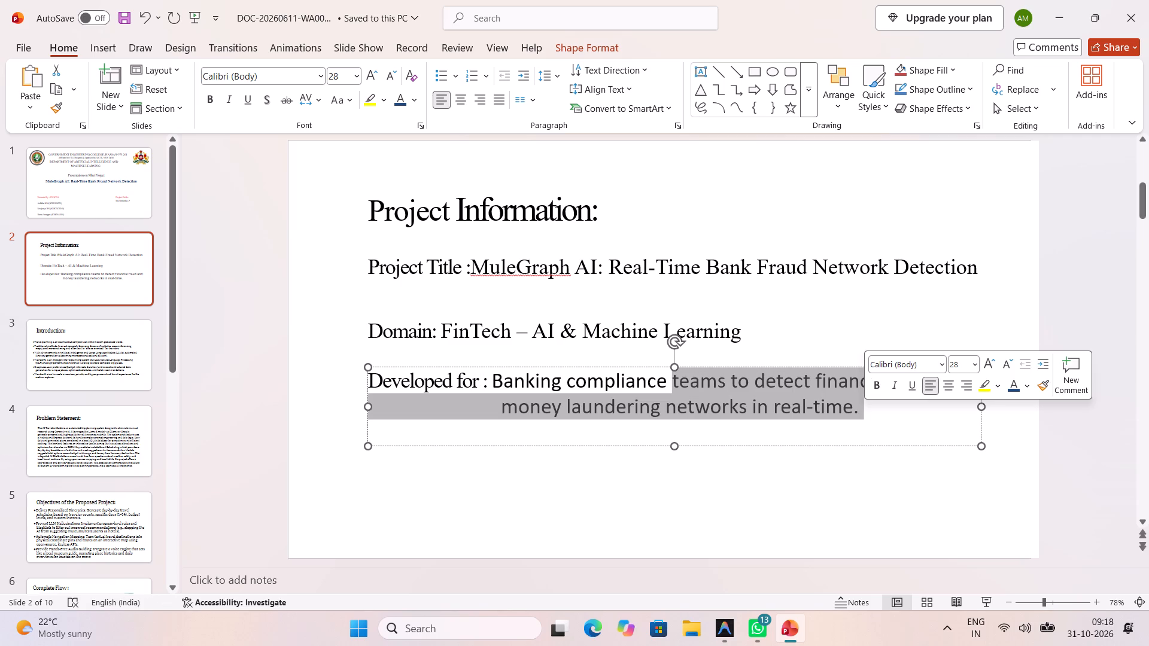
drag(704, 364, 499, 381)
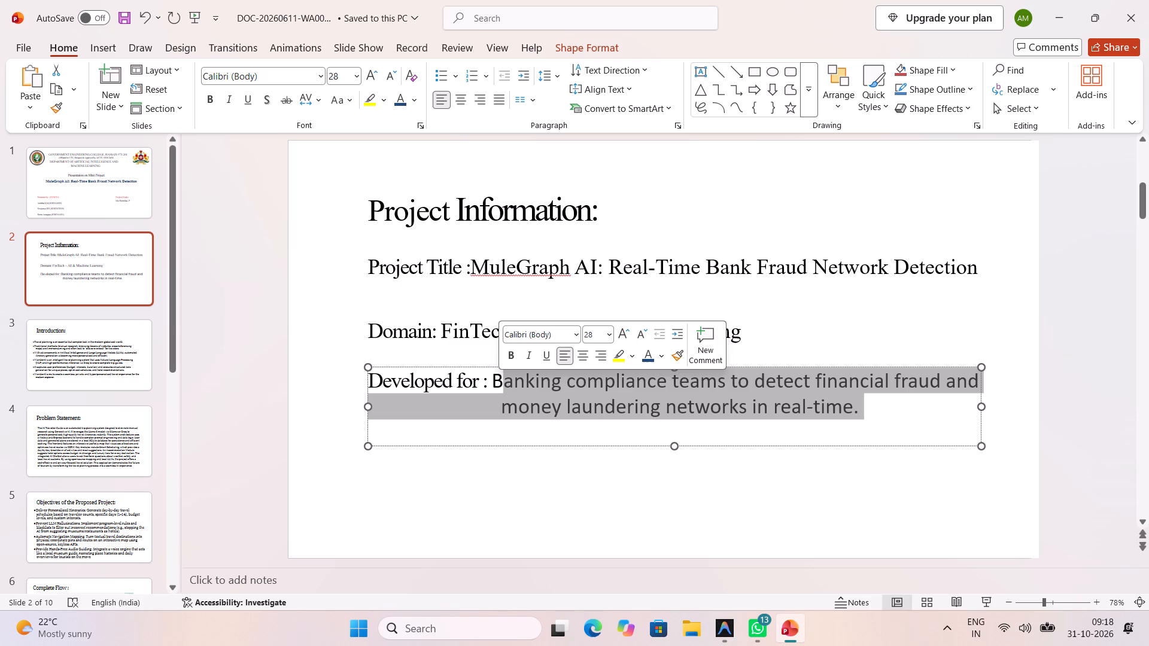
click(493, 380)
drag(493, 380, 577, 370)
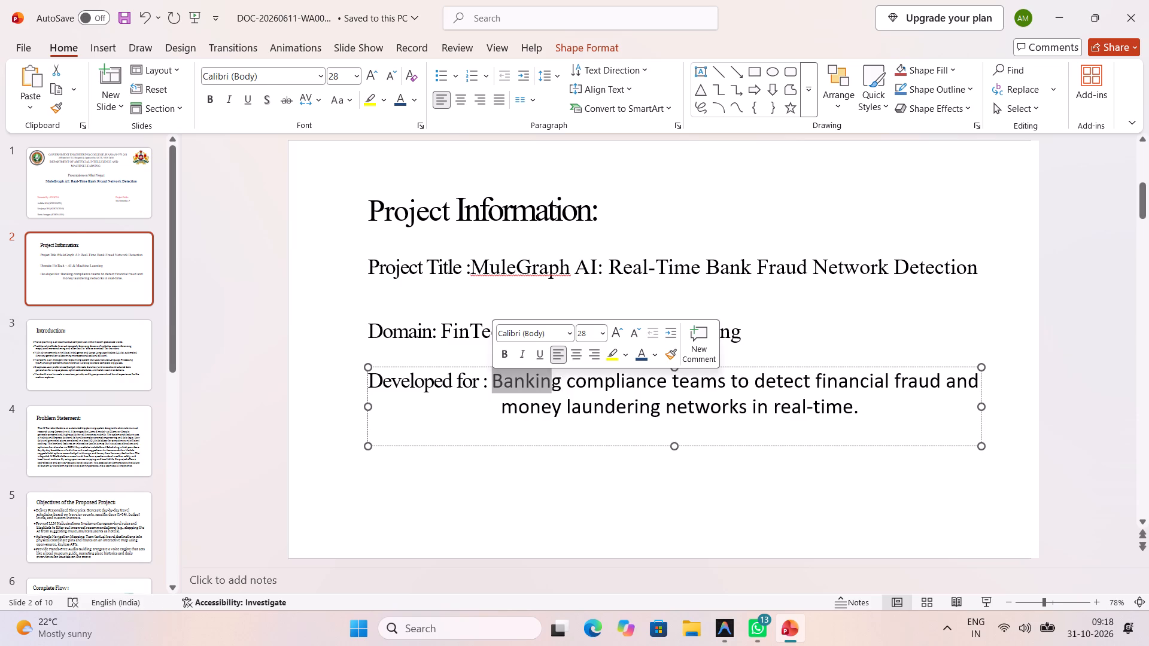
drag(577, 370, 813, 405)
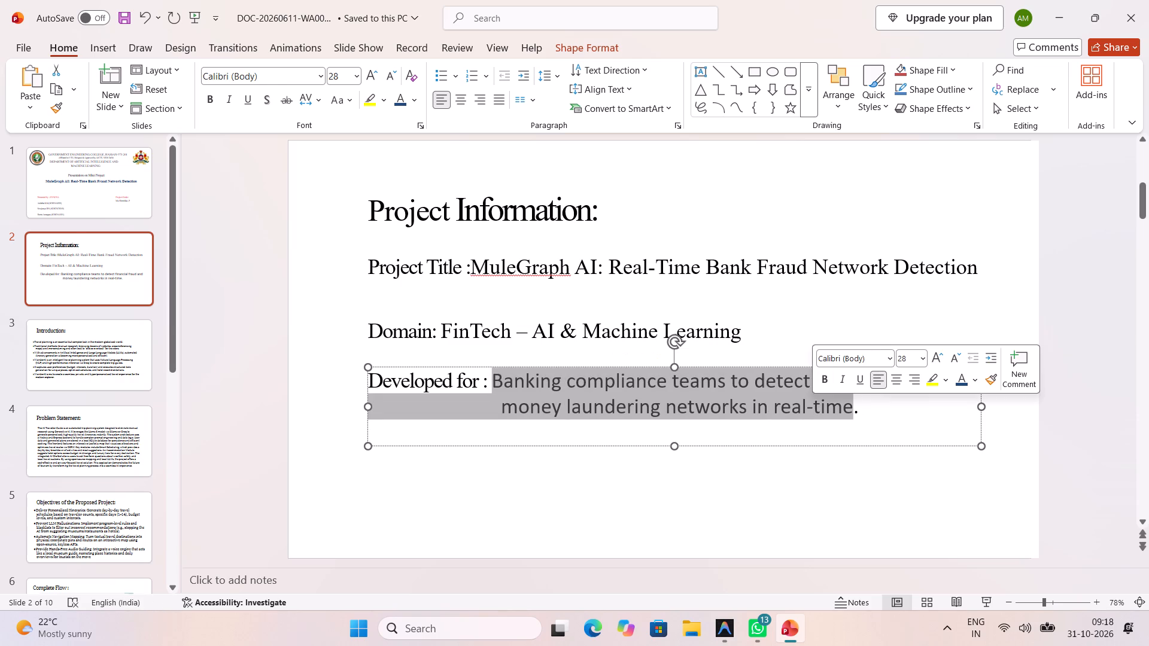
click(892, 358)
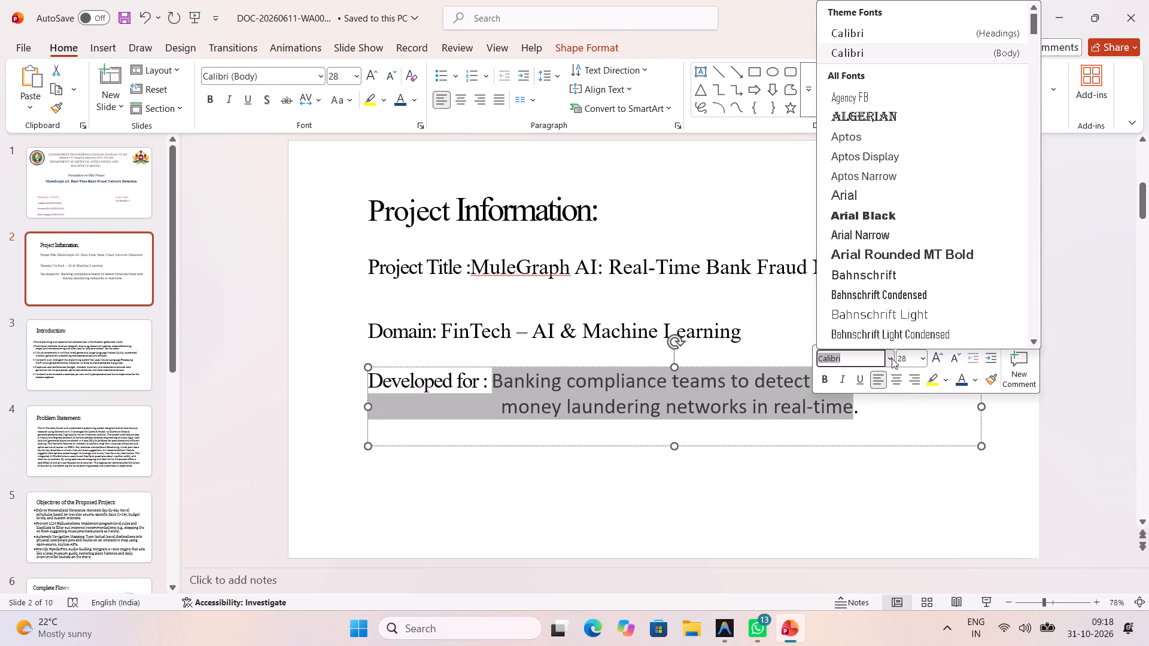
text(tim)
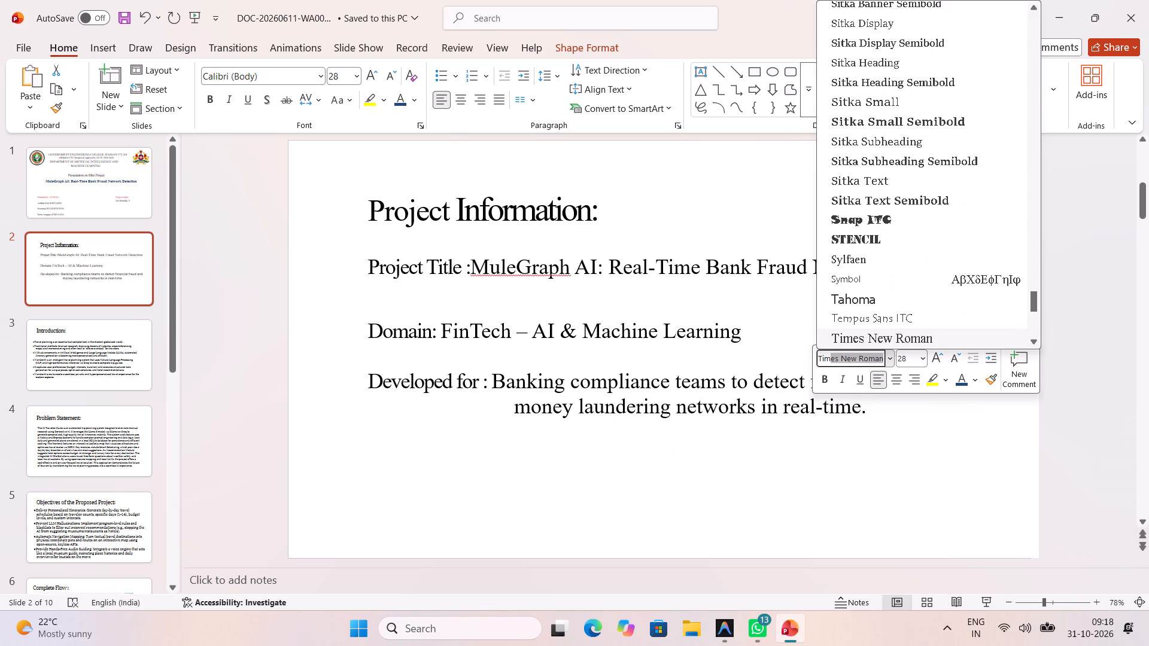
key(Return)
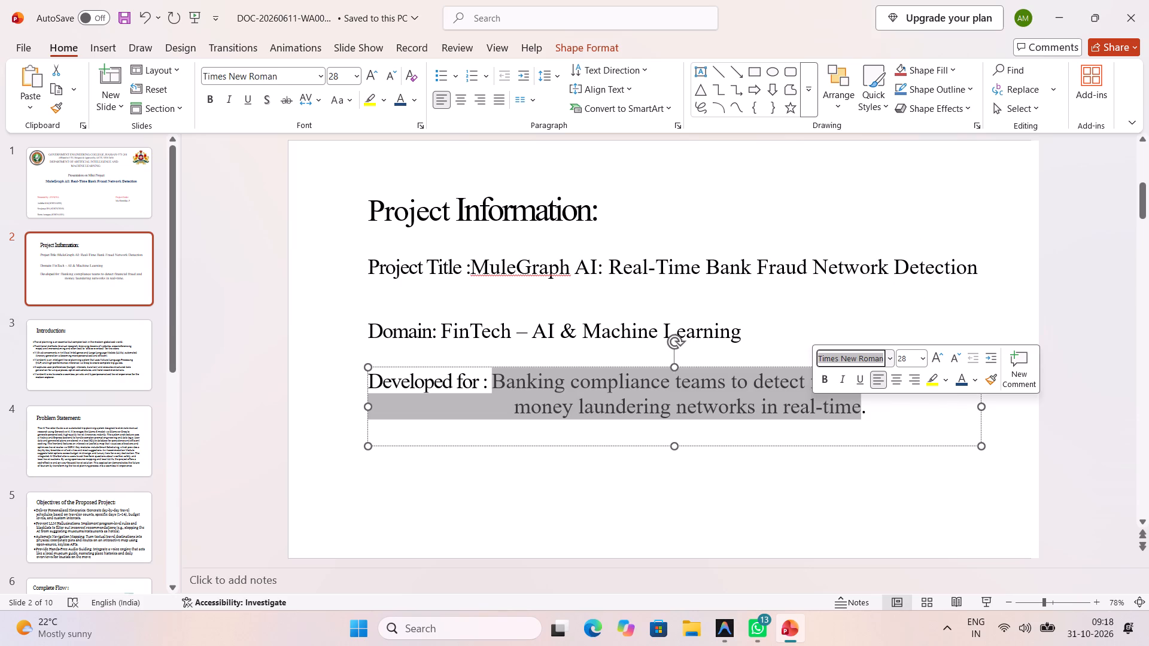
key(Return)
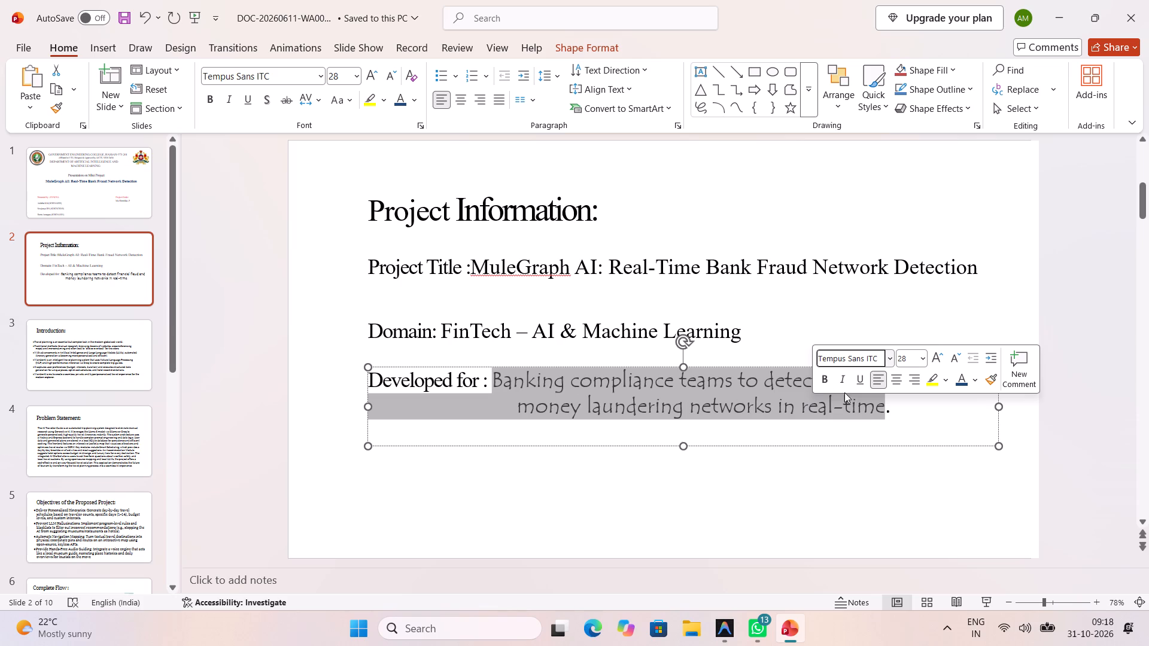
click(881, 359)
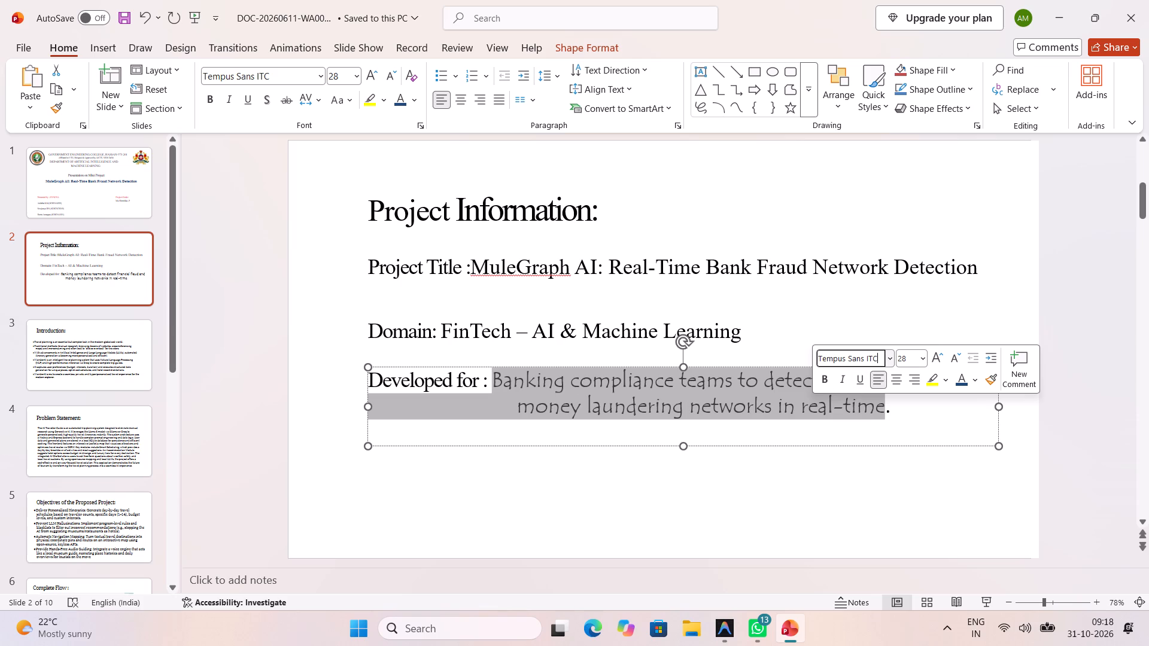
click(888, 358)
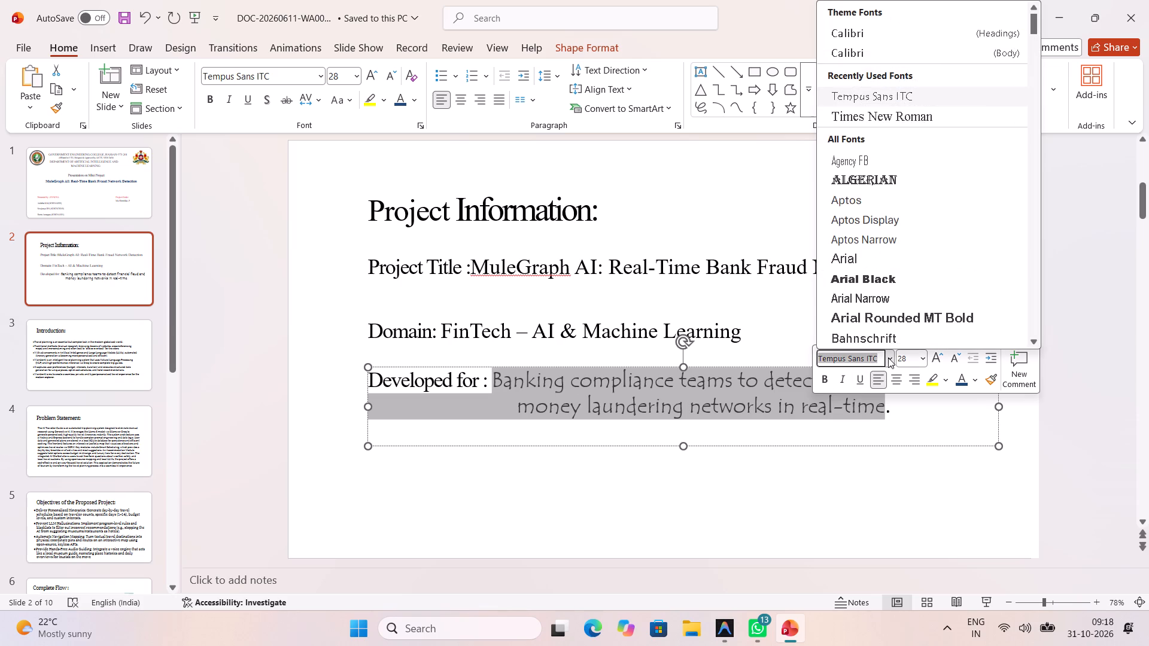
text(tim)
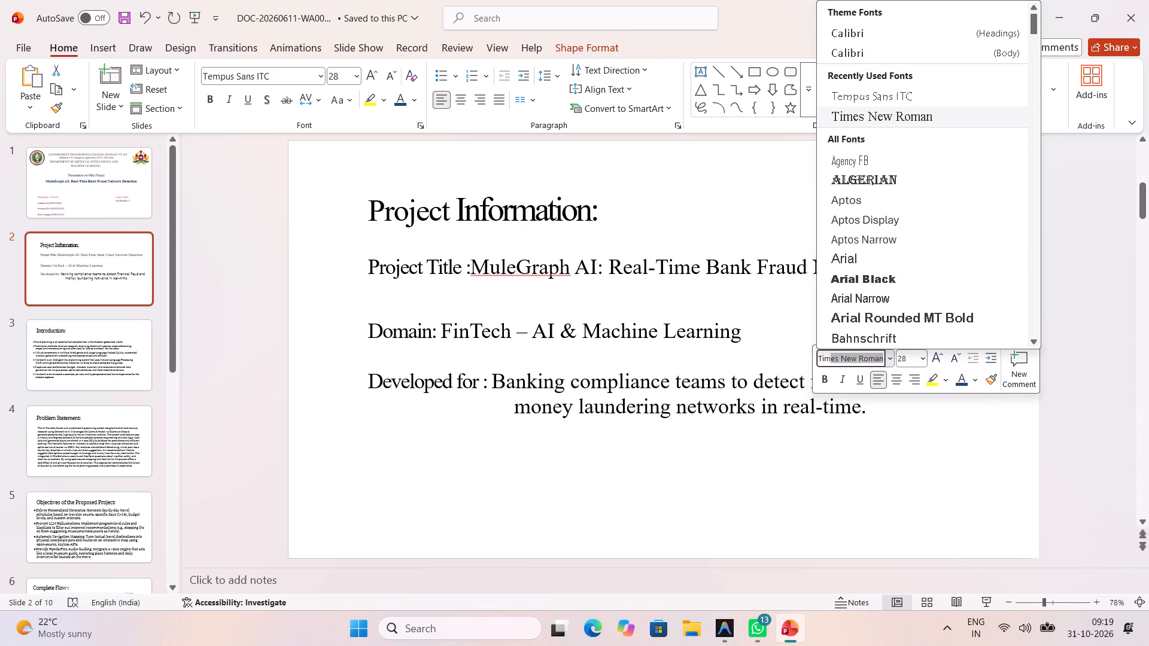
key(Return)
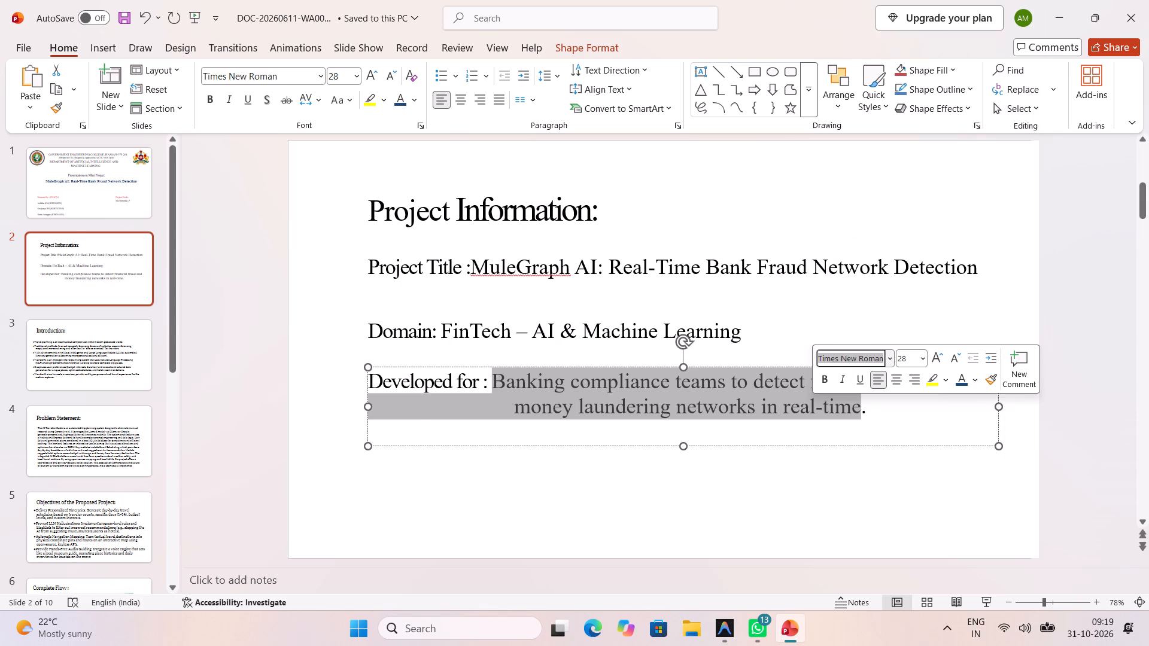
Apply Times New Roman to the entire two-line "Developed for" description on slide 2, including its final period.
click(819, 489)
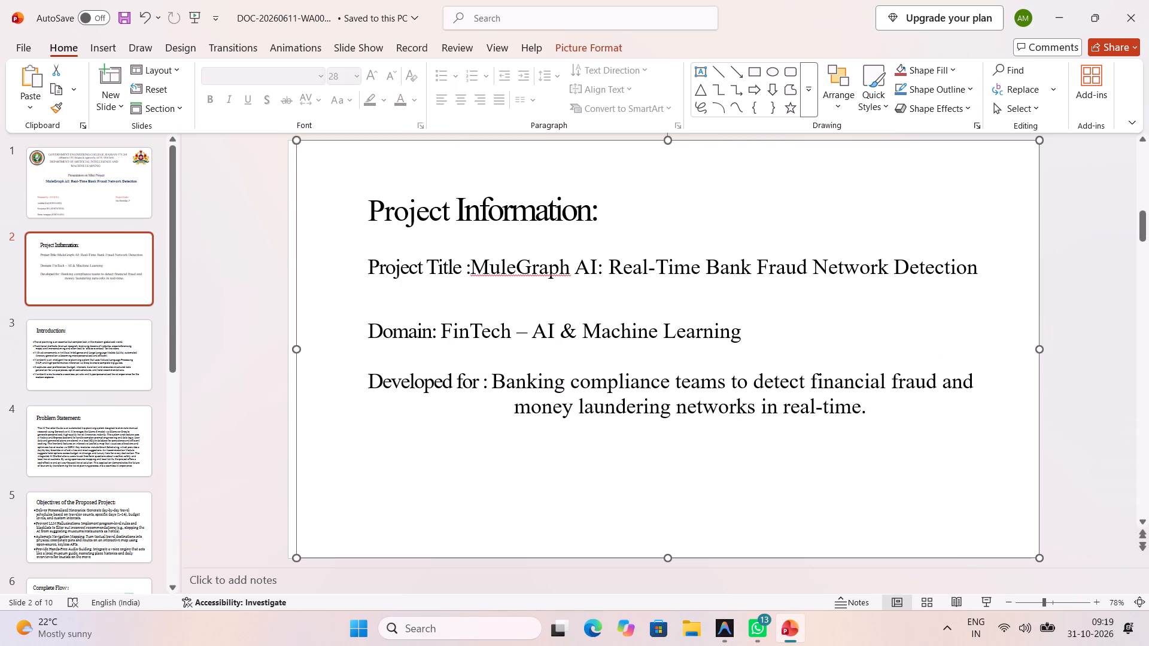
click(865, 407)
drag(865, 407, 519, 376)
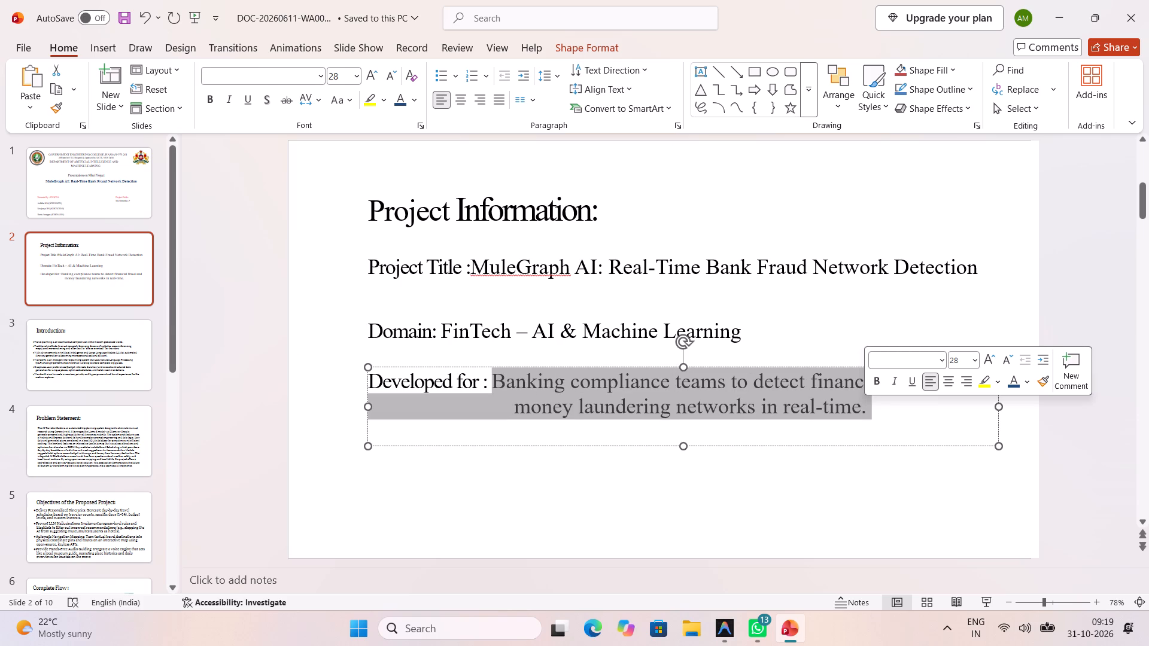
drag(519, 376, 521, 377)
click(598, 326)
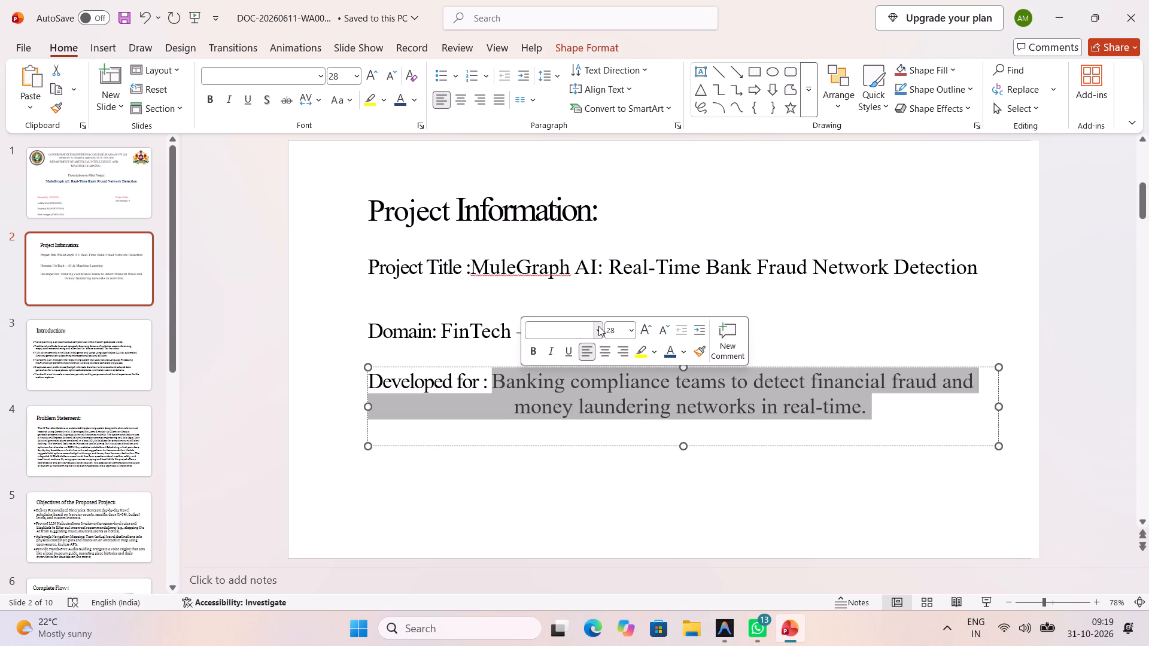
text(tim)
key(Return)
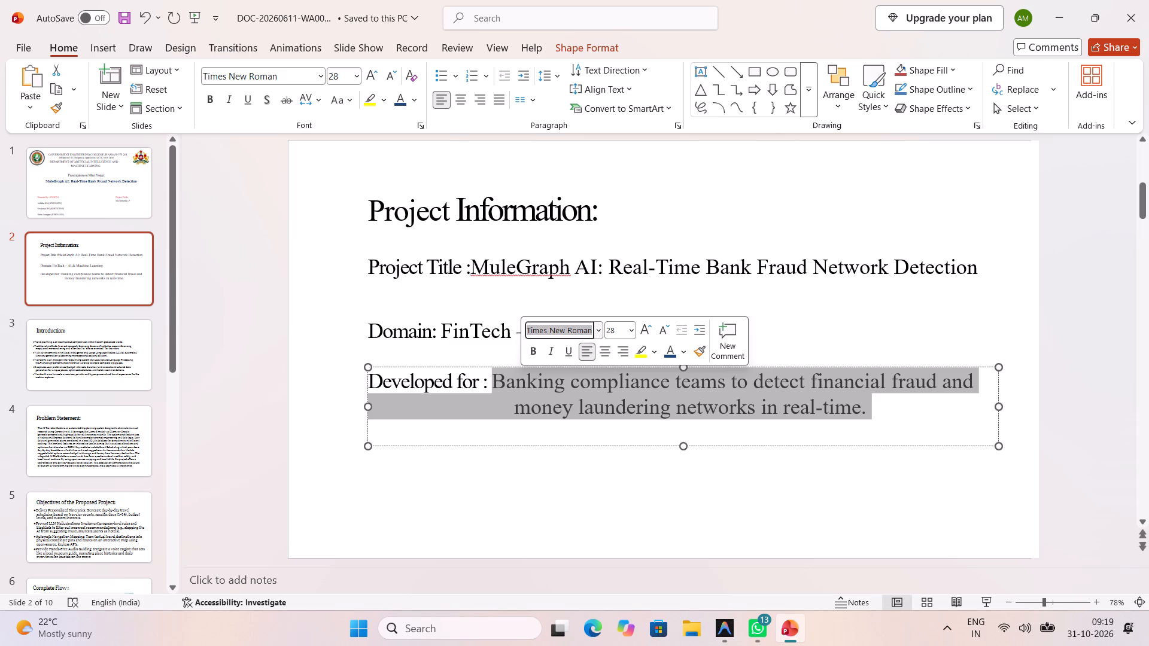
click(651, 237)
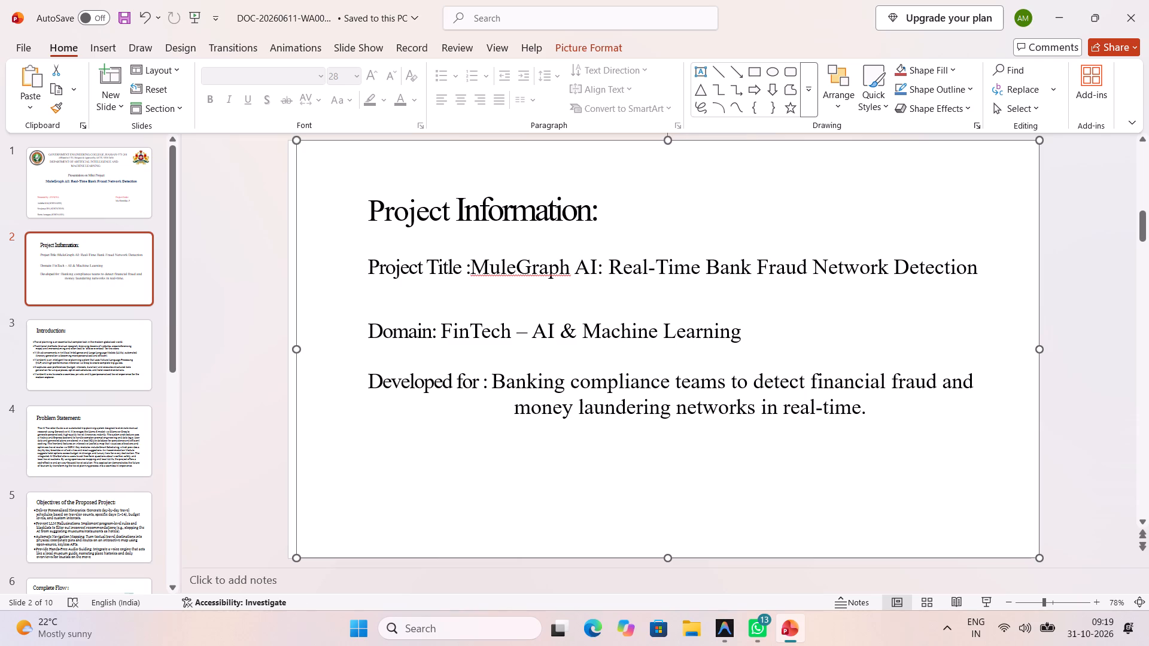
click(491, 383)
drag(491, 383, 868, 401)
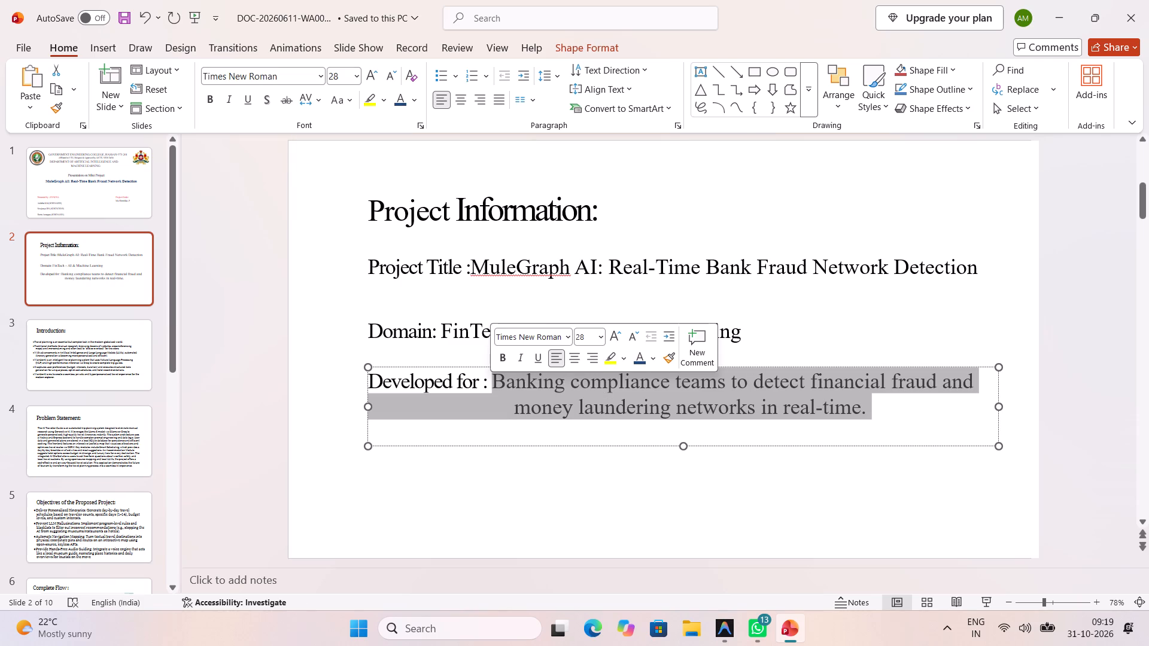
drag(868, 401, 868, 403)
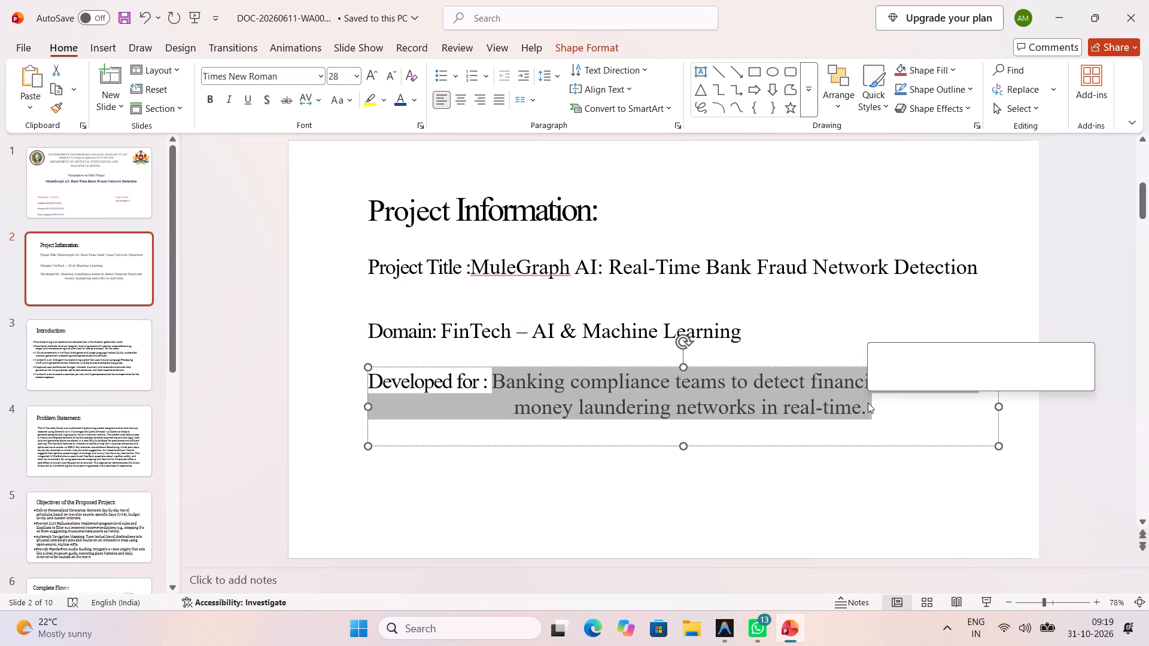
click(868, 403)
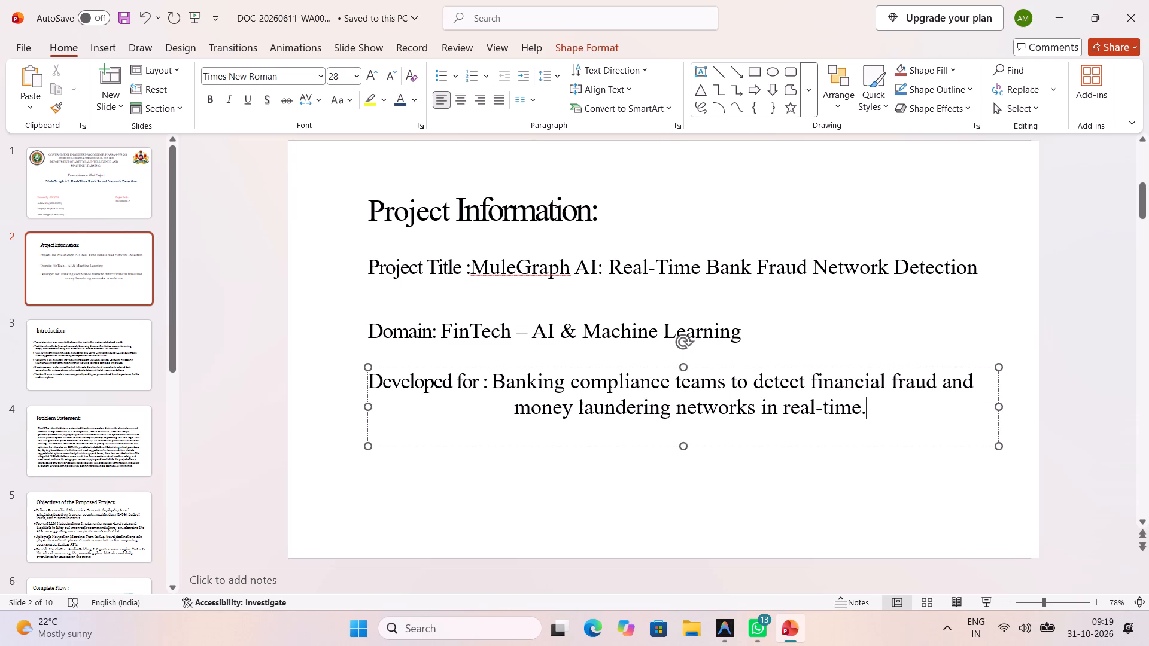
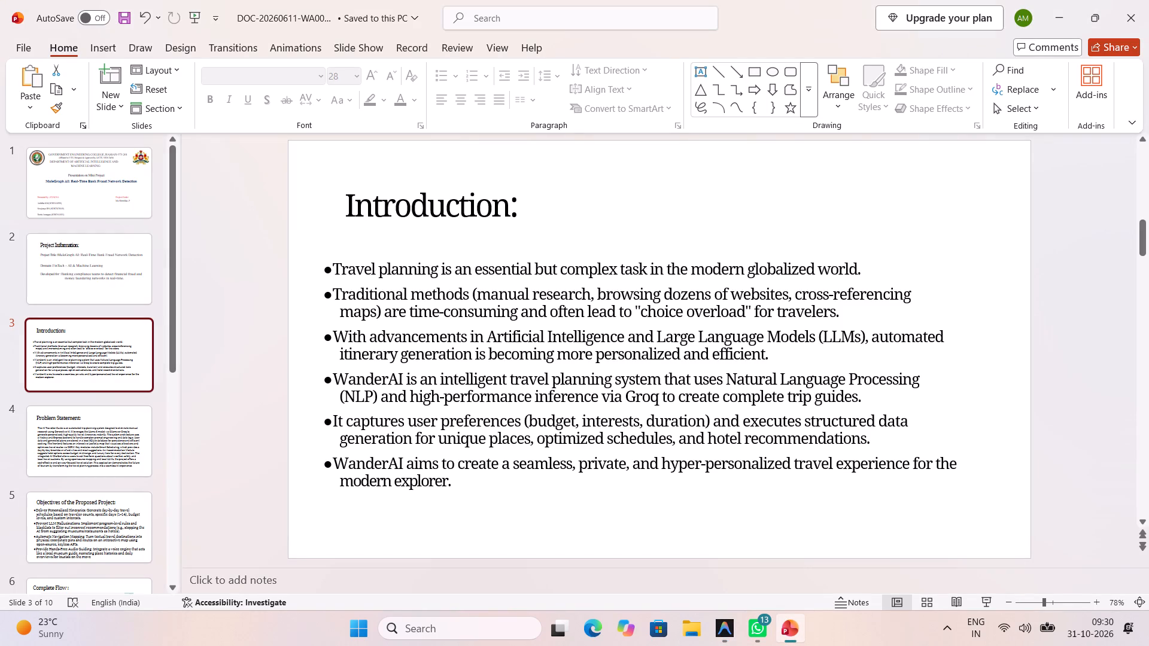
click(451, 479)
drag(451, 479, 413, 401)
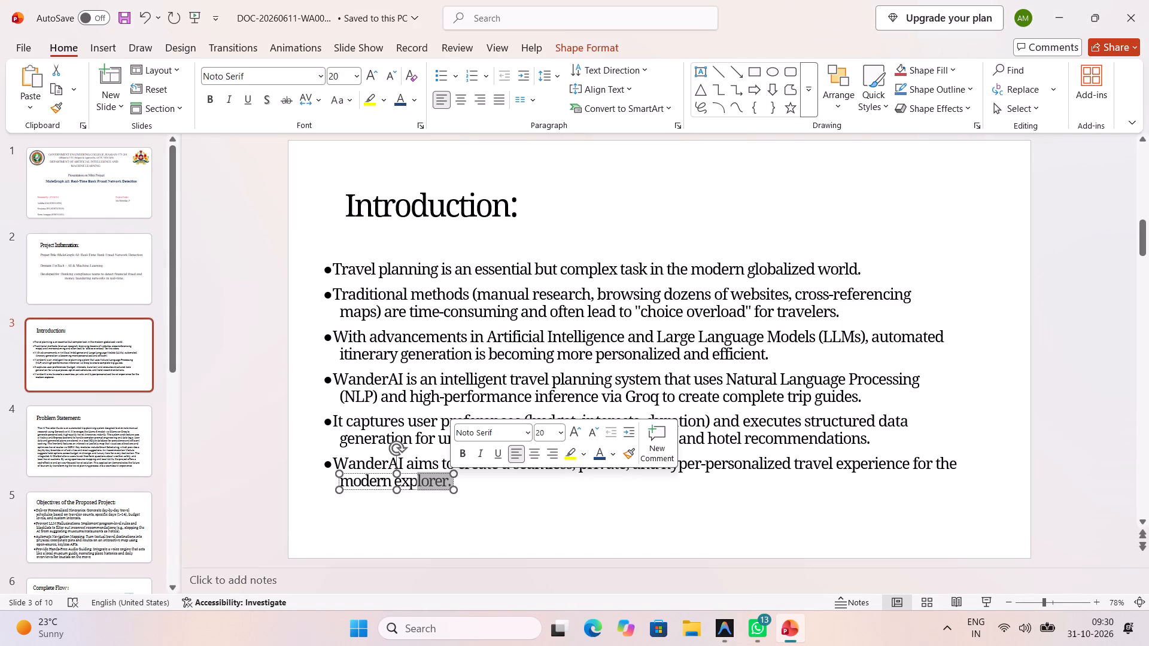
drag(413, 401, 353, 352)
click(353, 352)
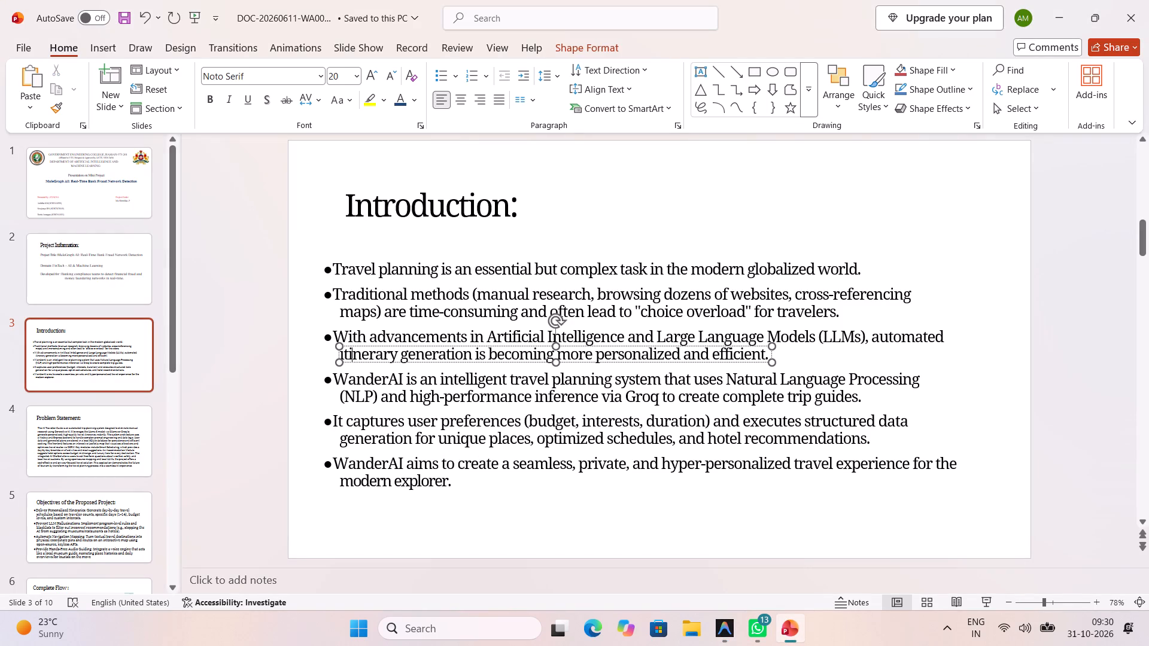
click(337, 269)
drag(337, 269, 591, 377)
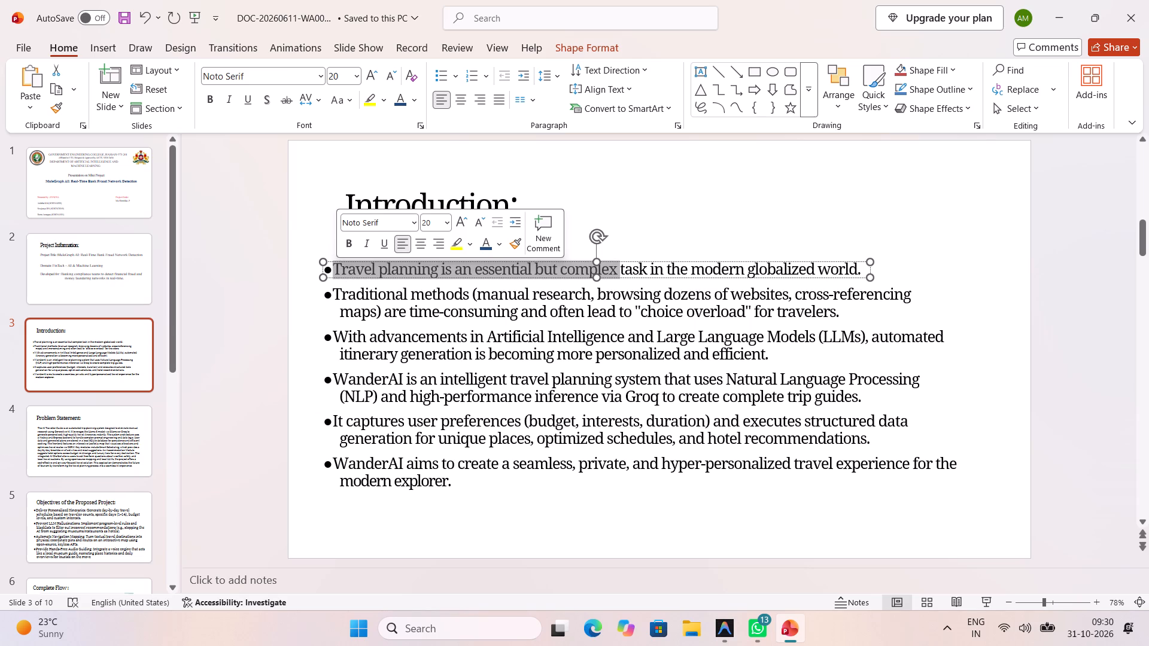
drag(591, 377, 902, 409)
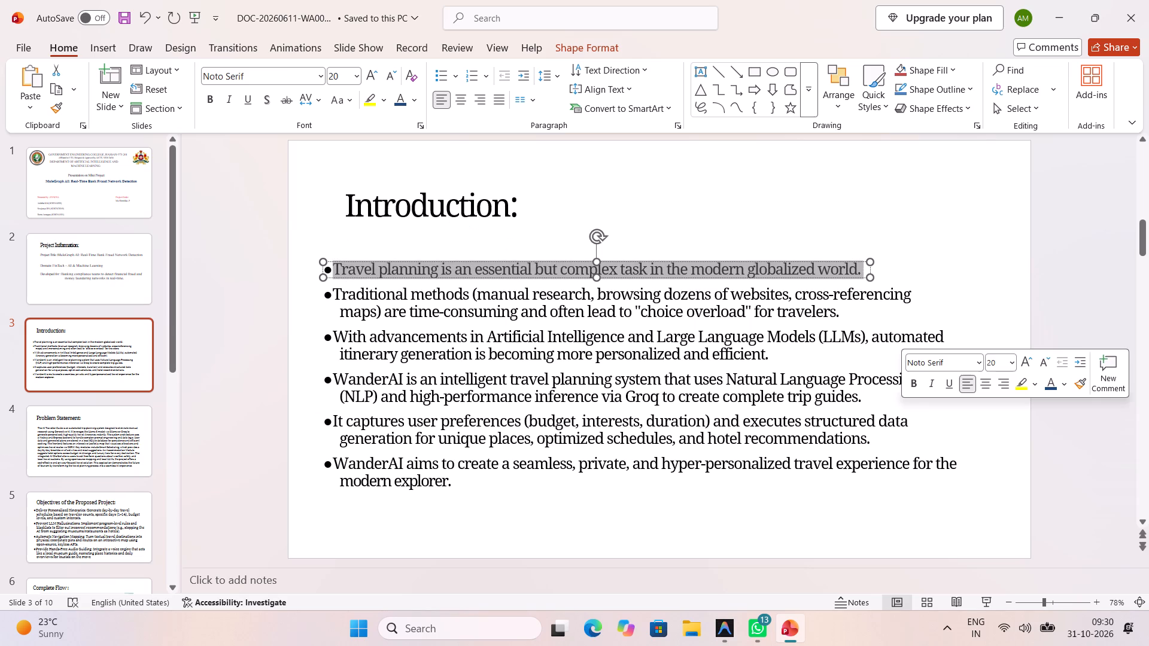
key(BackSpace)
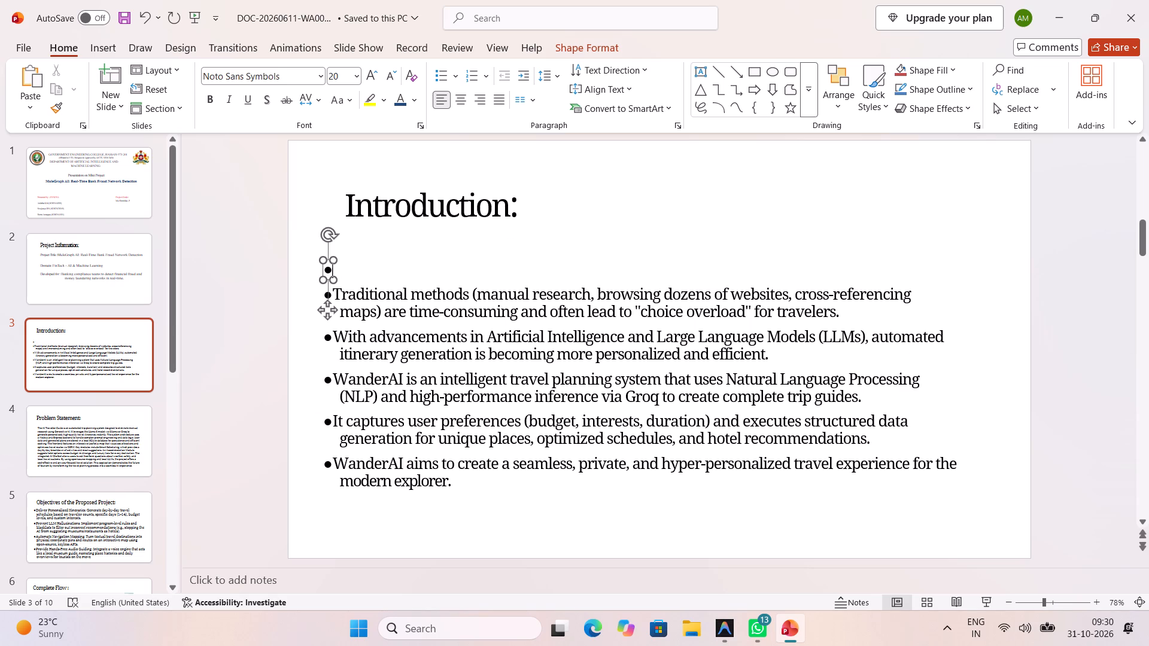
Delete both text lines of the "Traditional methods" bullet on the Introduction slide, up to its final period.
click(334, 289)
drag(334, 289, 821, 298)
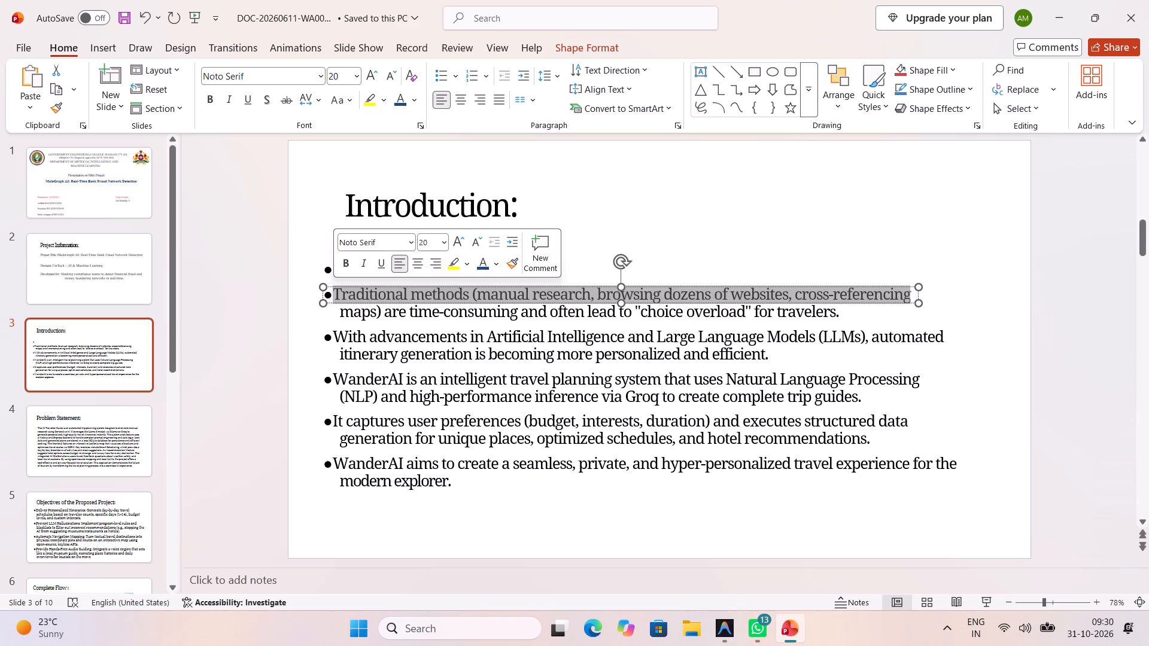
drag(821, 298, 962, 316)
key(BackSpace)
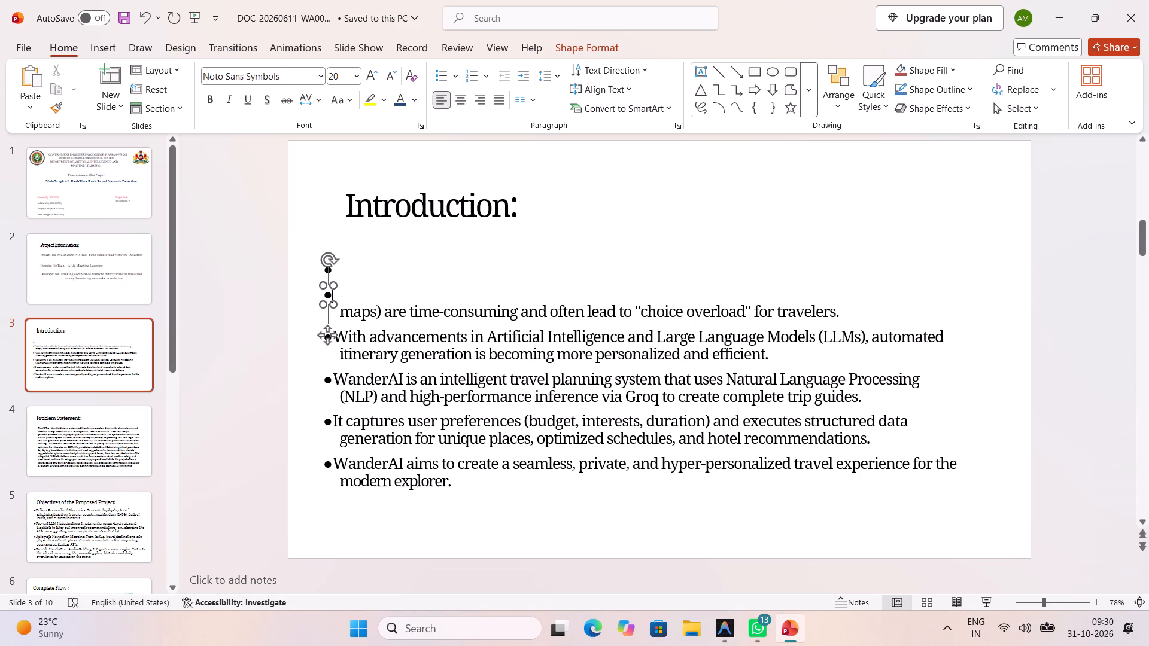
click(342, 308)
drag(342, 308, 810, 303)
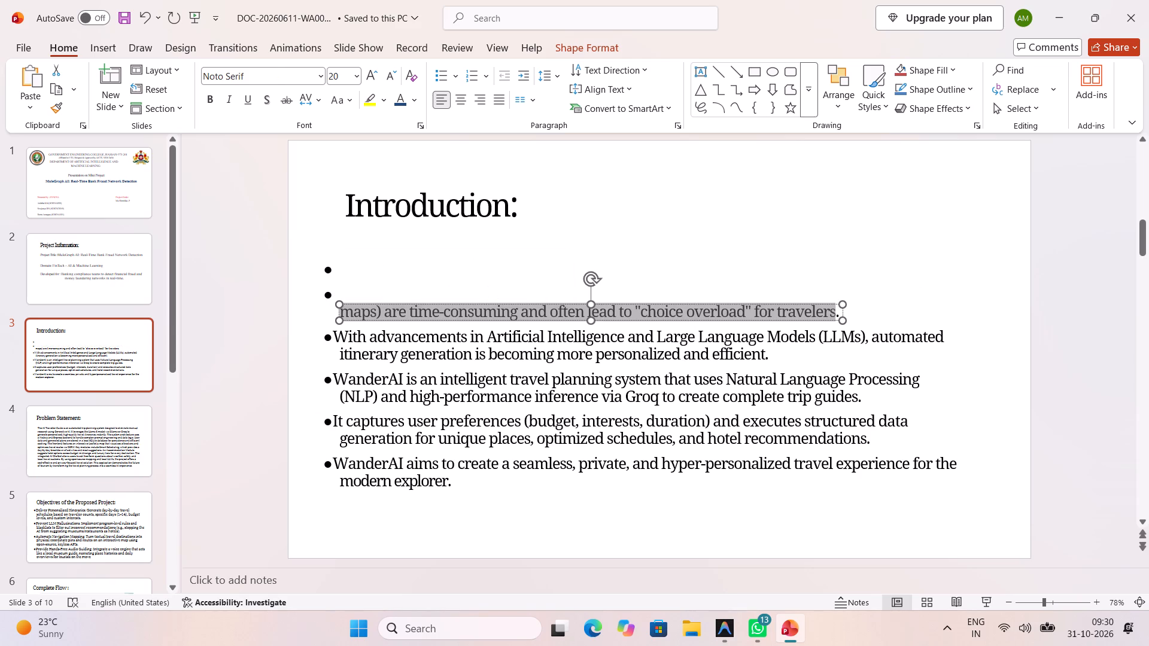
key(BackSpace)
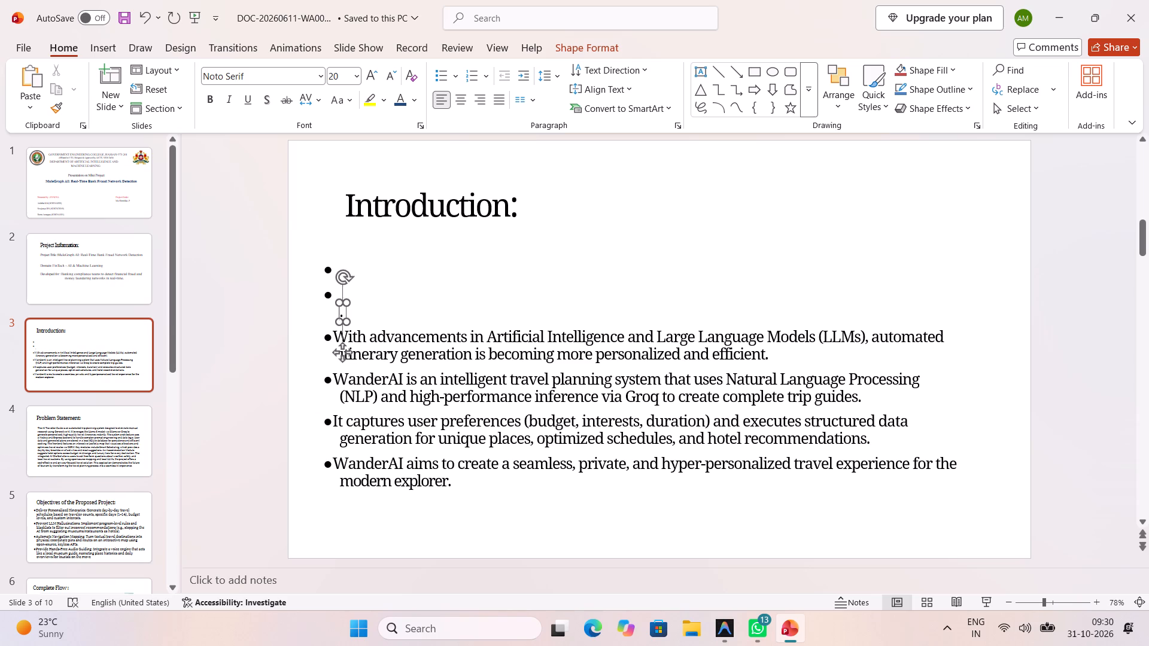
Delete the third bullet's first line, "With advancements in Artificial Intelligence and Large Language Models (LLMs), automated".
click(343, 331)
drag(343, 331, 925, 341)
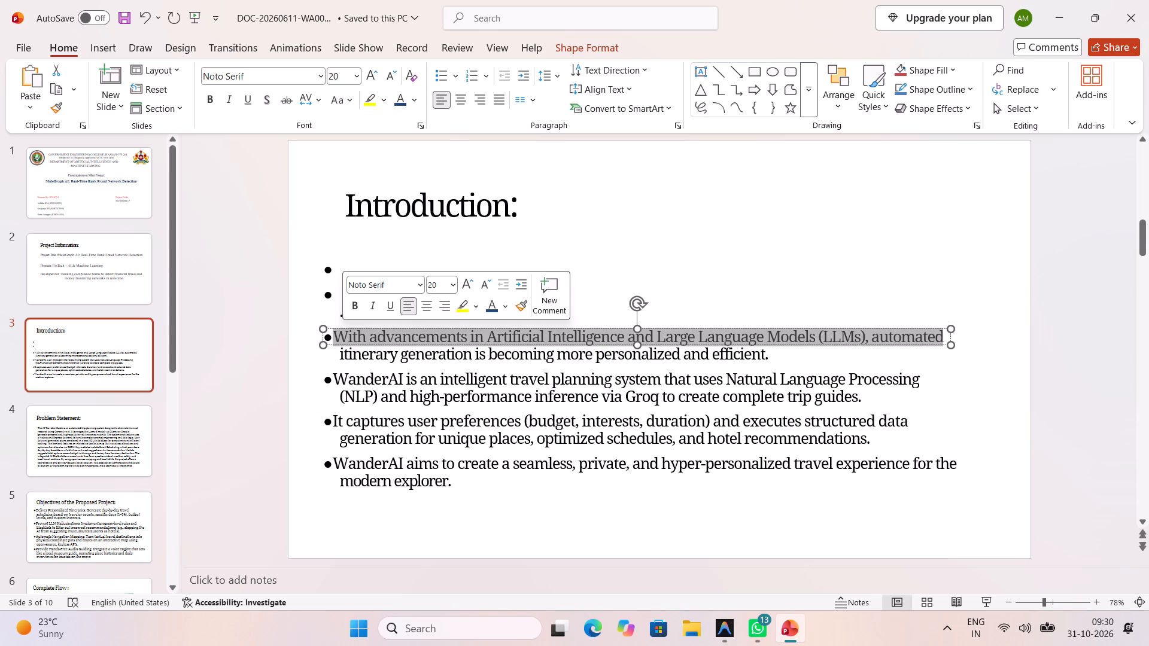
drag(925, 341, 926, 342)
key(BackSpace)
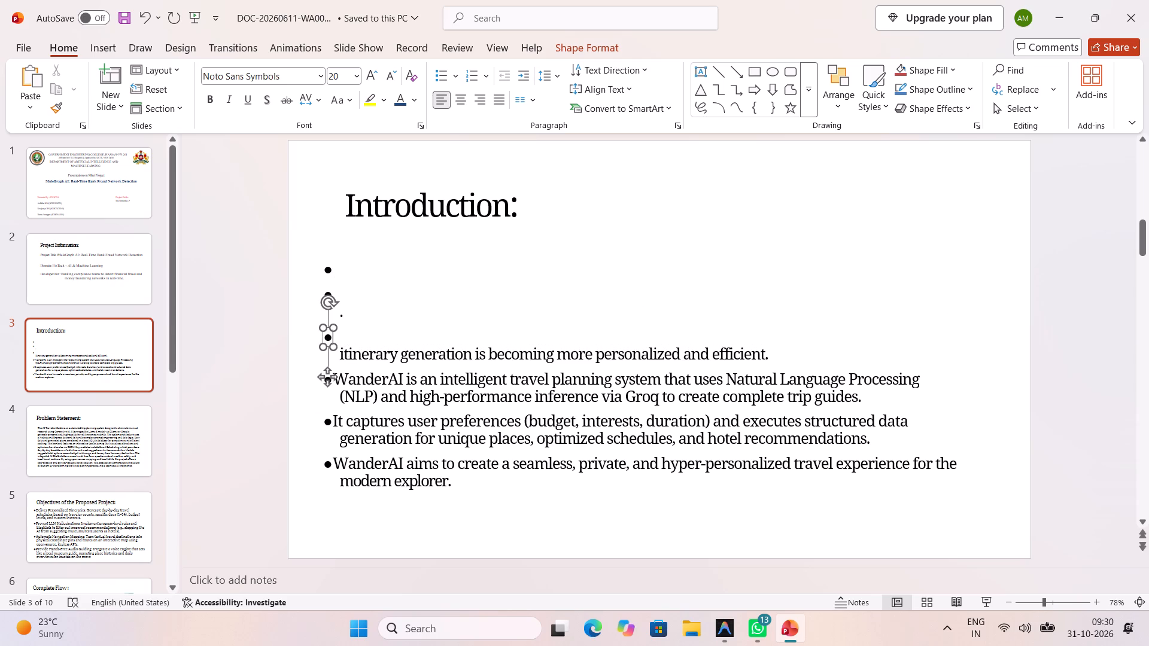
Remove the two empty bullet markers left above the stray period on the Introduction slide.
double_click(339, 352)
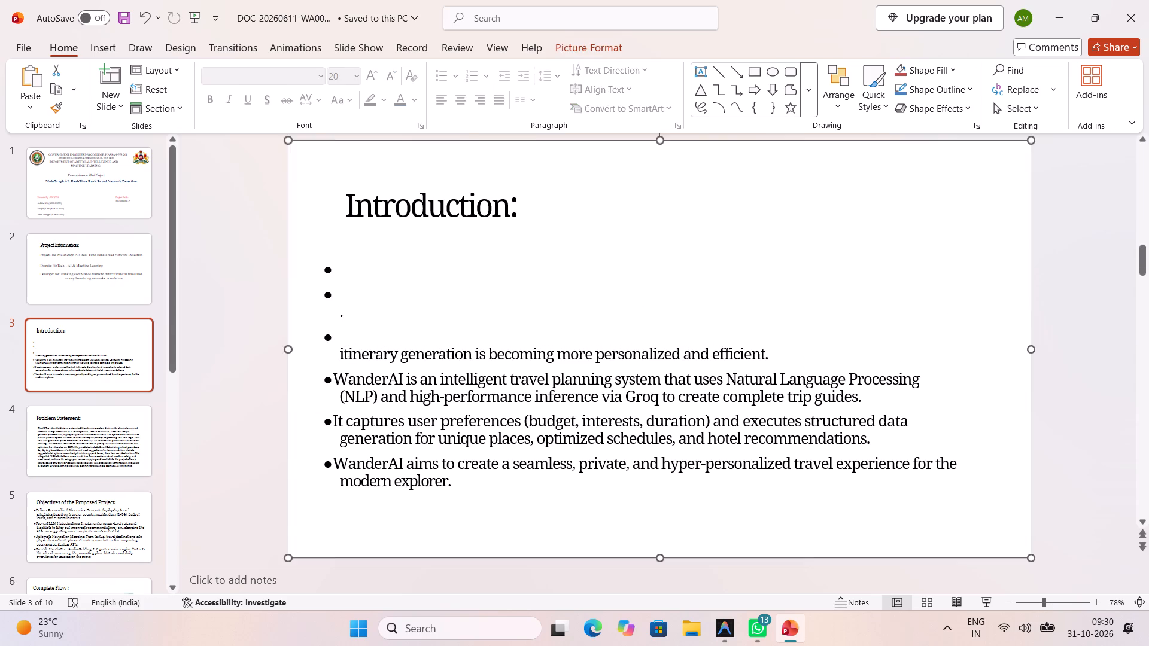
click(352, 313)
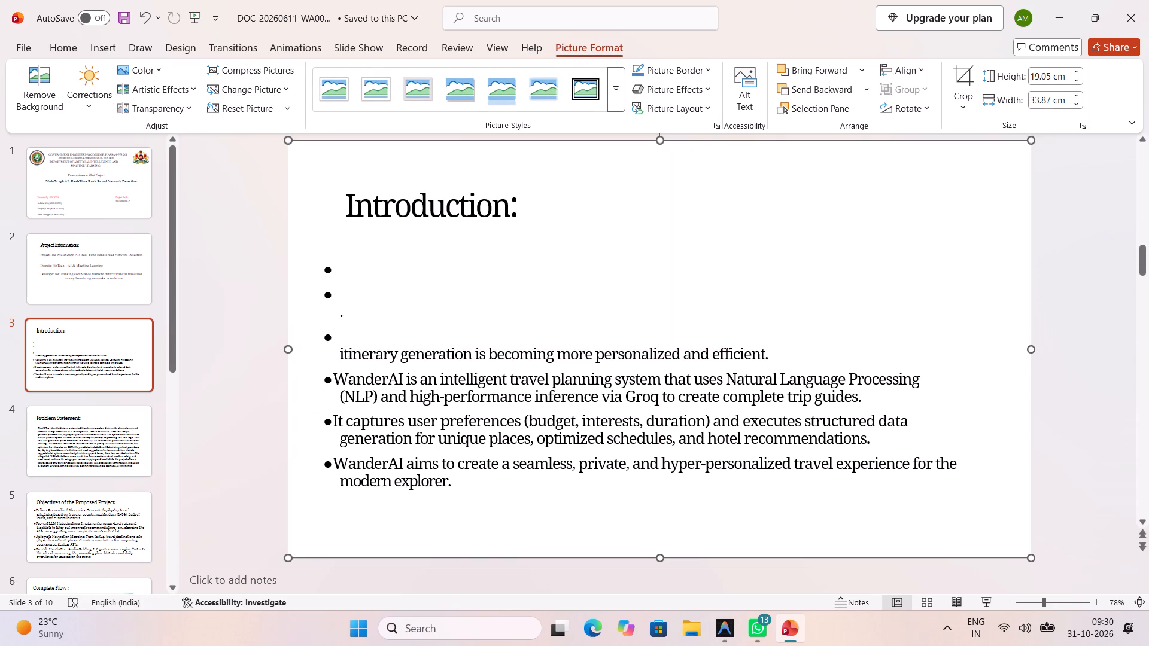
click(345, 311)
key(BackSpace)
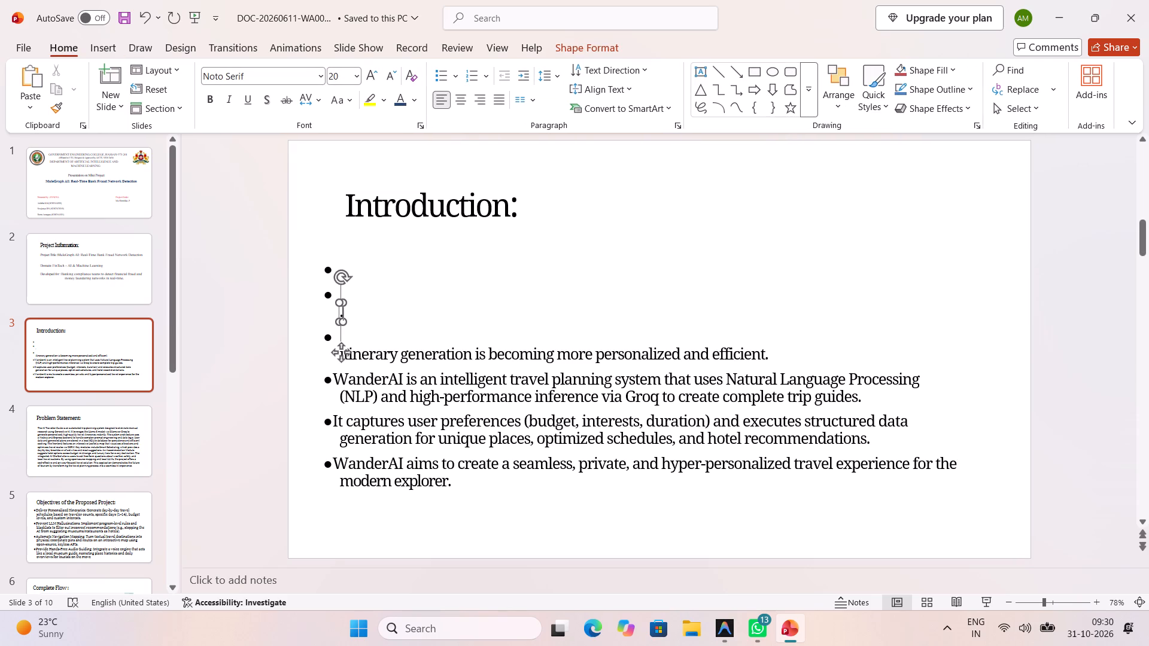
click(345, 311)
click(332, 292)
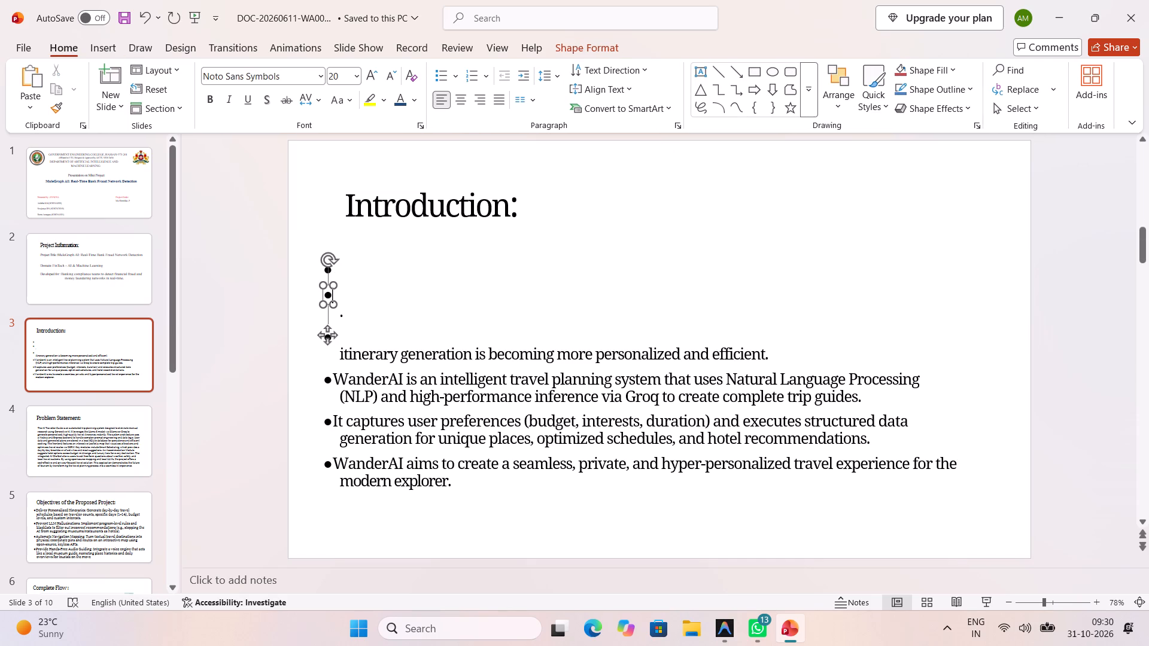
key(BackSpace)
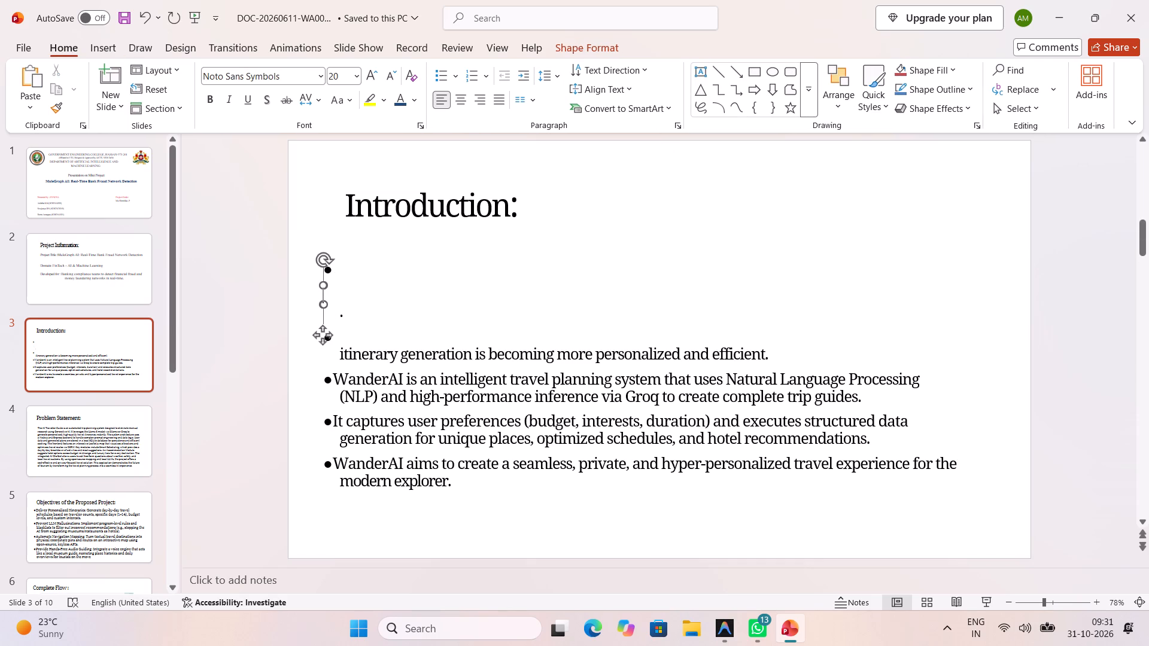
click(332, 266)
key(BackSpace)
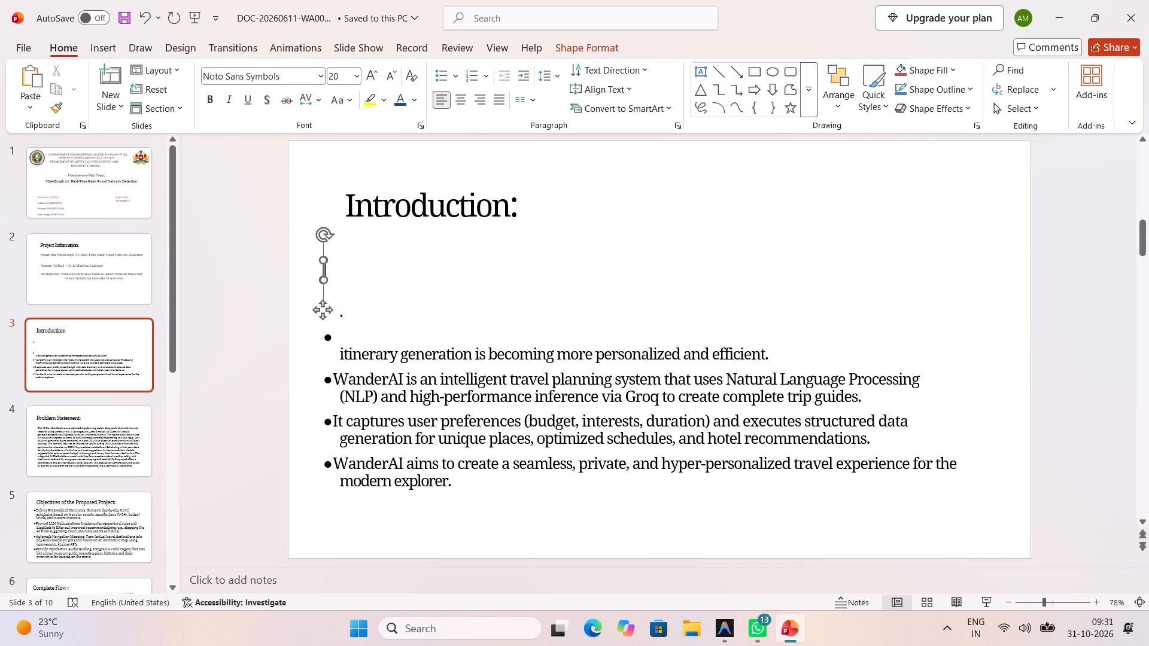
Remove the stray period and the remaining empty bullet marker above the "itinerary generation" line.
click(343, 313)
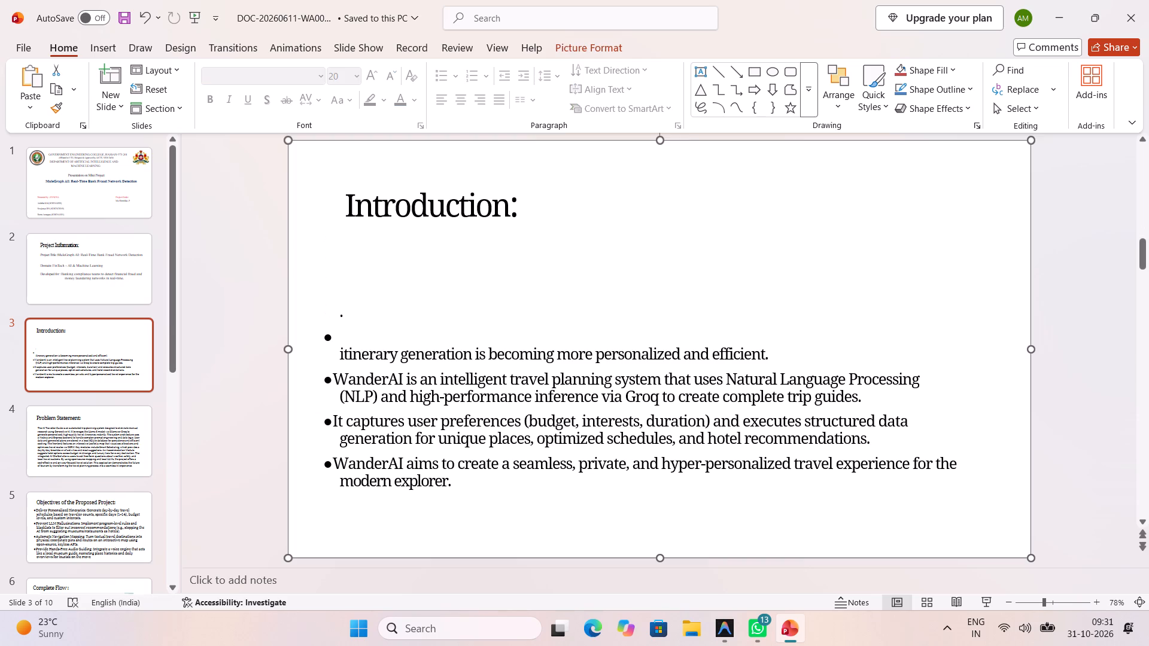
click(345, 312)
key(BackSpace)
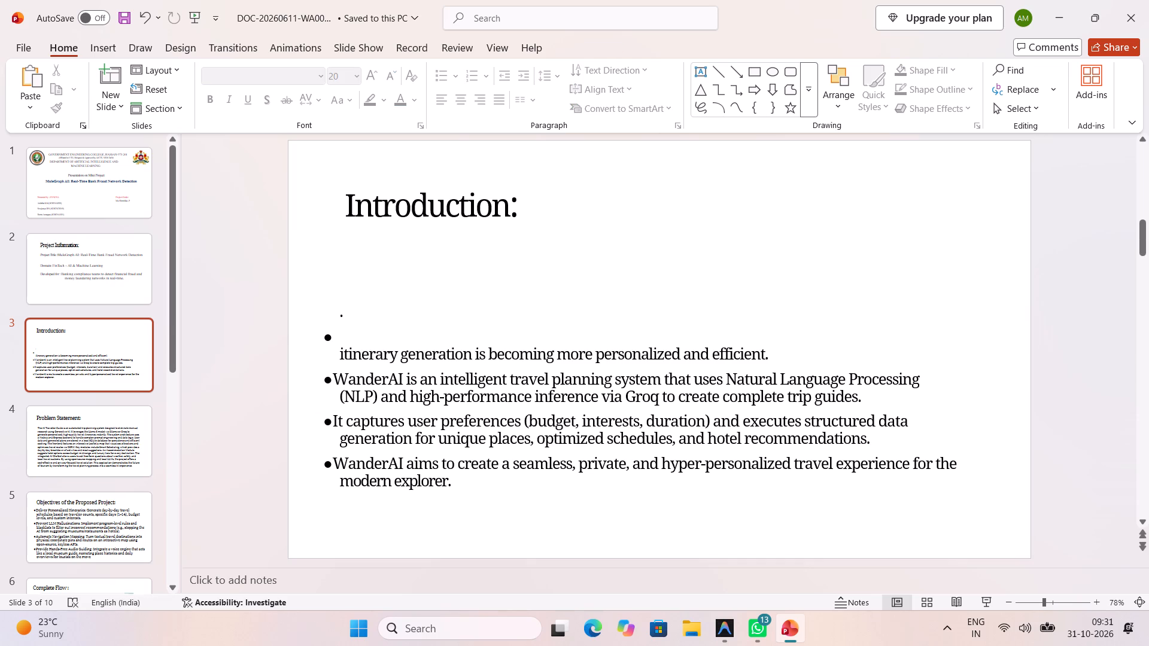
click(341, 311)
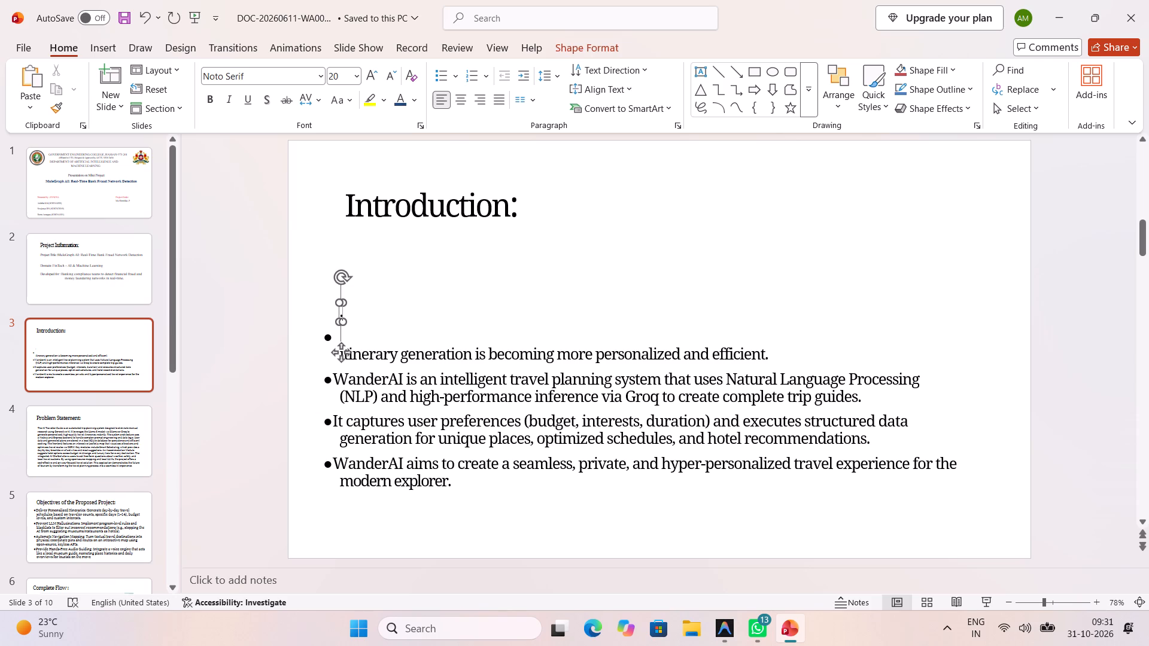
key(BackSpace)
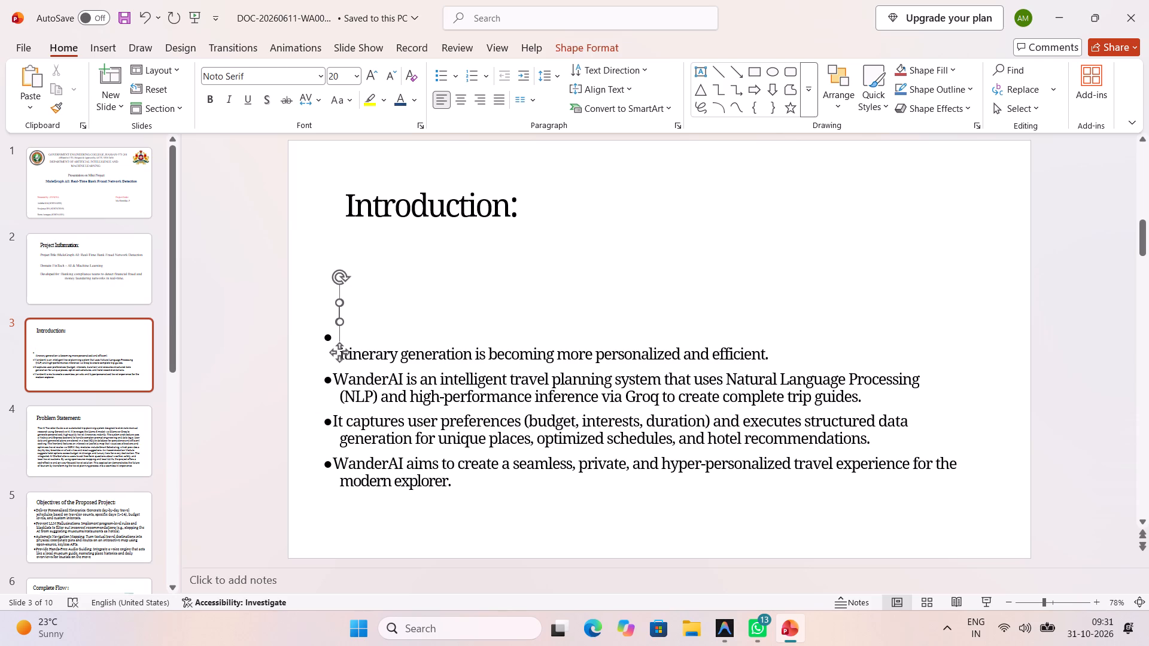
click(330, 331)
key(BackSpace)
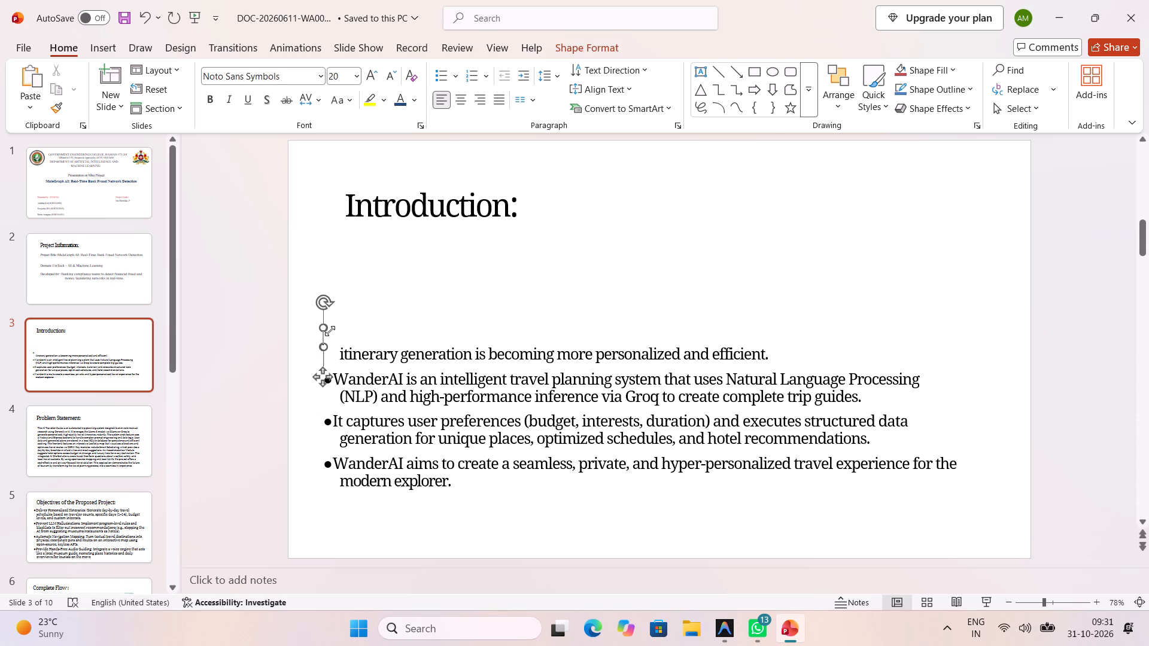
Delete the leftover line "itinerary generation is becoming more personalized and efficient.".
triple_click(768, 352)
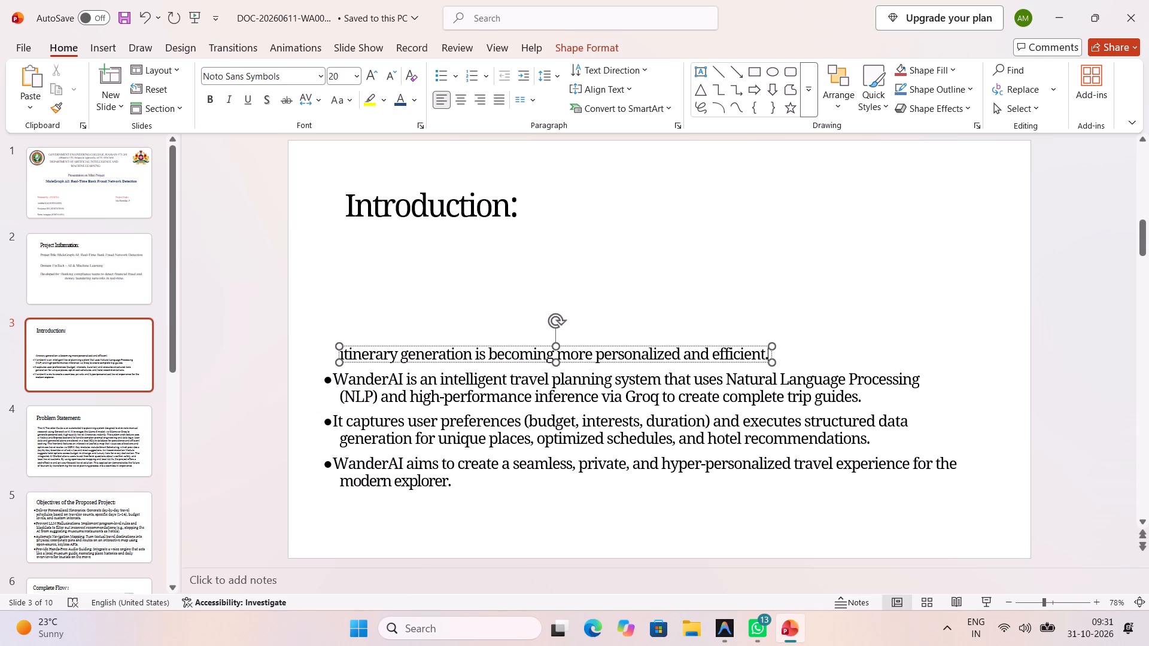
key(BackSpace)
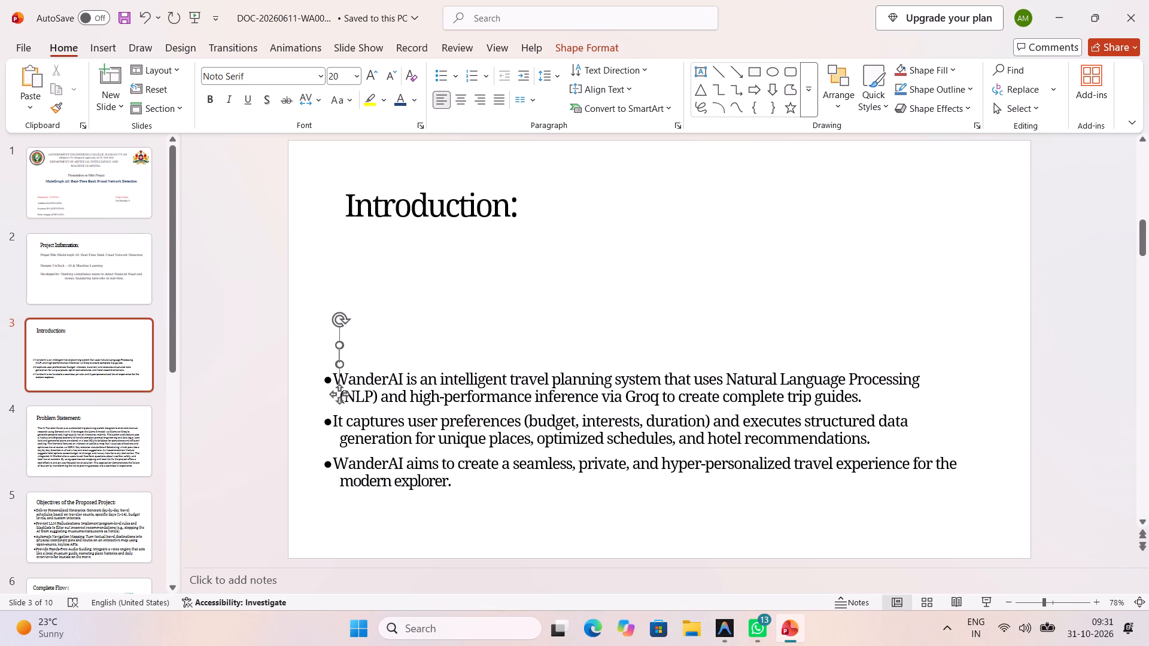
Delete the first bullet's second line, "(NLP) and high-performance inference via Groq to create complete trip guides.", including its period.
click(859, 398)
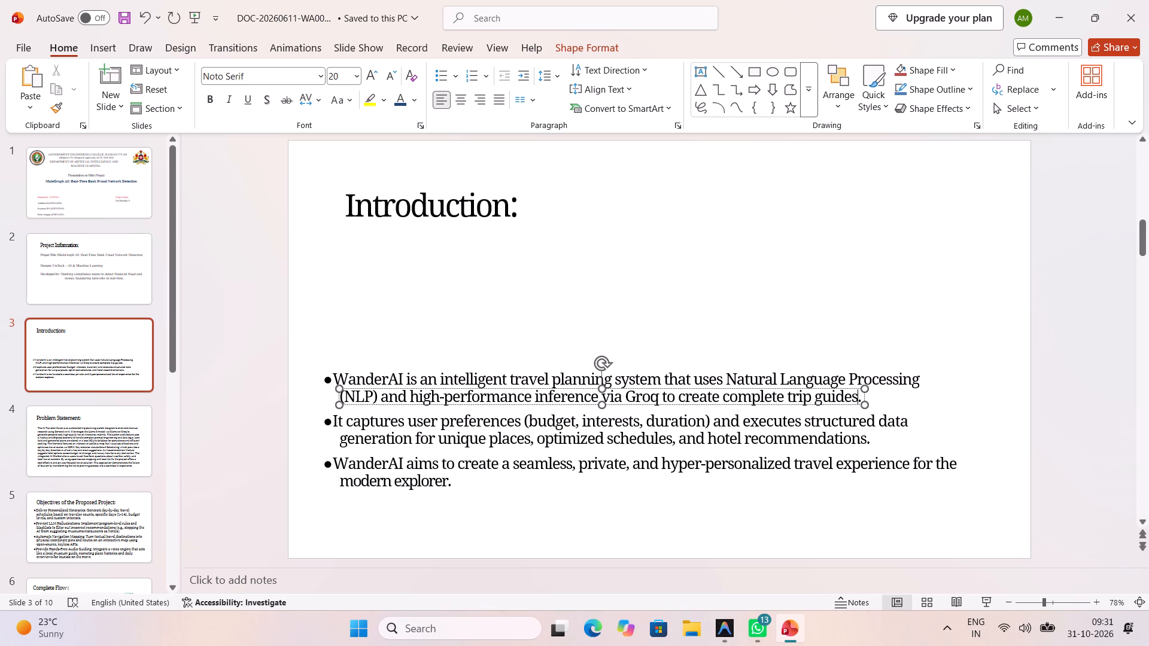
drag(859, 398, 935, 349)
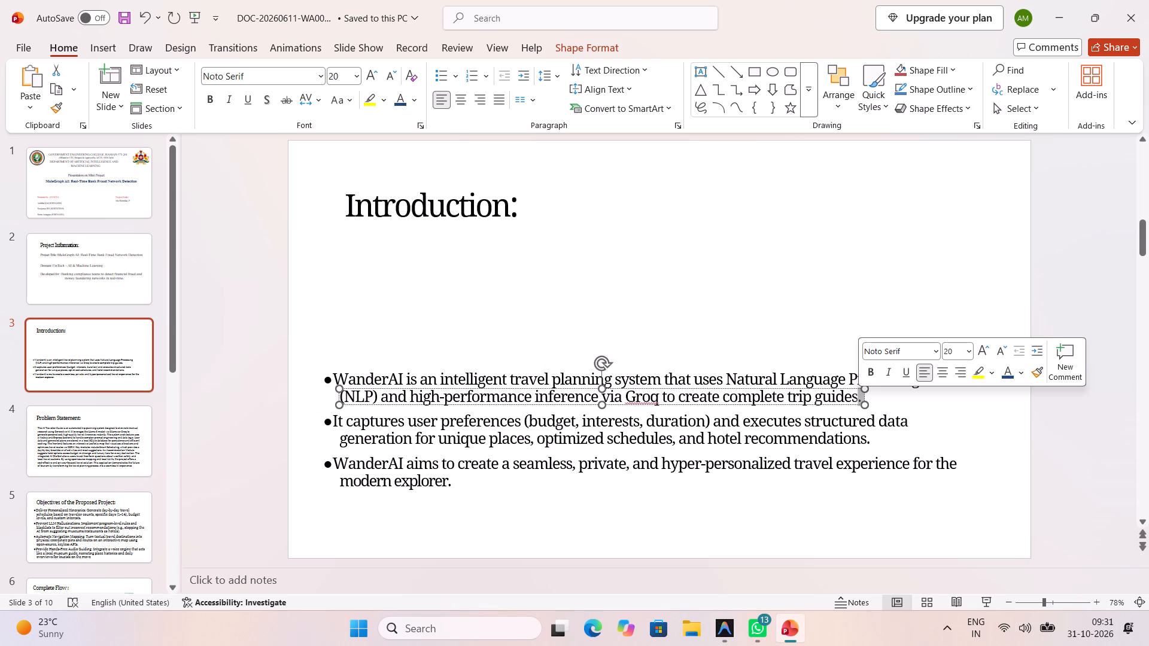
drag(935, 349, 328, 398)
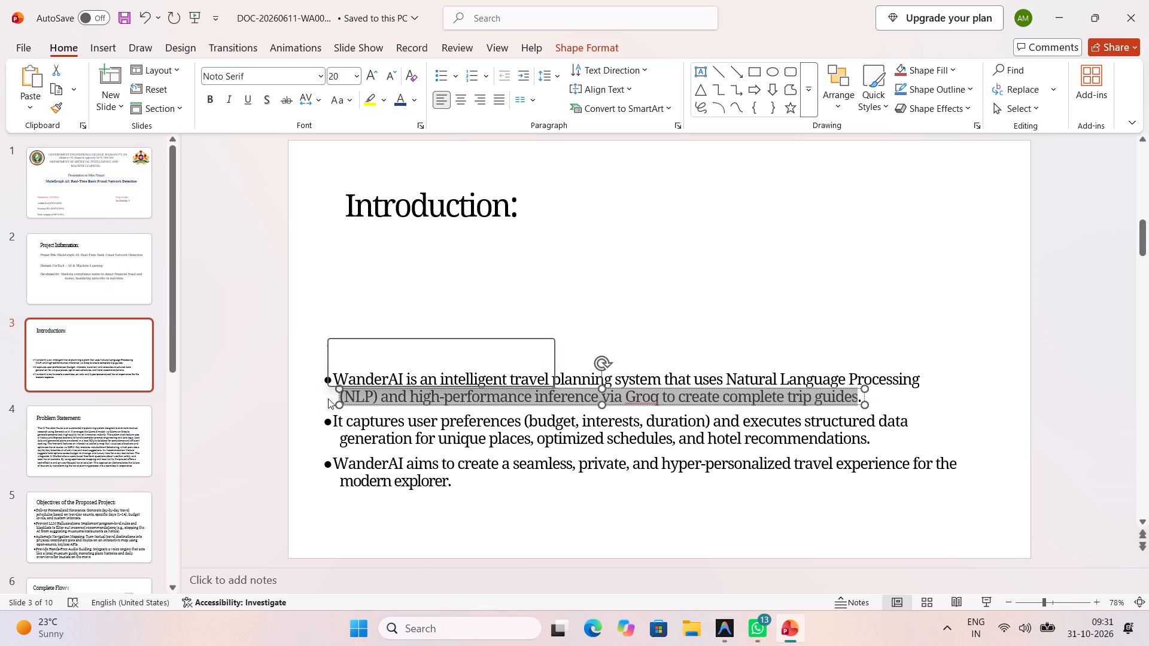
key(BackSpace)
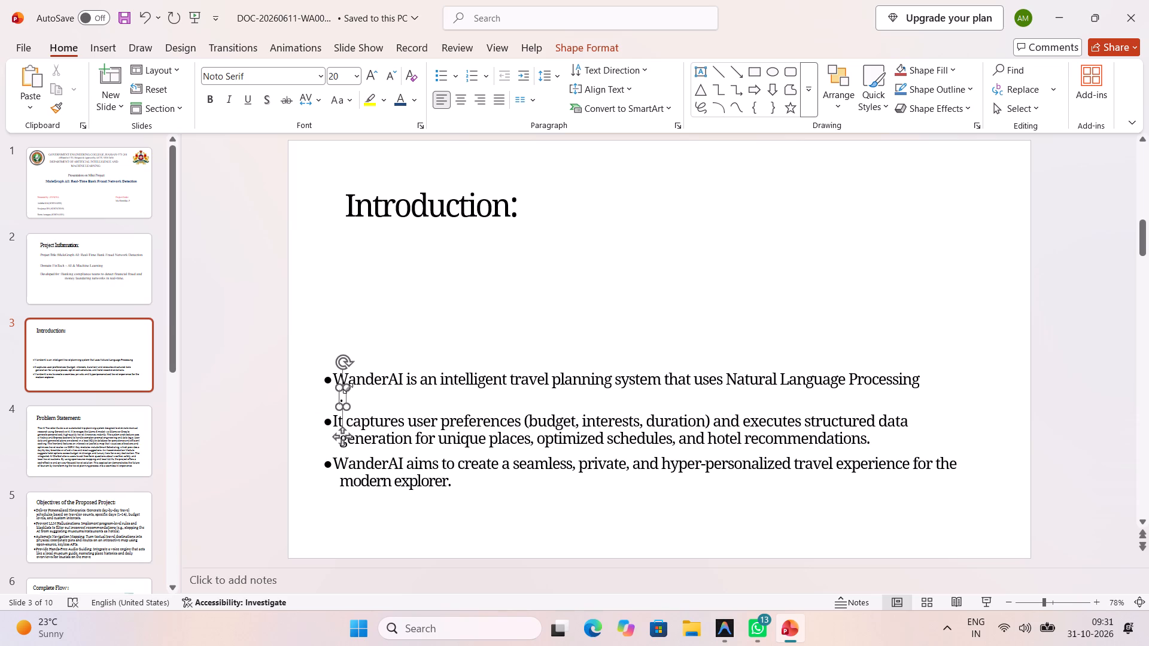
key(Right)
key(BackSpace)
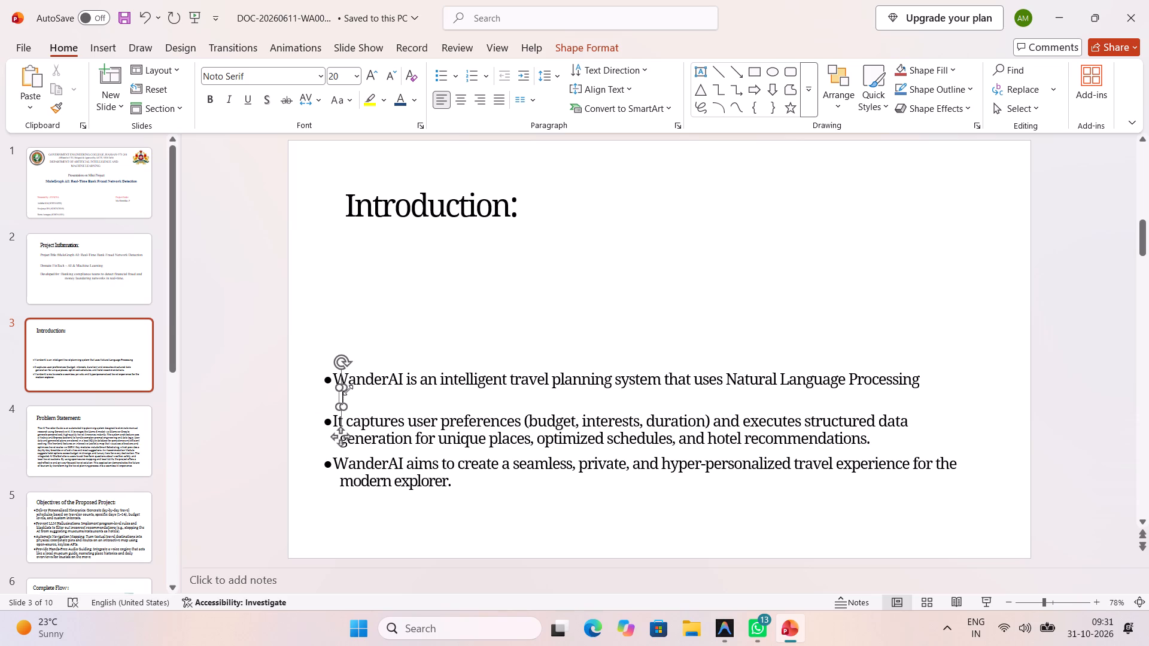
Delete the line "WanderAI is an intelligent travel planning system that uses Natural Language Processing" together with its bullet marker.
click(329, 377)
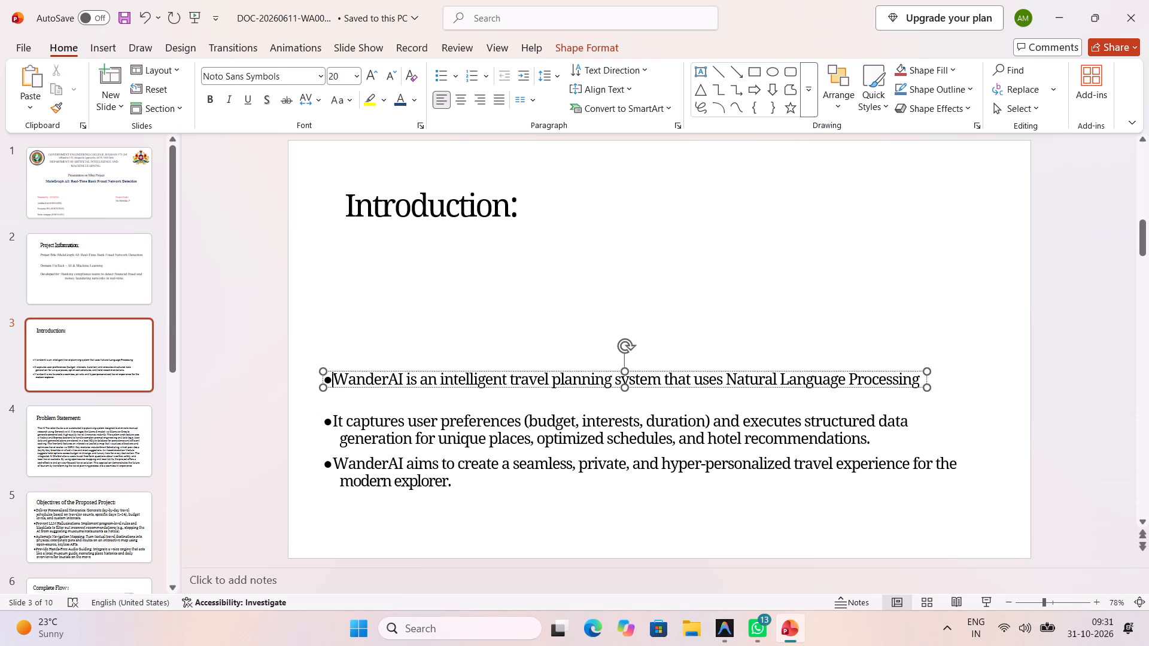
key(BackSpace)
drag(334, 374, 411, 381)
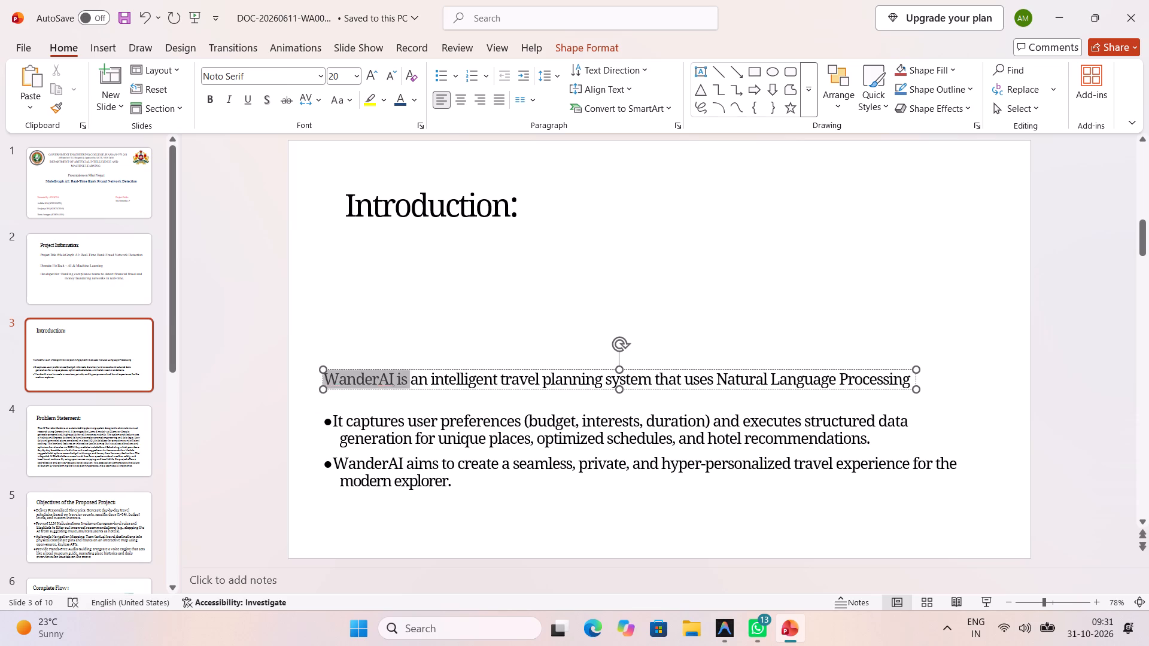
drag(411, 381, 786, 388)
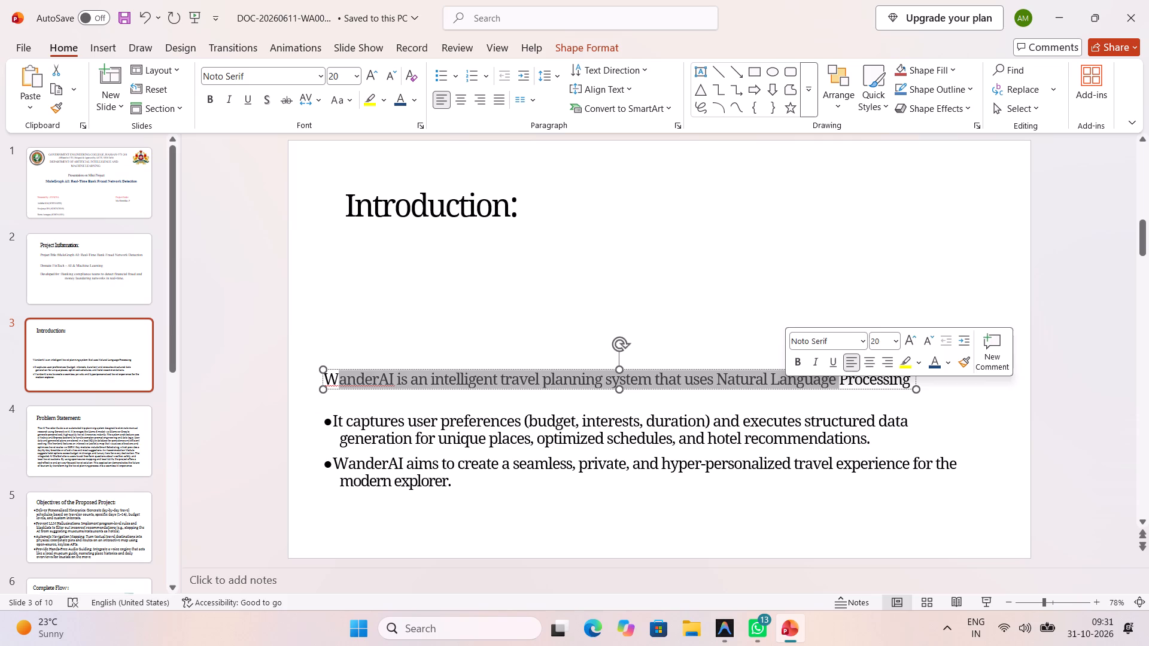
key(BackSpace)
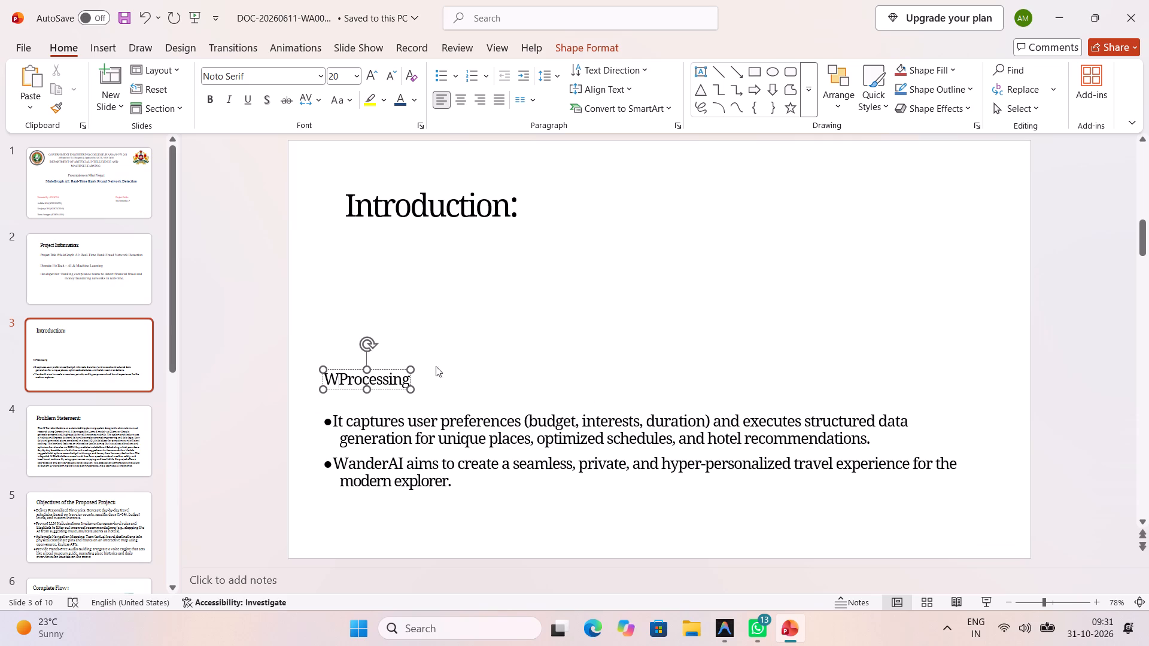
double_click(407, 377)
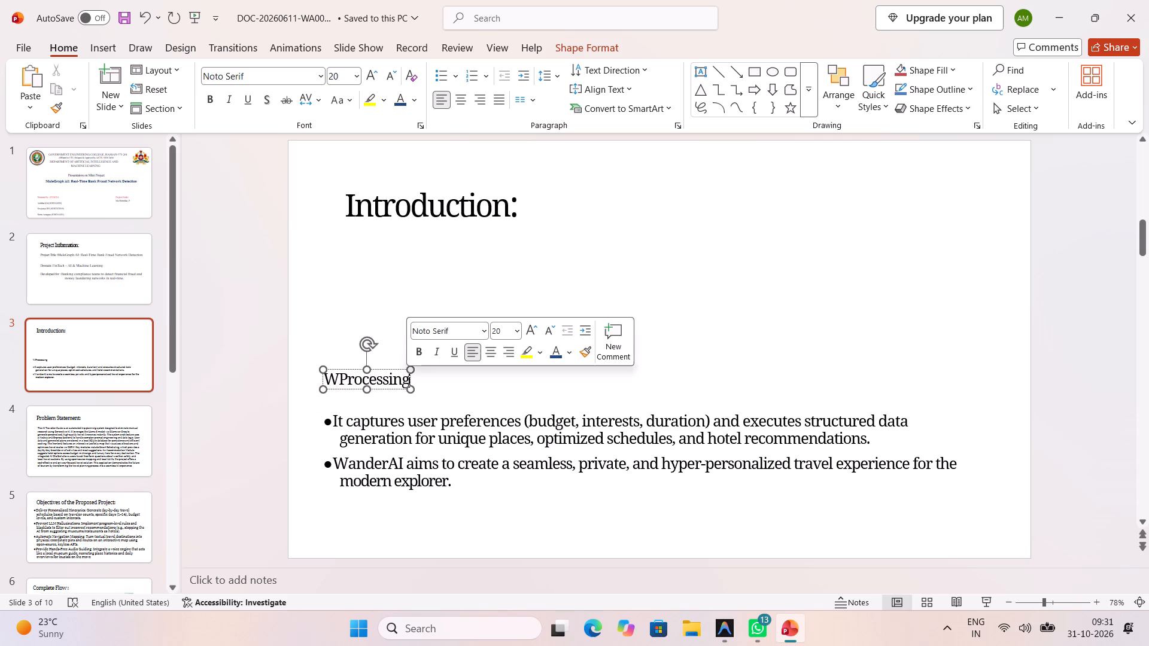
key(BackSpace)
key(BackSpace)
key(BackSpace)
key(BackSpace)
key(BackSpace)
key(BackSpace)
key(BackSpace)
key(BackSpace)
key(BackSpace)
key(BackSpace)
key(BackSpace)
key(BackSpace)
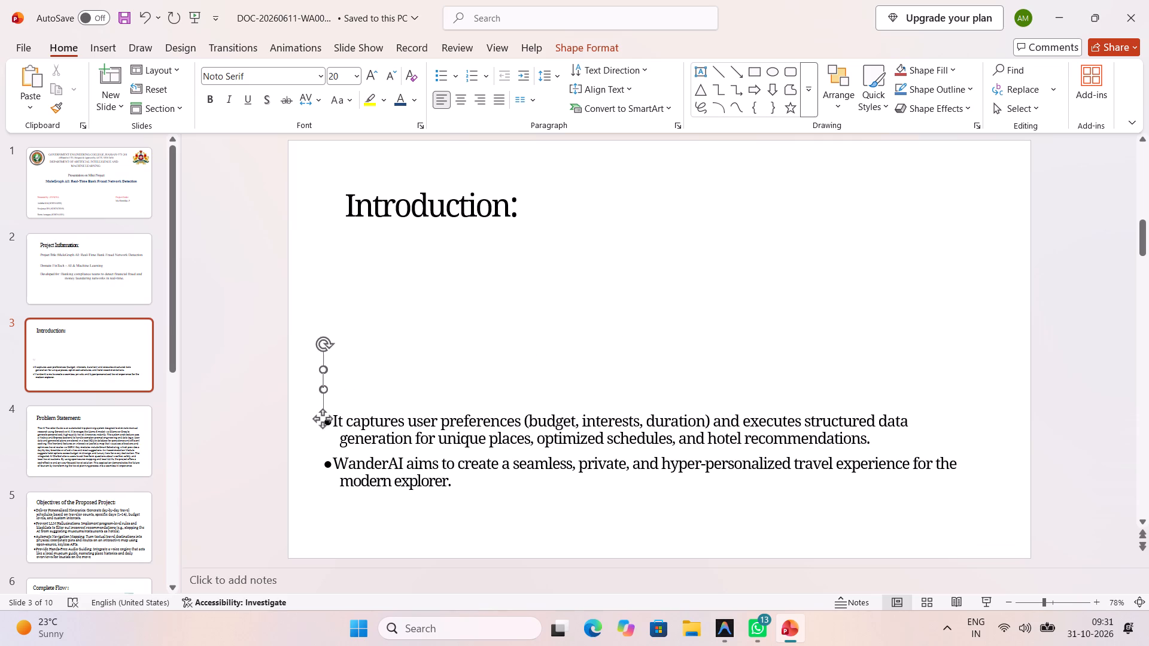
key(Return)
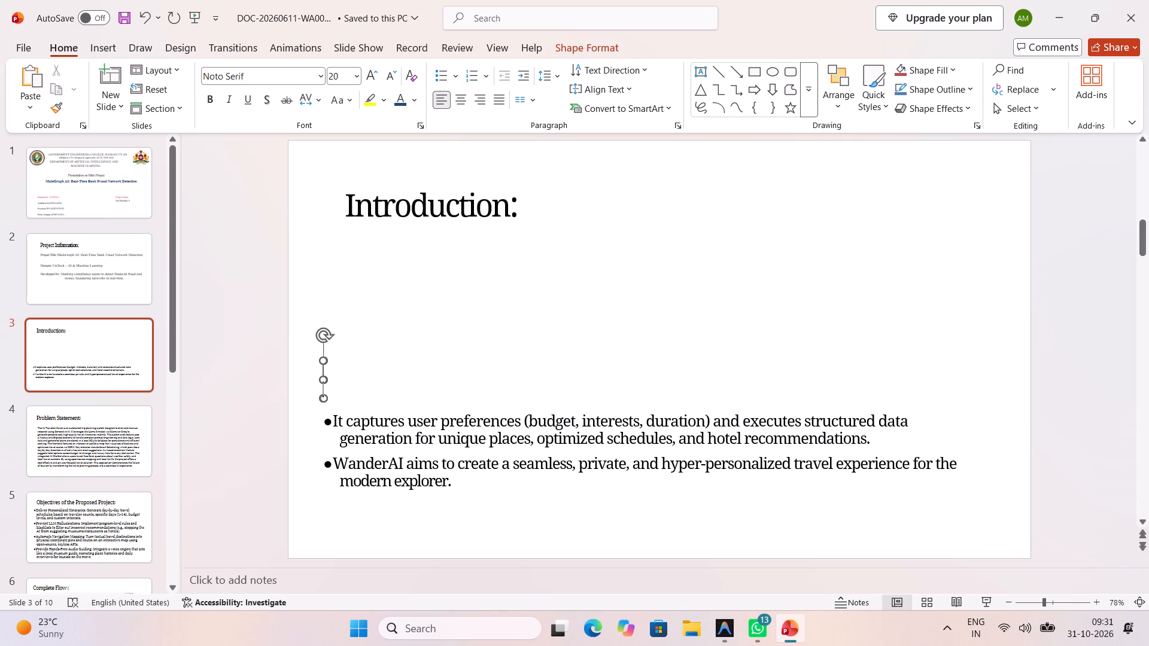
Delete both lines of the last bullet, "WanderAI aims to create a seamless, private, and hyper-personalized travel experience for the modern explorer.".
double_click(454, 484)
key(BackSpace)
key(BackSpace)
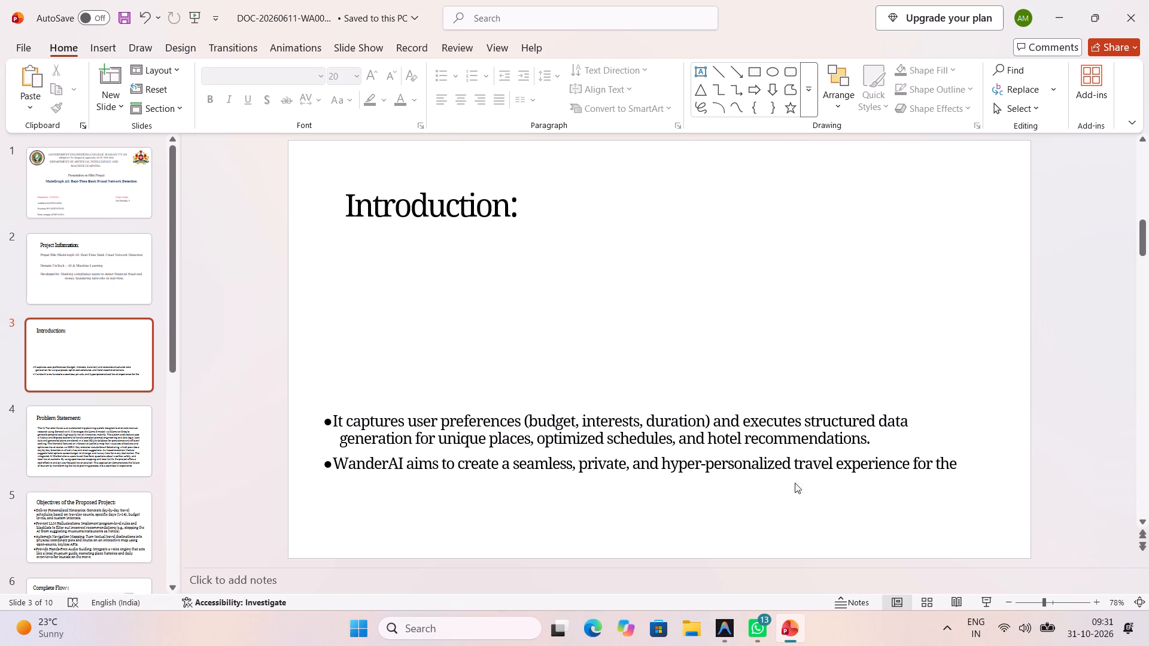
click(955, 458)
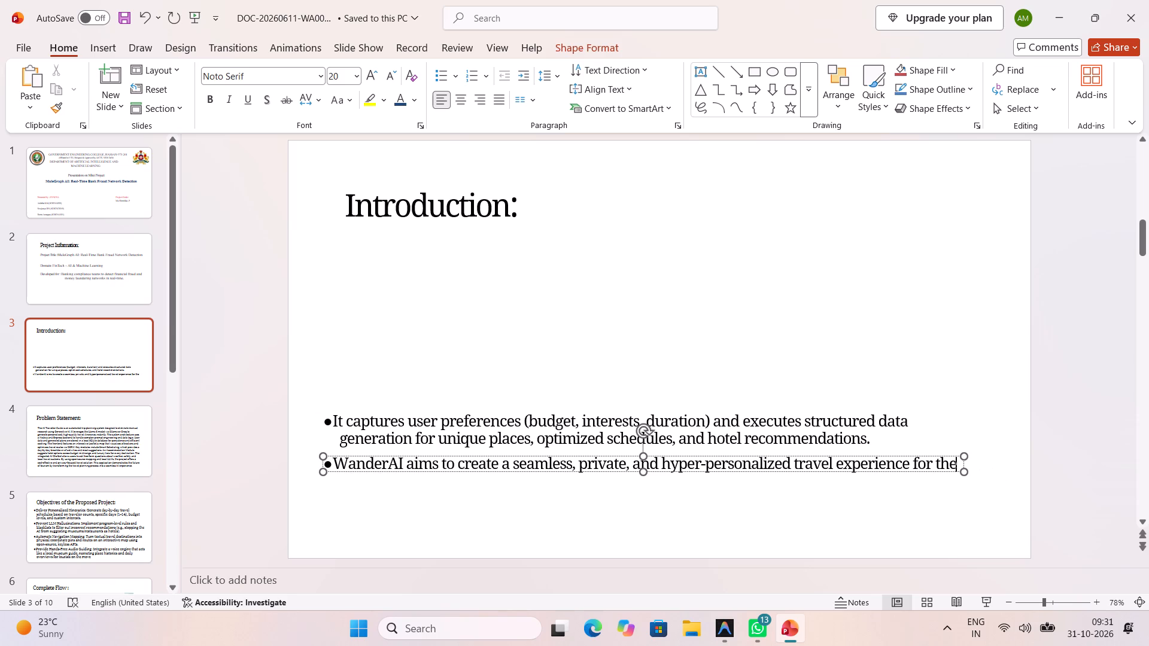
click(955, 458)
drag(955, 458, 637, 491)
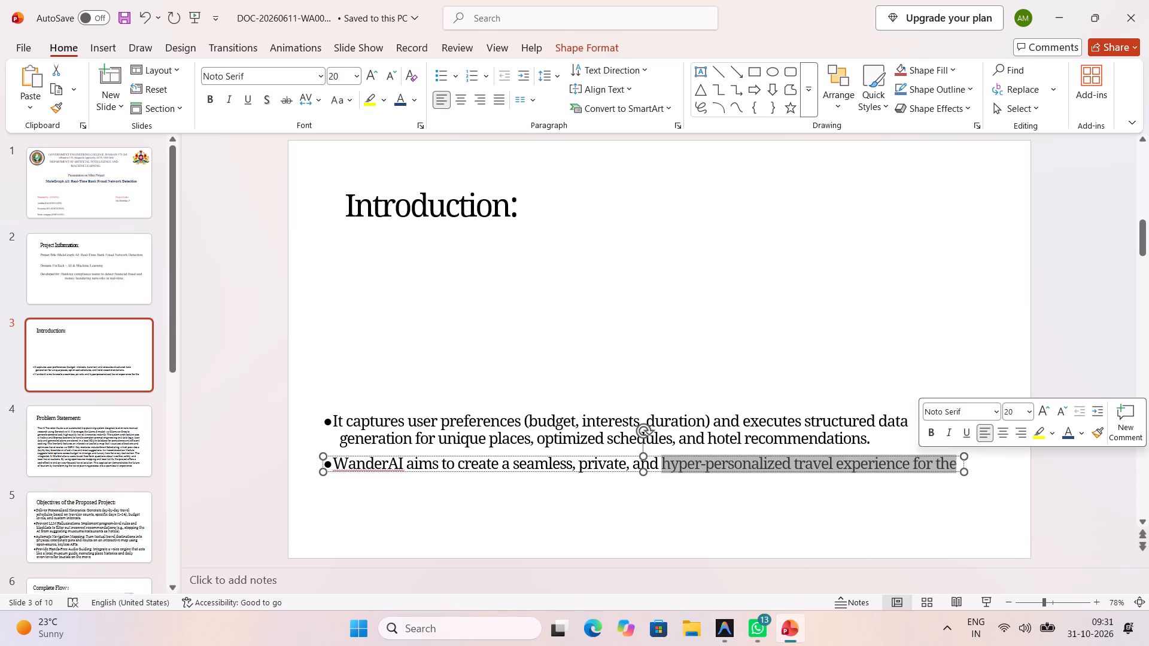
drag(637, 491, 307, 478)
key(BackSpace)
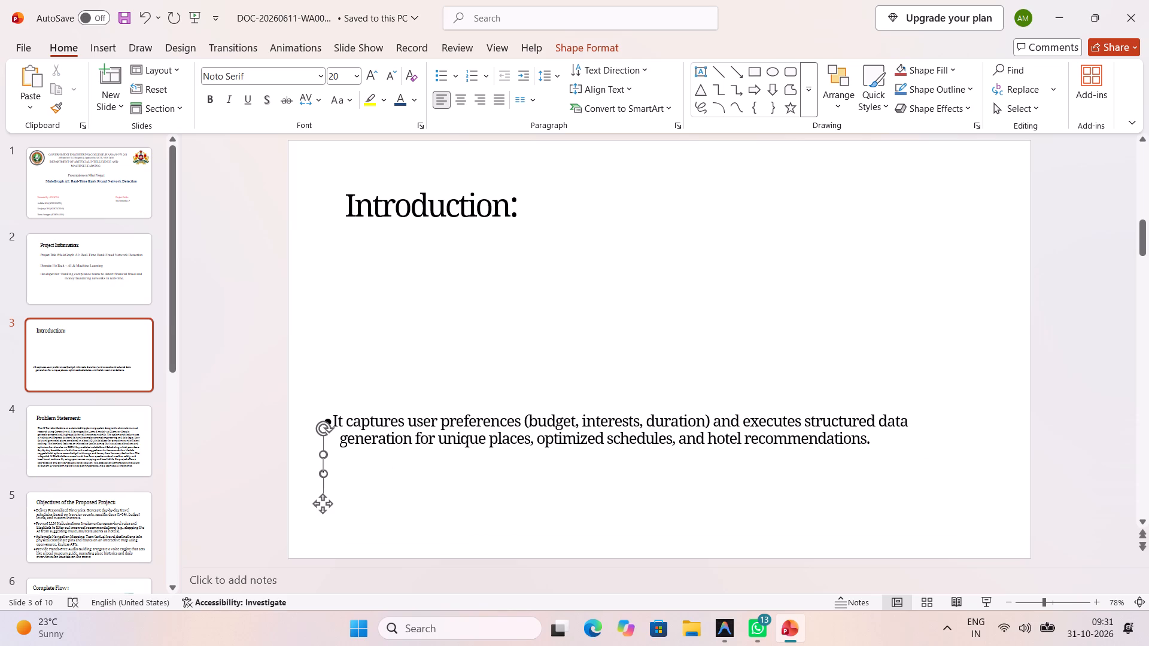
Delete both lines of the remaining bullet about capturing user preferences and generating schedules and hotel recommendations.
double_click(868, 436)
drag(868, 436, 247, 452)
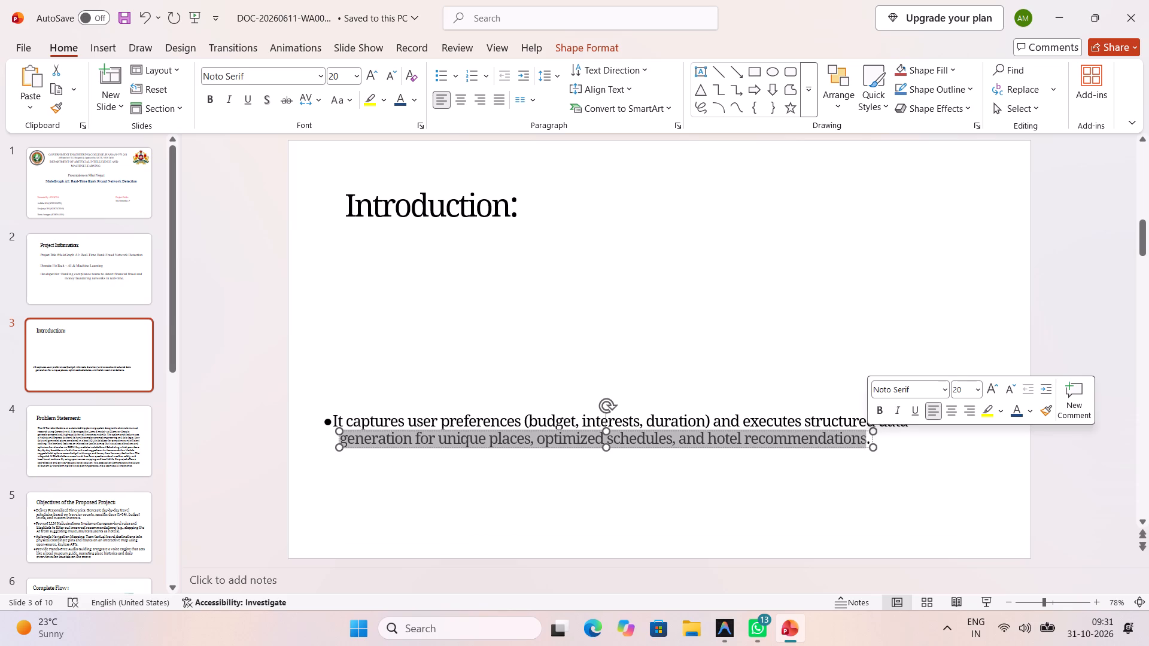
drag(247, 452, 242, 447)
key(BackSpace)
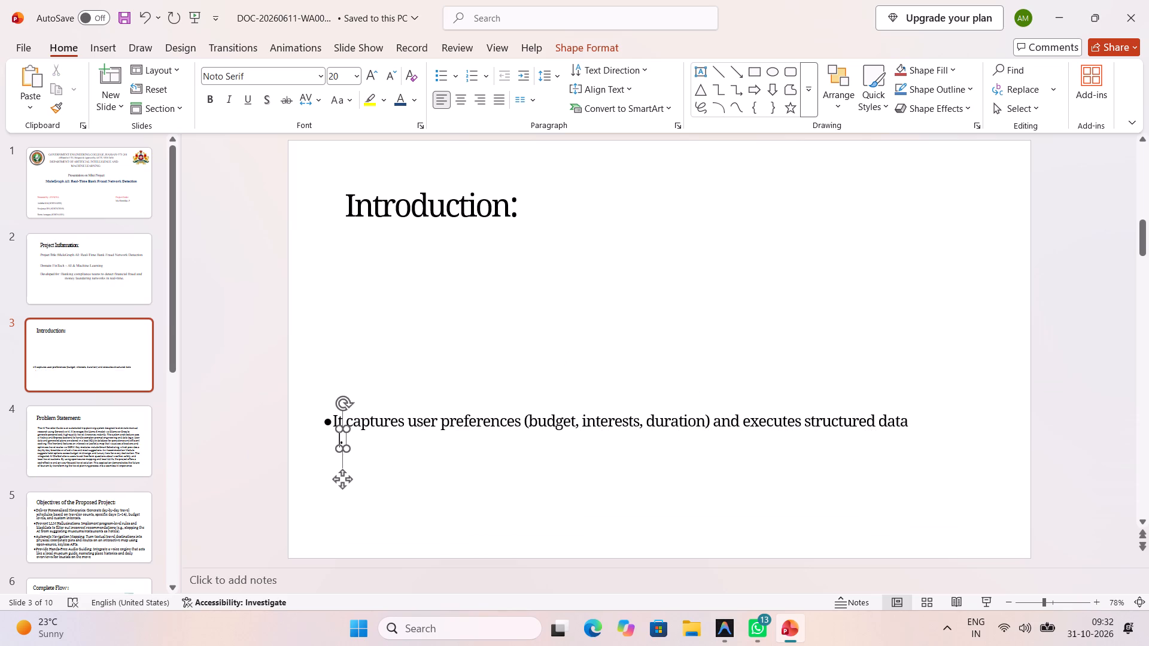
key(Right)
key(BackSpace)
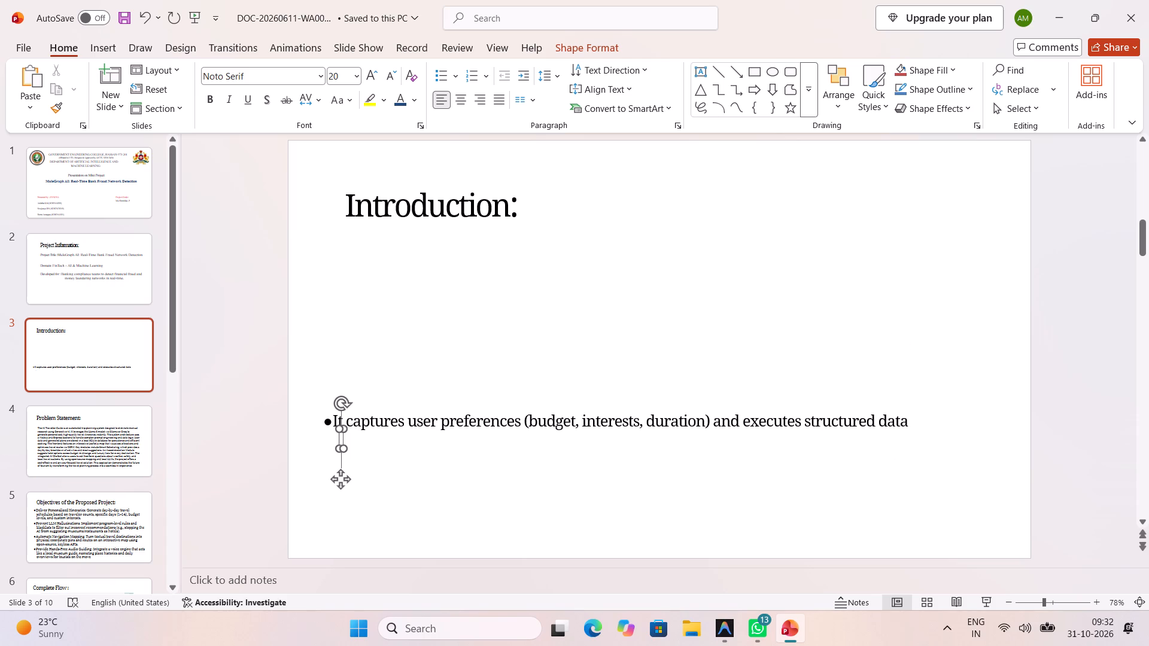
double_click(905, 420)
drag(905, 420, 287, 380)
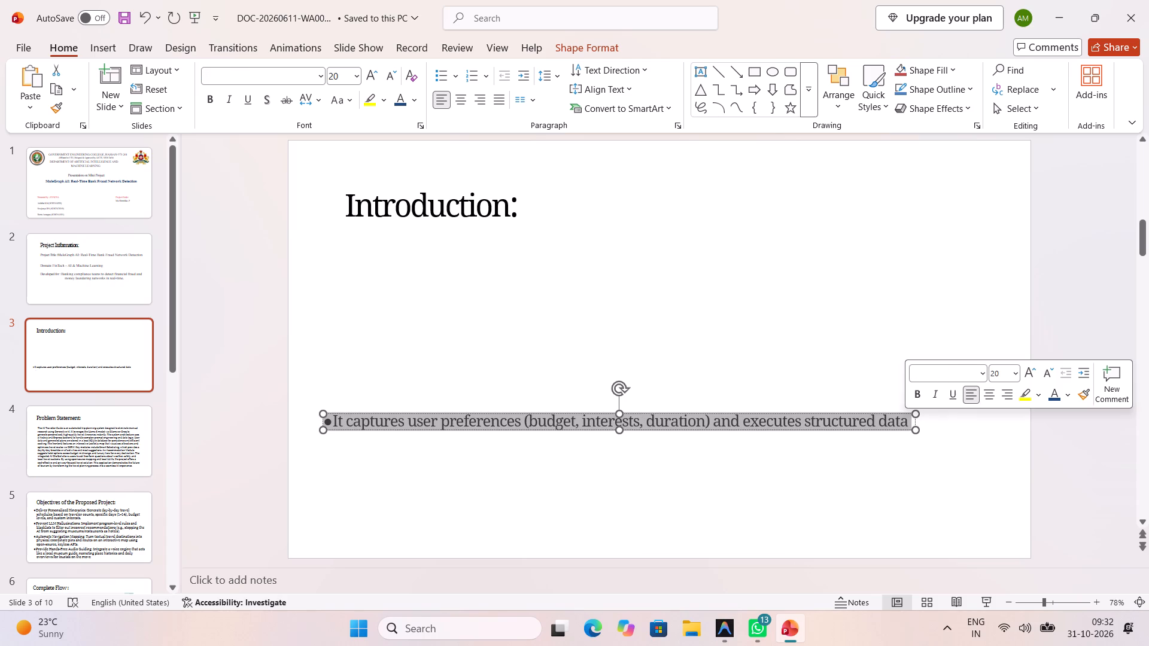
drag(287, 380, 288, 380)
key(BackSpace)
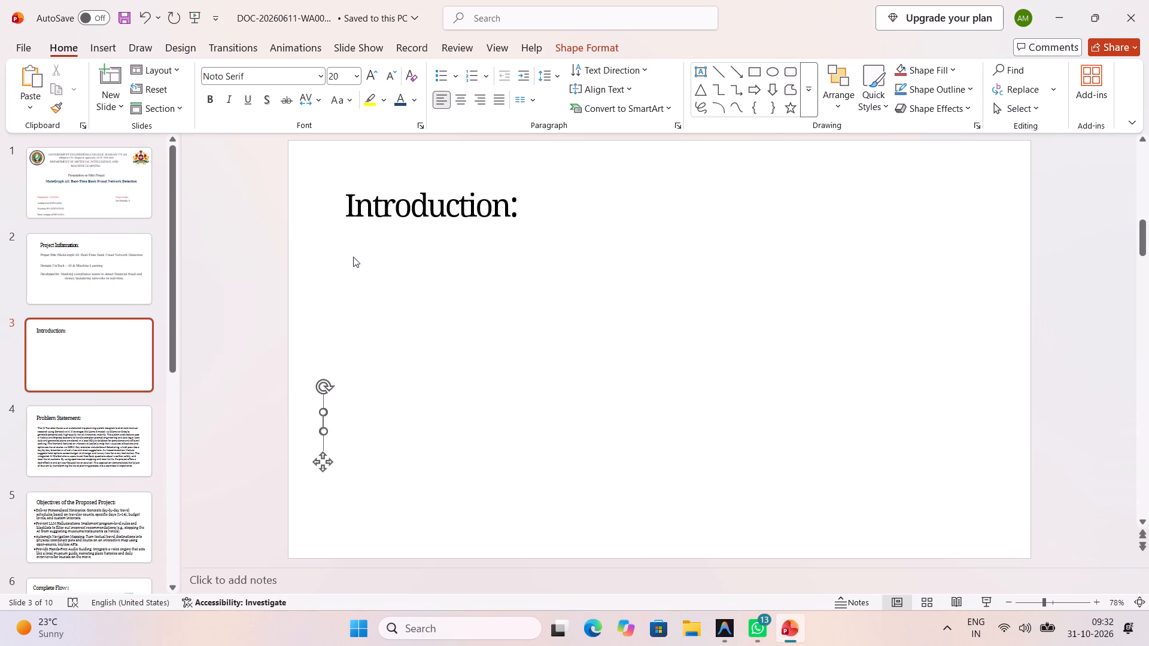
click(350, 246)
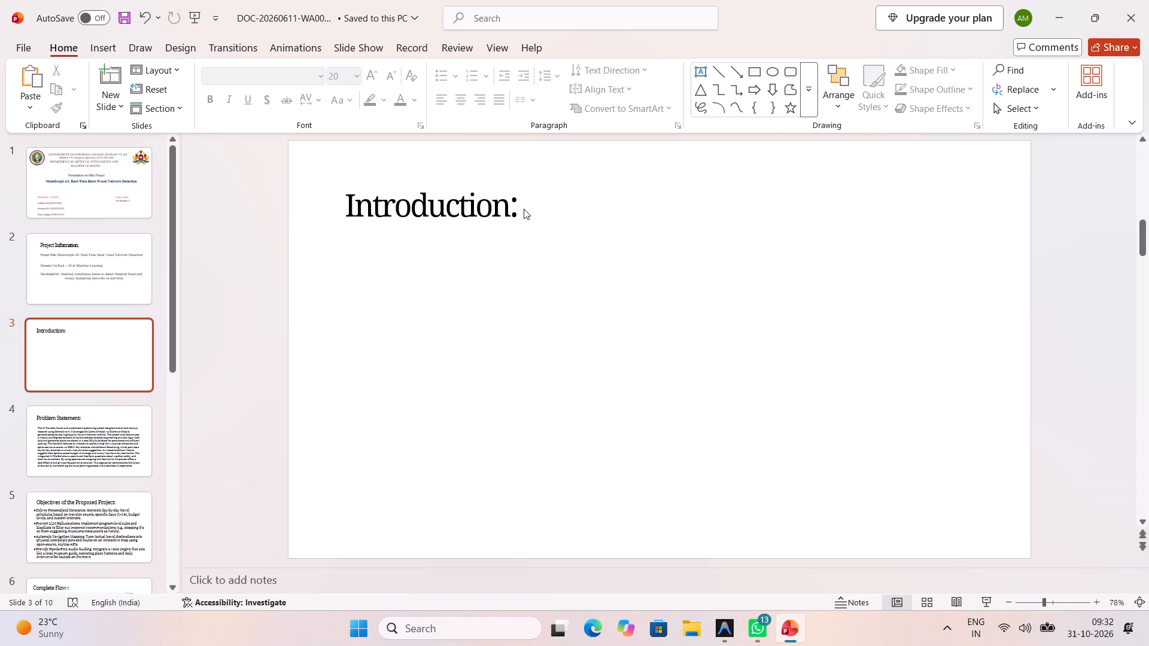
Change the font of the "Introduction:" heading to Times New Roman.
click(524, 209)
click(516, 207)
drag(516, 207, 418, 214)
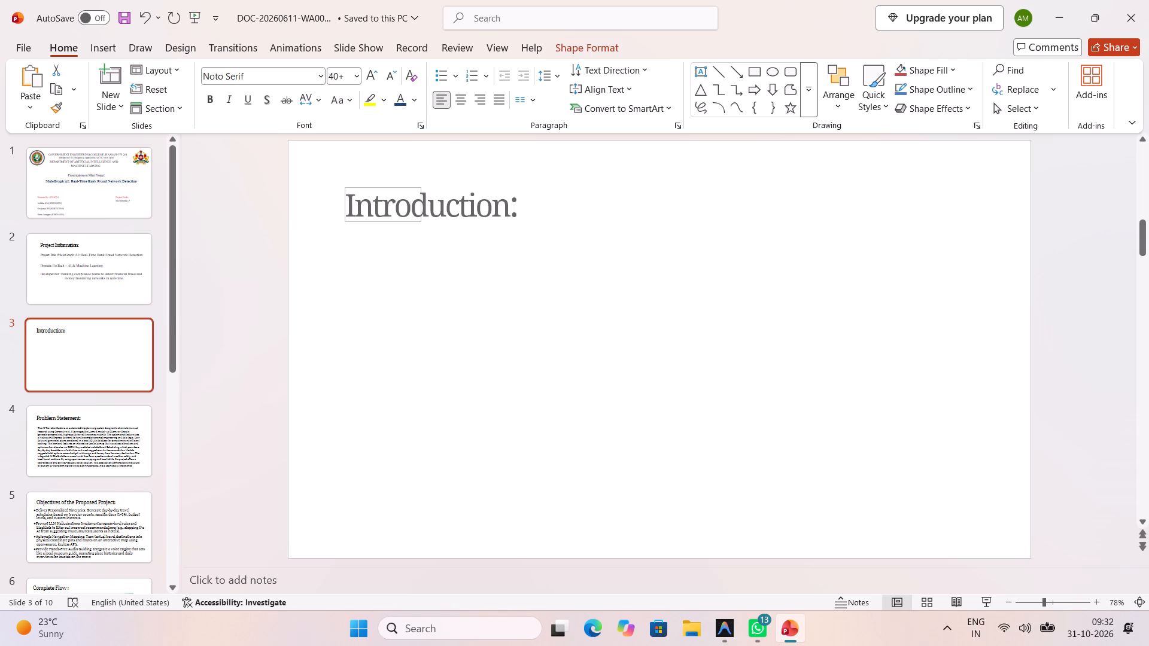
drag(418, 214, 526, 220)
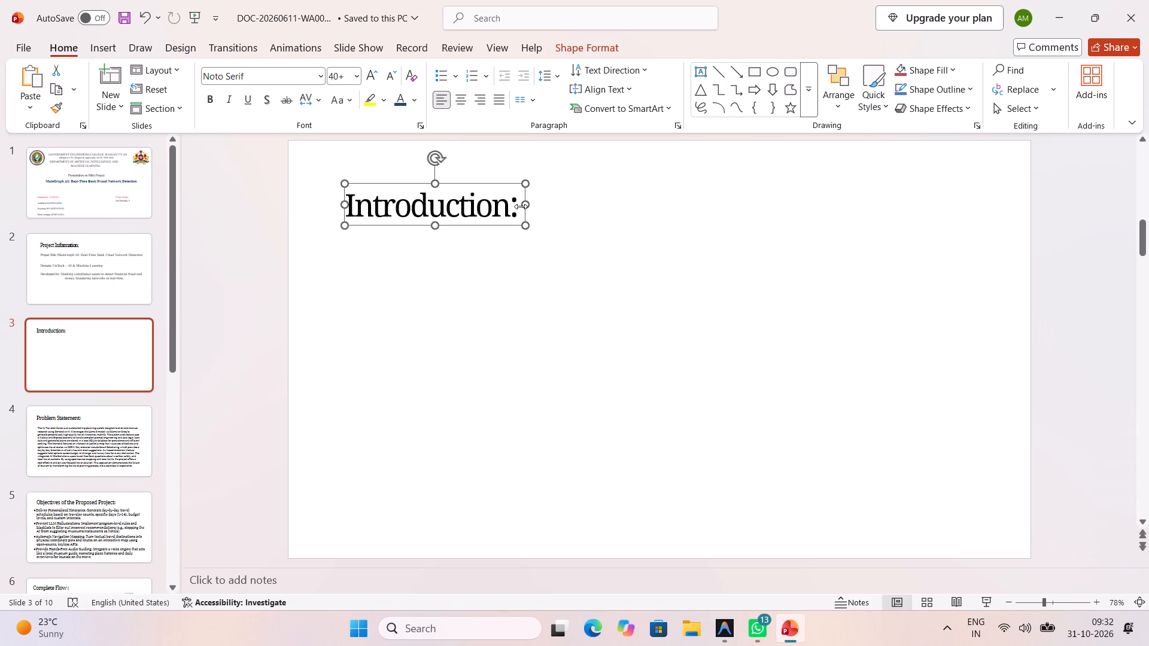
click(516, 206)
drag(516, 206, 319, 207)
click(395, 156)
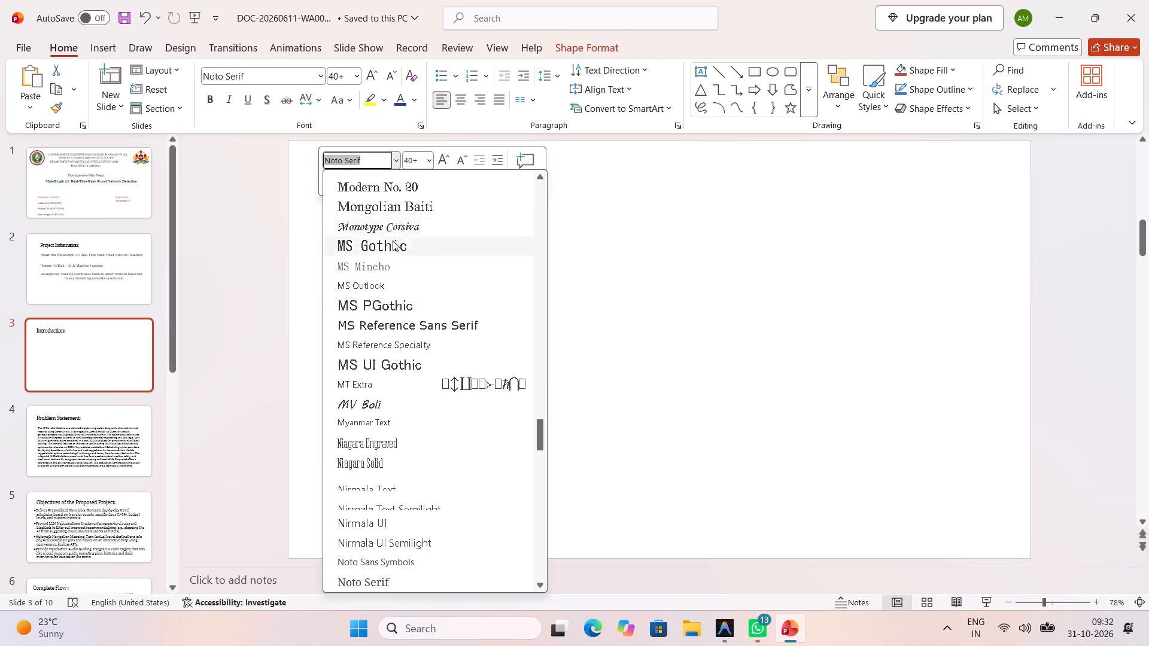
key(t)
text(im)
key(Return)
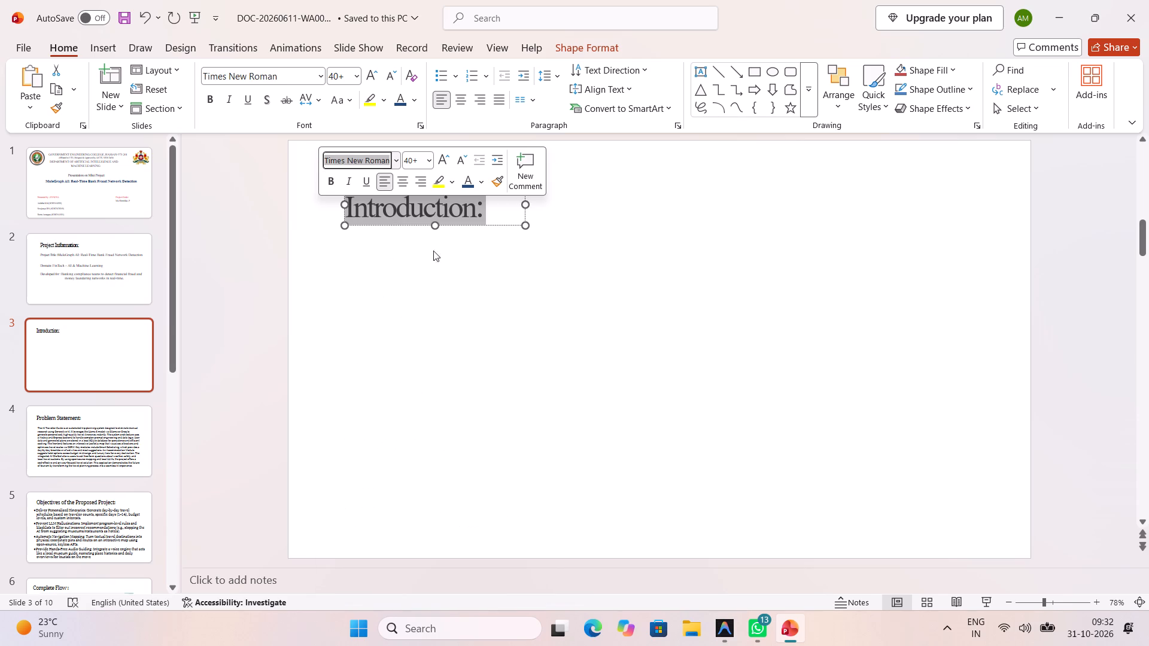
click(487, 213)
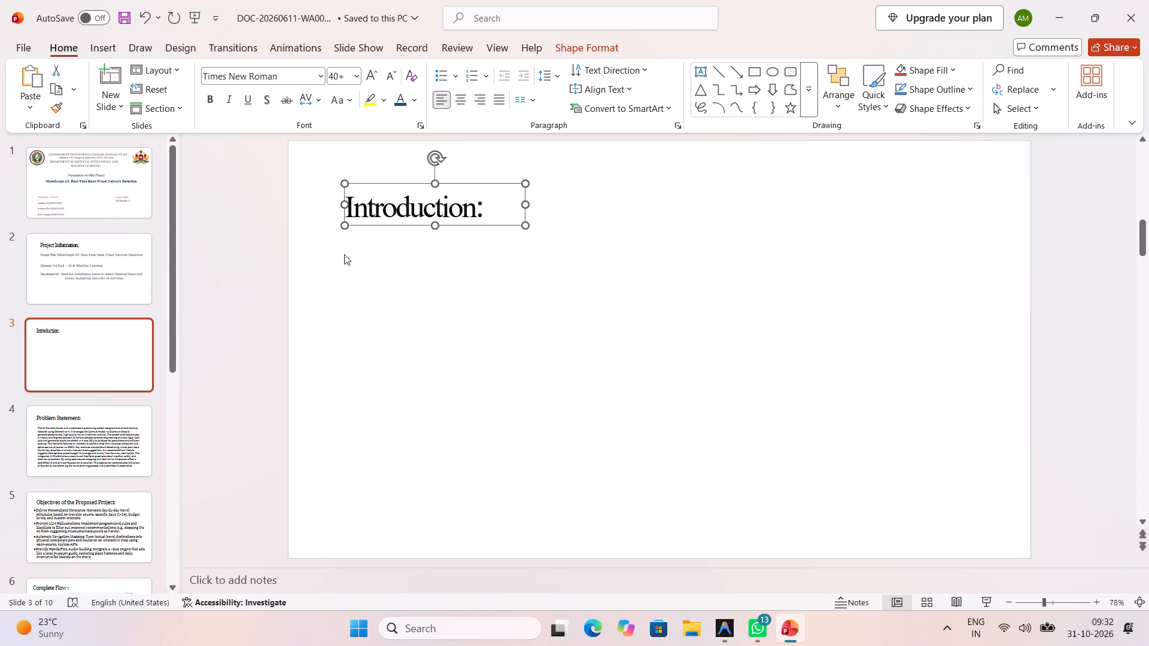
Add a text box below the "Introduction:" heading and paste the copied banking-fraud introduction paragraph into it.
click(358, 250)
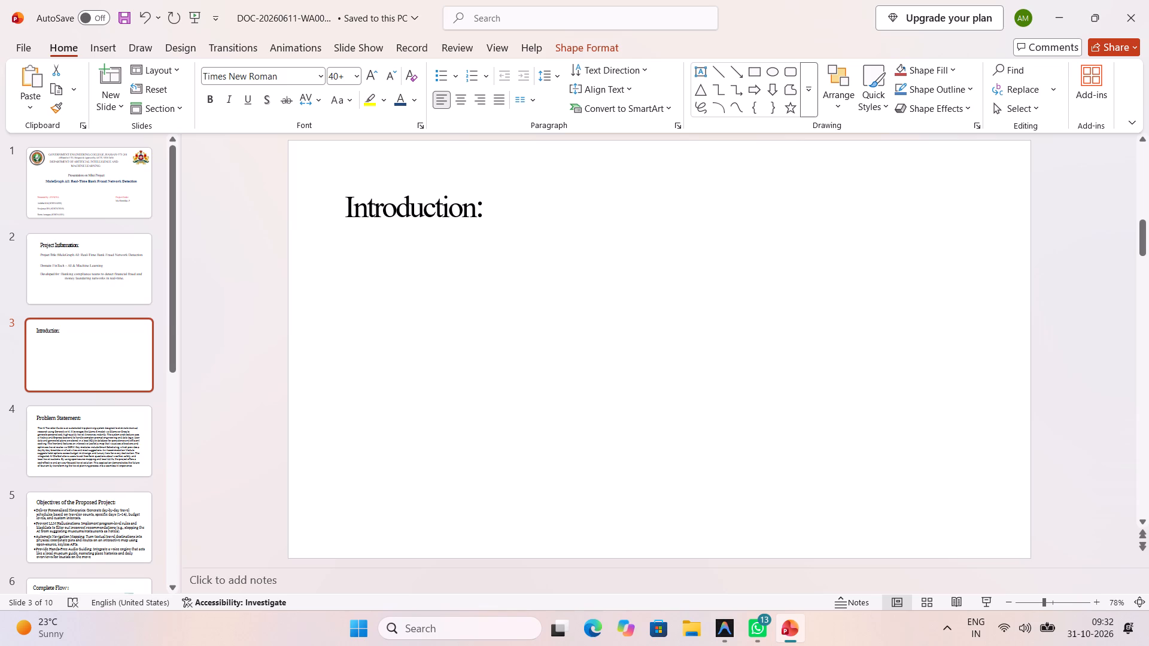
click(346, 257)
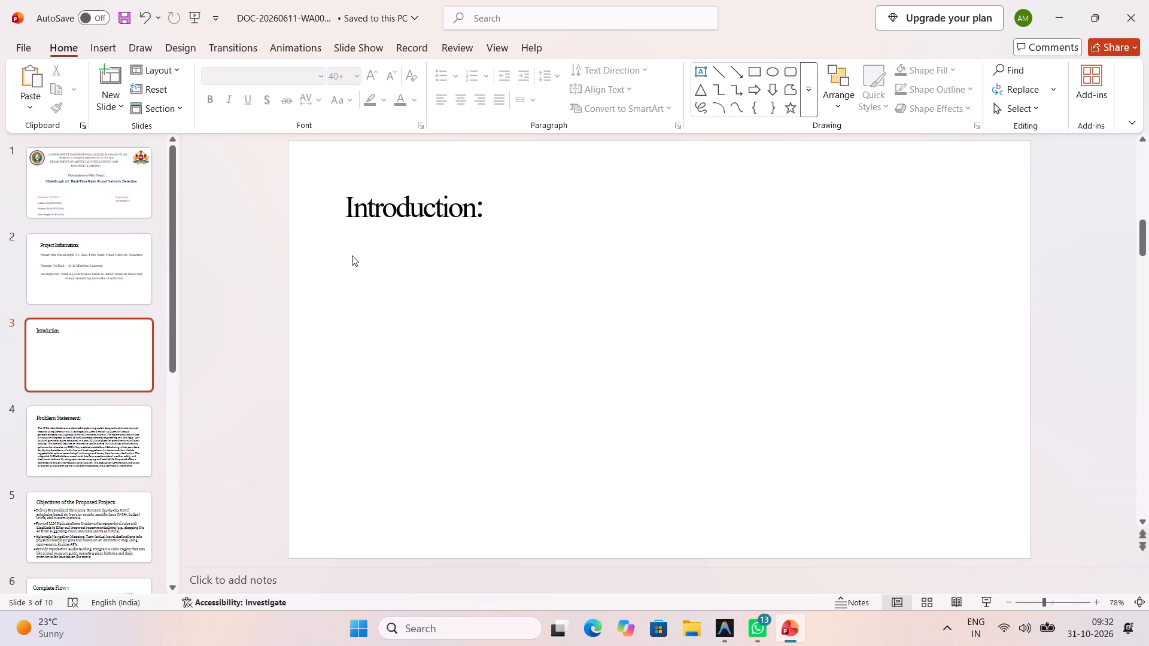
double_click(352, 255)
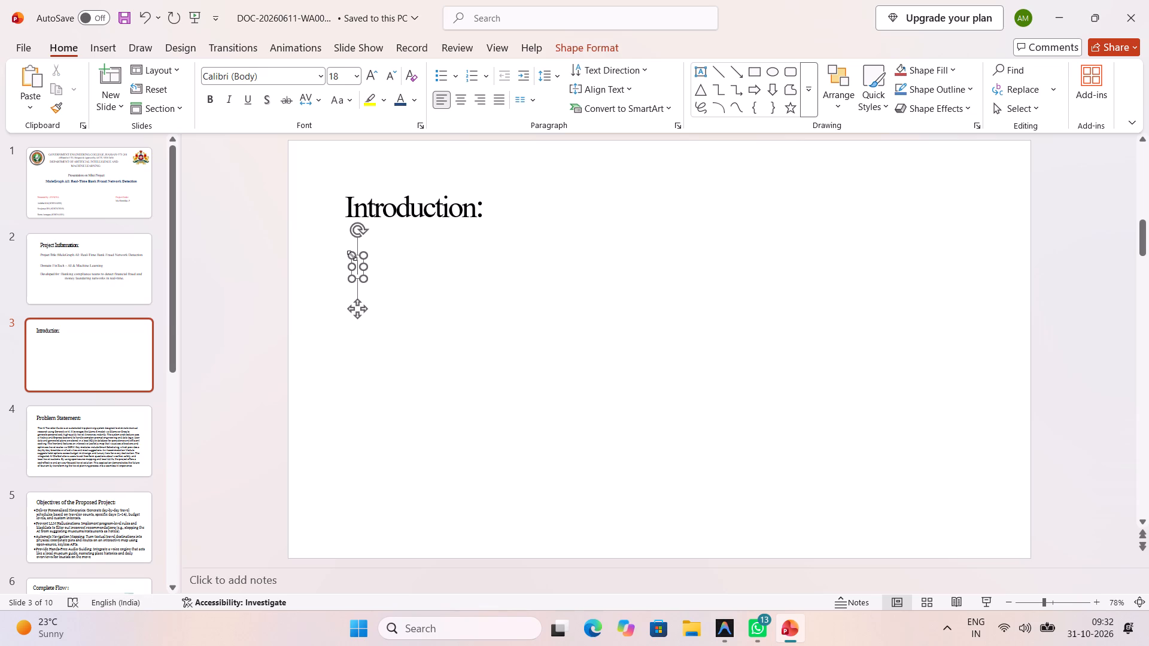
key(ctrl+v)
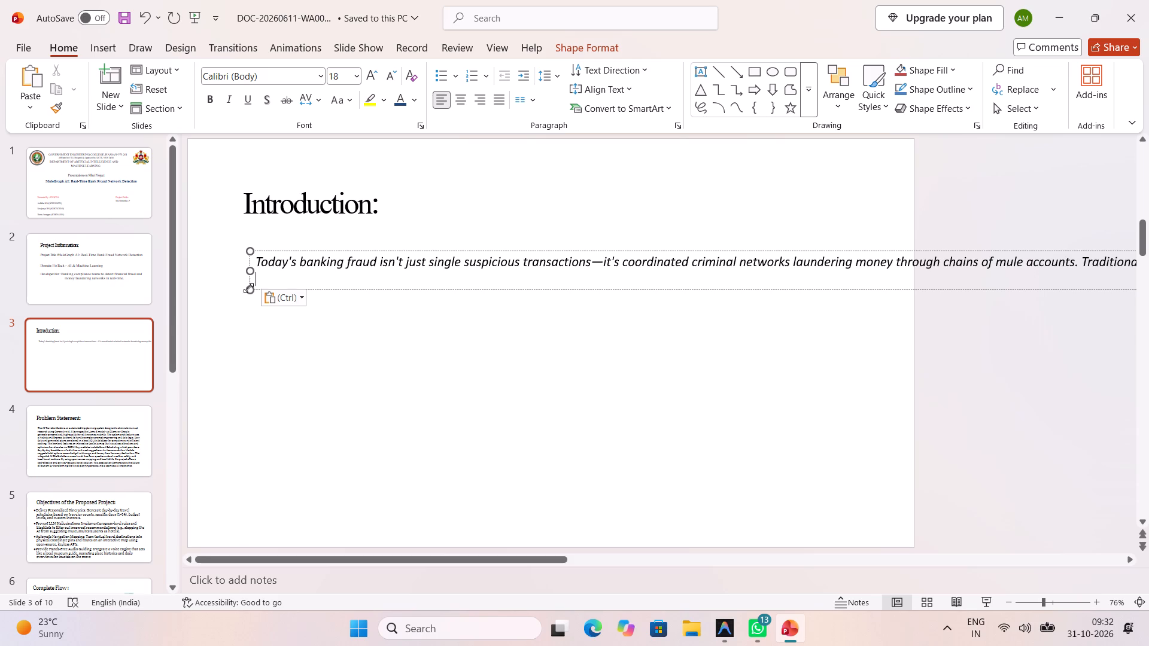
Narrow the pasted introduction text box from its far edge so the paragraph wraps within the slide's width below the heading.
drag(248, 290, 248, 296)
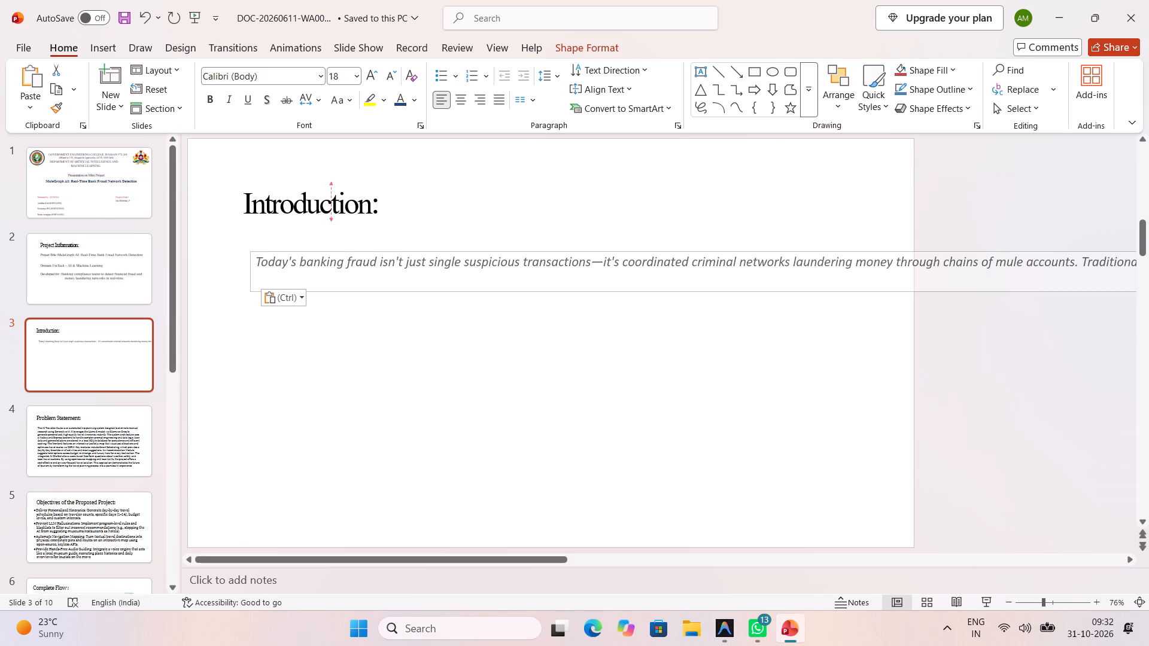
drag(248, 296, 229, 495)
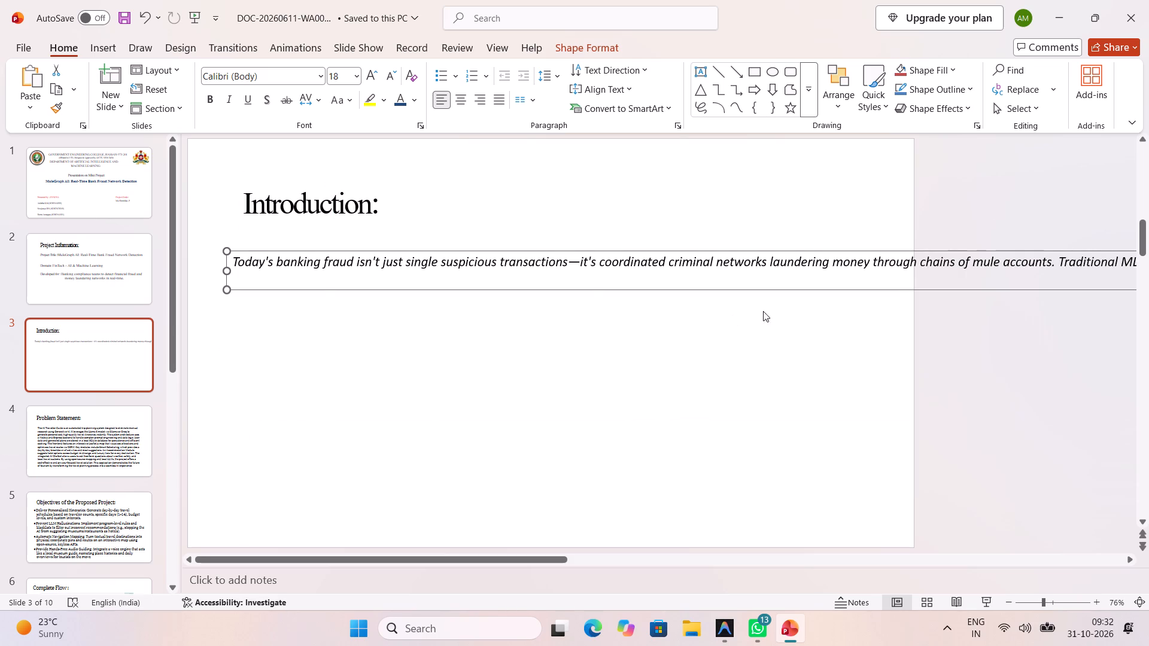
scroll(998, 257, left, 14)
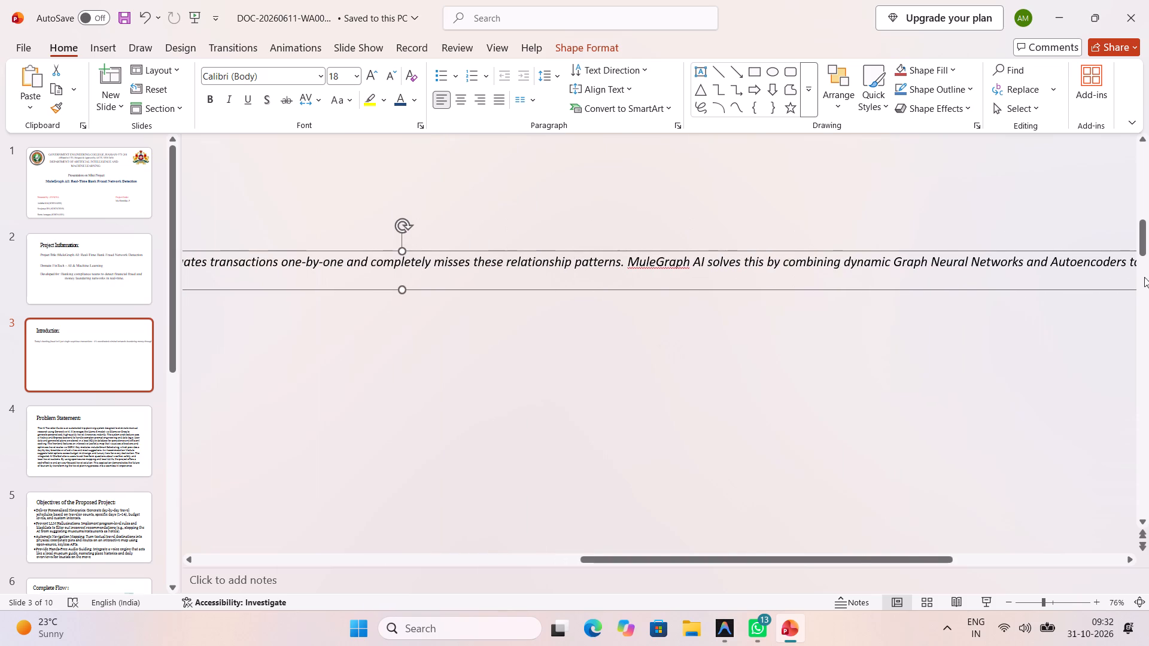
scroll(1127, 275, left, 15)
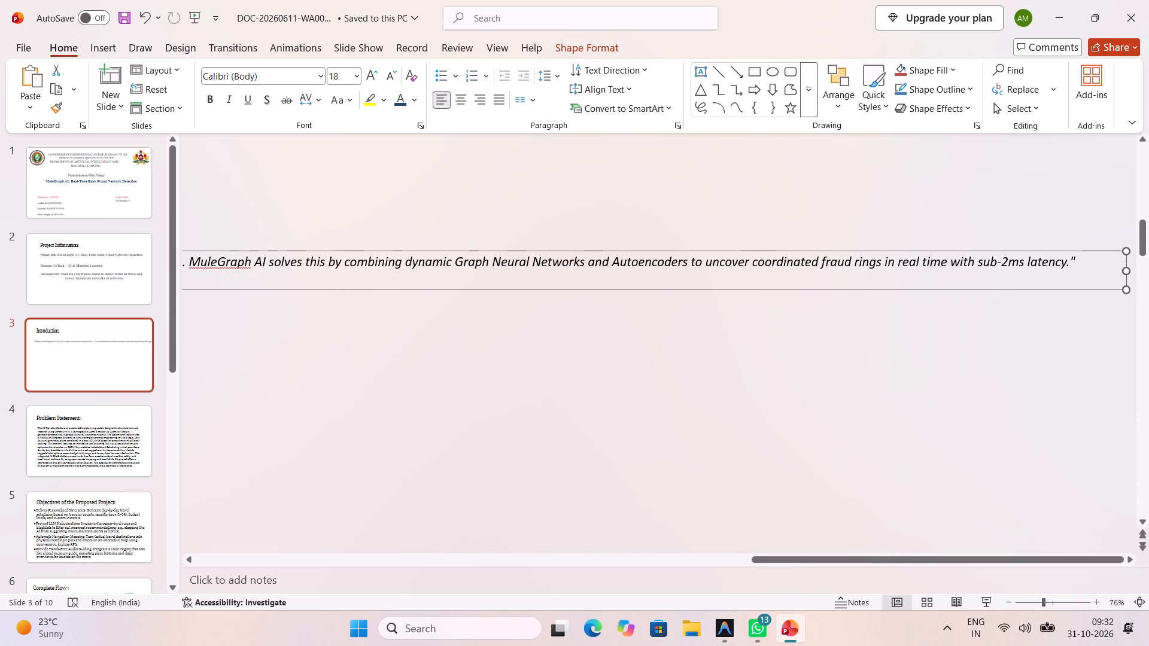
drag(1126, 290, 1061, 303)
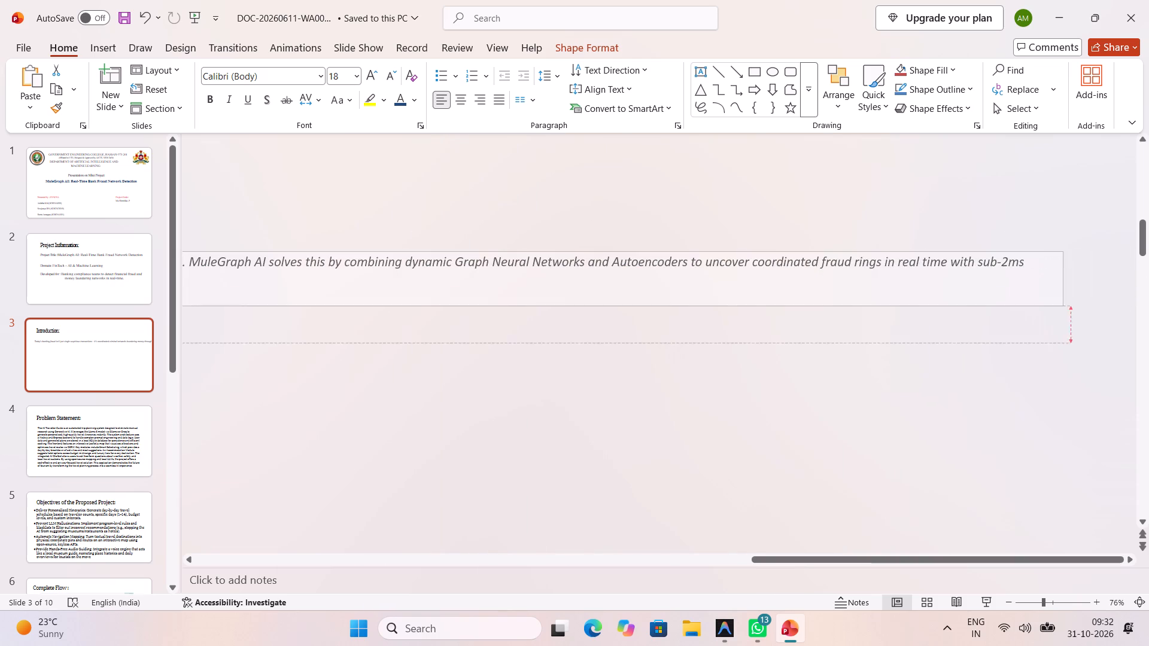
drag(1061, 303, 528, 367)
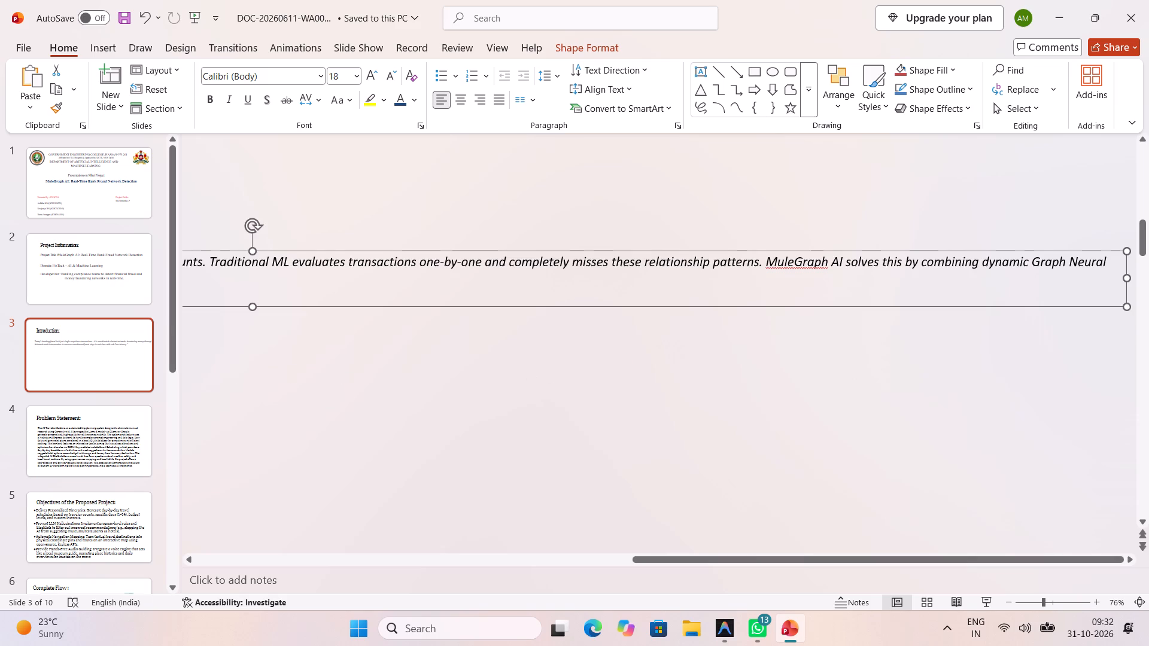
drag(1124, 306, 1025, 304)
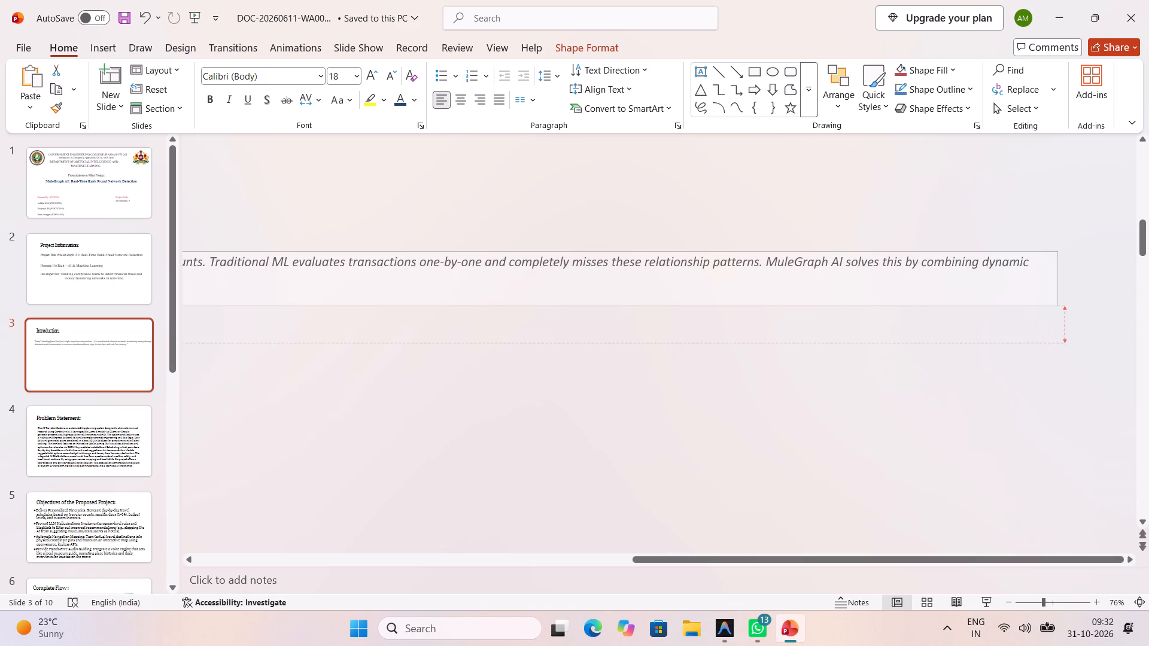
drag(1025, 304, 695, 314)
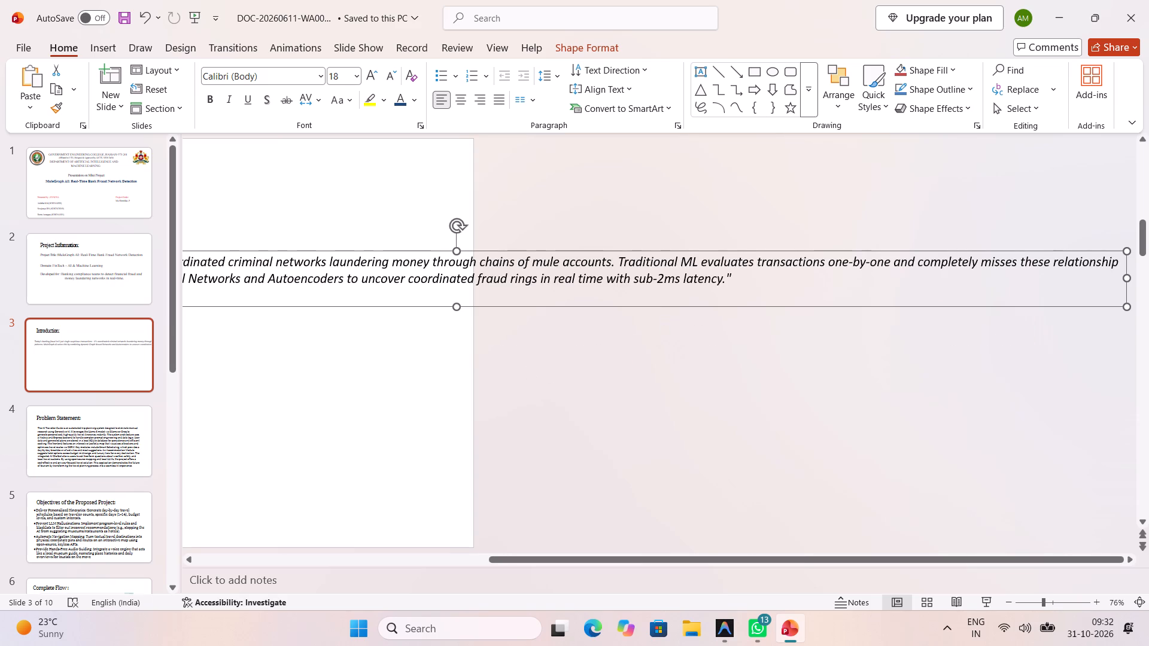
click(1121, 303)
drag(1127, 306, 418, 486)
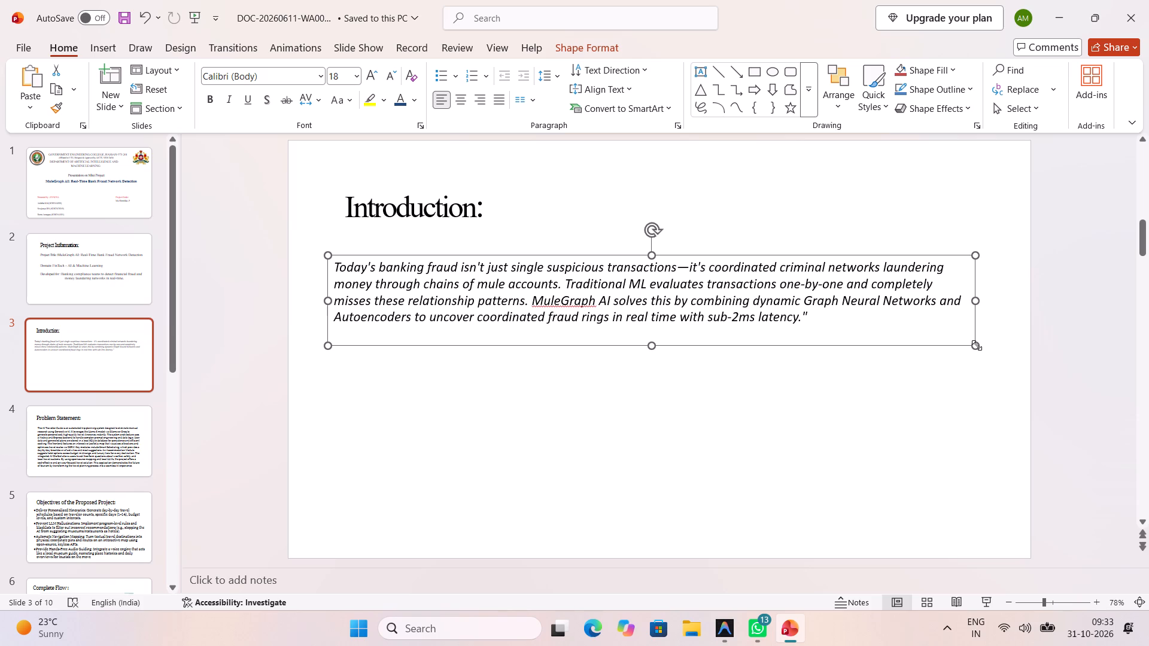
drag(975, 345, 968, 479)
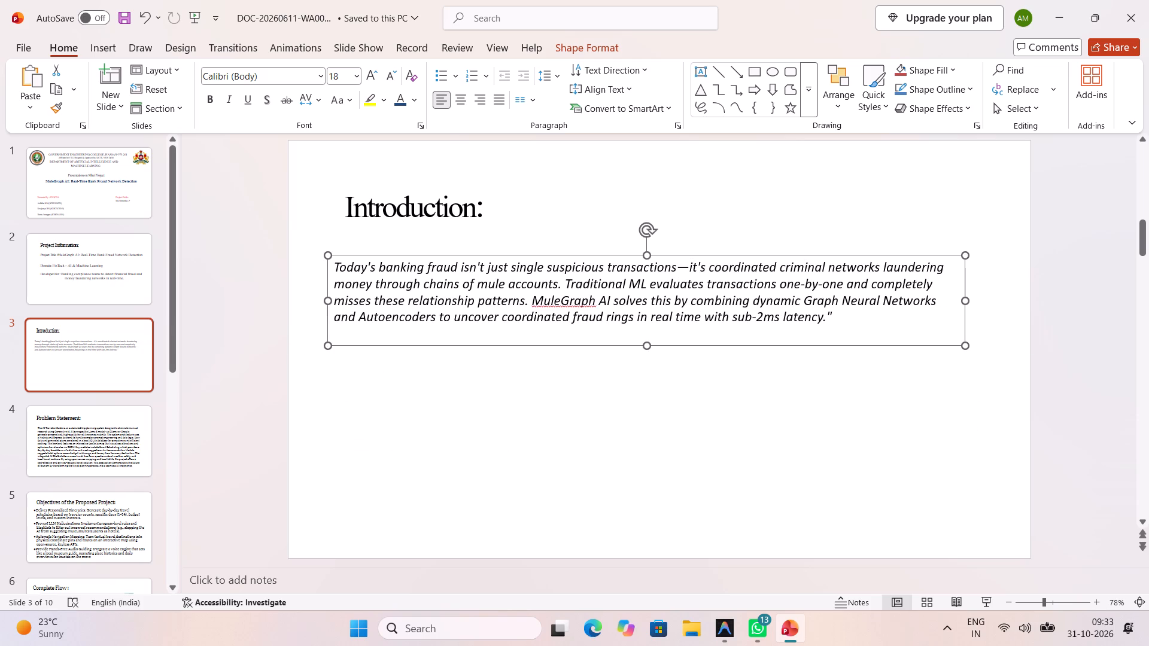
Format the whole introduction paragraph in Times New Roman at font size 24.
click(853, 321)
drag(853, 321, 749, 307)
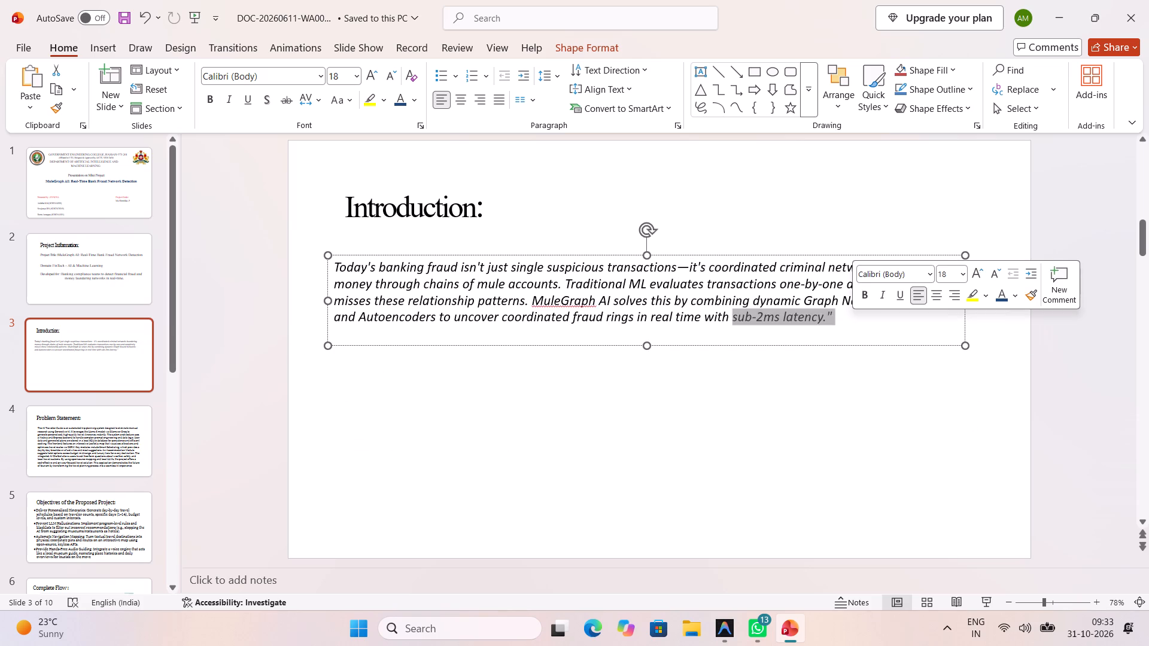
drag(749, 307, 355, 263)
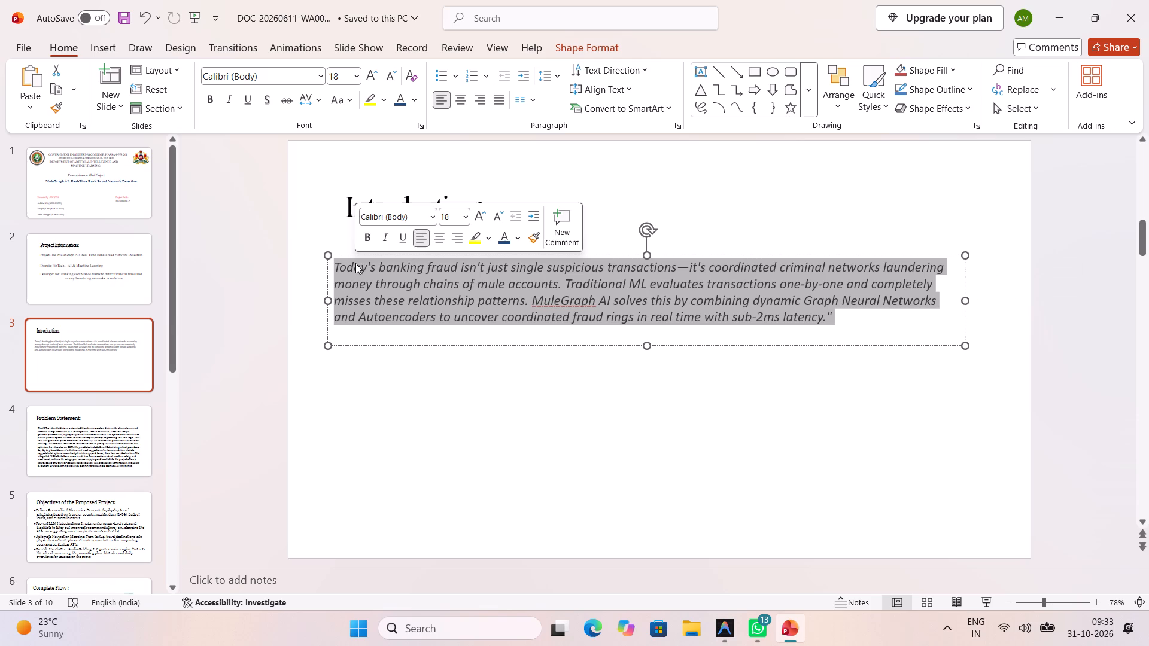
click(428, 215)
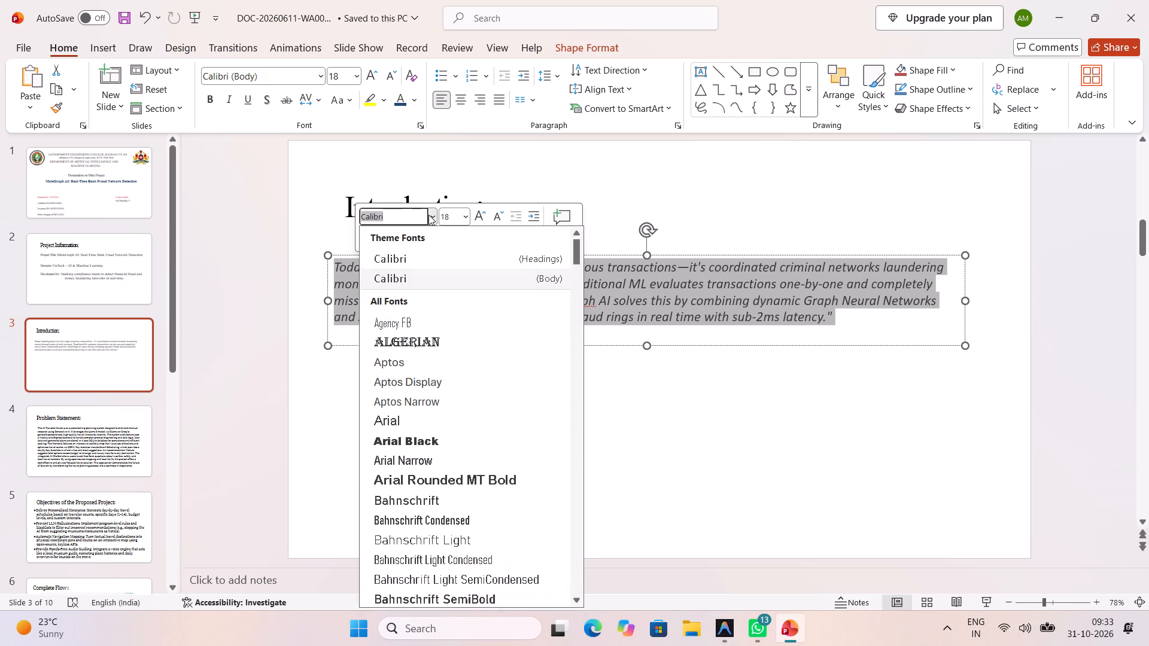
text(tim)
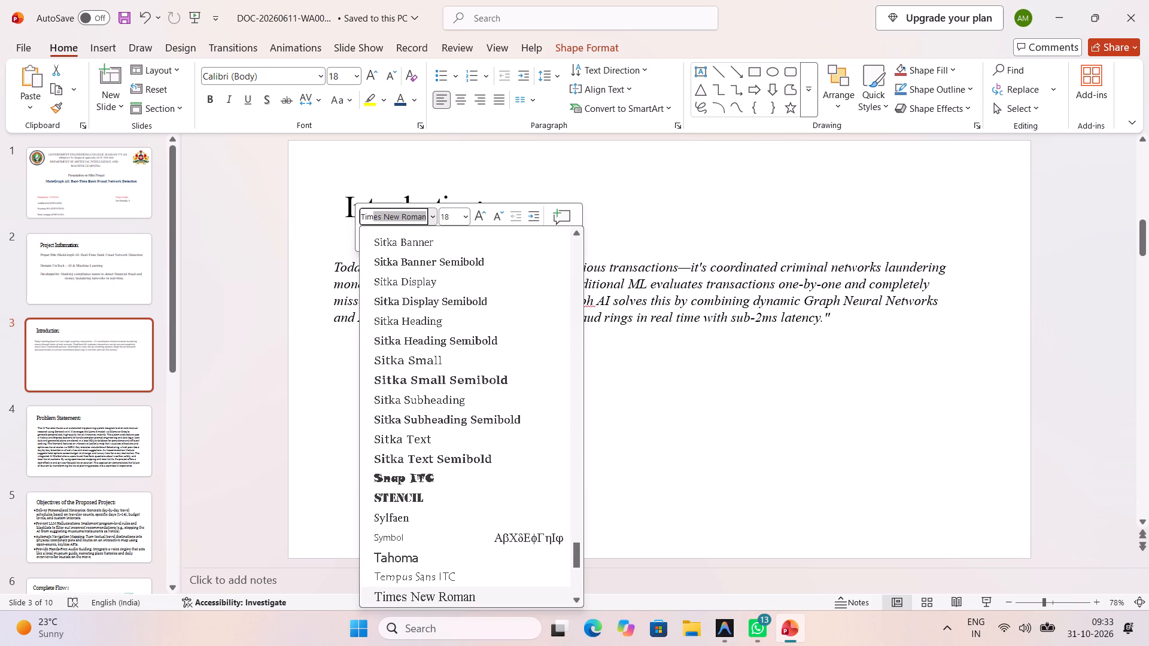
key(Return)
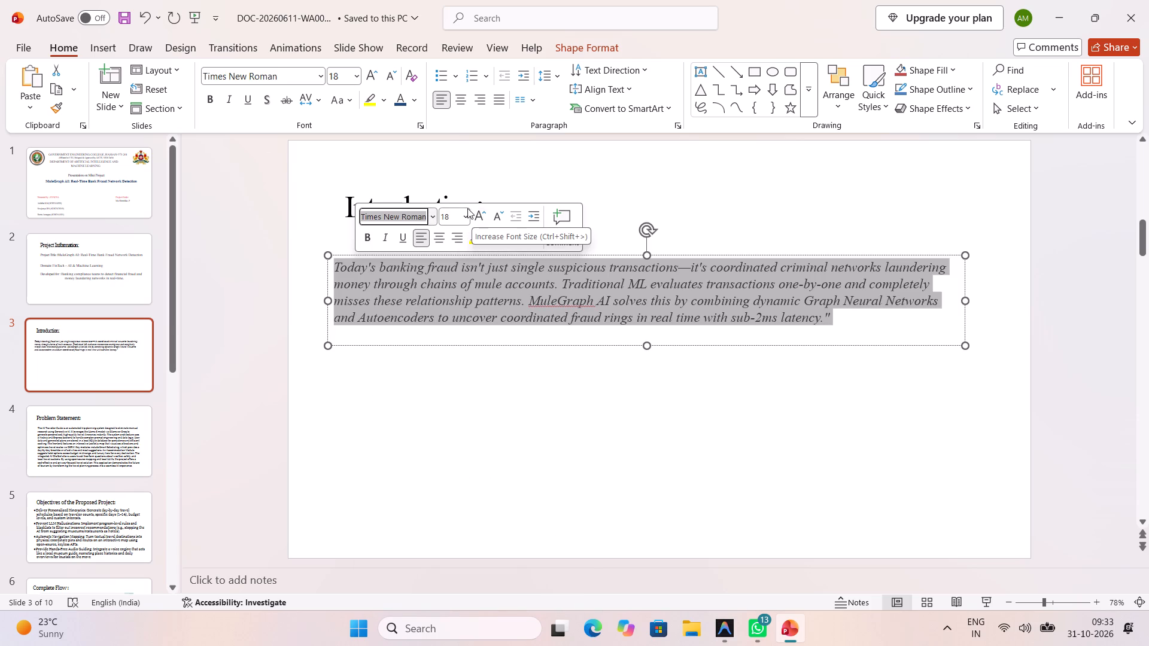
click(465, 214)
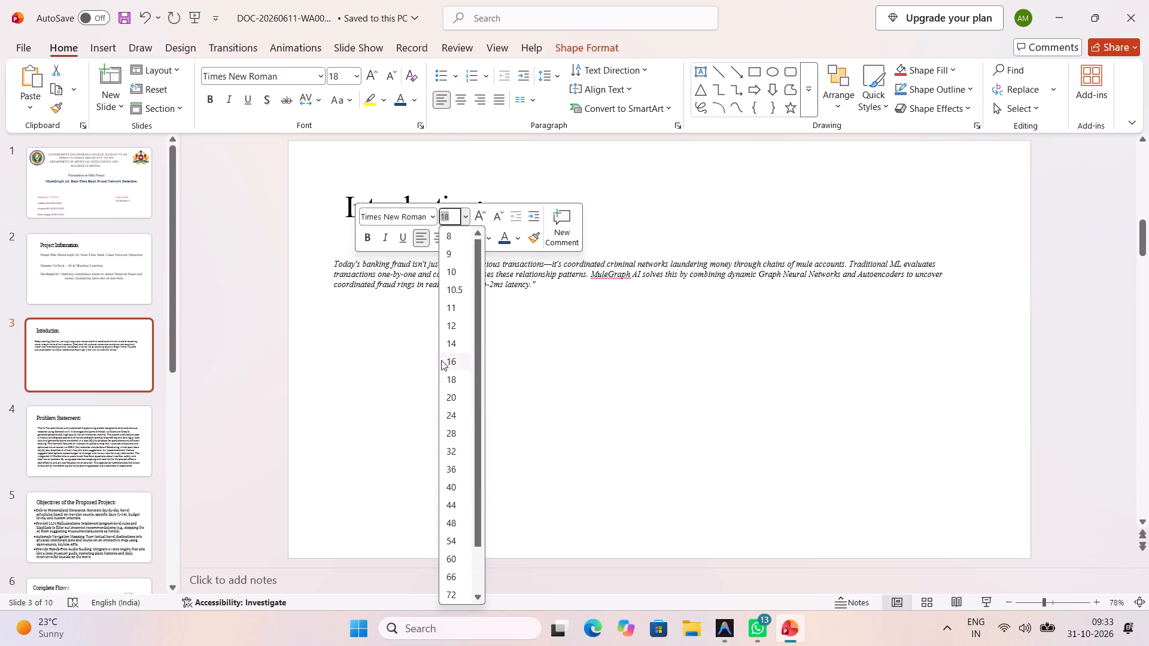
click(455, 416)
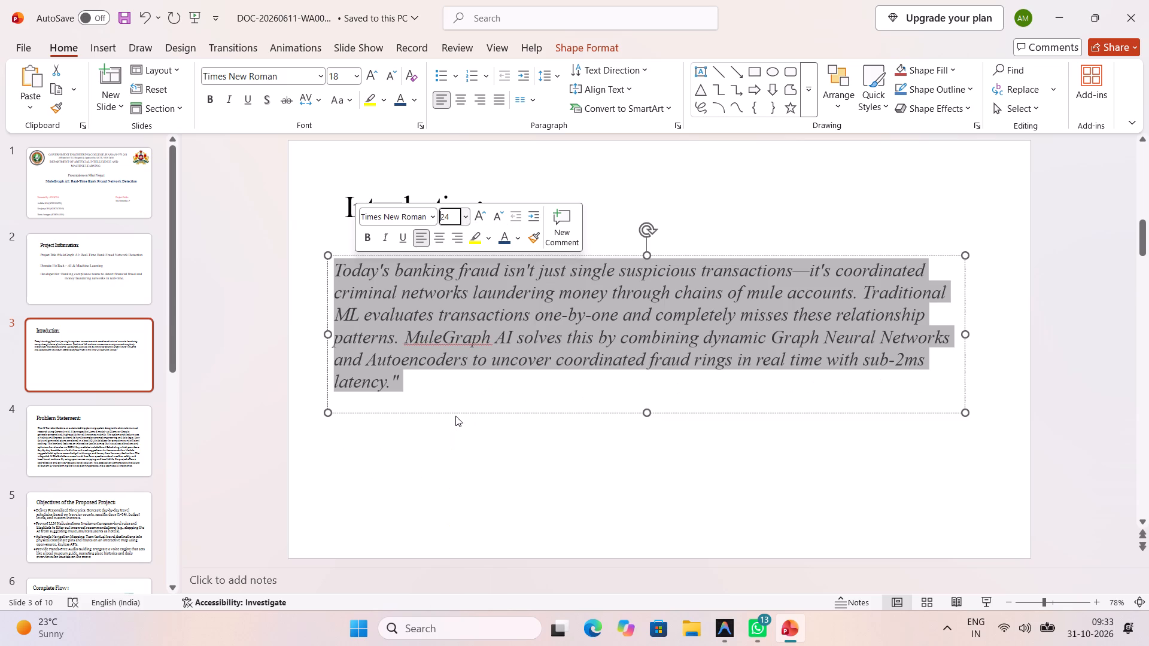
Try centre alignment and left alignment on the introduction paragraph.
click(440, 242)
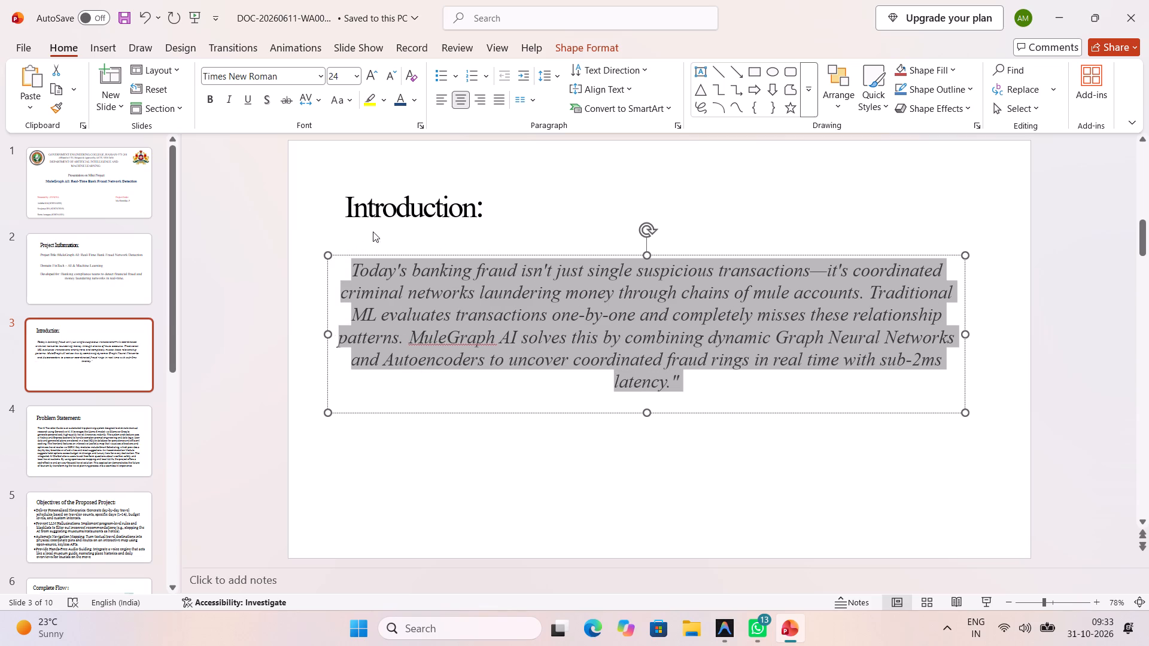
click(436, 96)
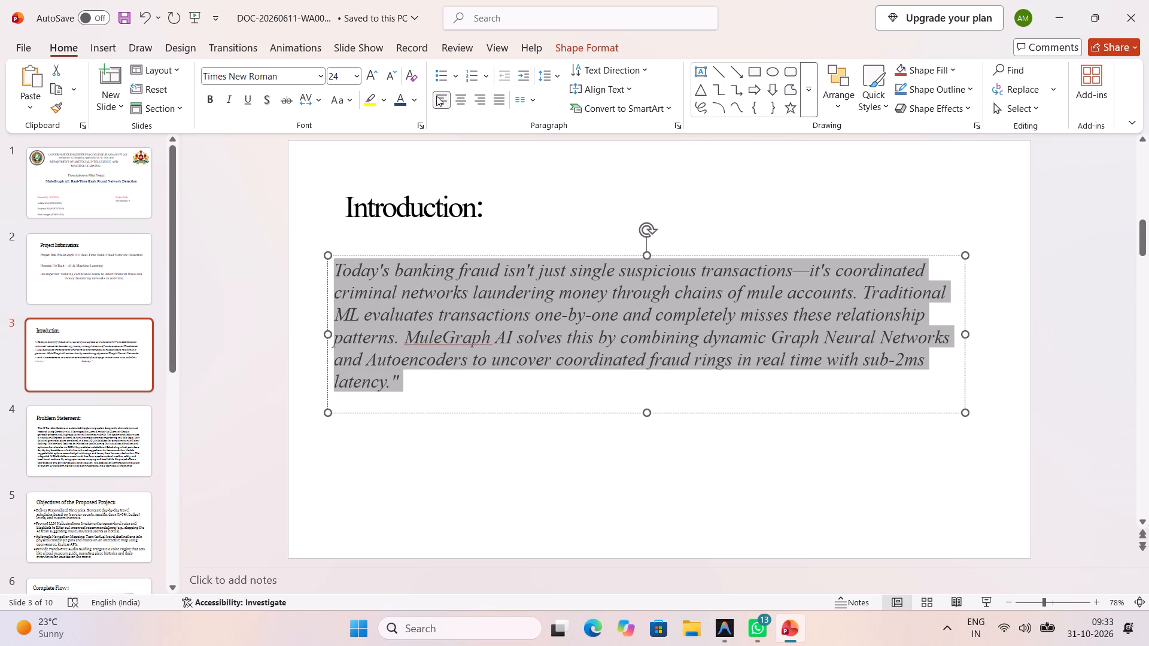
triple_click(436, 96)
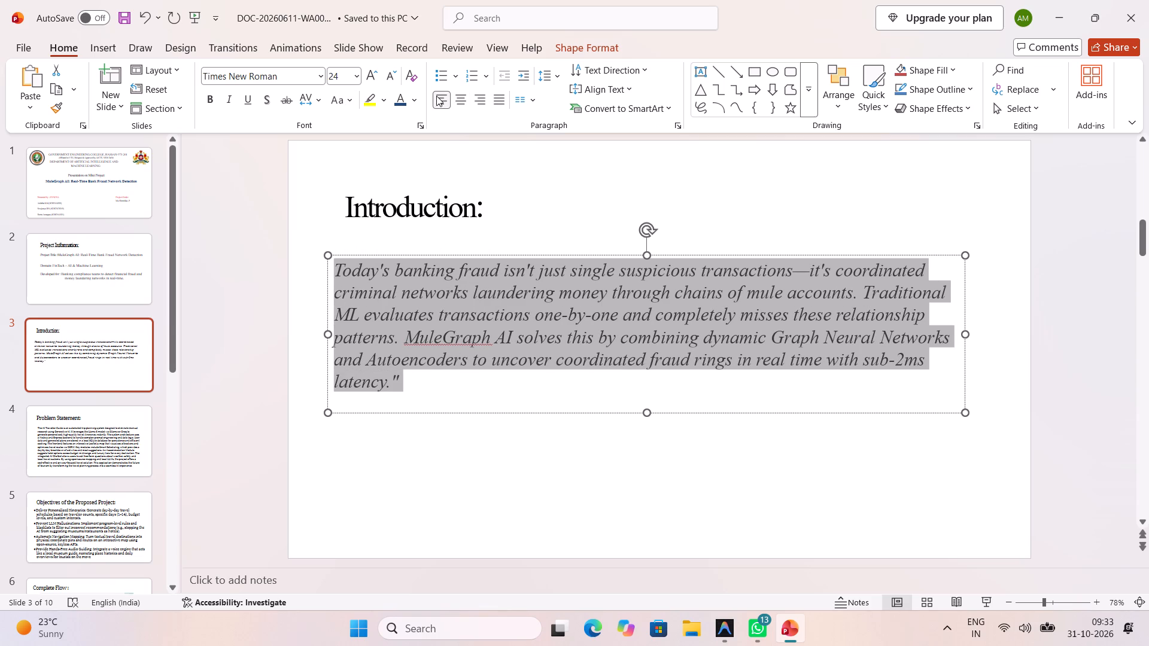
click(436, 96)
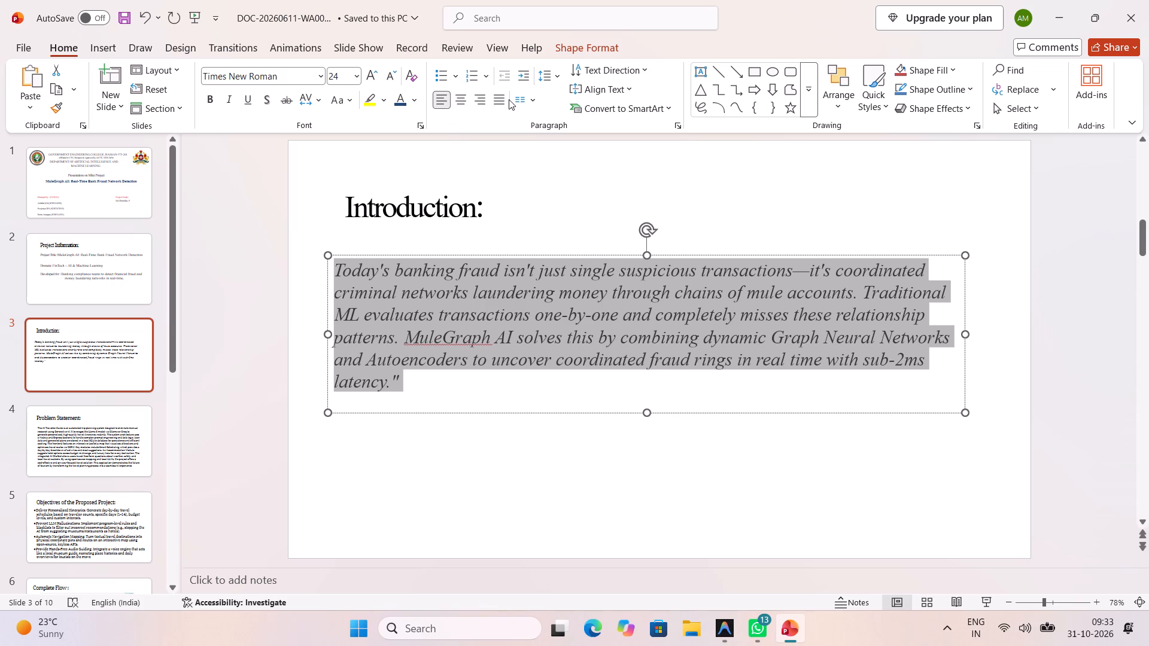
Justify the introduction paragraph.
click(503, 96)
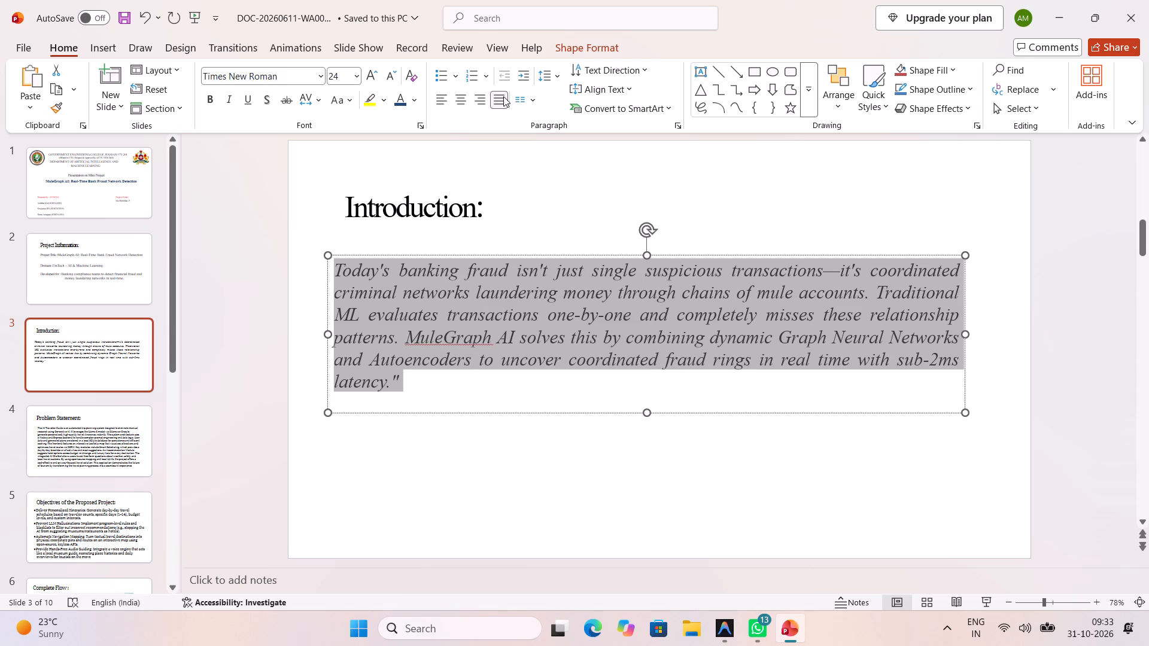
click(412, 382)
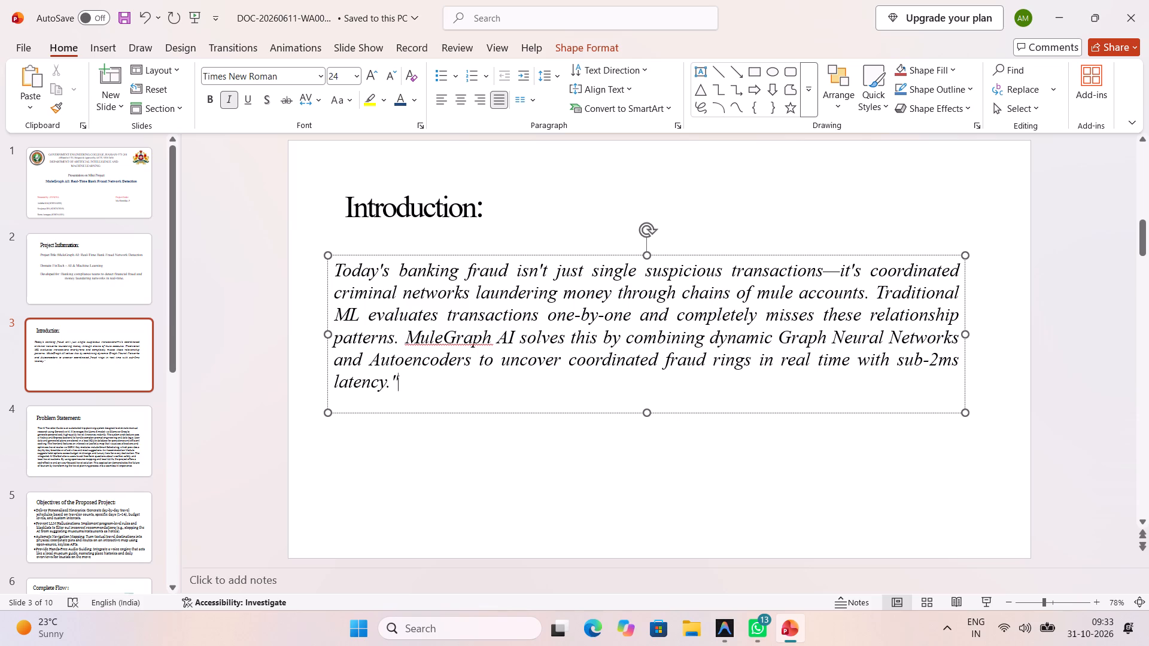
click(115, 437)
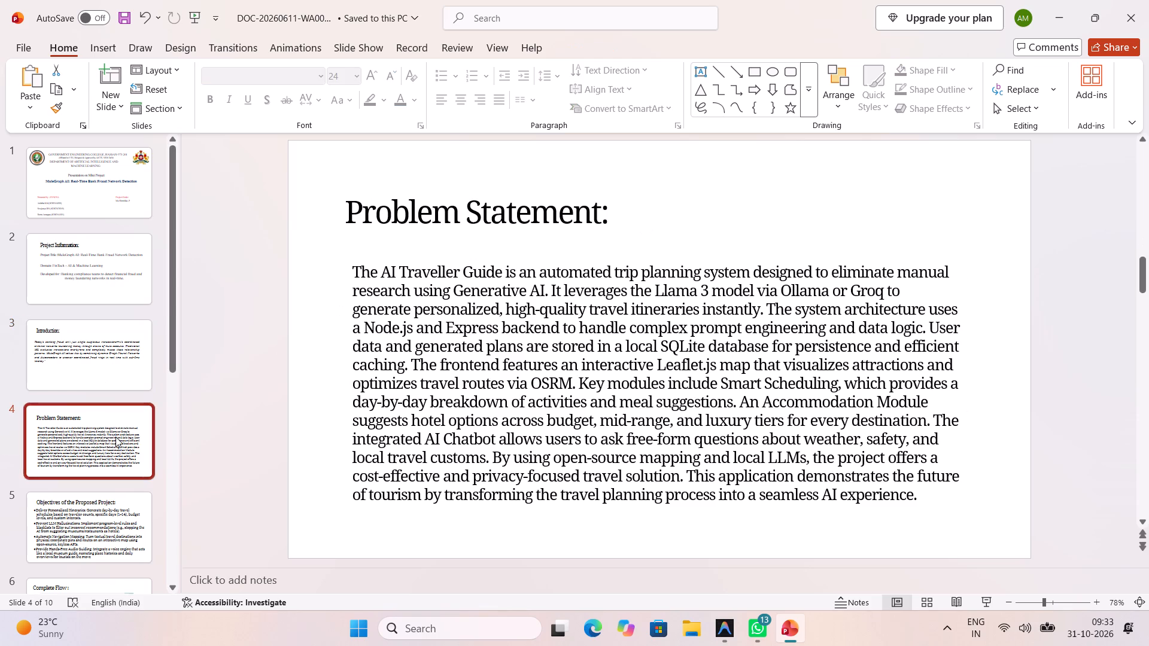
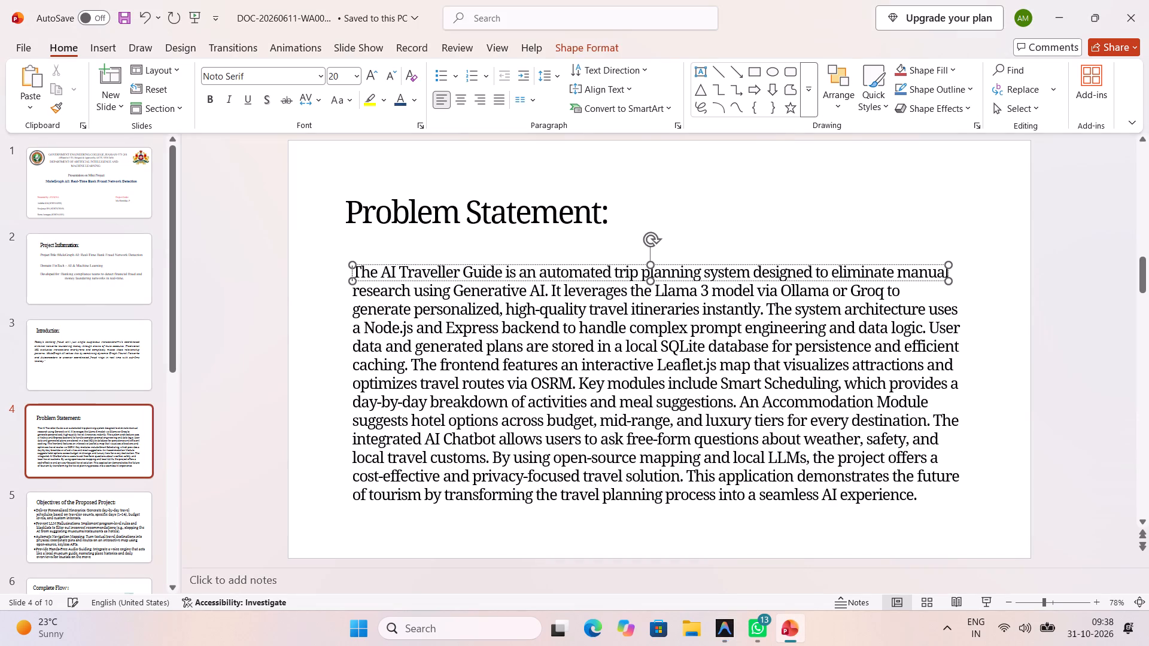
drag(354, 270, 925, 529)
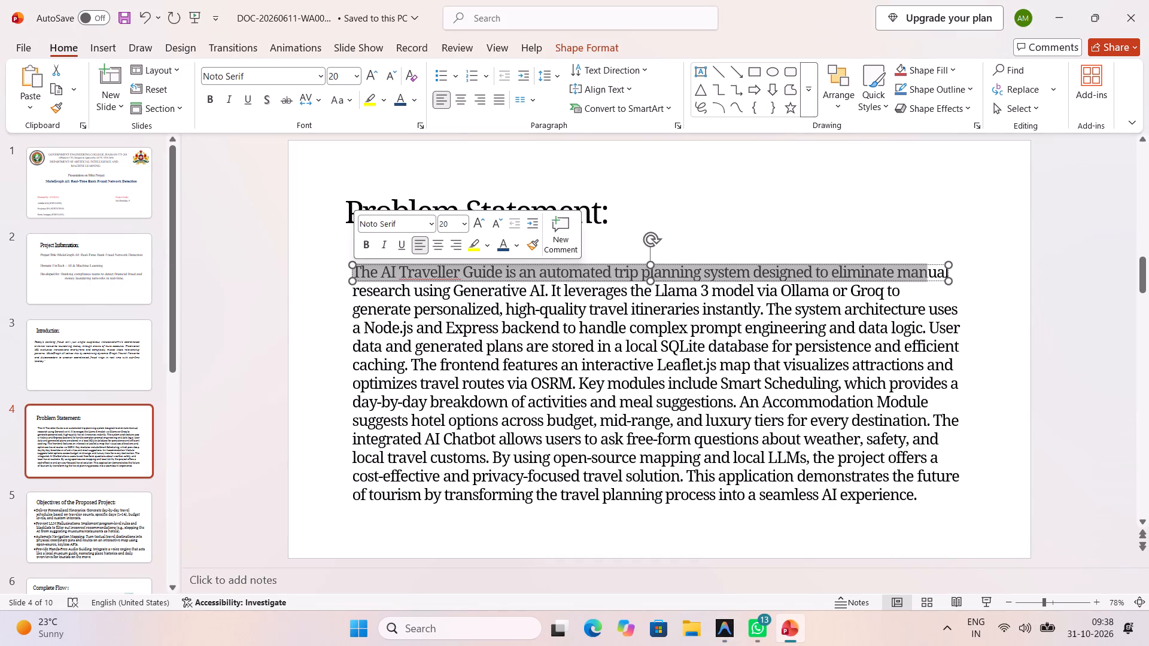
drag(925, 529, 981, 525)
key(BackSpace)
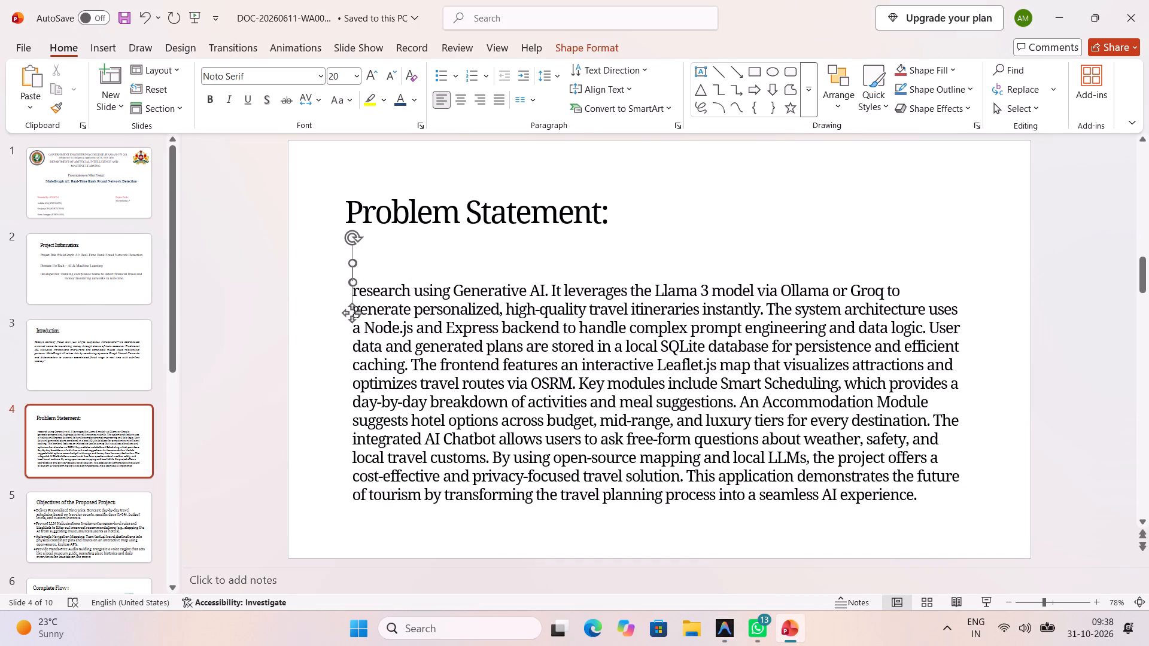
click(917, 497)
drag(917, 497, 758, 487)
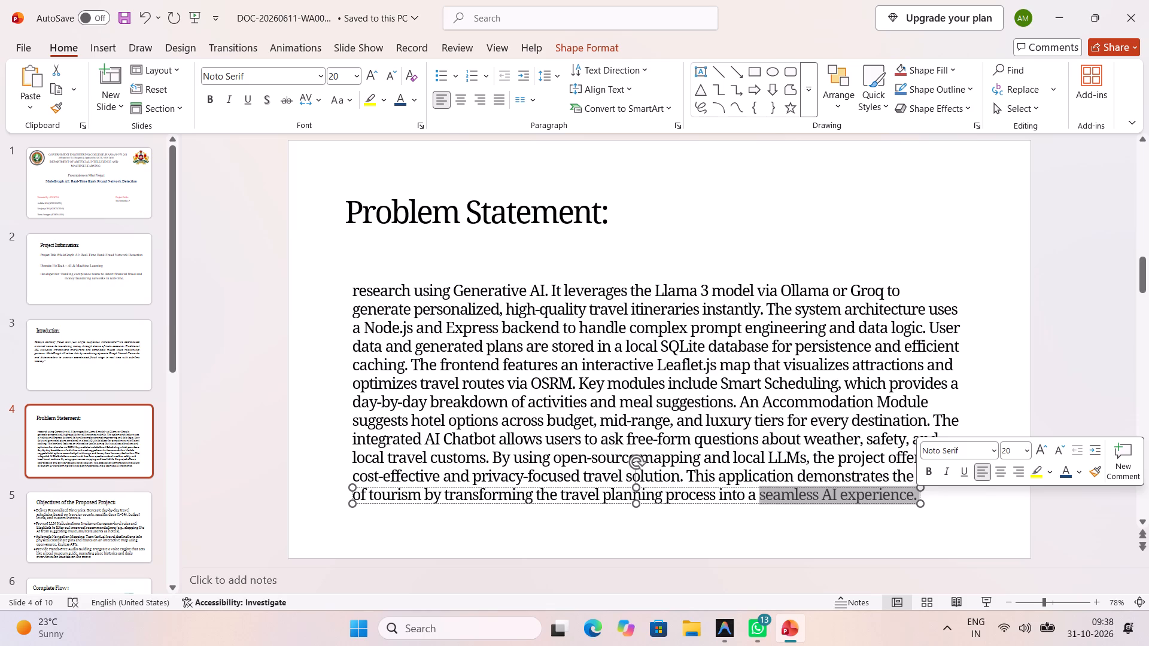
drag(758, 487, 358, 468)
key(BackSpace)
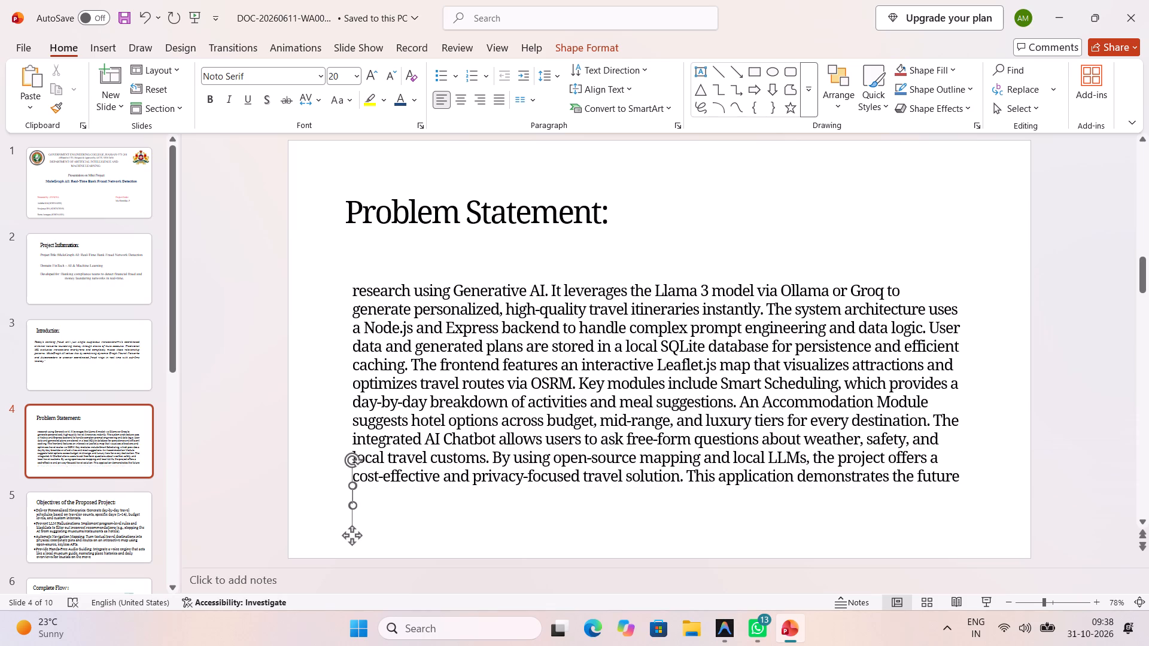
Delete the bottom remaining body line, starting "cost-effective and privacy-focused travel solution", from the Problem Statement slide.
click(959, 476)
drag(959, 476, 632, 420)
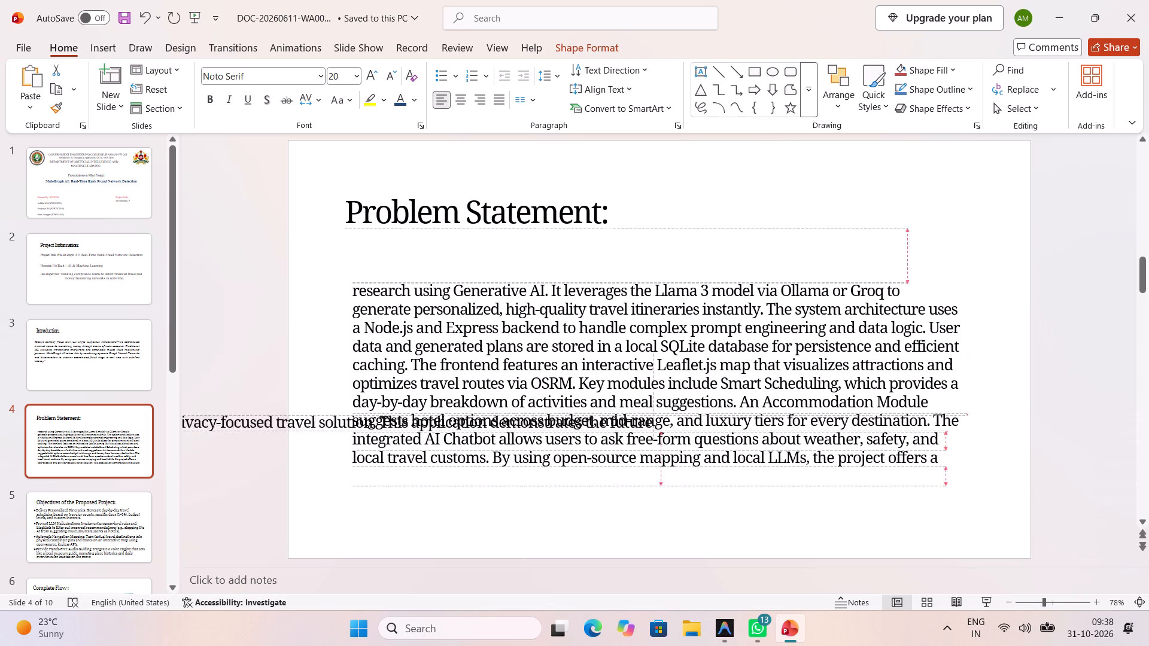
drag(632, 420, 951, 474)
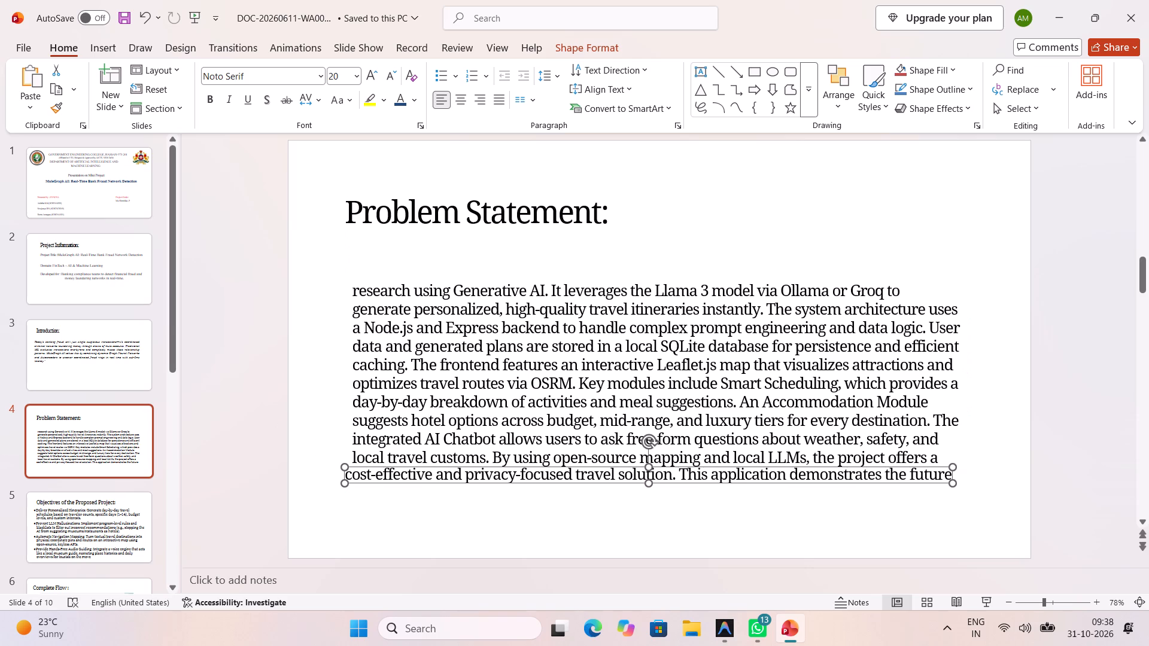
click(950, 474)
drag(950, 474, 387, 406)
key(BackSpace)
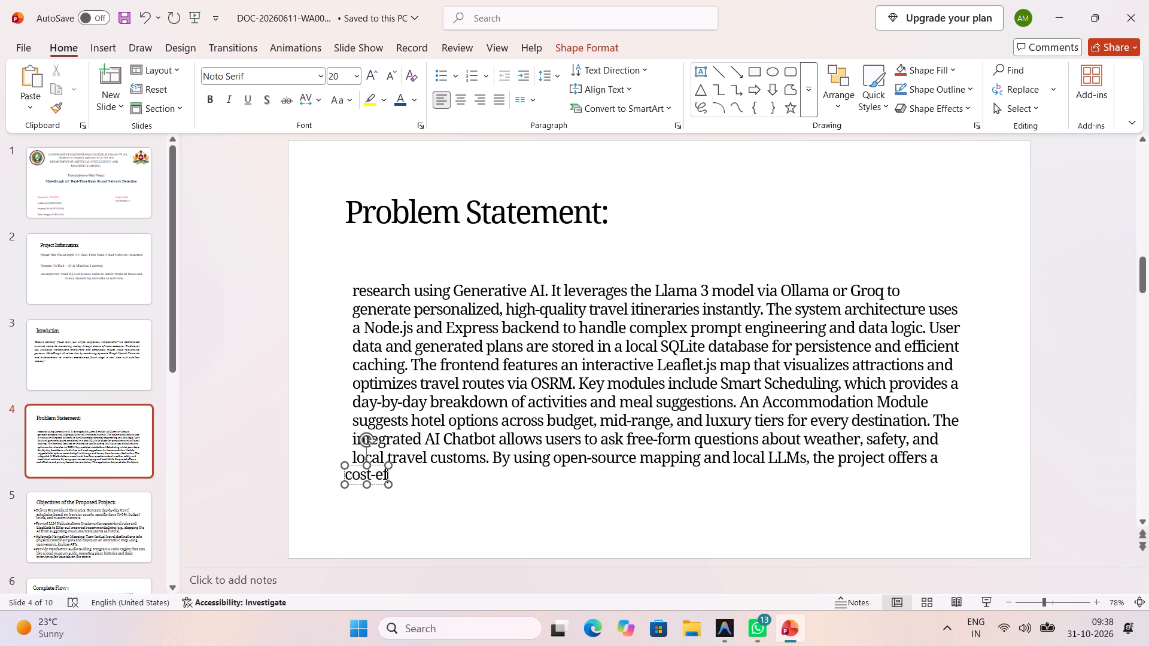
key(BackSpace)
key(BackSpace)
key(BackSpace)
key(BackSpace)
key(BackSpace)
key(BackSpace)
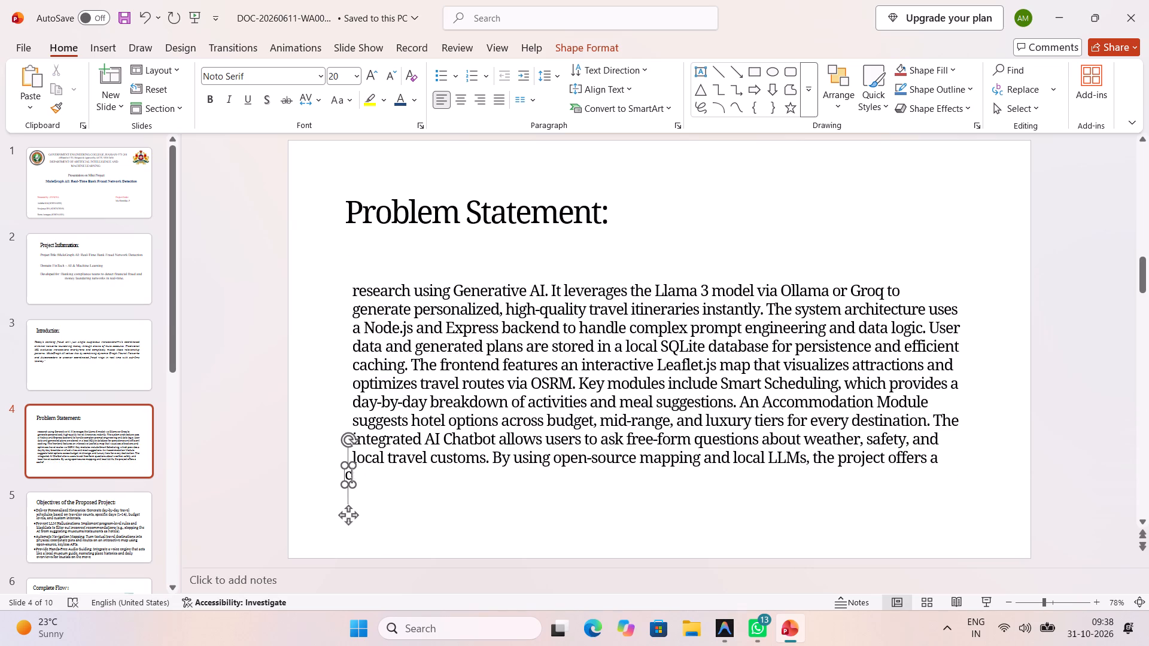
key(BackSpace)
key(BackSpace)
key(BackSpace)
key(BackSpace)
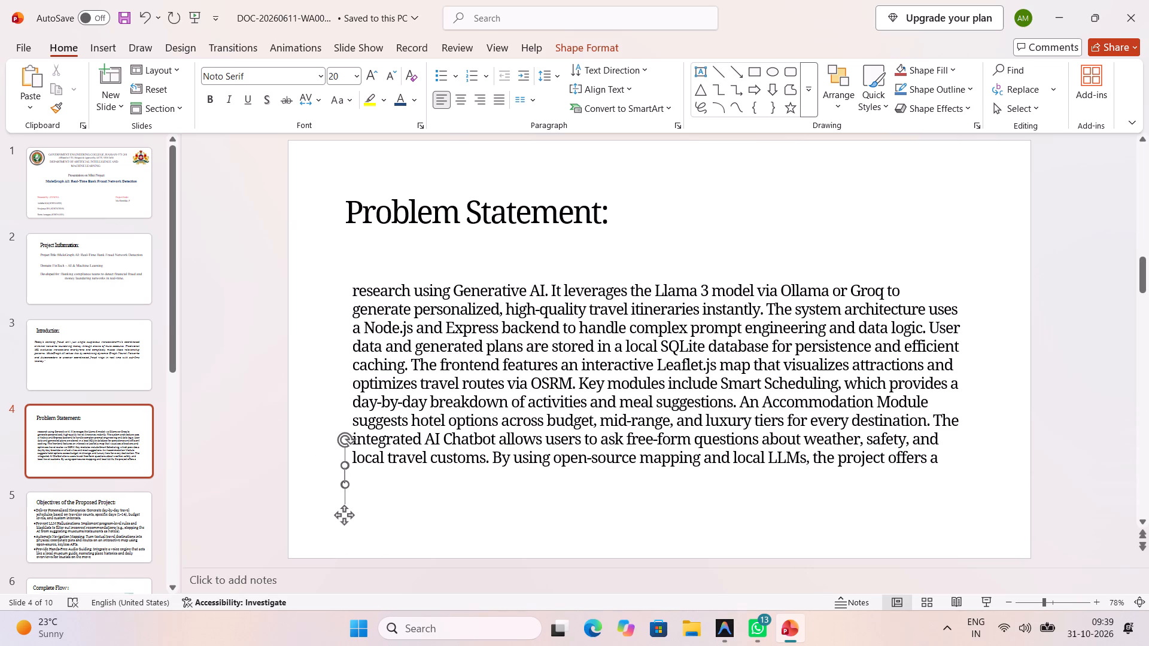
Delete the body line starting "research using Generative AI" from the Problem Statement slide.
click(352, 290)
drag(352, 290, 352, 299)
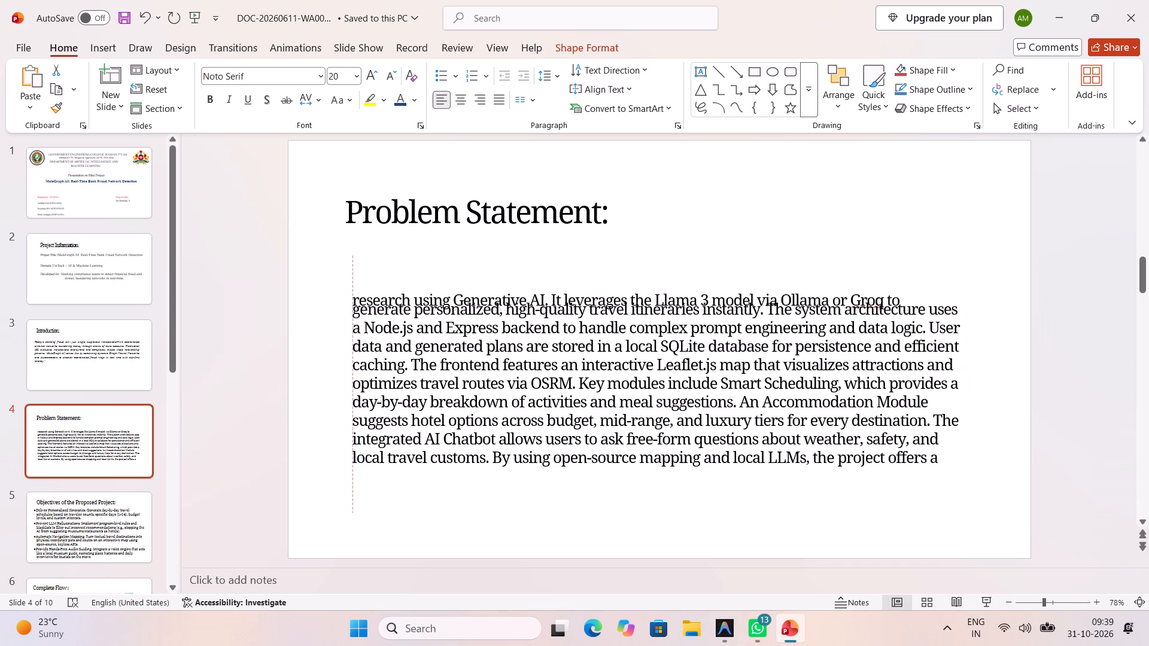
drag(352, 299, 355, 297)
click(356, 300)
drag(356, 300, 360, 300)
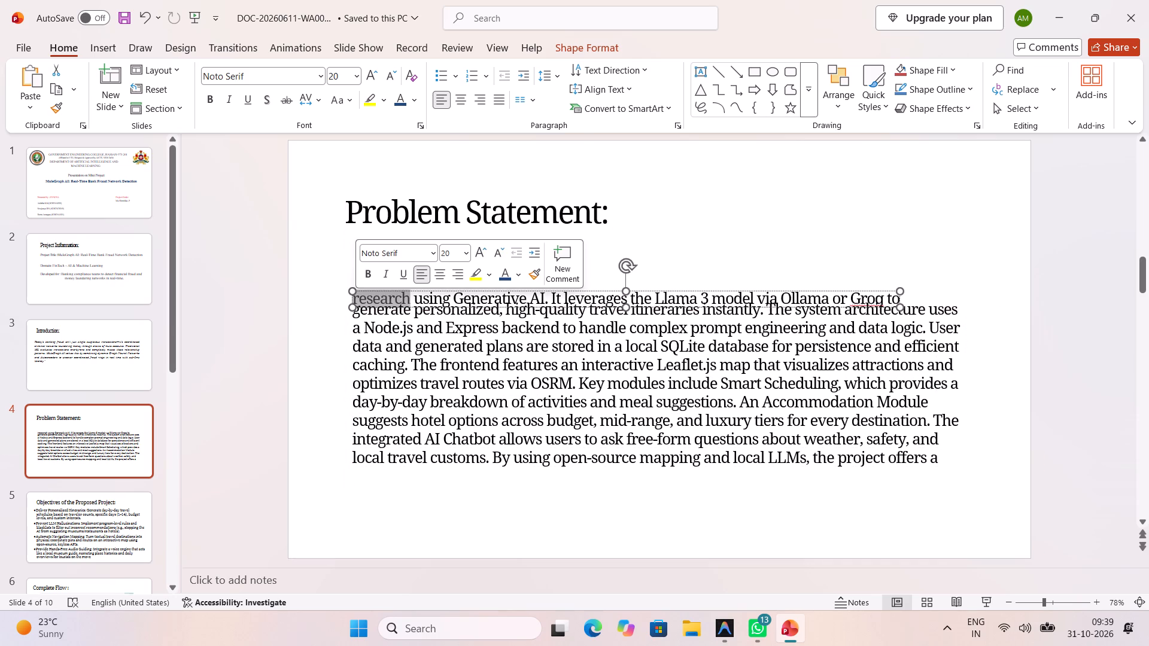
drag(360, 300, 935, 449)
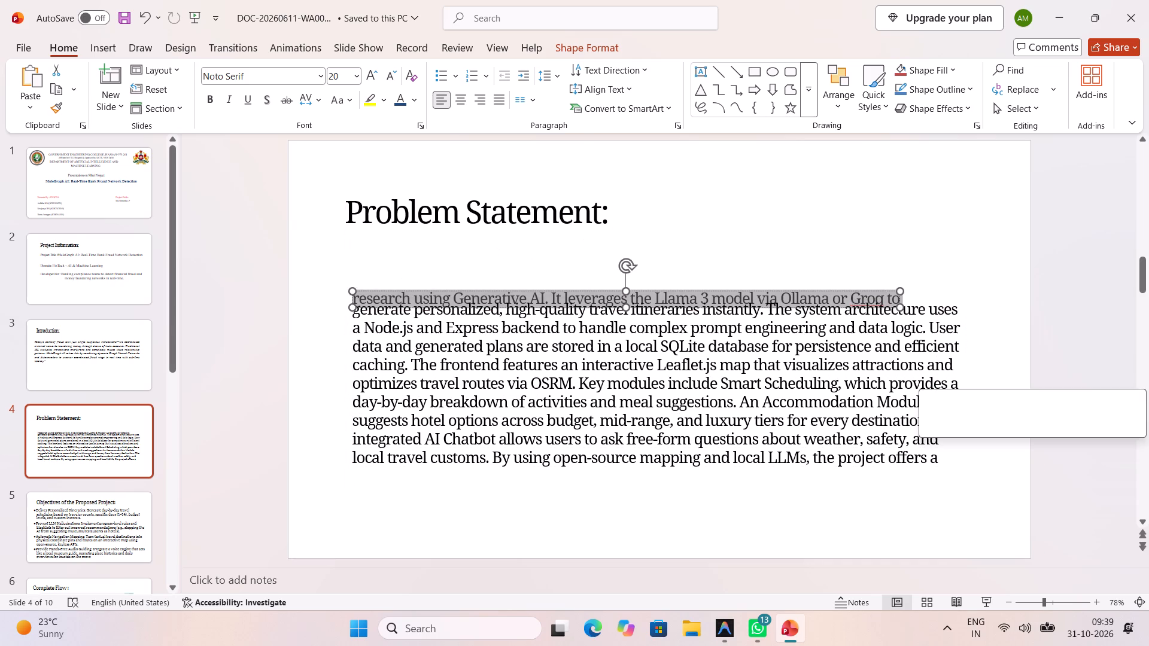
key(BackSpace)
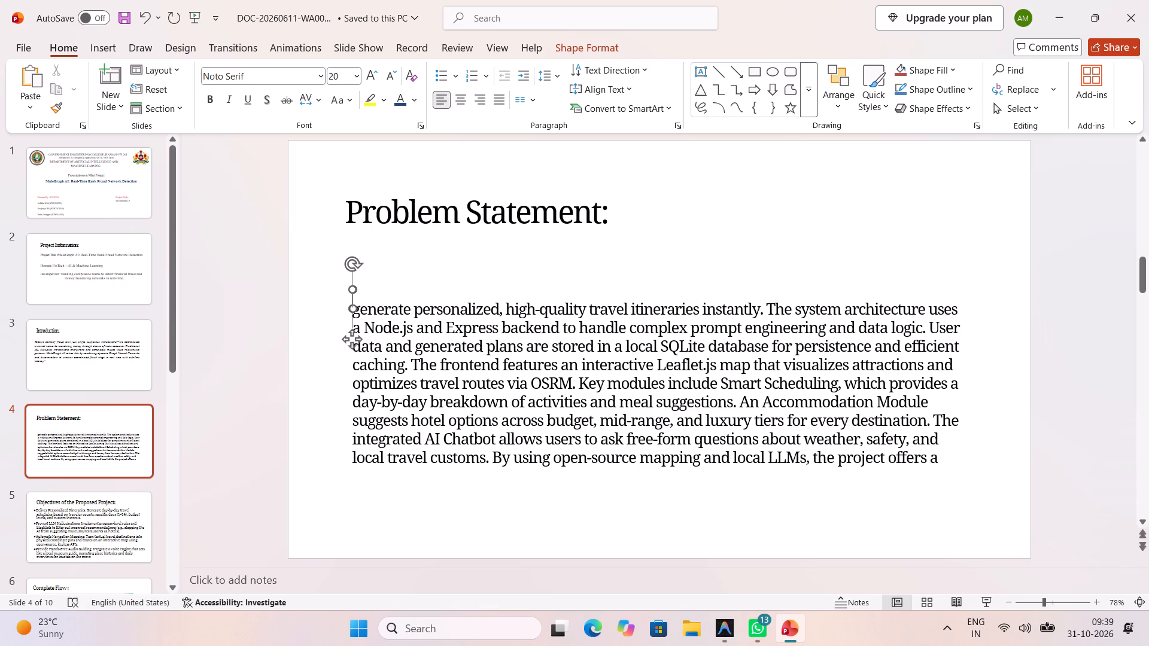
Delete the whole body line starting "generate personalized, high-quality travel itineraries", including its last word "uses".
click(363, 312)
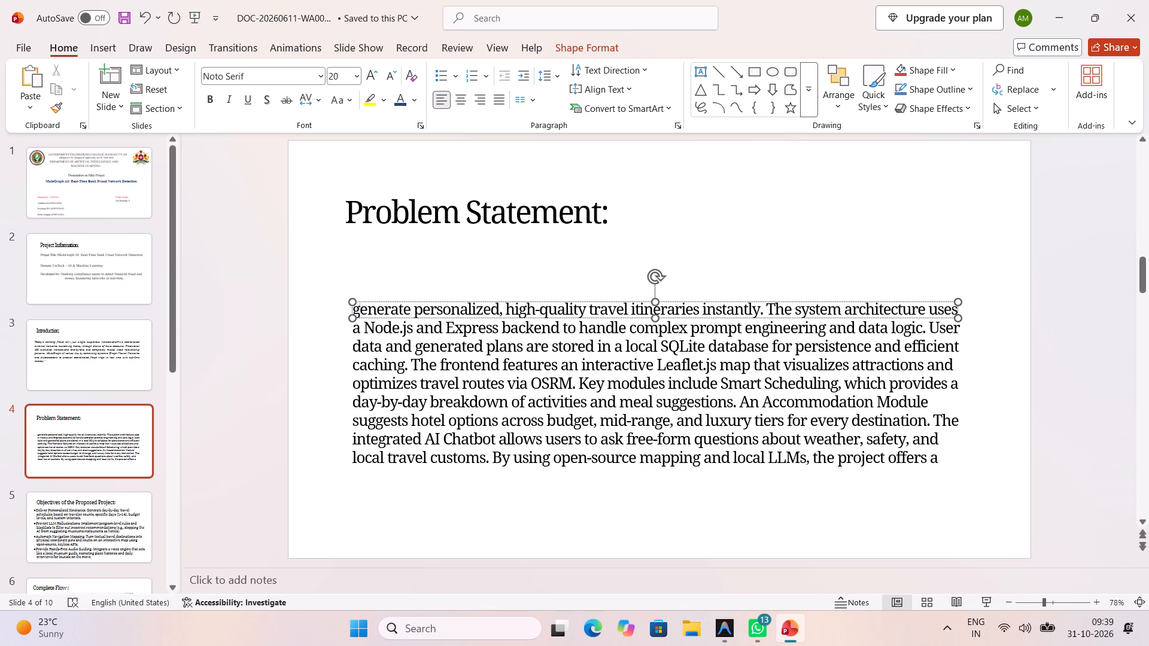
key(Left)
click(354, 309)
drag(354, 309, 919, 417)
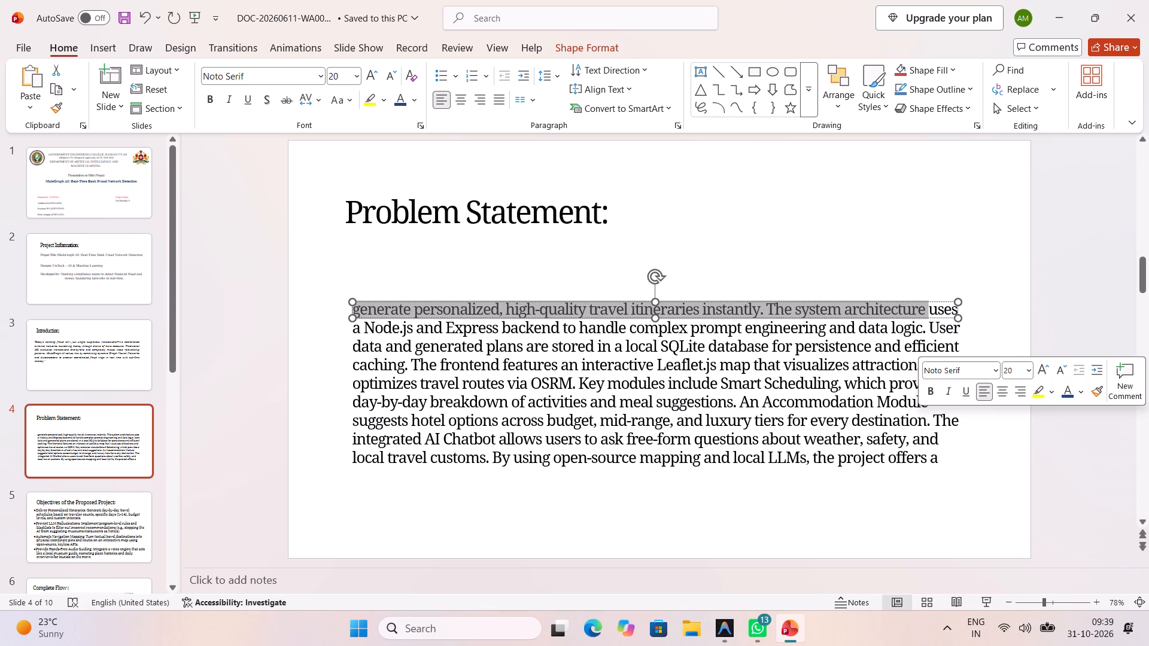
key(BackSpace)
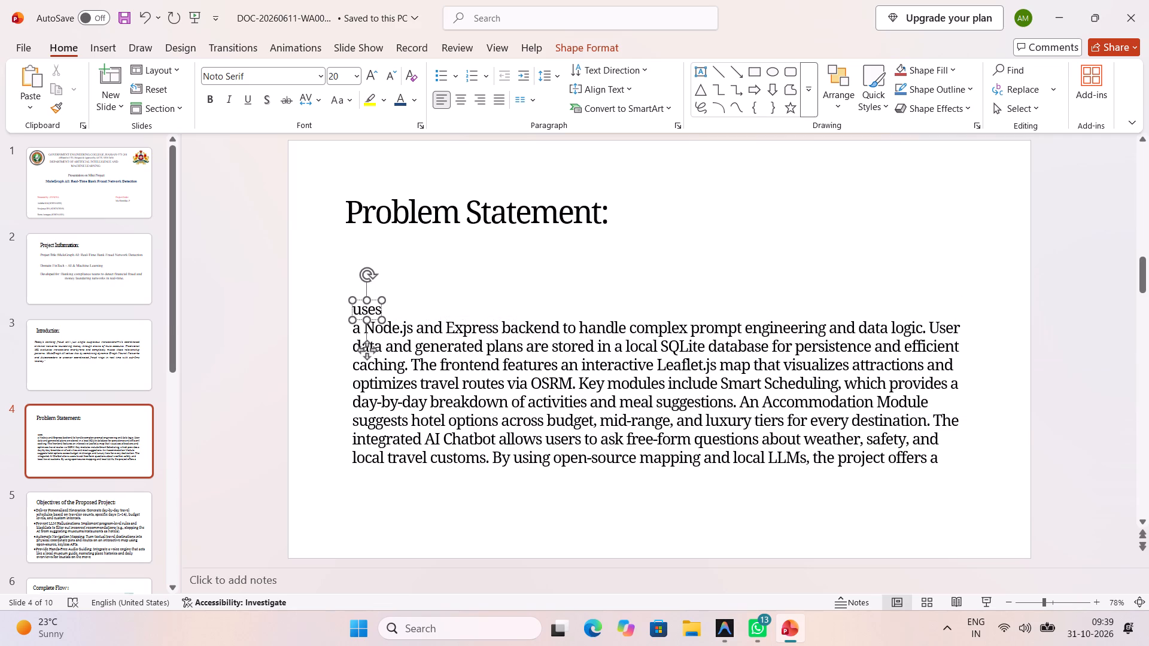
key(Right)
key(Right)
key(Right)
key(Right)
key(Right)
key(BackSpace)
key(BackSpace)
key(BackSpace)
key(BackSpace)
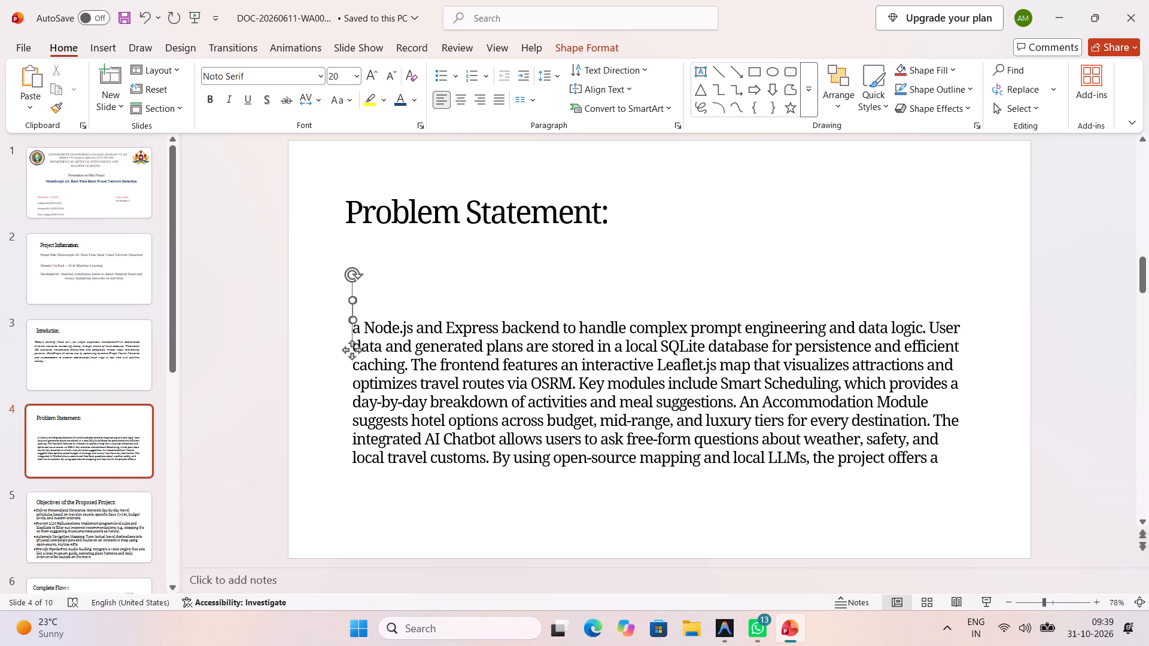
Delete the two body lines starting "a Node.js and Express backend" and "data and generated plans are stored".
triple_click(357, 325)
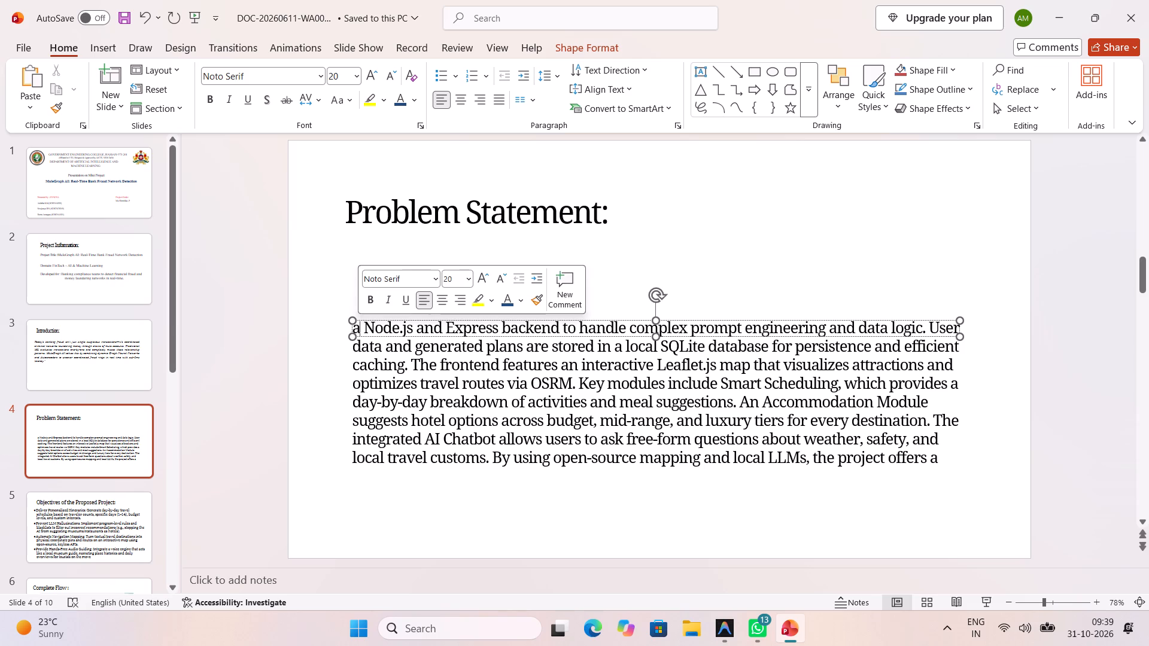
double_click(354, 327)
click(355, 326)
drag(355, 326, 412, 330)
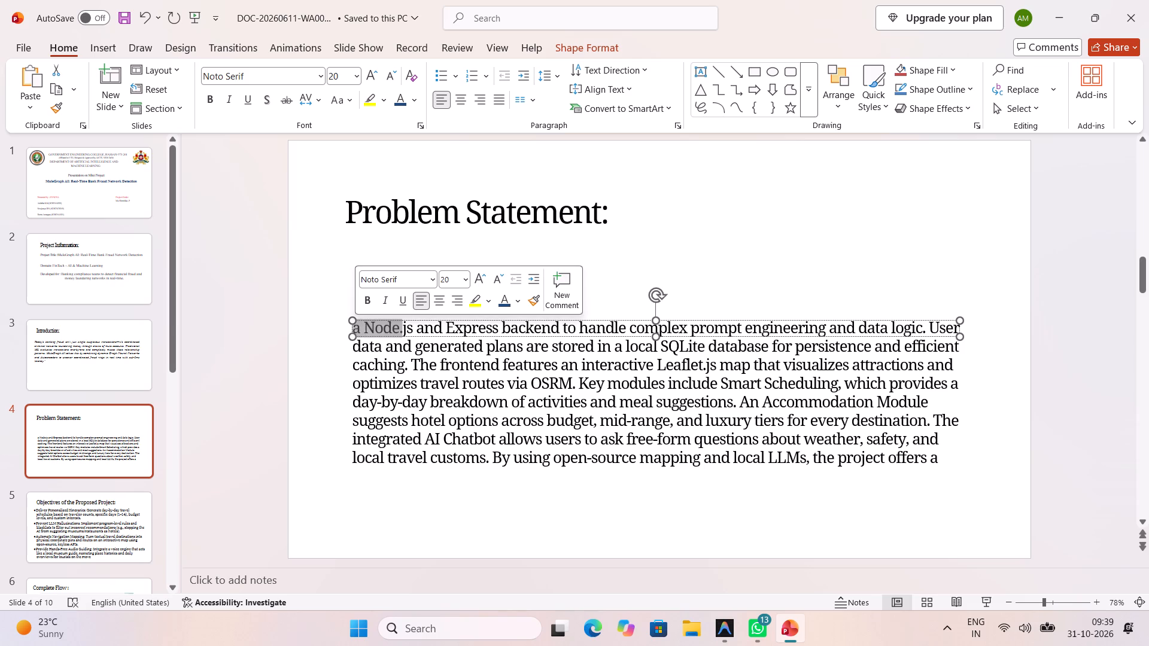
drag(412, 330, 990, 361)
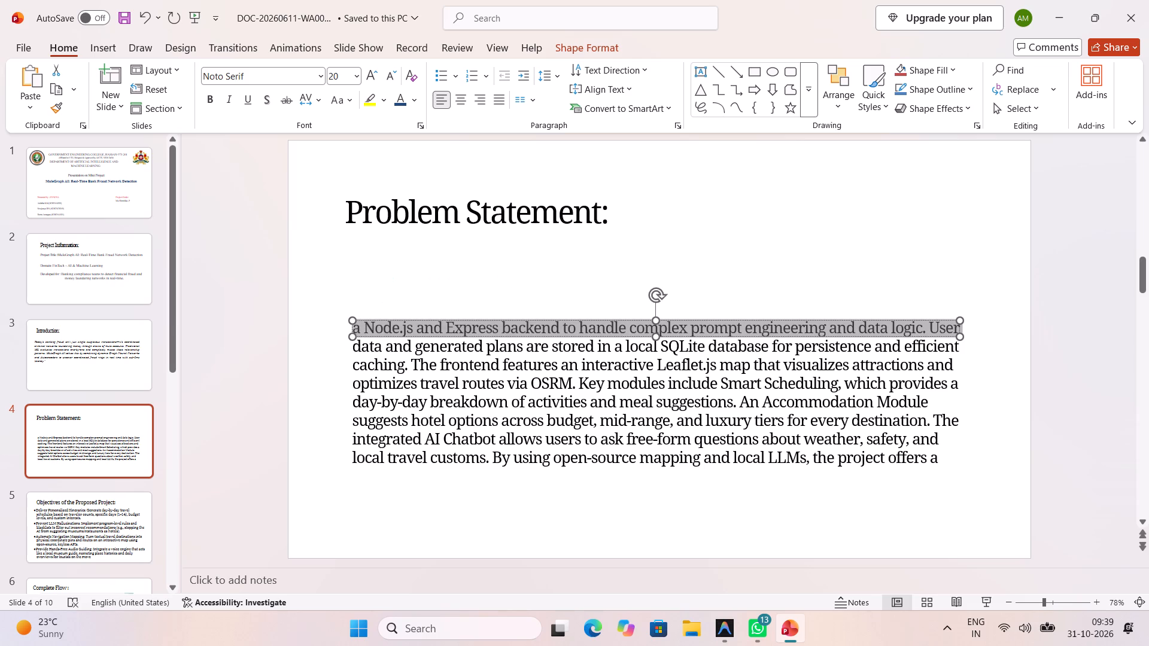
key(BackSpace)
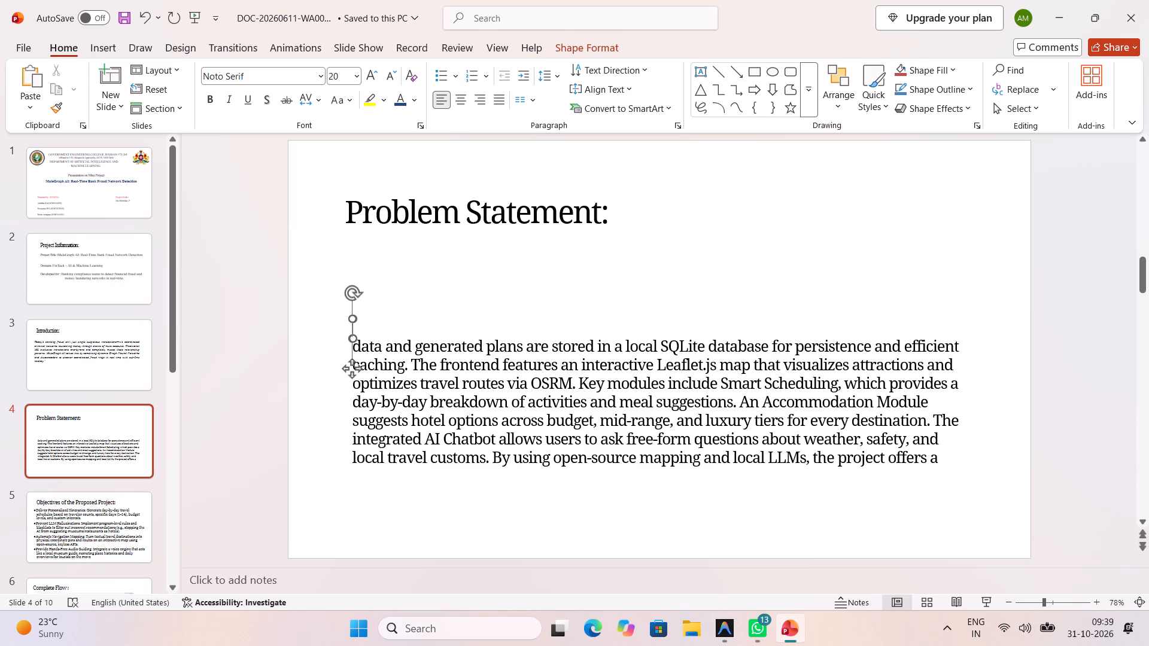
click(355, 348)
drag(355, 348, 827, 387)
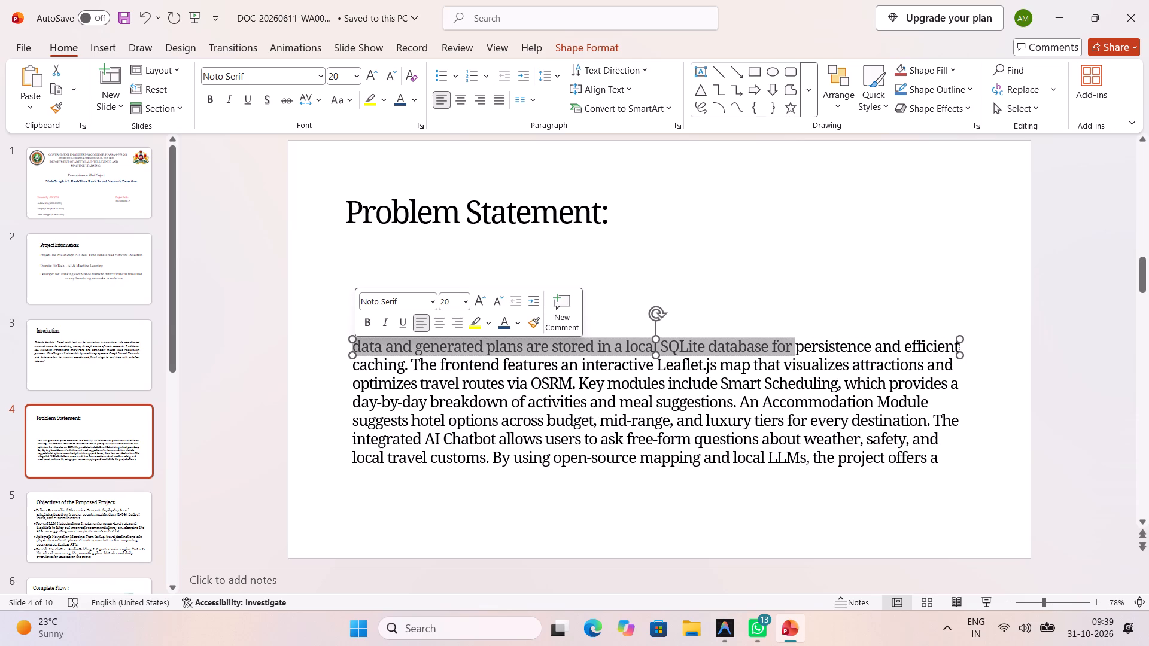
drag(827, 387, 916, 412)
key(BackSpace)
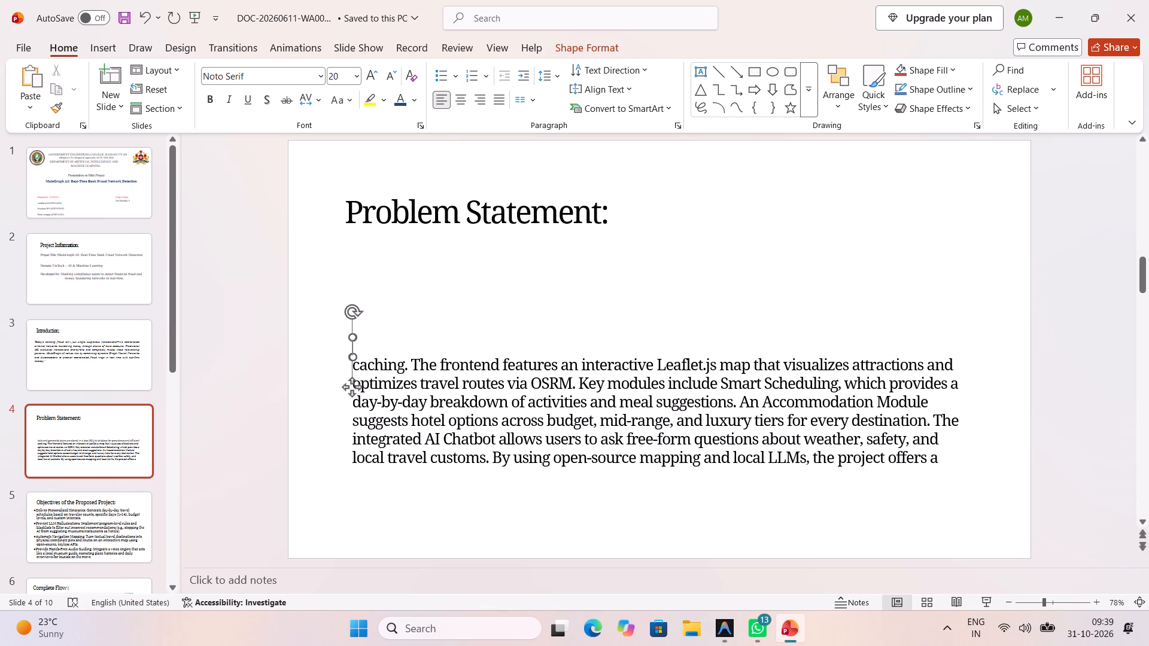
Delete the whole body line starting "caching. The frontend features", including its ending "attractions and", from the Problem Statement slide.
click(356, 361)
drag(356, 361, 727, 406)
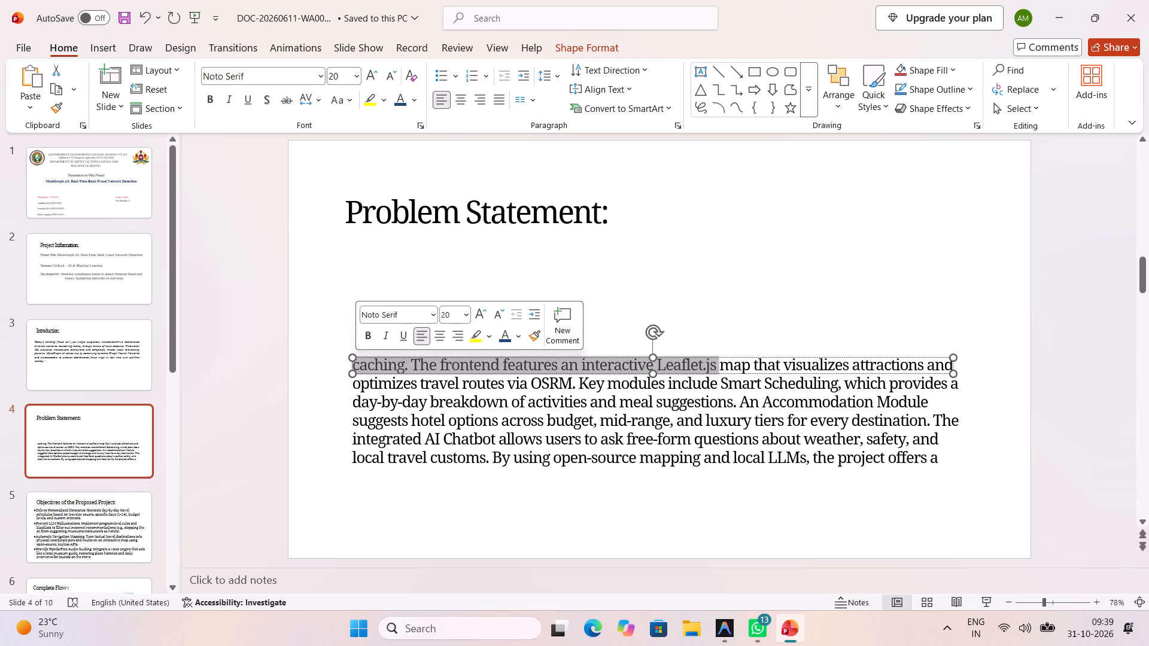
drag(727, 406, 835, 433)
key(BackSpace)
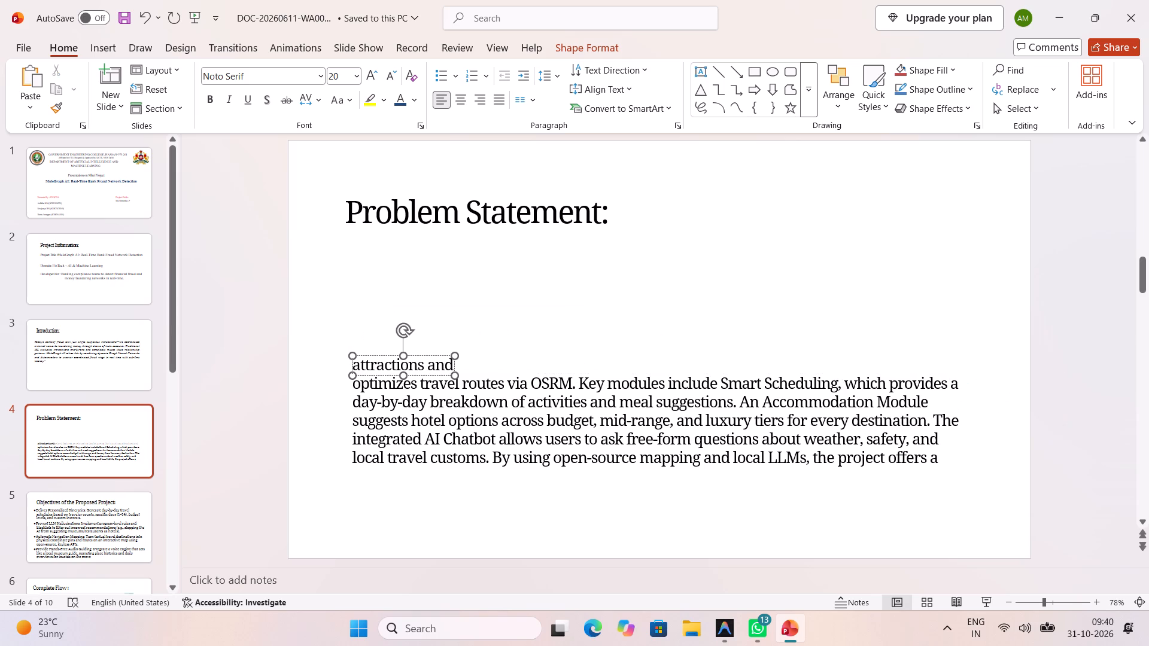
double_click(453, 364)
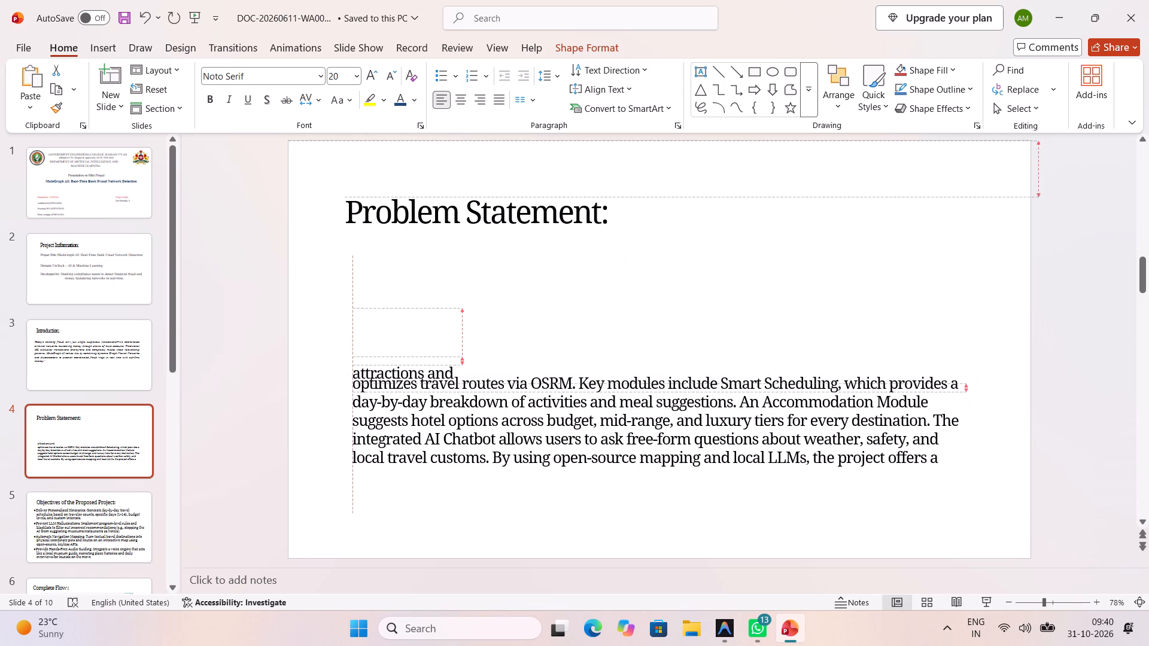
right_click(369, 363)
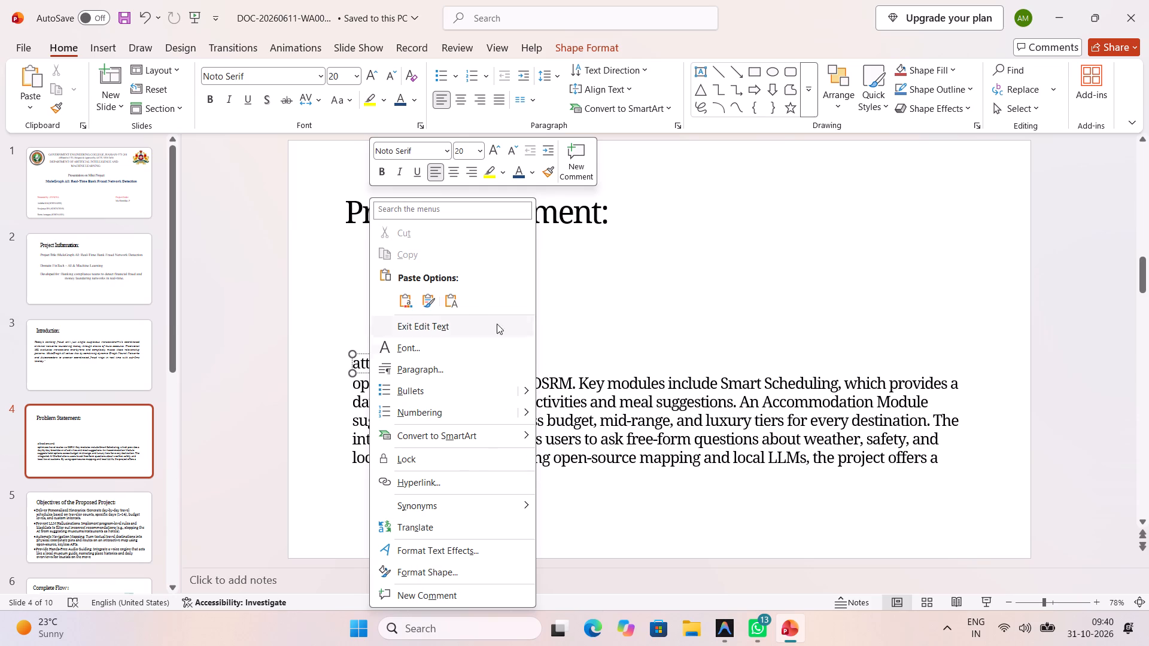
drag(579, 385, 450, 362)
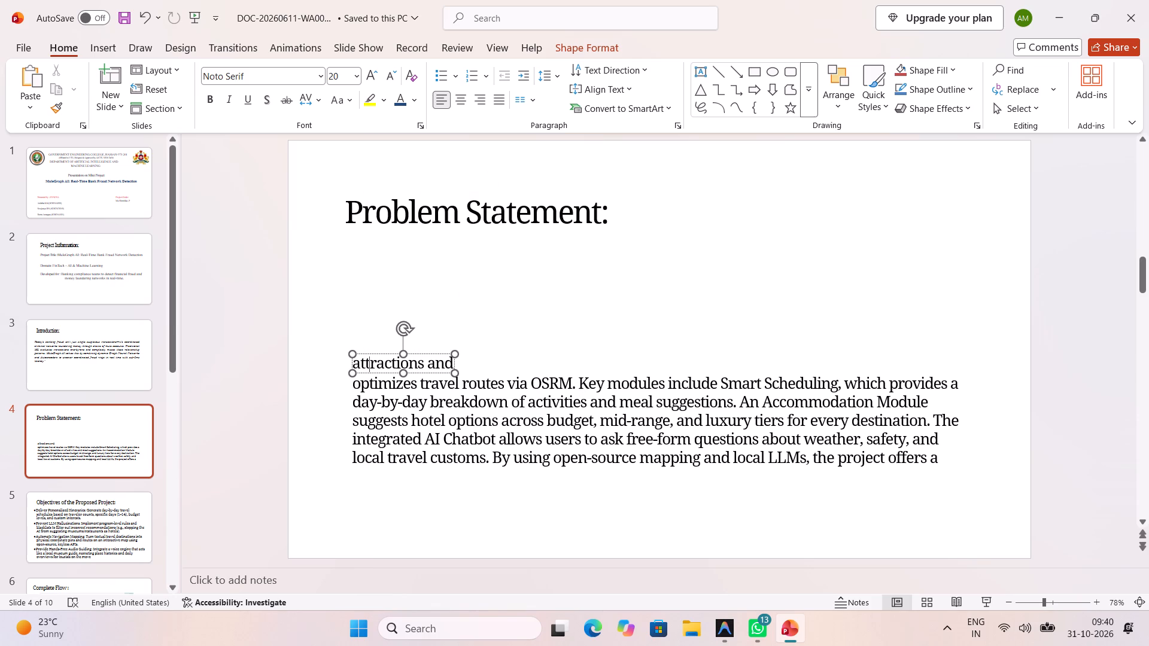
drag(450, 362, 358, 355)
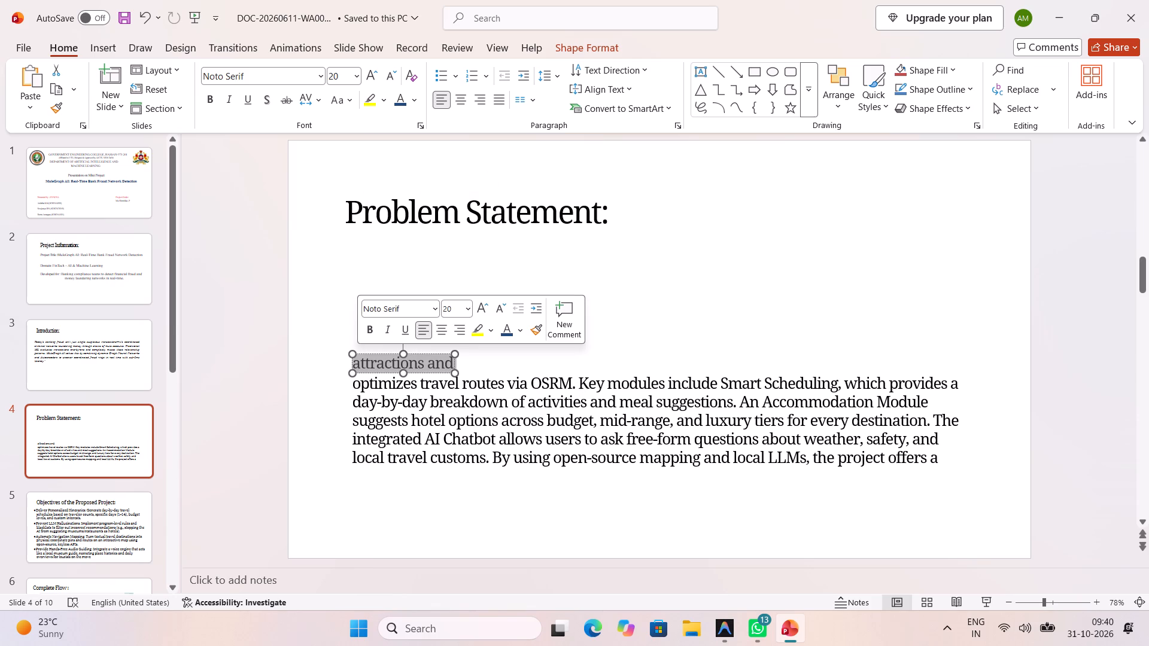
key(BackSpace)
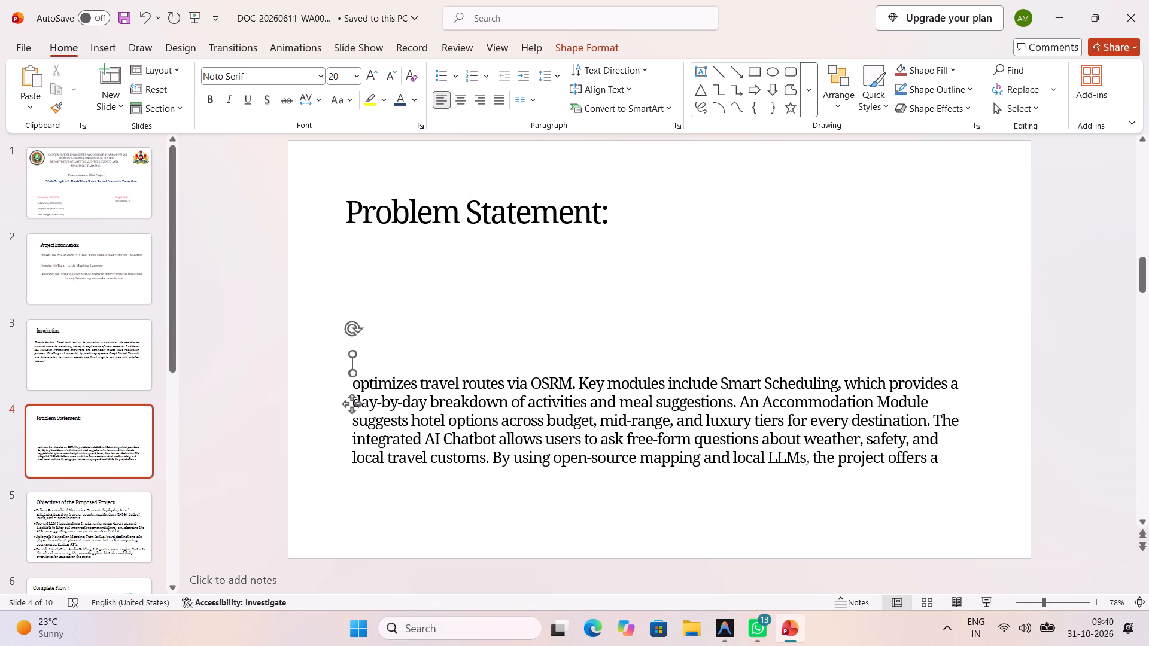
Delete the two body lines starting "optimizes travel routes via OSRM" and "day-by-day breakdown of activities".
click(357, 383)
drag(357, 383, 860, 431)
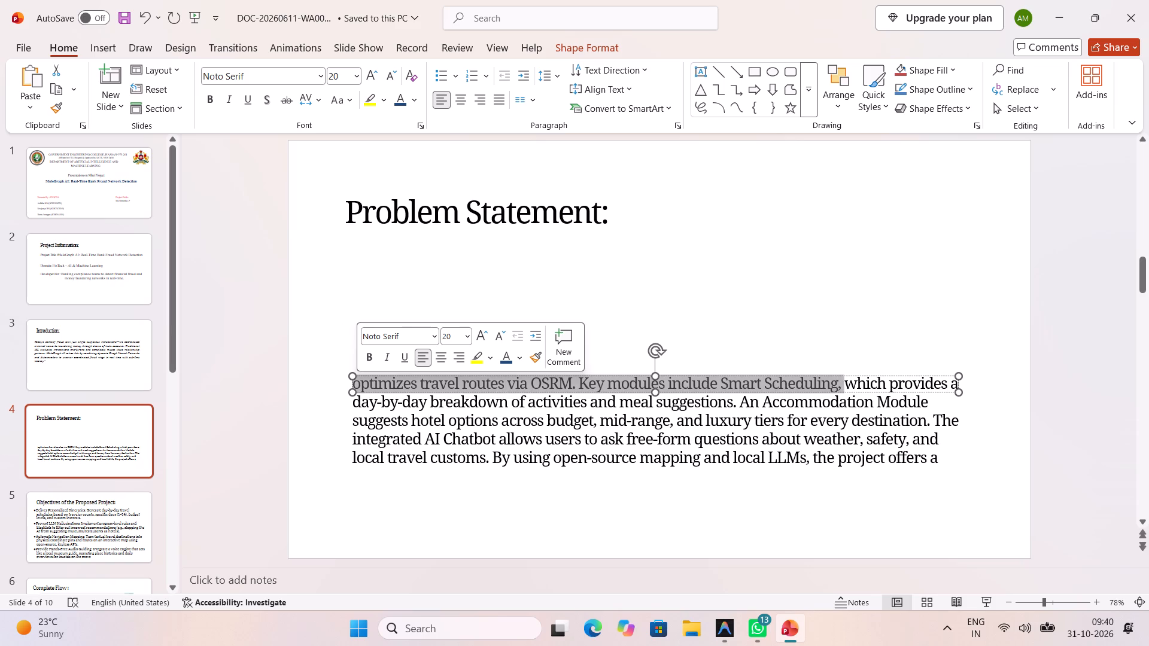
drag(860, 431, 1013, 422)
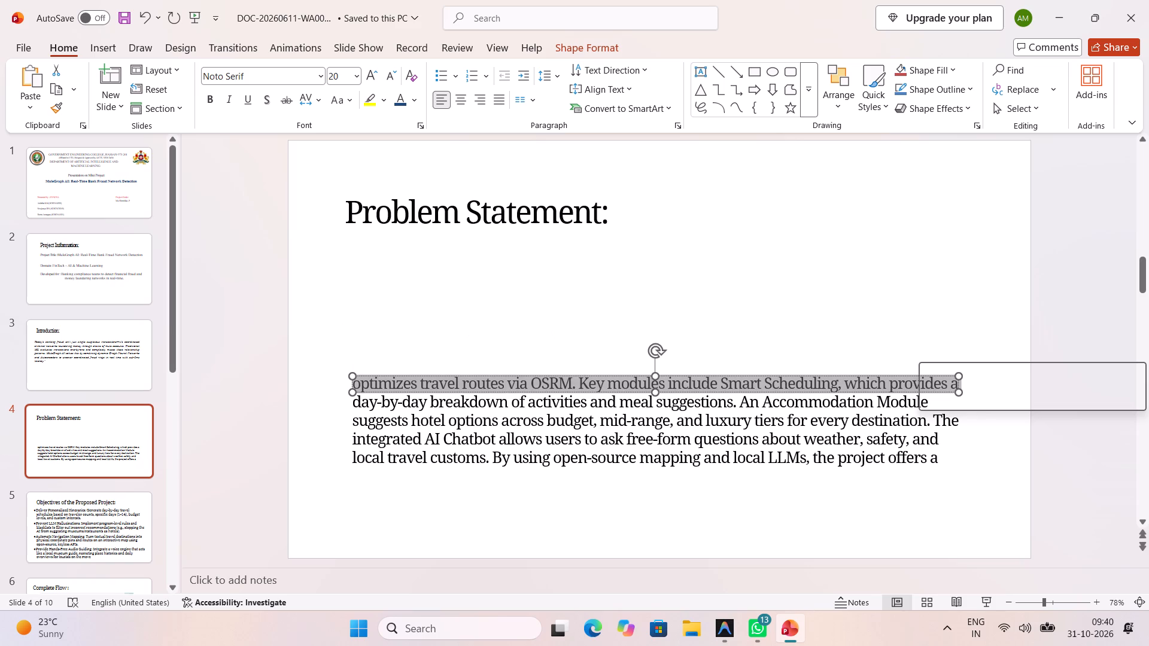
key(BackSpace)
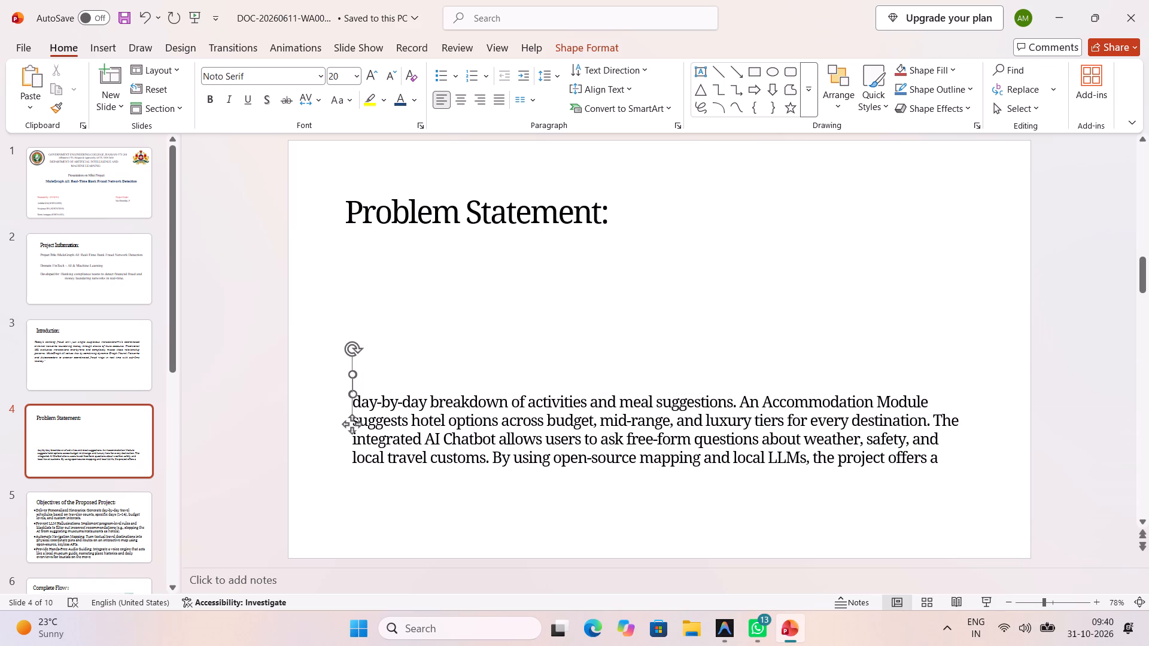
click(925, 401)
drag(925, 401, 380, 434)
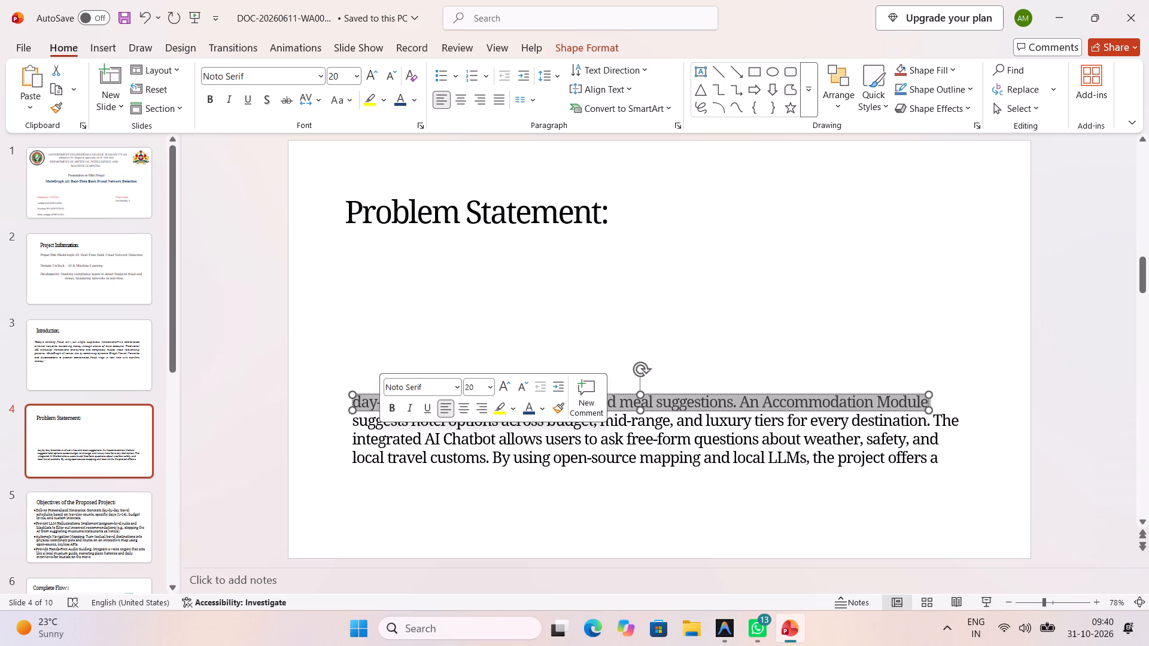
key(BackSpace)
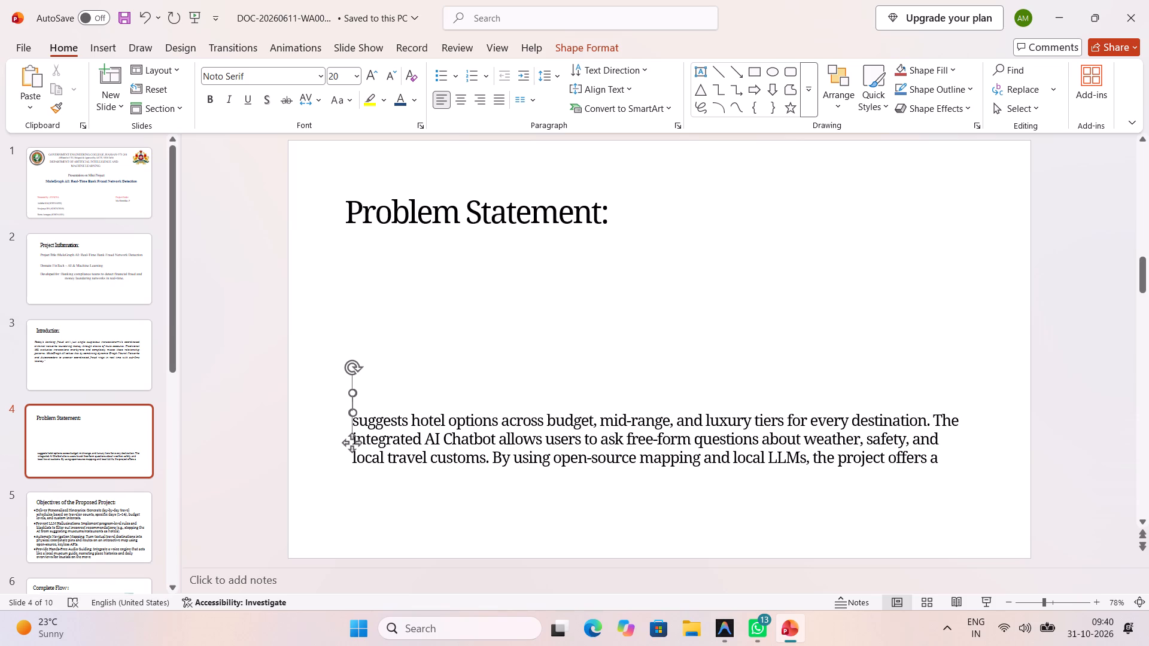
Delete the two body lines starting "suggests hotel options across budget" and "integrated AI Chatbot allows users".
triple_click(955, 417)
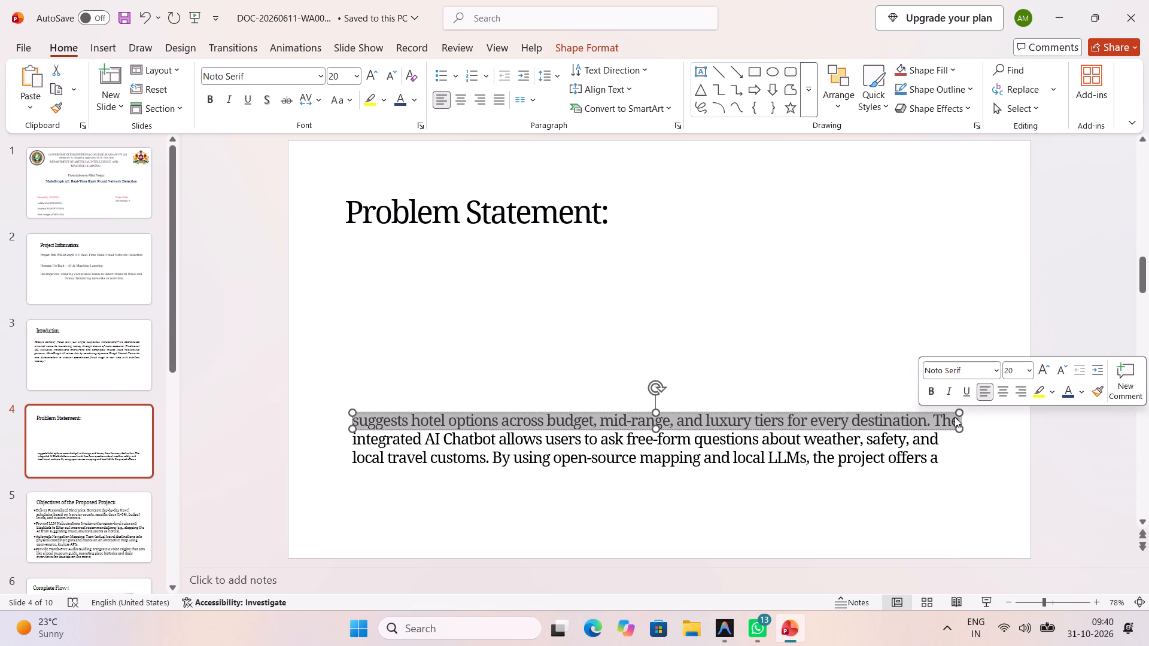
key(BackSpace)
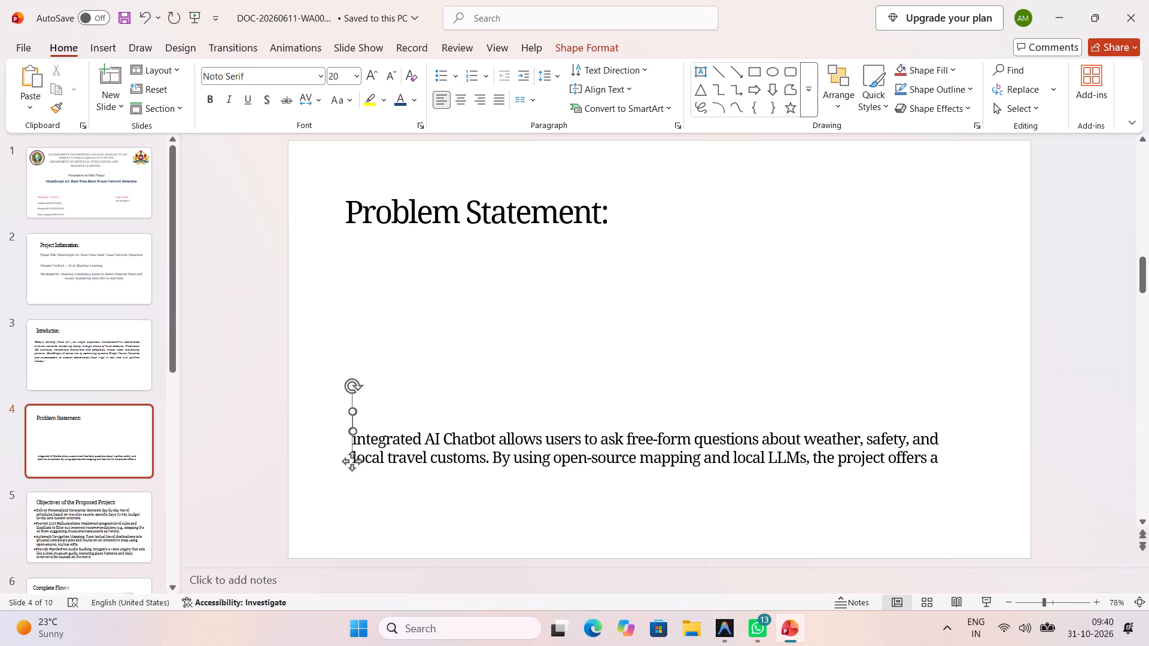
triple_click(936, 437)
key(BackSpace)
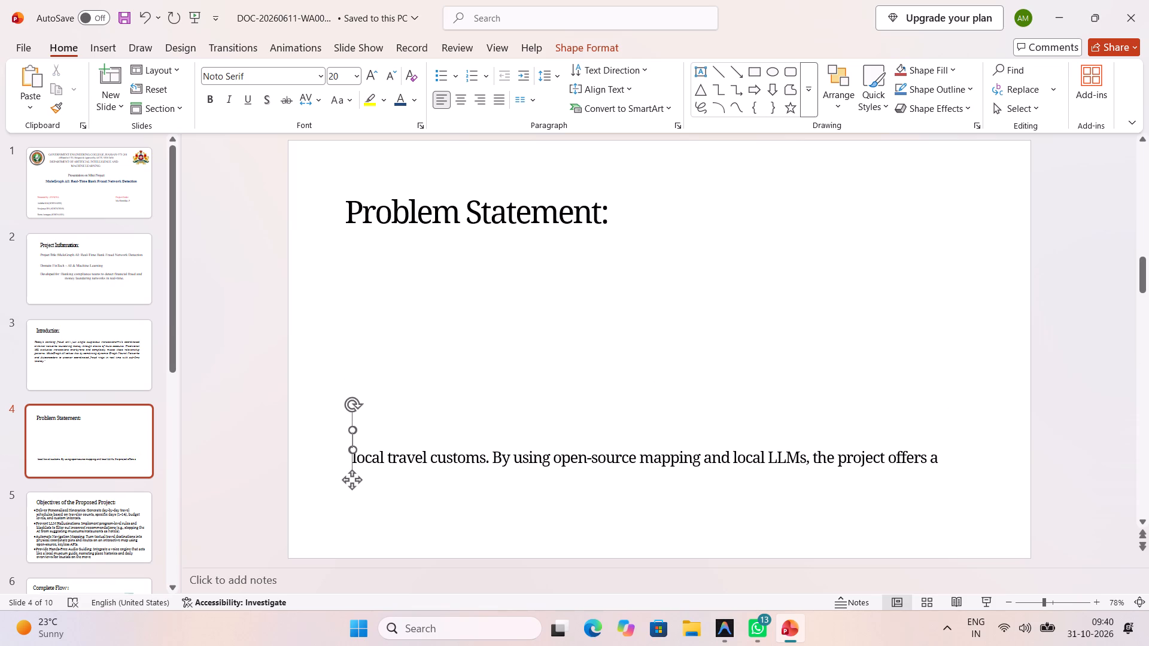
Delete the last old body line, starting "local travel customs", from the Problem Statement slide.
double_click(937, 456)
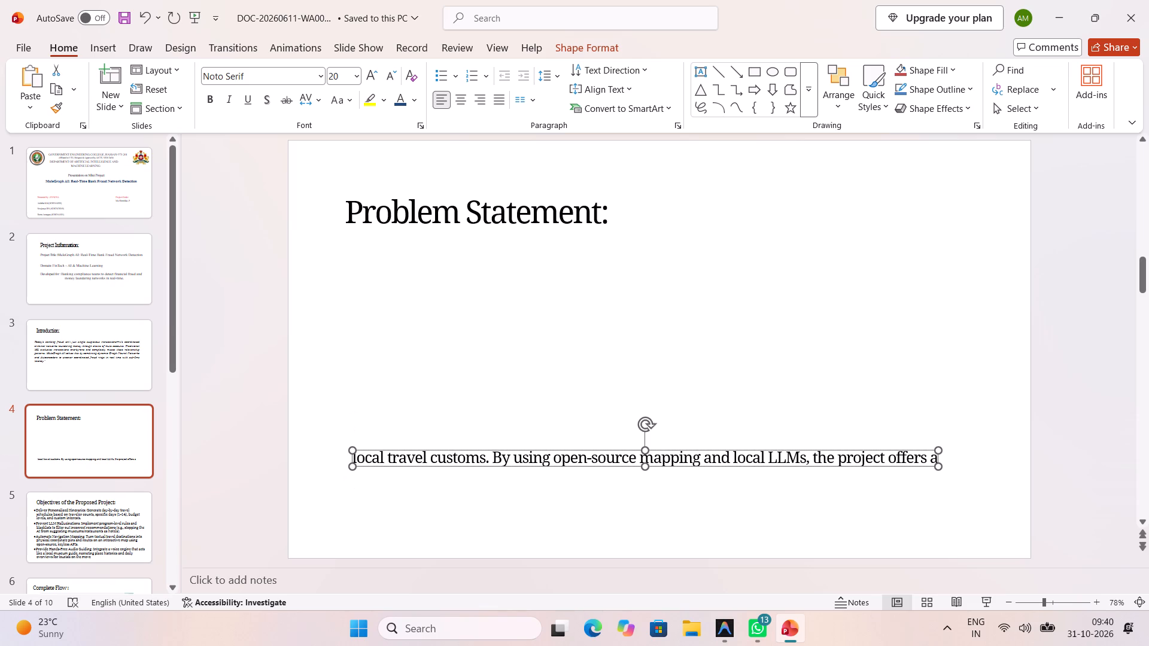
double_click(937, 456)
click(937, 456)
drag(937, 456, 948, 447)
click(949, 449)
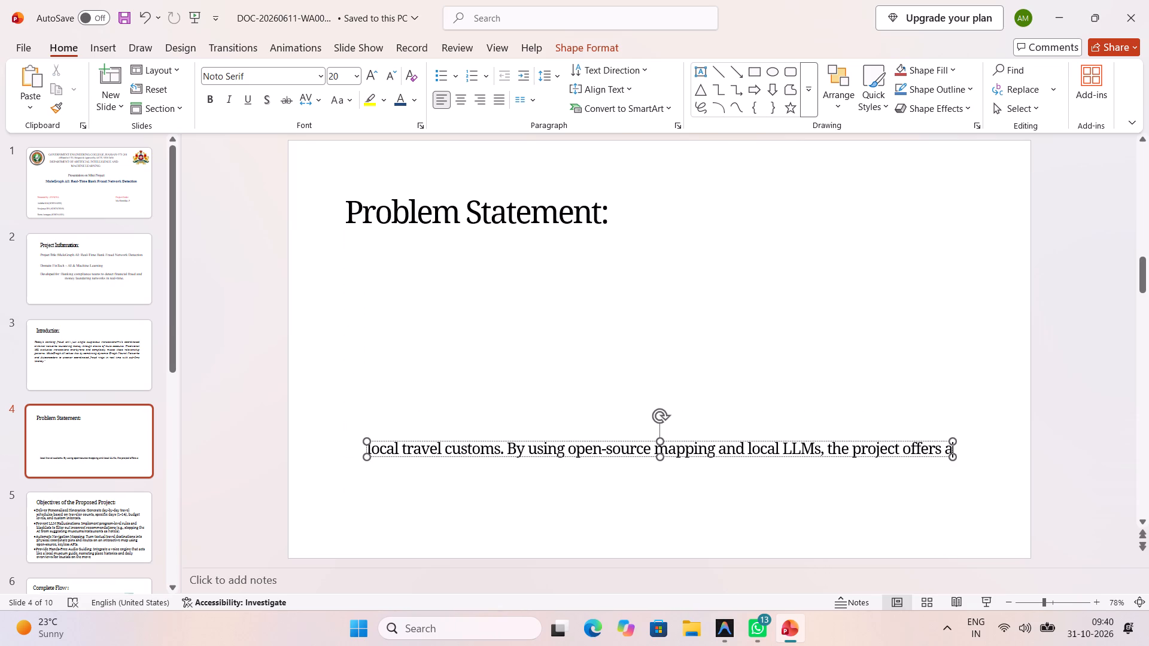
drag(949, 449, 363, 479)
key(BackSpace)
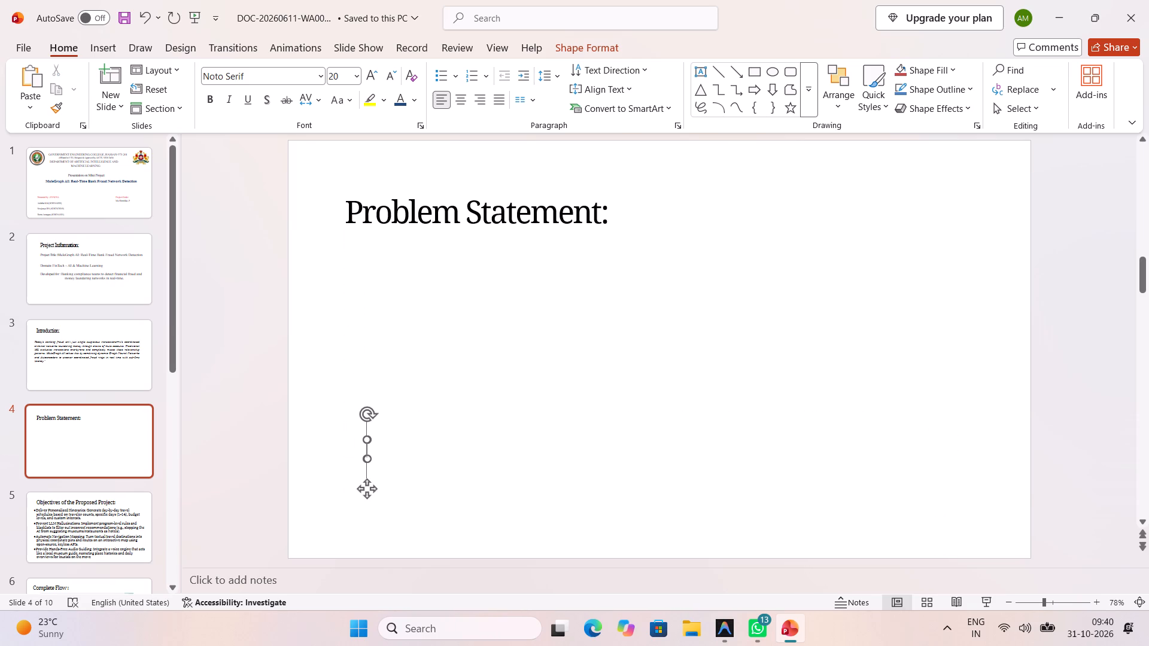
Change the font of the "Problem Statement:" heading to Times New Roman.
click(600, 208)
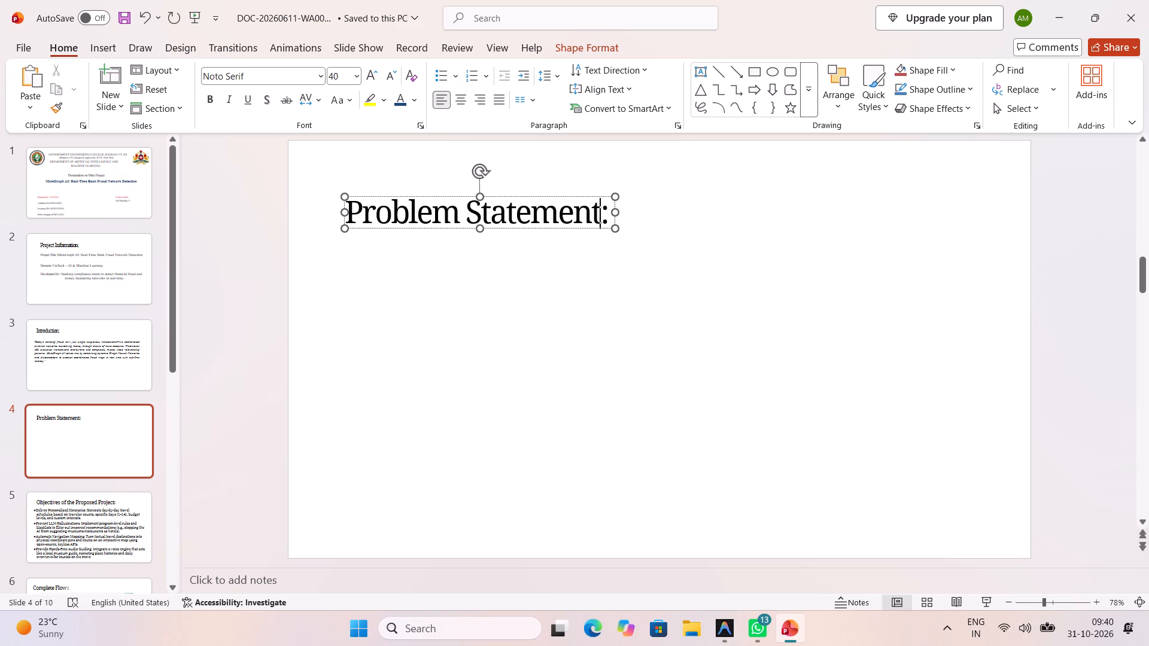
double_click(609, 208)
drag(609, 208, 423, 200)
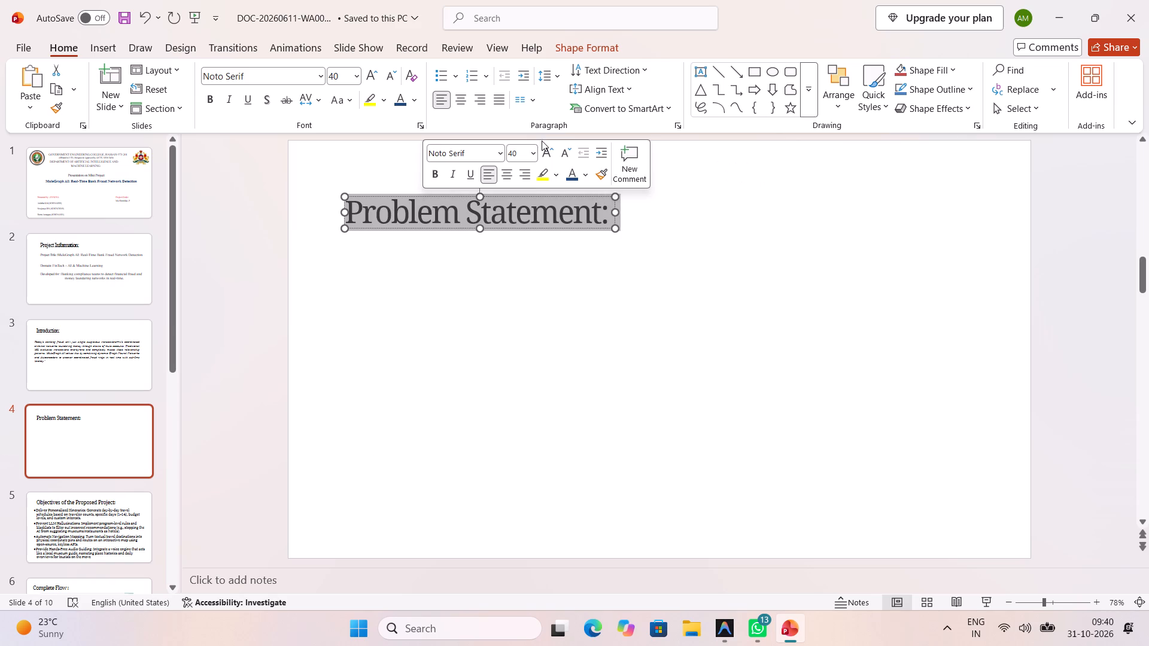
click(498, 153)
text(ti)
key(Return)
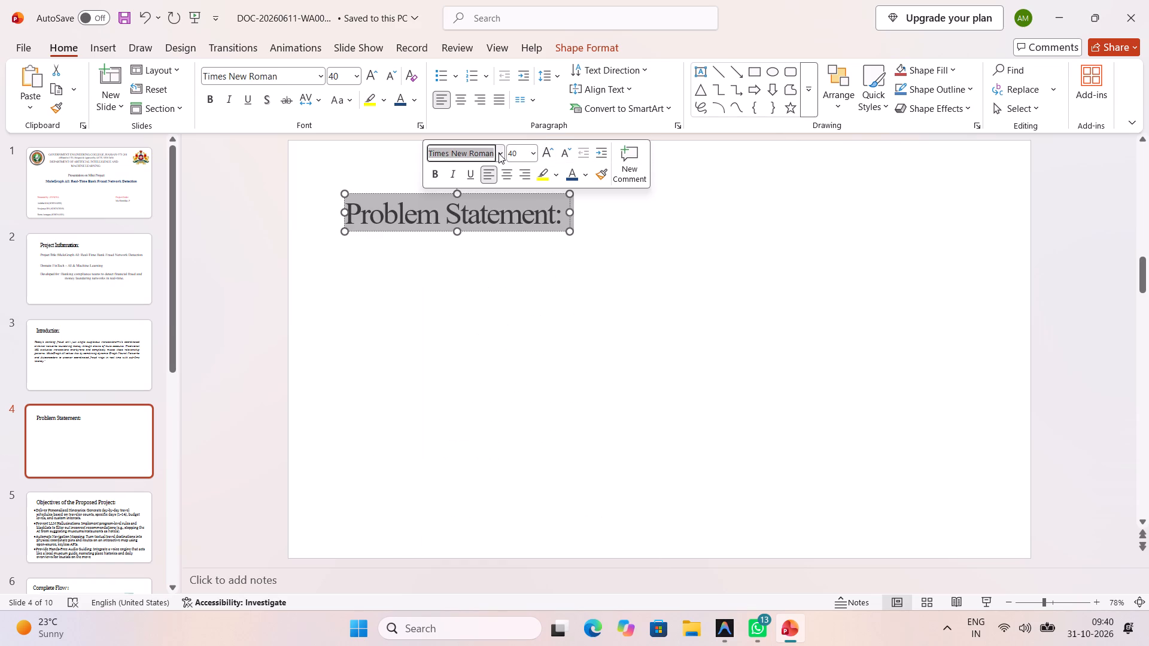
click(574, 226)
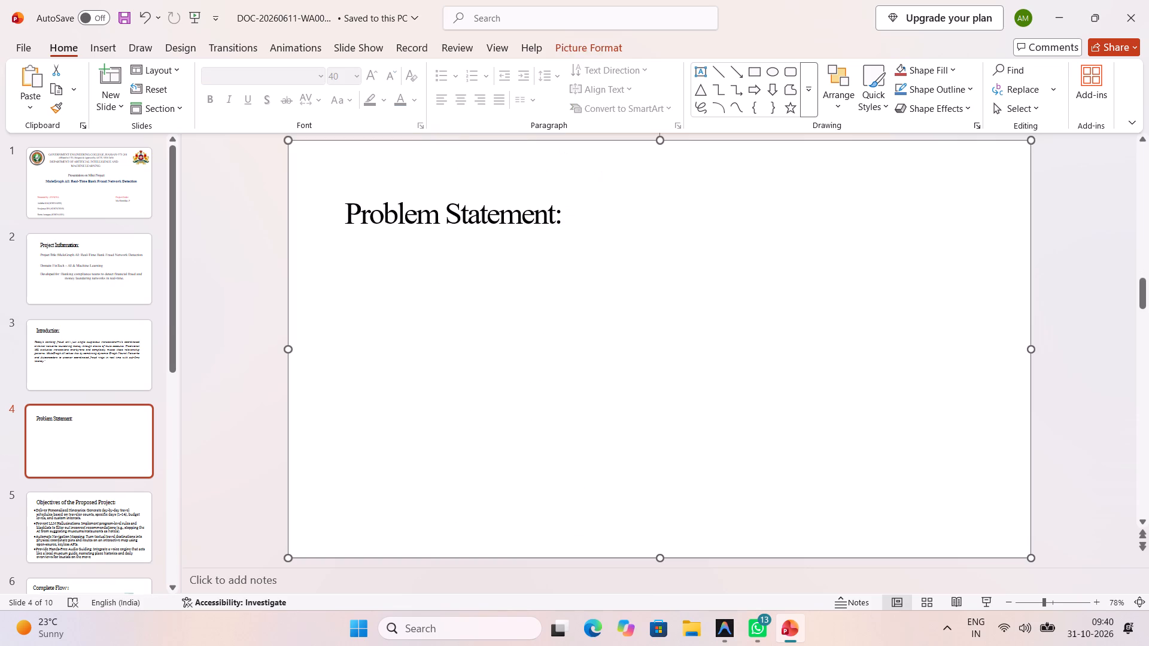
Paste the copied paragraph starting "Modern banking fraud has evolved" onto the Problem Statement slide as its new body text.
double_click(347, 264)
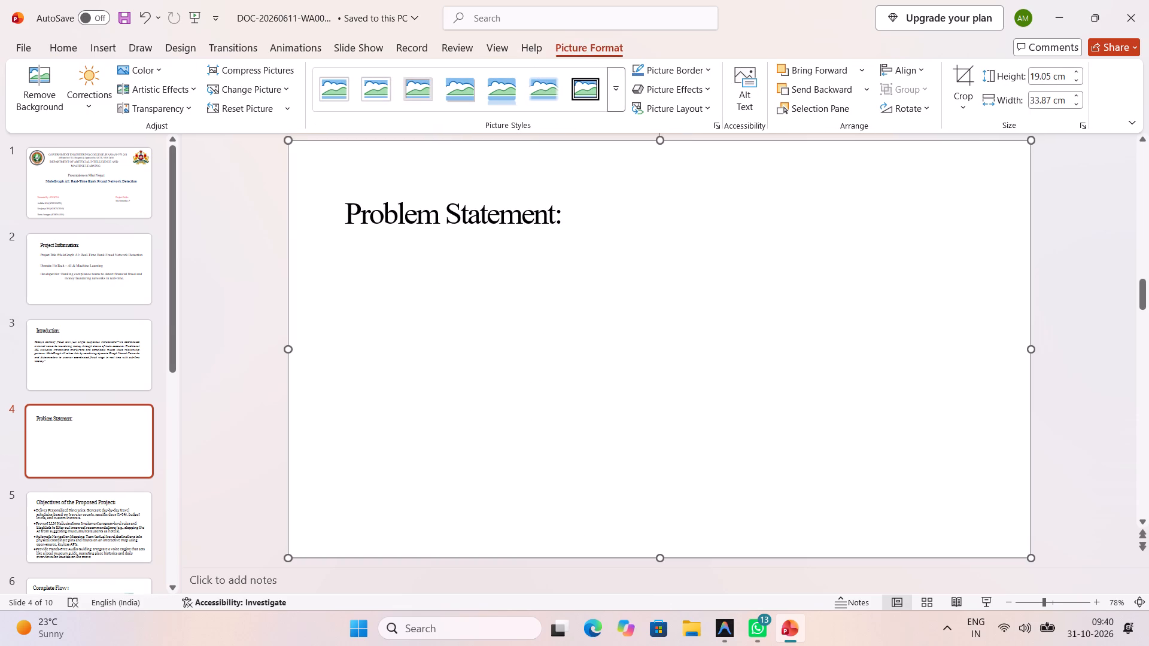
double_click(358, 267)
triple_click(358, 267)
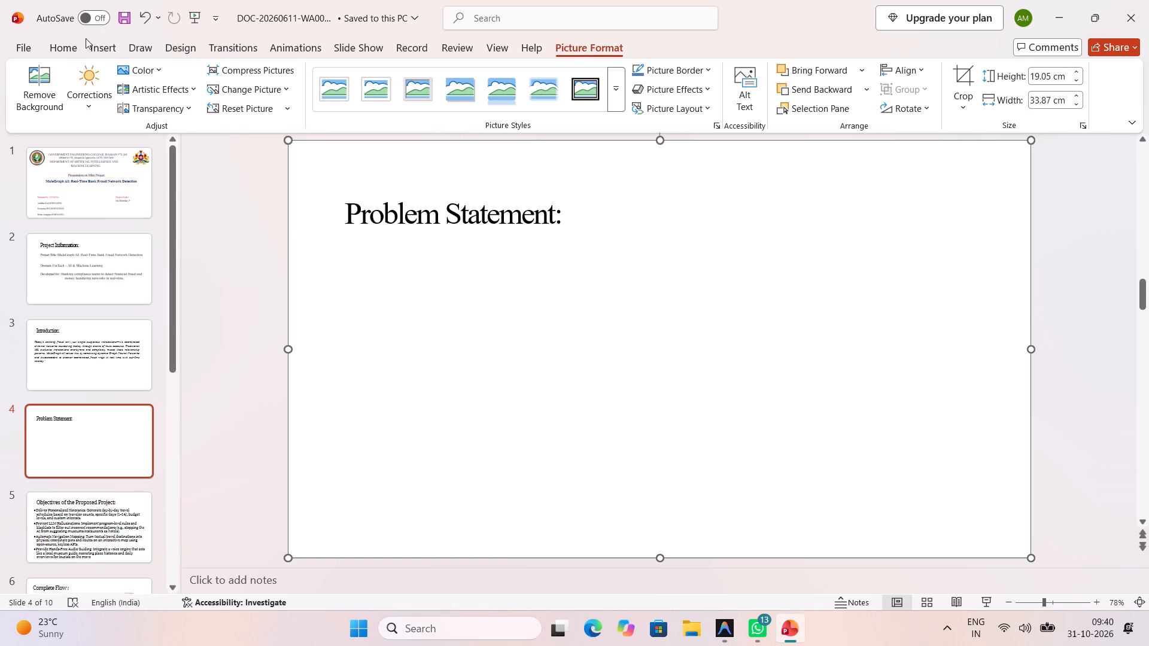
click(77, 41)
triple_click(356, 255)
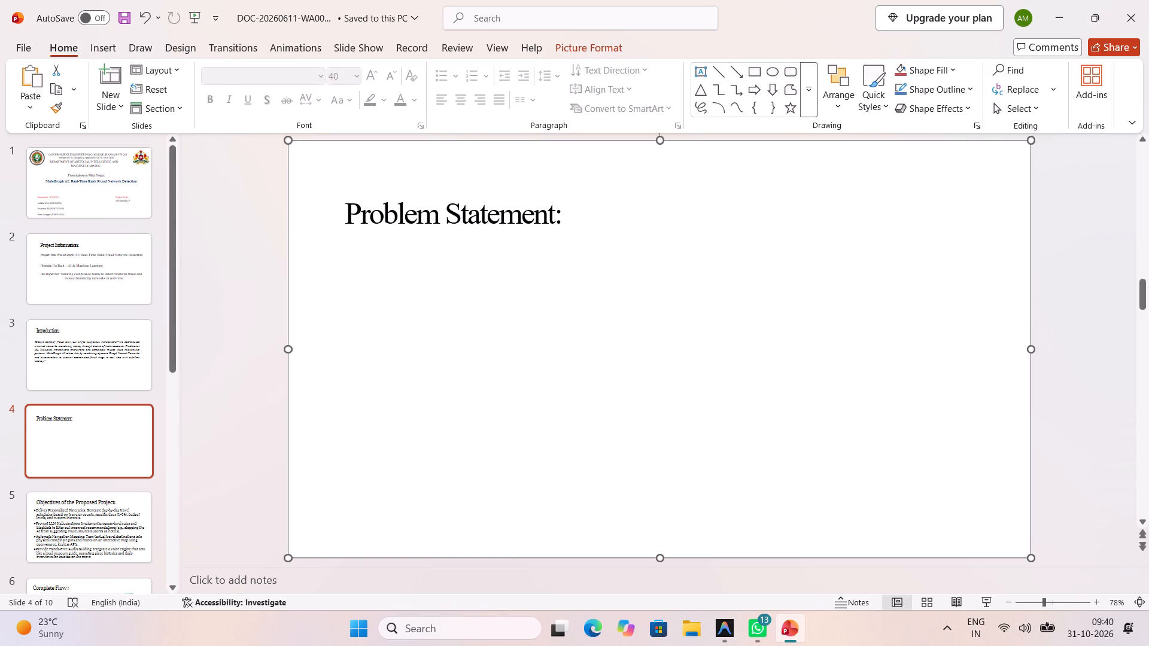
triple_click(357, 258)
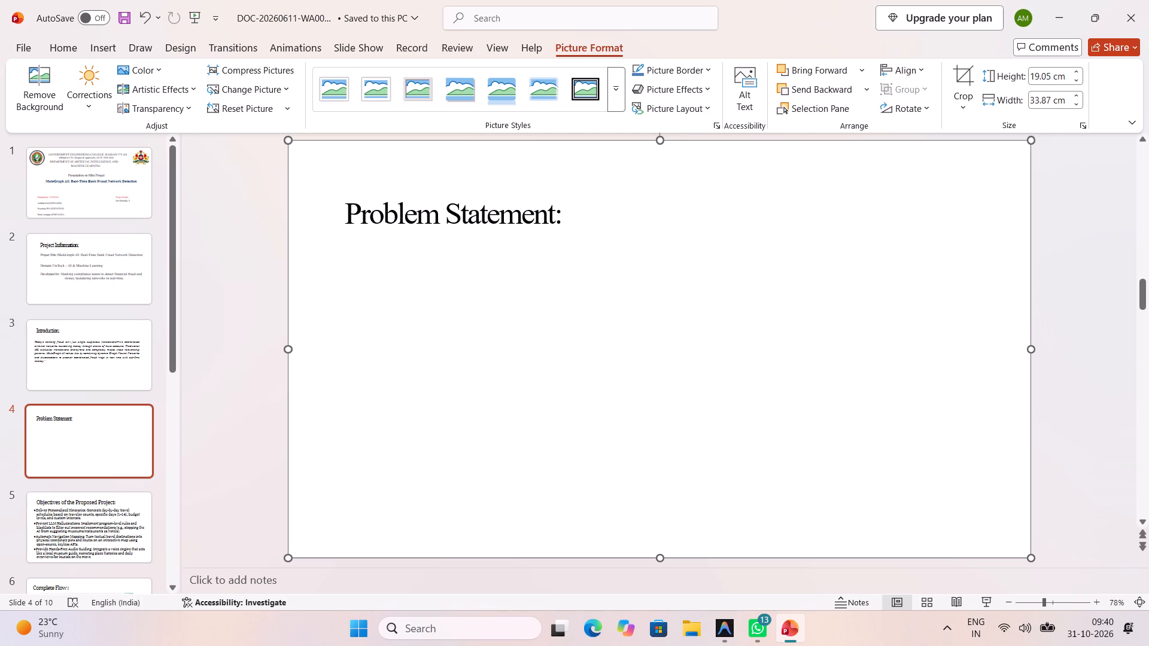
triple_click(355, 265)
key(ctrl+v)
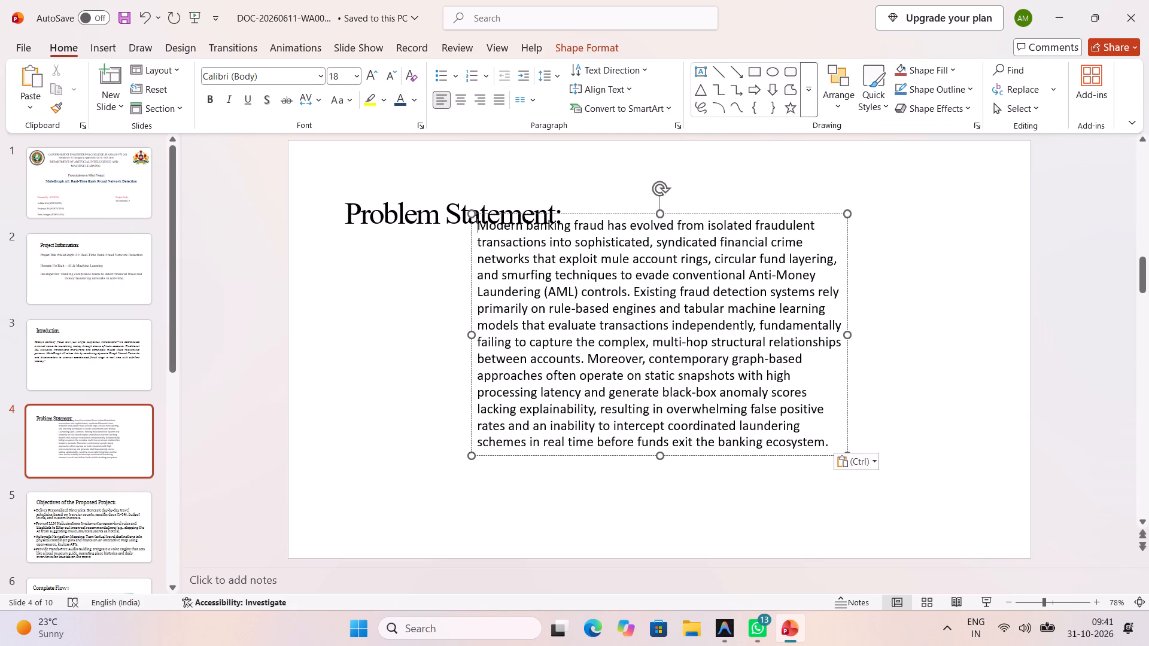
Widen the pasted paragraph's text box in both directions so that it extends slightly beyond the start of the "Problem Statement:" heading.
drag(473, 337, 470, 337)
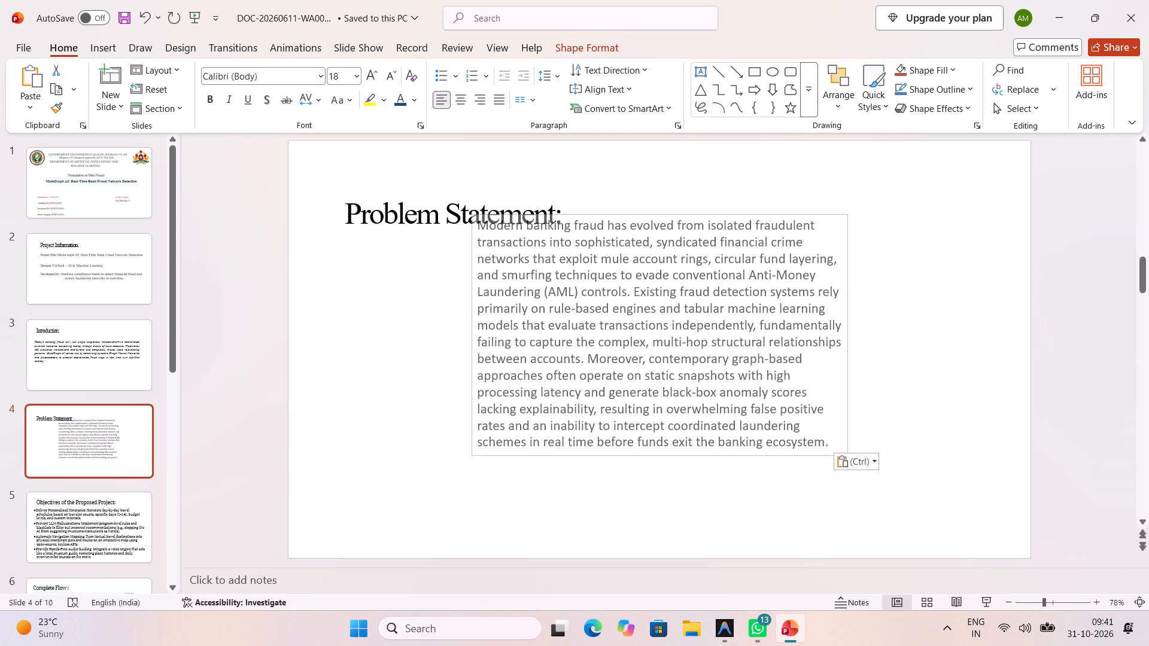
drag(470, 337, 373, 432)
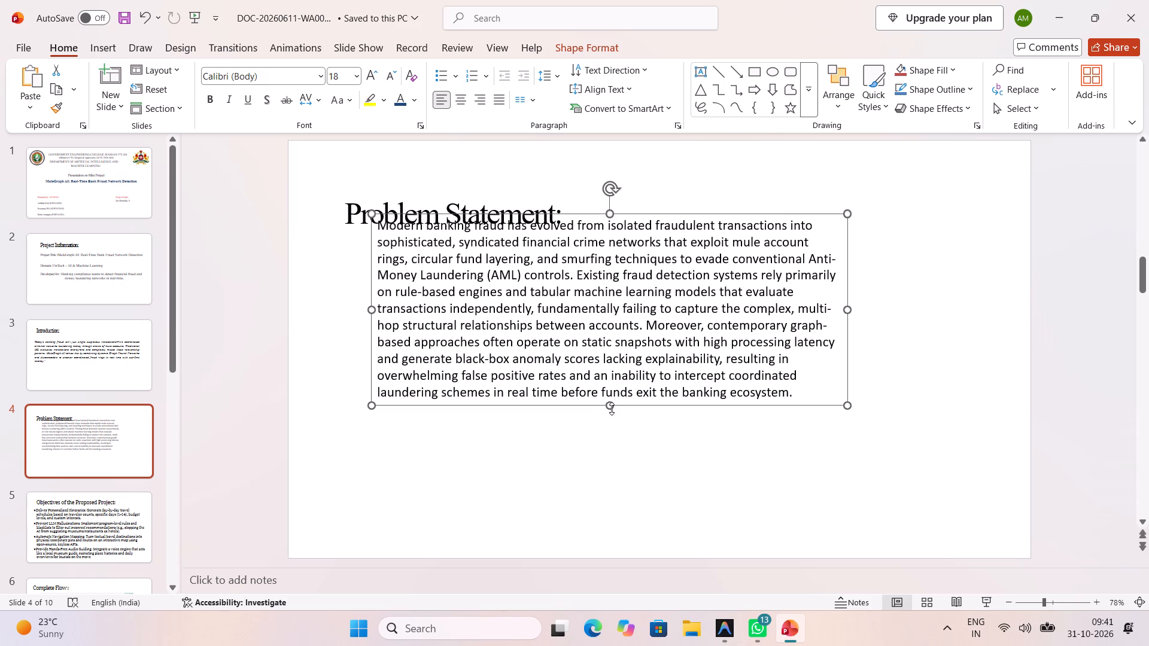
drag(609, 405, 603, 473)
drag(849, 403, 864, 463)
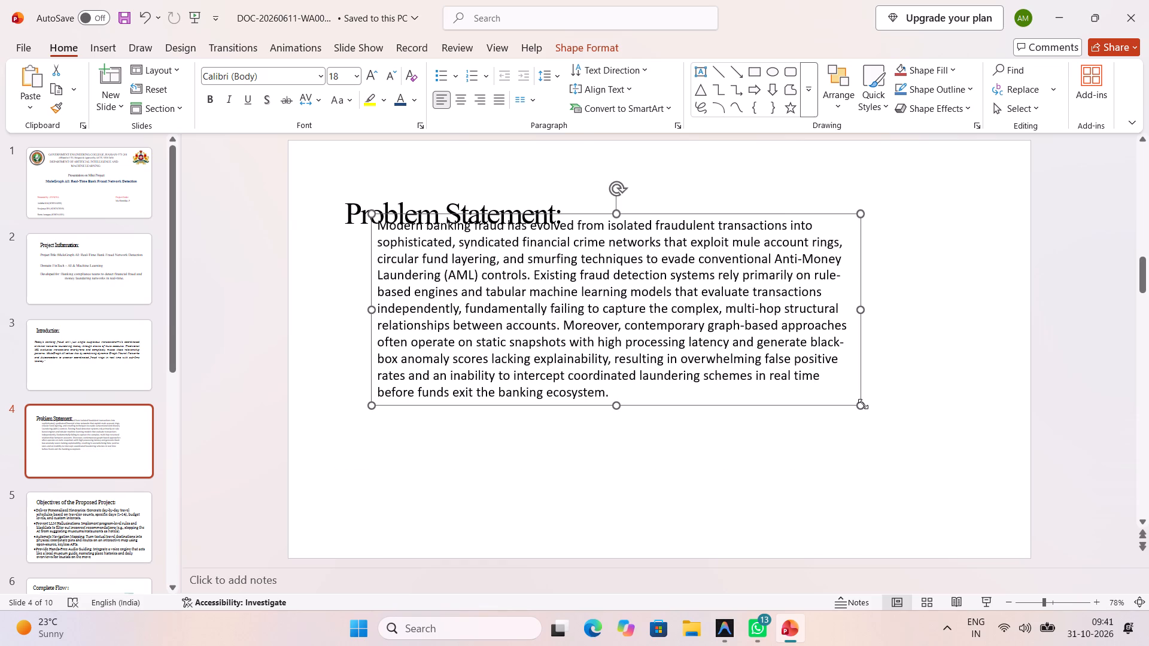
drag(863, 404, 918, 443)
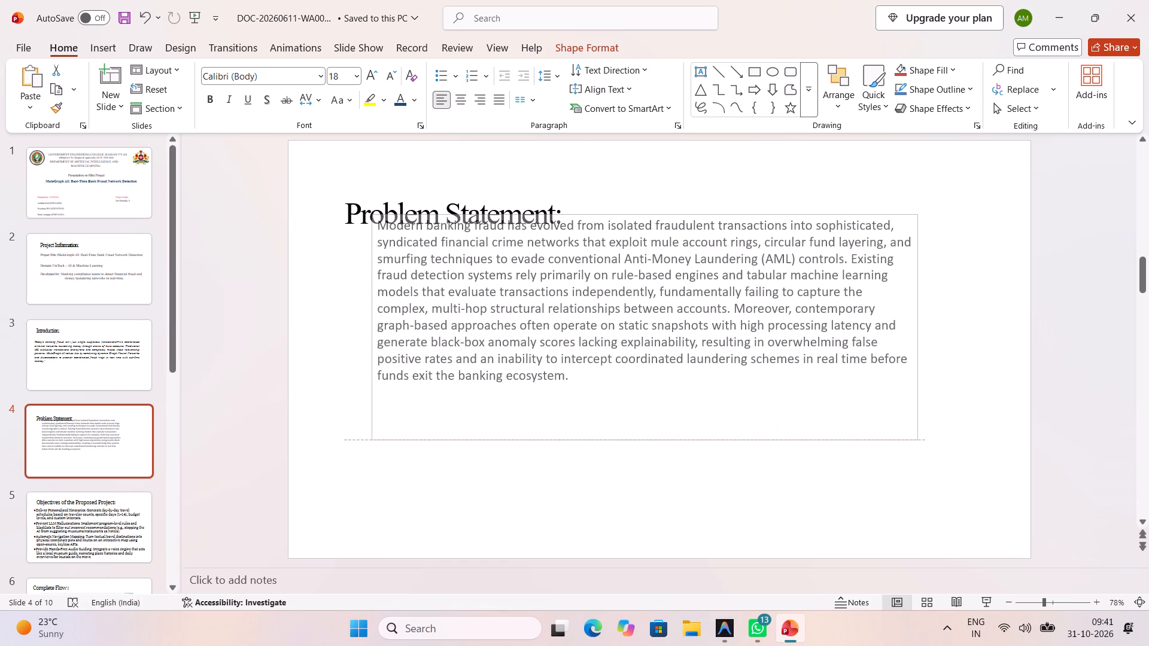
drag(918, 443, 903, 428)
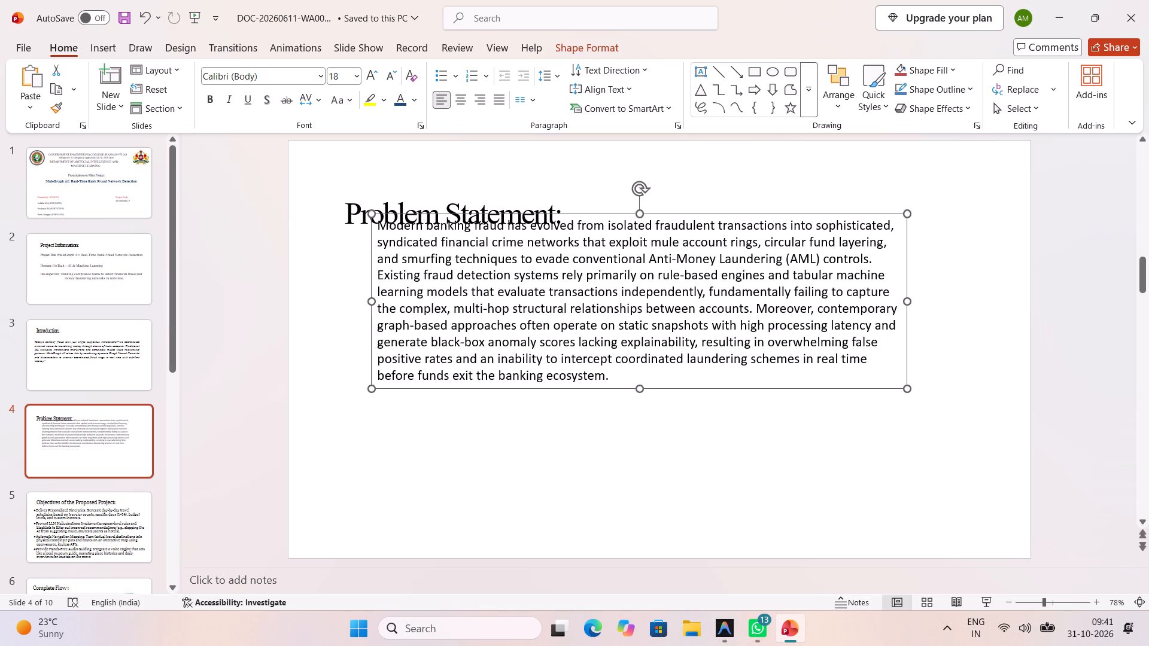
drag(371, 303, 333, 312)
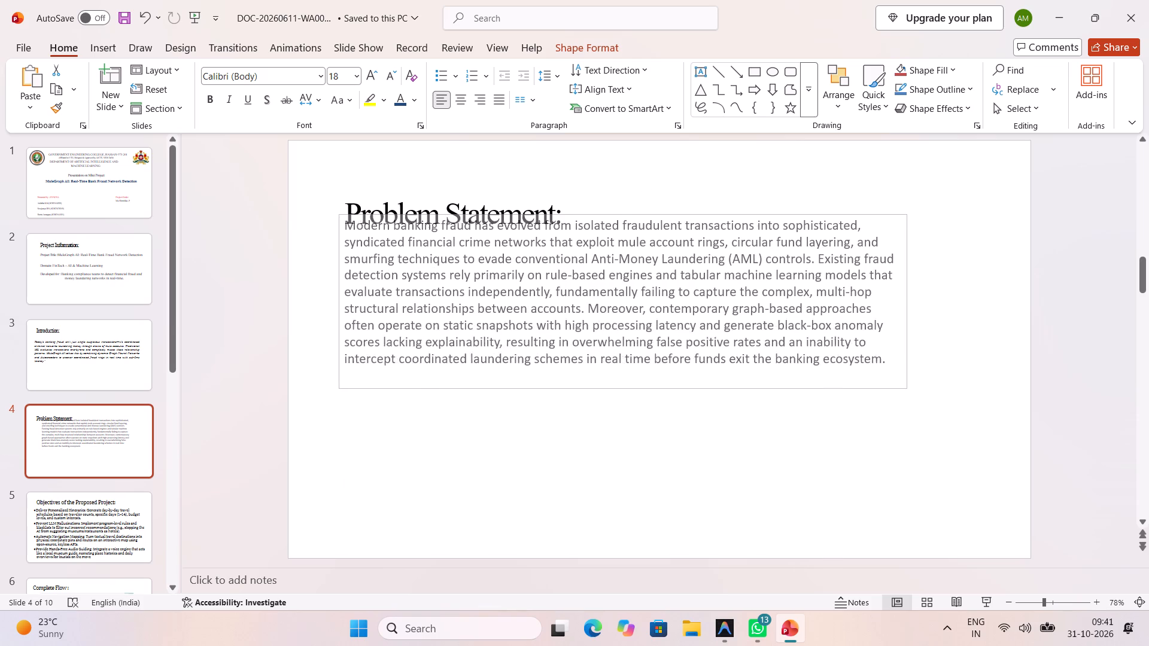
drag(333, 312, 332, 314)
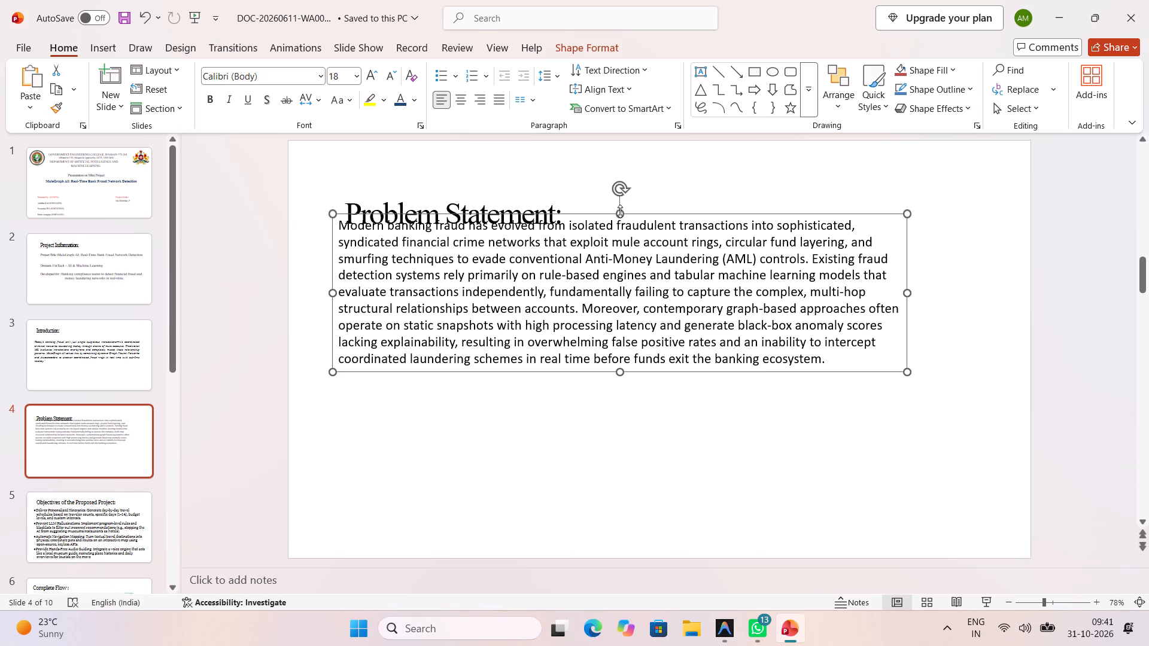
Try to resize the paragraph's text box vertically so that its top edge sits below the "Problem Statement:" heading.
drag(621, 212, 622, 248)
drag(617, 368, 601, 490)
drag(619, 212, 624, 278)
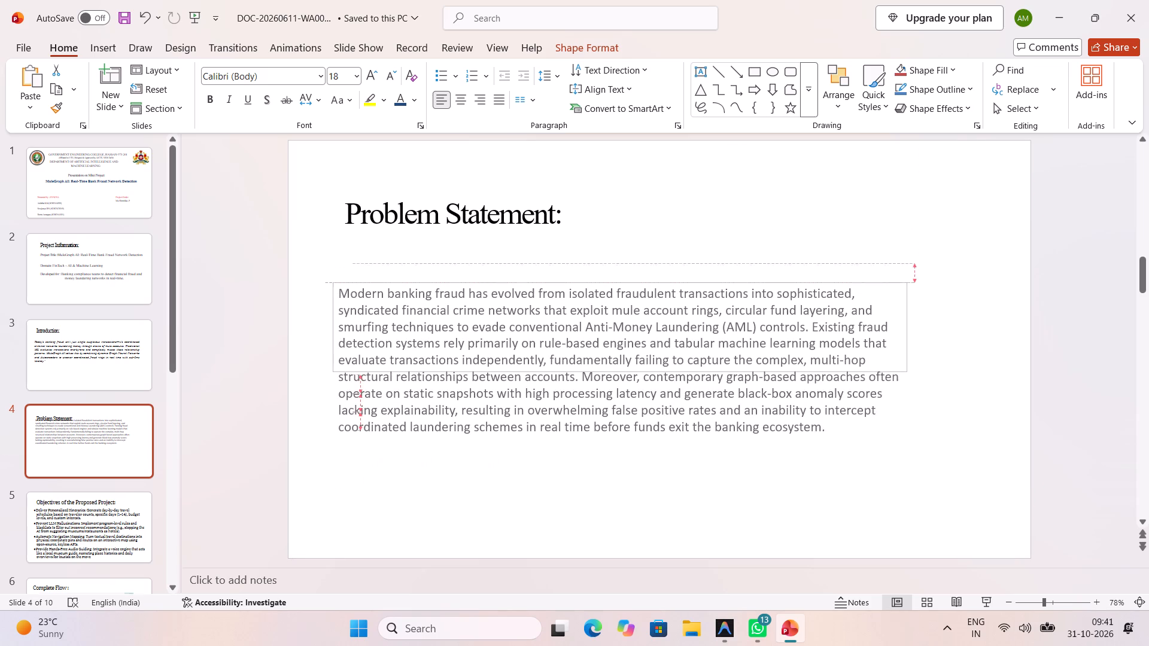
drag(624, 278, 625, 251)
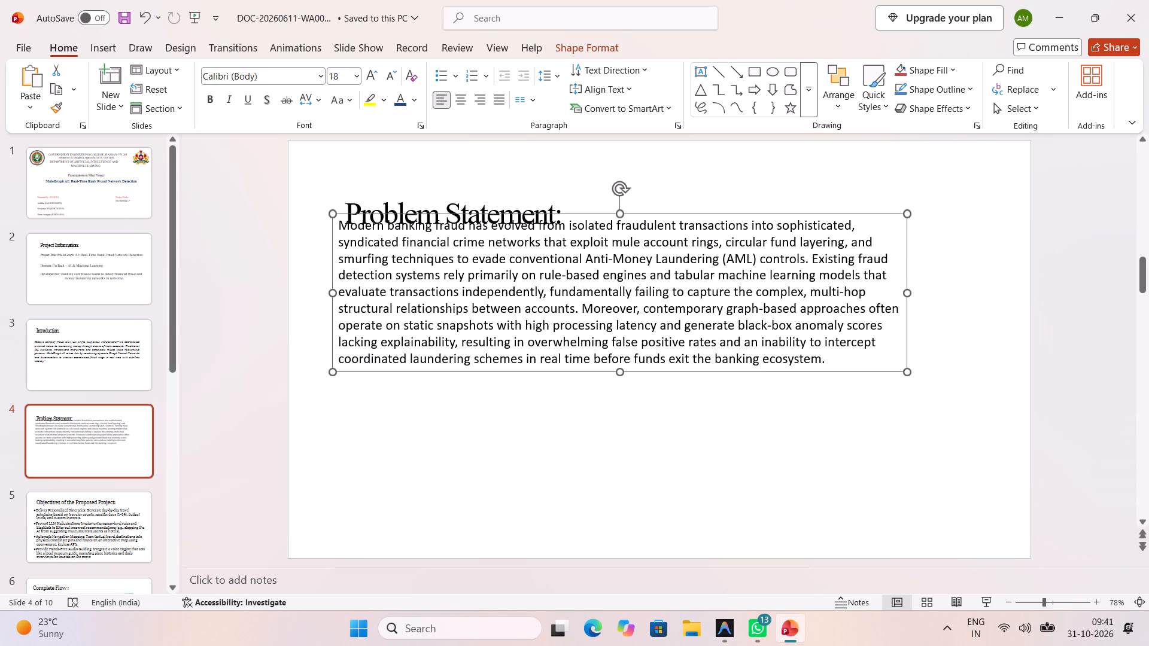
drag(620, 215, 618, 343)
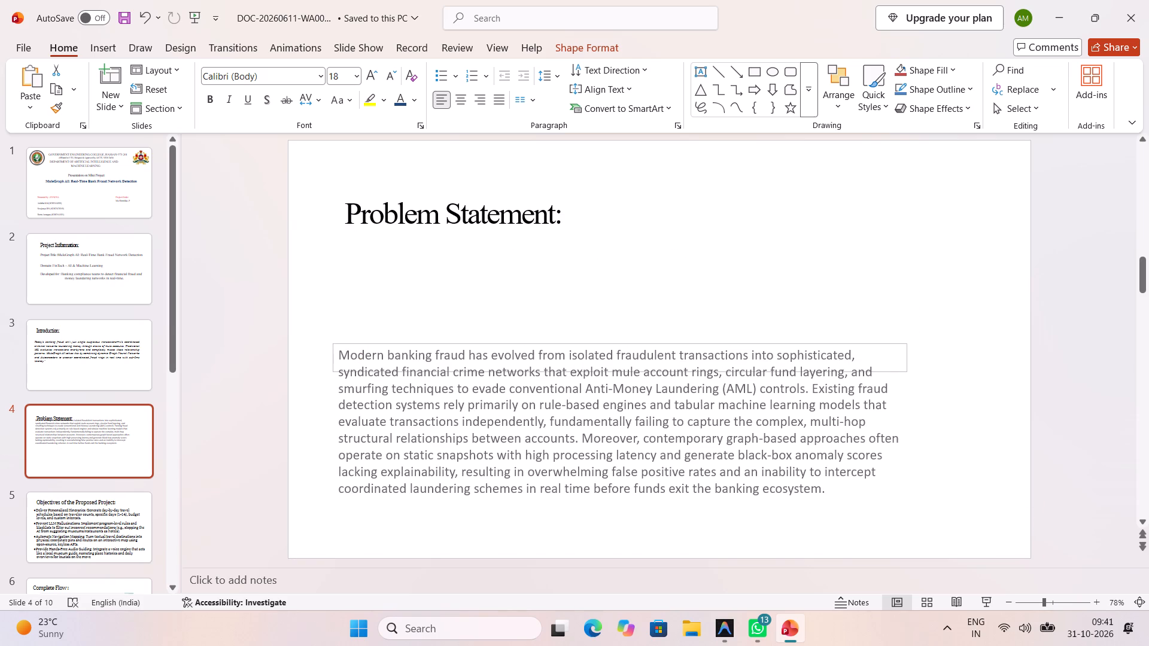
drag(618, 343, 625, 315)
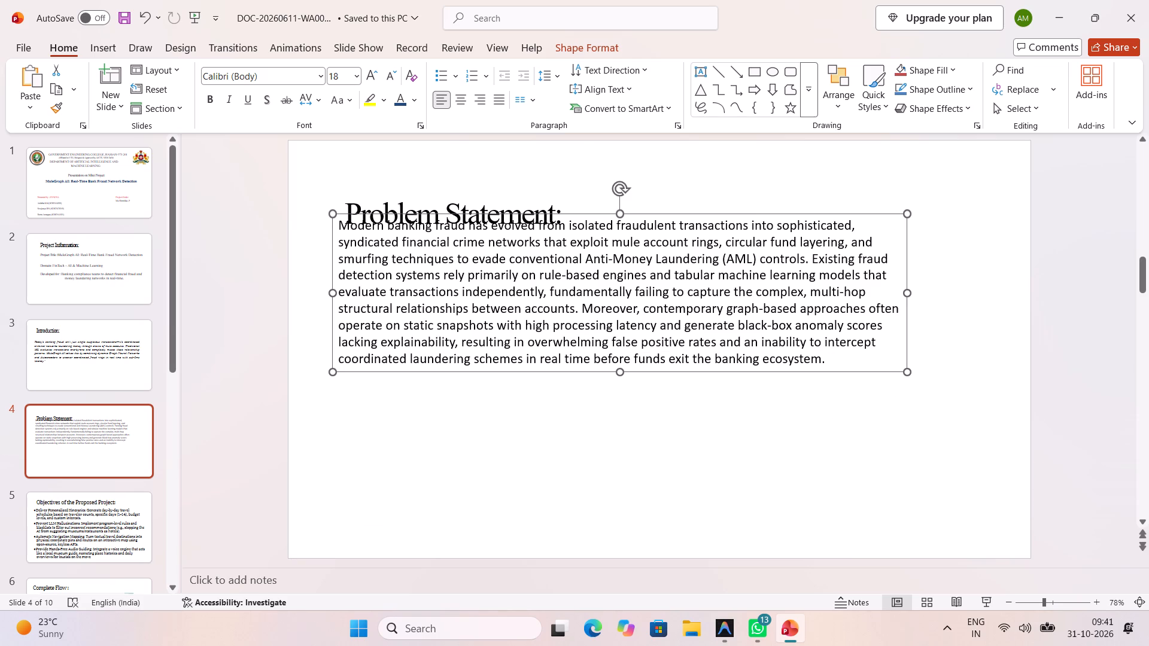
Delete the whole paragraph starting "Modern banking fraud has evolved" from its text box on the Problem Statement slide.
click(836, 361)
drag(836, 361, 342, 213)
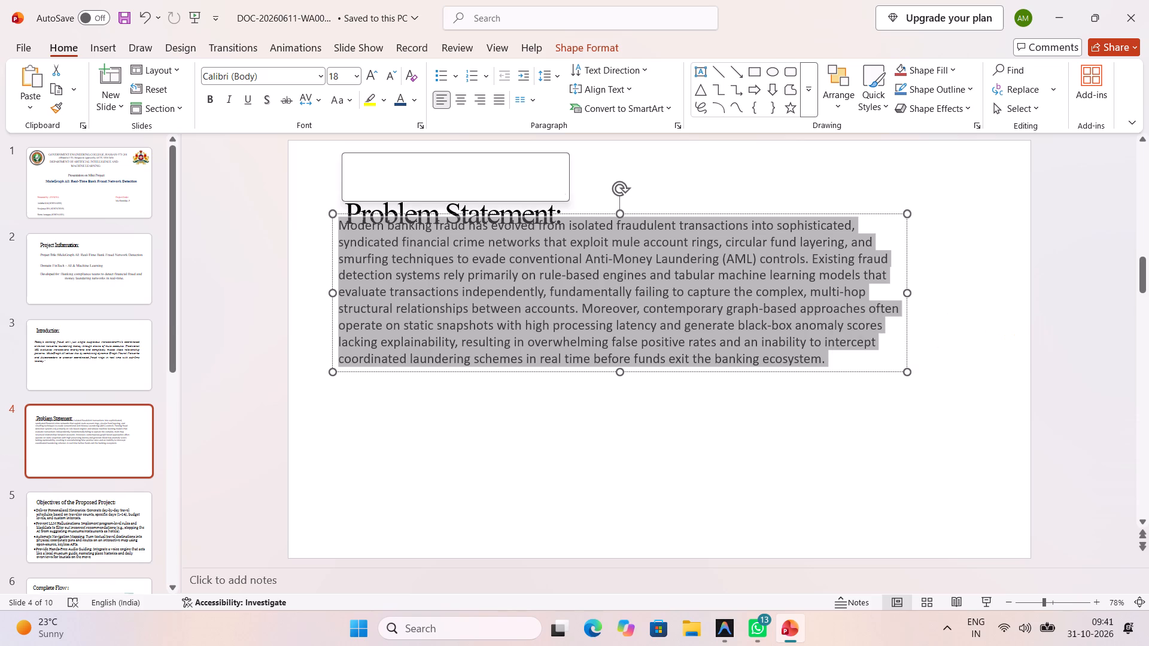
key(BackSpace)
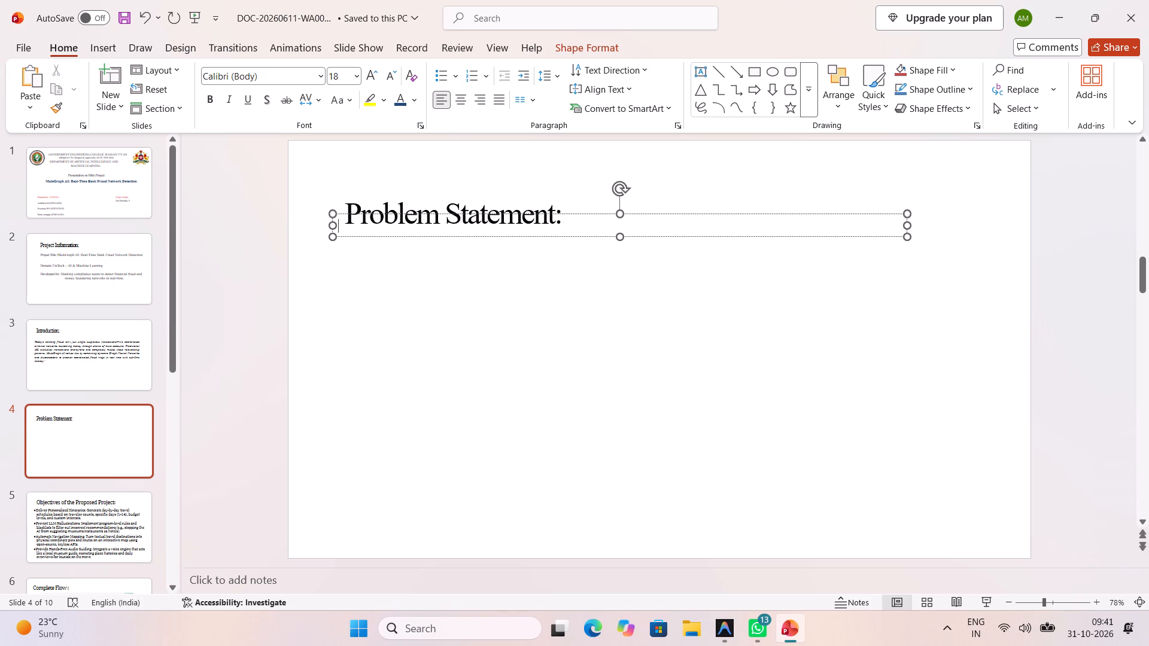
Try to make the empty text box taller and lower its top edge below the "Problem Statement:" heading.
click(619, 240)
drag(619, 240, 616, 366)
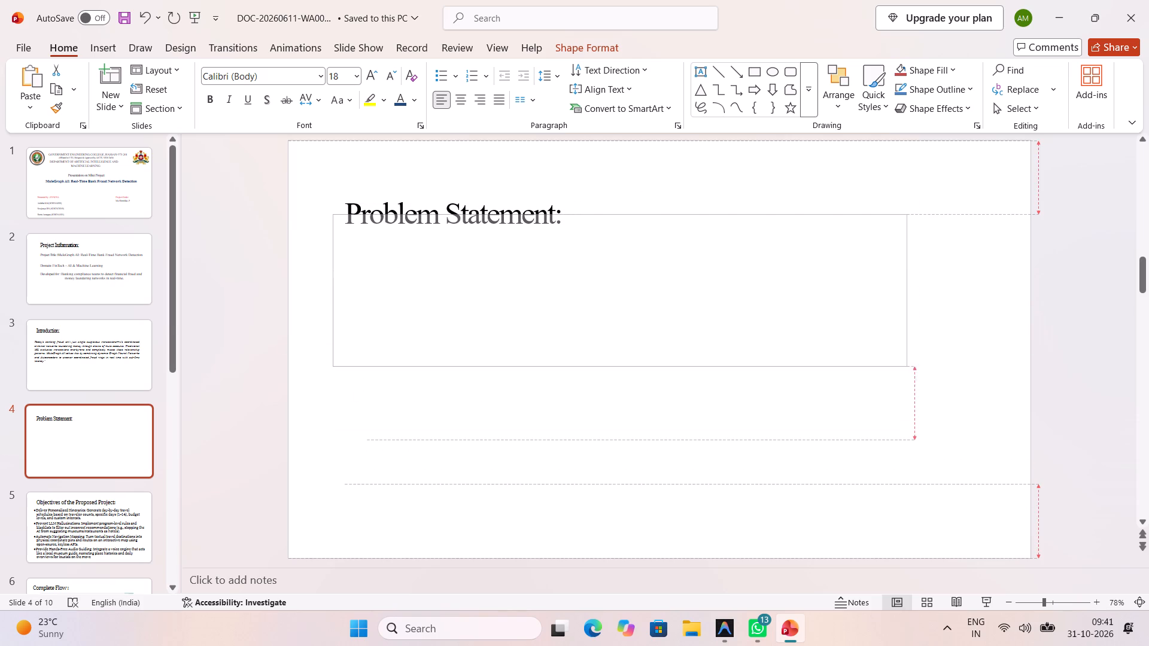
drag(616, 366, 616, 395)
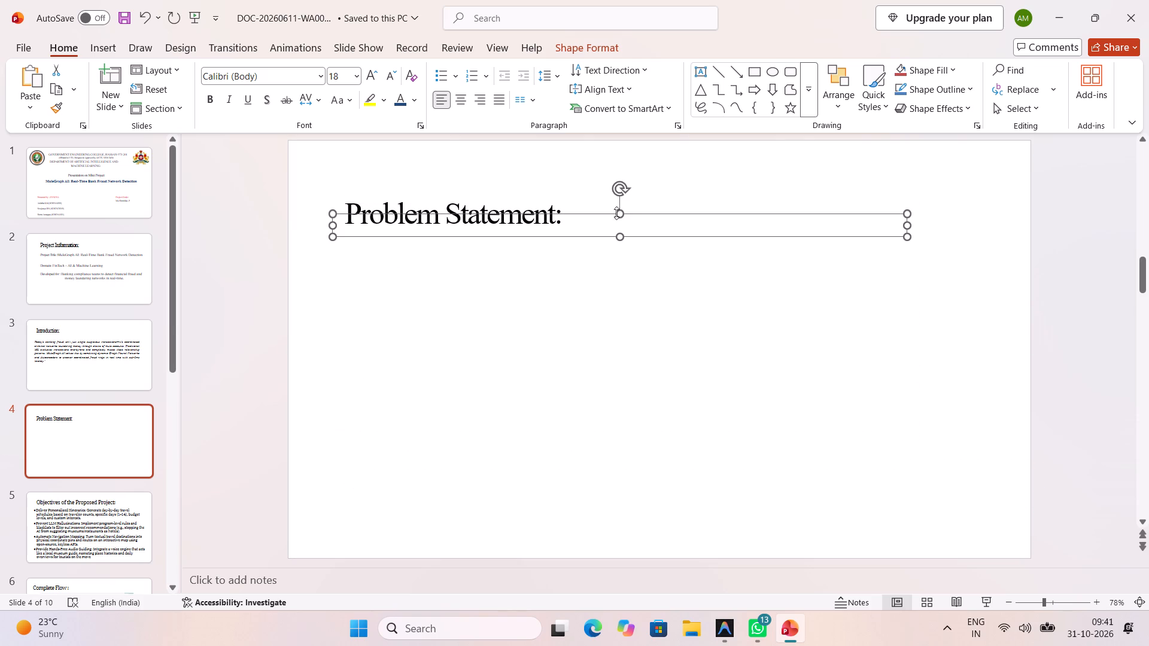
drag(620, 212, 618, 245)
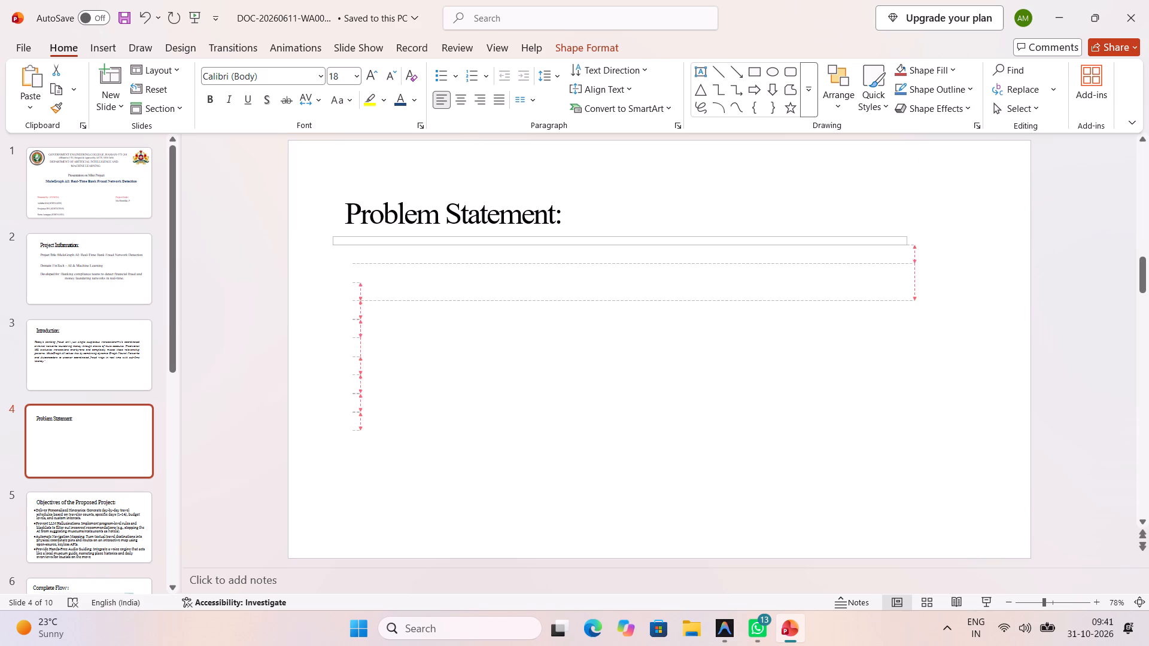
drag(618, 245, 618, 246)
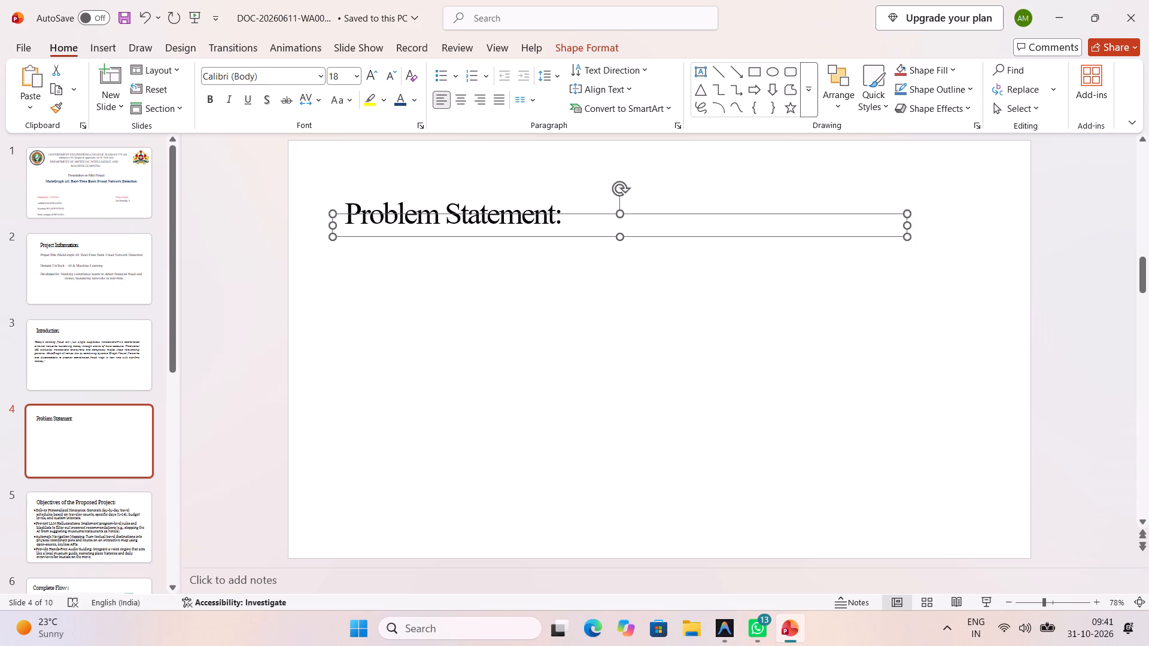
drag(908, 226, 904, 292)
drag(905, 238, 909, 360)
Delete the empty body text box overlapping the "Problem Statement:" heading.
key(BackSpace)
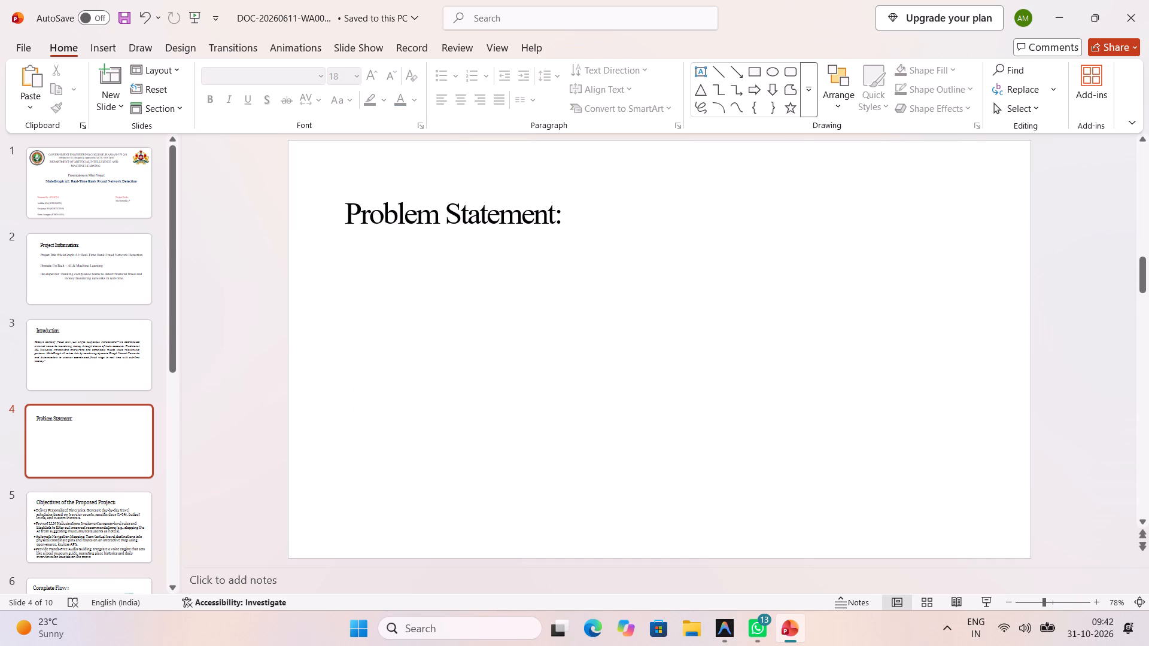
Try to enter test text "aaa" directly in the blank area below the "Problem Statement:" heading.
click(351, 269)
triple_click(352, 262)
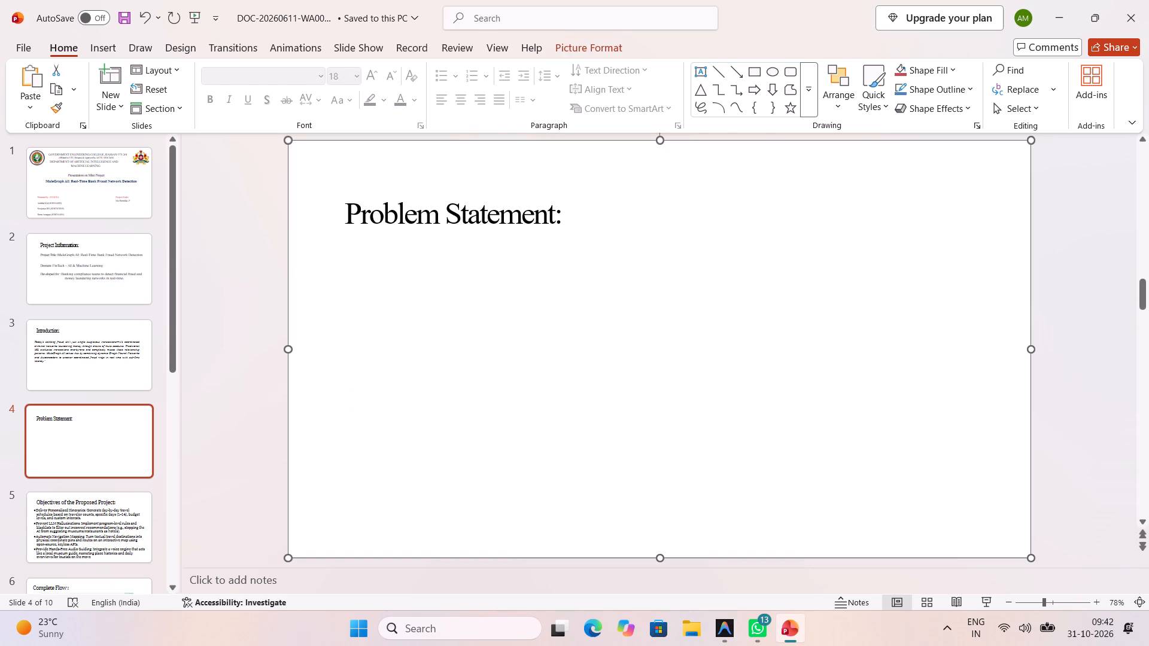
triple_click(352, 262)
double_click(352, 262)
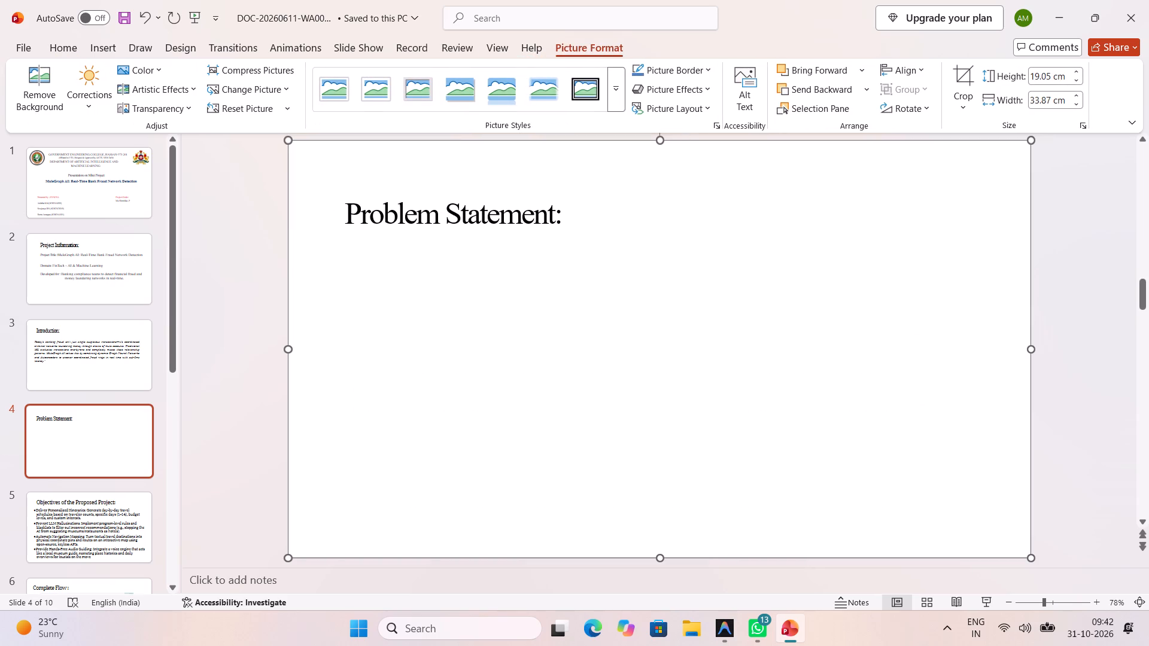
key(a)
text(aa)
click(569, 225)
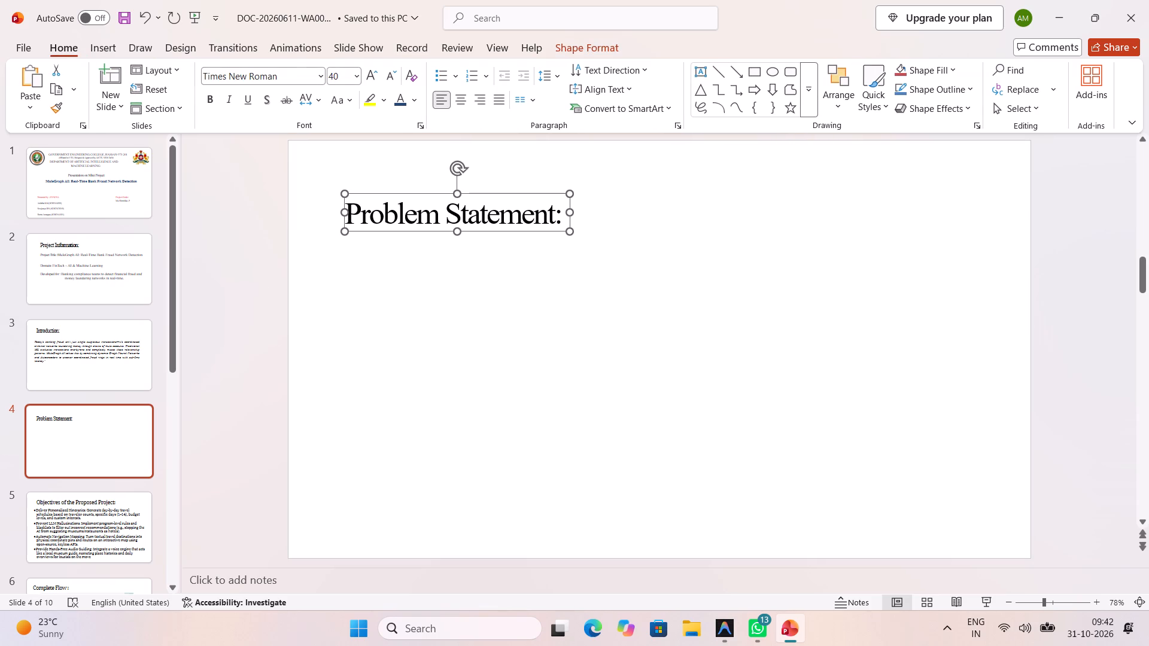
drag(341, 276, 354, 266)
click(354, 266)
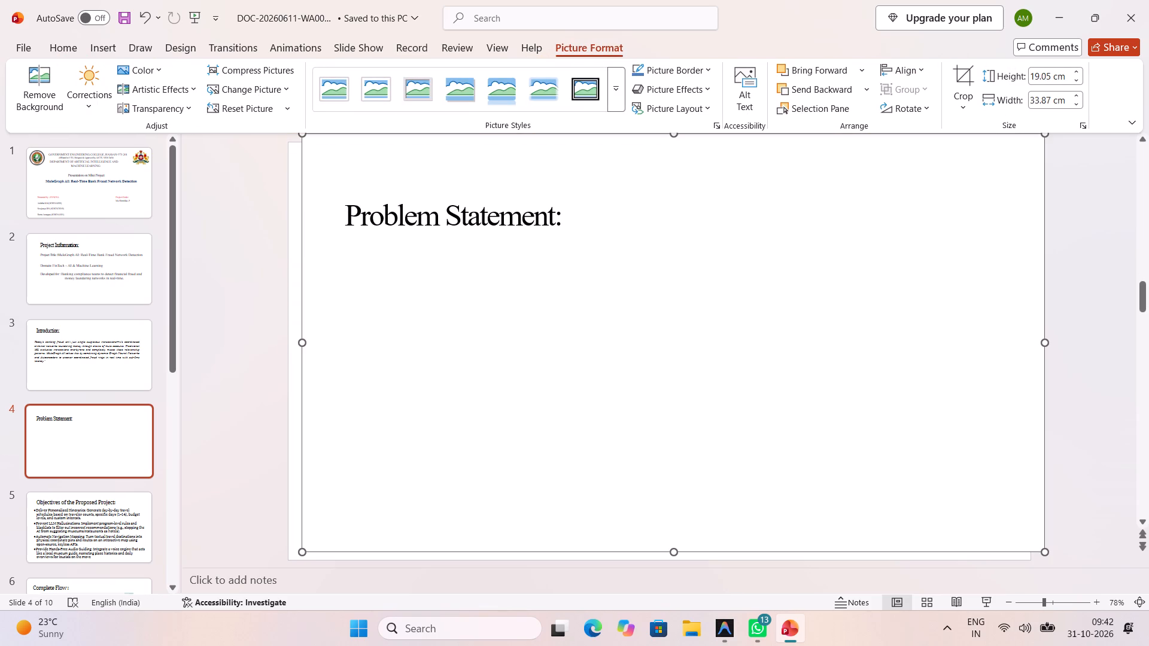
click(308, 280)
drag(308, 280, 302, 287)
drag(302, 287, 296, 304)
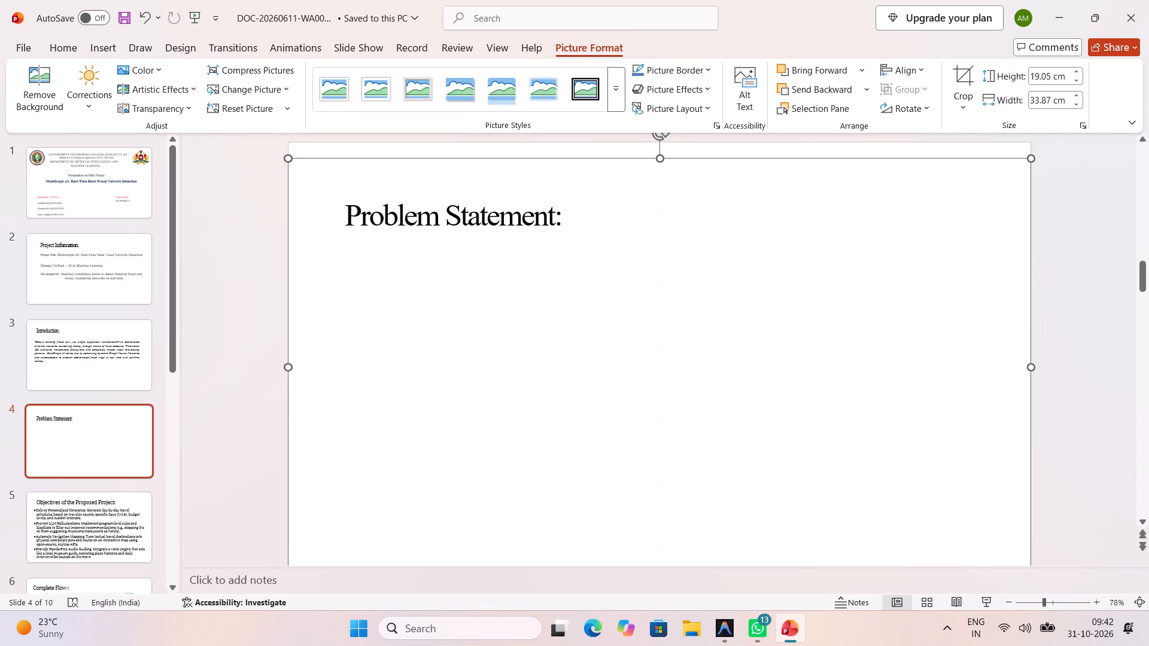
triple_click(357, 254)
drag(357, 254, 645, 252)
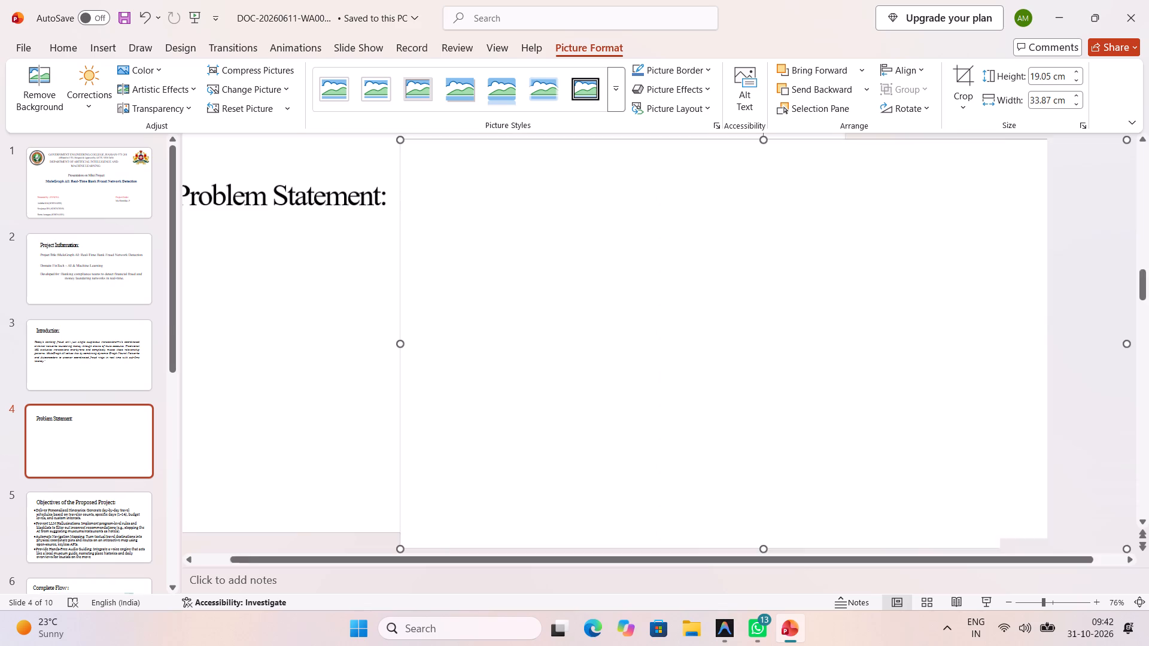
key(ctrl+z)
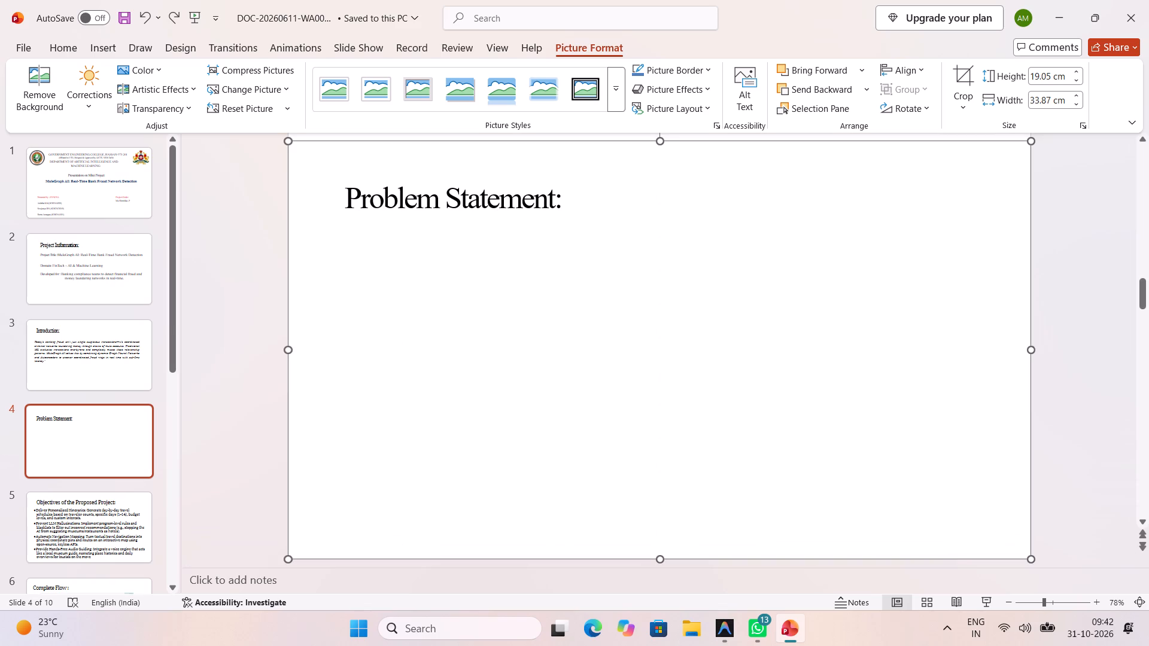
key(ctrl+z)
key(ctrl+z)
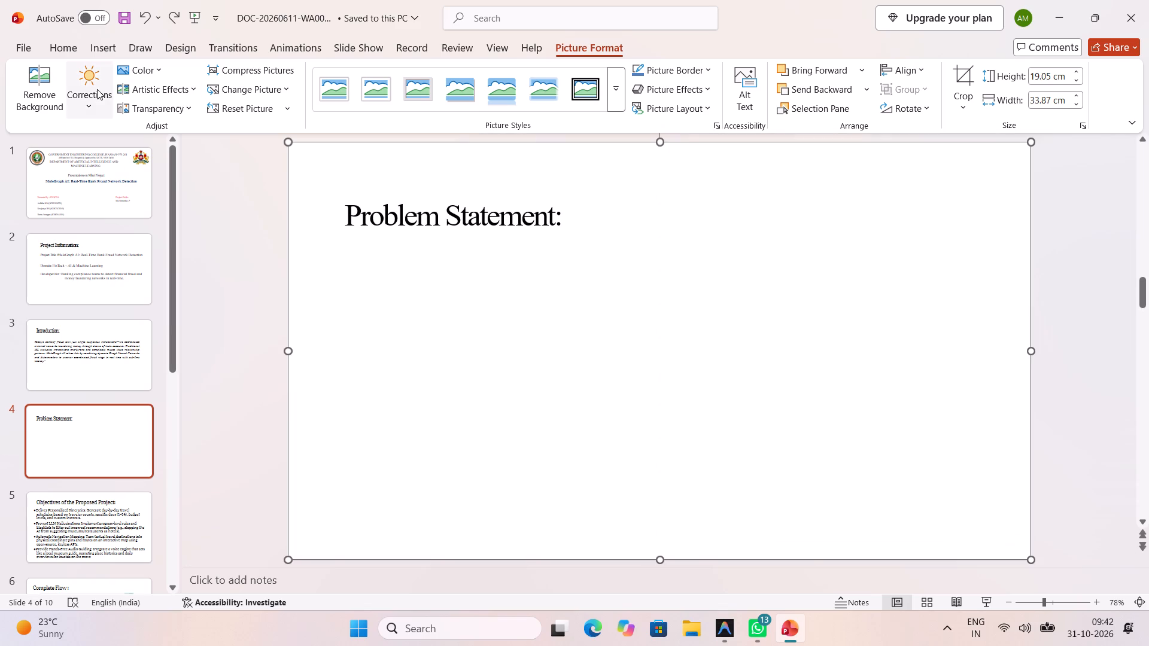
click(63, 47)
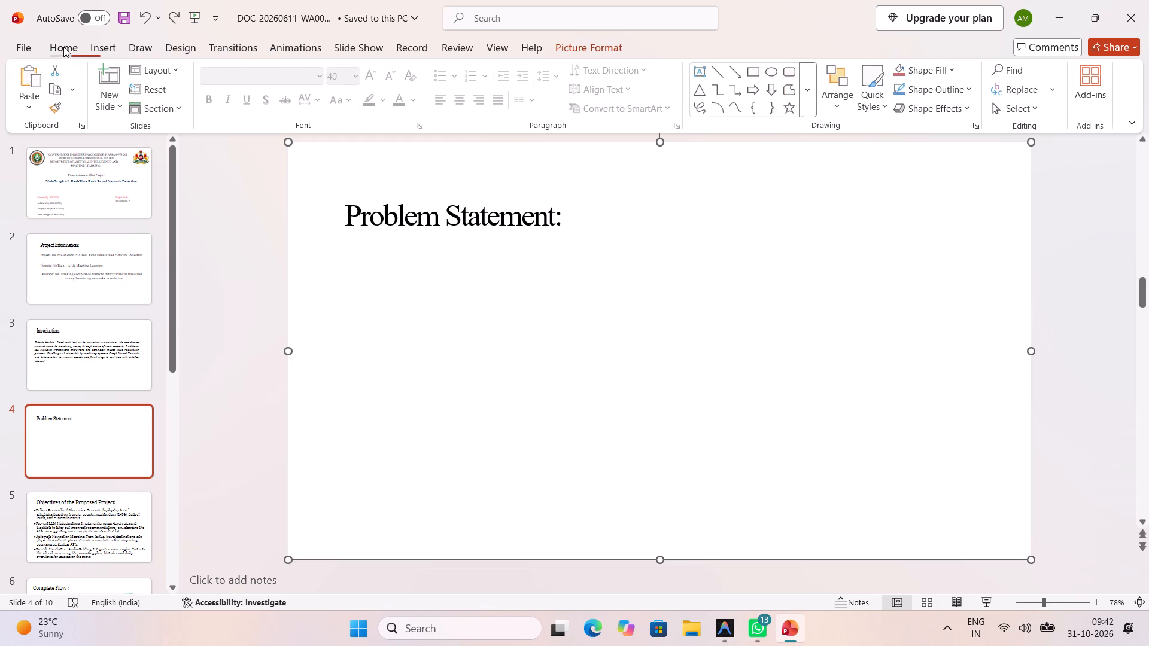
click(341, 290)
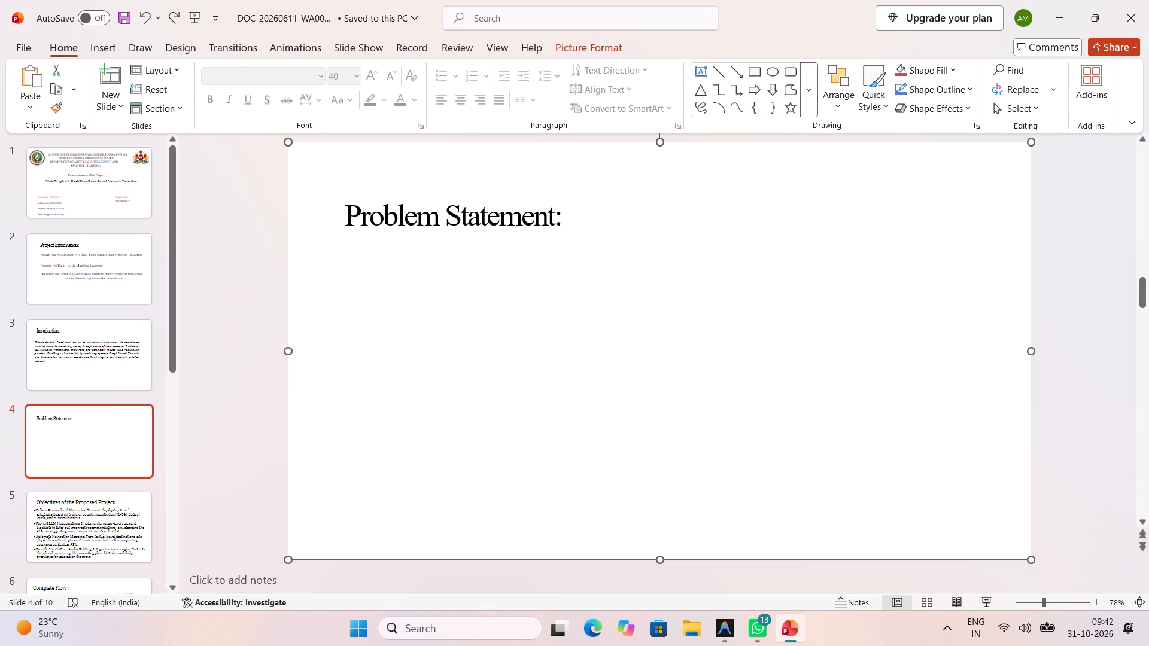
Paste the "Modern banking fraud has evolved" paragraph onto the Problem Statement slide and place it below the heading, aligned with the heading's start.
click(360, 276)
triple_click(360, 276)
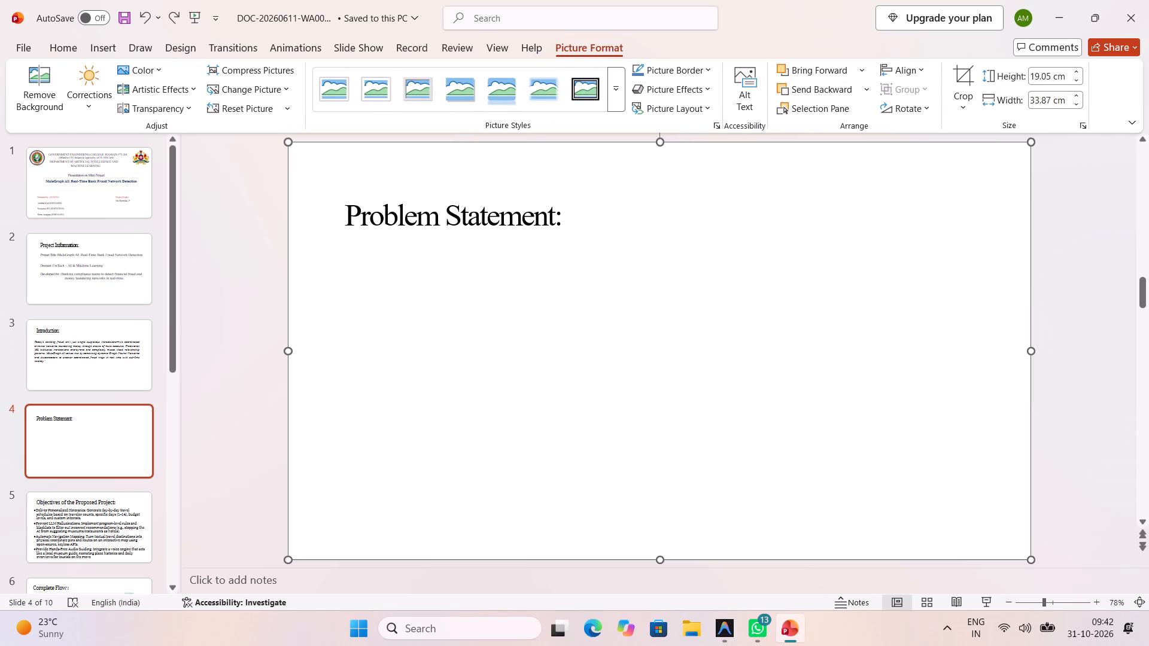
key(ctrl+v)
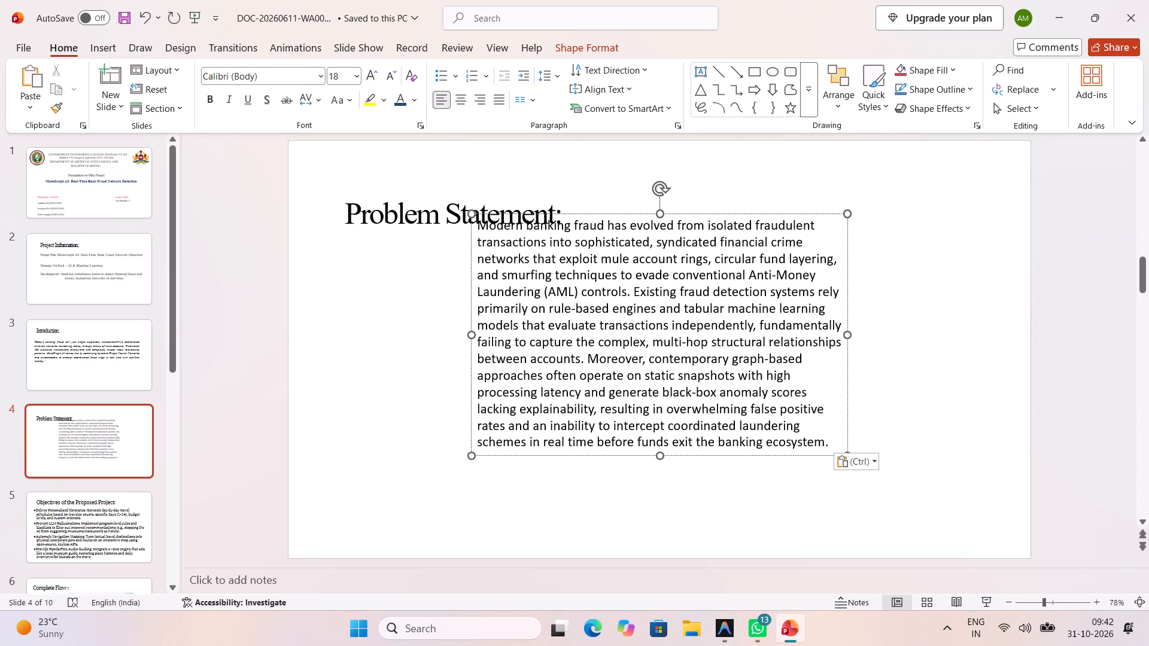
click(818, 218)
drag(823, 215, 823, 257)
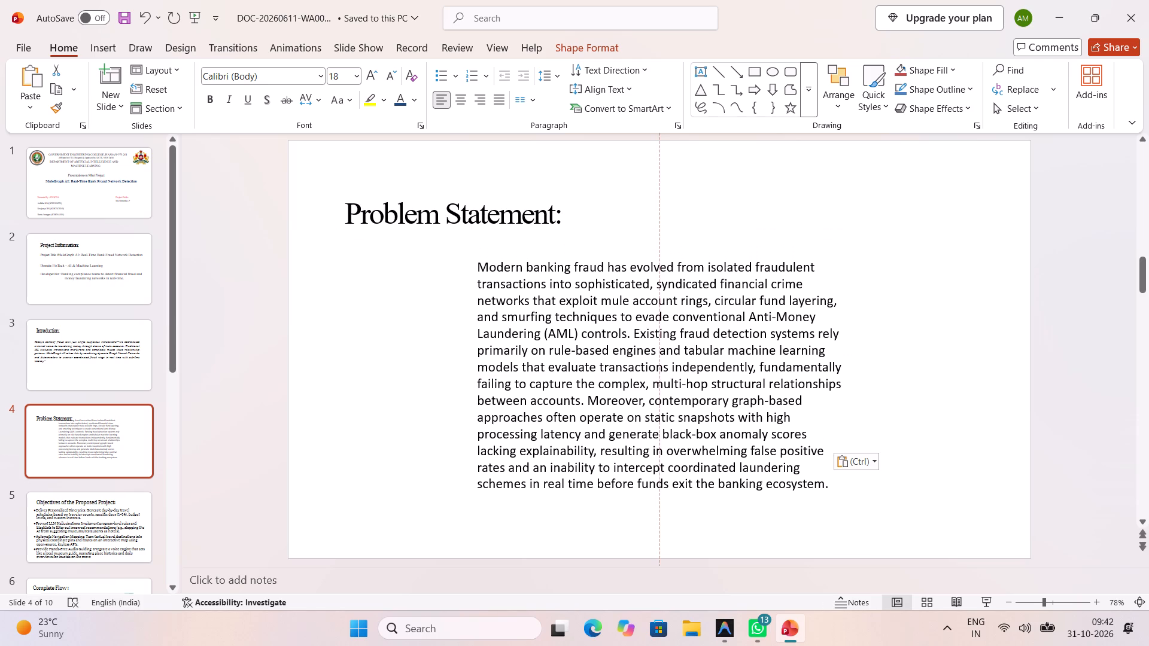
drag(823, 257, 697, 253)
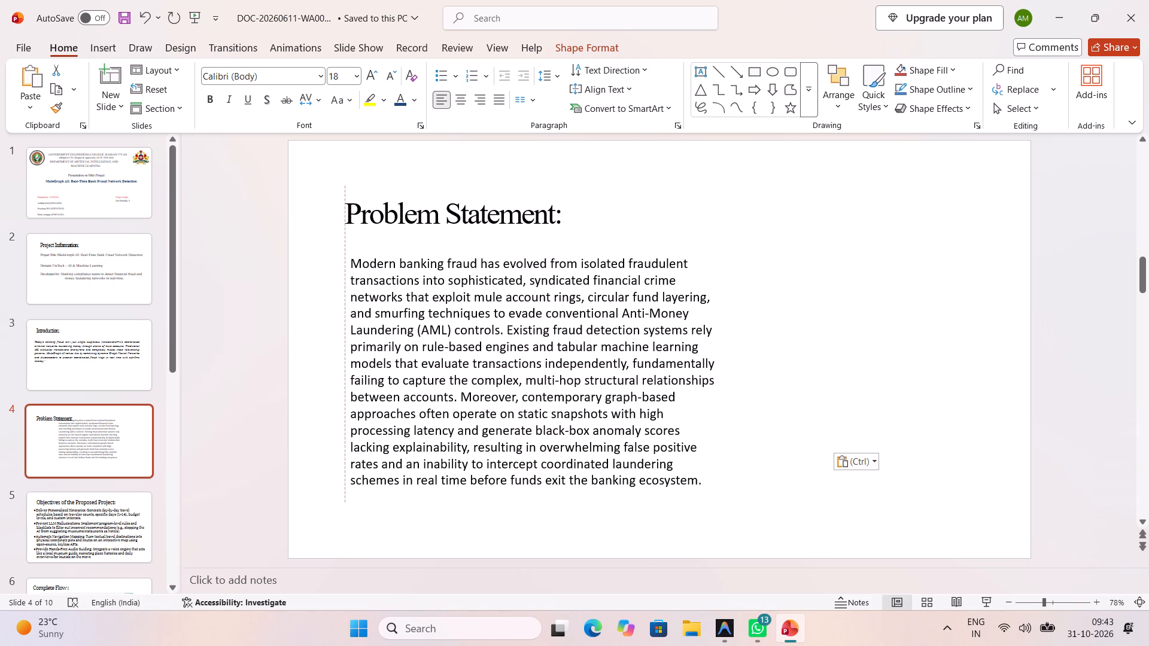
drag(697, 253, 690, 252)
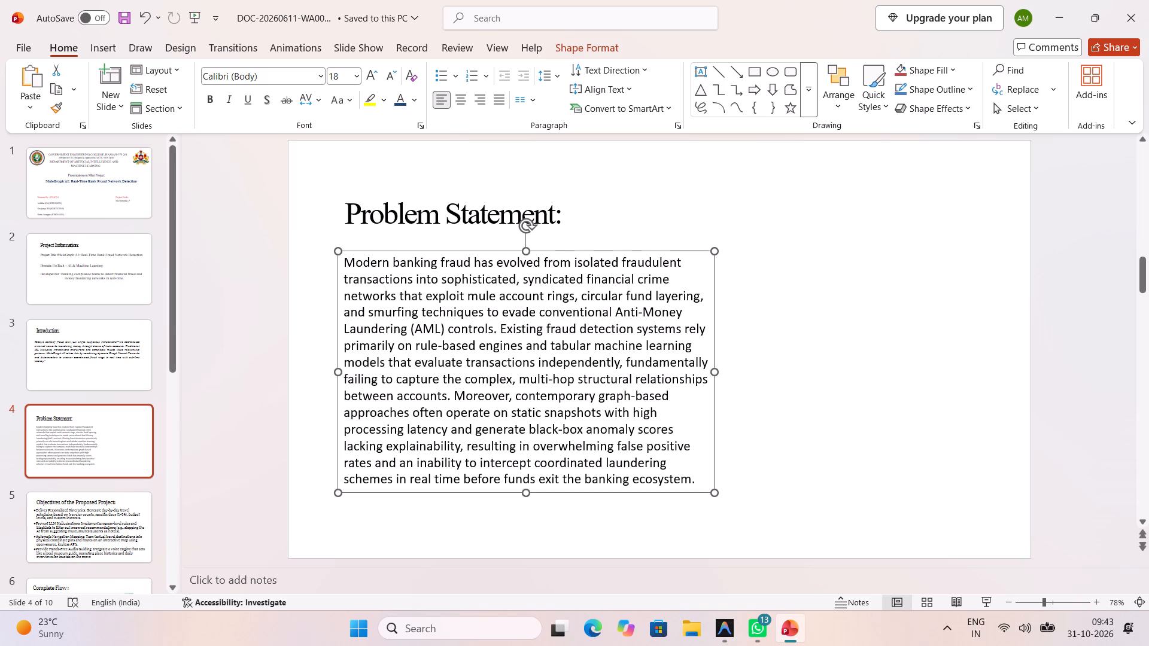
Widen the pasted body text box so it stretches almost to the slide's right edge.
drag(715, 372, 765, 393)
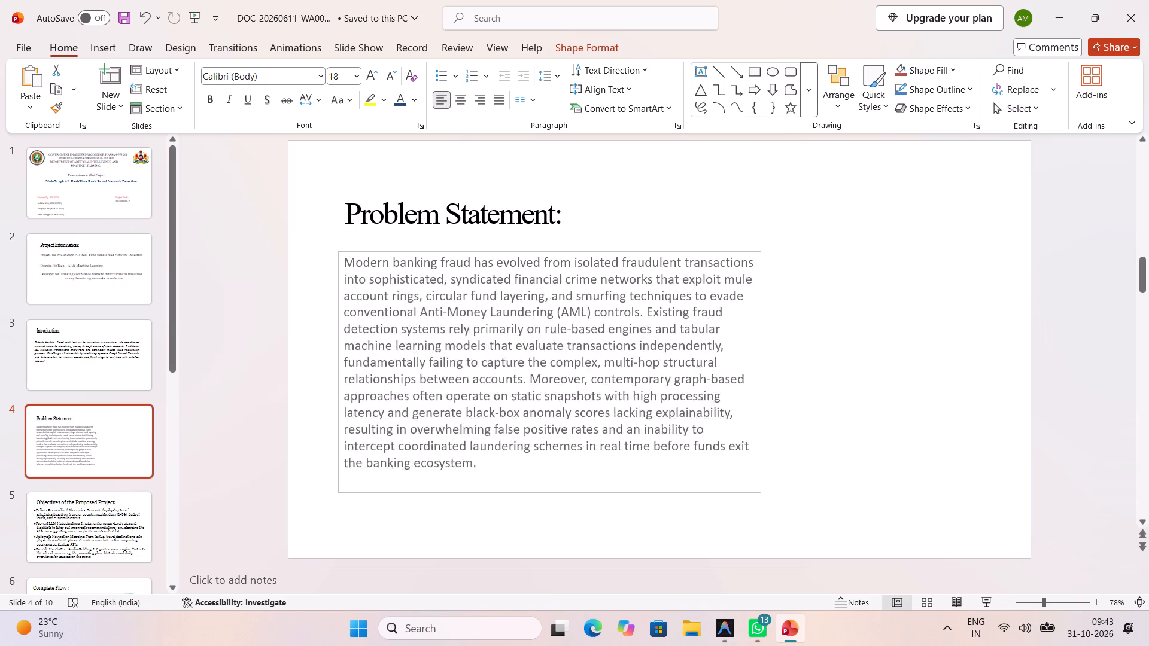
drag(765, 393, 986, 395)
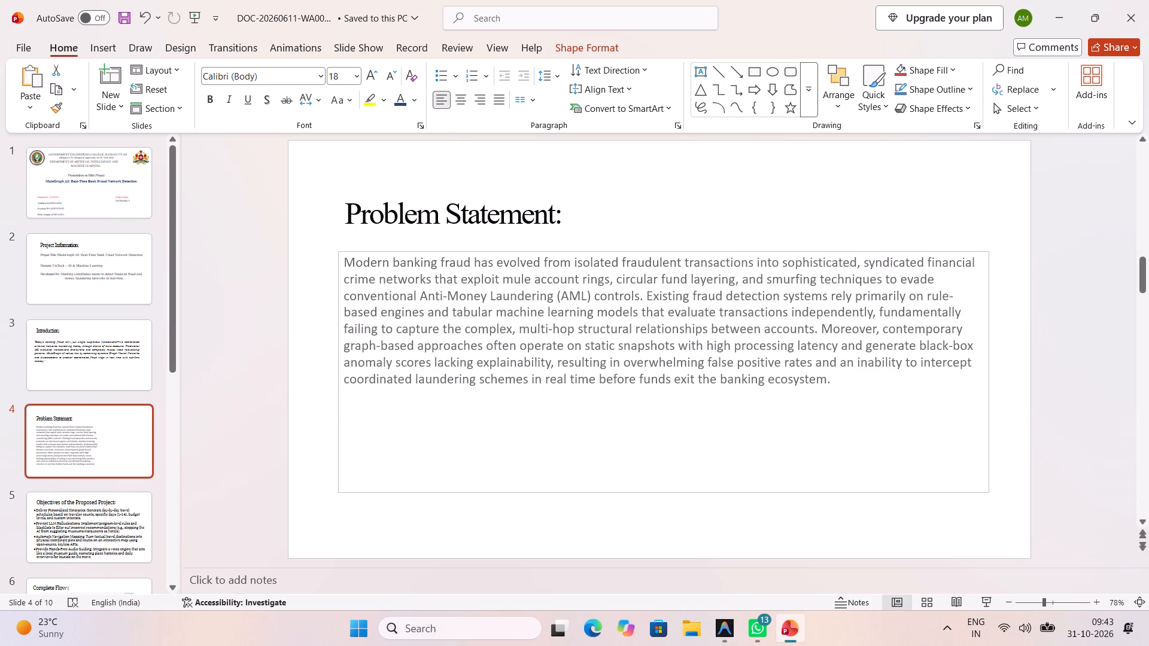
drag(986, 395, 990, 398)
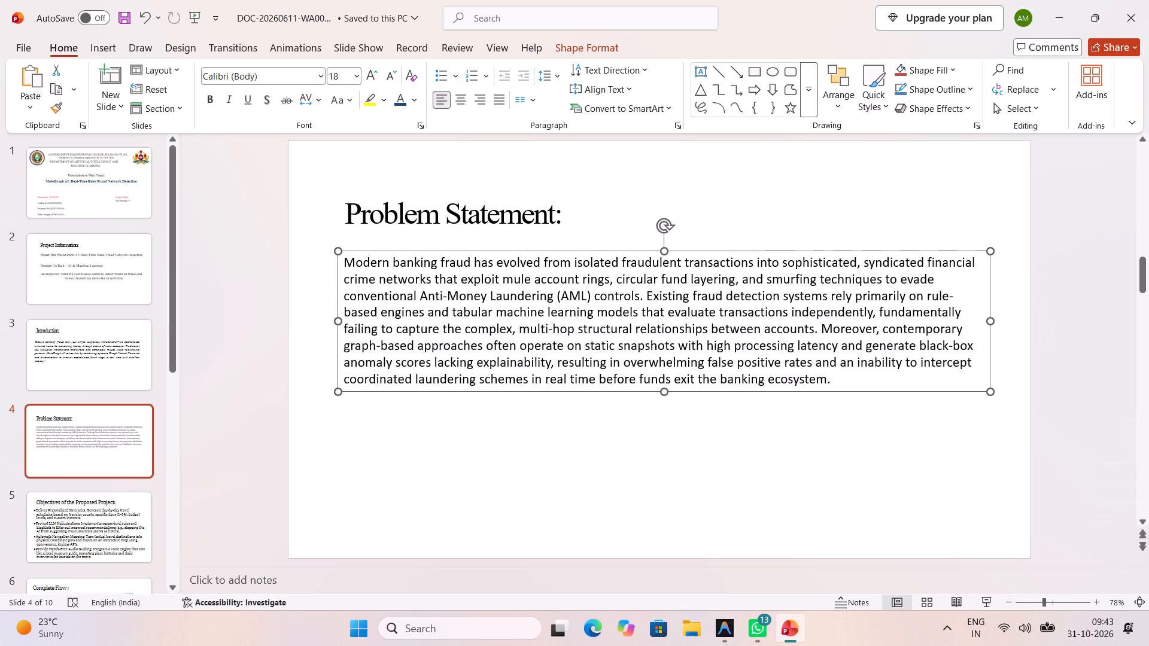
Format the whole Problem Statement body paragraph as Times New Roman, justified, 20 pt.
click(344, 261)
drag(344, 261, 826, 391)
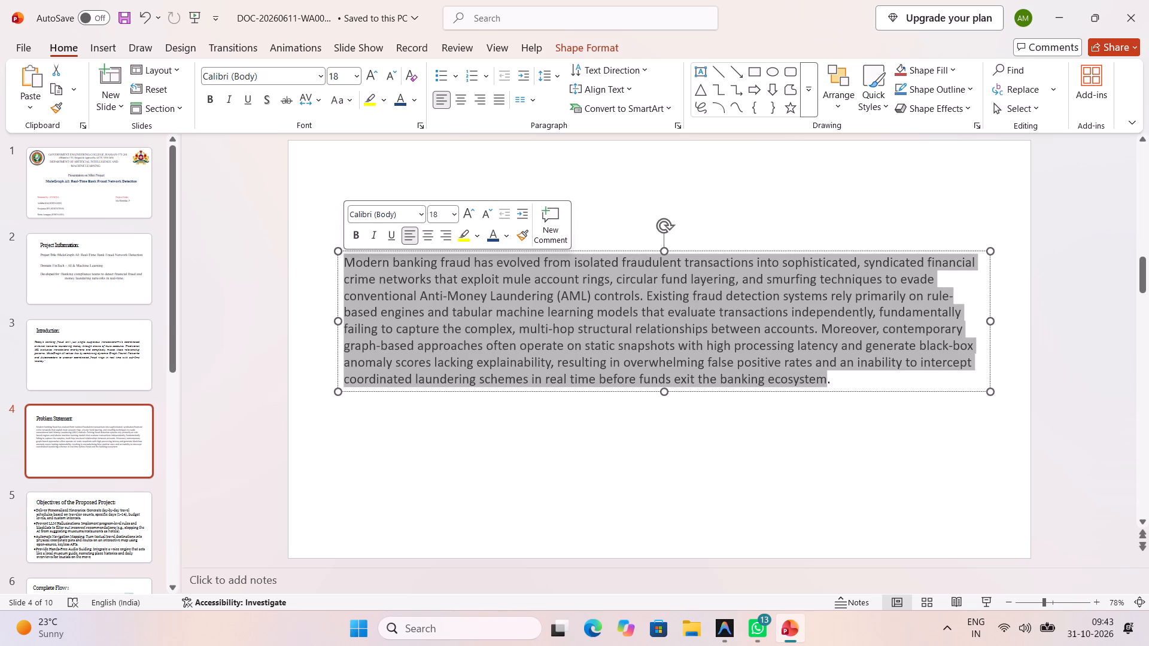
drag(826, 391, 883, 389)
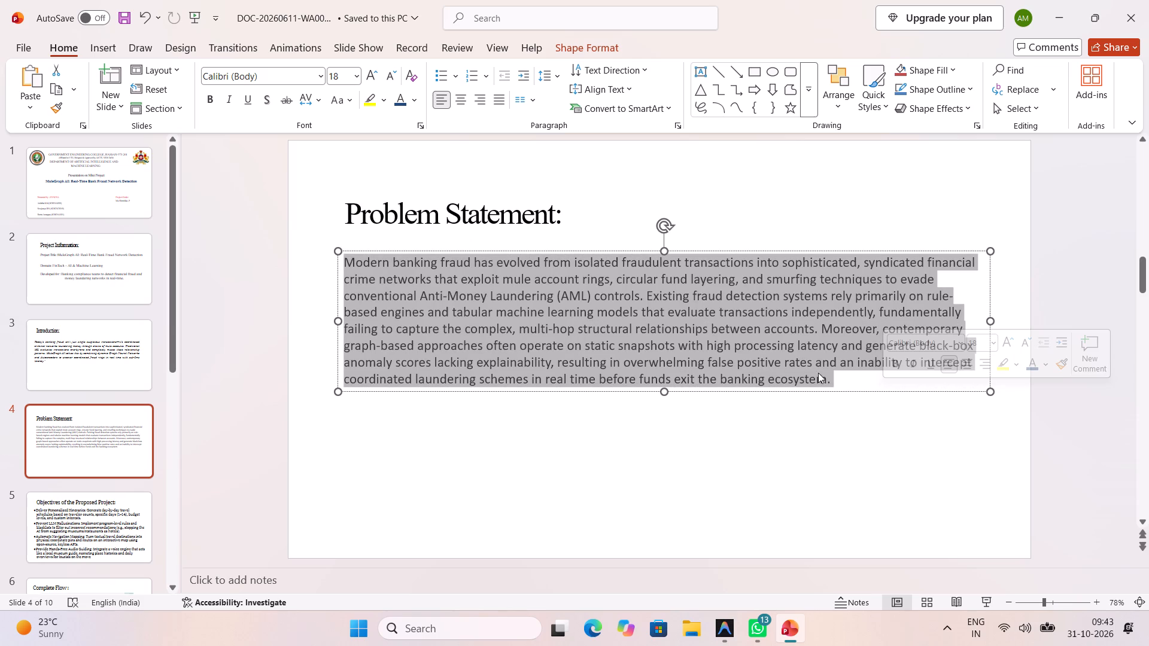
click(829, 375)
click(832, 378)
drag(832, 378, 545, 286)
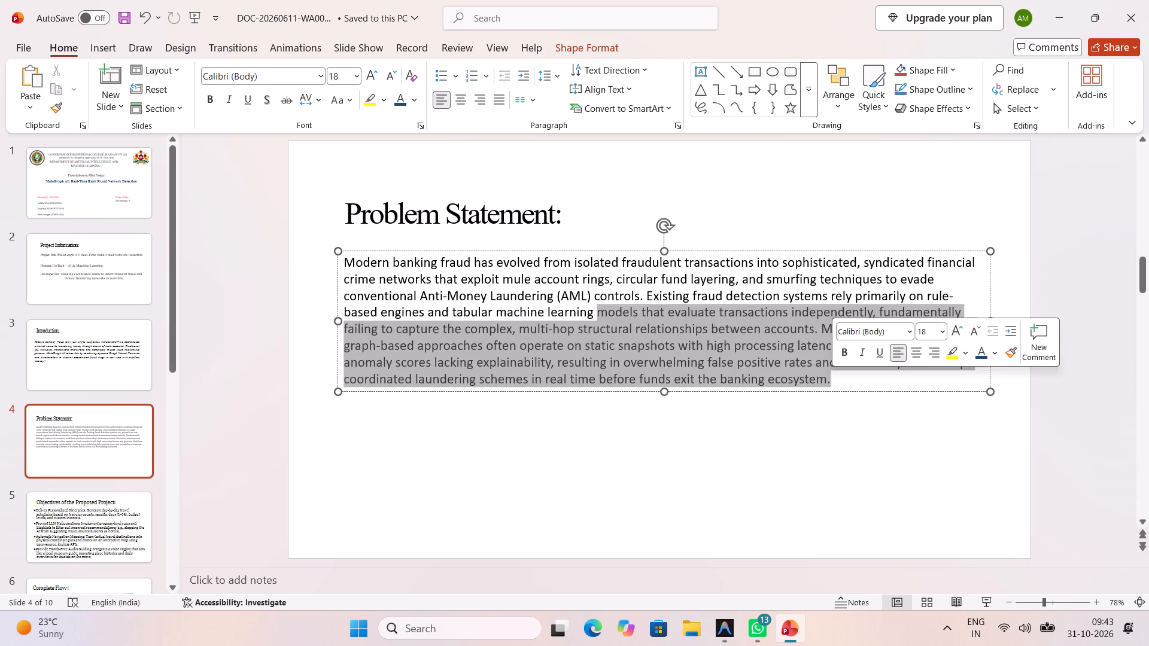
drag(545, 286, 358, 258)
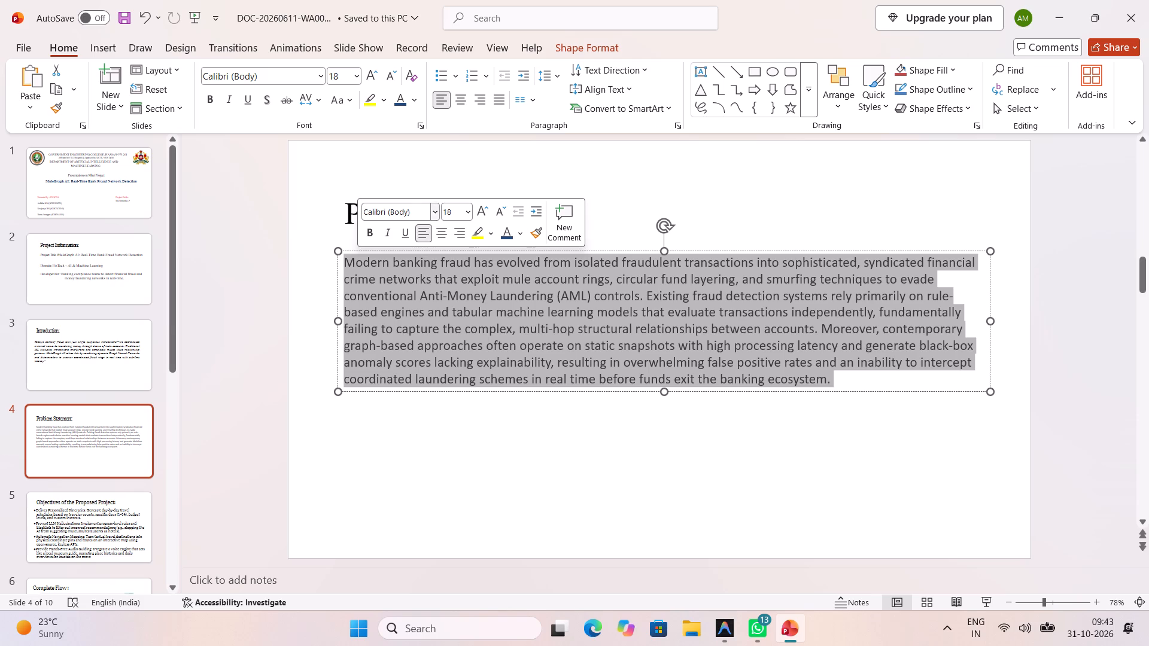
click(436, 209)
text(ti)
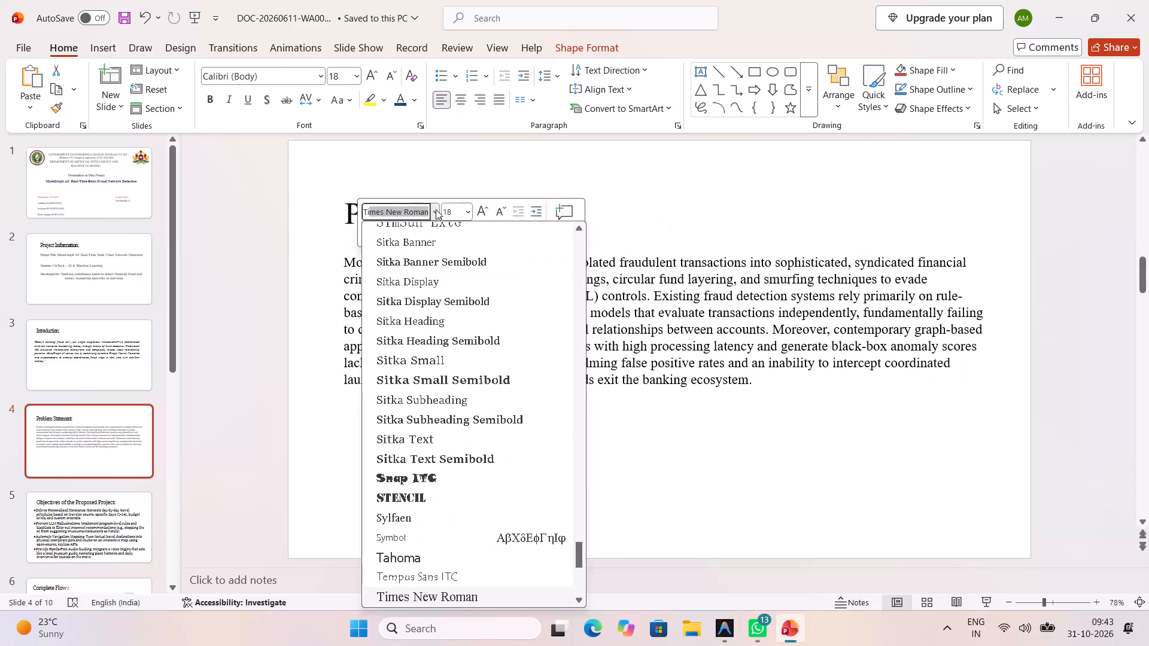
key(Return)
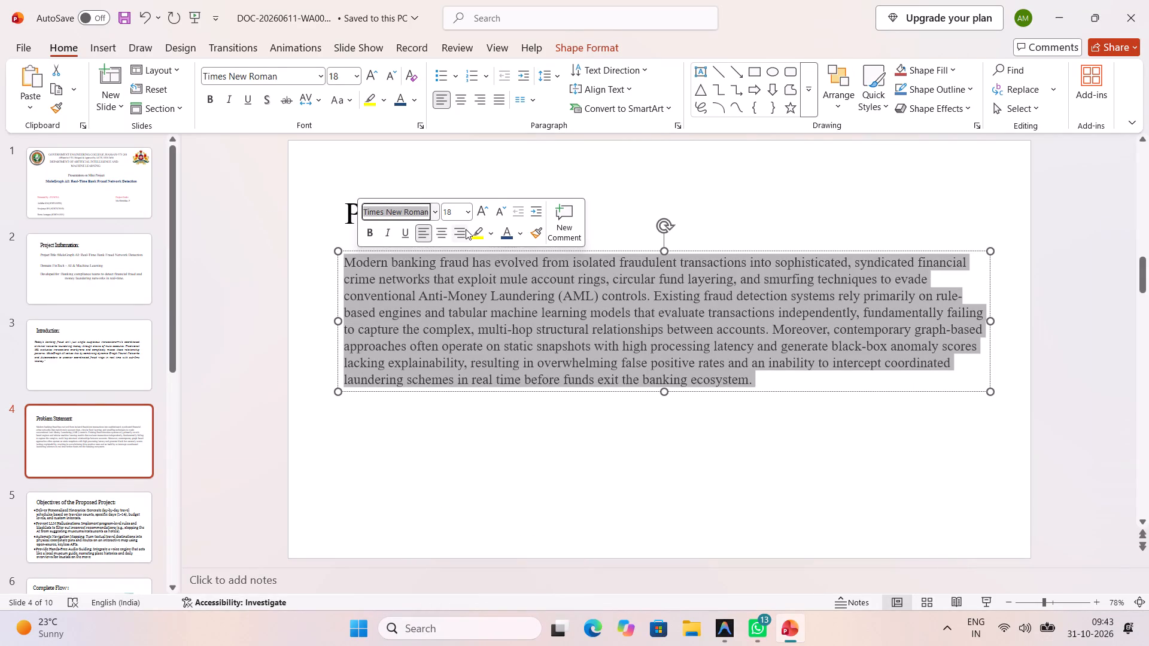
click(492, 105)
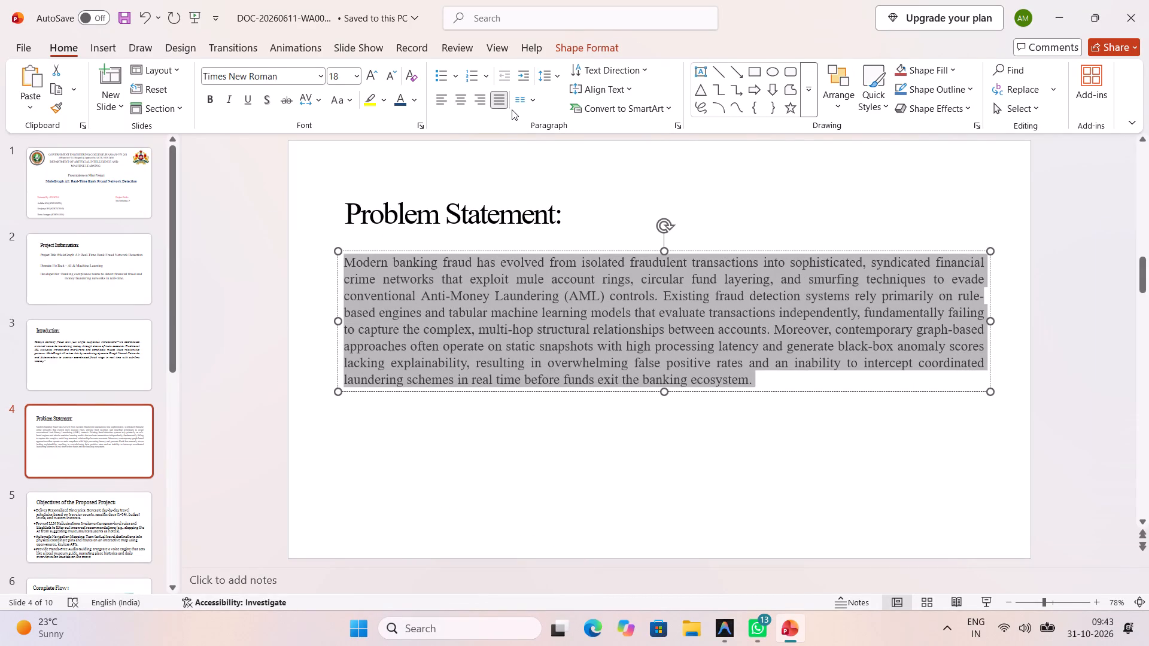
click(356, 75)
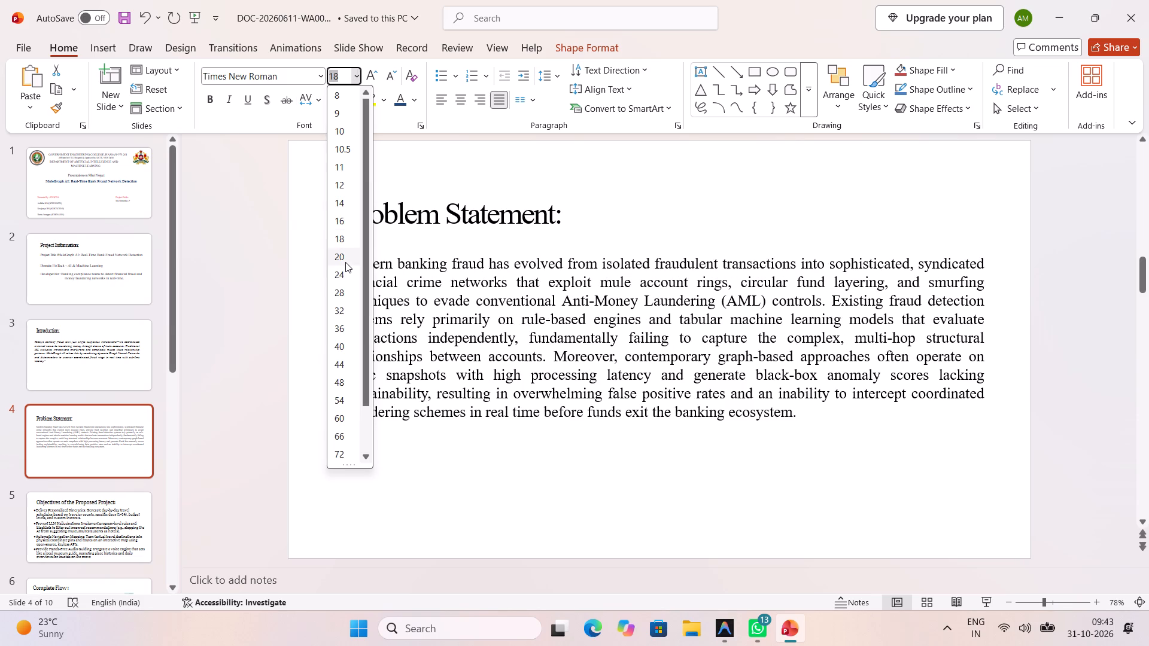
click(345, 262)
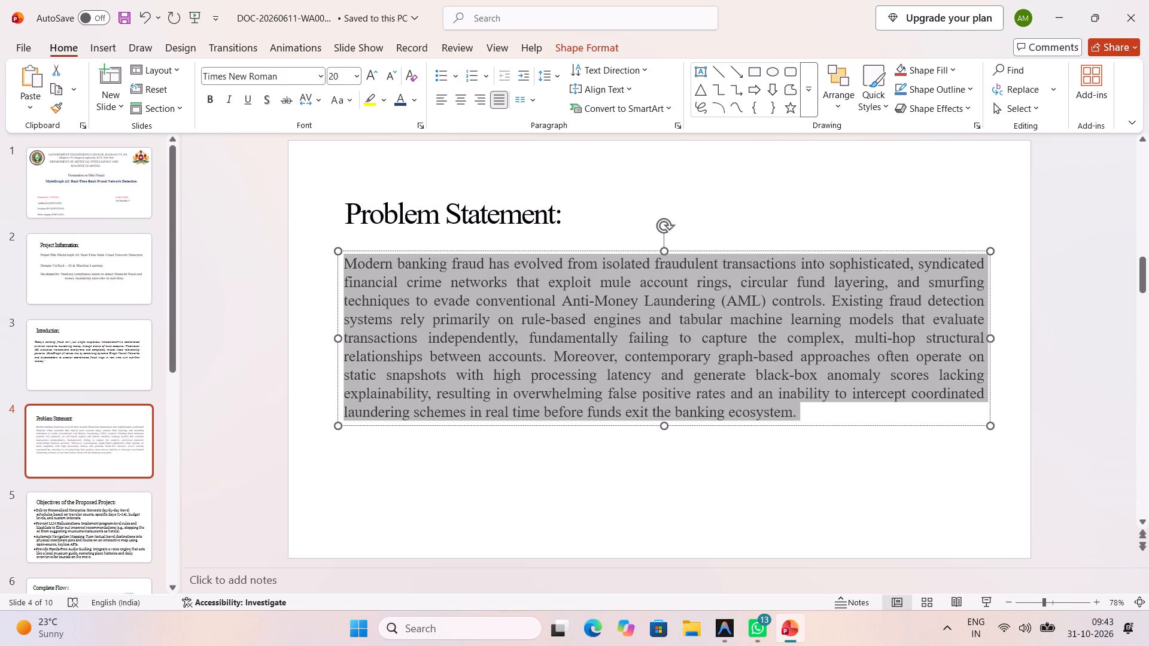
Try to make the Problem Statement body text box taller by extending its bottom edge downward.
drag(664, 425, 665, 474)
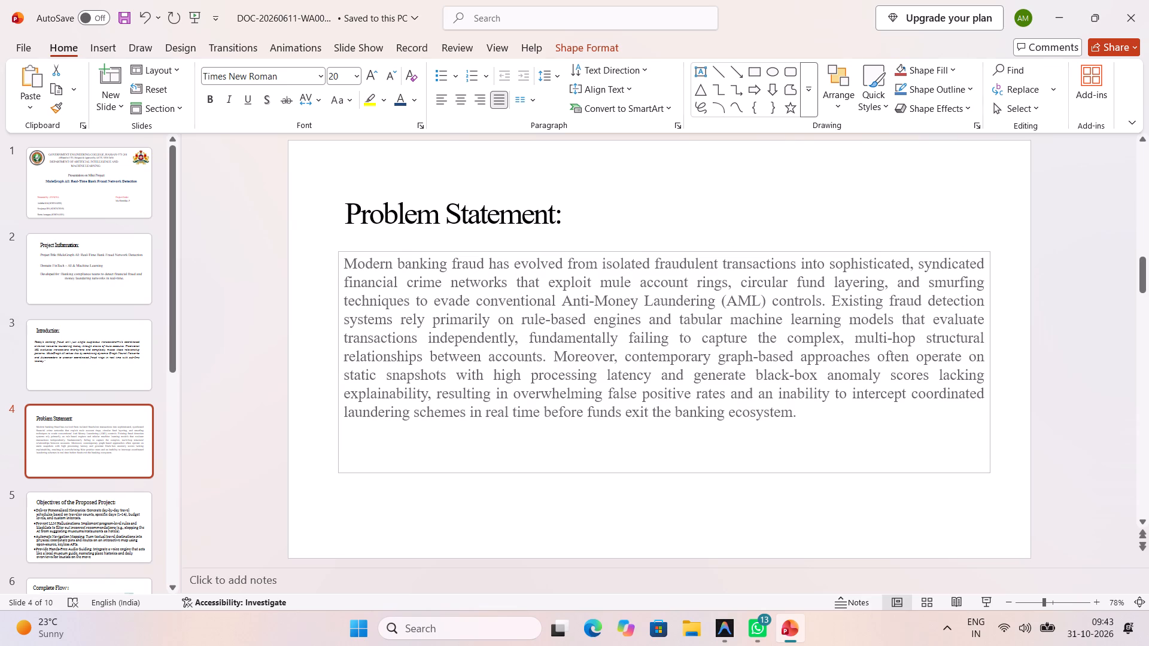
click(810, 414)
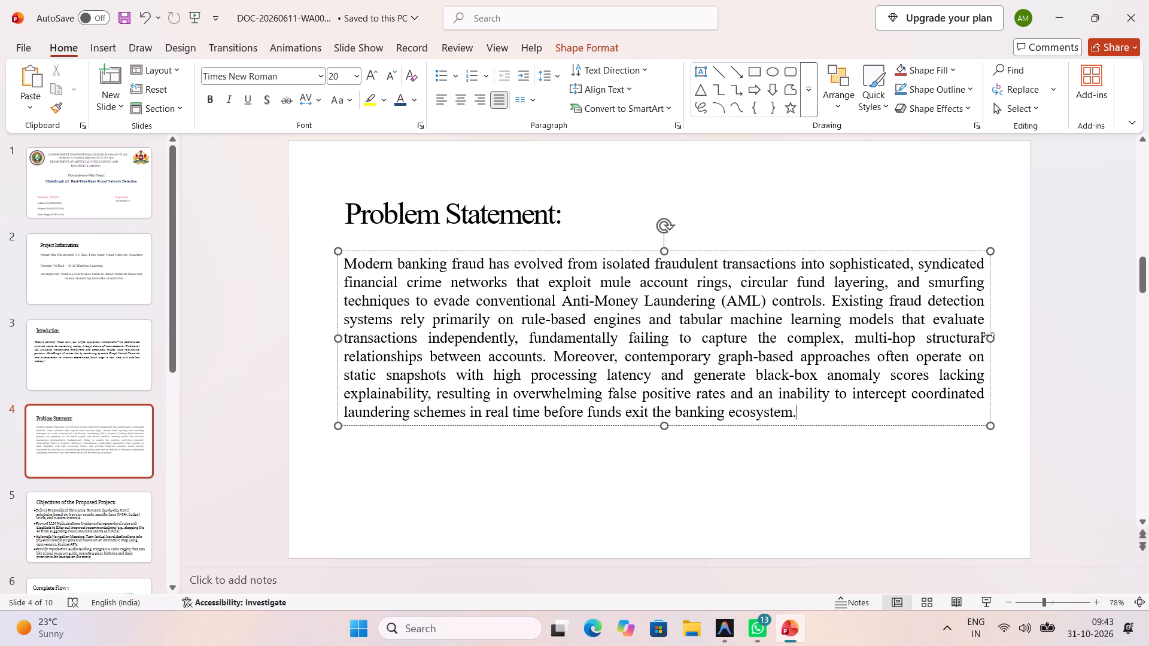
Narrow the Problem Statement body text box slightly from its right edge to leave a wider slide margin.
drag(989, 339, 969, 348)
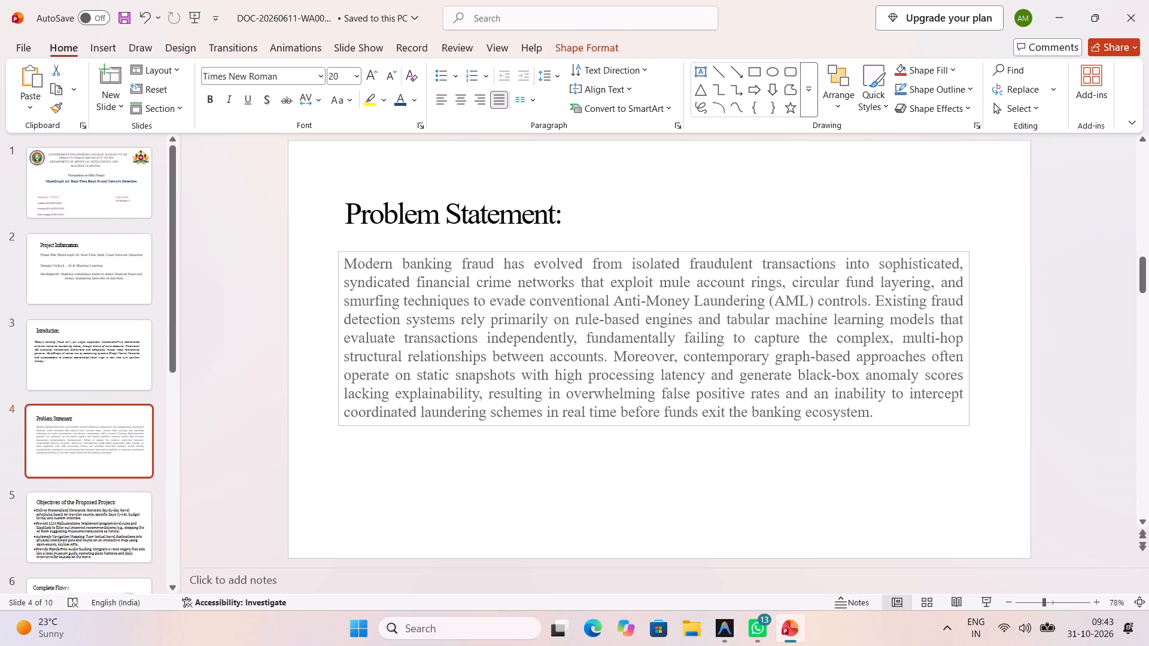
drag(969, 348, 960, 371)
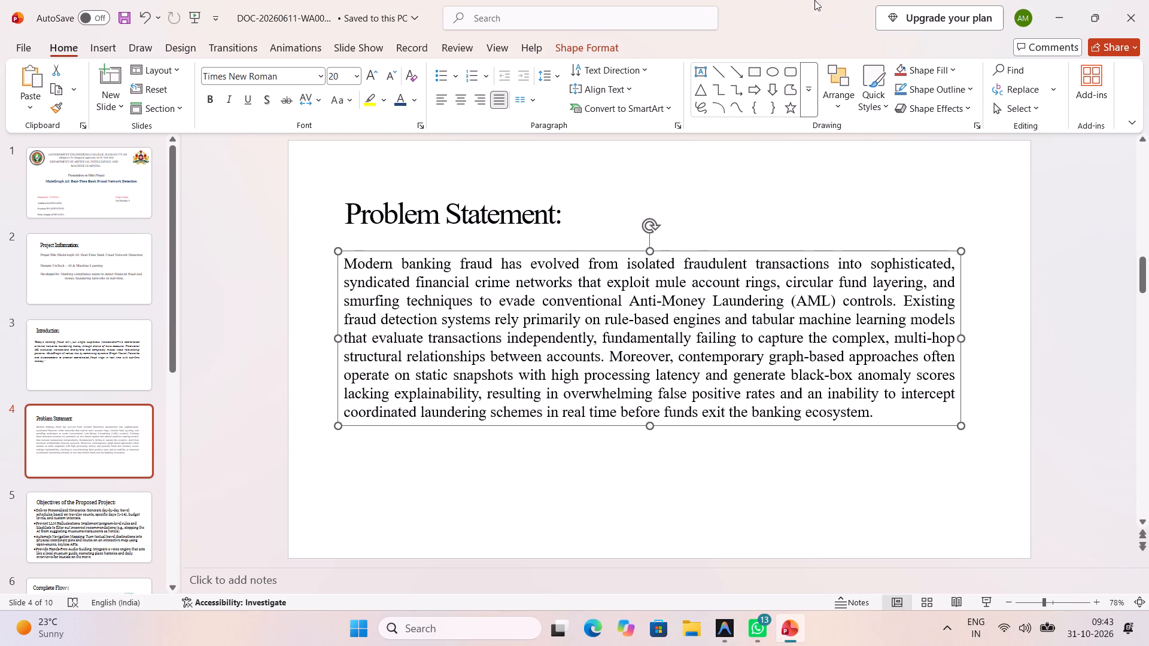
click(798, 154)
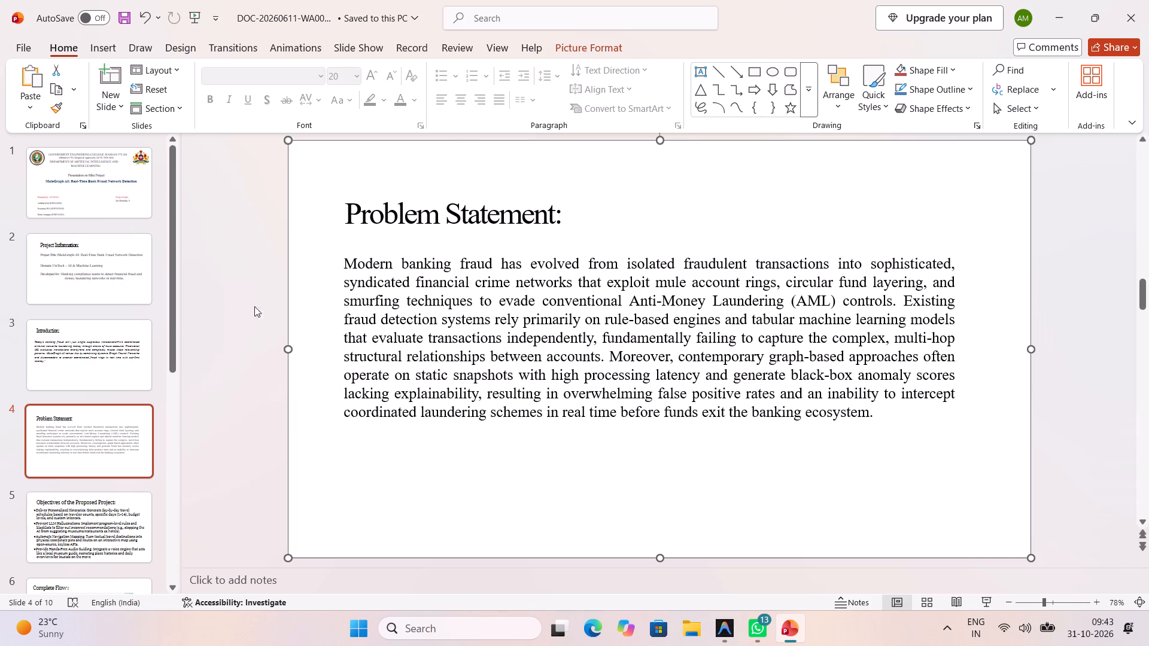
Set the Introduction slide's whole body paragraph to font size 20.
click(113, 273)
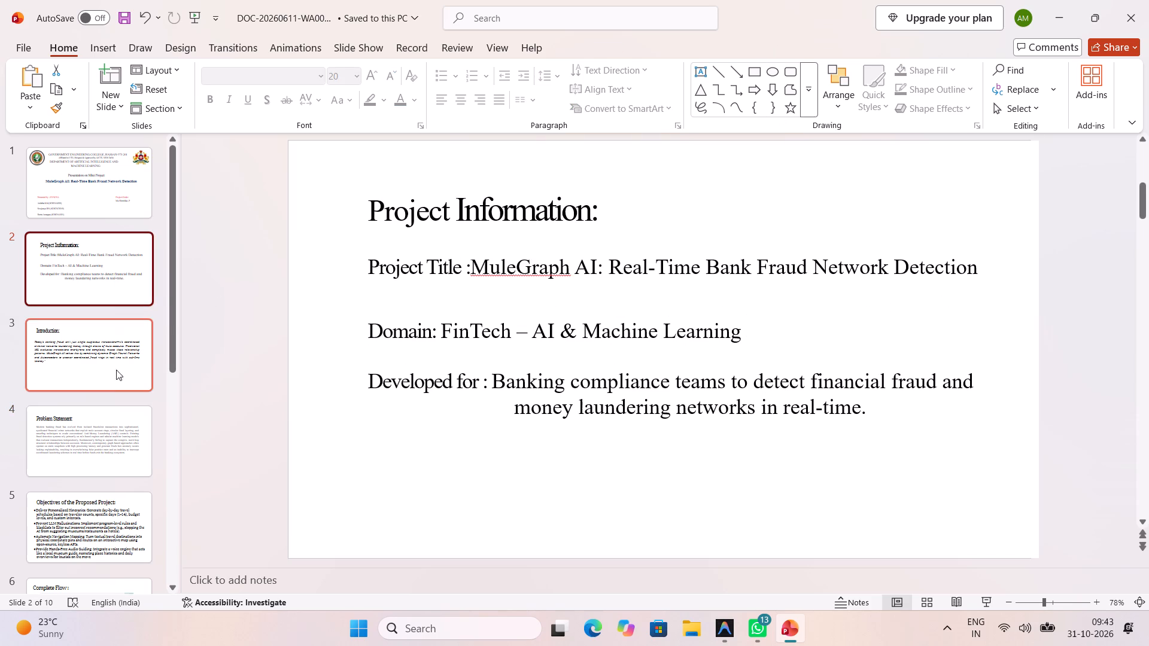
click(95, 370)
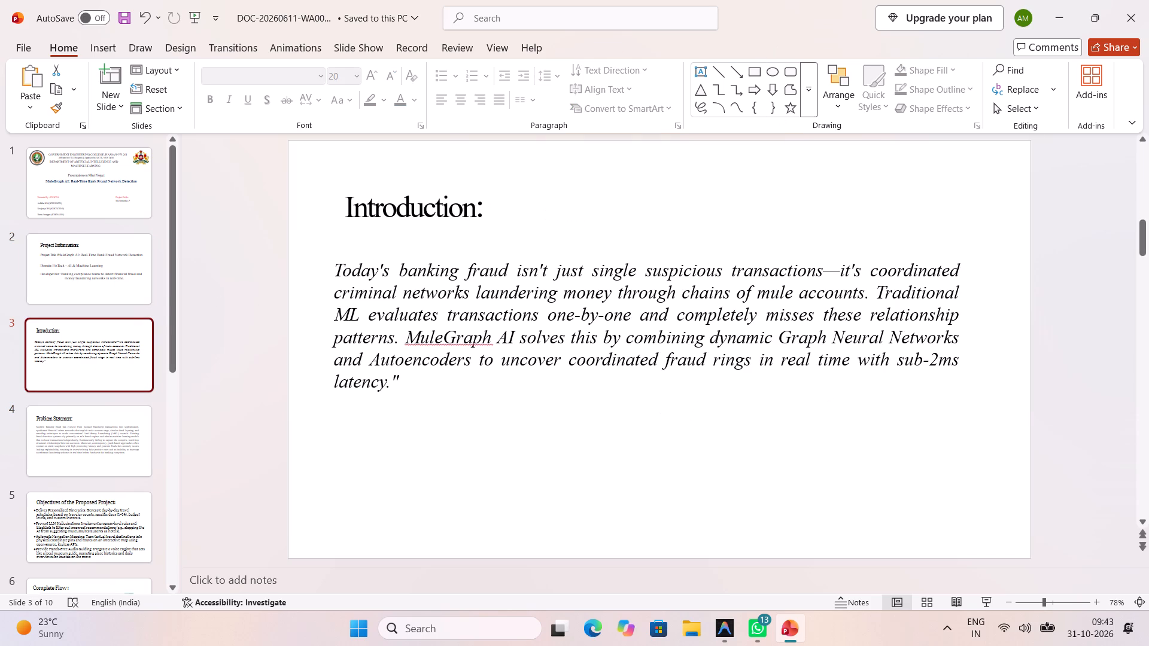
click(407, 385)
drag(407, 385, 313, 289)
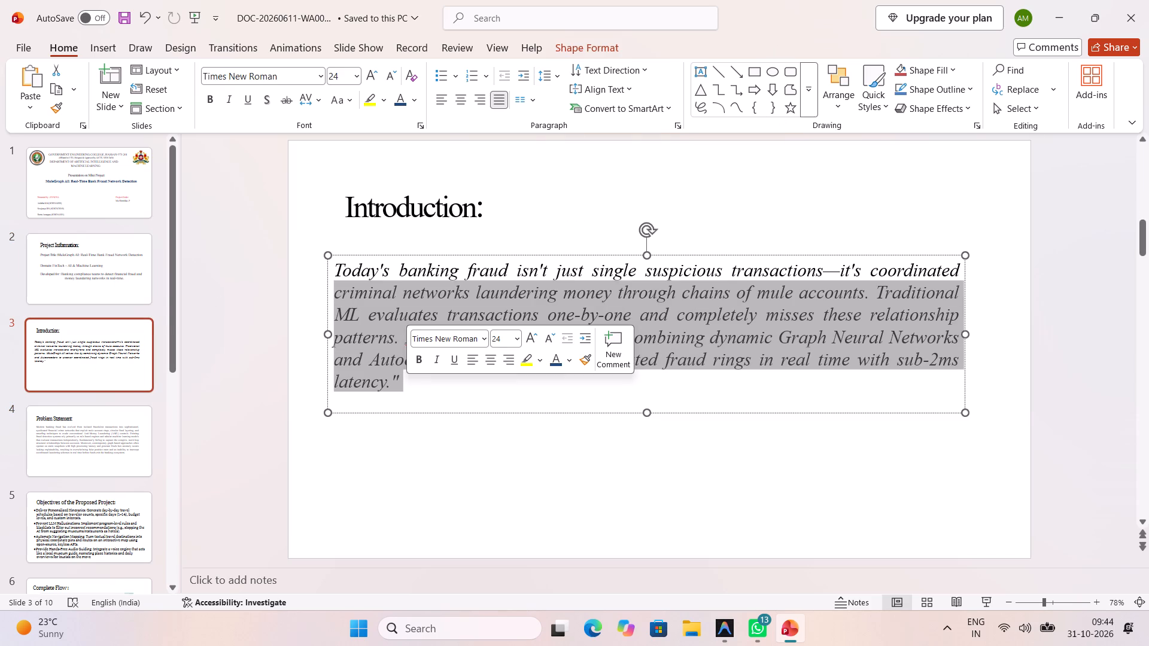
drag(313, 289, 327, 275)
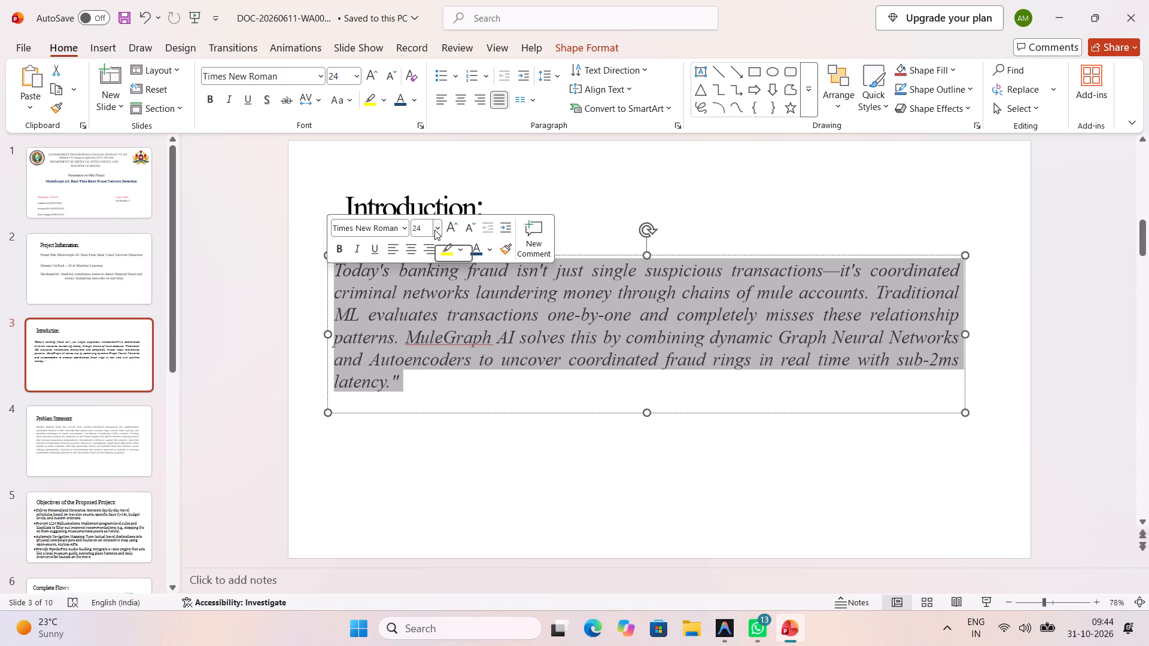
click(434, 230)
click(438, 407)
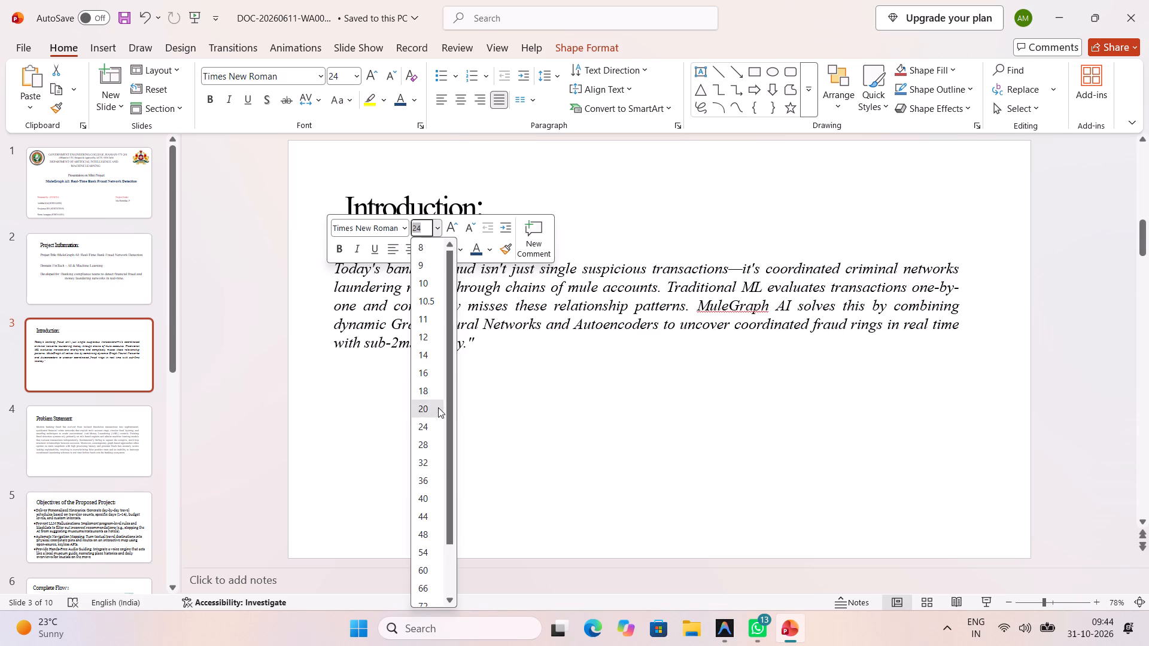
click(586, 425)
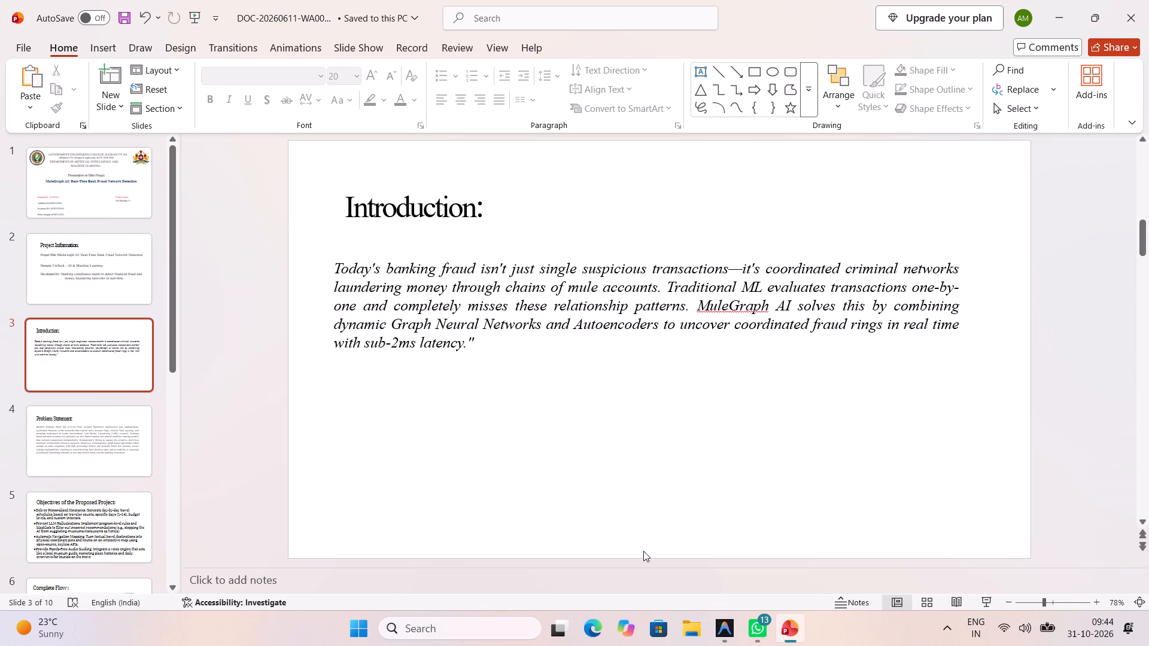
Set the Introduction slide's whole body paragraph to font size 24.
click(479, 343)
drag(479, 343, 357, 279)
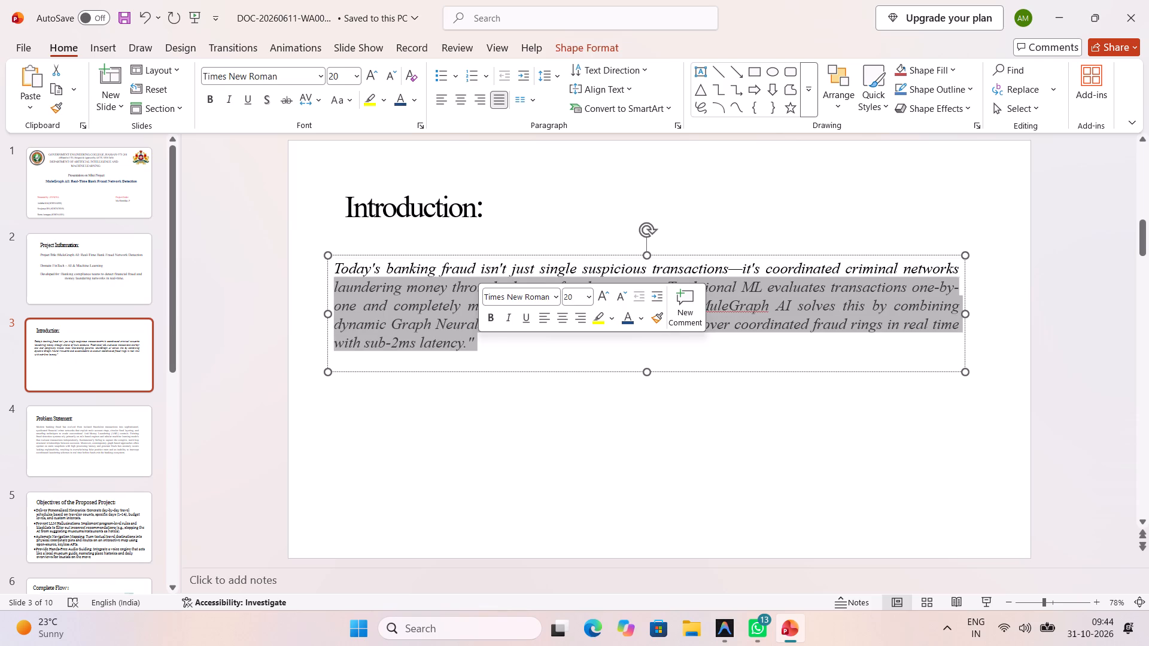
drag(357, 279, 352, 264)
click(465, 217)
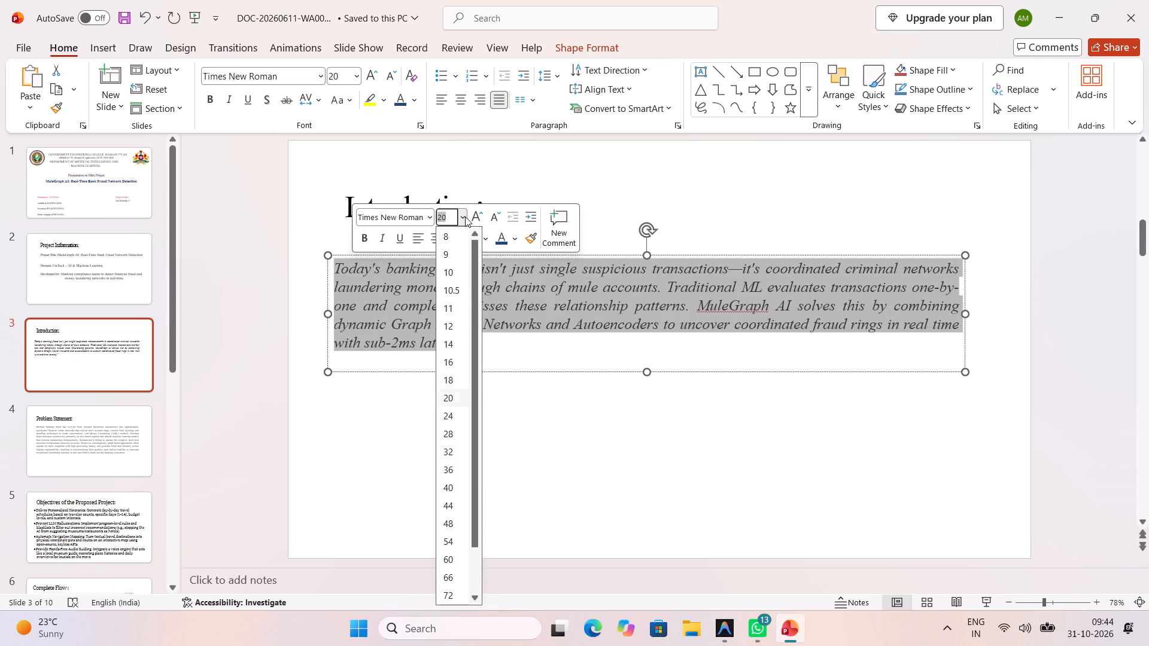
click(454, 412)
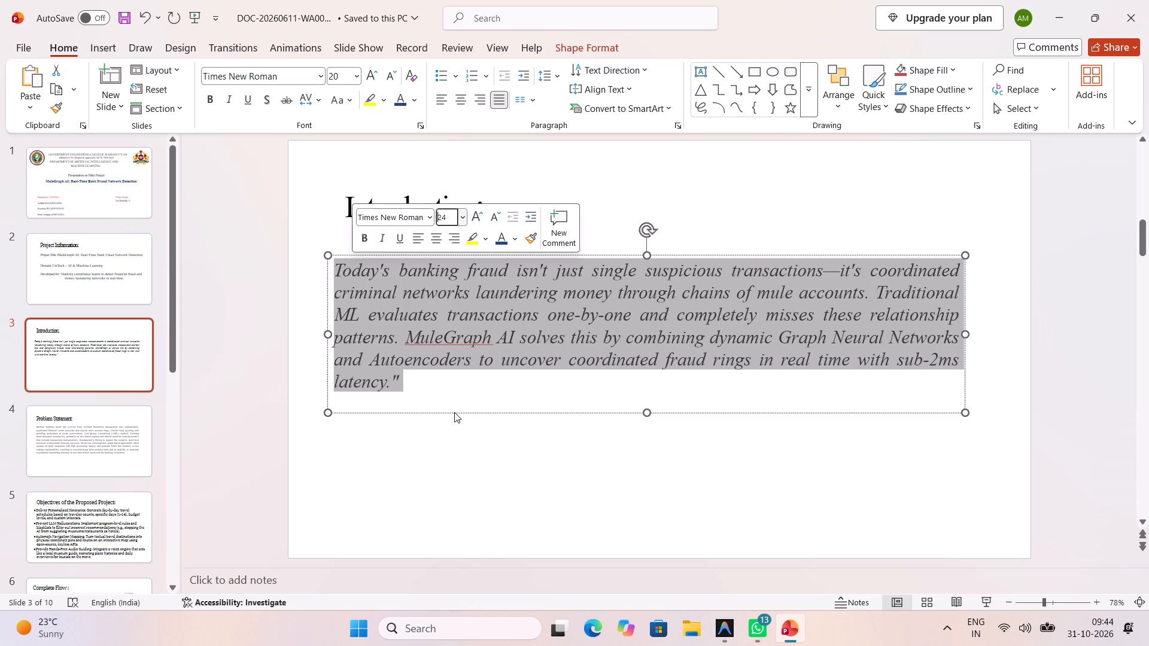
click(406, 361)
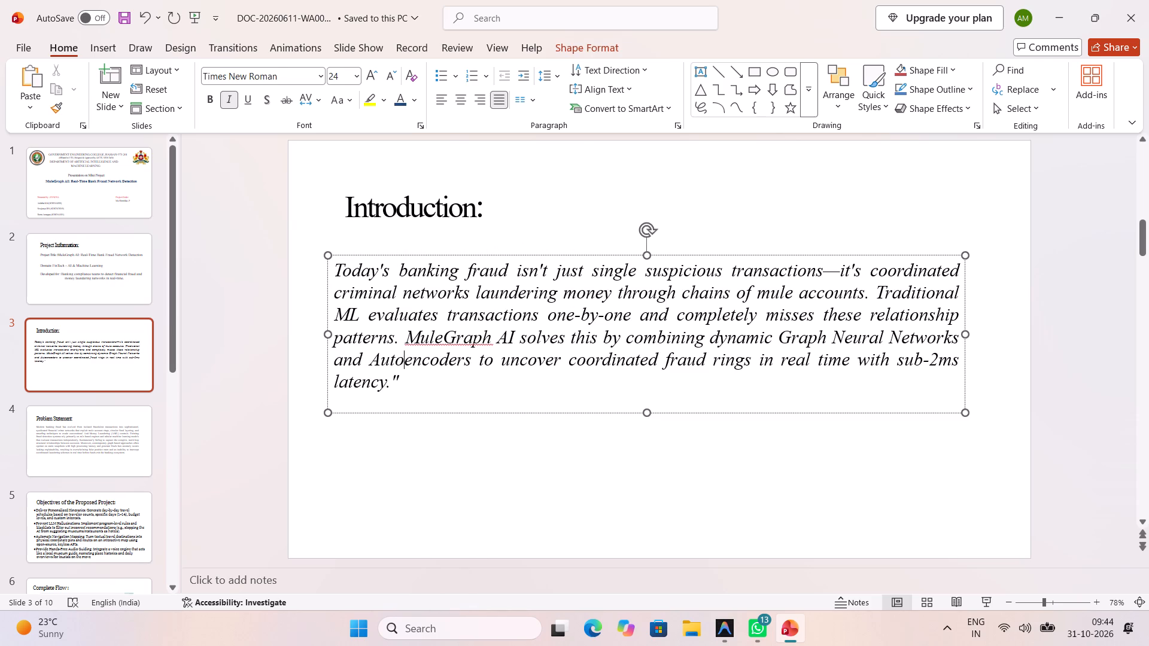
Move the Introduction slide's heading slightly up and leftward so it lines up with the left edge of the body paragraph.
double_click(489, 214)
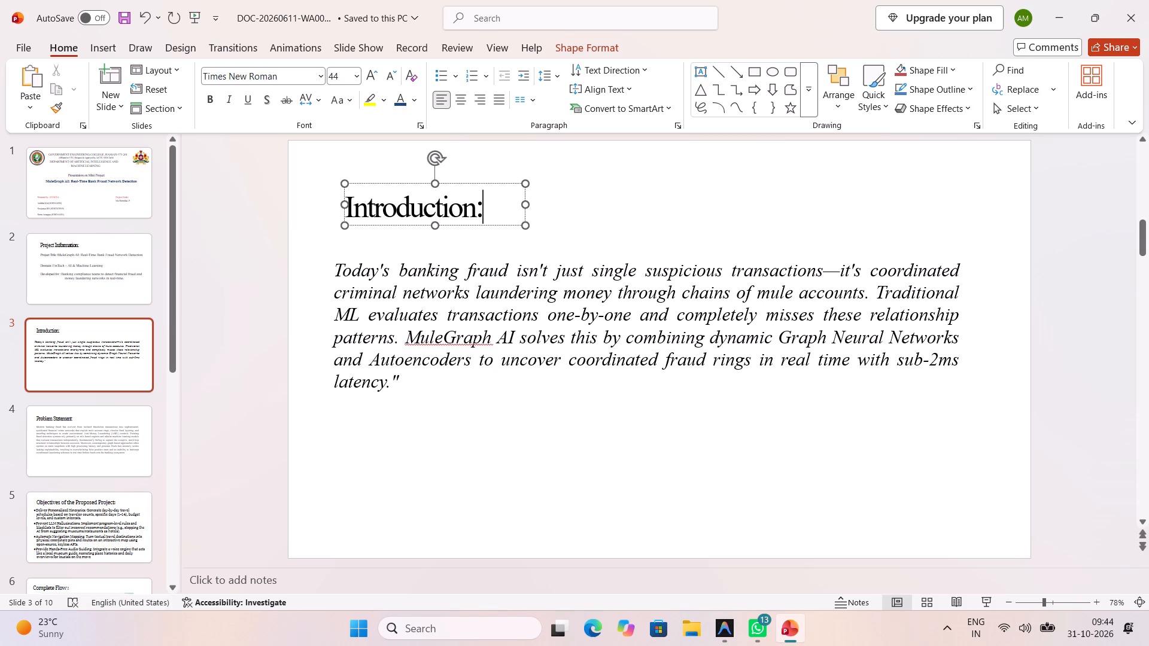
click(490, 215)
drag(490, 215, 496, 212)
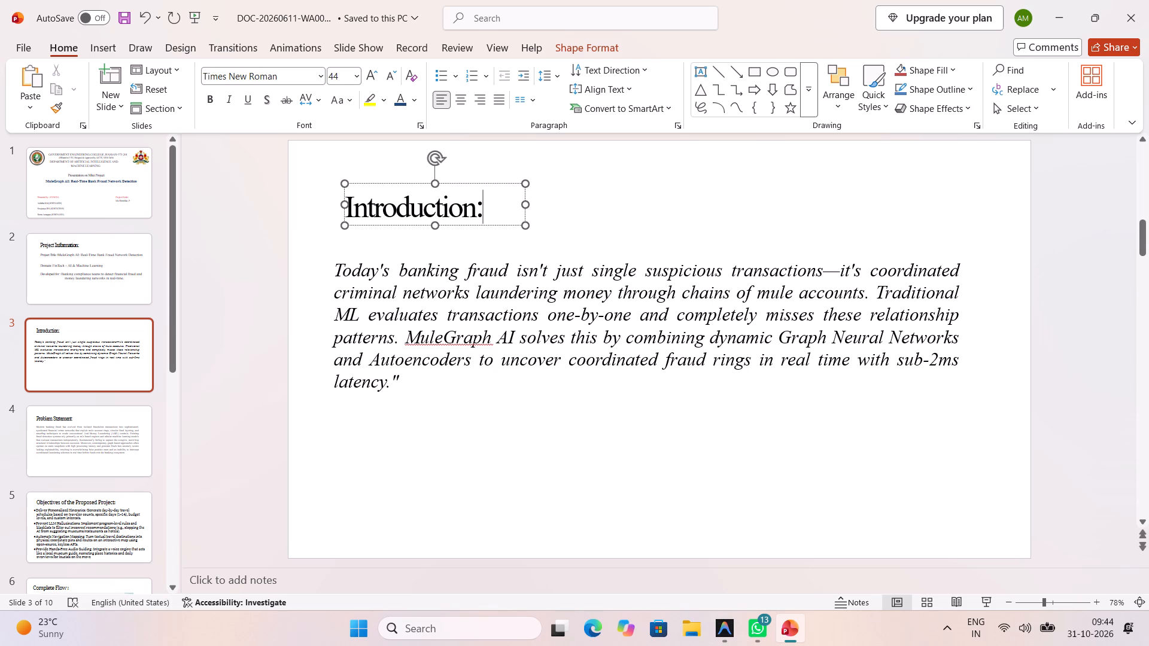
click(496, 212)
drag(496, 212, 428, 207)
drag(483, 220, 481, 215)
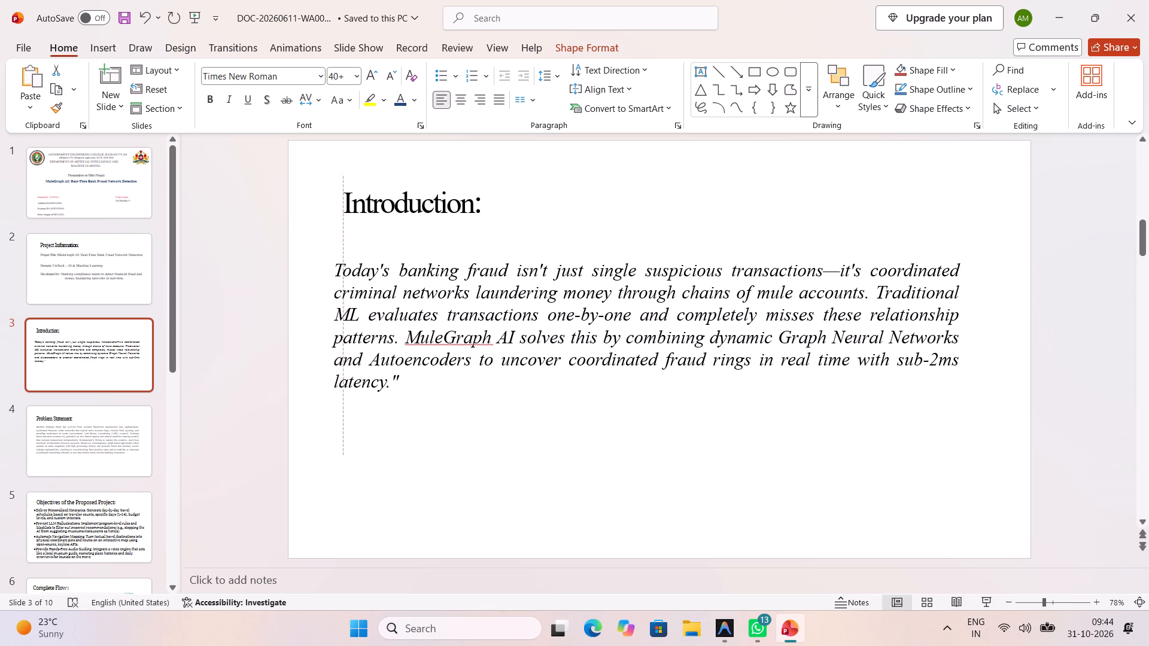
drag(481, 215, 472, 215)
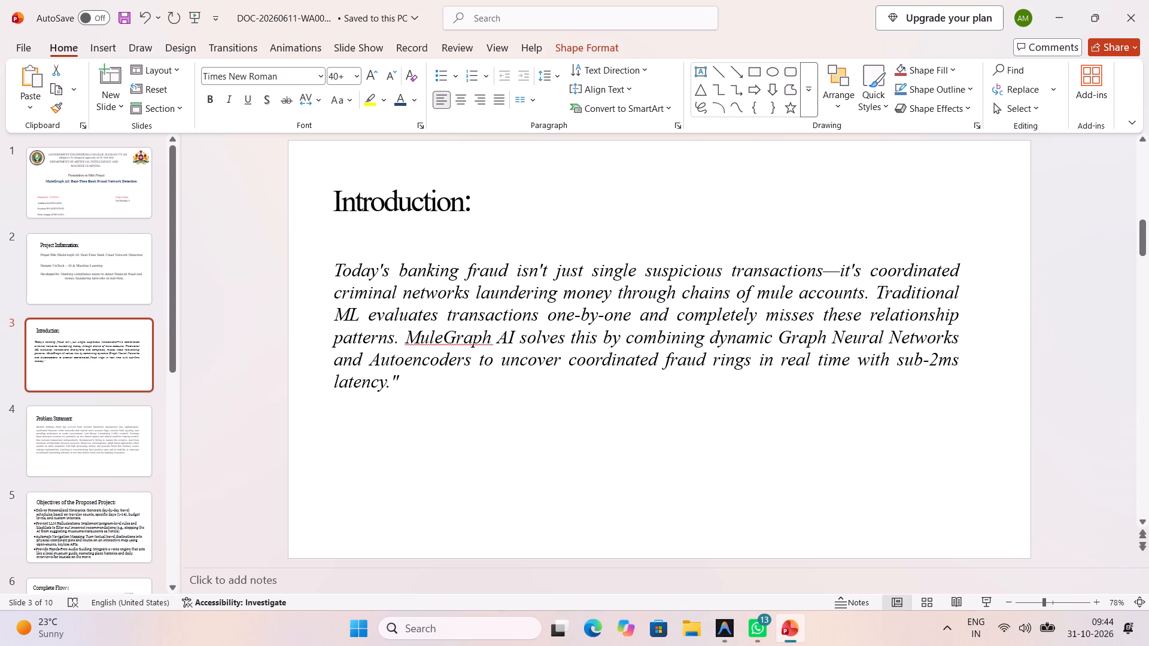
click(489, 203)
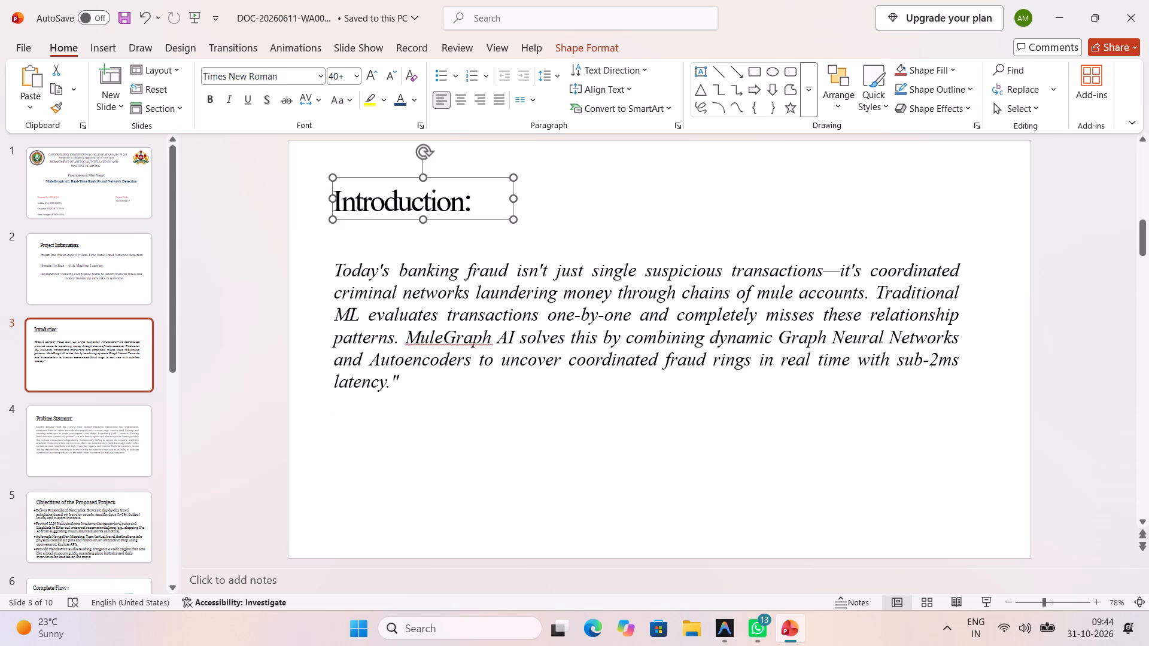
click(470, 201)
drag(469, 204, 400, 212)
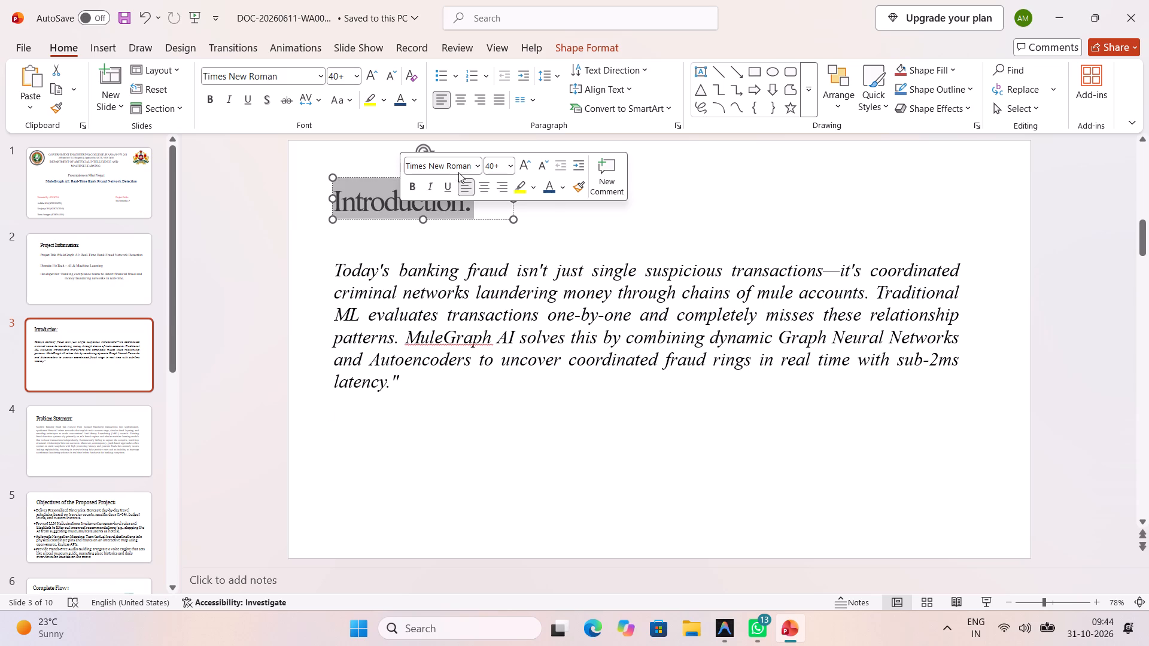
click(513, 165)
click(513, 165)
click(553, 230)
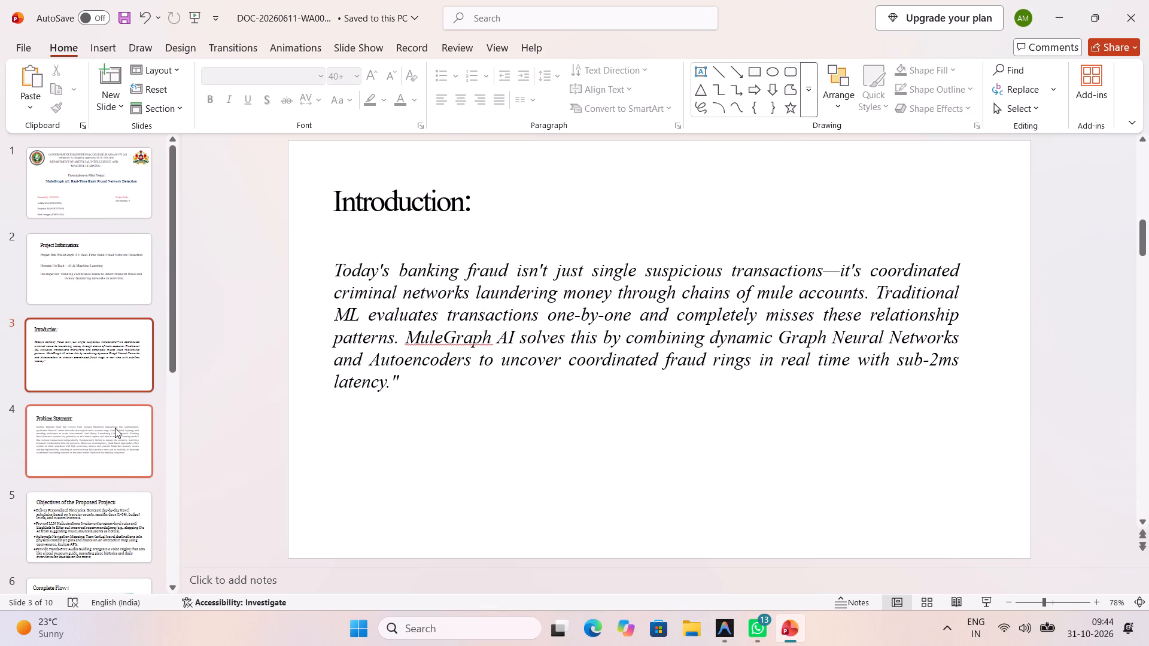
Set the Problem Statement slide's whole body paragraph to font size 24.
click(117, 431)
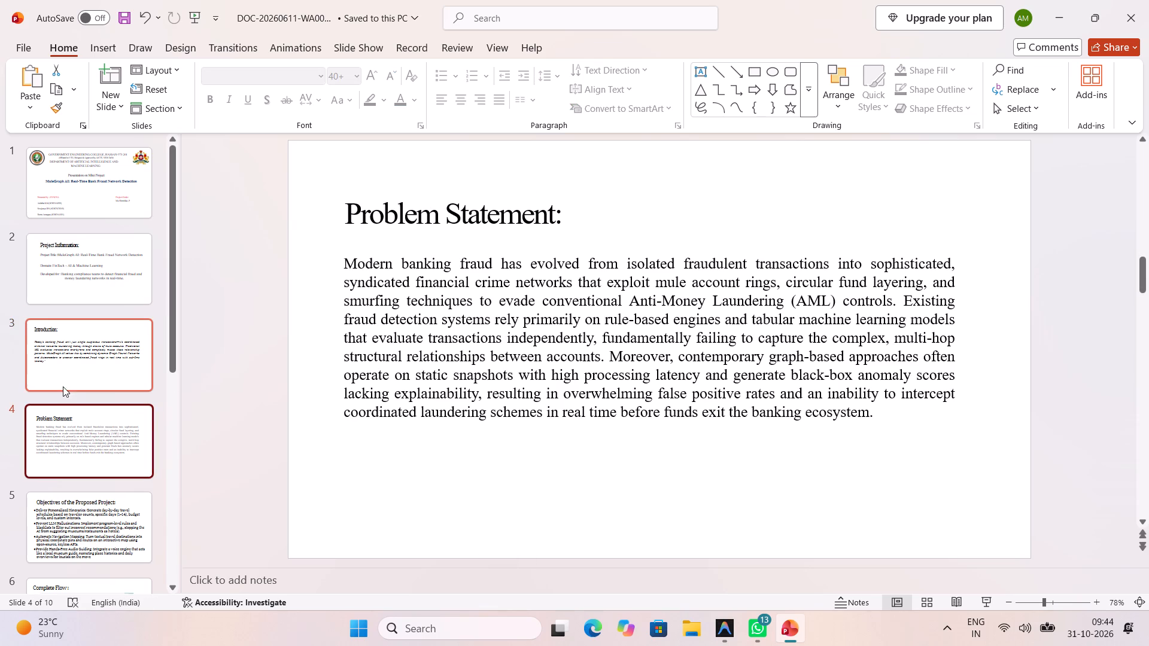
click(83, 356)
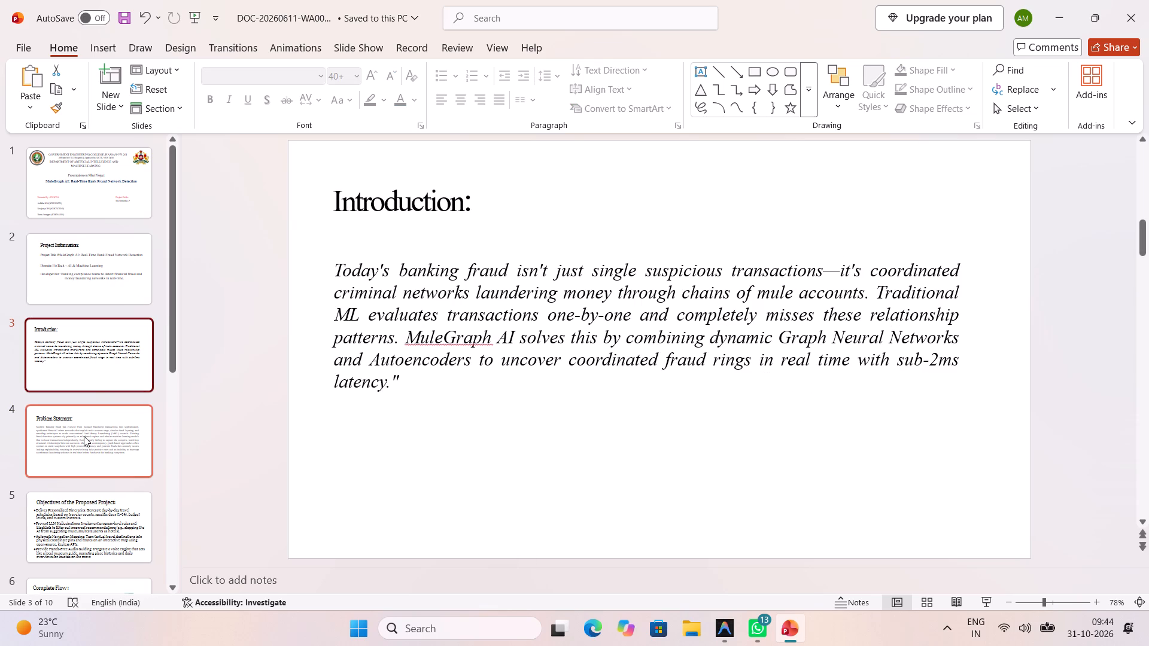
click(84, 436)
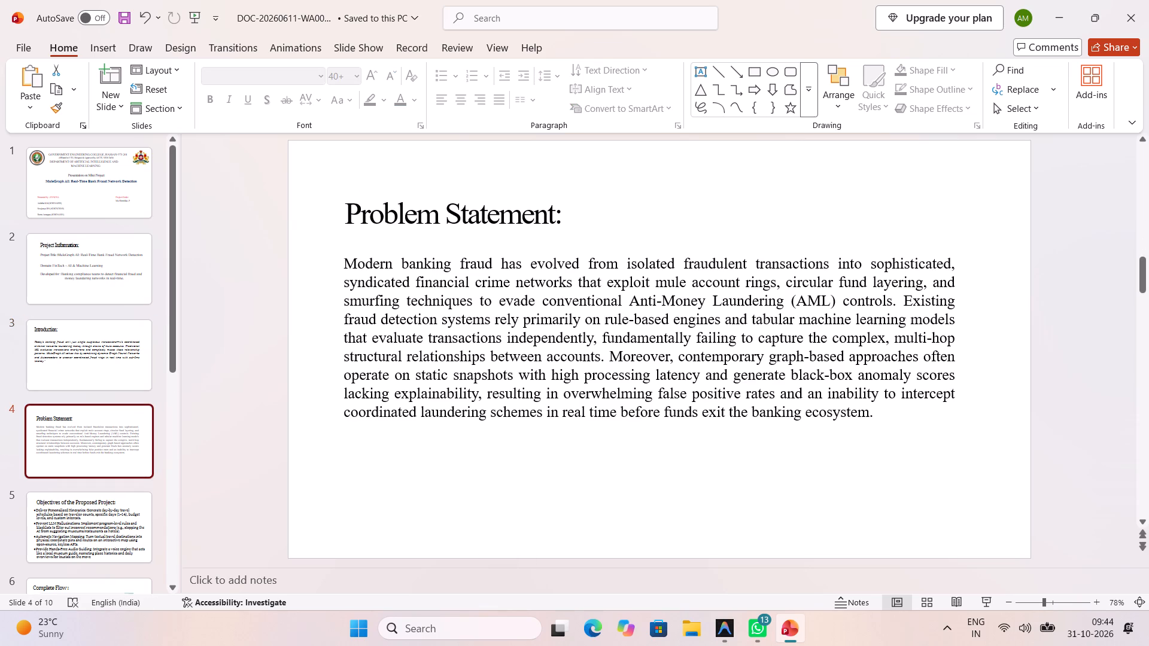
click(877, 411)
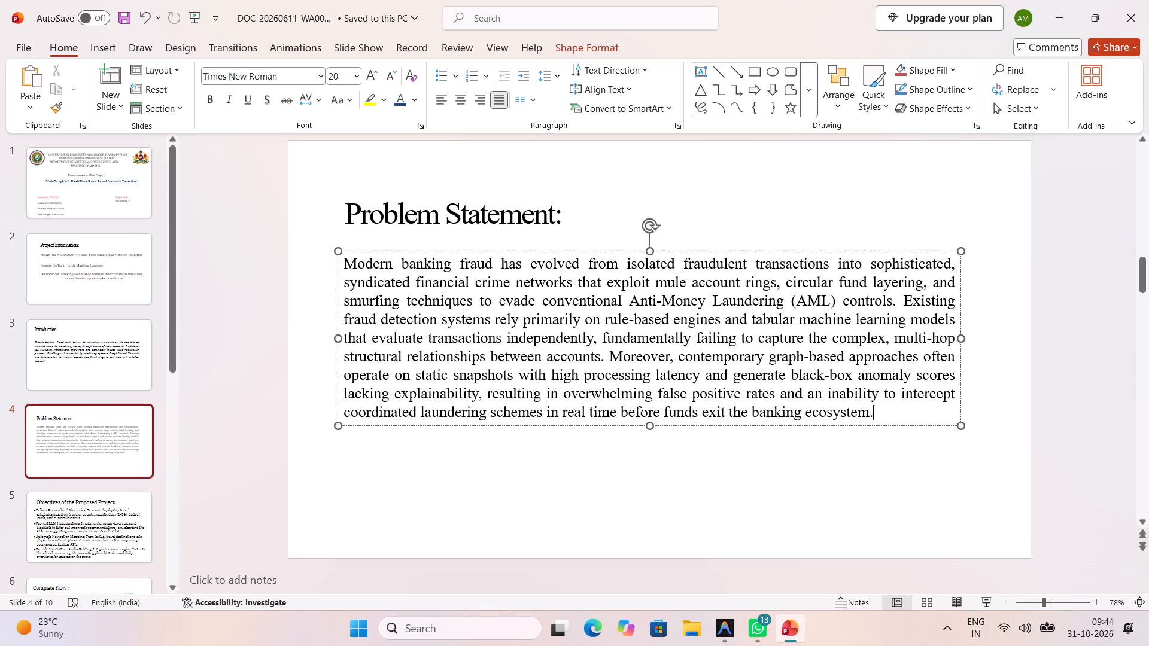
drag(877, 411, 372, 267)
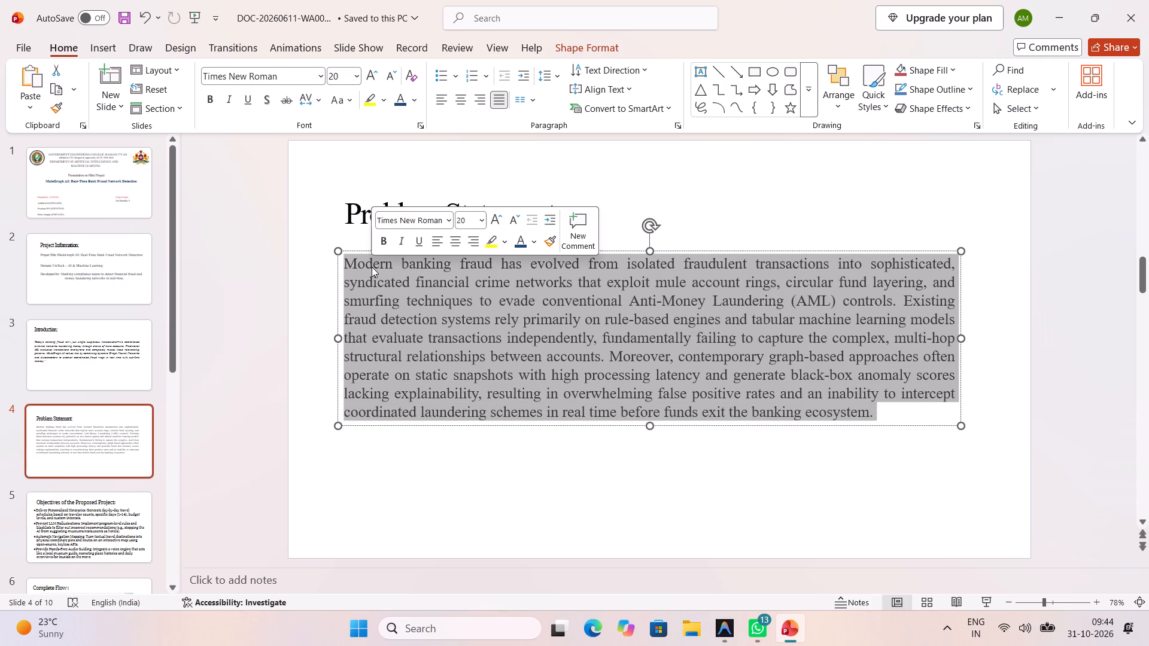
click(356, 77)
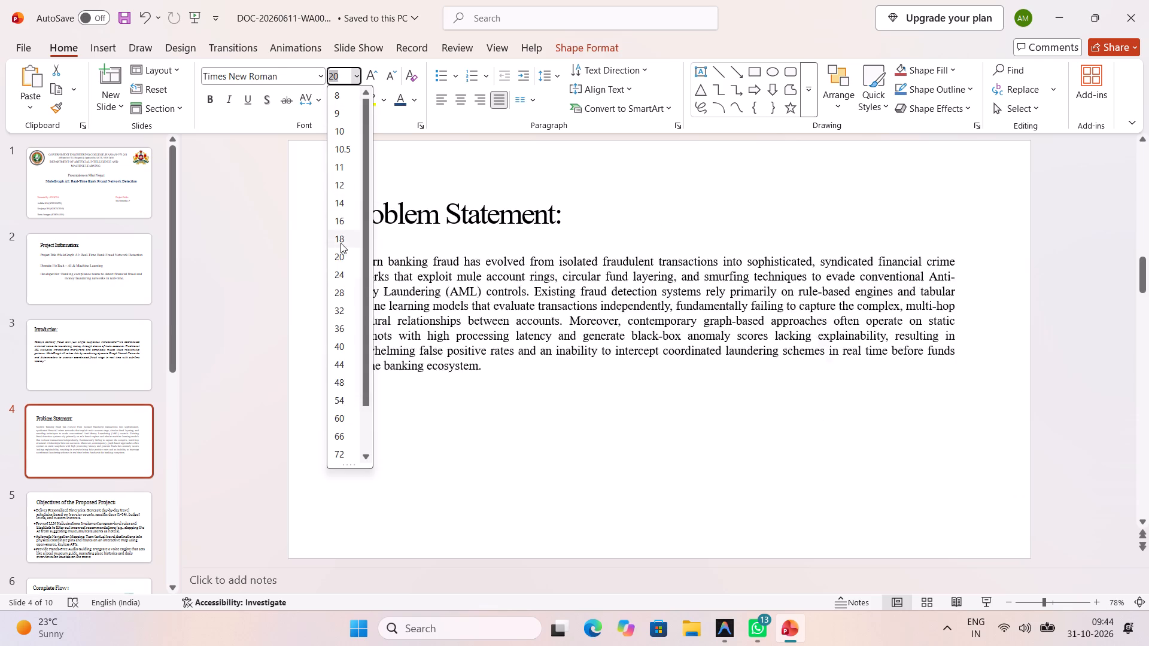
click(344, 275)
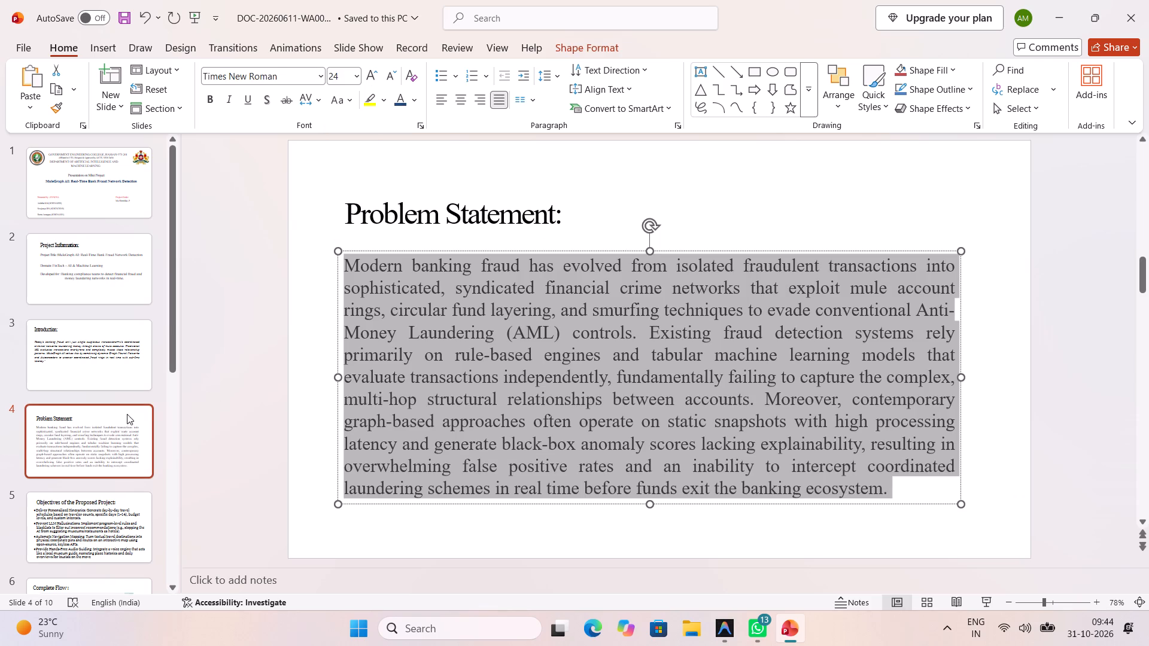
Copy the full heading text "Objectives of the Proposed Project:" from slide 5.
click(123, 499)
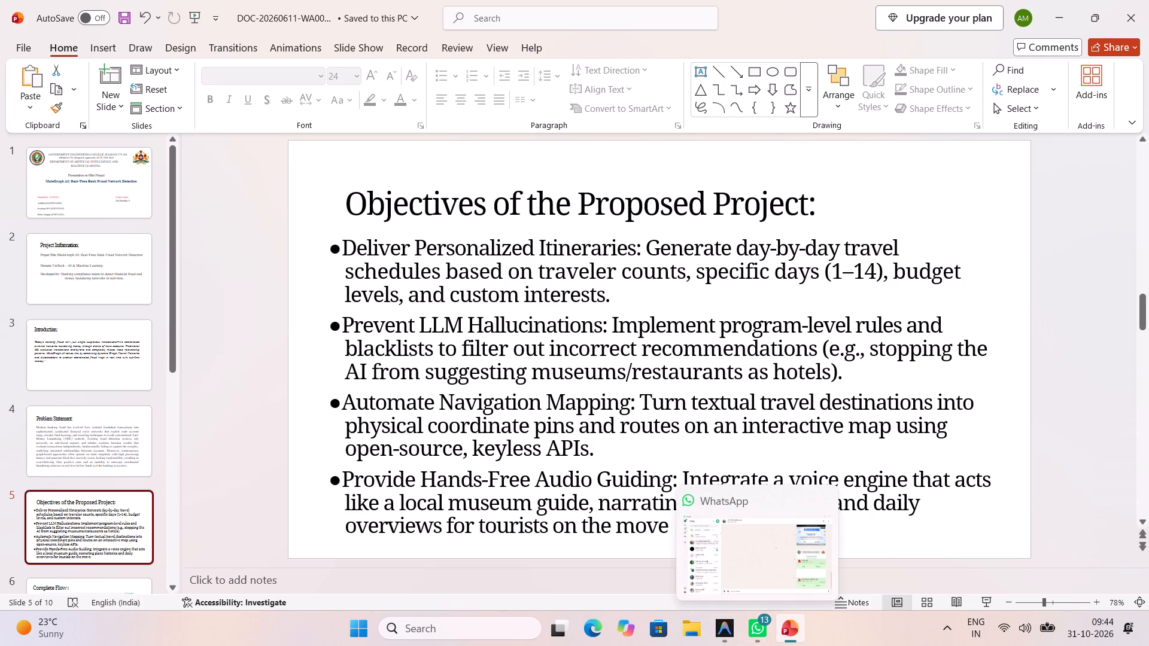
click(815, 206)
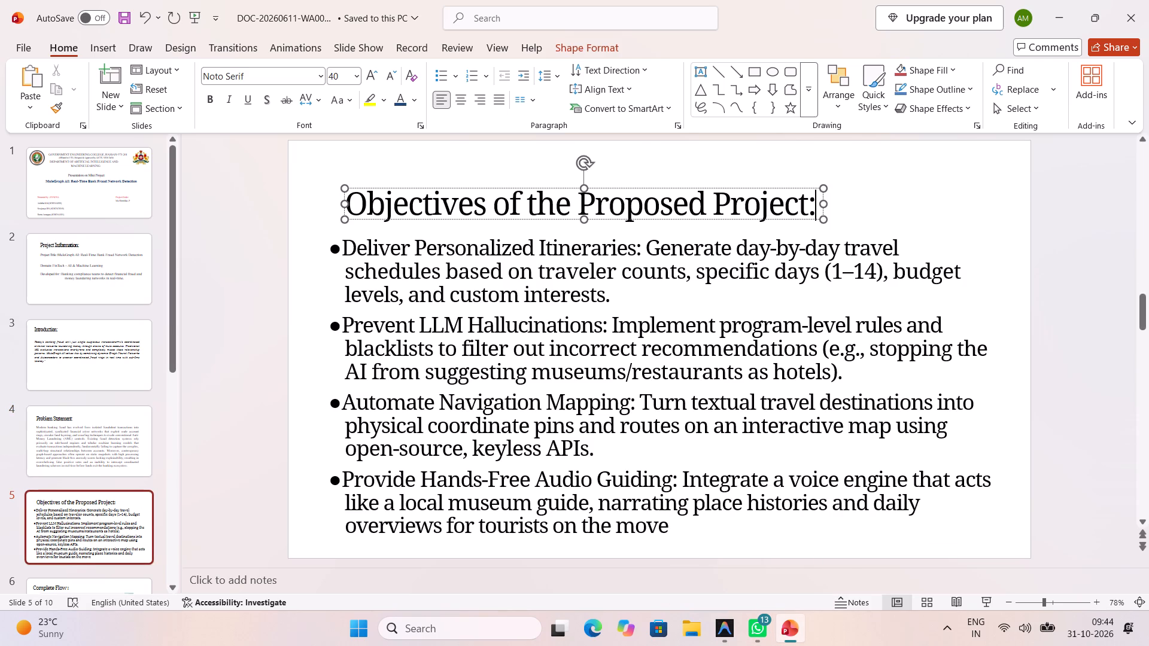
drag(815, 206, 394, 216)
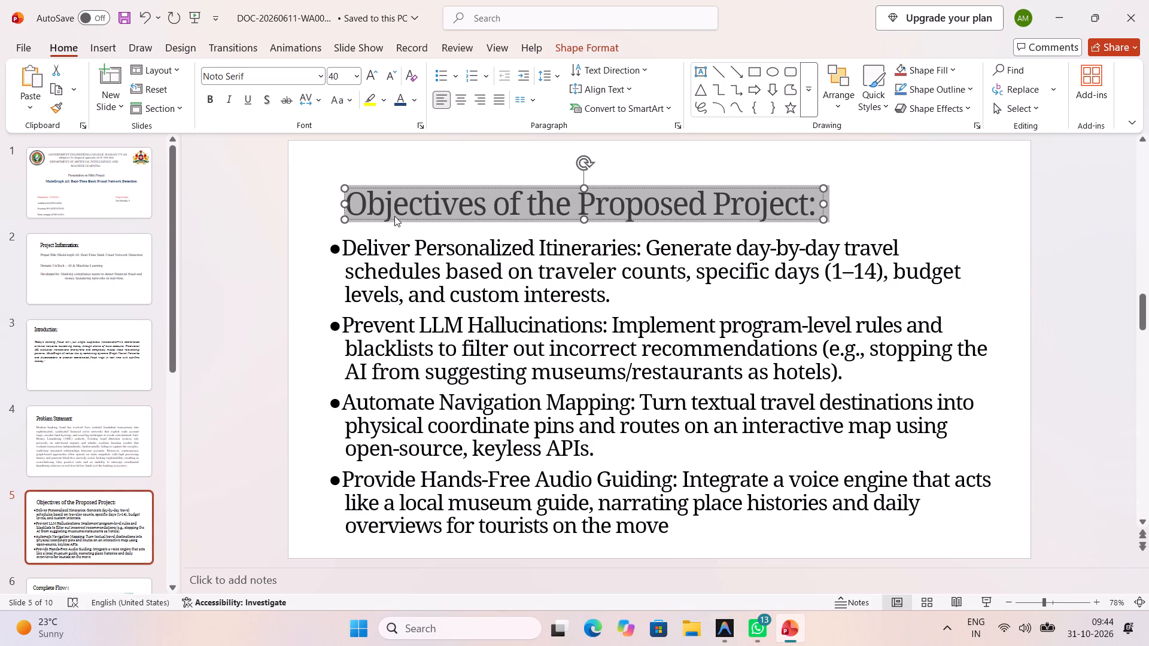
key(ctrl+c)
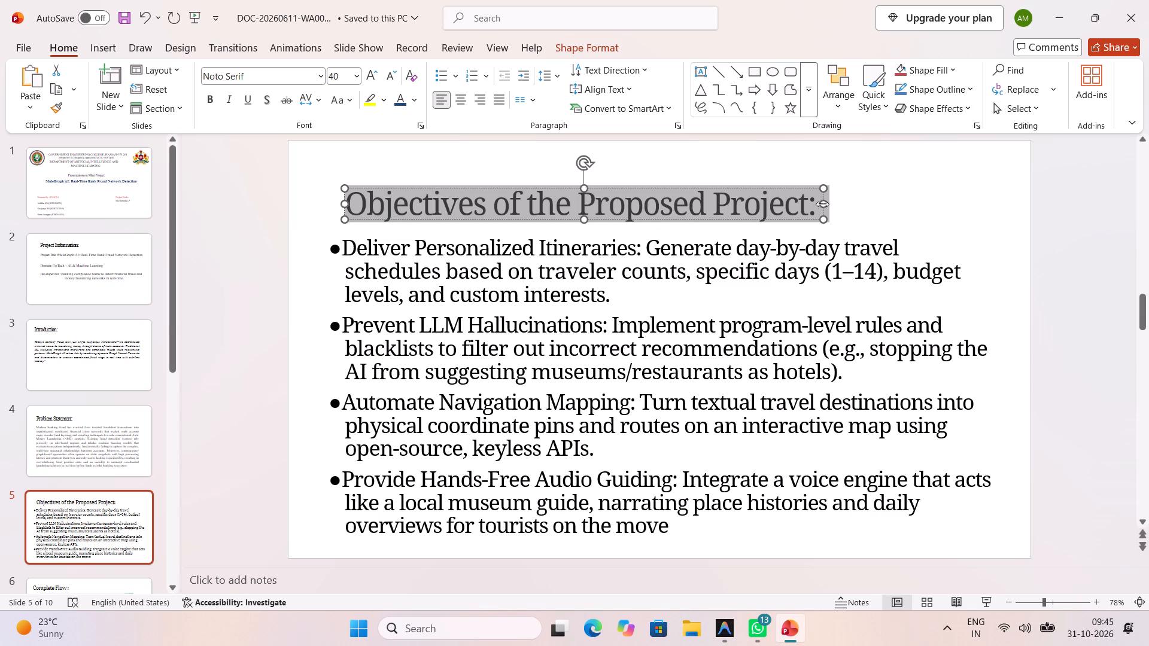
Change the font of the whole "Objectives of the Proposed Project:" heading to Times New Roman.
click(822, 204)
click(816, 199)
drag(816, 199, 723, 201)
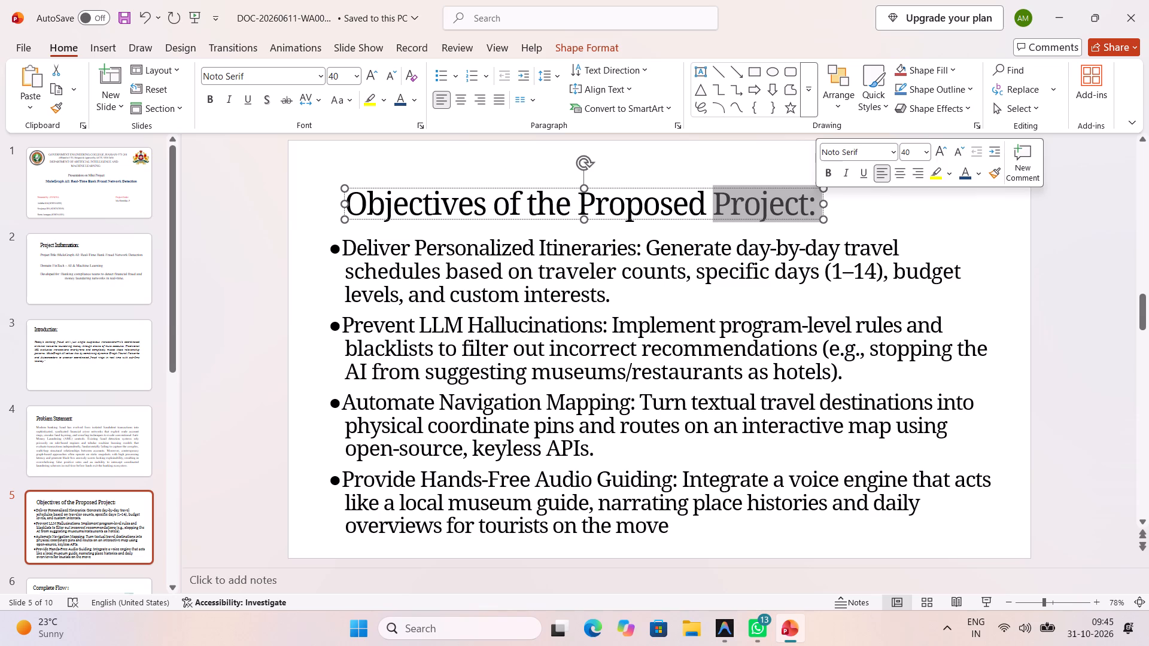
drag(723, 201, 445, 182)
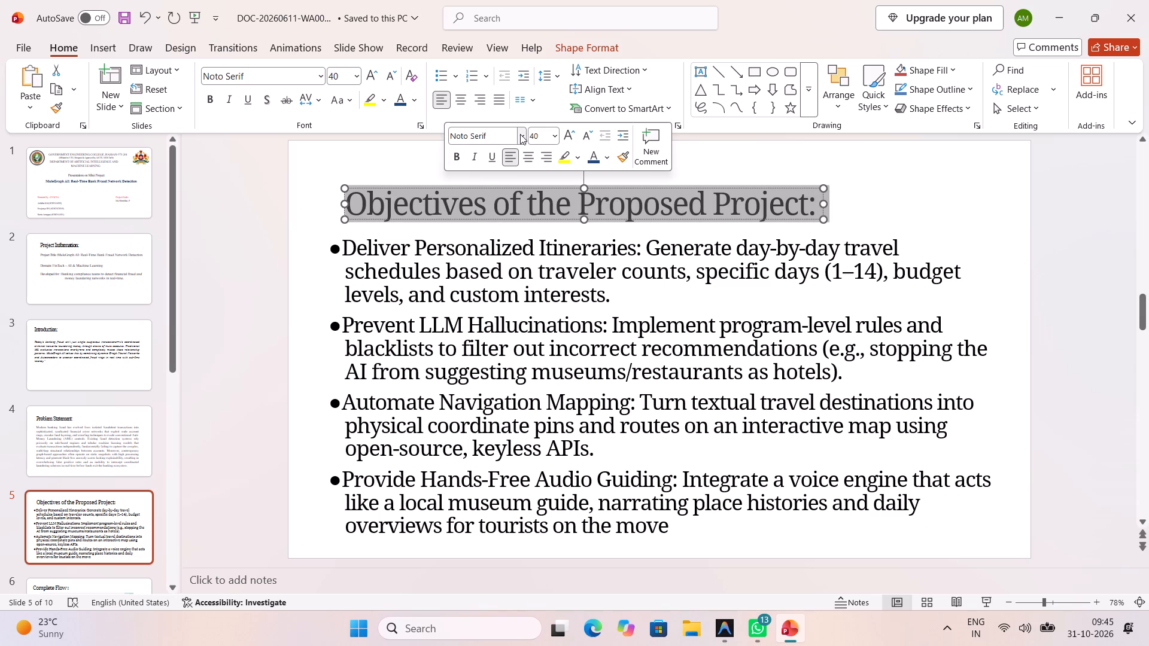
click(520, 134)
text(tim)
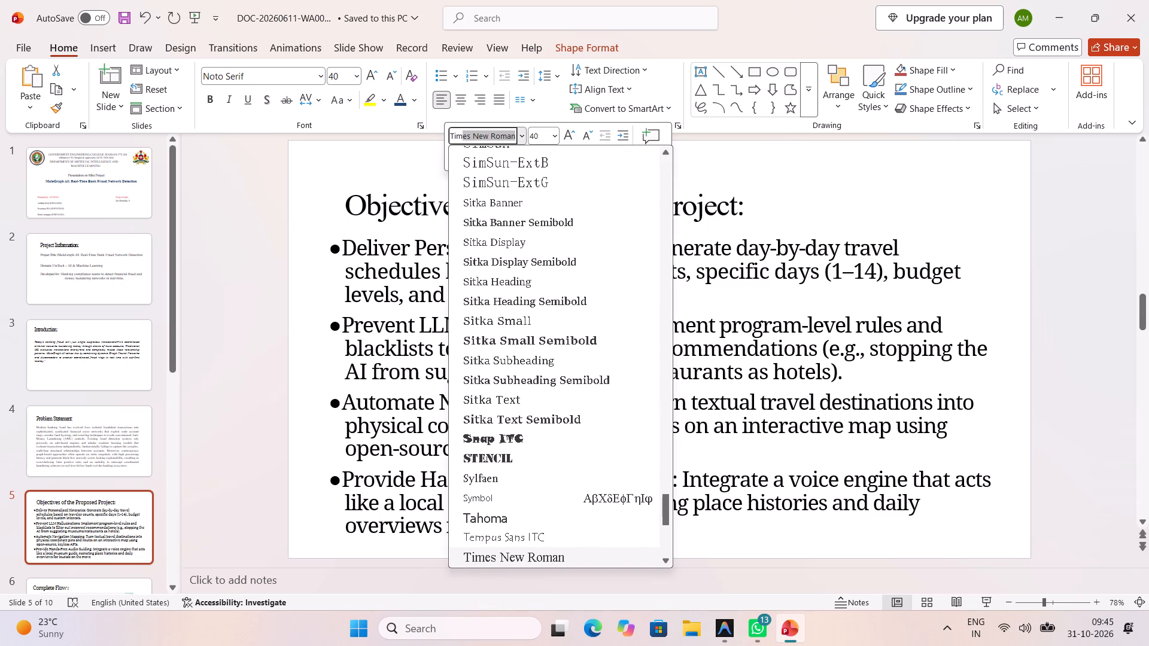
key(Return)
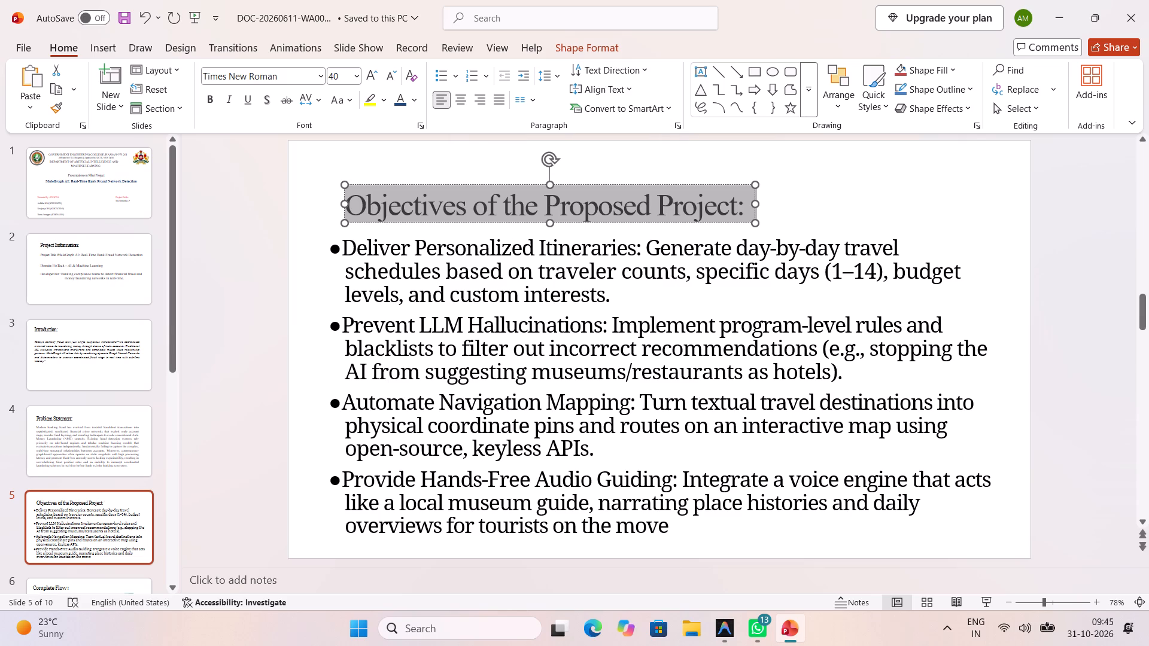
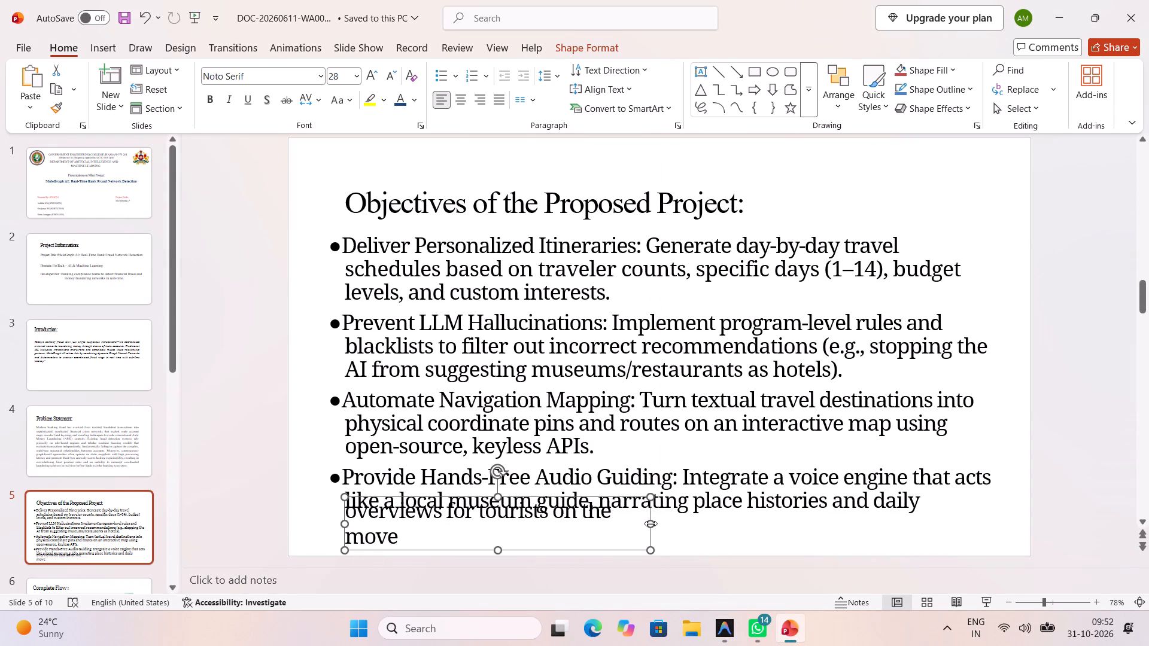
key(BackSpace)
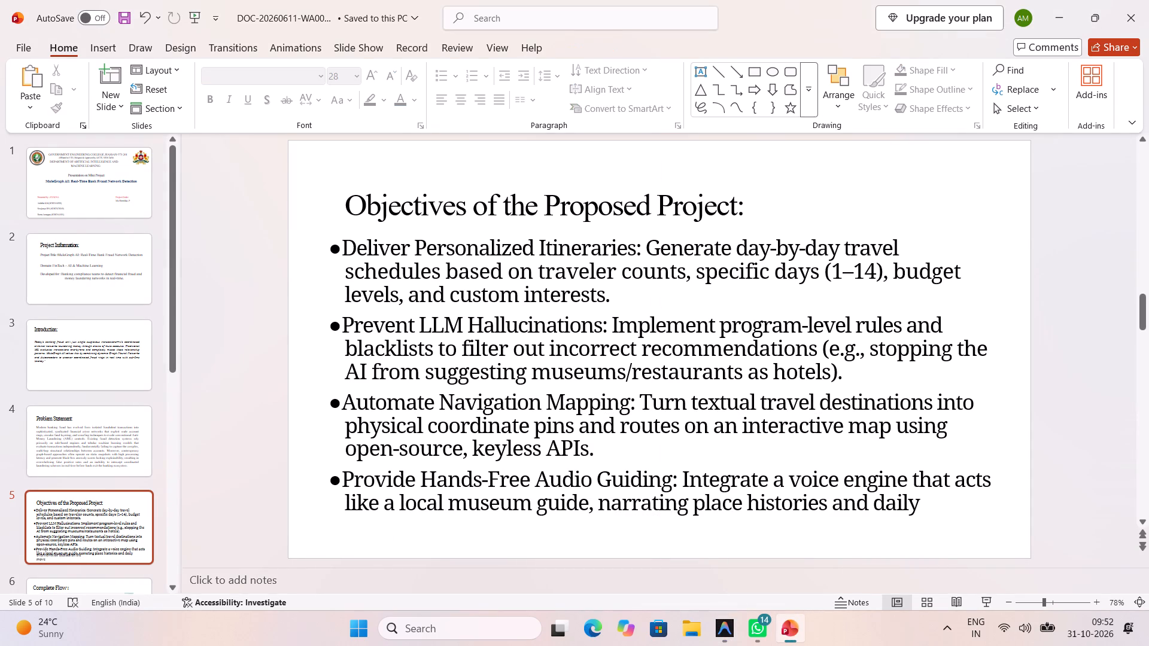
double_click(930, 499)
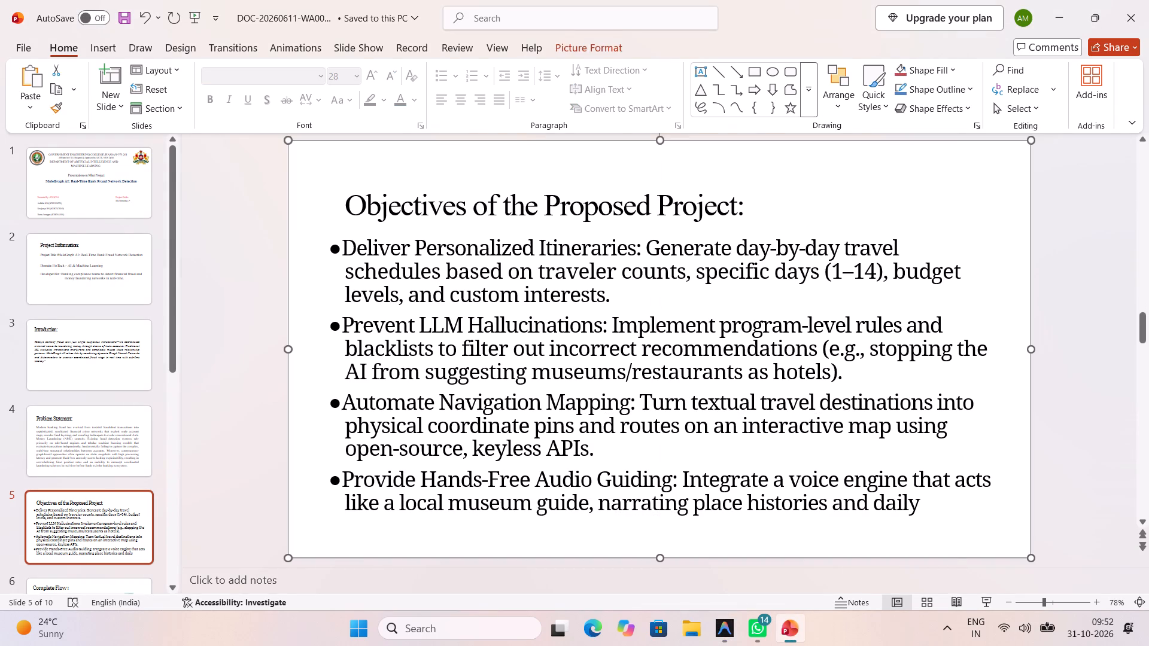
click(917, 505)
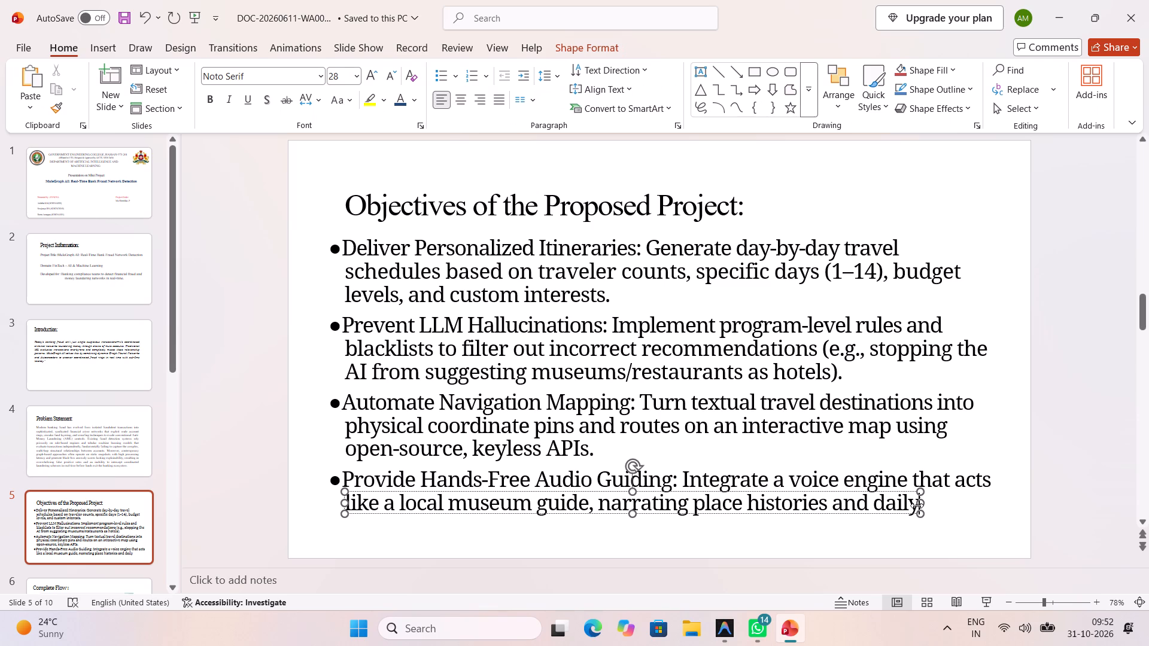
key(BackSpace)
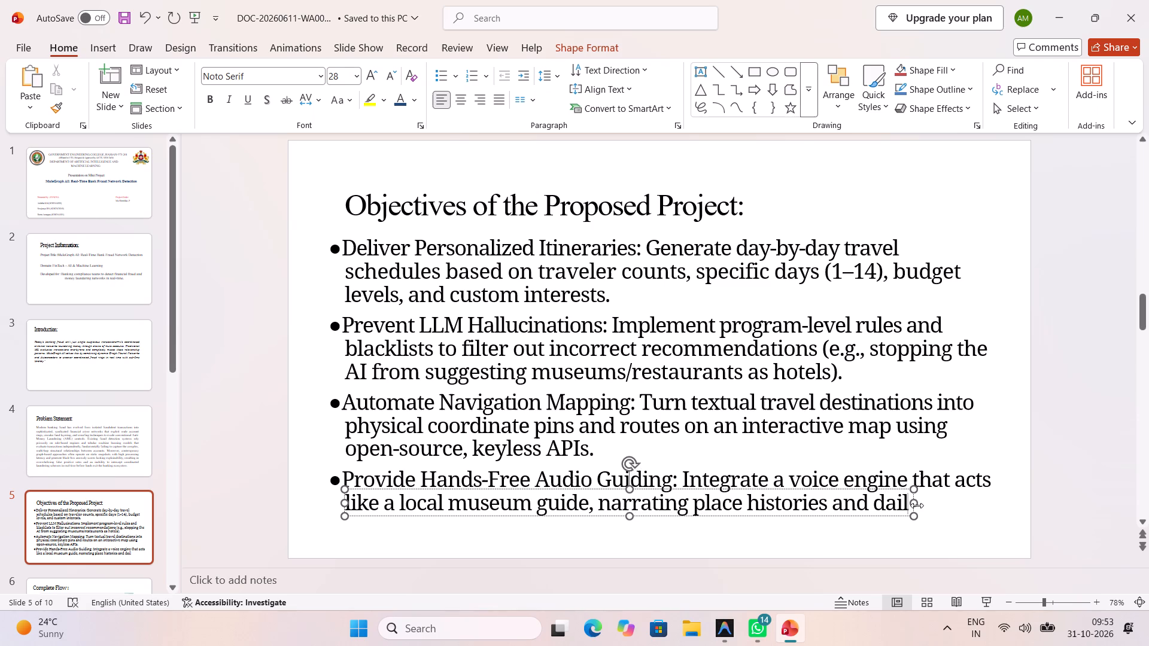
double_click(917, 505)
click(907, 505)
drag(907, 505, 891, 504)
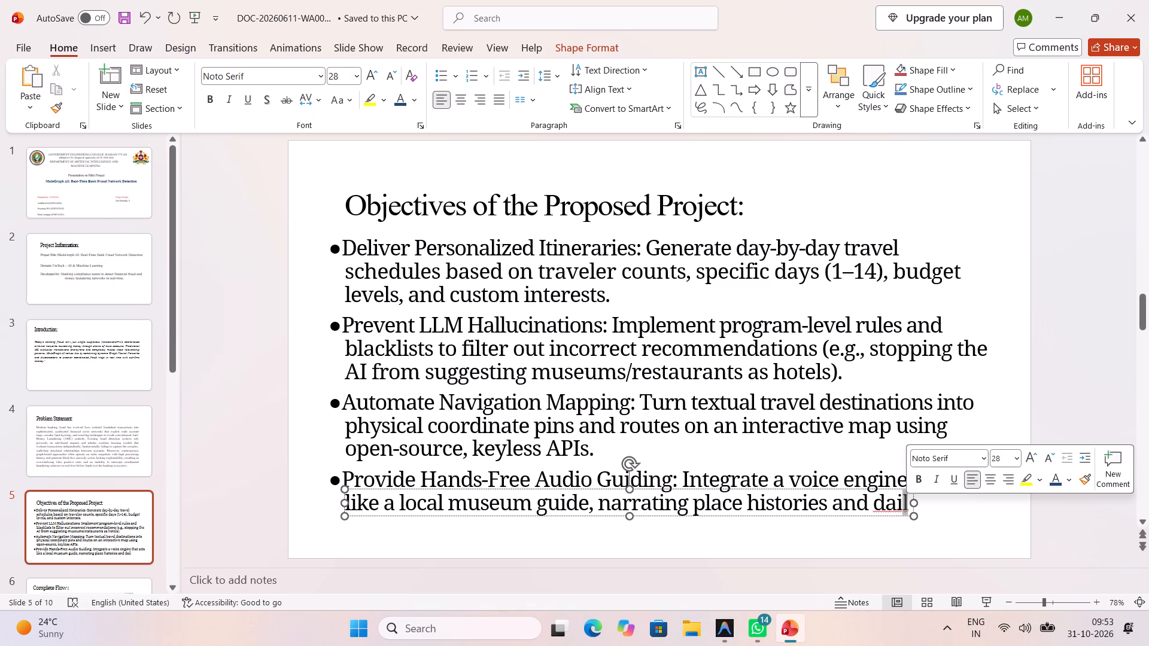
drag(891, 504, 376, 494)
key(BackSpace)
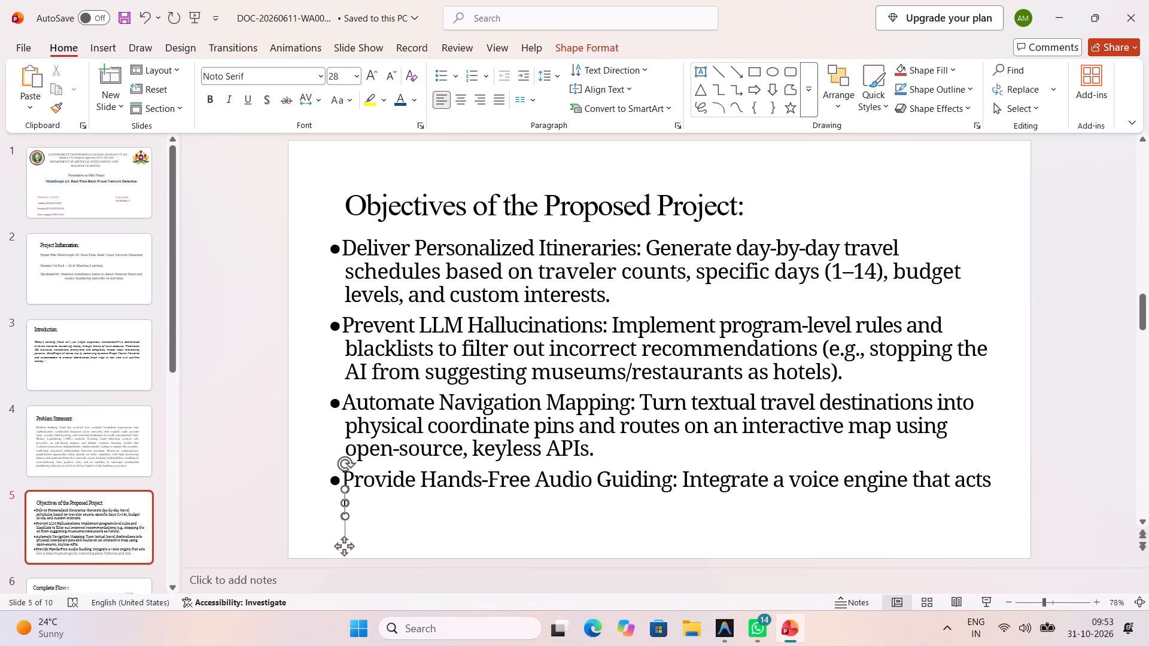
double_click(989, 477)
drag(989, 477, 247, 556)
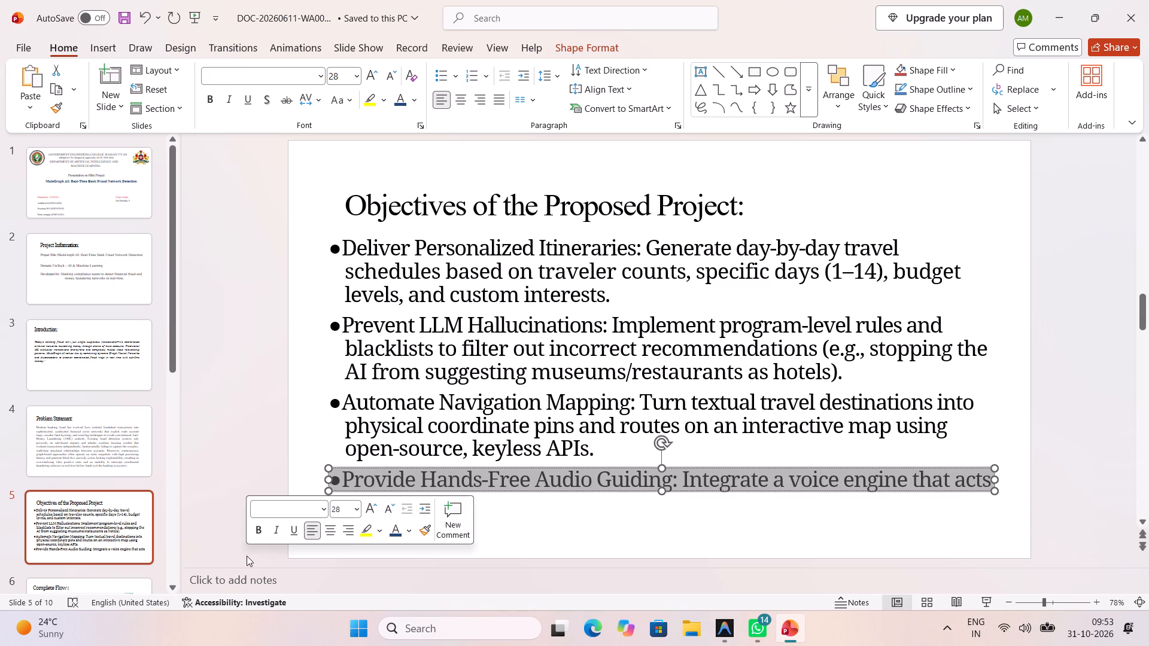
key(BackSpace)
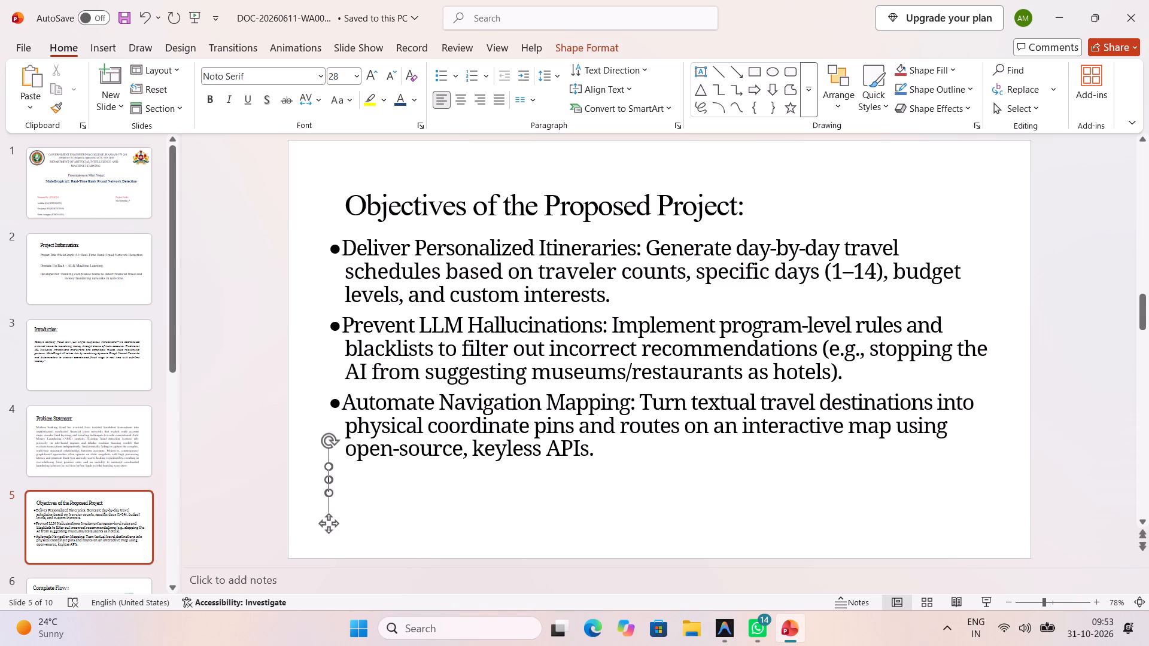
Delete the three lines of the "Automate Navigation Mapping" objective on slide 5.
triple_click(589, 445)
key(BackSpace)
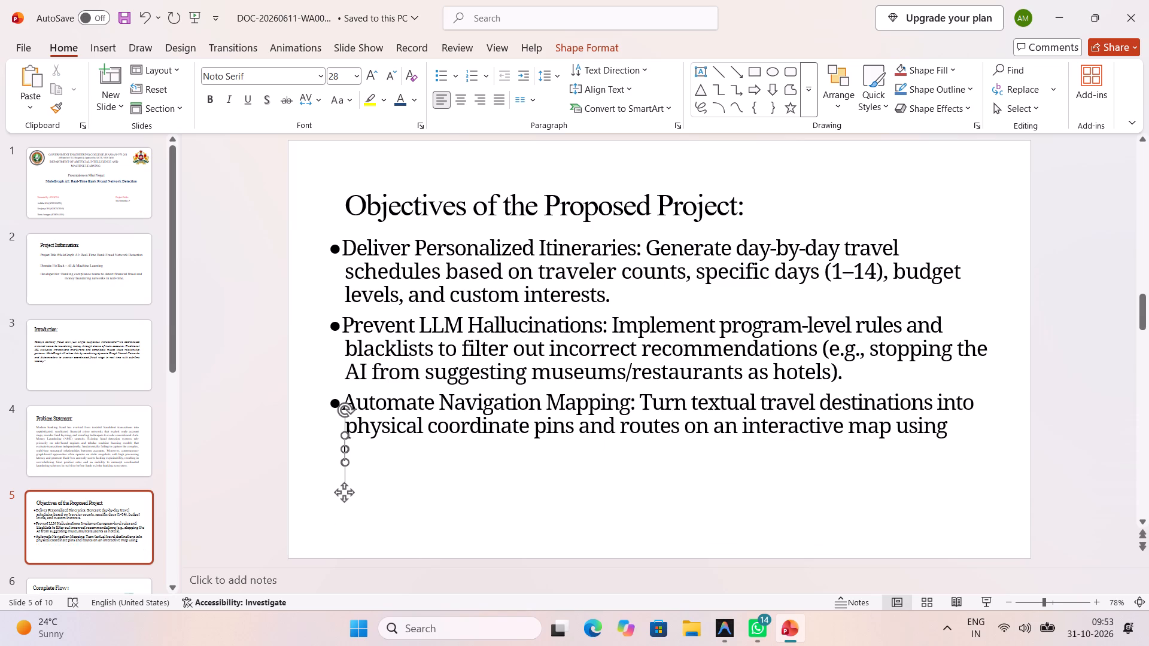
triple_click(944, 425)
triple_click(944, 425)
click(944, 425)
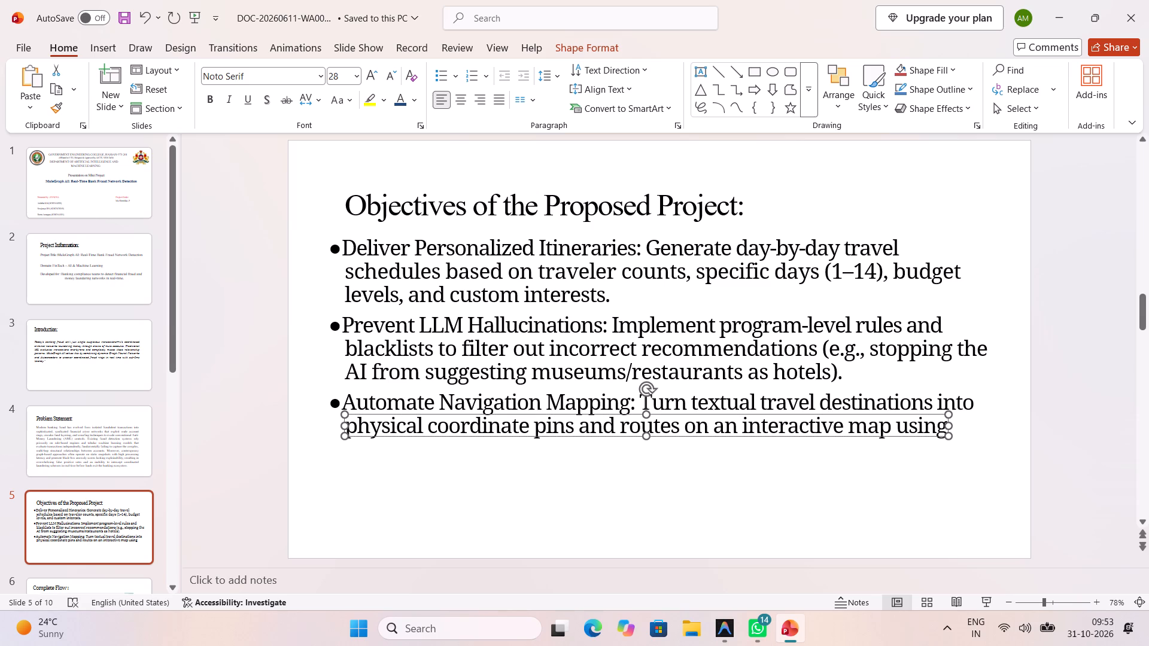
triple_click(942, 426)
key(BackSpace)
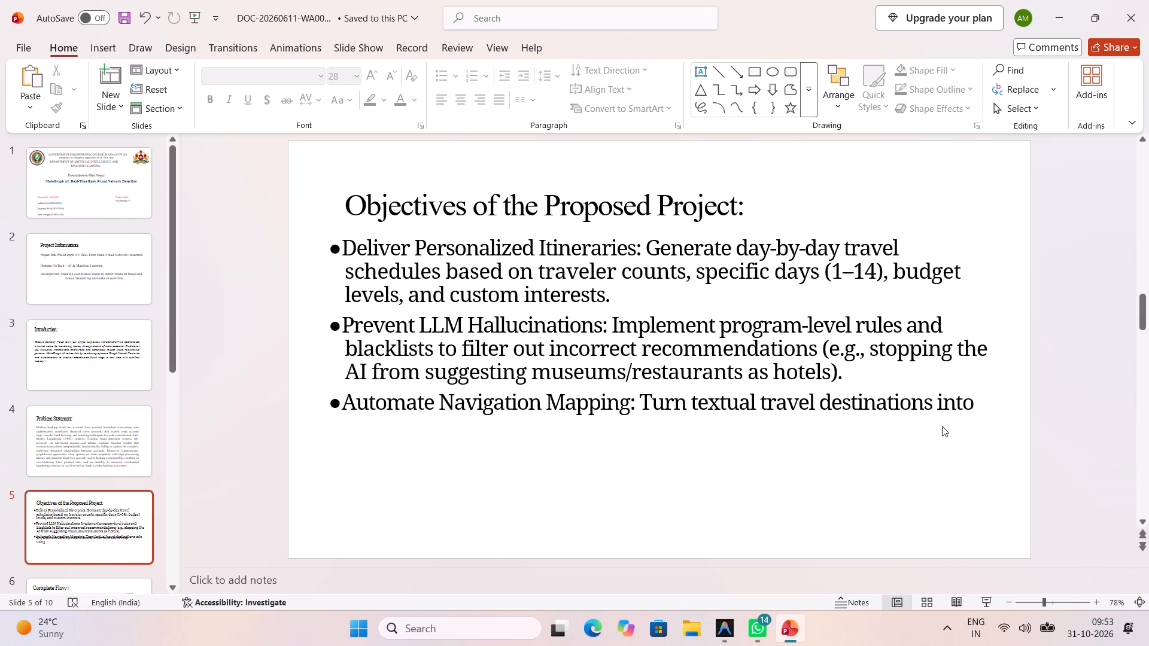
triple_click(971, 400)
key(BackSpace)
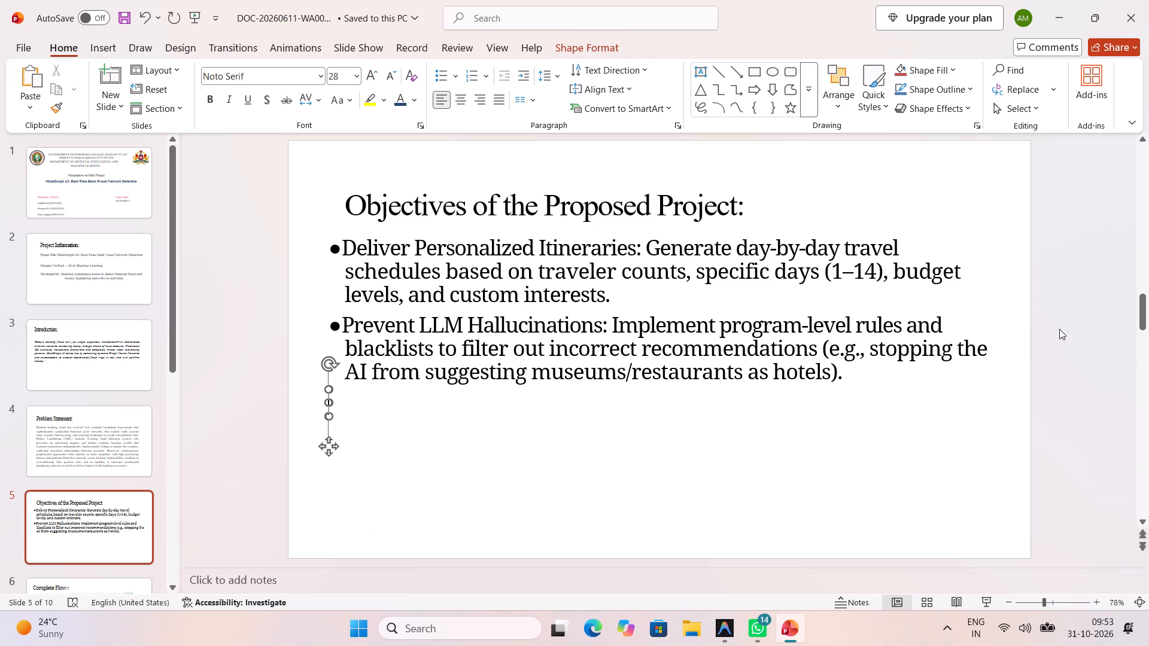
Delete the three lines of the "Prevent LLM Hallucinations" objective on slide 5.
triple_click(841, 371)
click(841, 371)
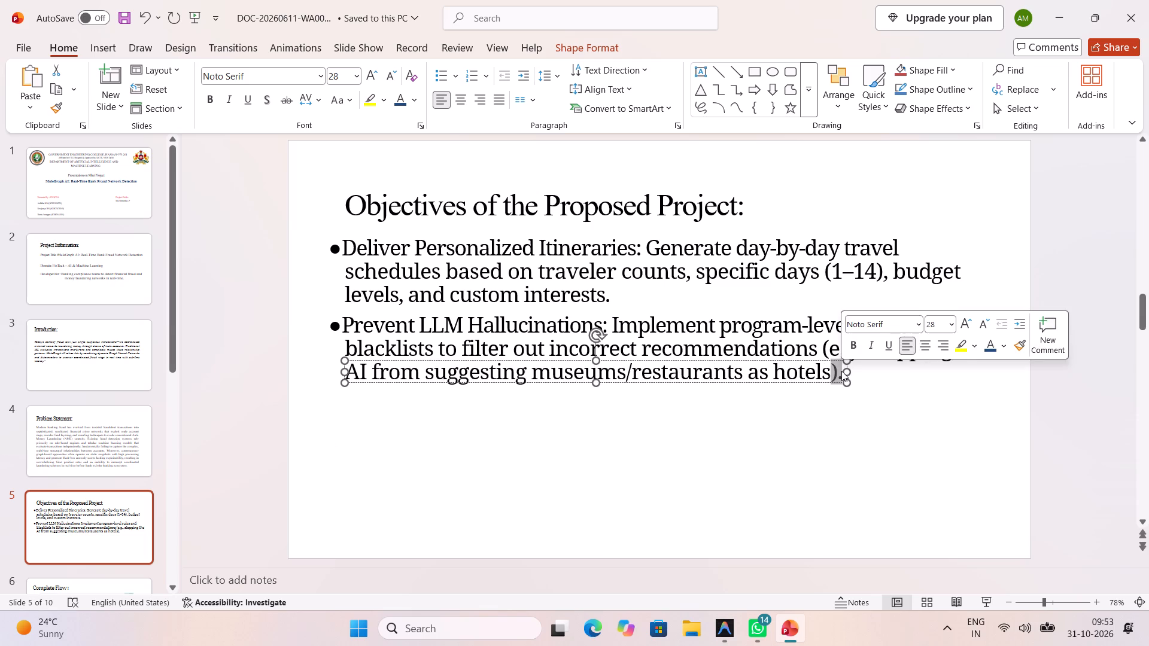
triple_click(841, 371)
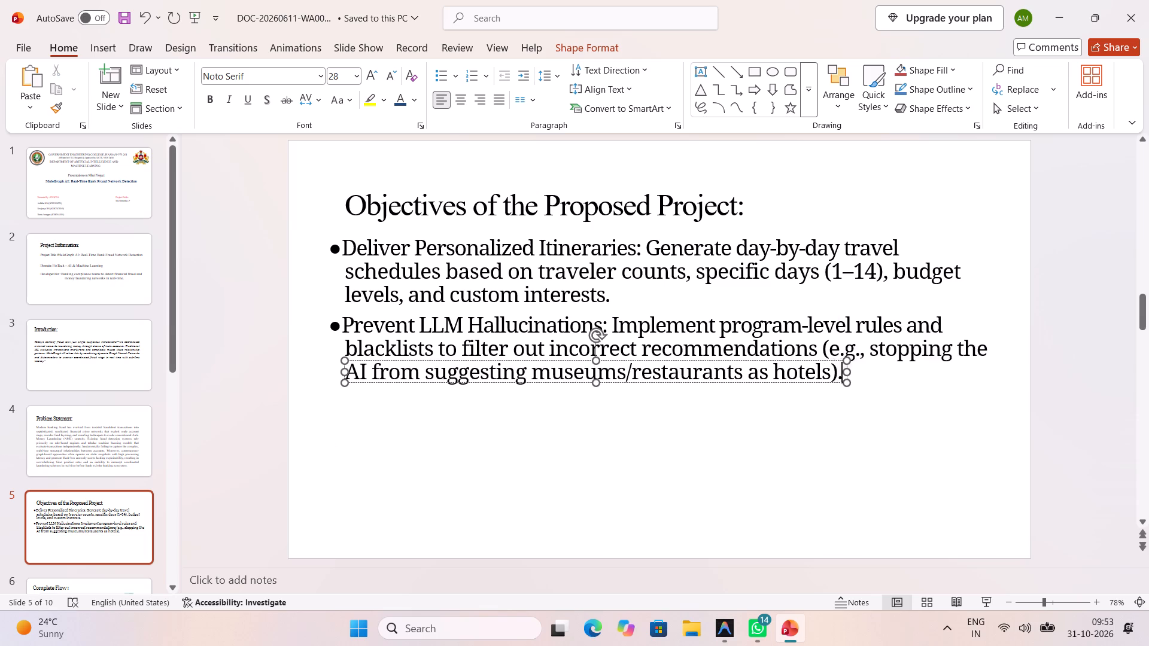
key(BackSpace)
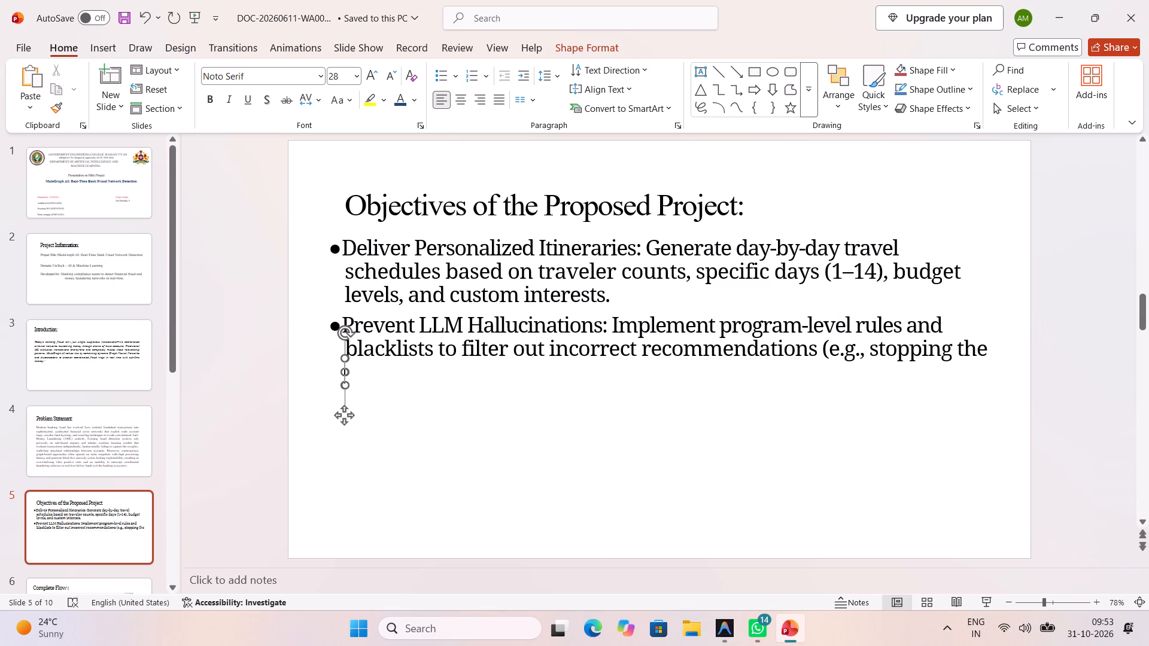
triple_click(986, 349)
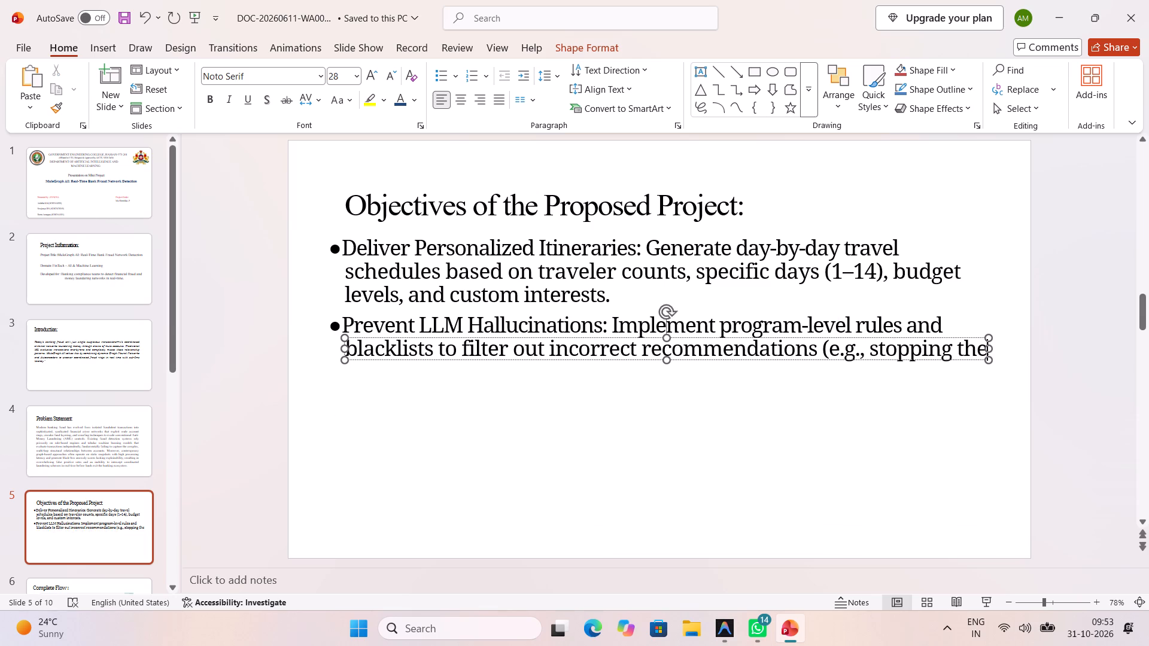
click(986, 349)
double_click(986, 349)
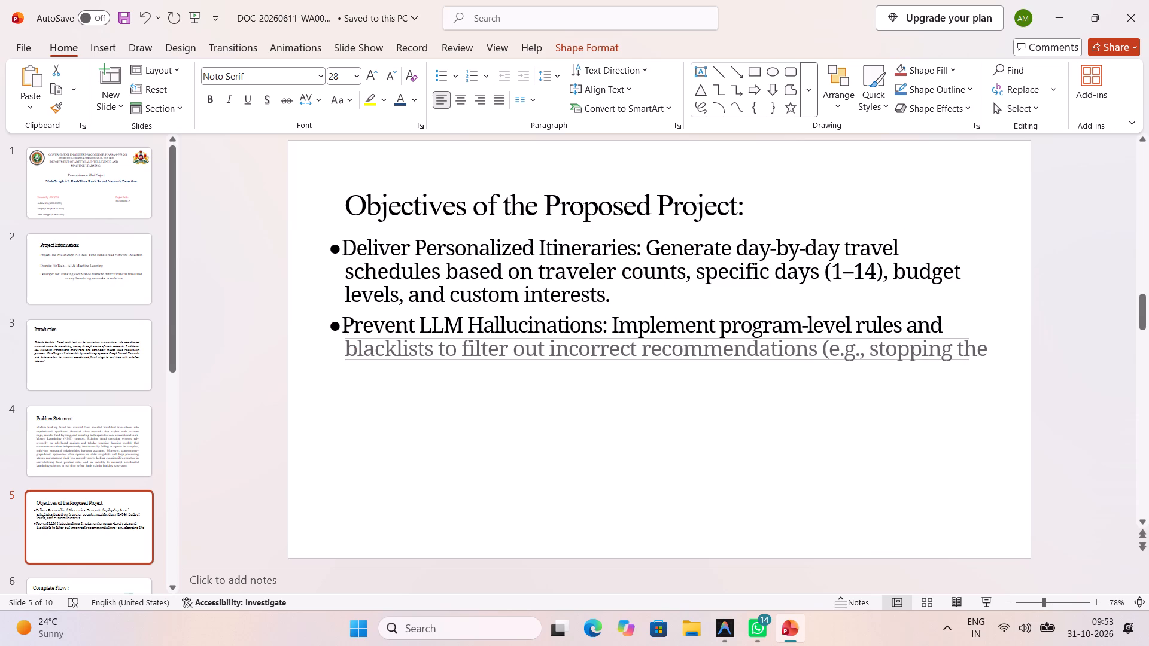
key(BackSpace)
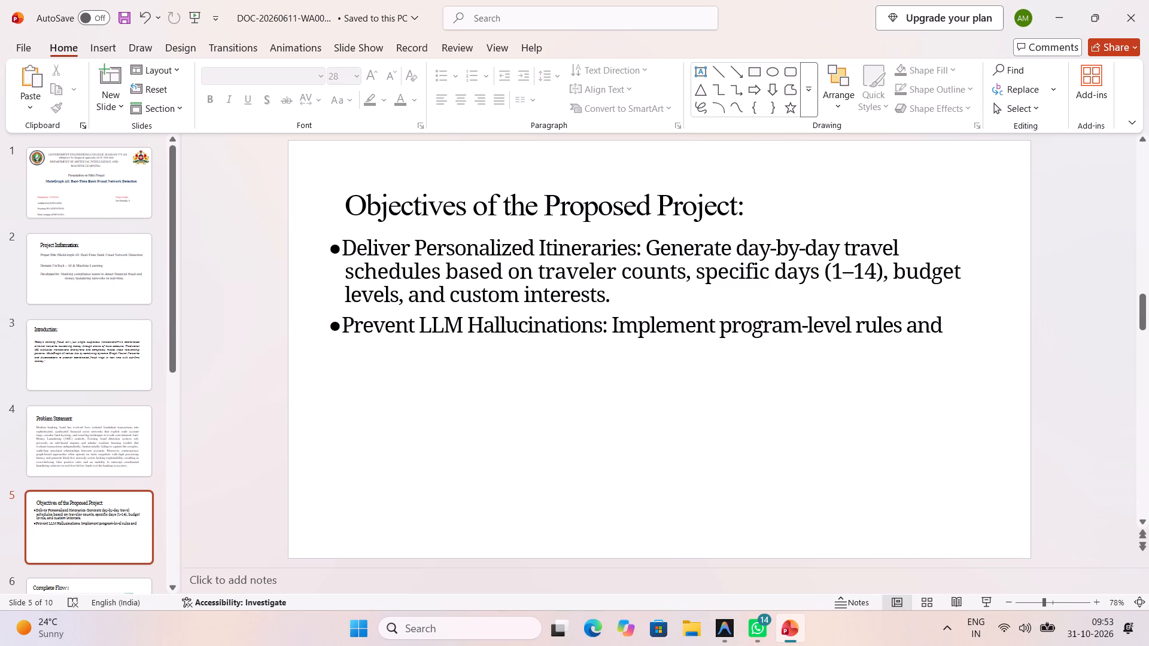
triple_click(943, 322)
key(BackSpace)
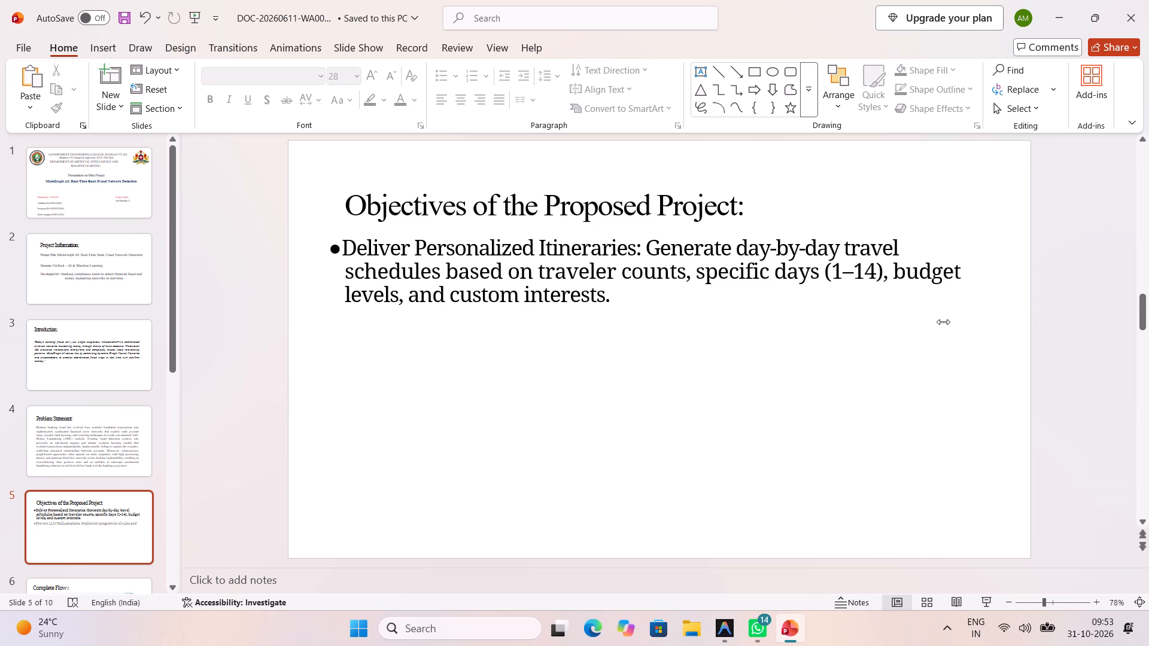
Delete the three lines of the "Deliver Personalized Itineraries" objective on slide 5, keeping the slide heading.
triple_click(611, 298)
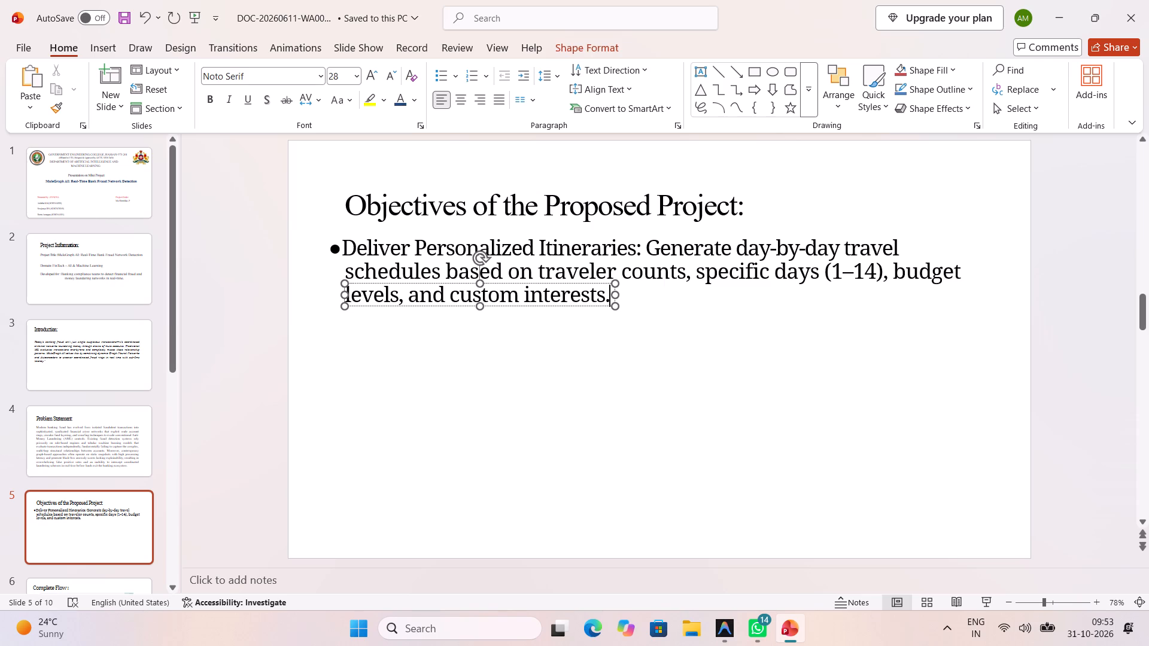
key(BackSpace)
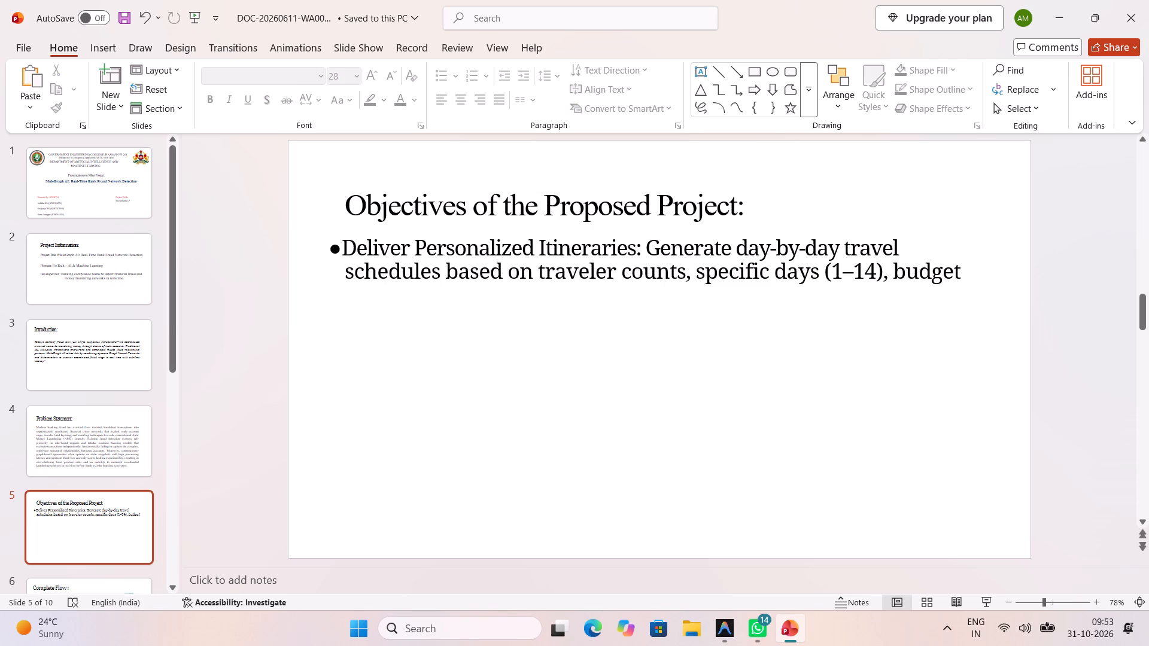
triple_click(956, 266)
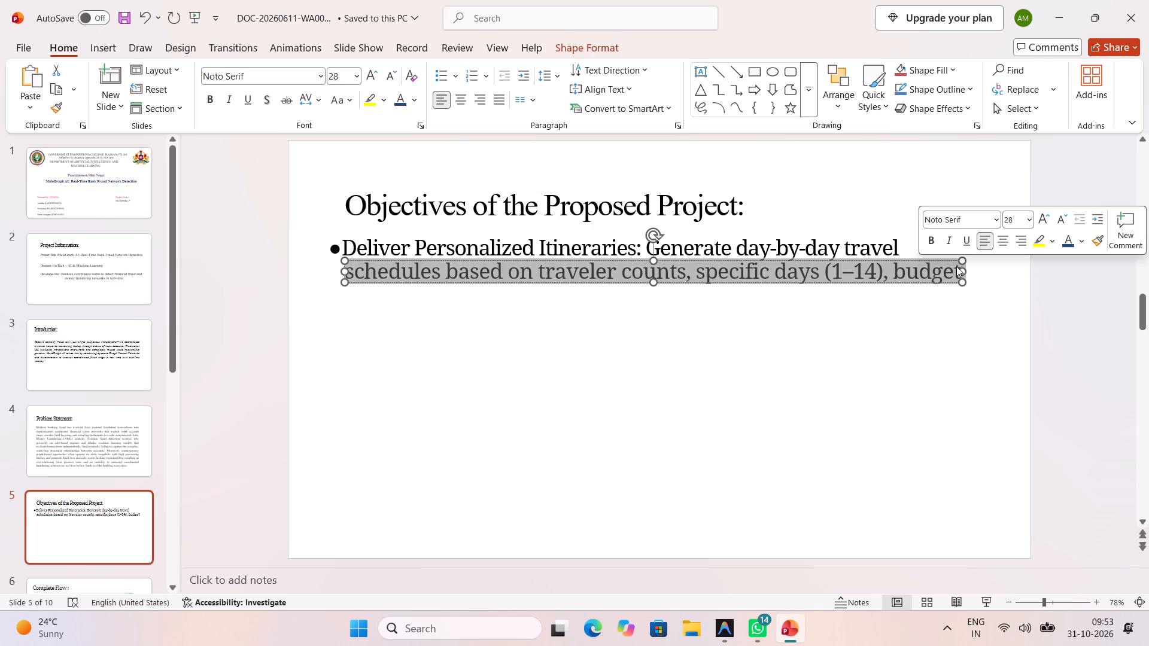
key(BackSpace)
triple_click(897, 245)
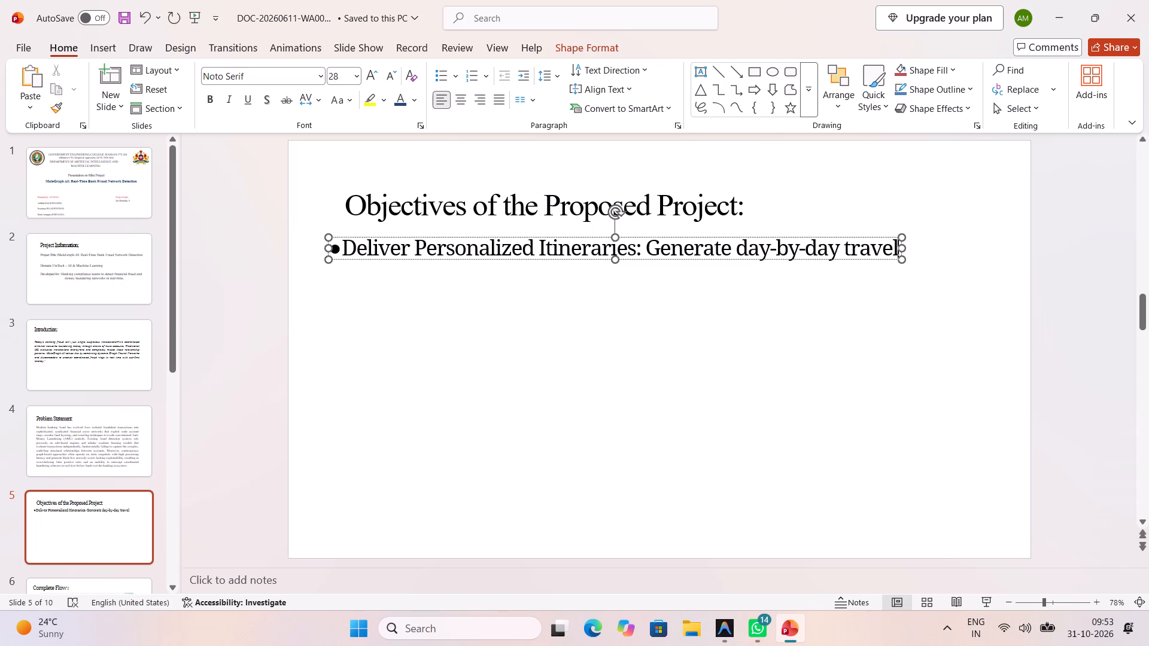
key(BackSpace)
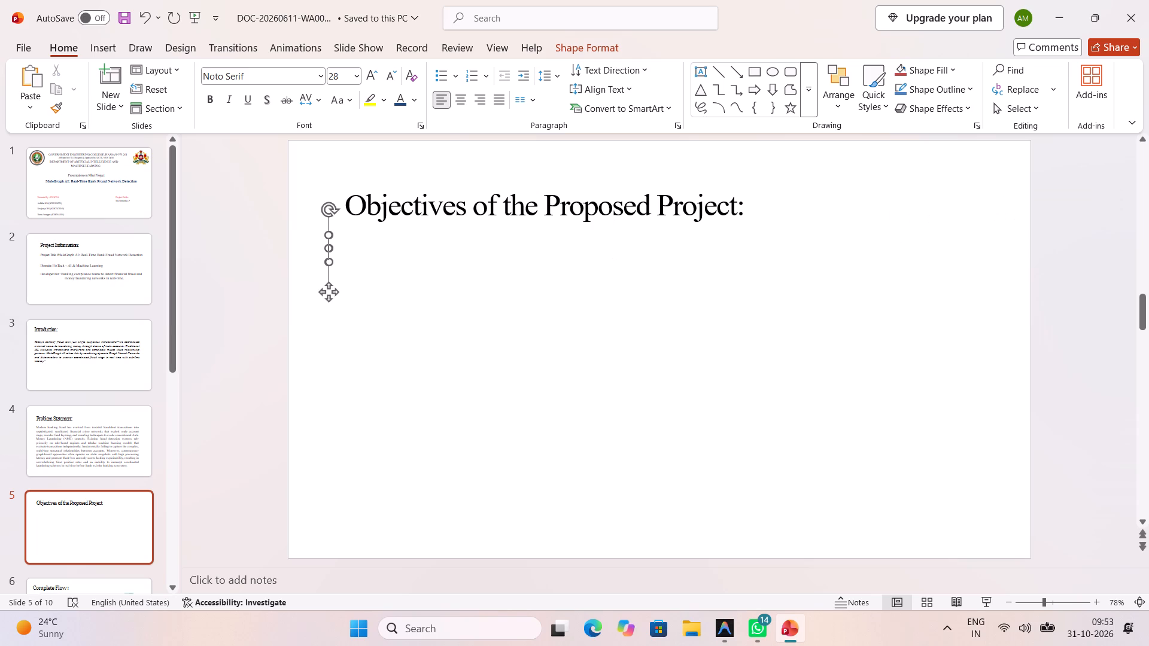
Paste the copied MuleGraph AI objectives into the emptied first objective text box below slide 5's heading.
key(ctrl+v)
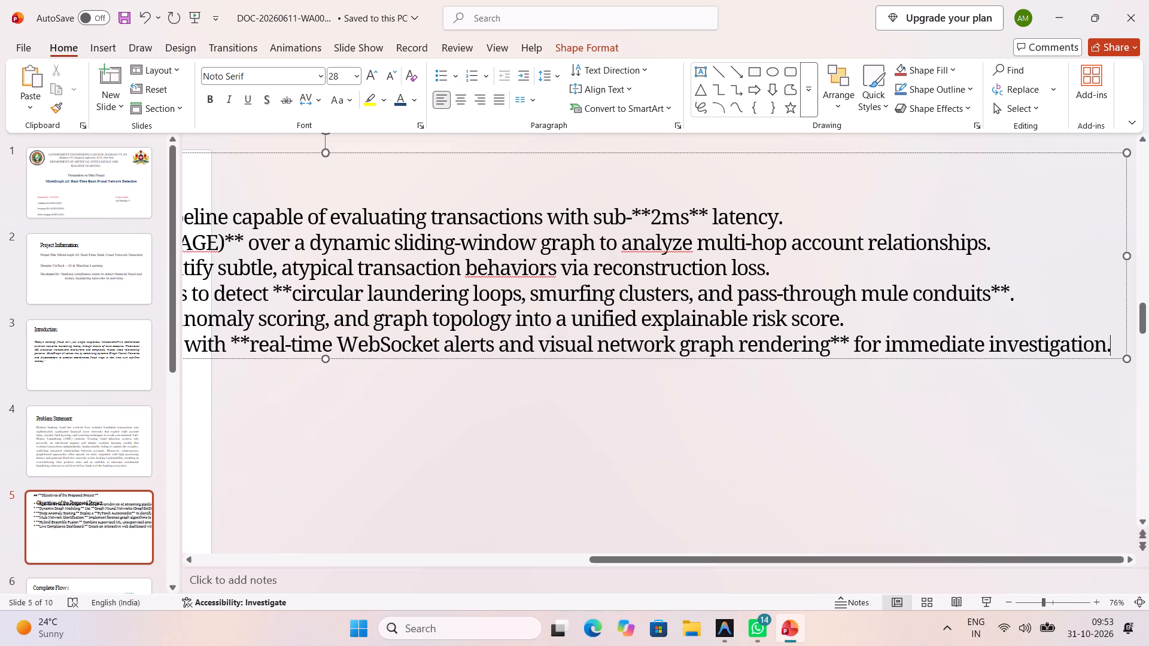
Undo the paste of the objectives text with raw Markdown symbols on slide 5.
drag(1123, 354, 378, 365)
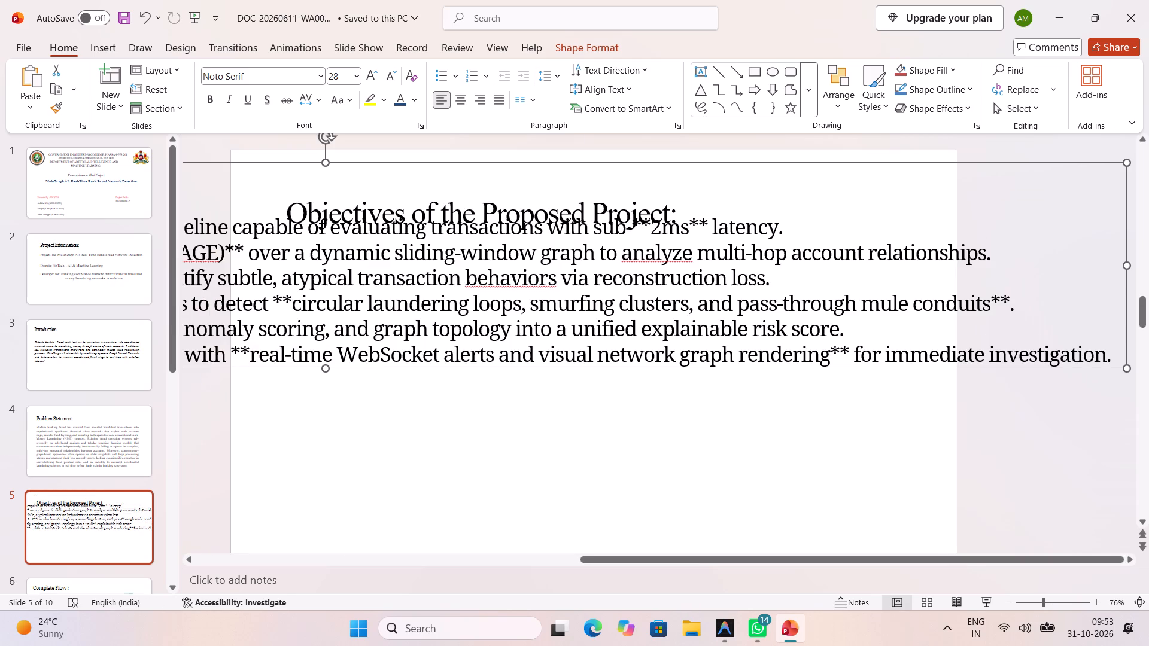
key(ctrl+z)
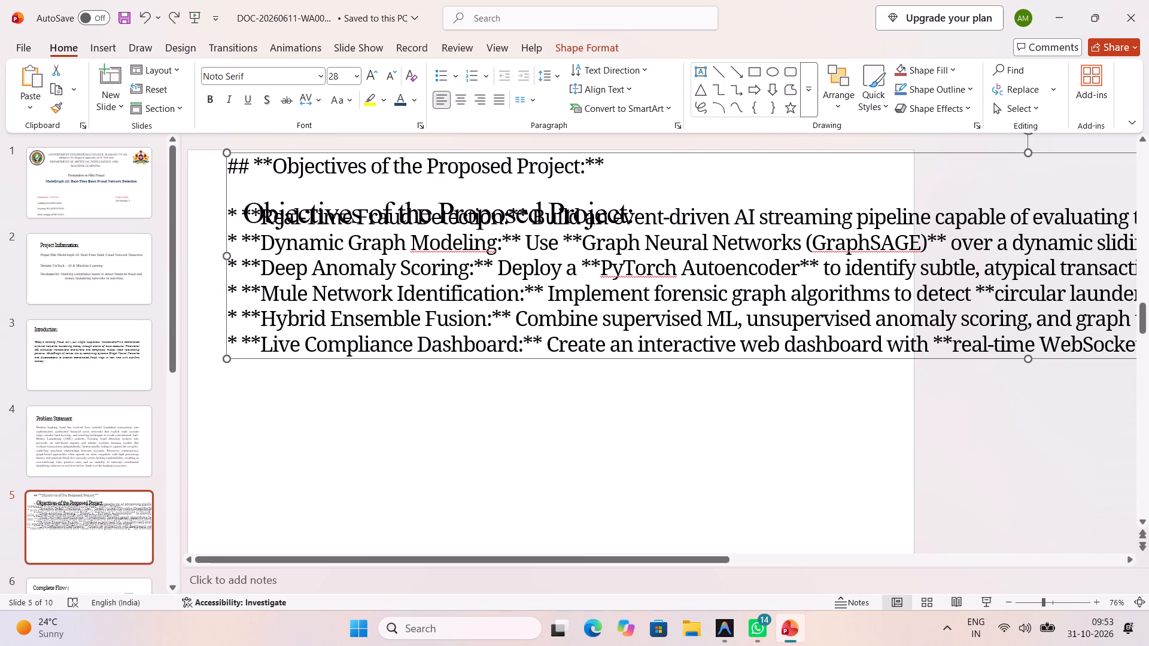
key(ctrl+z)
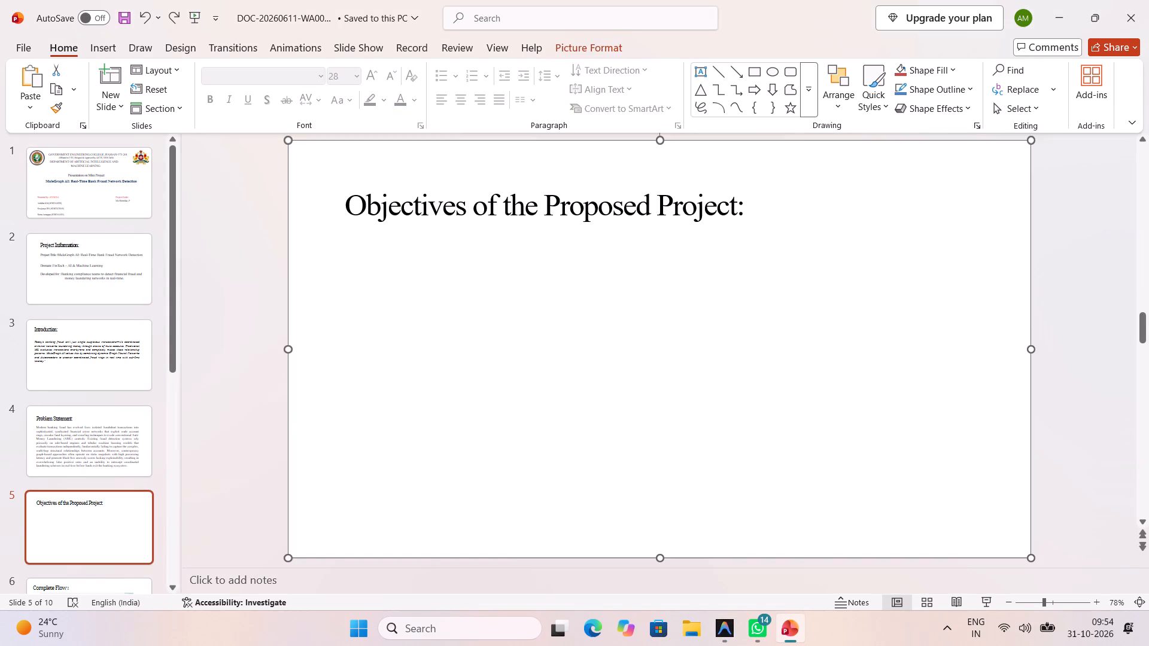
key(ctrl+v)
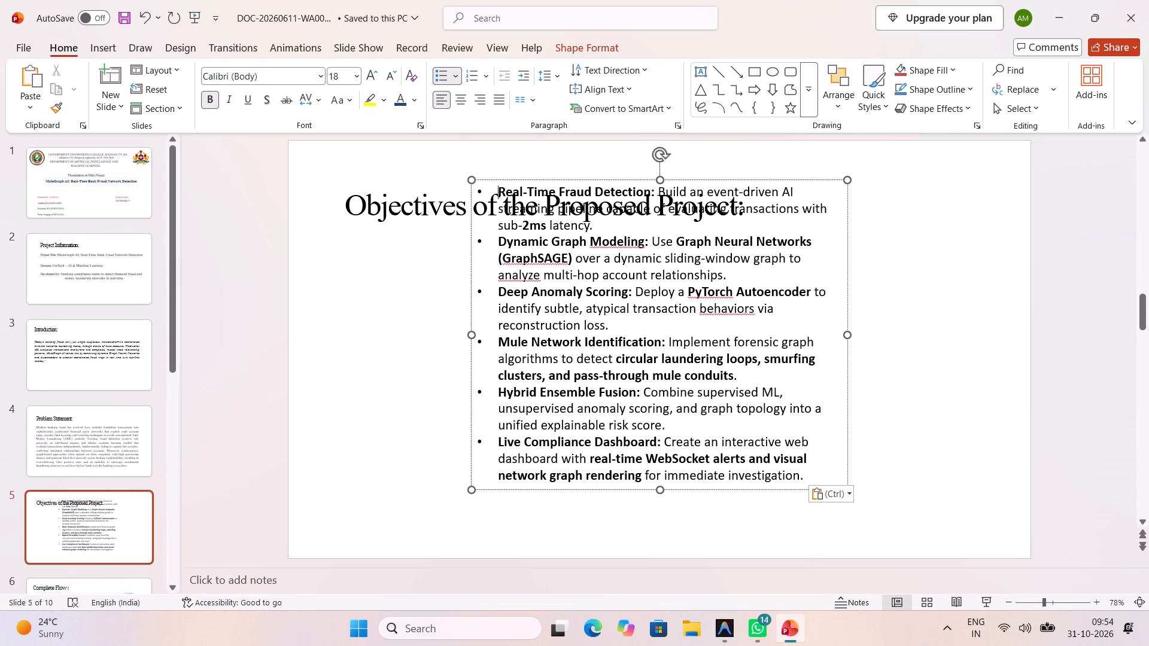
Place the objectives text box a little below slide 5's heading, aligned with its start, and widen it across most of the slide.
drag(676, 180, 540, 237)
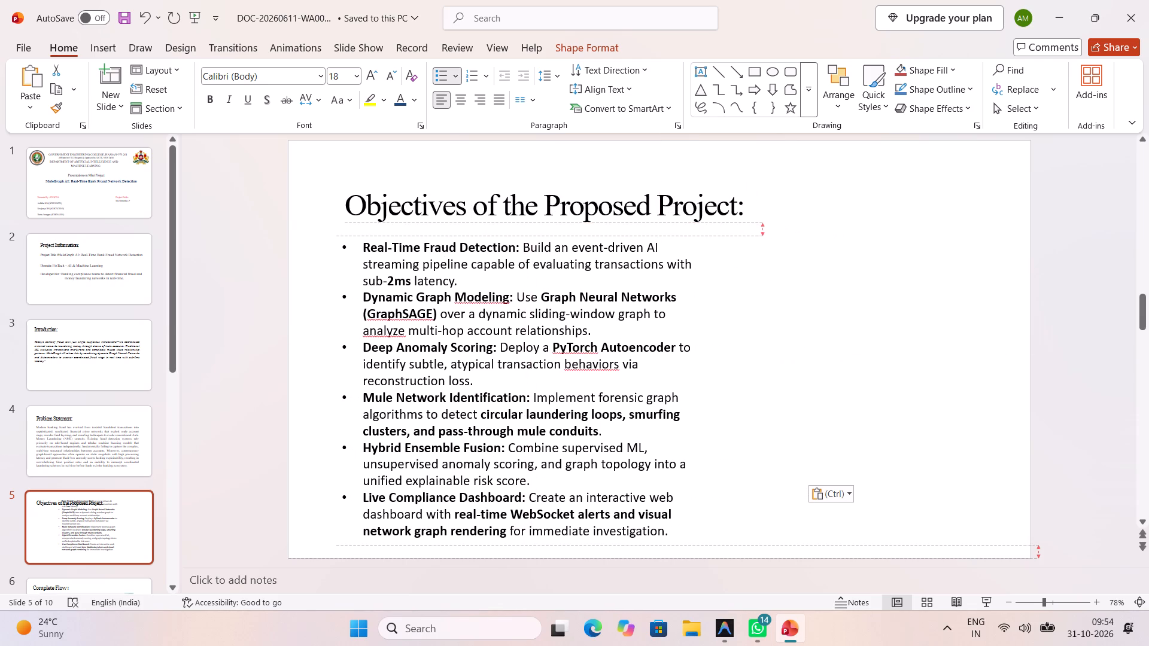
drag(540, 237, 549, 227)
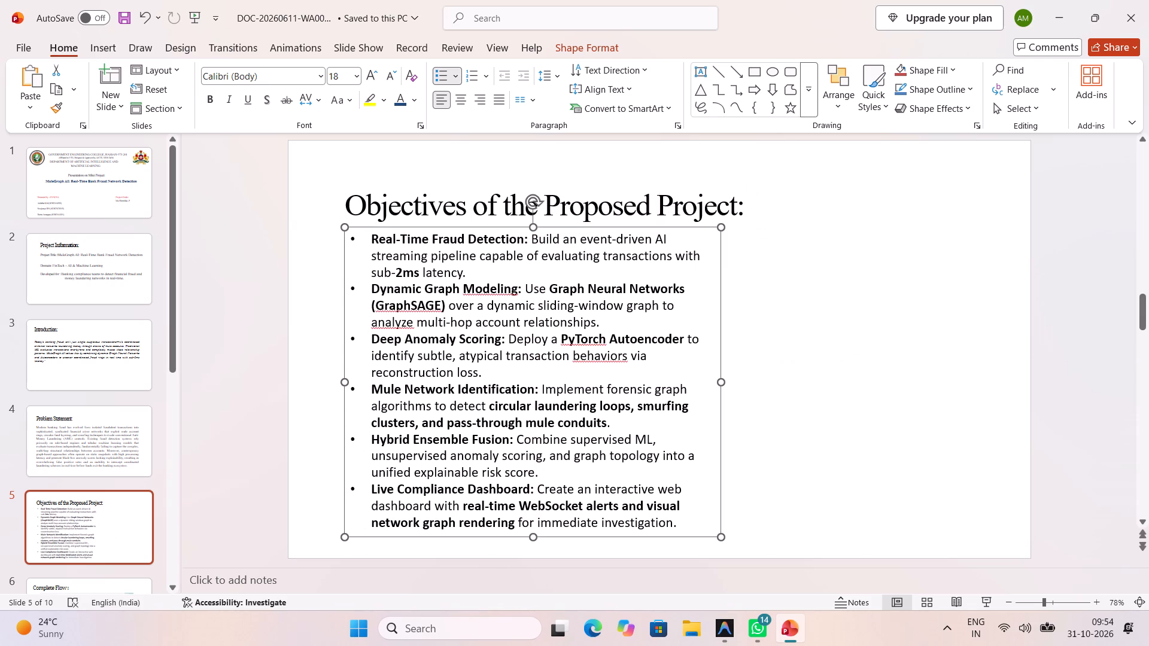
drag(719, 534, 938, 535)
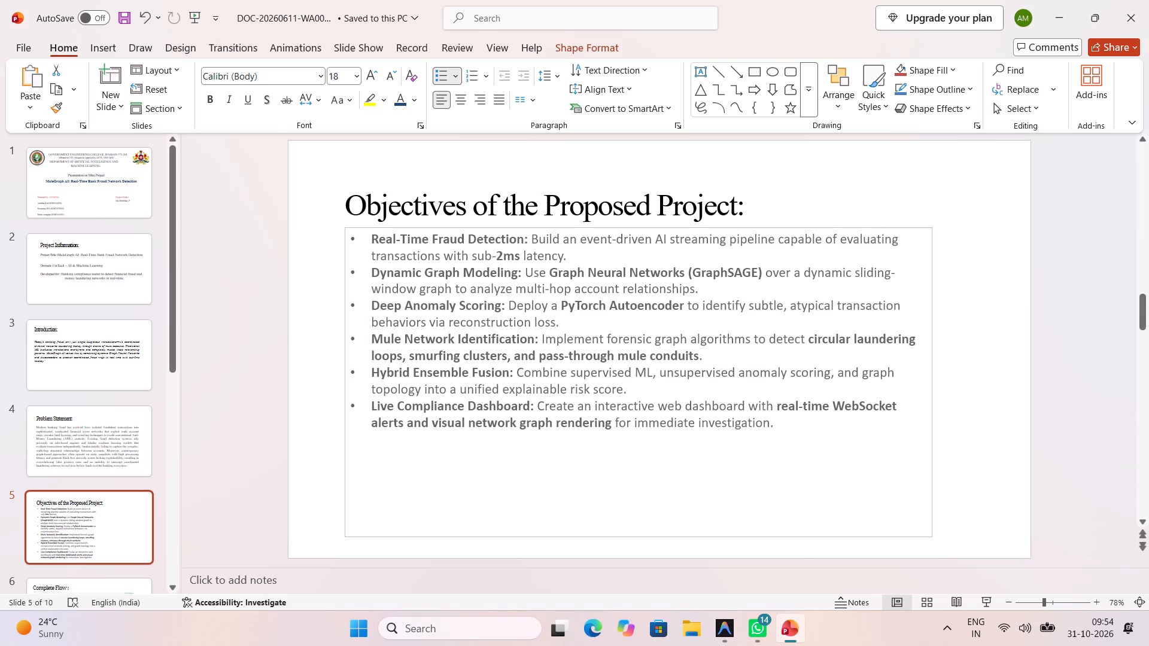
drag(938, 535, 965, 538)
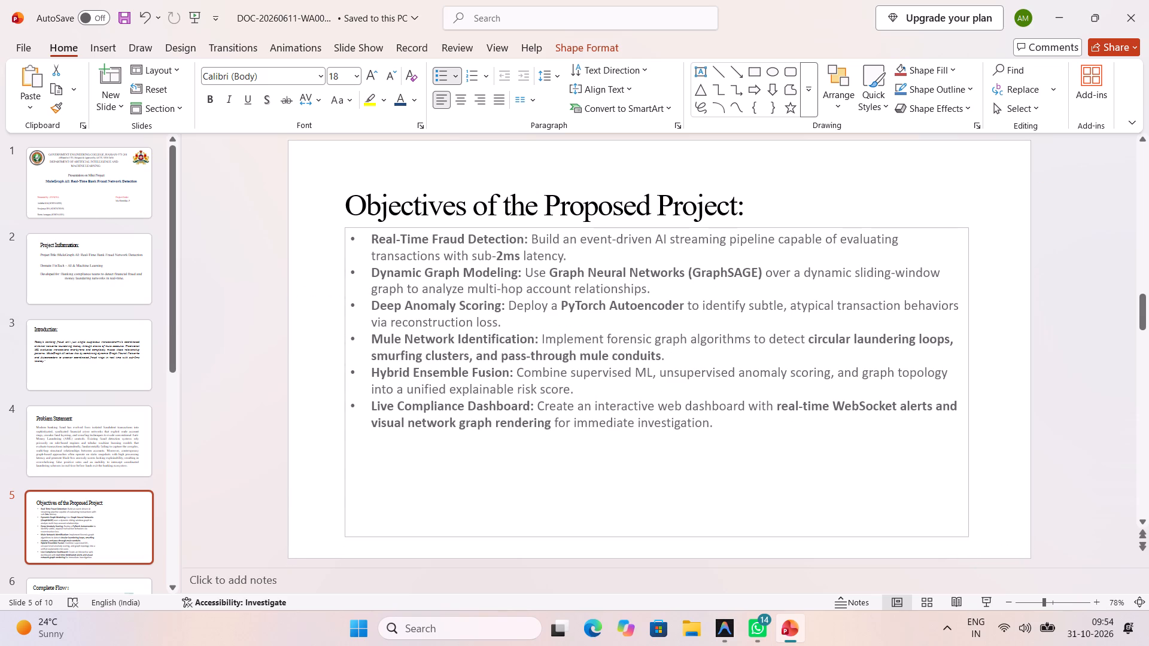
drag(965, 538, 946, 531)
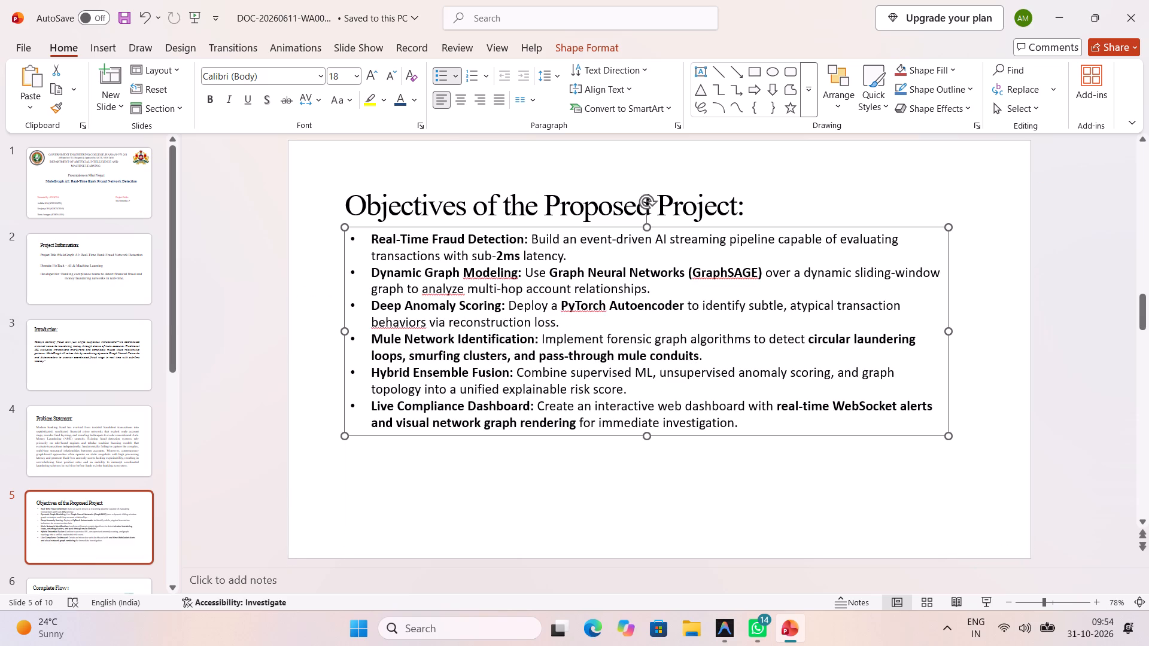
click(713, 229)
drag(715, 227, 713, 246)
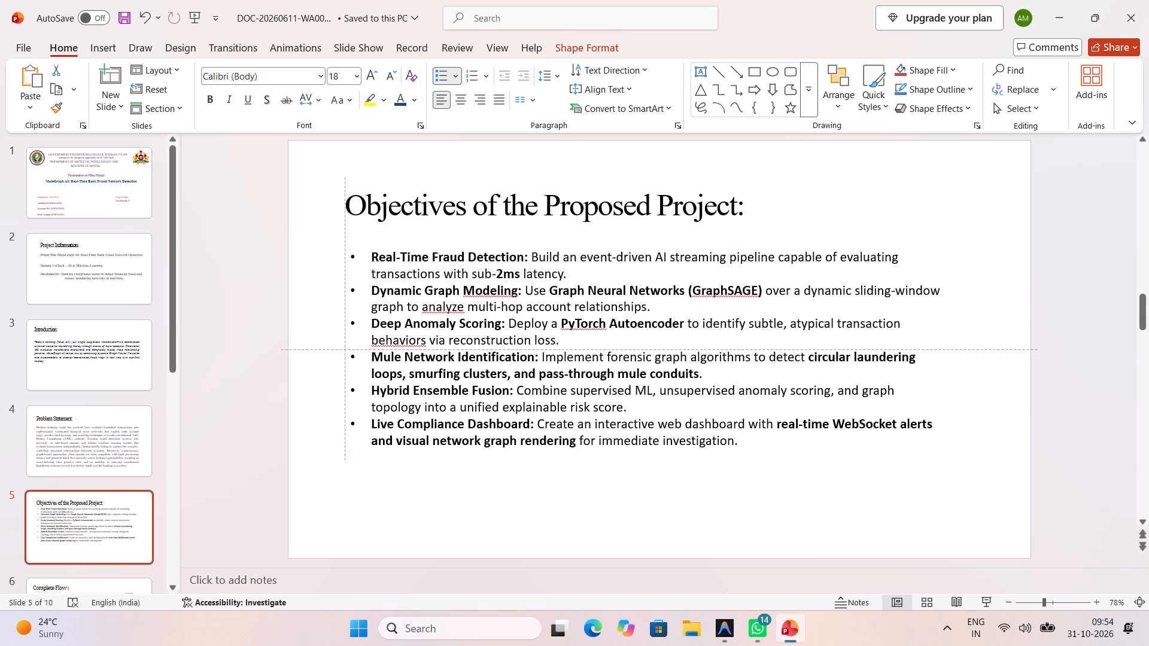
drag(713, 246, 712, 246)
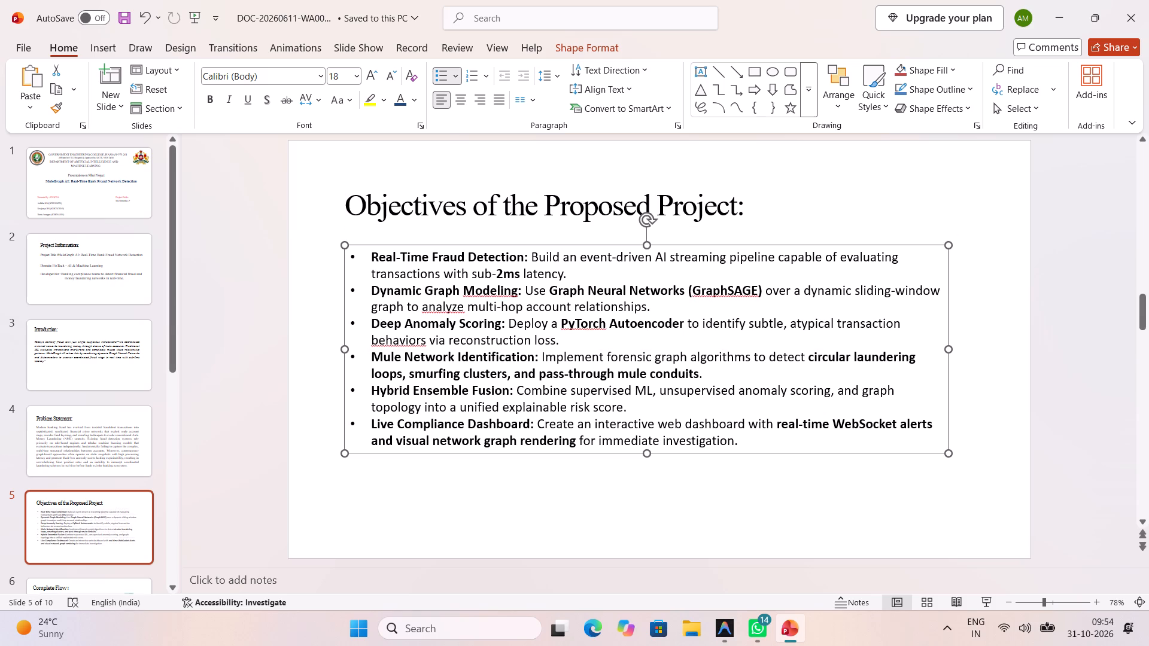
Format all six bulleted objectives on slide 5 in Times New Roman at size 20.
click(357, 261)
drag(357, 261, 730, 459)
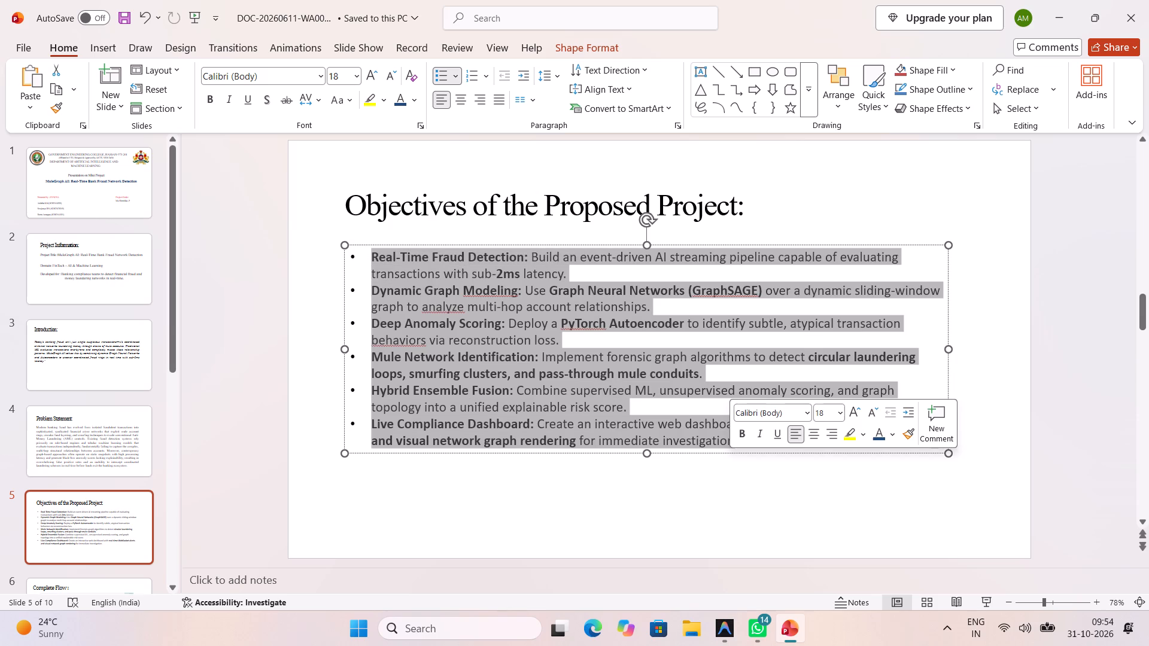
click(809, 370)
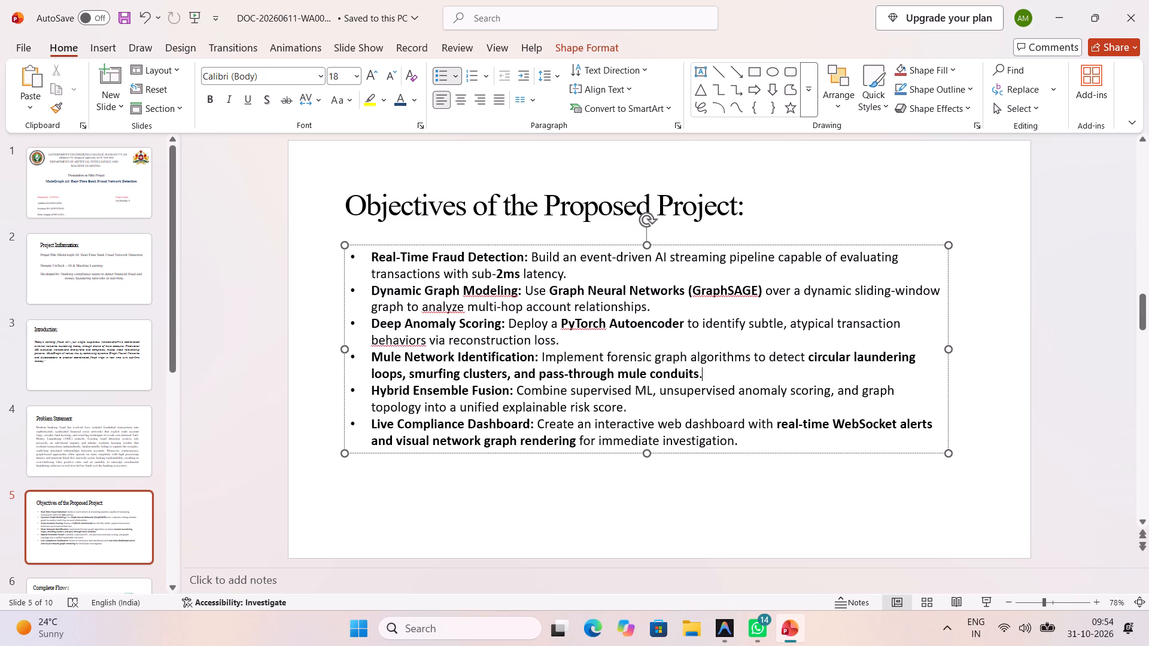
click(740, 441)
drag(740, 441, 676, 387)
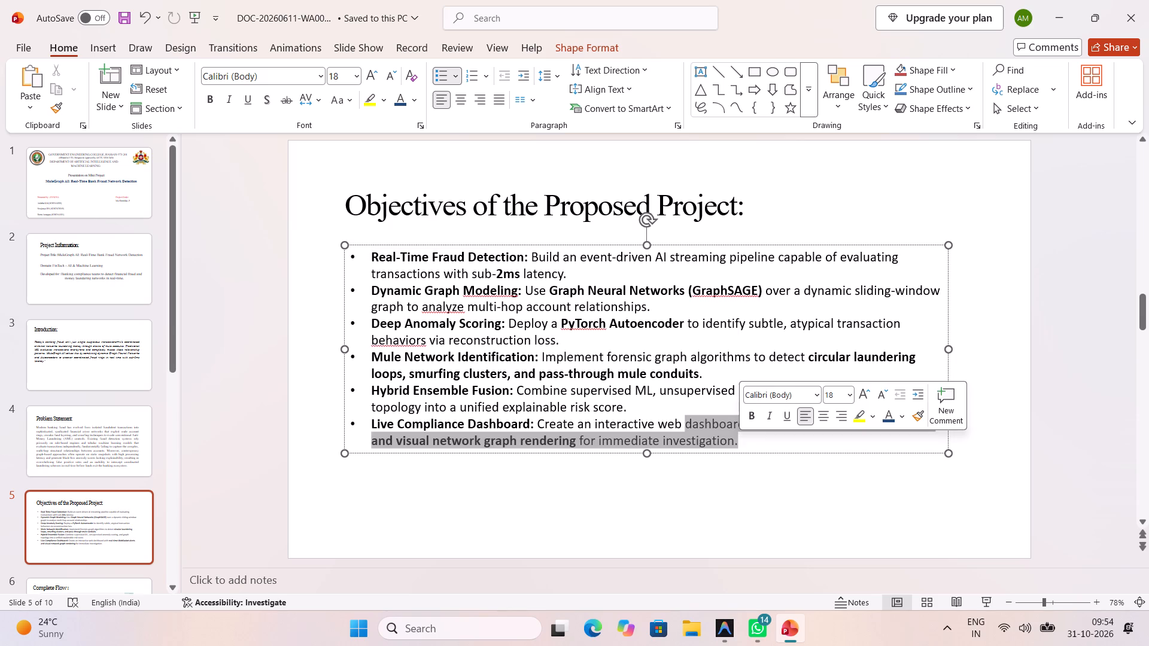
drag(676, 387, 385, 243)
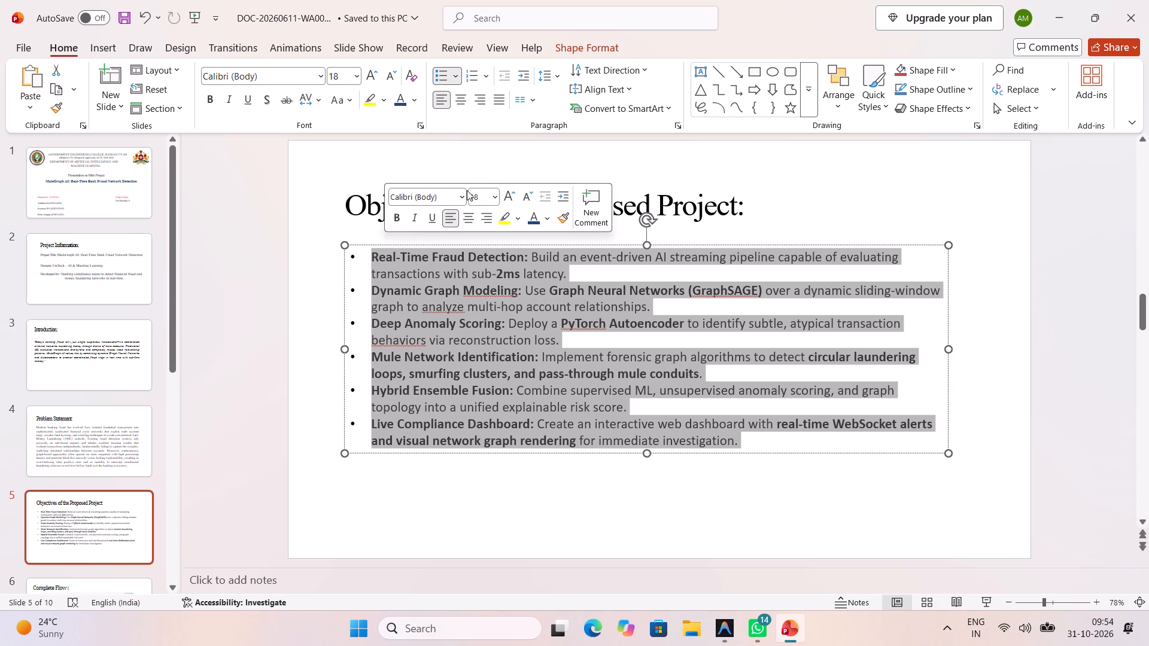
click(463, 196)
text(tim)
key(Return)
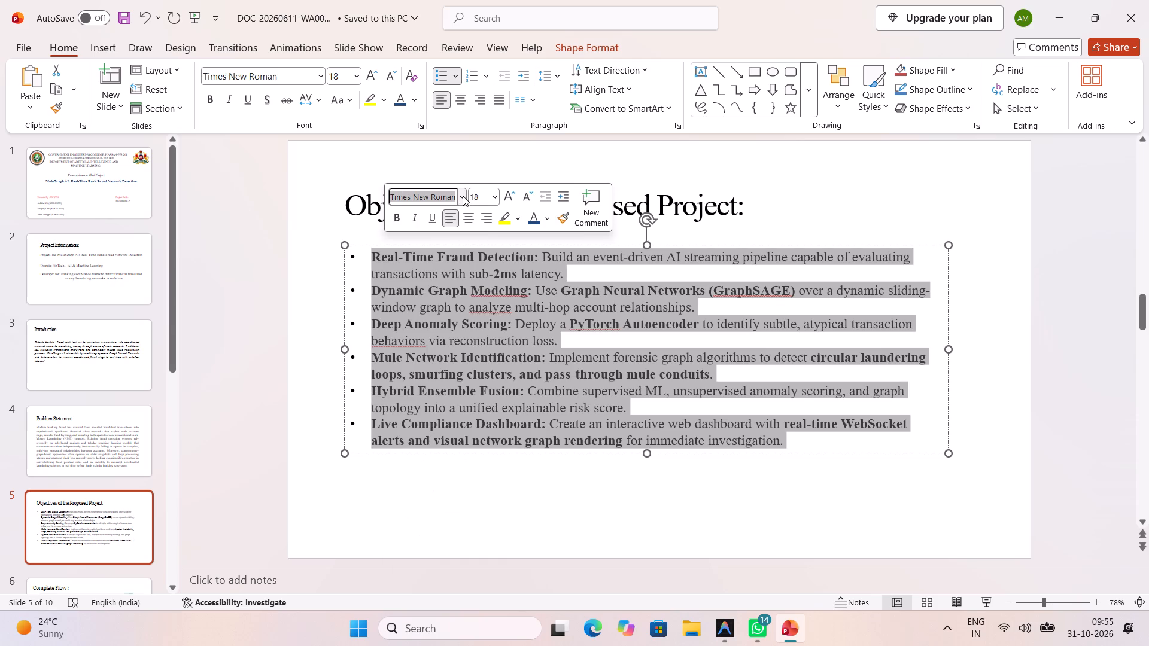
click(494, 193)
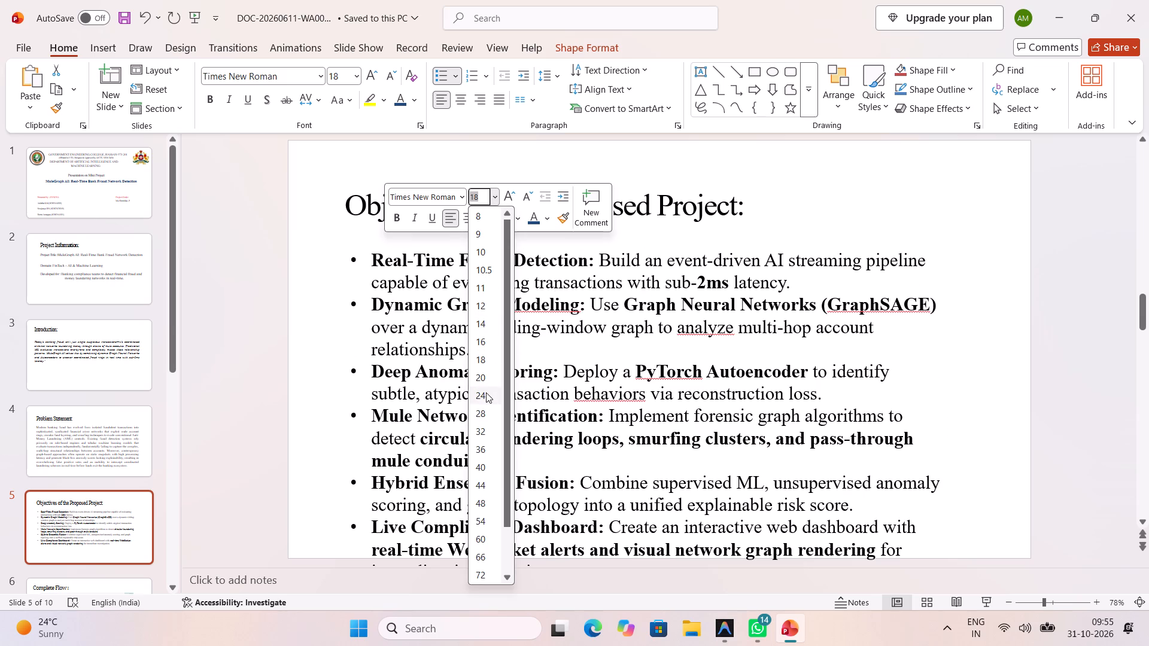
click(486, 382)
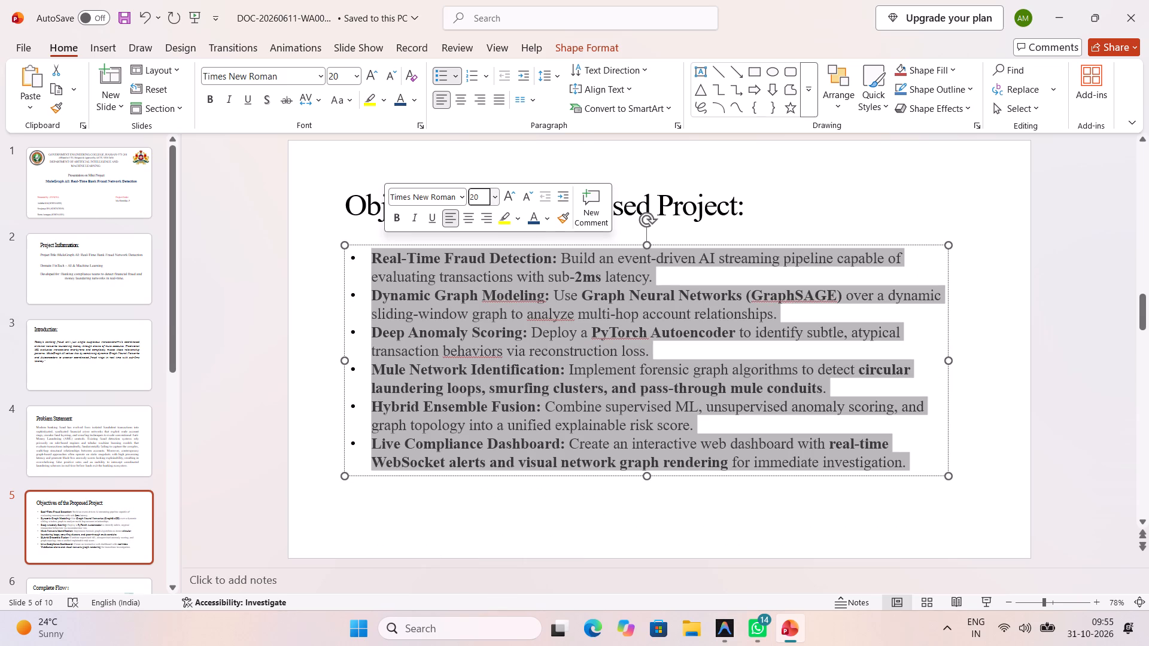
click(917, 449)
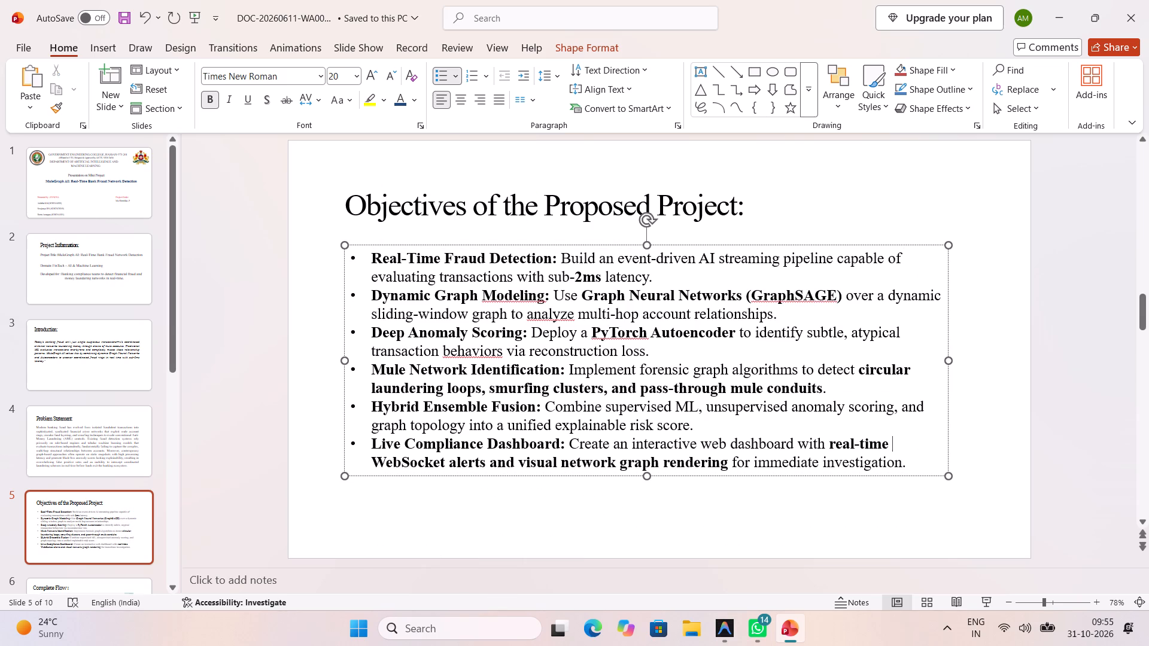
Remove the bold from "PyTorch Autoencoder" in the Deep Anomaly Scoring objective.
click(735, 334)
drag(735, 334, 594, 335)
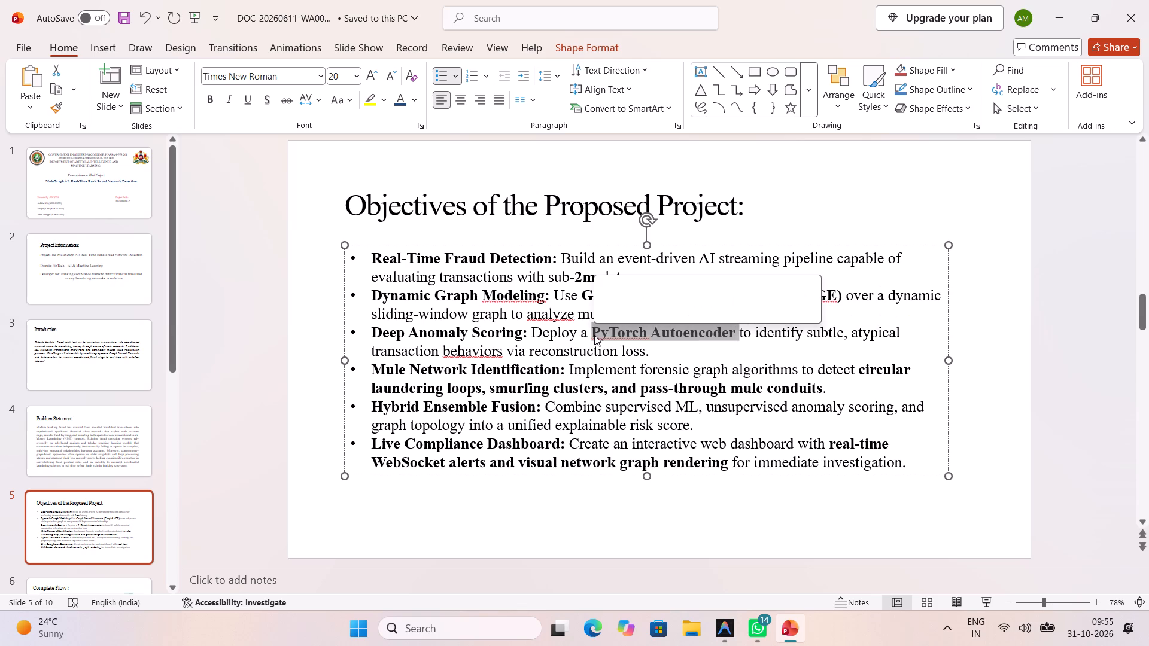
click(603, 313)
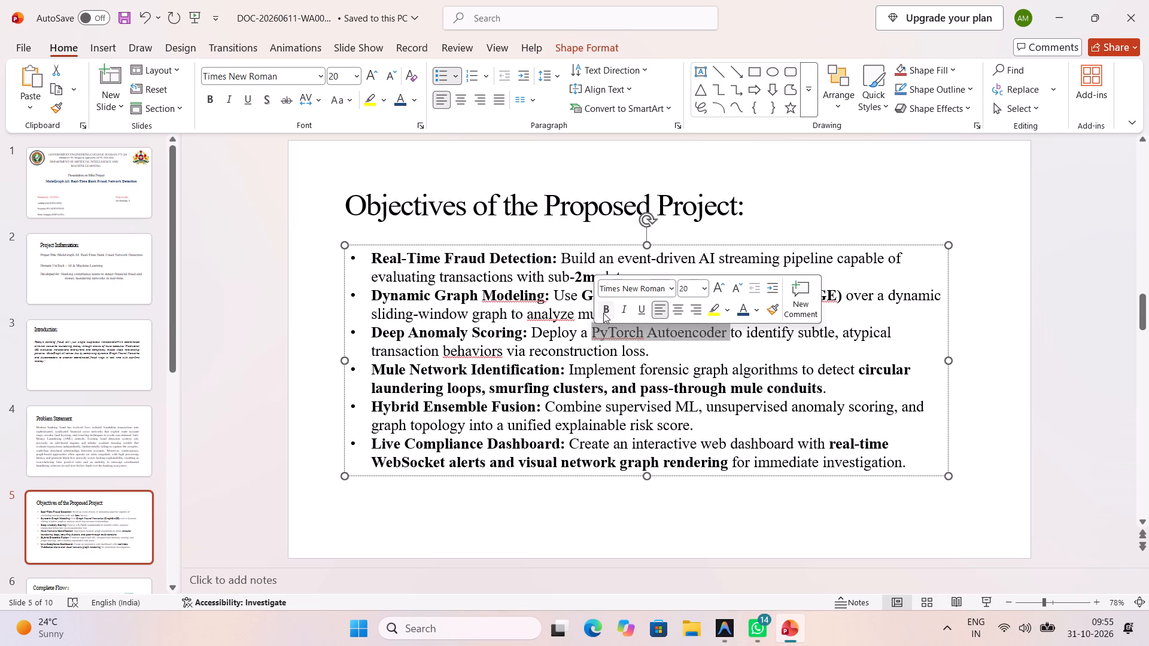
click(644, 361)
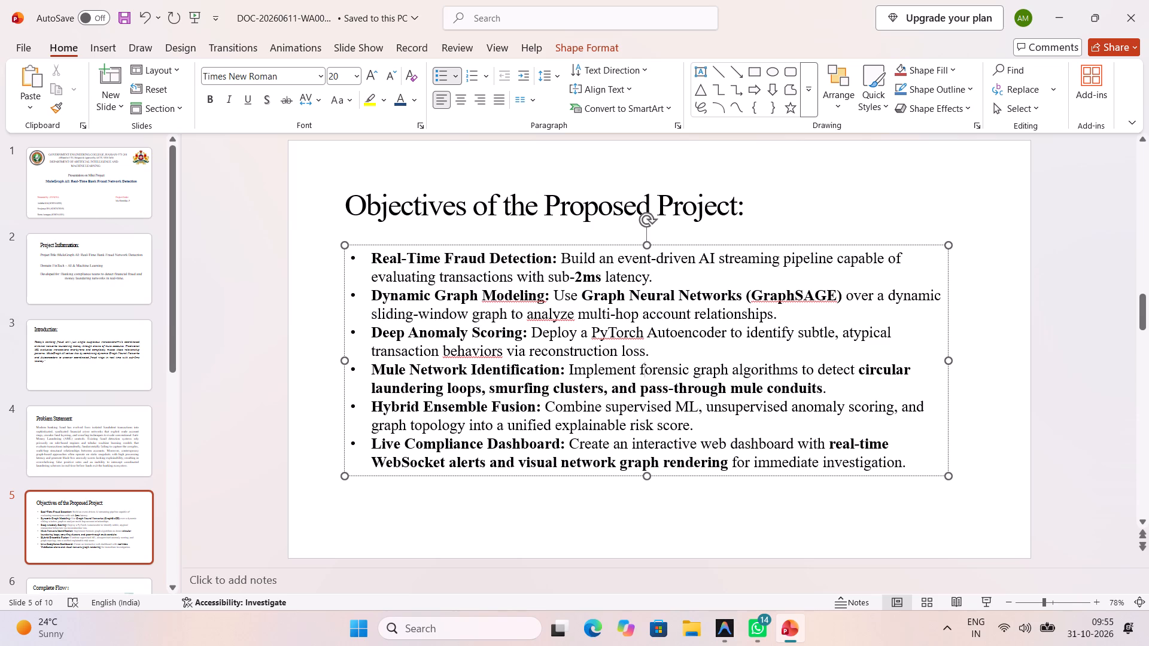
Remove the bold from "Graph Neural Networks (GraphSAGE)" in the Dynamic Graph Modeling objective.
click(841, 295)
drag(841, 295, 612, 294)
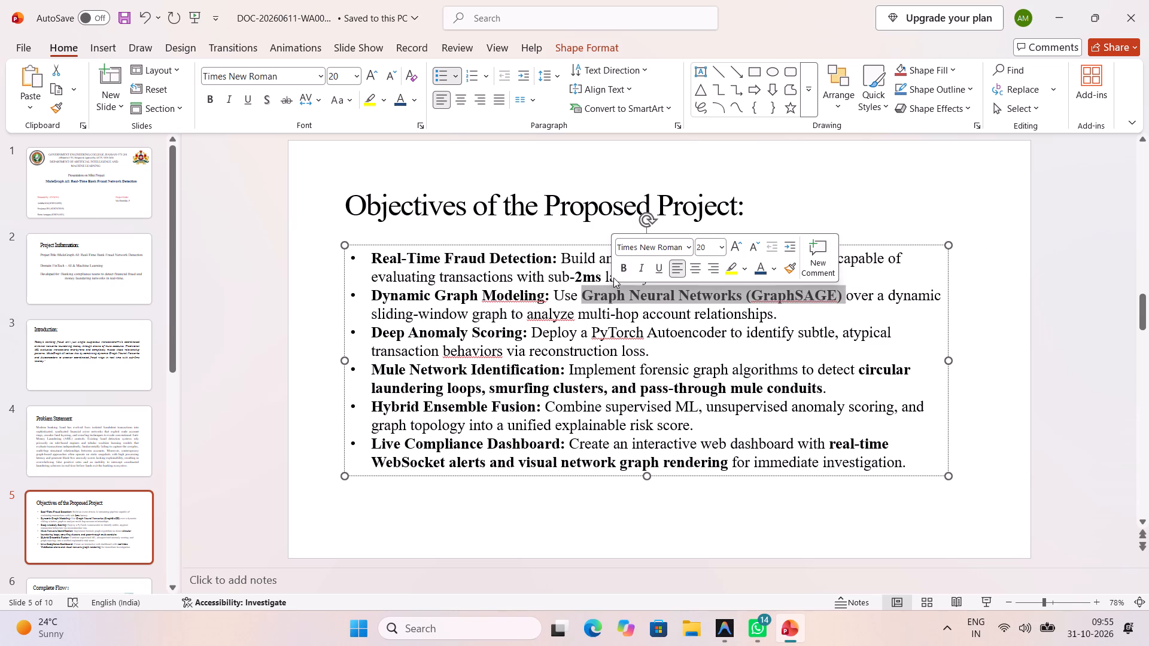
click(616, 273)
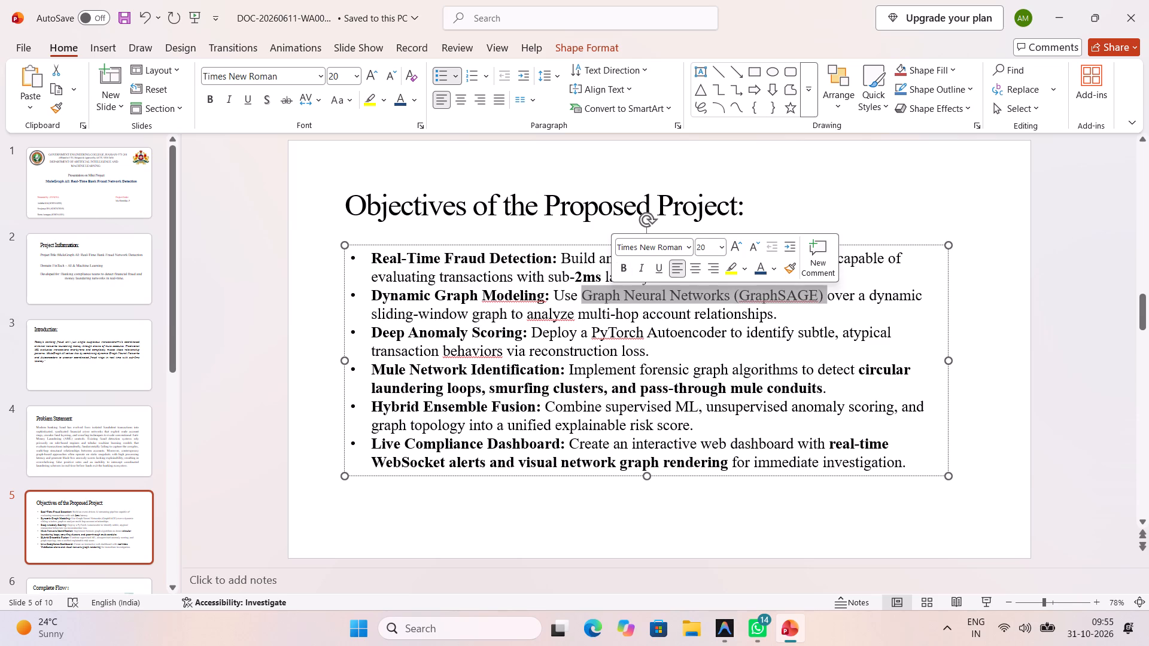
click(579, 296)
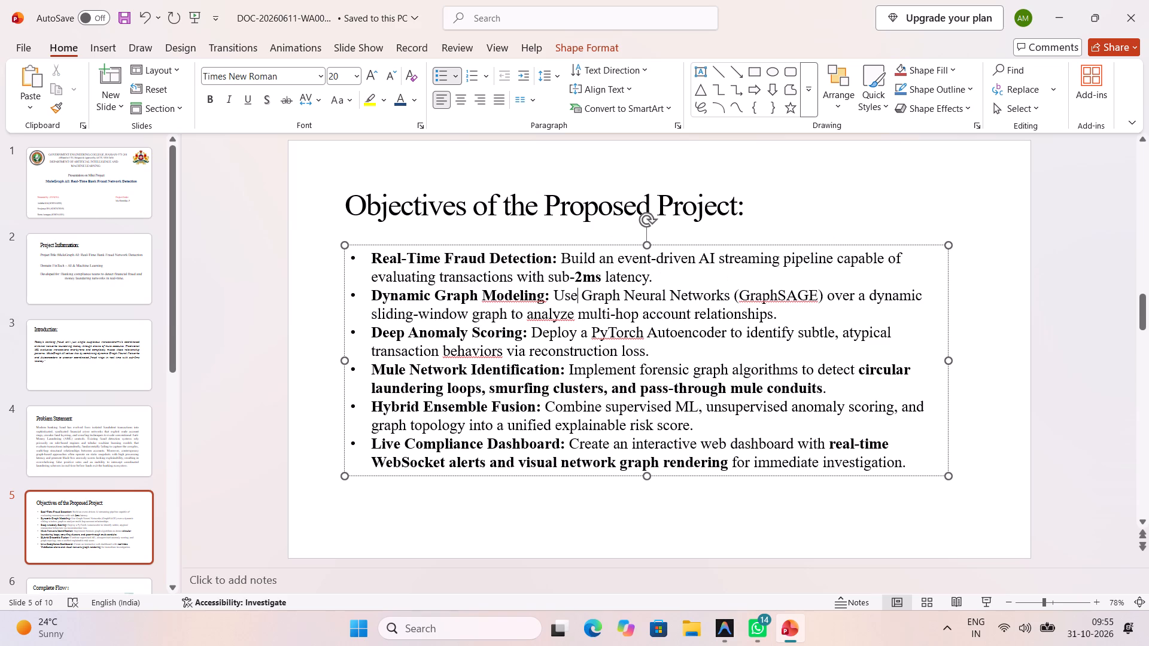
Remove the bold from "2ms" in the Real-Time Fraud Detection objective.
click(600, 275)
drag(600, 275, 578, 275)
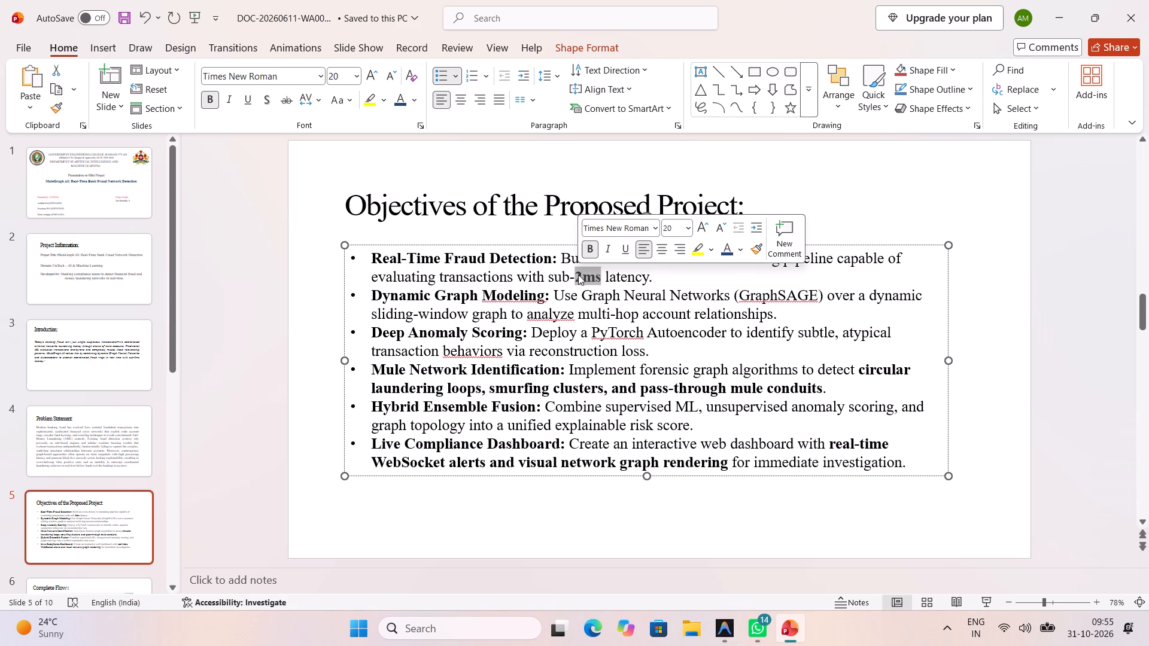
click(591, 252)
Remove the bold from "circular laundering loops, smurfing clusters, and pass-through mule conduits" in the Mule Network Identification objective.
click(825, 388)
drag(825, 388, 659, 388)
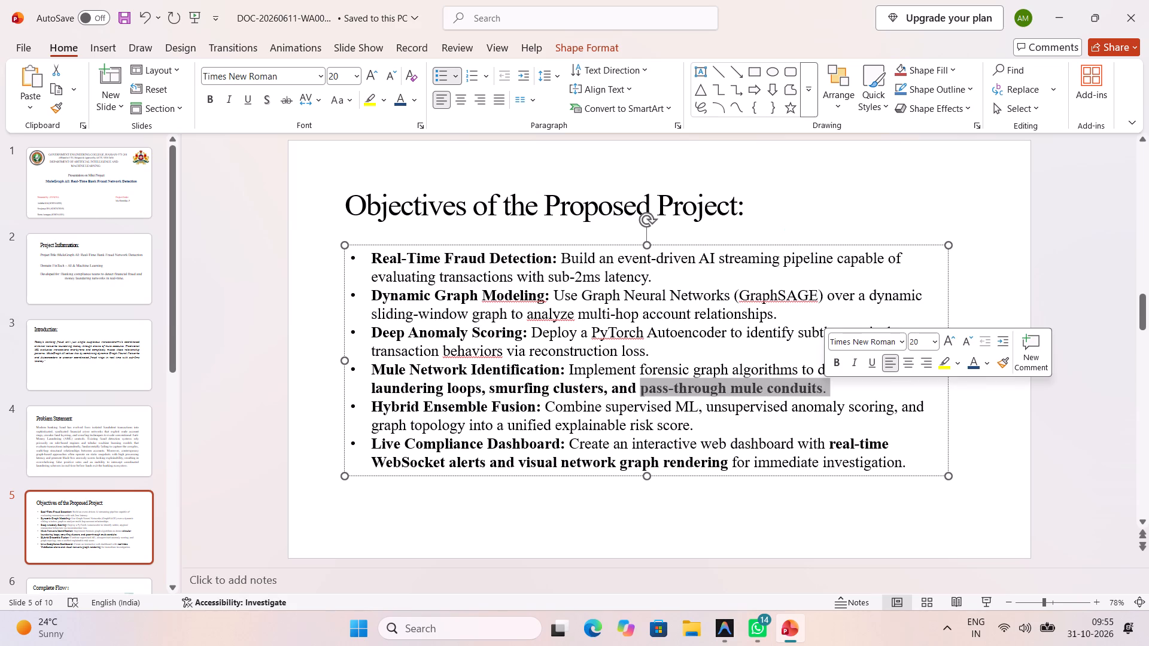
drag(659, 388, 656, 388)
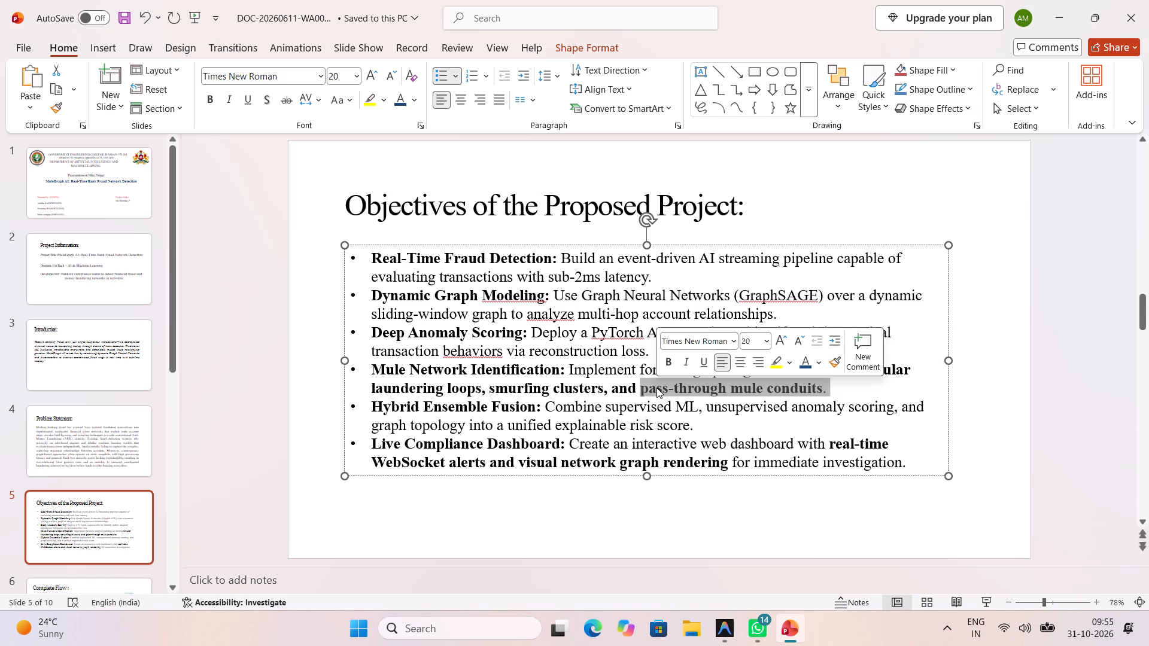
click(826, 383)
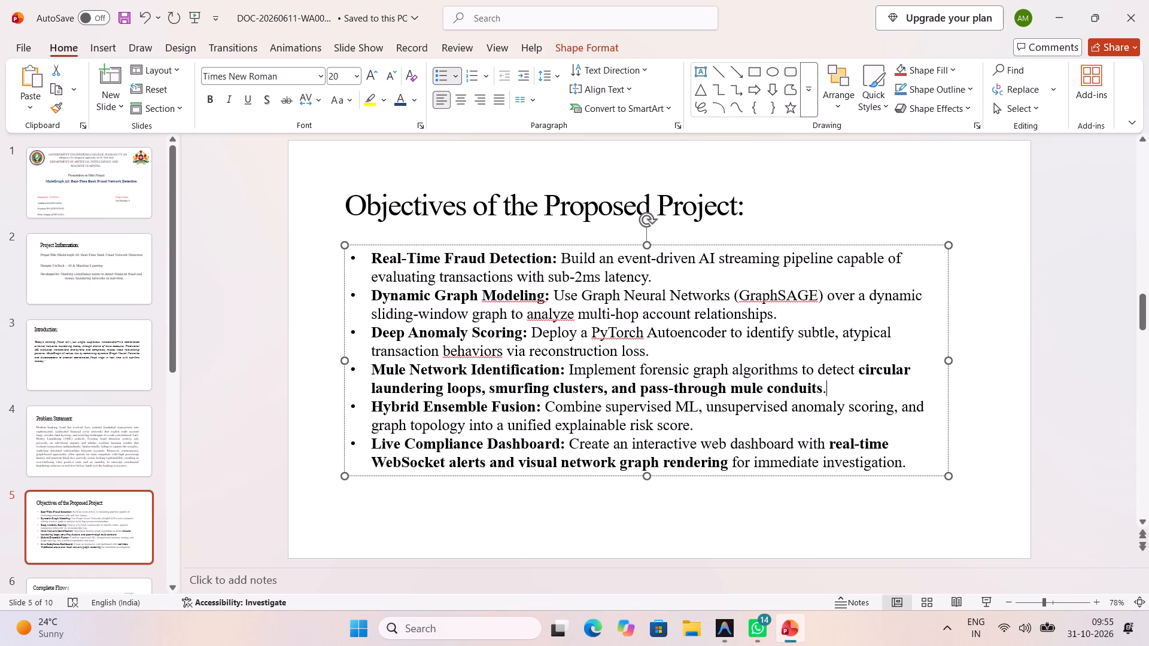
click(826, 386)
drag(826, 386, 715, 375)
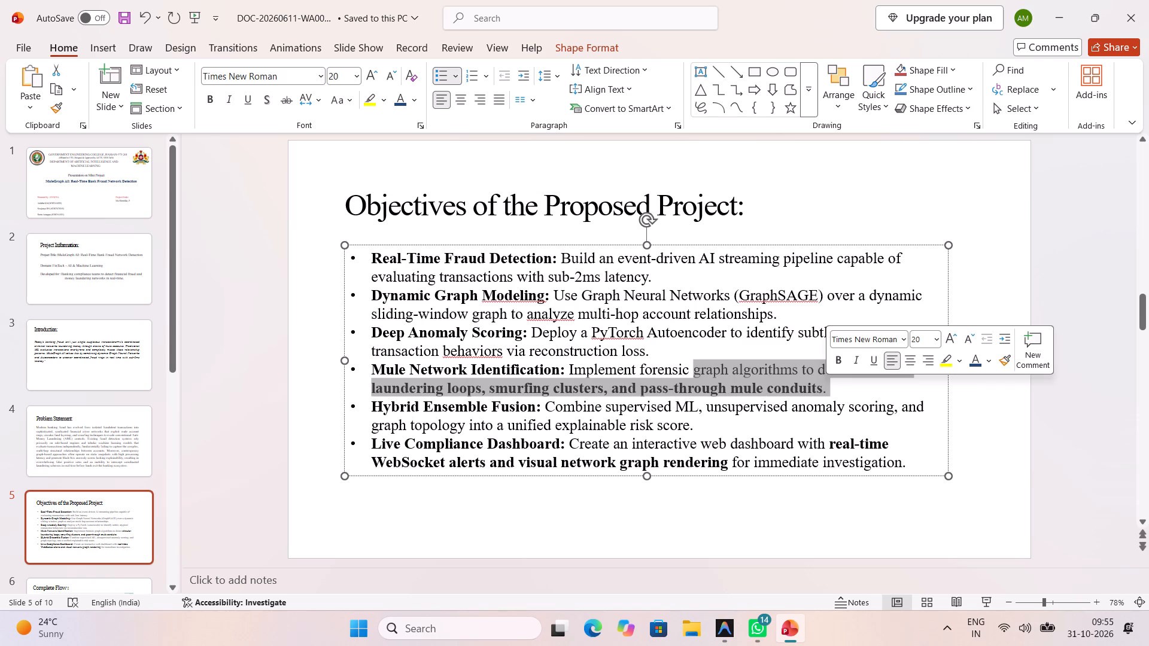
drag(715, 375, 408, 414)
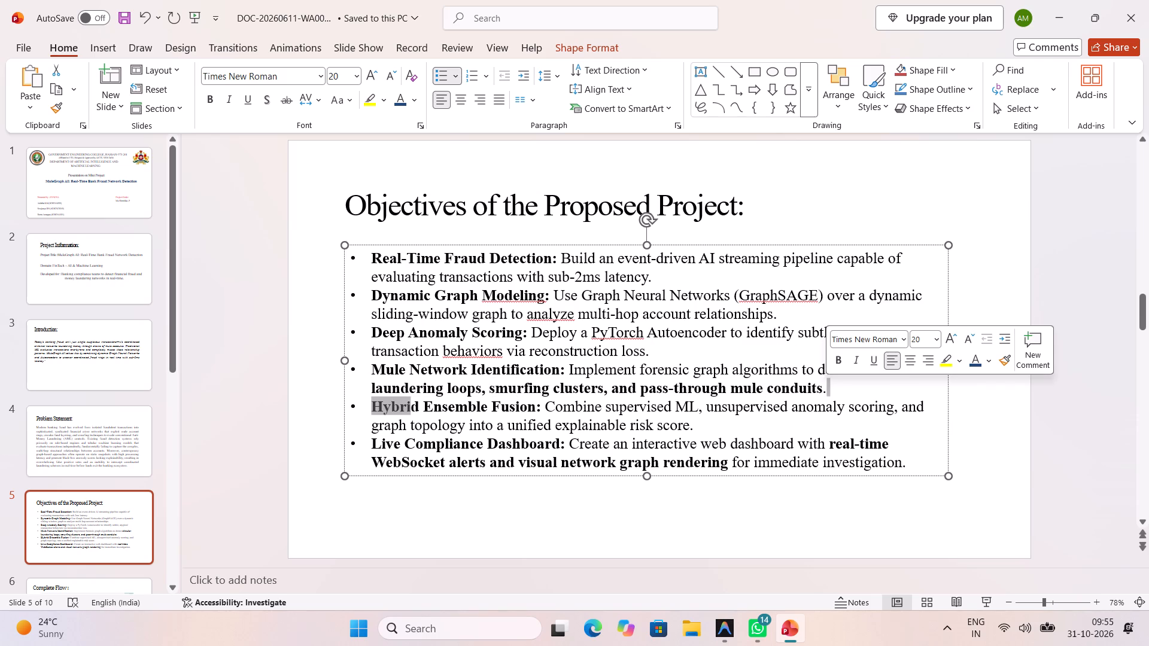
drag(408, 414, 400, 392)
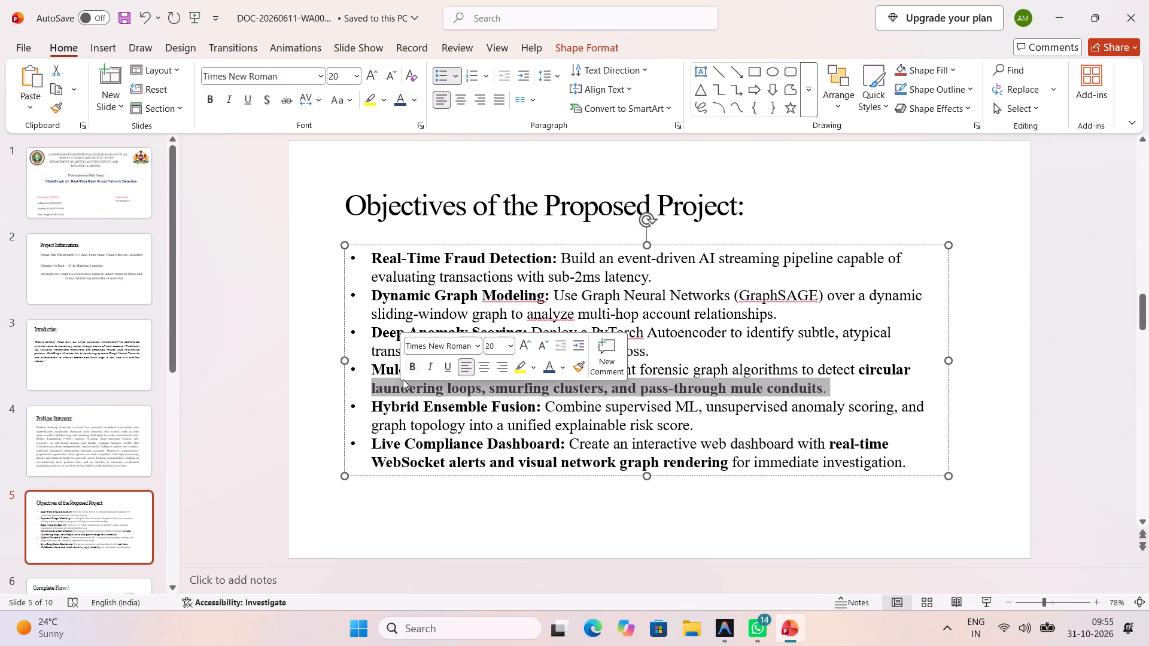
click(406, 368)
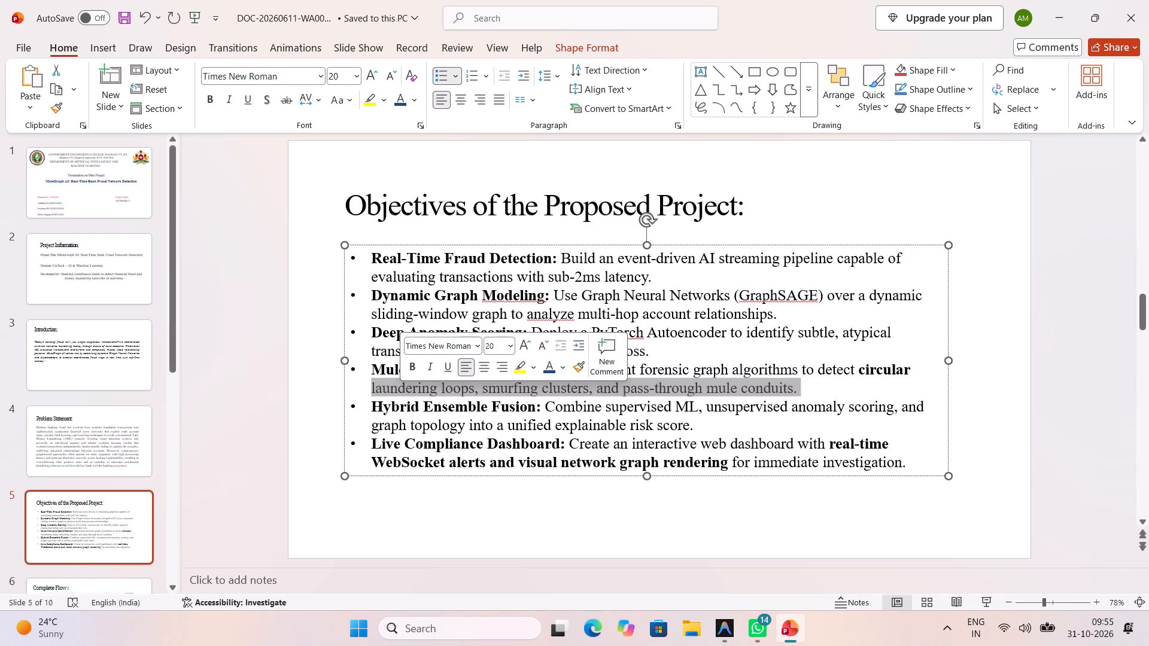
click(817, 384)
click(911, 367)
drag(911, 367, 879, 370)
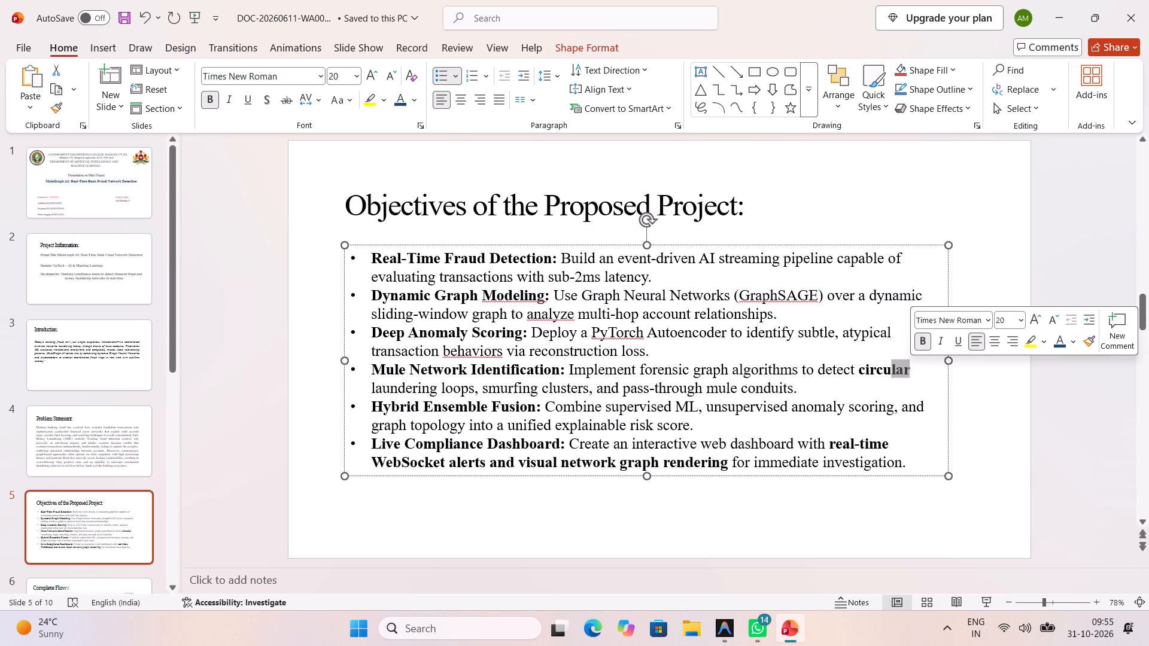
drag(879, 370, 860, 364)
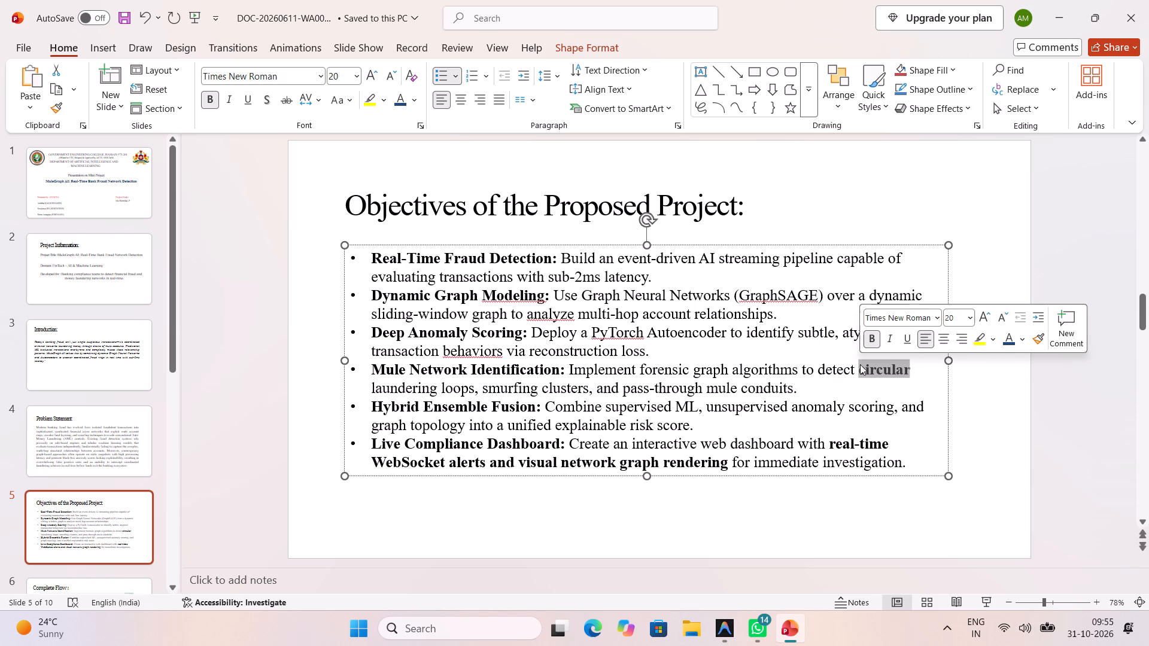
click(871, 342)
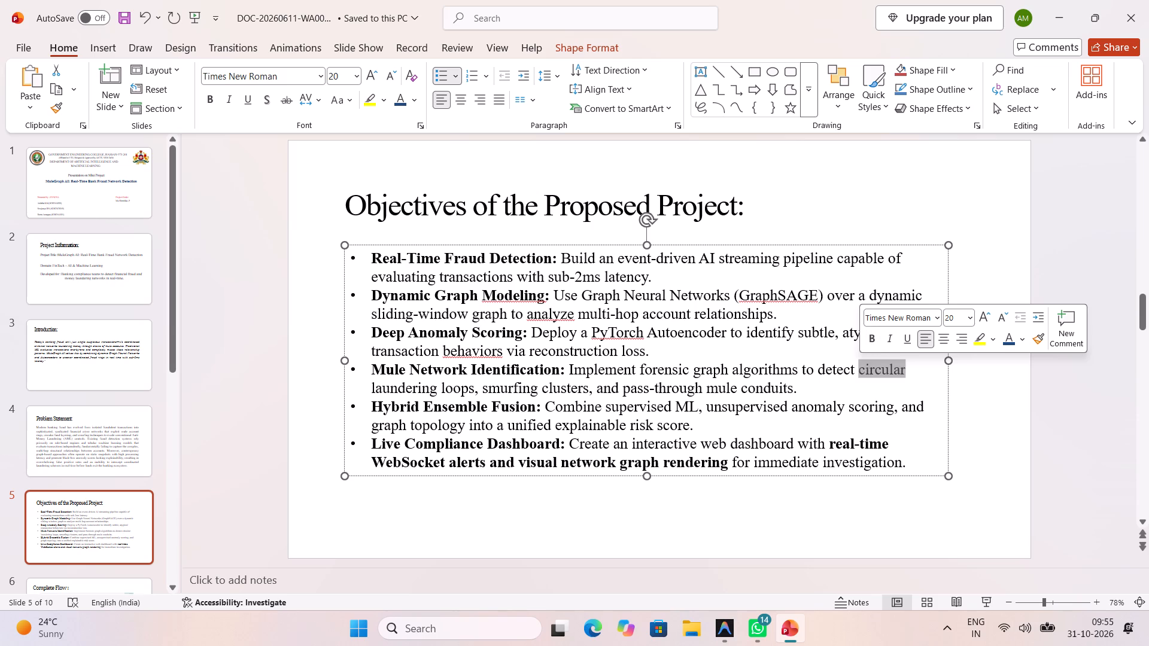
Remove the bold from "real-time WebSocket alerts and visual network graph rendering" in the Live Compliance Dashboard objective.
click(886, 443)
drag(886, 443, 830, 443)
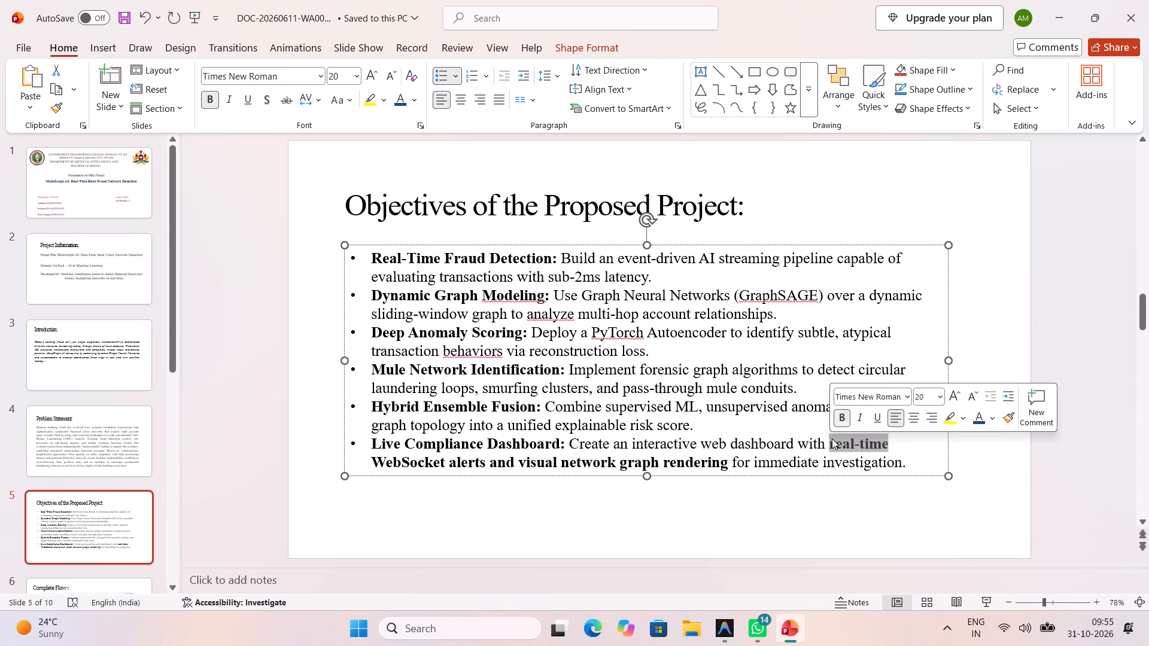
click(841, 415)
click(725, 464)
drag(725, 464, 495, 462)
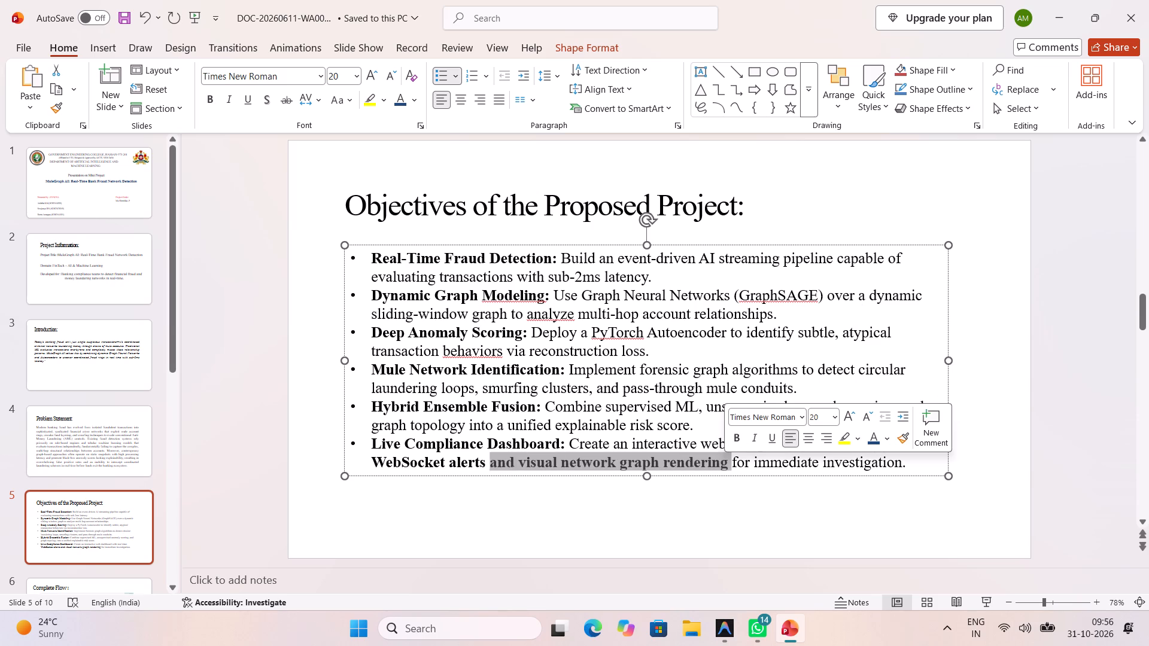
drag(495, 462, 415, 462)
click(429, 438)
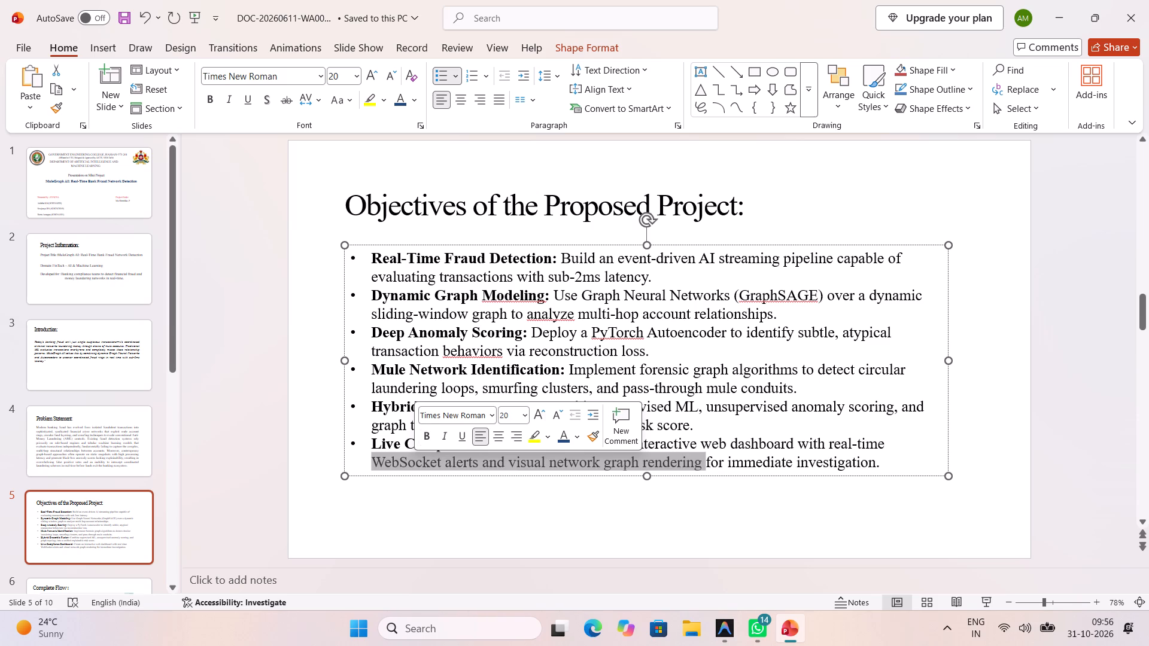
click(724, 468)
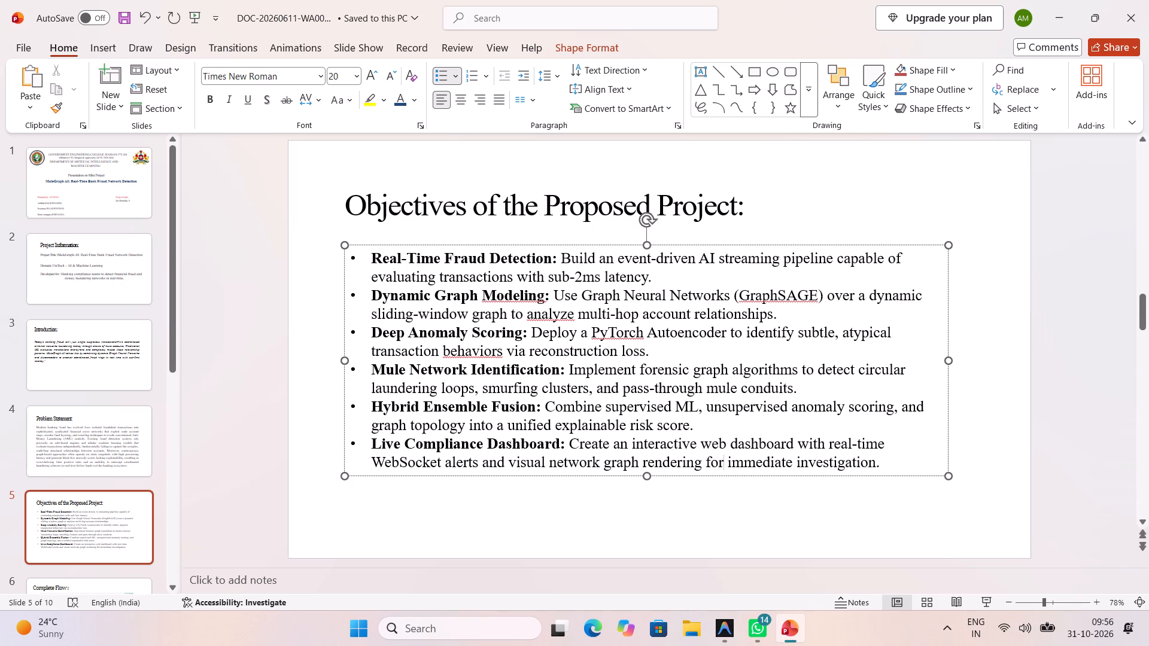
Justify the text of all six bulleted objectives on slide 5.
click(884, 468)
click(889, 466)
drag(889, 466, 365, 254)
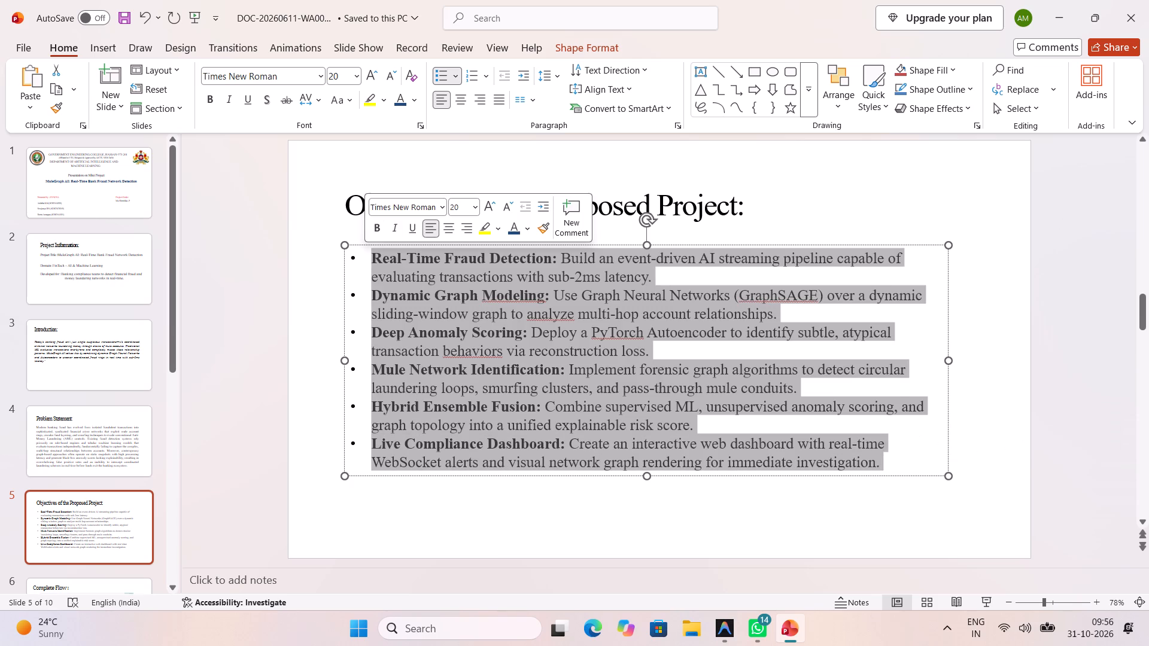
click(494, 103)
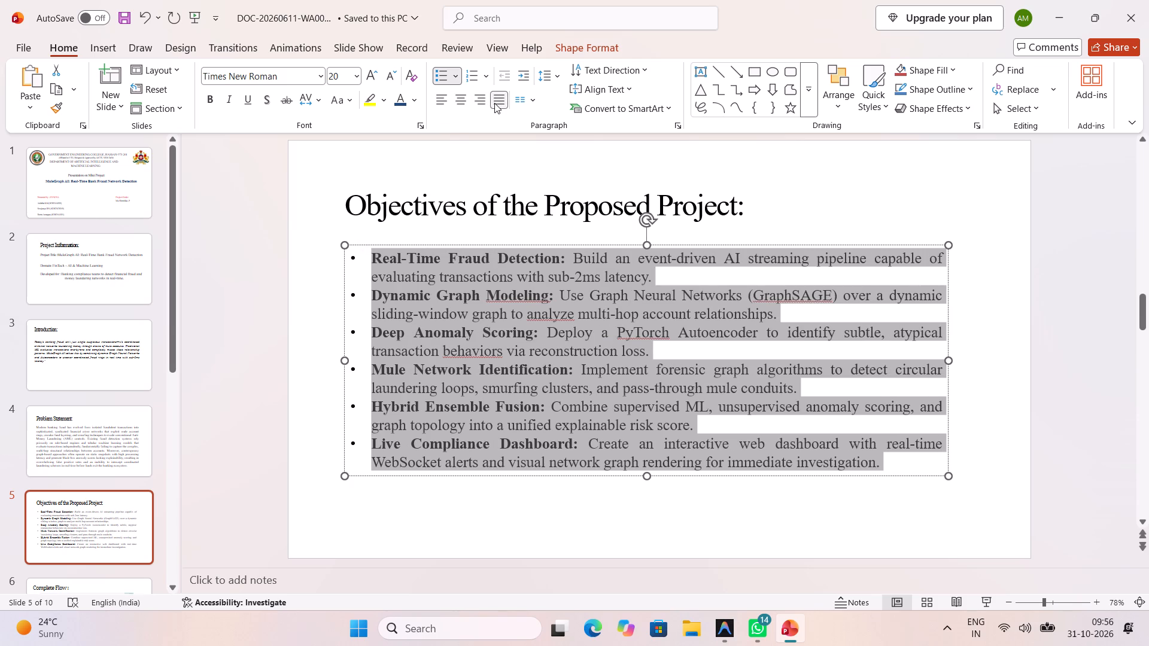
click(440, 96)
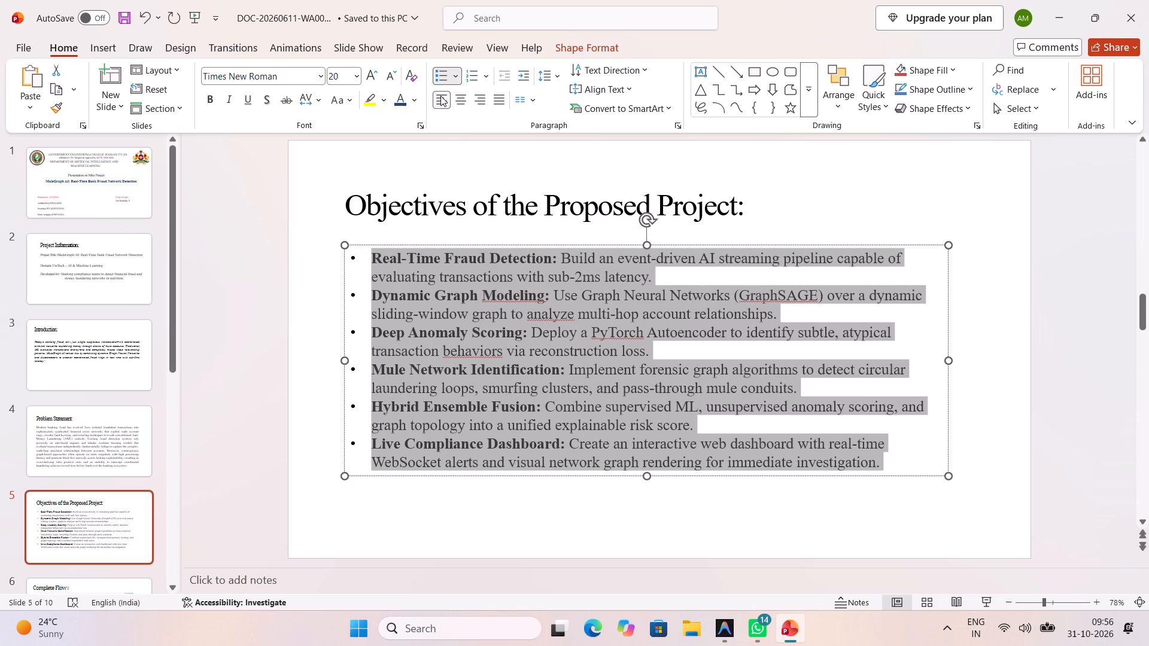
click(500, 99)
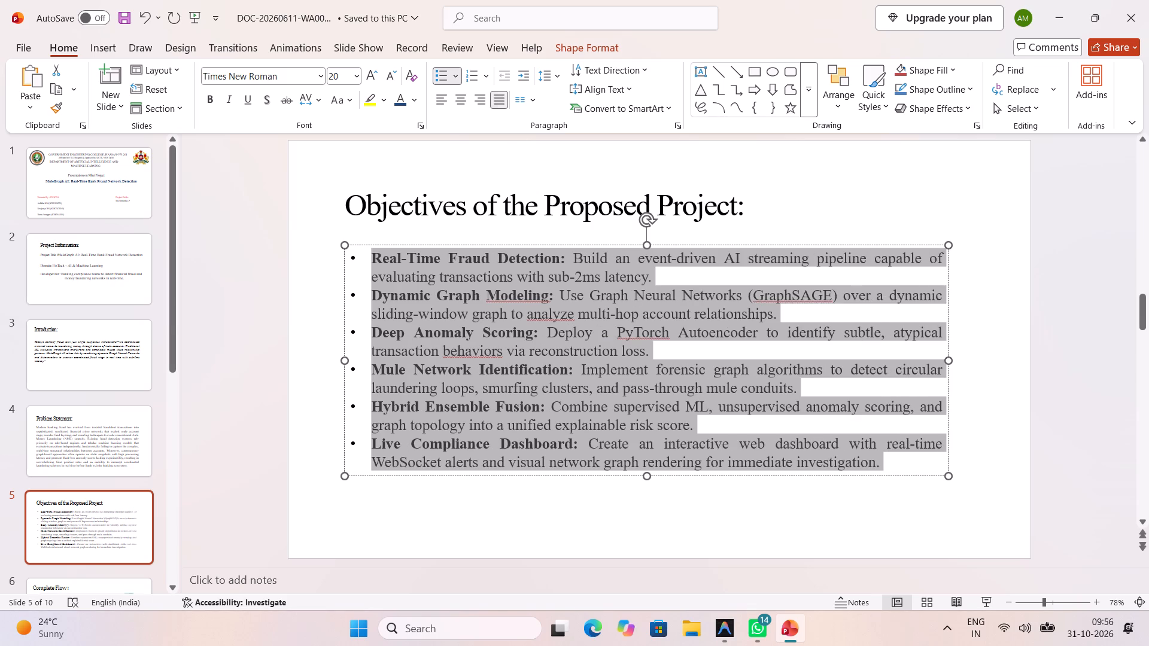
click(902, 473)
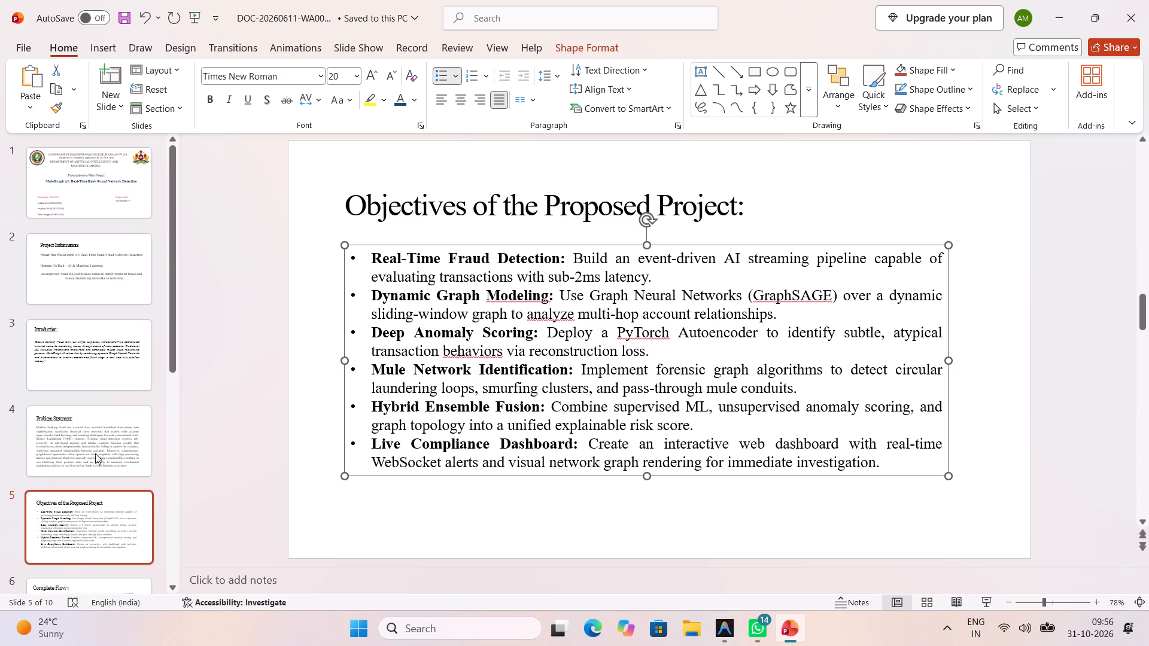
Open slide 6, Complete Flow, to examine the template's existing pipeline diagram.
scroll(98, 463, down, 4)
scroll(98, 463, up, 2)
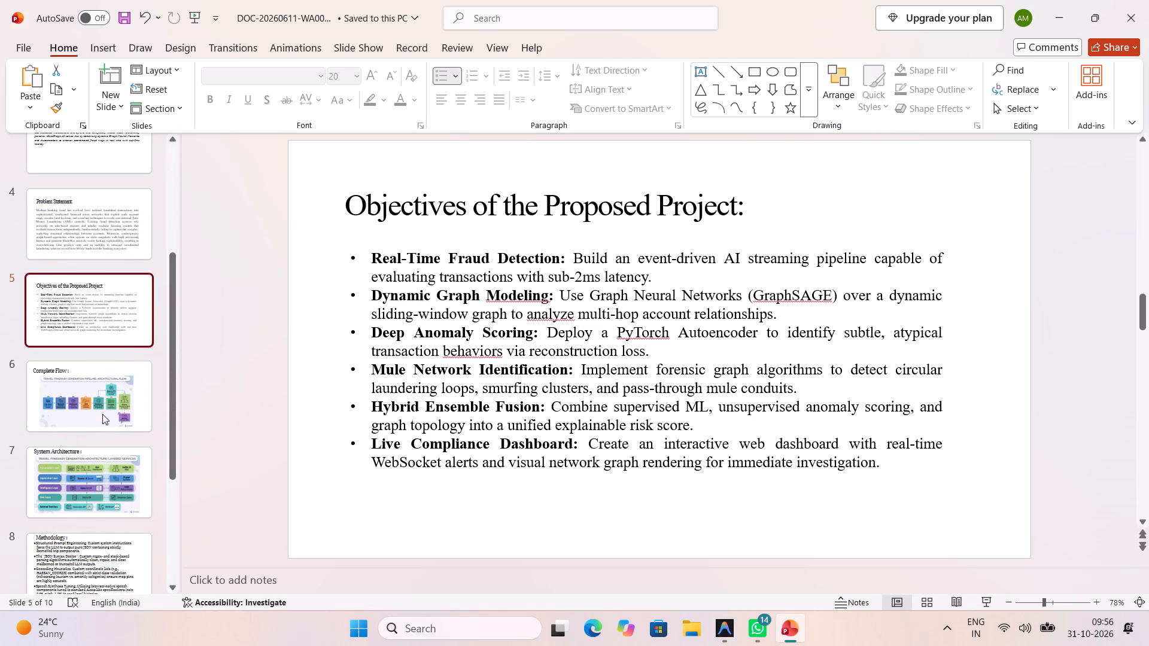
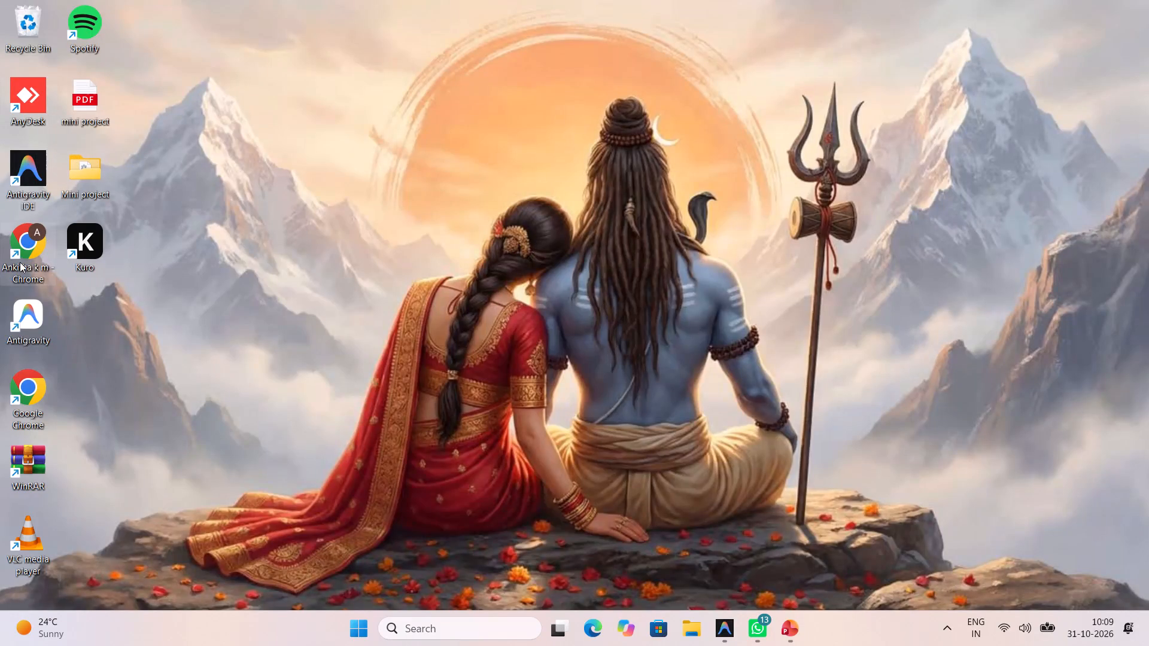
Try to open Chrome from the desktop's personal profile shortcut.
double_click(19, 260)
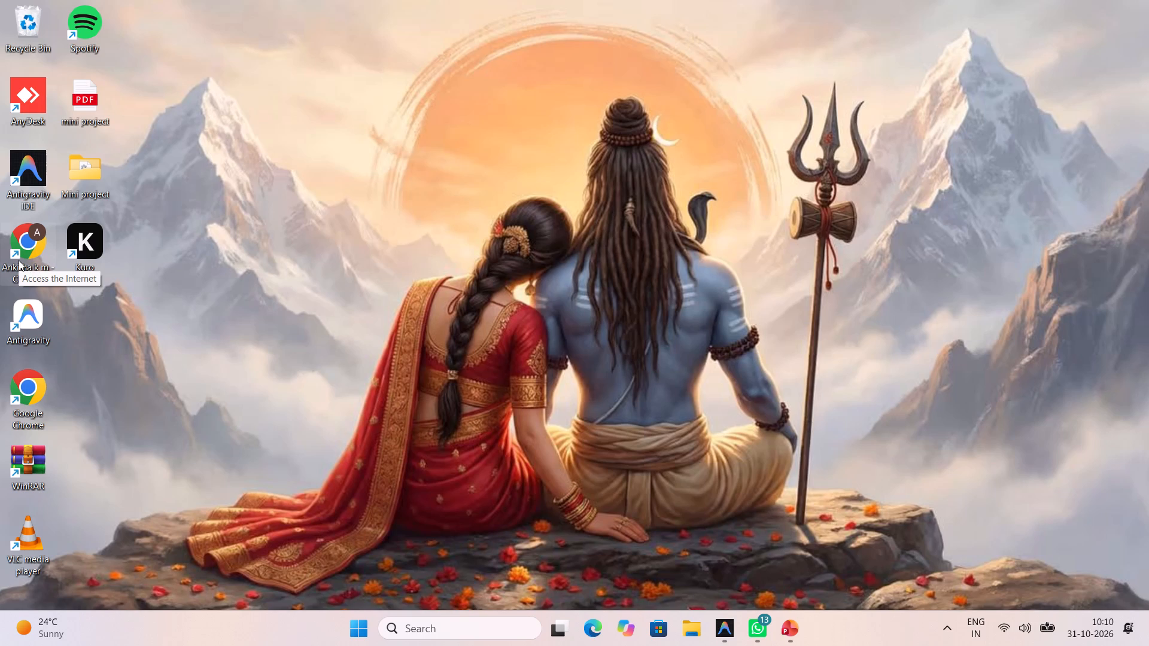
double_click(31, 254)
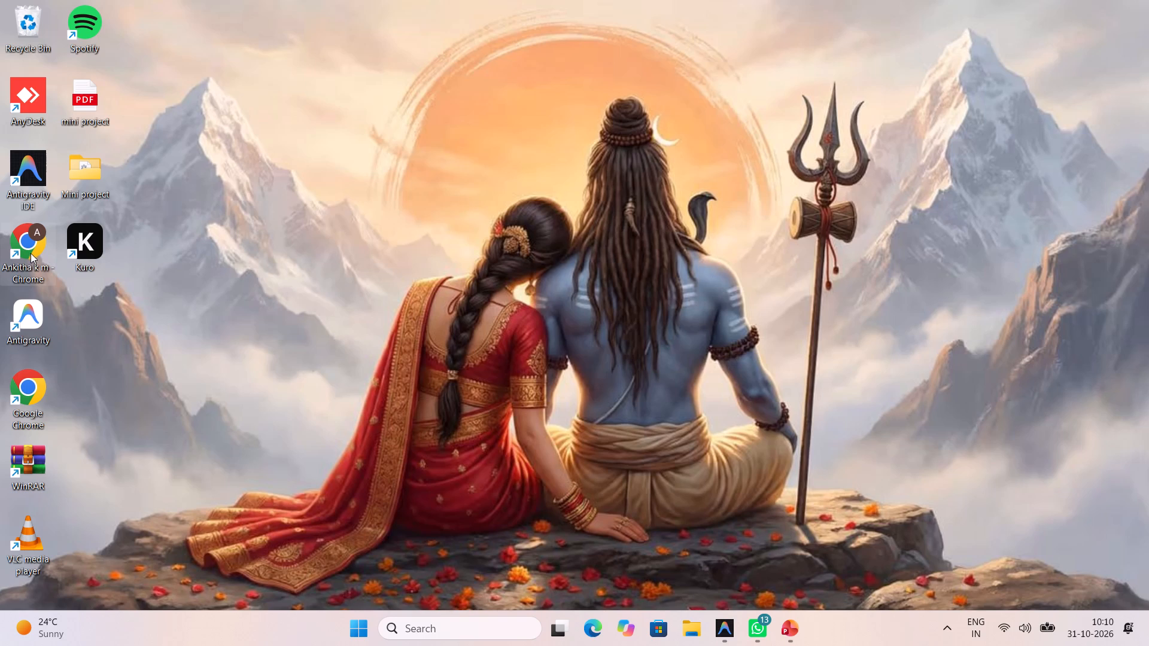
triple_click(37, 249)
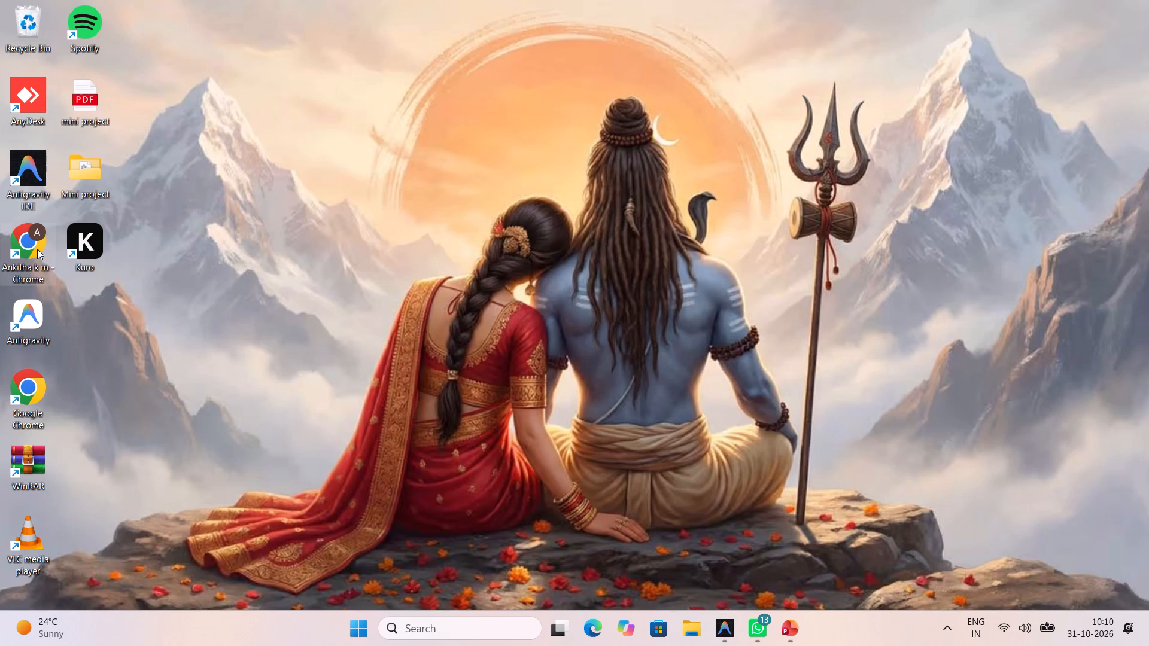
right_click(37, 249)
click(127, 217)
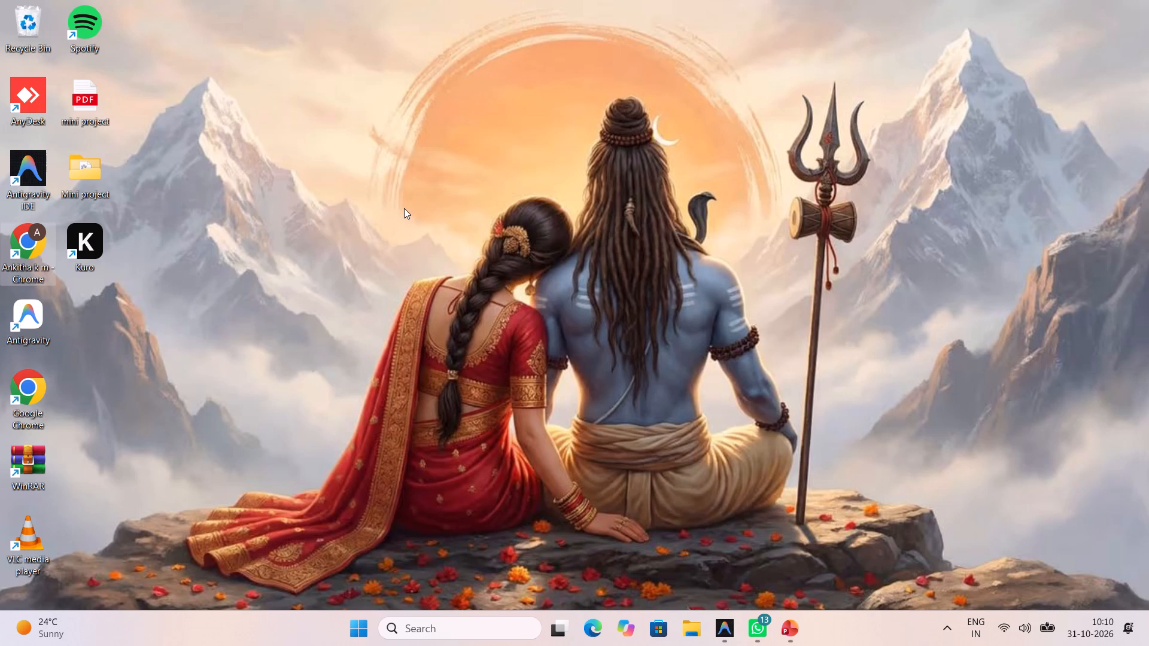
Refresh the desktop.
right_click(404, 208)
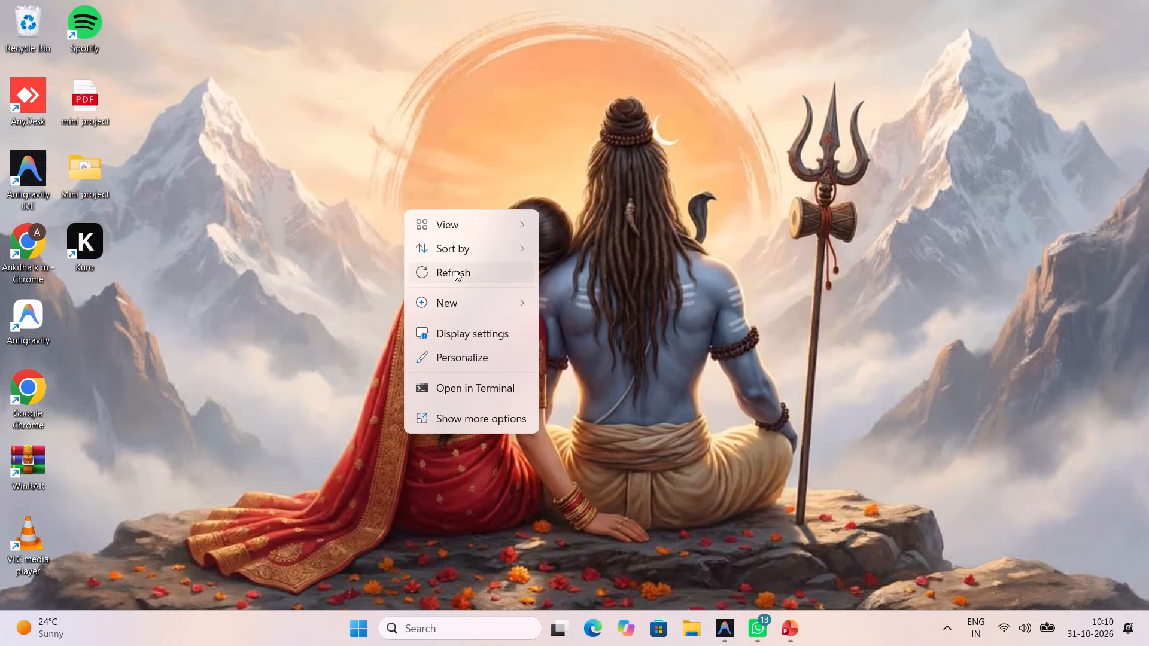
click(455, 271)
click(433, 221)
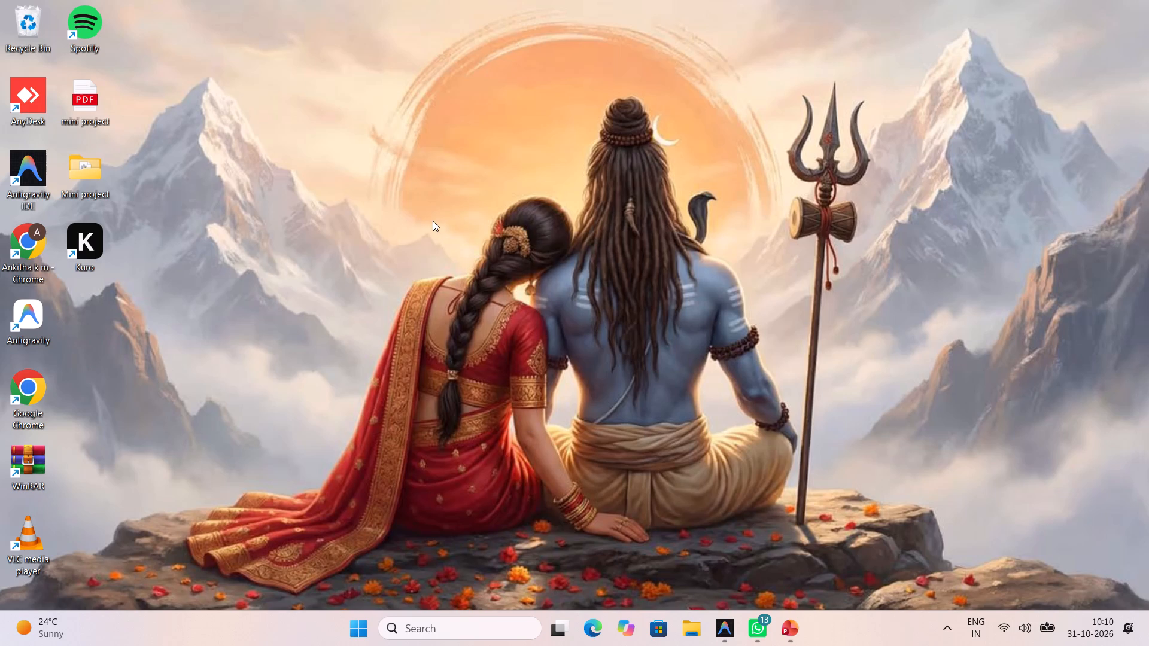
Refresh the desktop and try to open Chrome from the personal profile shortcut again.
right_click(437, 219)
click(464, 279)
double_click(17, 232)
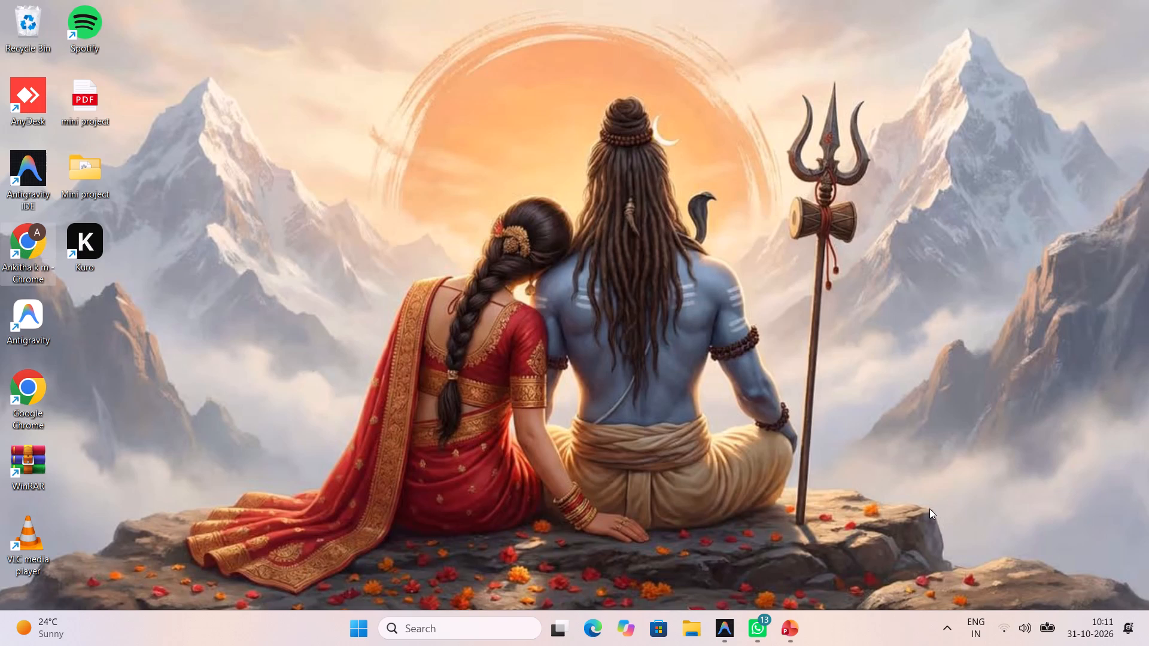
Check the Wi-Fi connection in the system's quick settings and close them.
click(1013, 636)
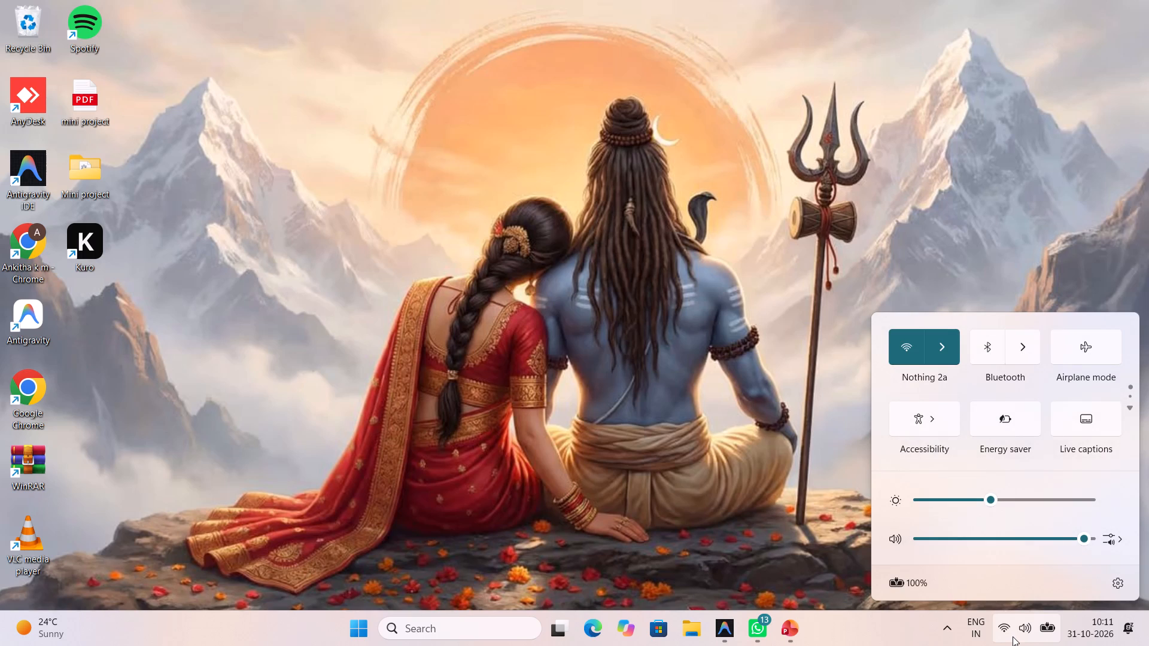
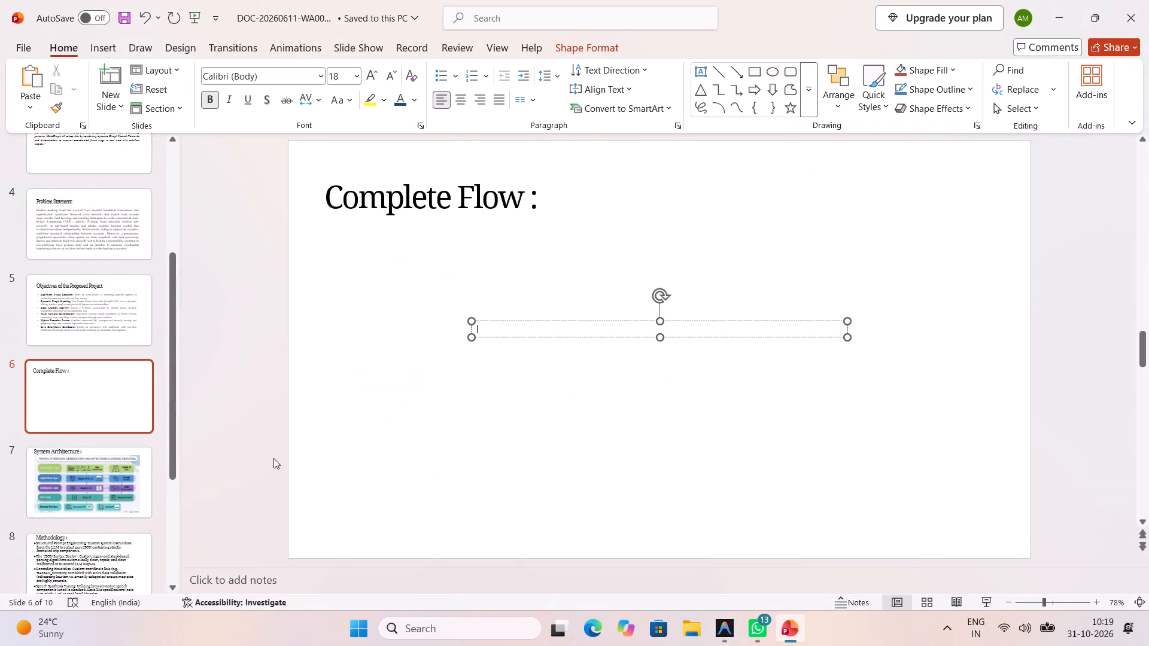
click(120, 471)
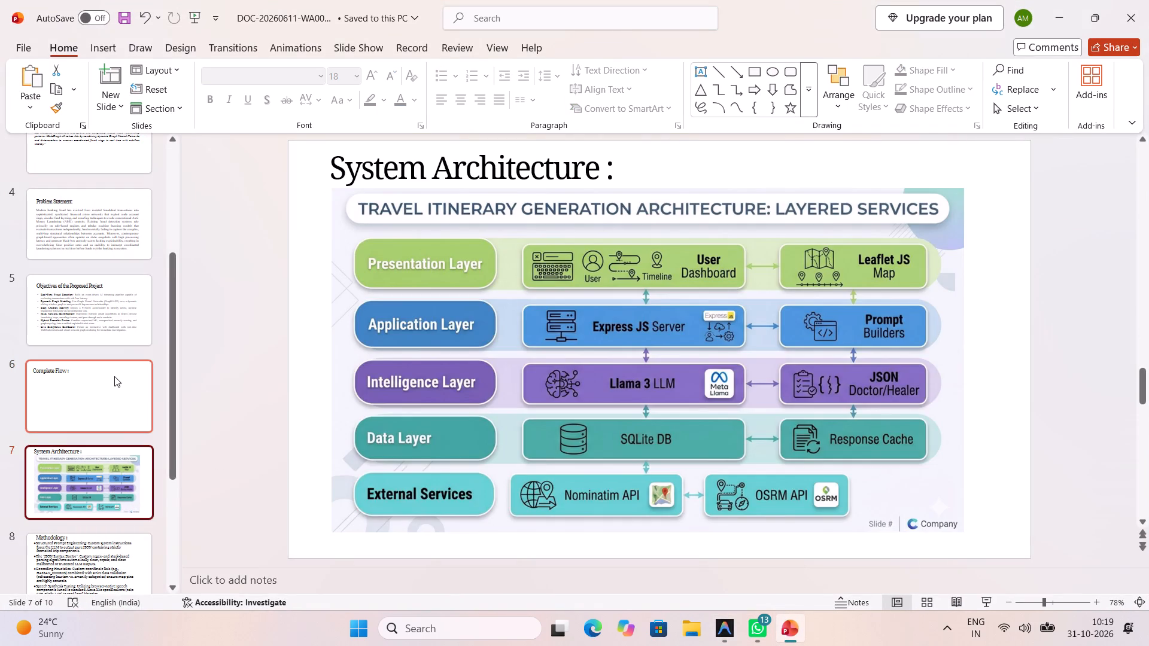
click(114, 376)
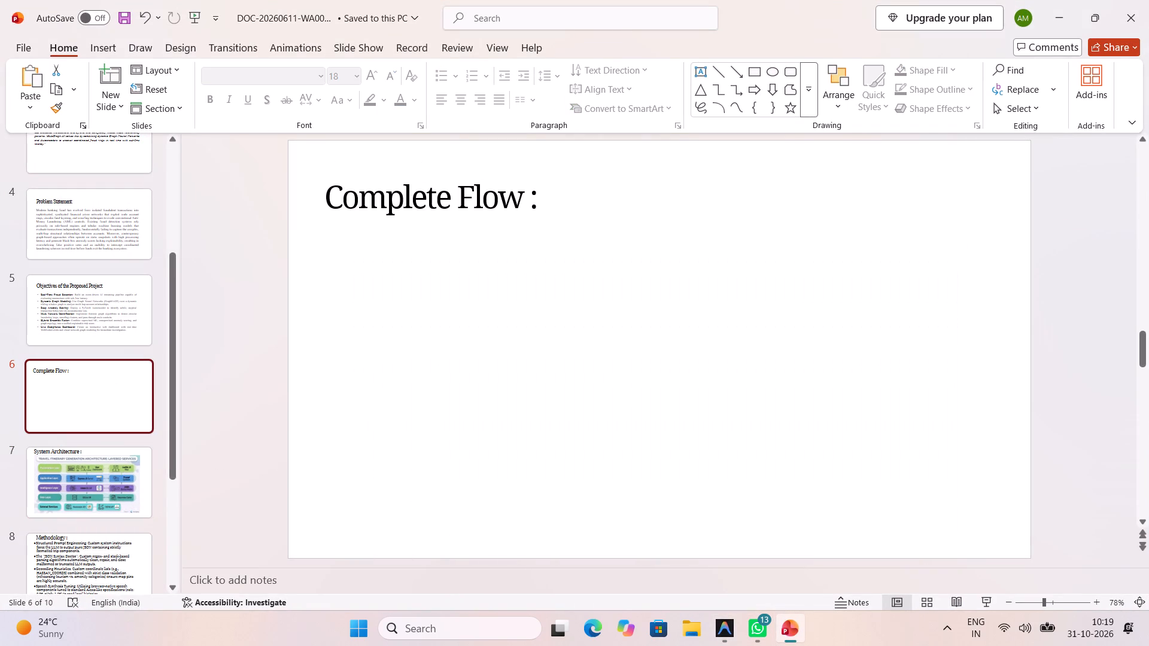
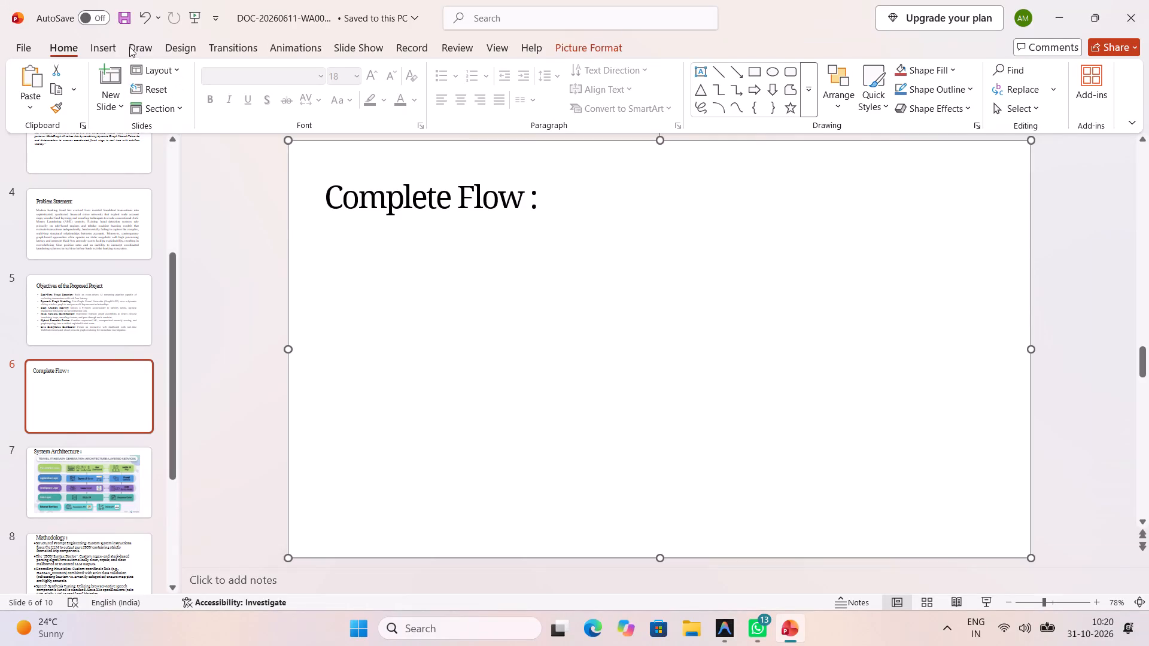
Insert the picture "WhatsApp Image 2026-10-31 at 10.20.08 AM" from the Pictures folder onto the Complete Flow slide.
click(114, 48)
click(121, 85)
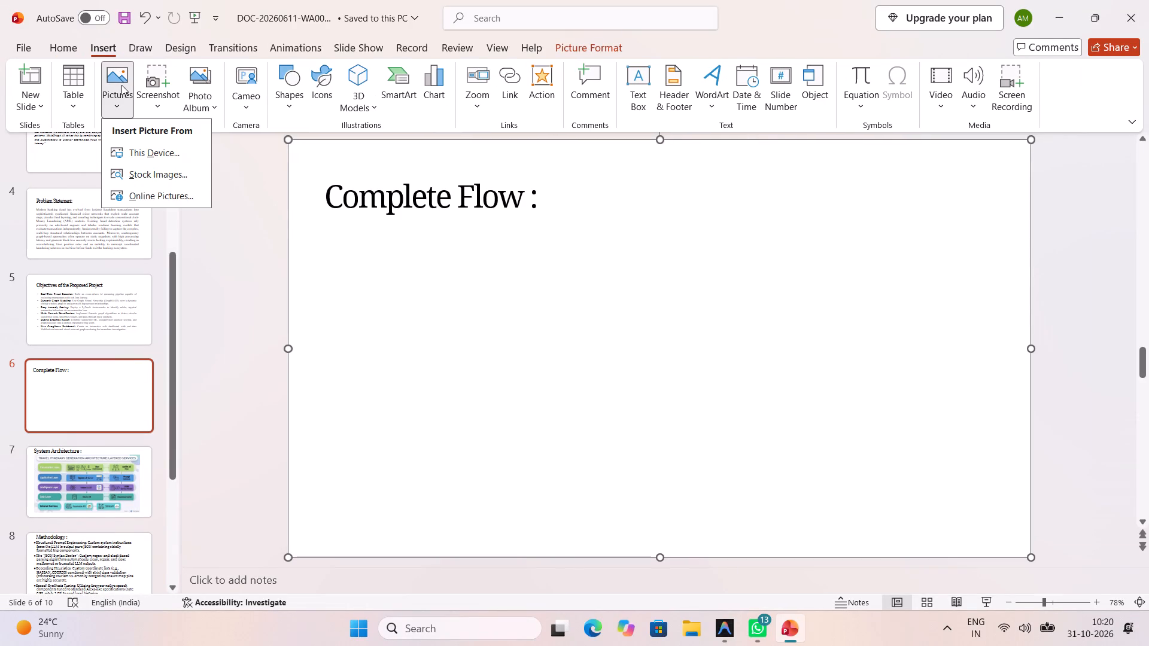
click(153, 148)
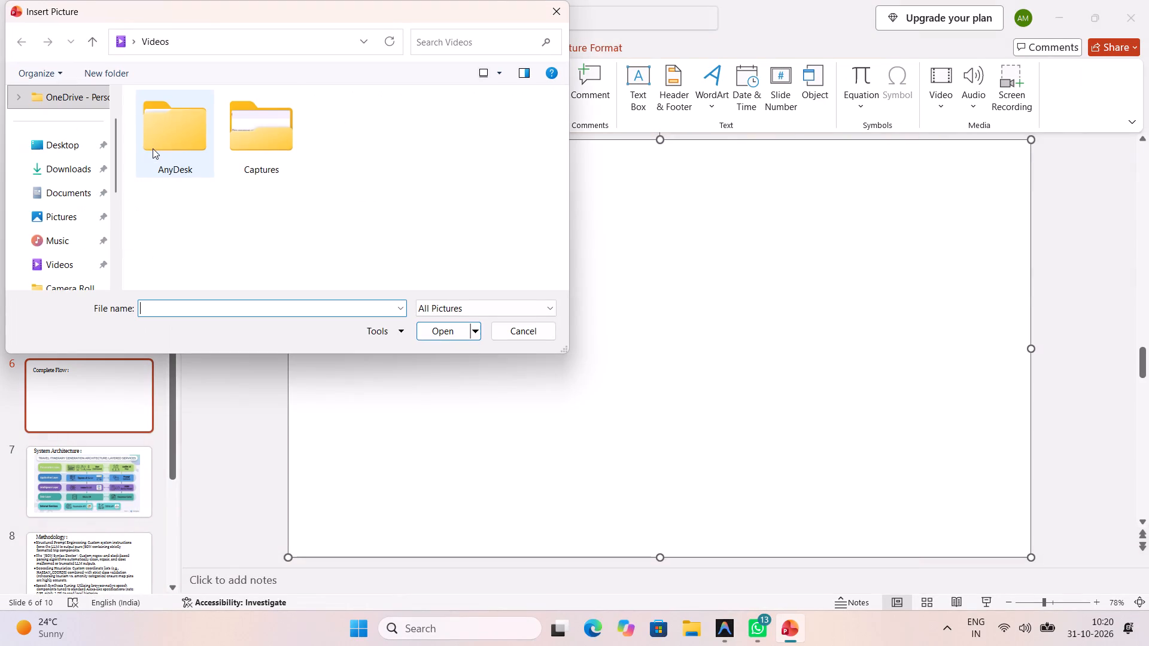
click(87, 224)
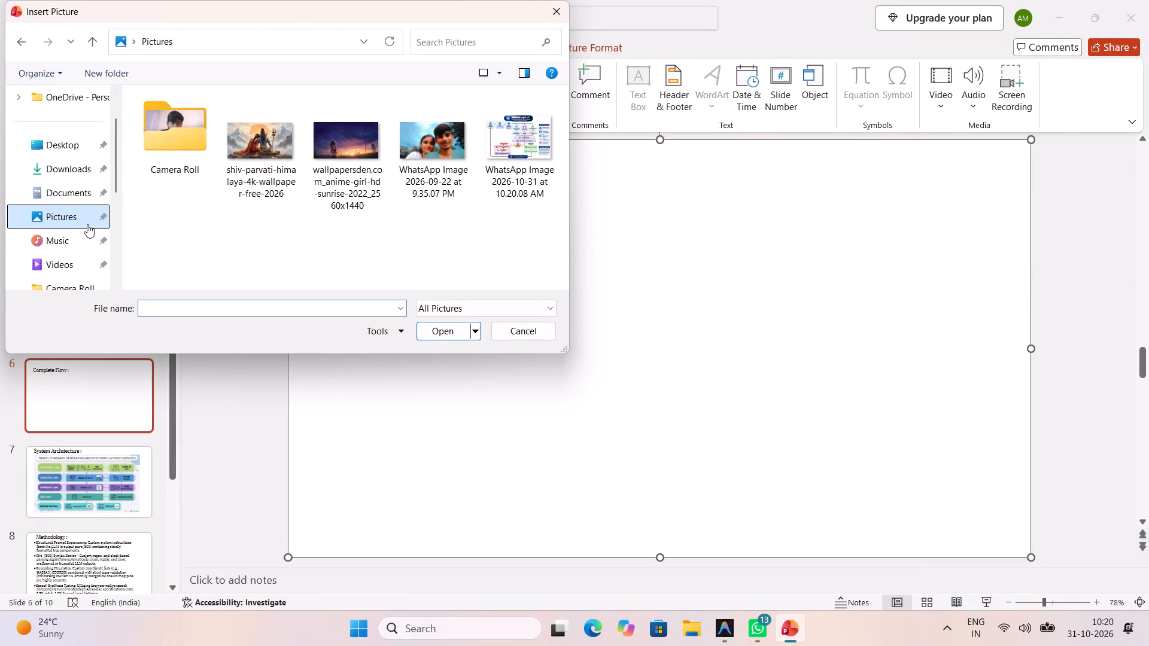
click(519, 163)
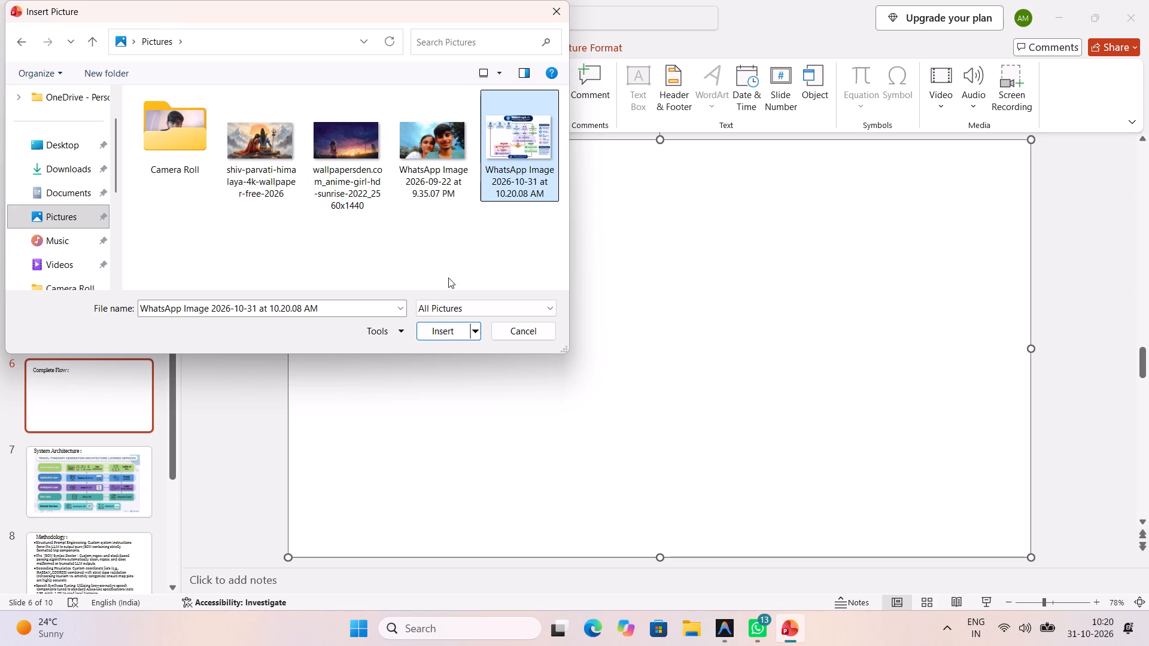
click(446, 328)
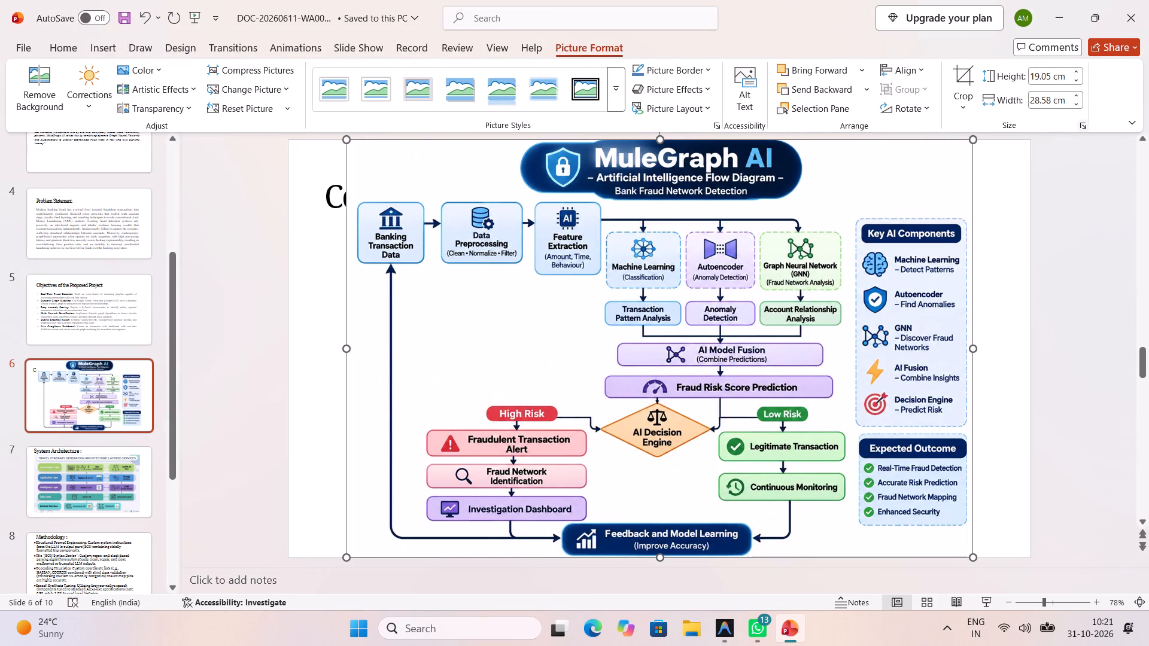
Fit the MuleGraph AI flow diagram below the Complete Flow title by lowering its top edge and nudging the picture slightly upward.
drag(659, 139, 656, 228)
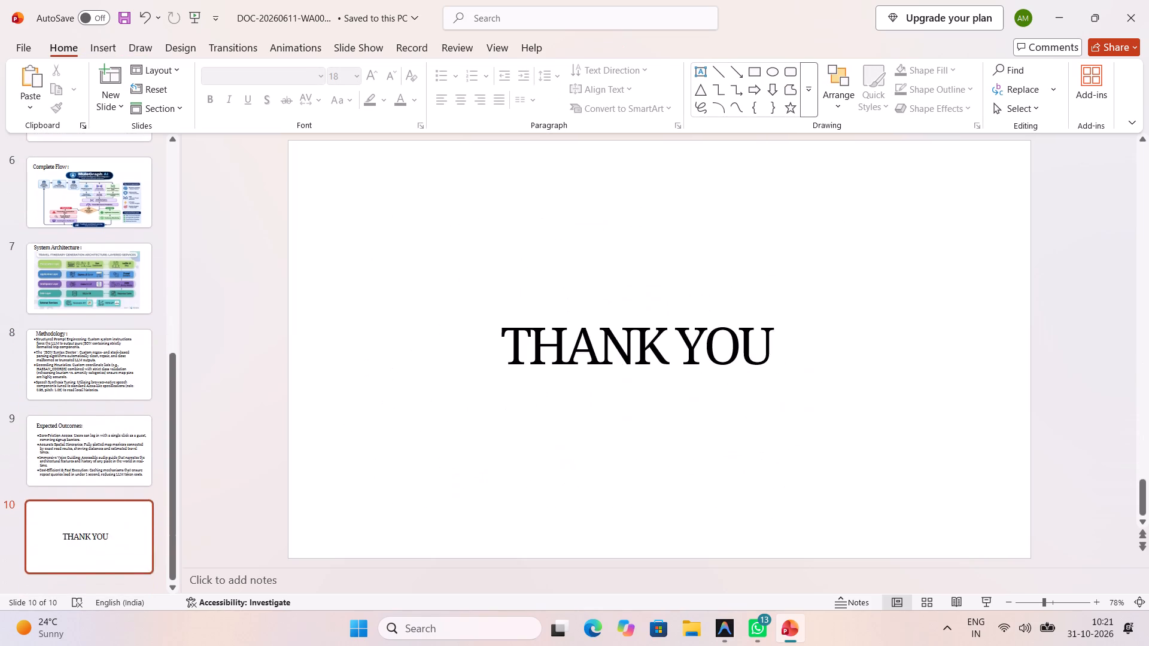
scroll(80, 320, down, 3)
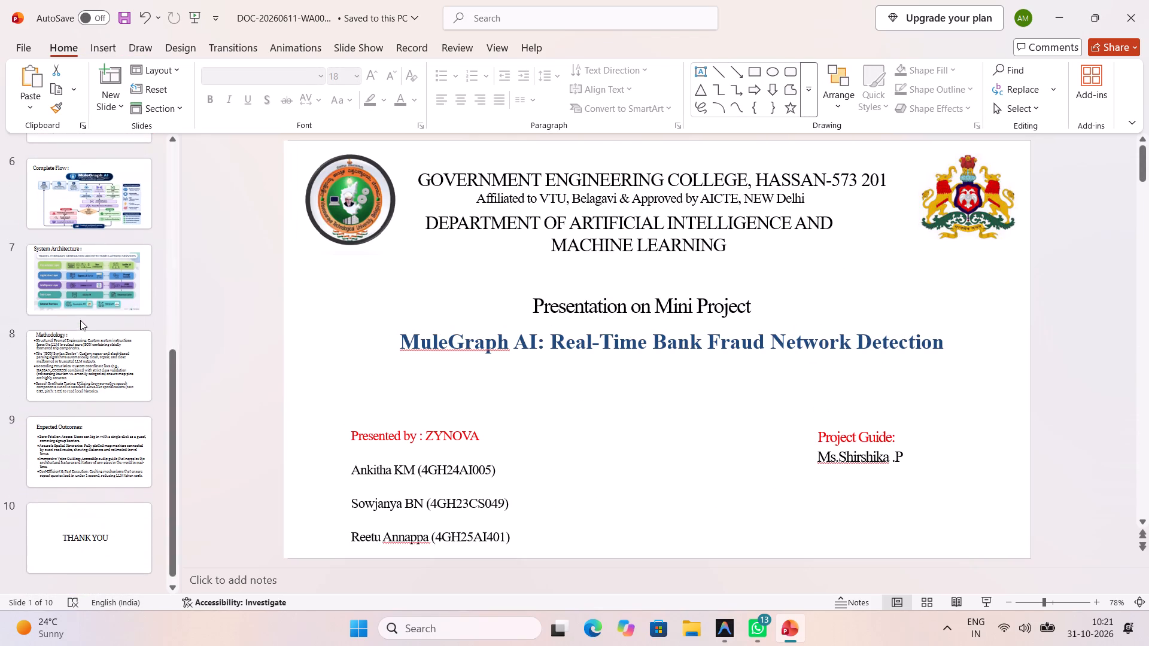
scroll(80, 320, down, 1)
click(95, 212)
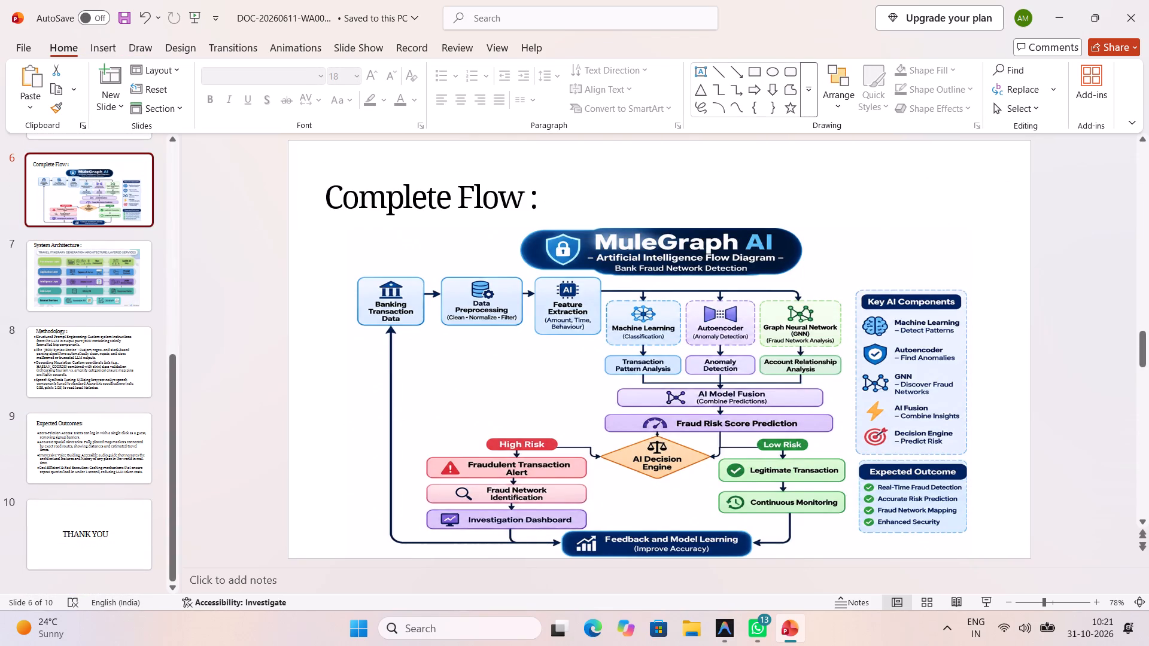
drag(672, 240, 670, 230)
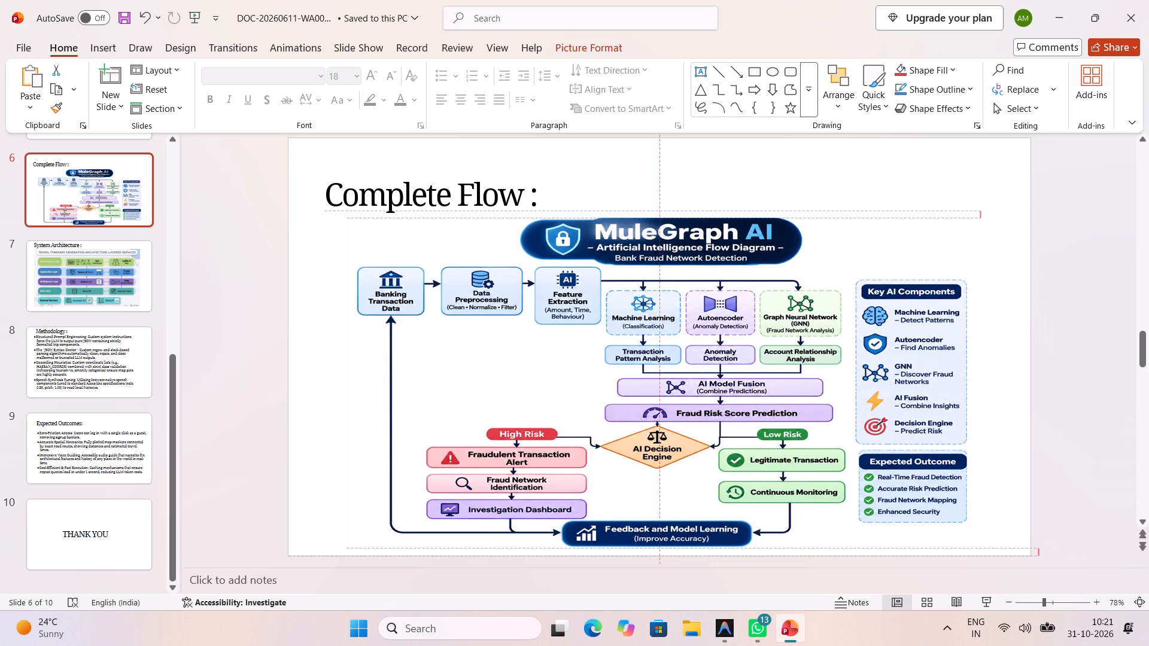
drag(670, 230, 669, 233)
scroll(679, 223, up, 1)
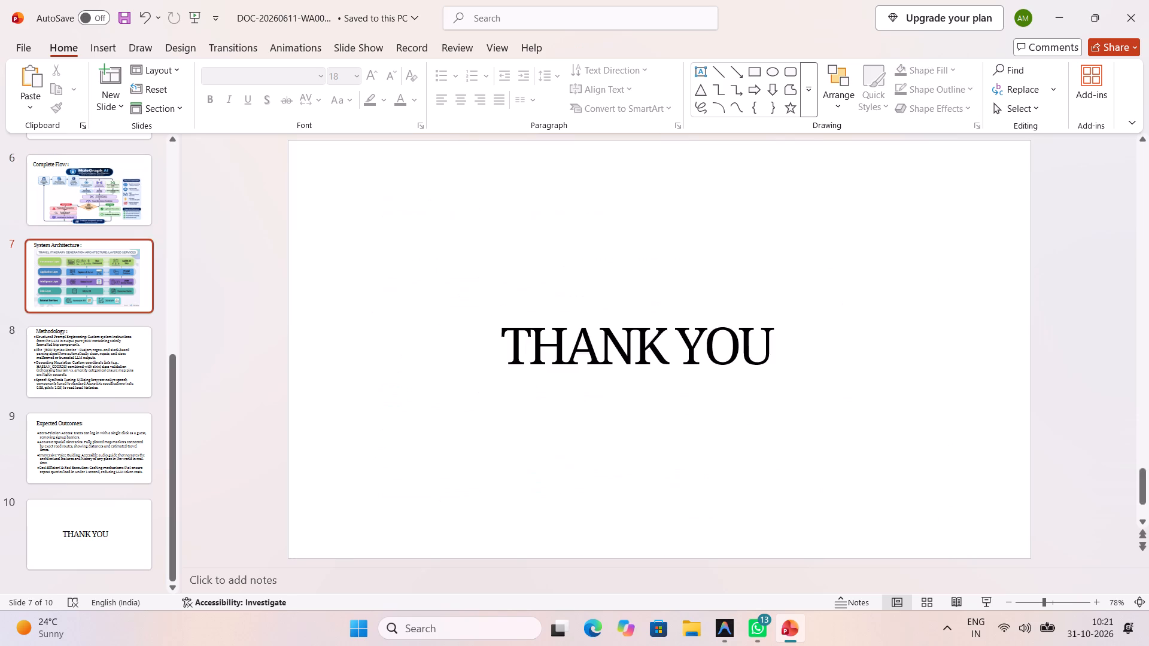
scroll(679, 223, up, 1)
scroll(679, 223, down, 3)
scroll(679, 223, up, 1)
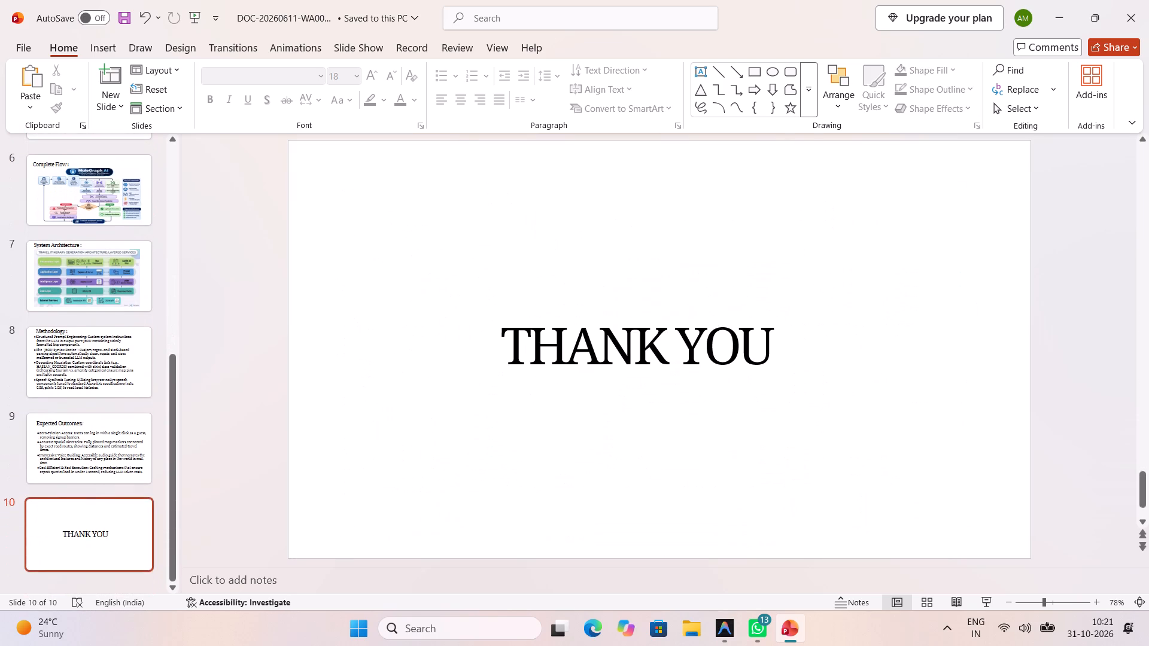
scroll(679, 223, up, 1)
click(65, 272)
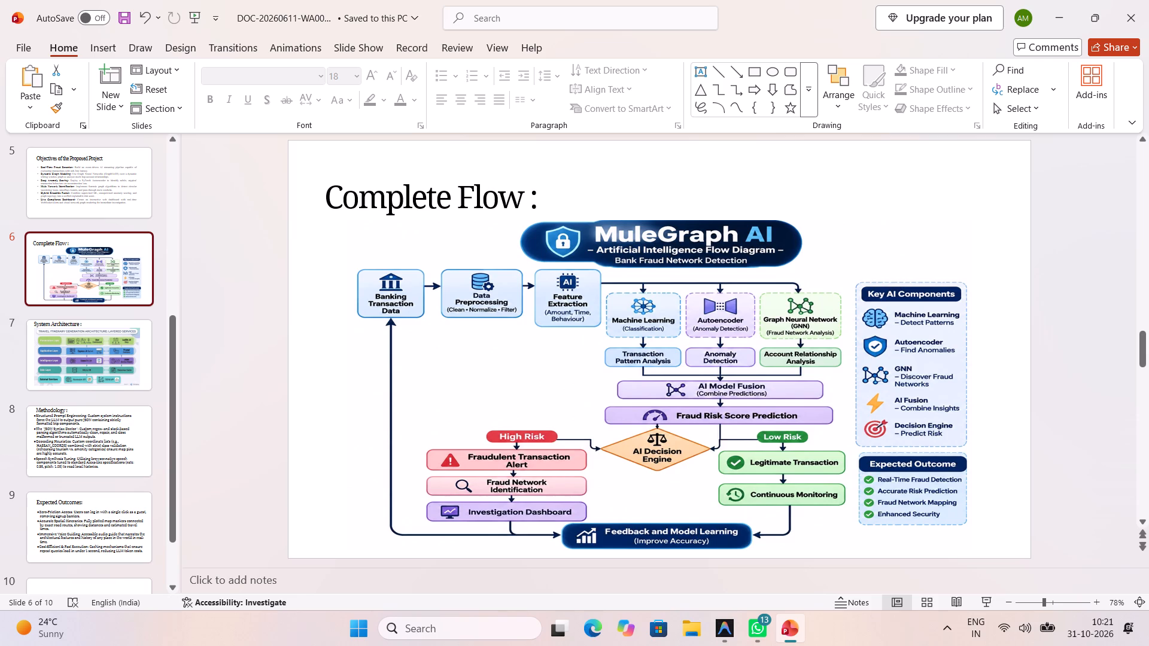
Select the travel itinerary architecture picture on the System Architecture slide.
click(104, 351)
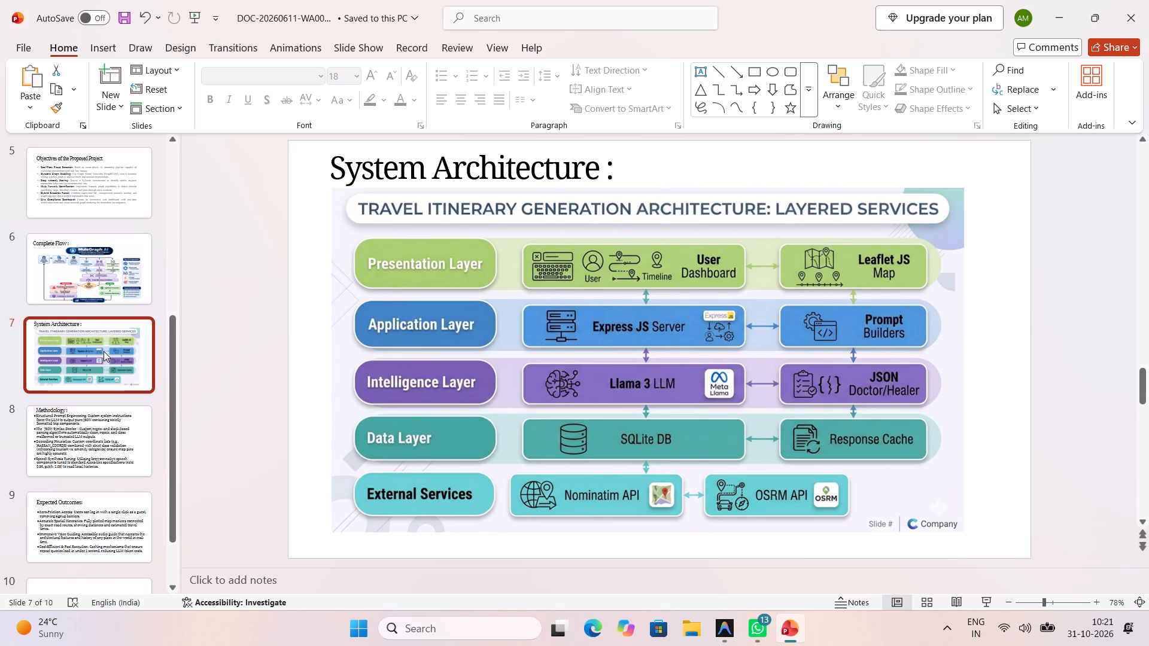
click(728, 414)
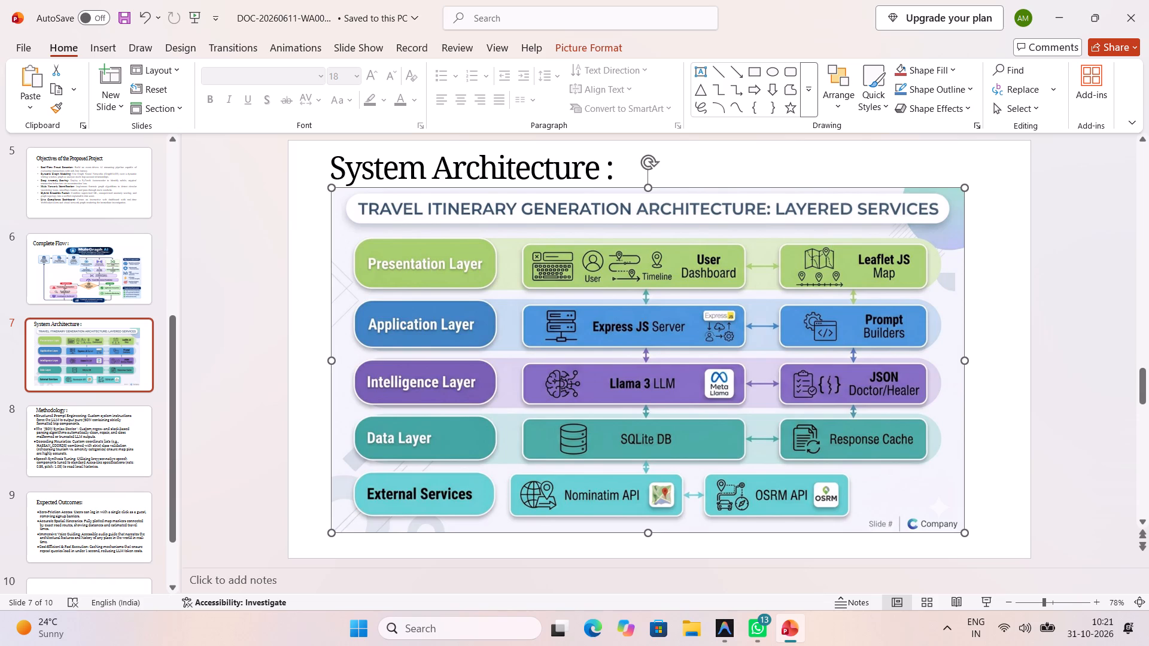
Cut the travel itinerary generation architecture picture from the System Architecture slide.
right_click(959, 227)
click(995, 261)
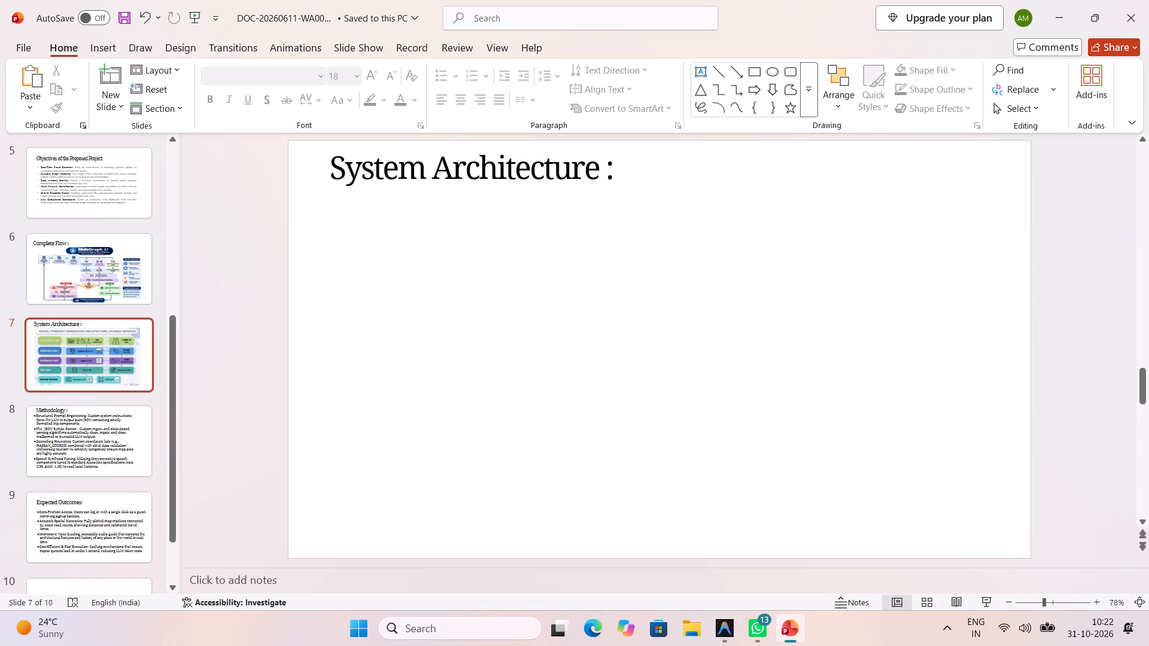
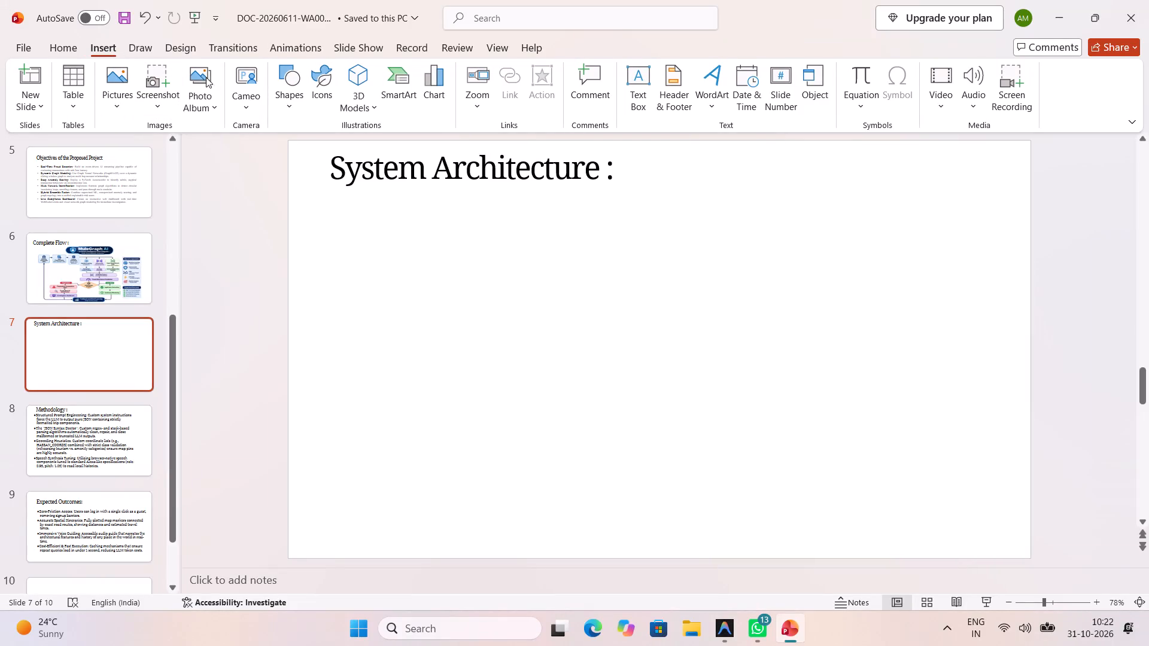
Insert the picture "WhatsApp Image 2026-10-31 at 10.21.56 AM" from the Pictures folder onto the System Architecture slide.
click(120, 93)
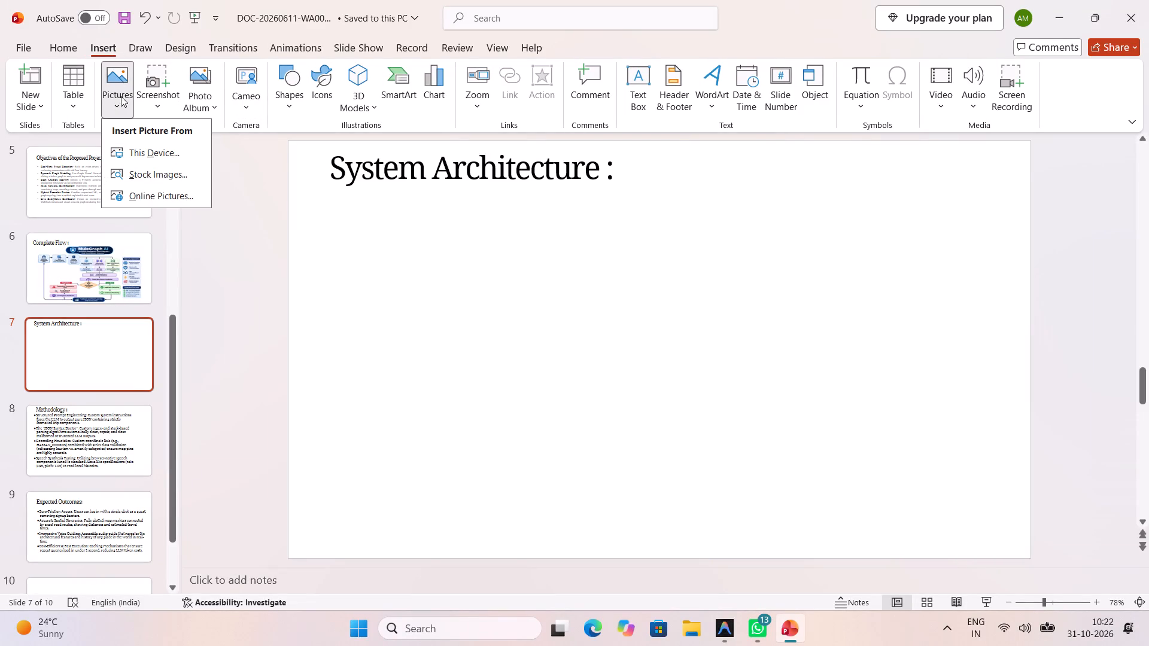
click(146, 153)
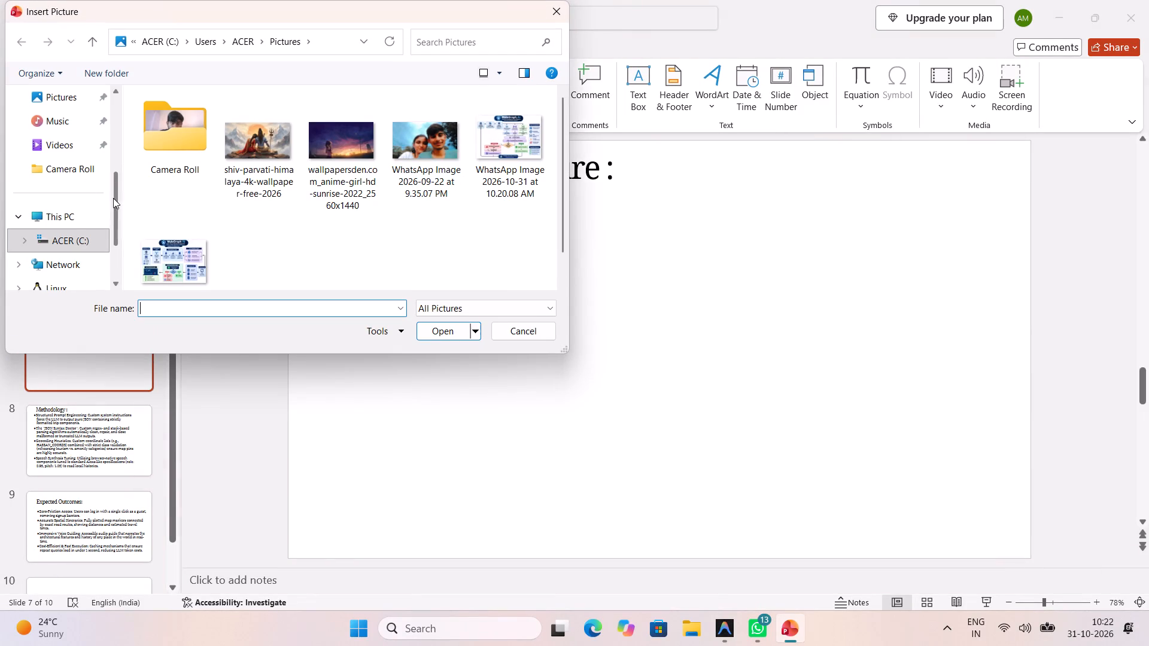
click(175, 236)
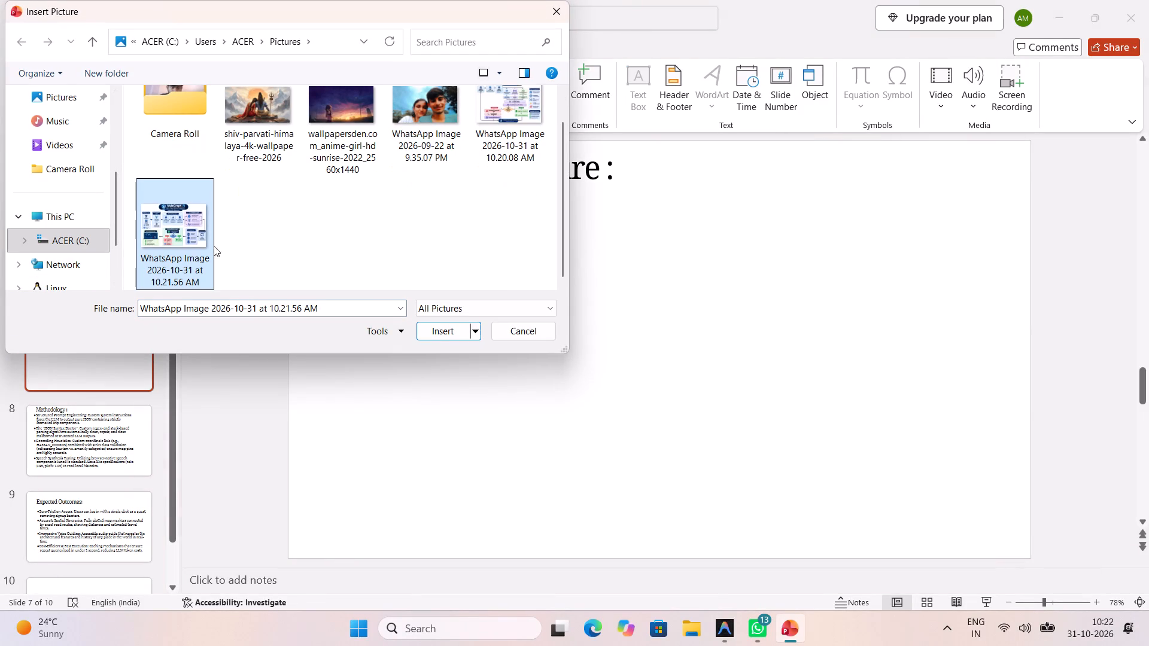
click(445, 332)
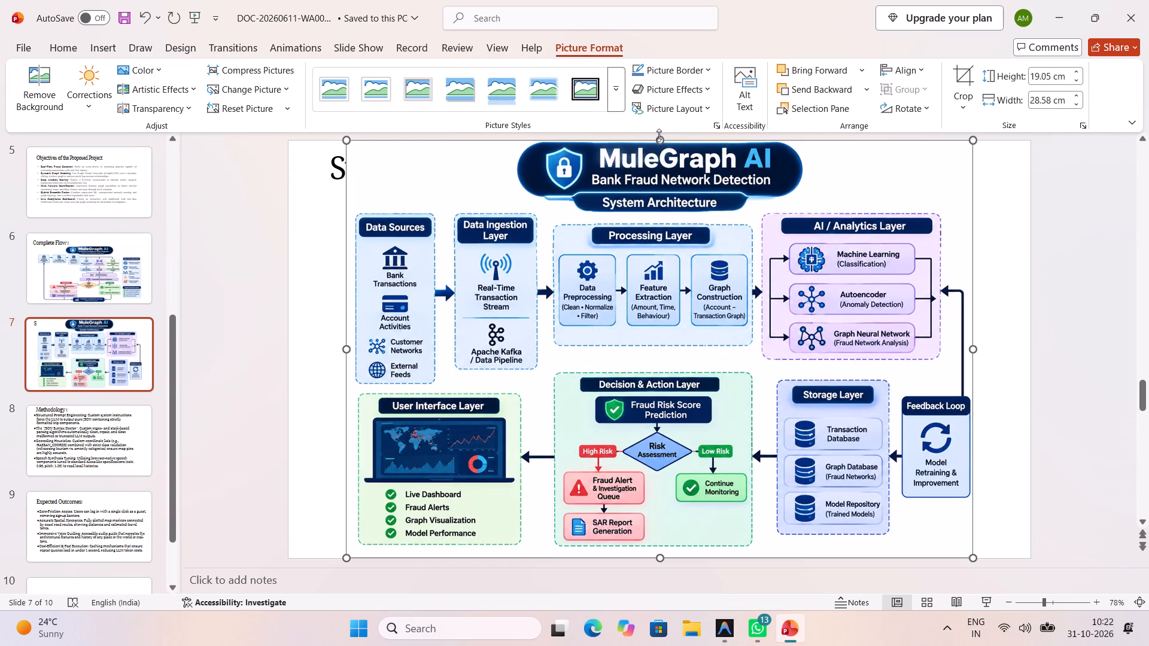
Lower the top edge of the MuleGraph AI architecture picture so it fits below the System Architecture title.
drag(657, 137, 661, 174)
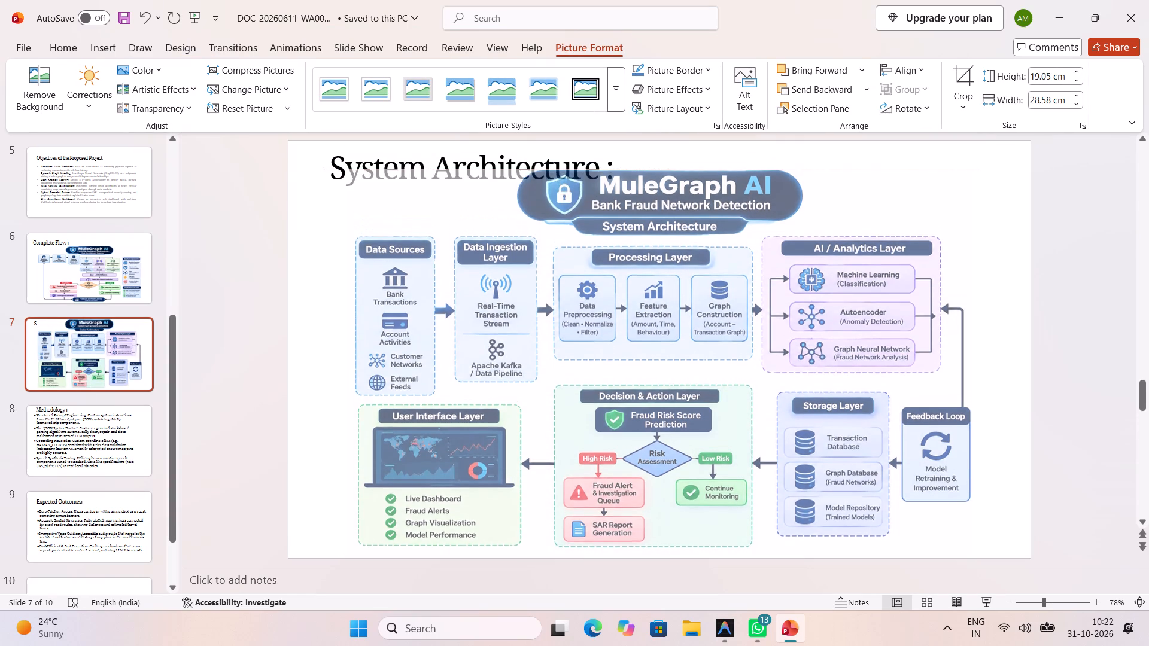
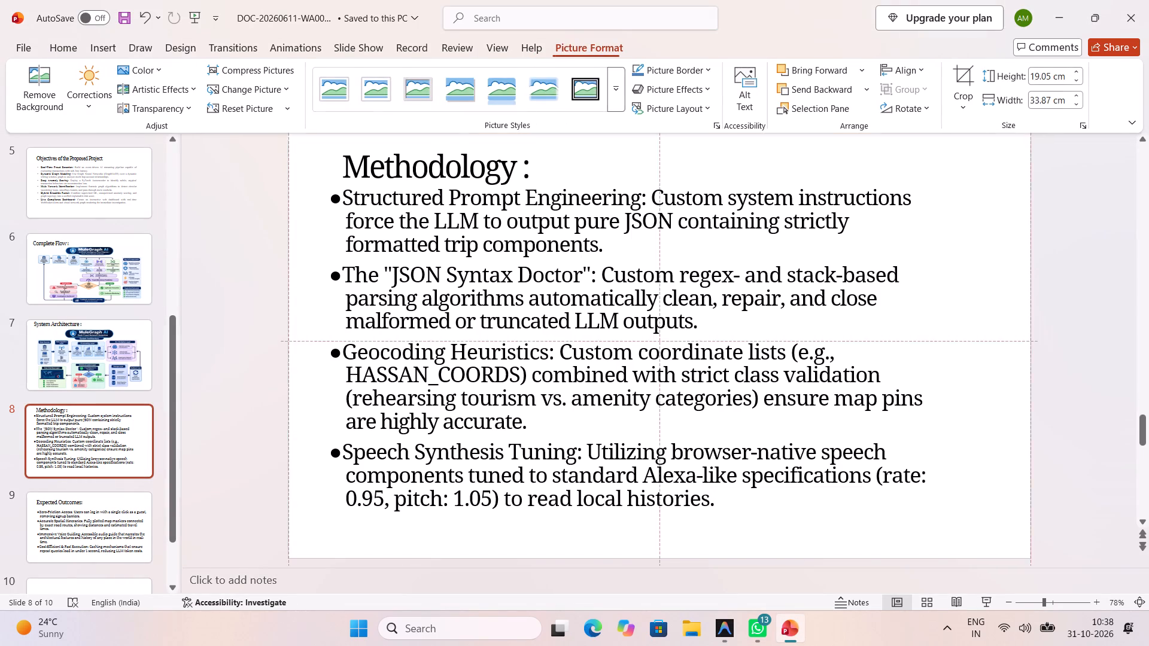
drag(718, 498, 713, 496)
double_click(713, 496)
key(BackSpace)
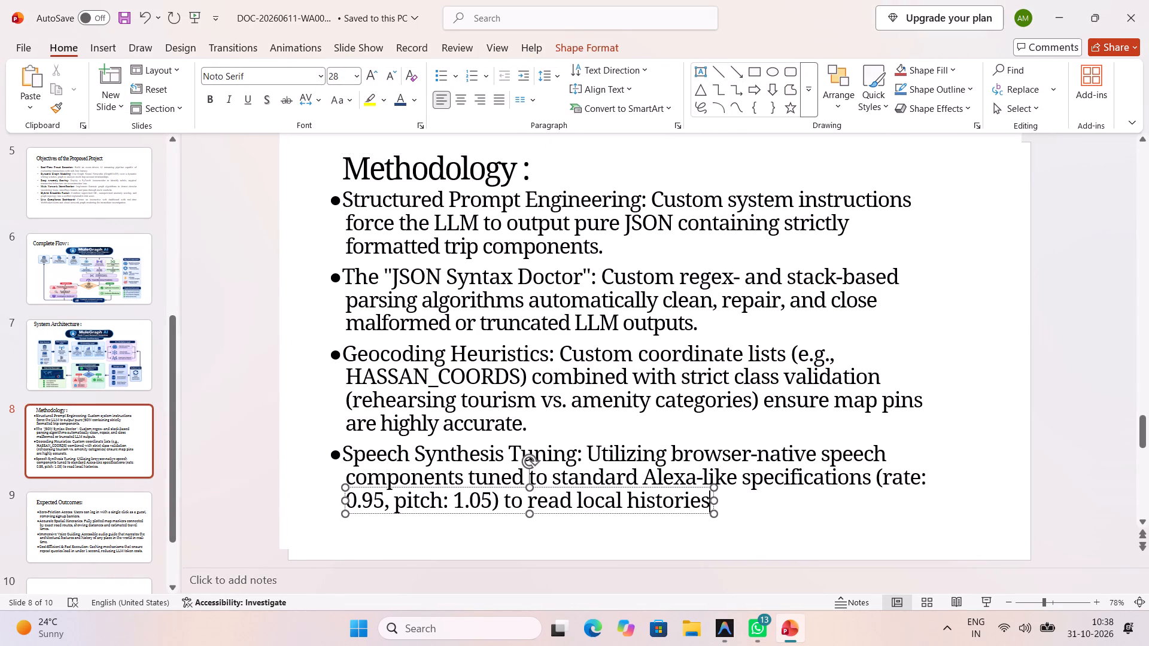
double_click(713, 499)
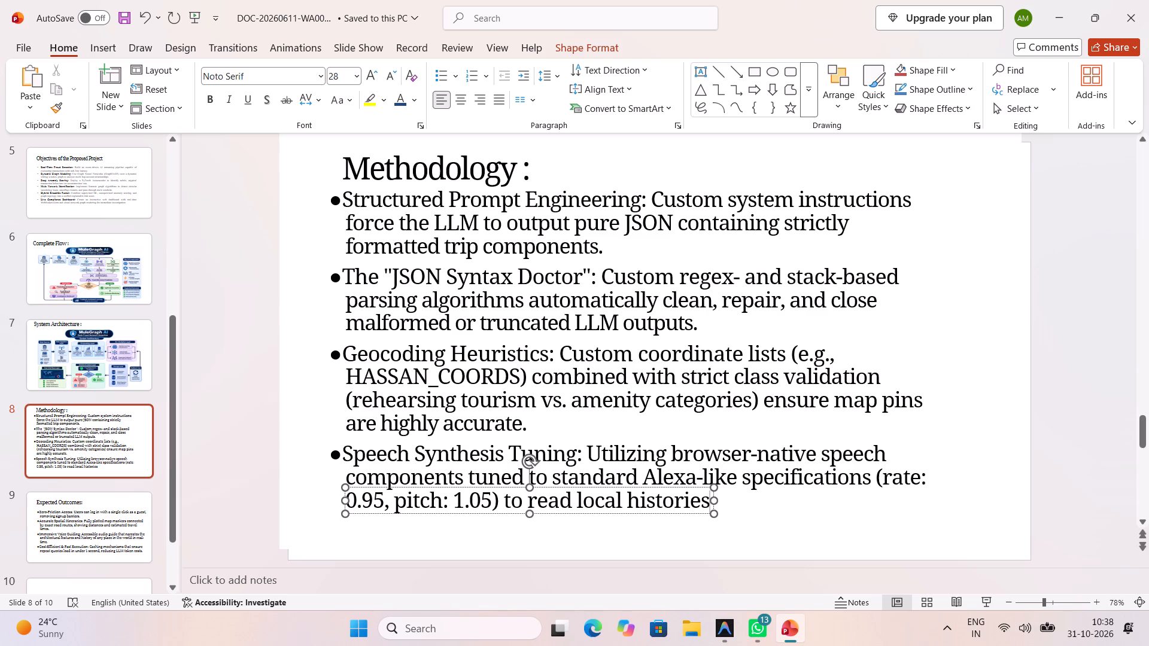
triple_click(709, 498)
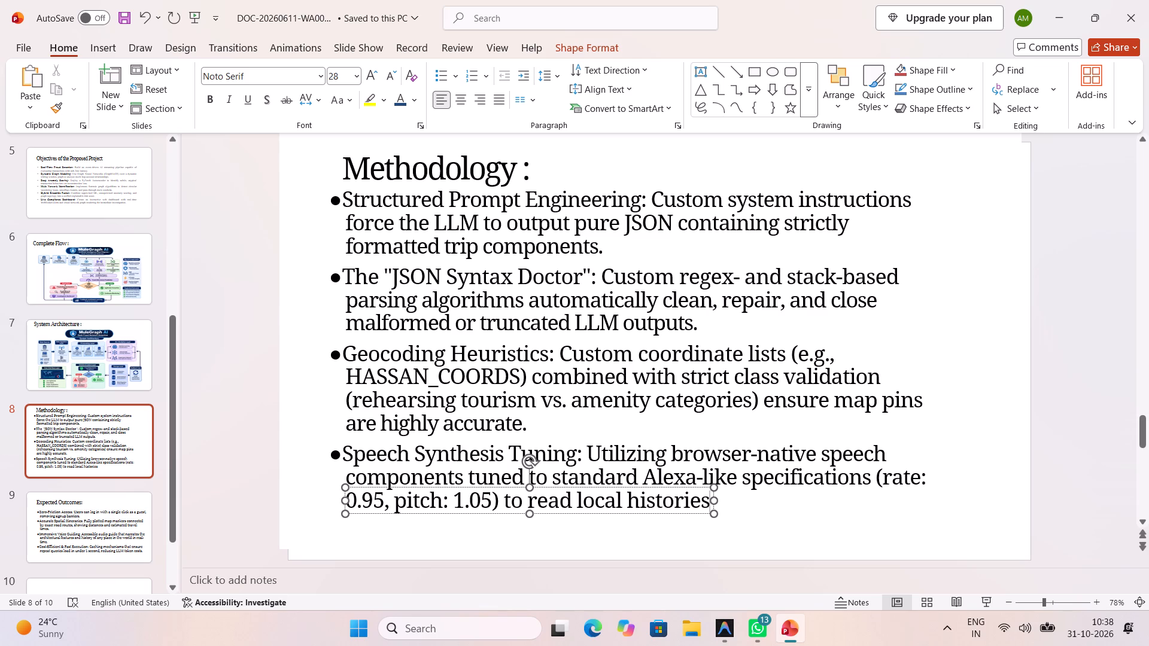
click(709, 498)
drag(709, 498, 706, 514)
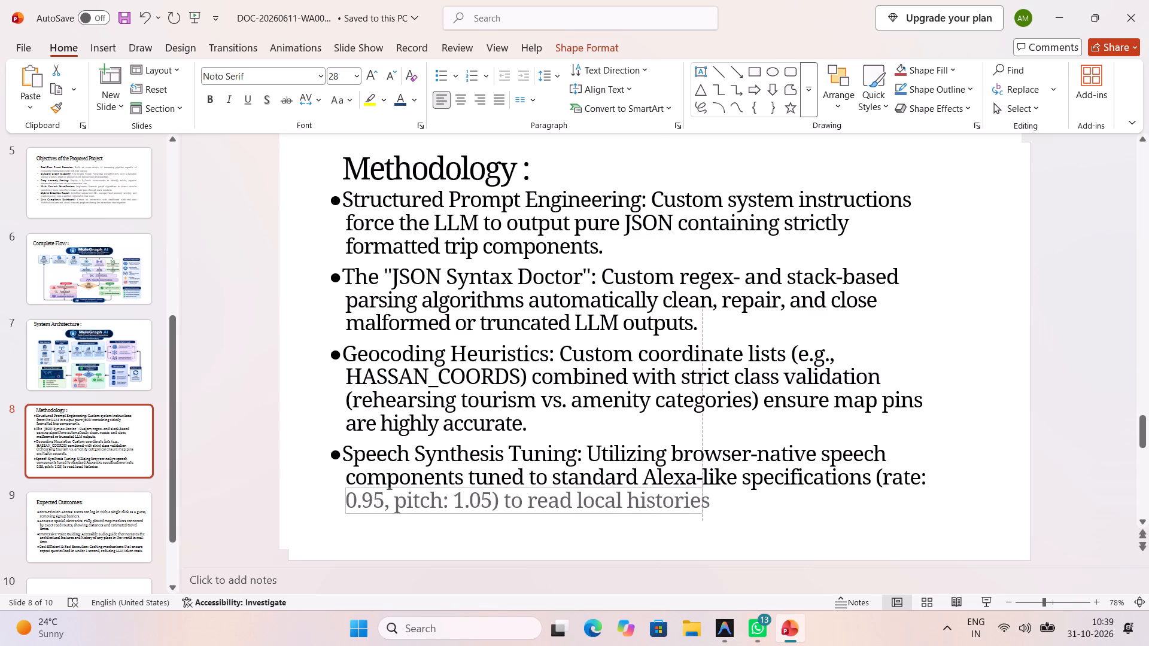
drag(706, 514, 712, 513)
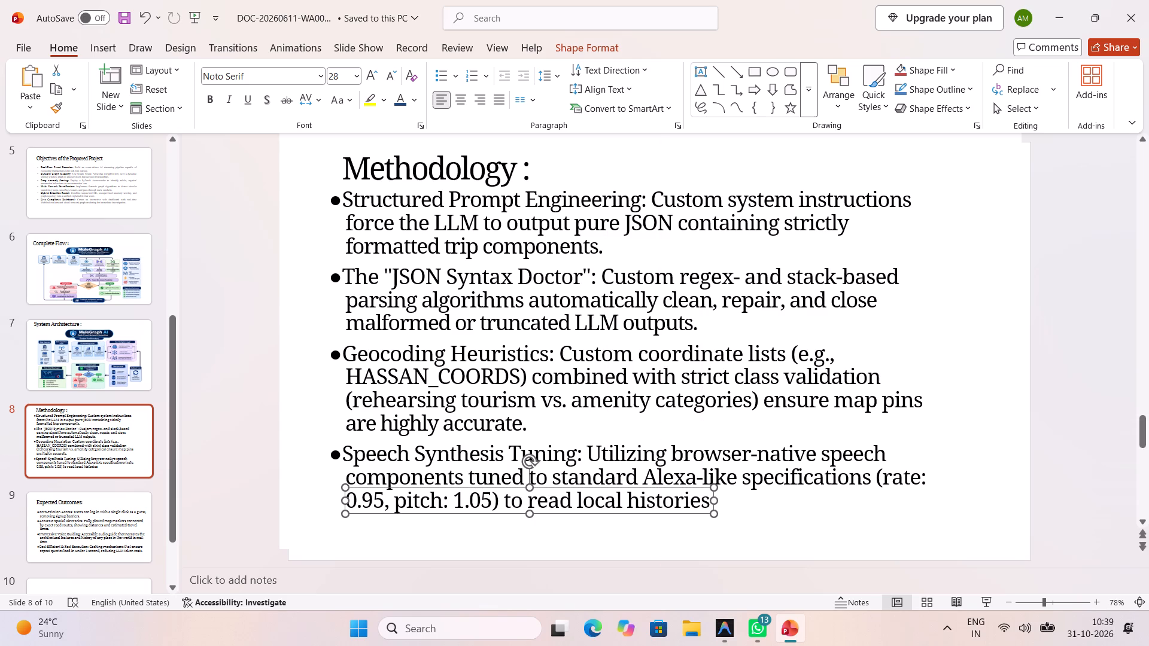
click(706, 501)
drag(706, 501, 393, 503)
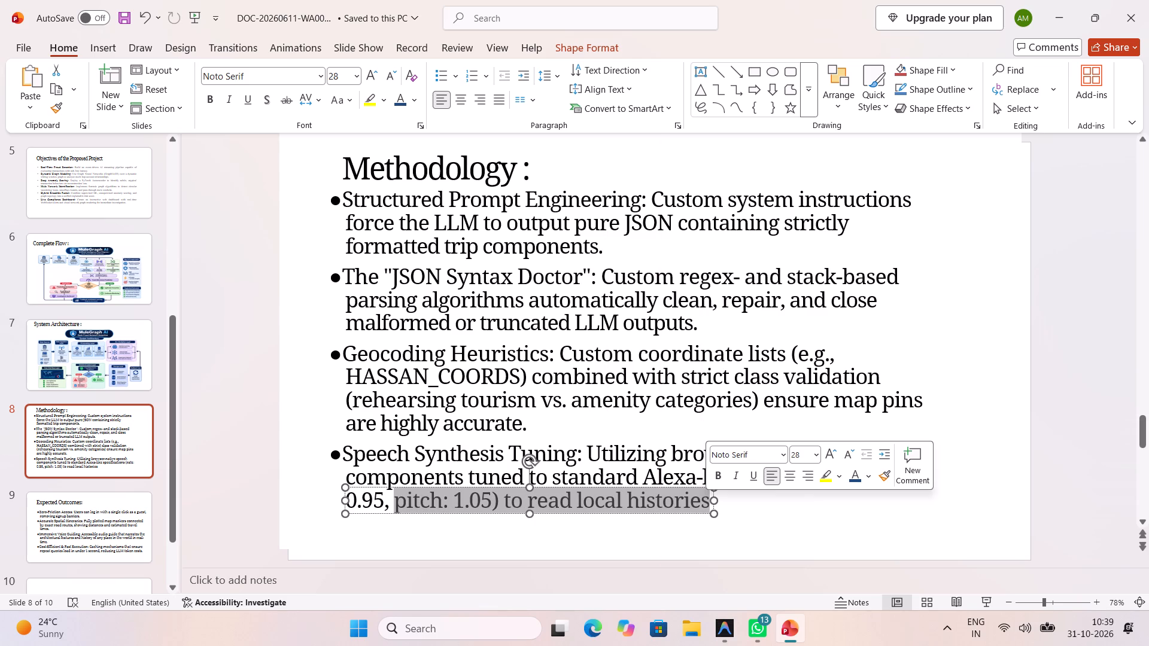
drag(393, 503, 314, 499)
key(BackSpace)
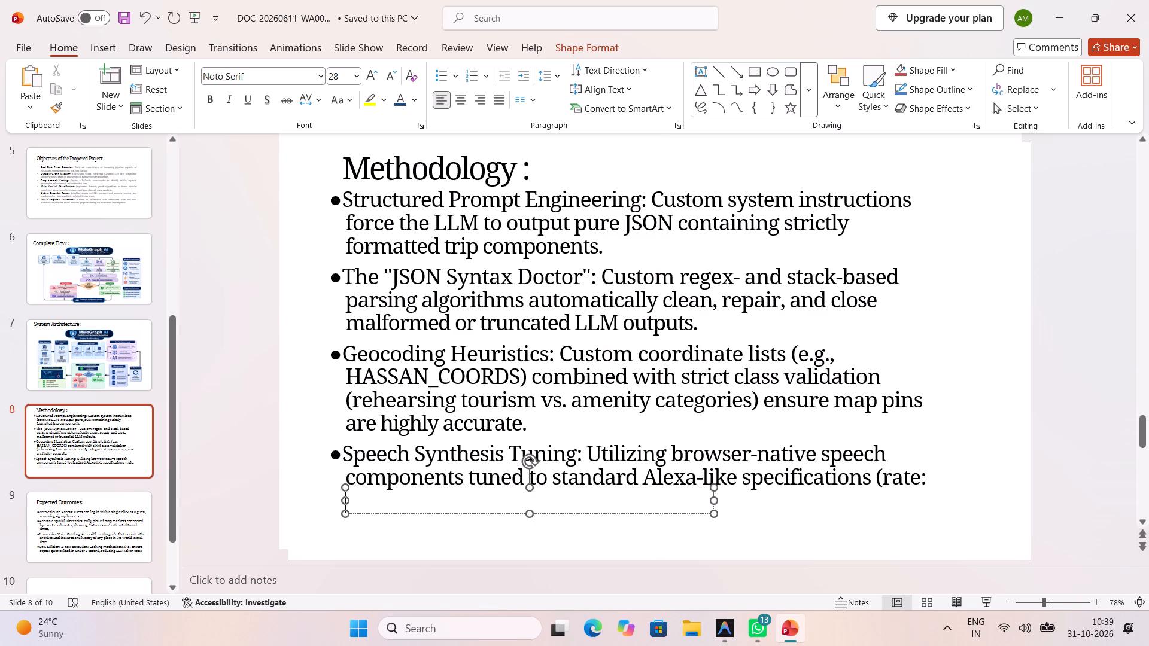
Delete the remaining two lines of the "Speech Synthesis Tuning" bullet, including its bullet mark, from the Methodology slide.
click(922, 477)
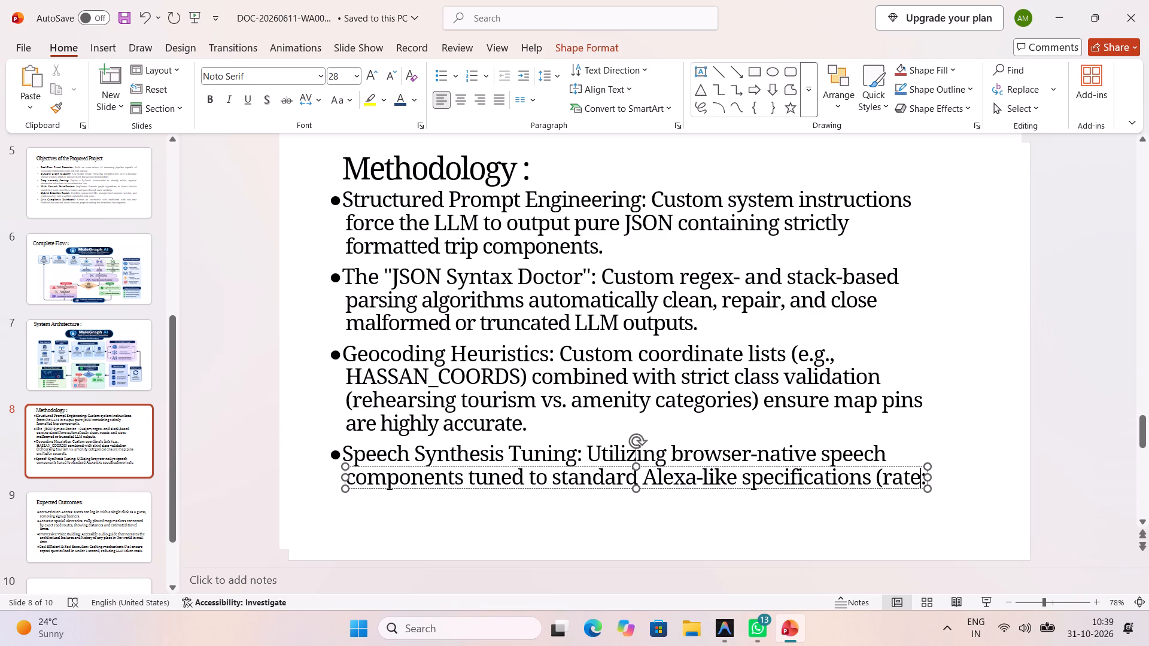
double_click(922, 475)
click(922, 475)
drag(922, 475, 417, 467)
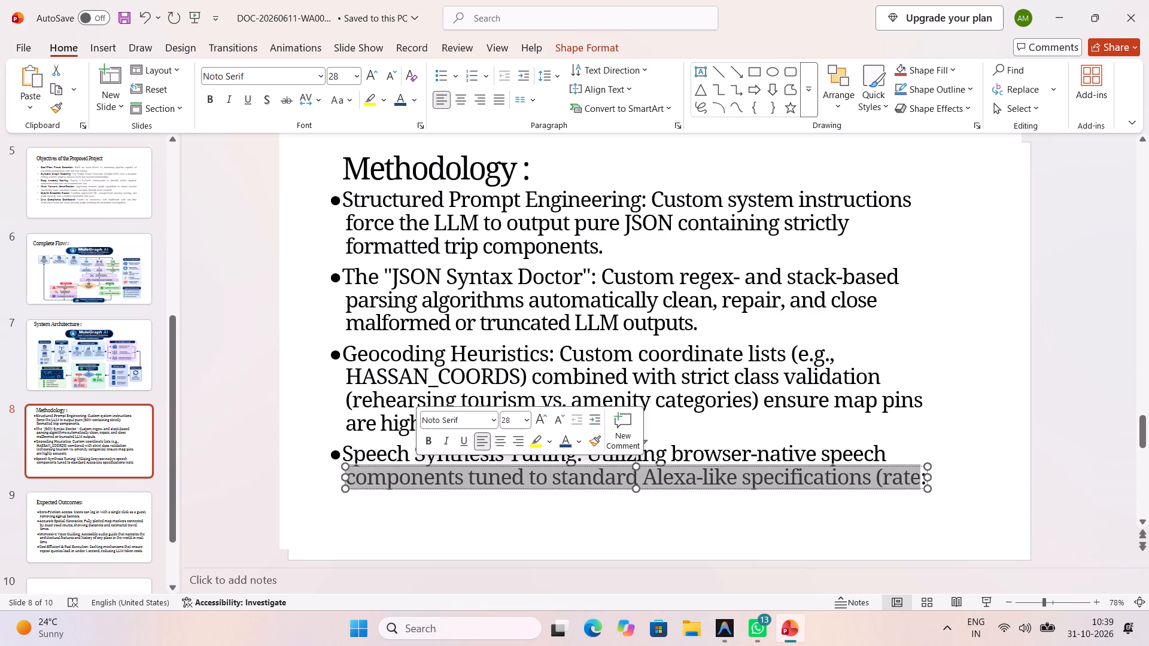
key(BackSpace)
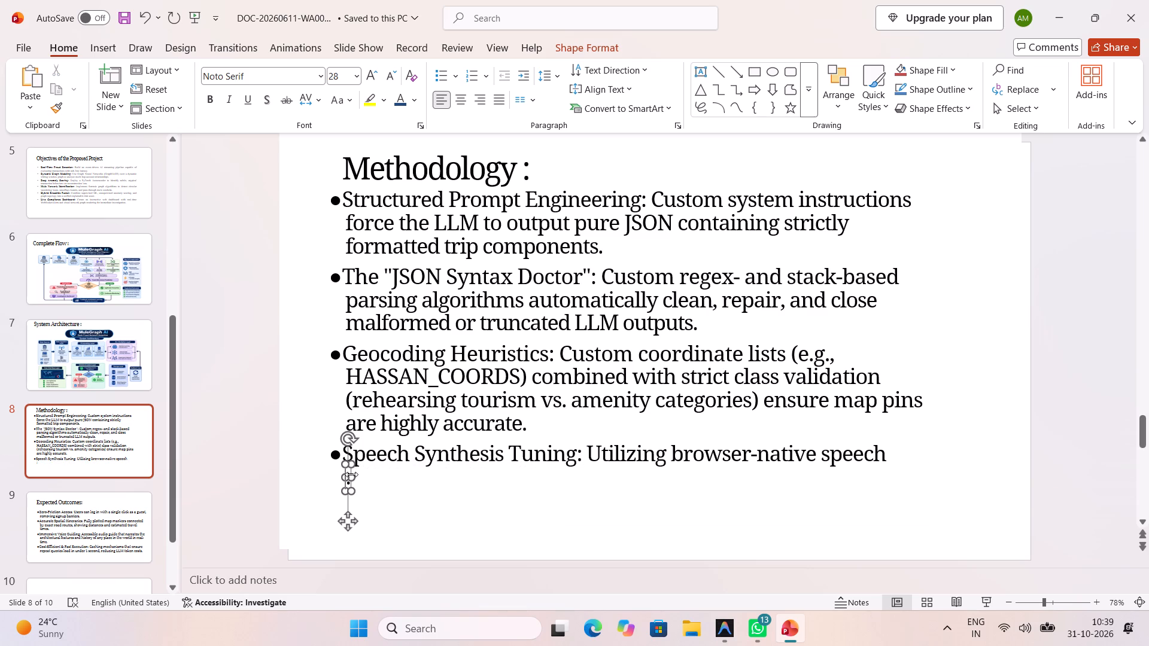
key(Right)
key(BackSpace)
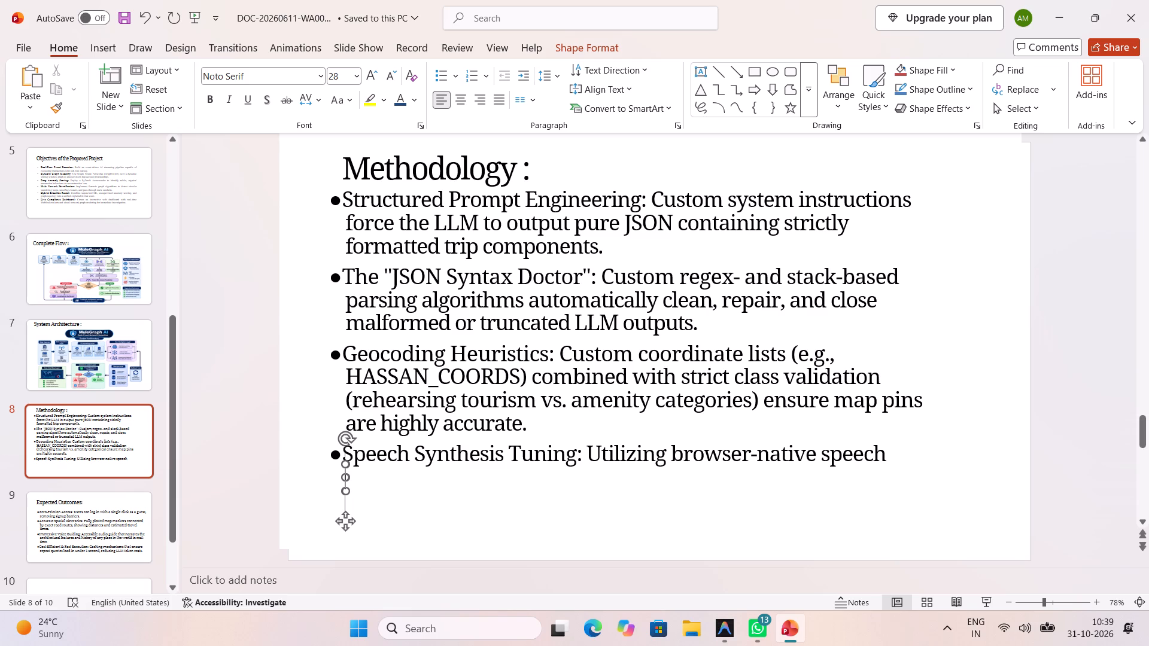
click(885, 450)
triple_click(885, 450)
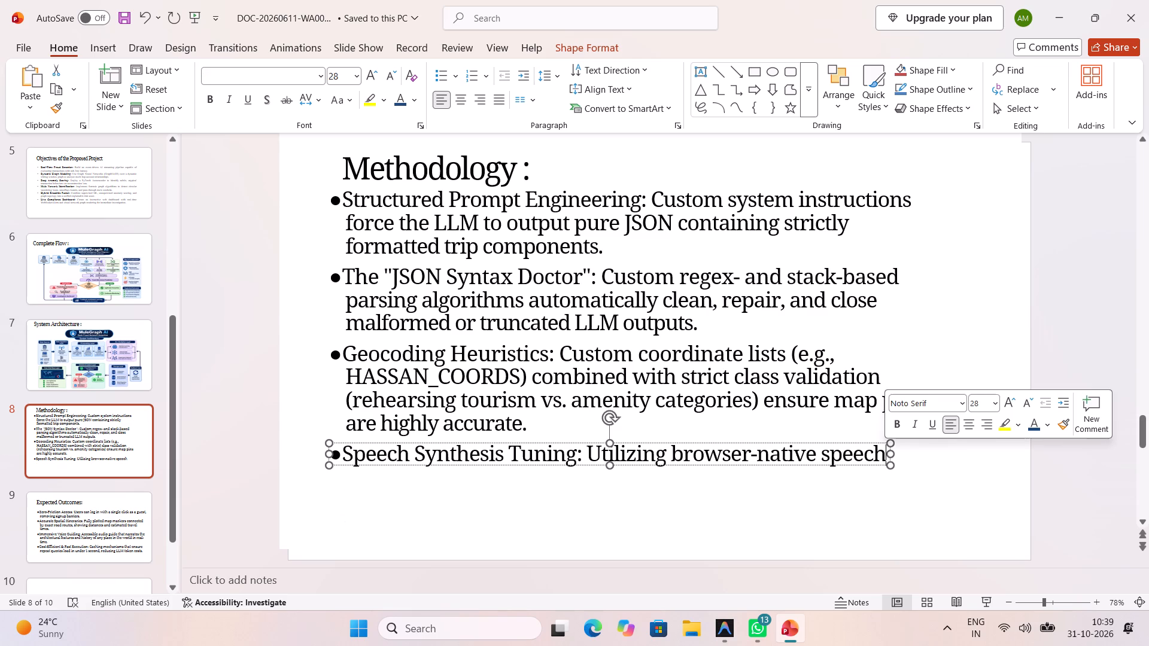
double_click(885, 449)
click(883, 451)
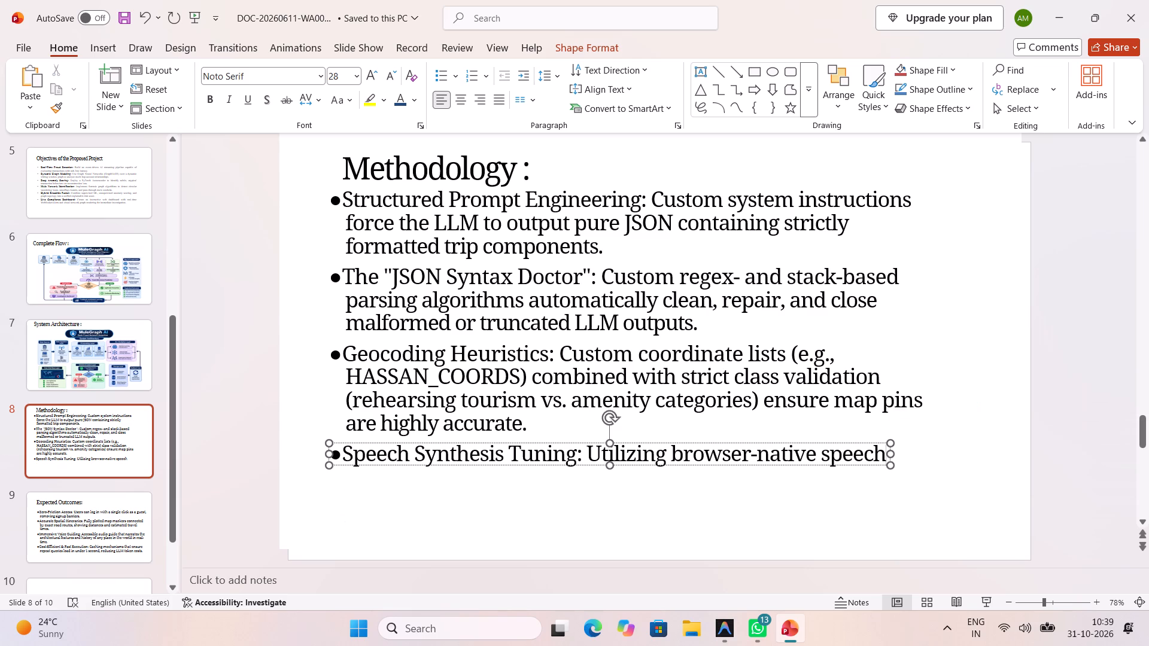
drag(883, 451, 328, 446)
key(BackSpace)
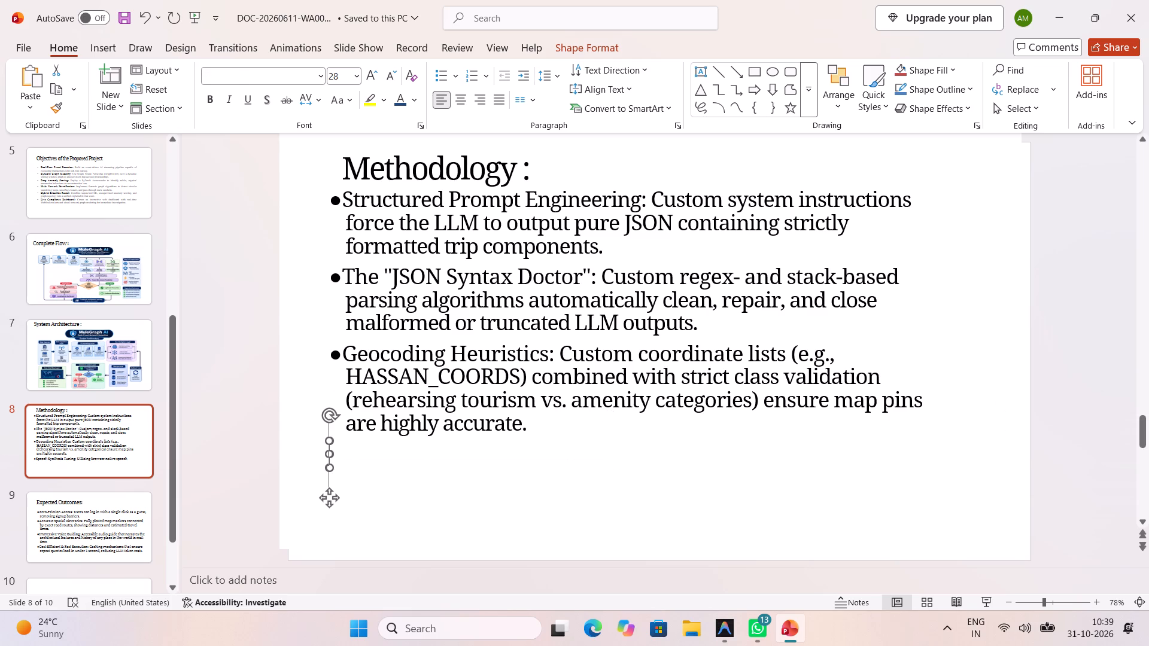
Delete the line "are highly accurate." at the end of the Geocoding Heuristics bullet.
click(518, 425)
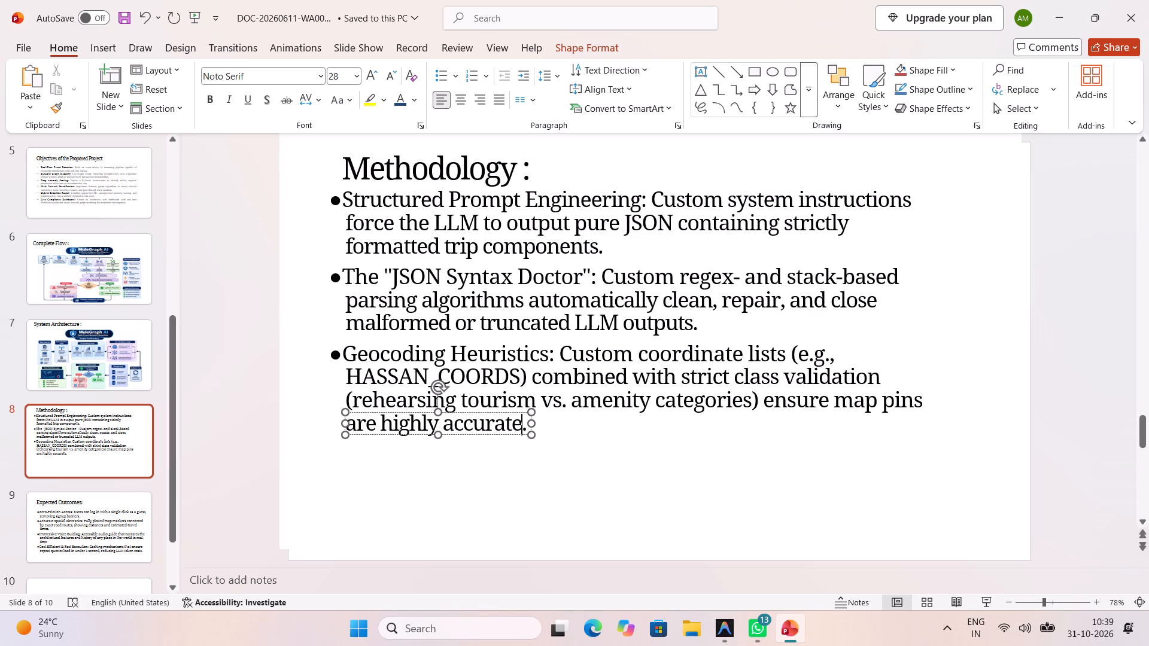
click(522, 426)
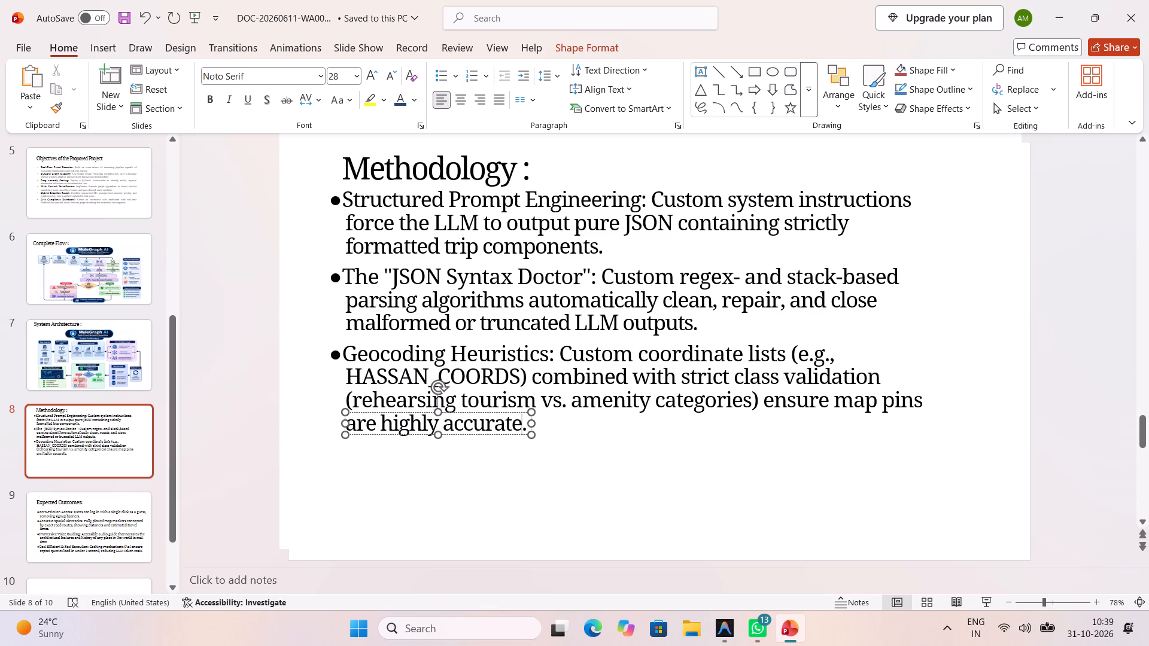
key(Right)
click(522, 426)
drag(522, 426, 303, 424)
key(BackSpace)
key(Right)
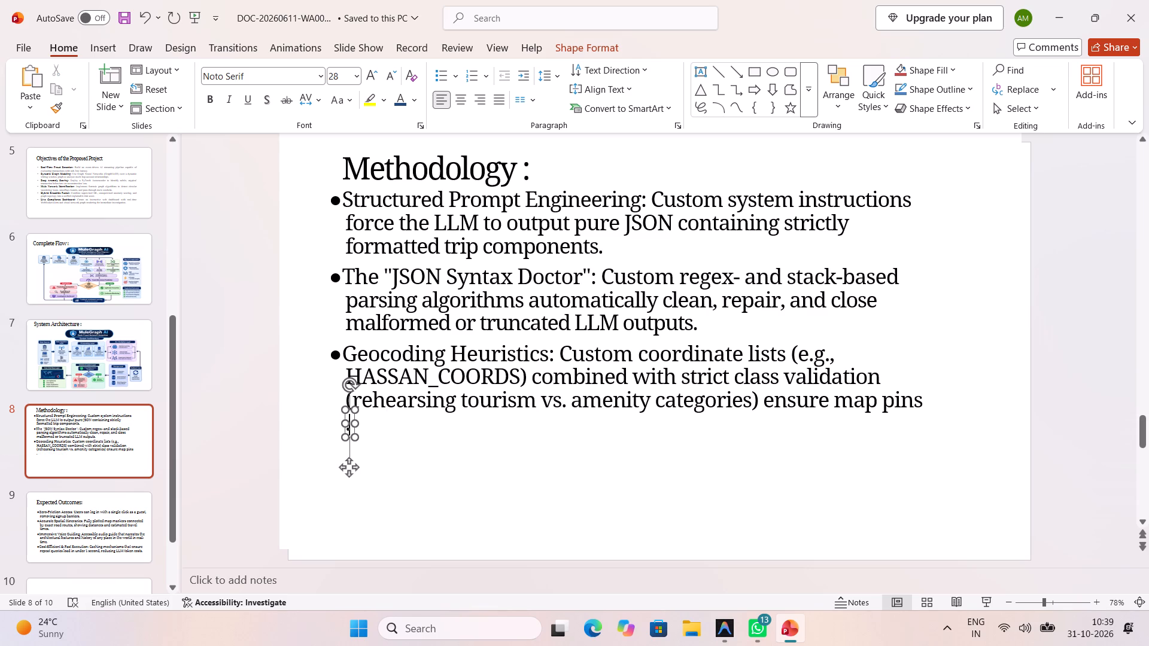
key(BackSpace)
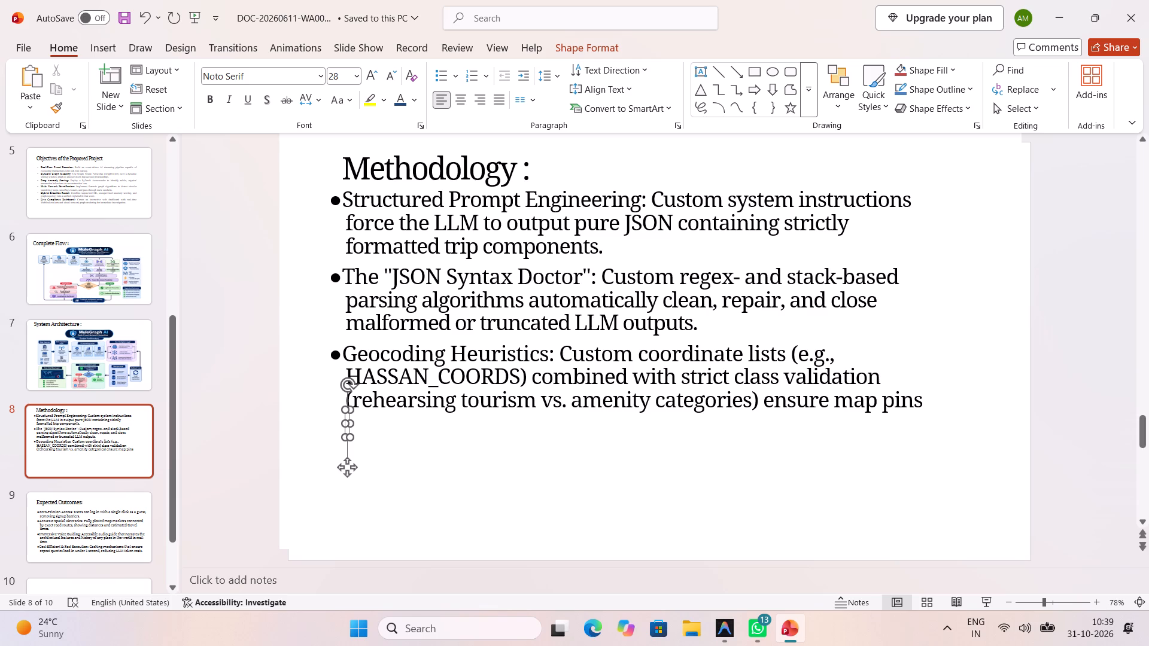
Delete the line "(rehearsing tourism vs. amenity categories) ensure map pins" from the Geocoding Heuristics bullet.
click(911, 402)
key(Right)
key(BackSpace)
key(BackSpace)
key(BackSpace)
key(BackSpace)
key(BackSpace)
key(BackSpace)
key(BackSpace)
key(BackSpace)
key(BackSpace)
key(BackSpace)
key(BackSpace)
key(BackSpace)
key(BackSpace)
key(BackSpace)
key(BackSpace)
key(BackSpace)
key(BackSpace)
key(BackSpace)
key(BackSpace)
key(BackSpace)
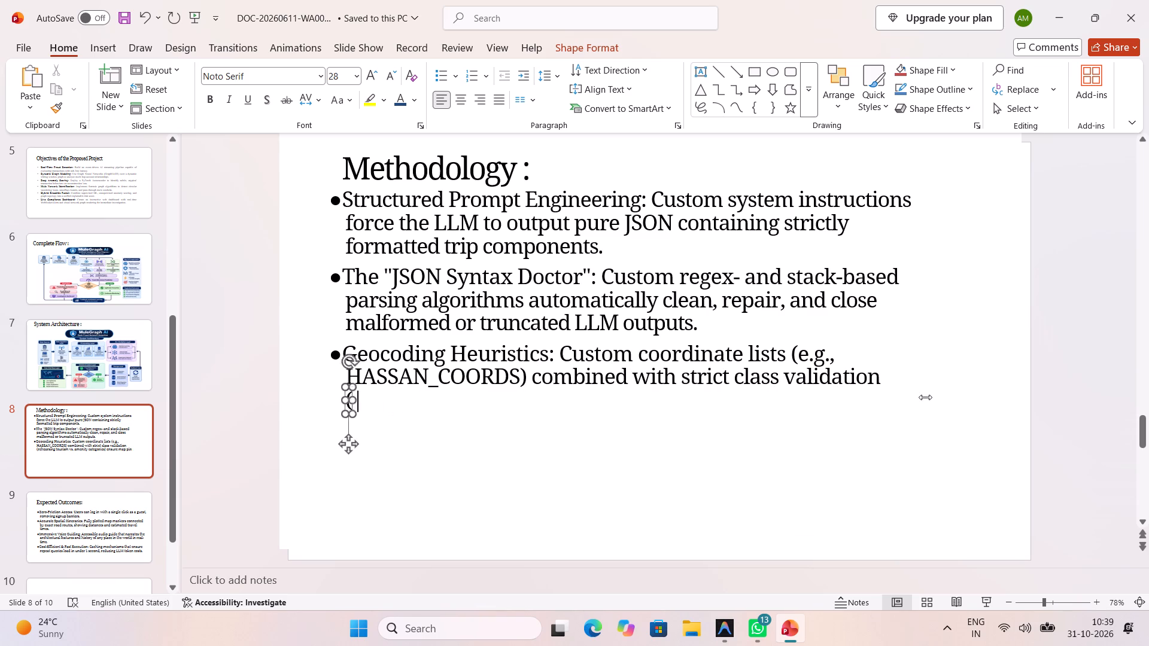
Delete the remaining two lines of the Geocoding Heuristics bullet, including the HASSAN_COORDS line.
click(878, 389)
click(878, 389)
drag(878, 389, 785, 375)
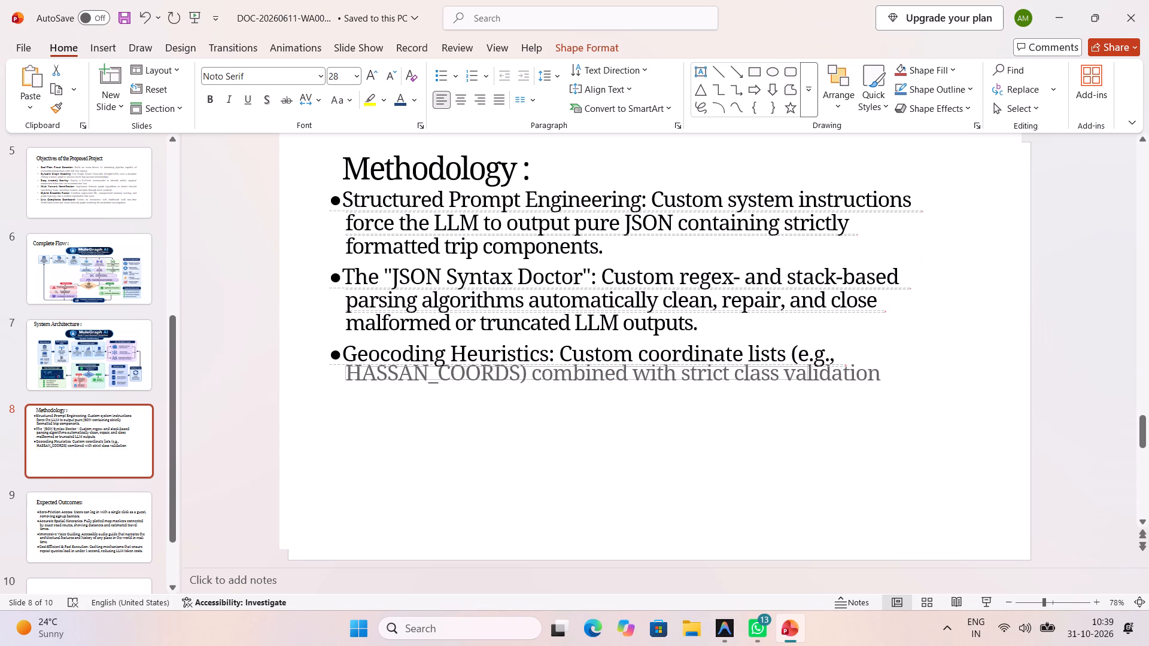
drag(785, 375, 755, 394)
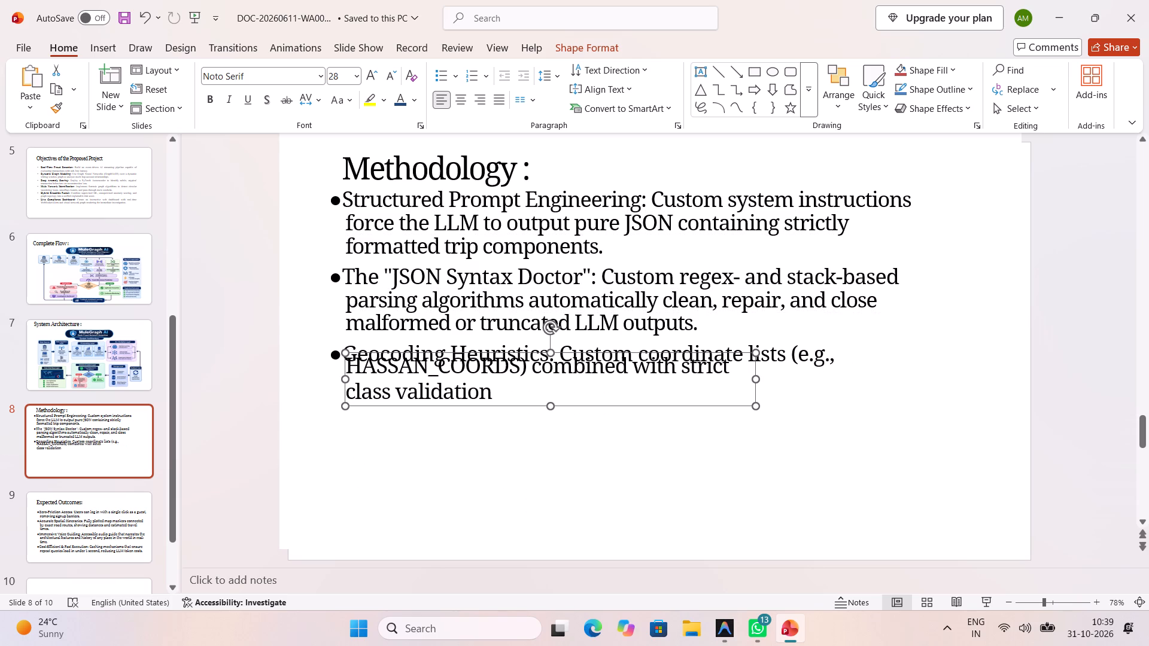
key(BackSpace)
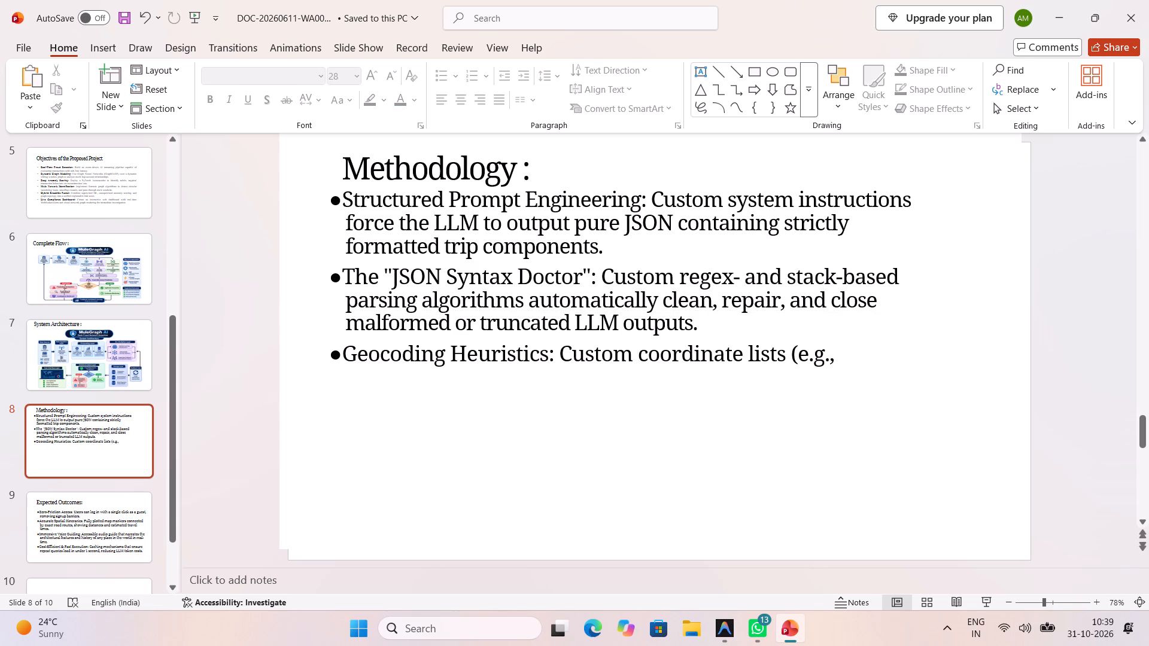
triple_click(836, 354)
key(BackSpace)
key(BackSpace)
key(BackSpace)
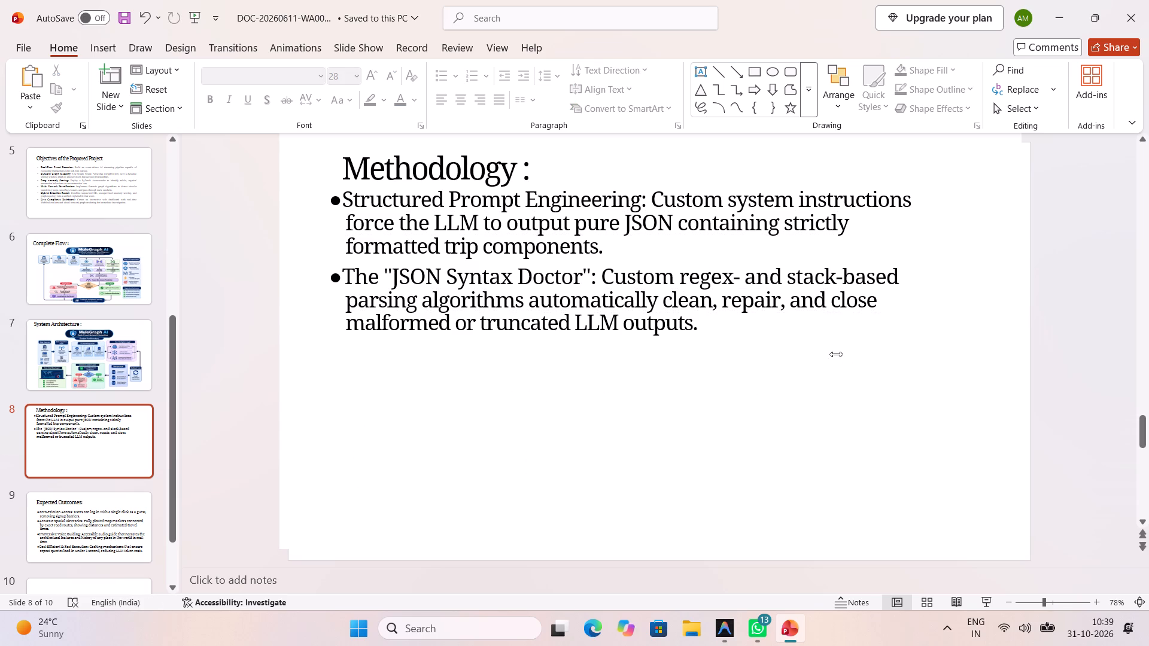
Delete the lower two lines of the "JSON Syntax Doctor" bullet, starting at "parsing algorithms" and "malformed or truncated".
triple_click(692, 326)
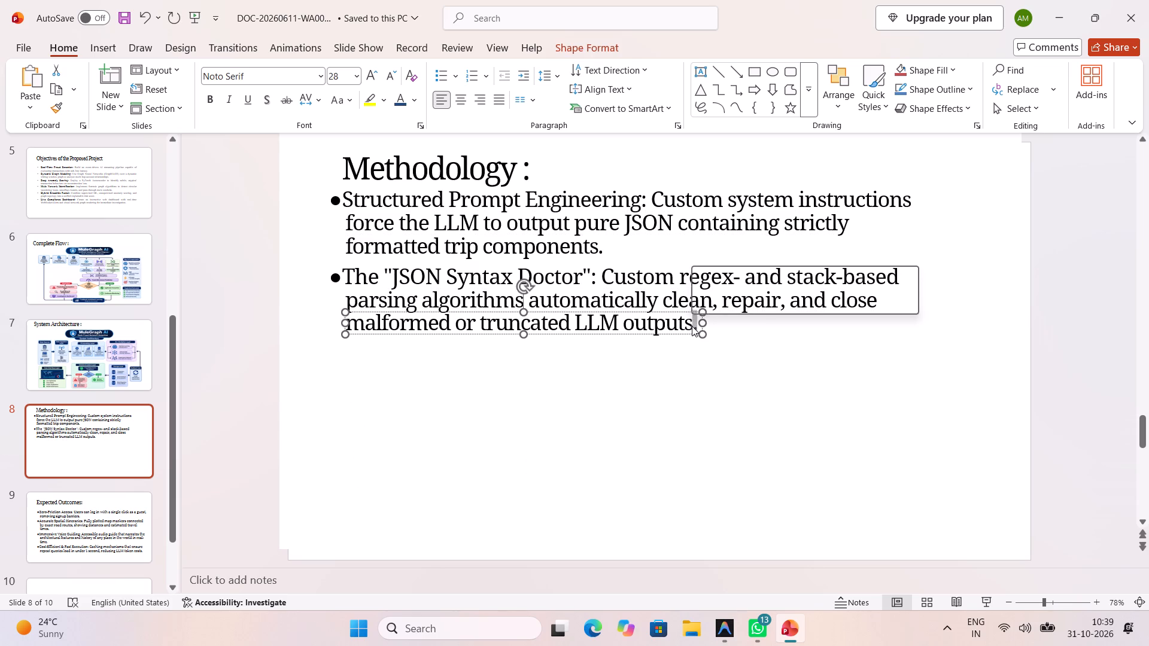
key(BackSpace)
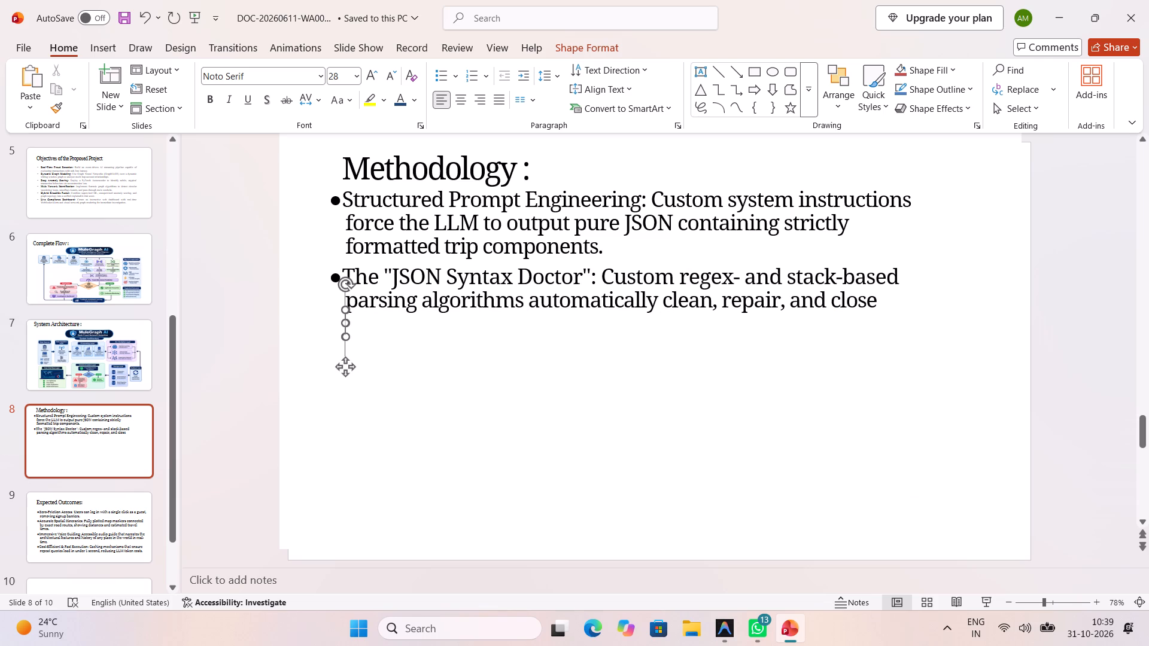
triple_click(876, 299)
click(876, 299)
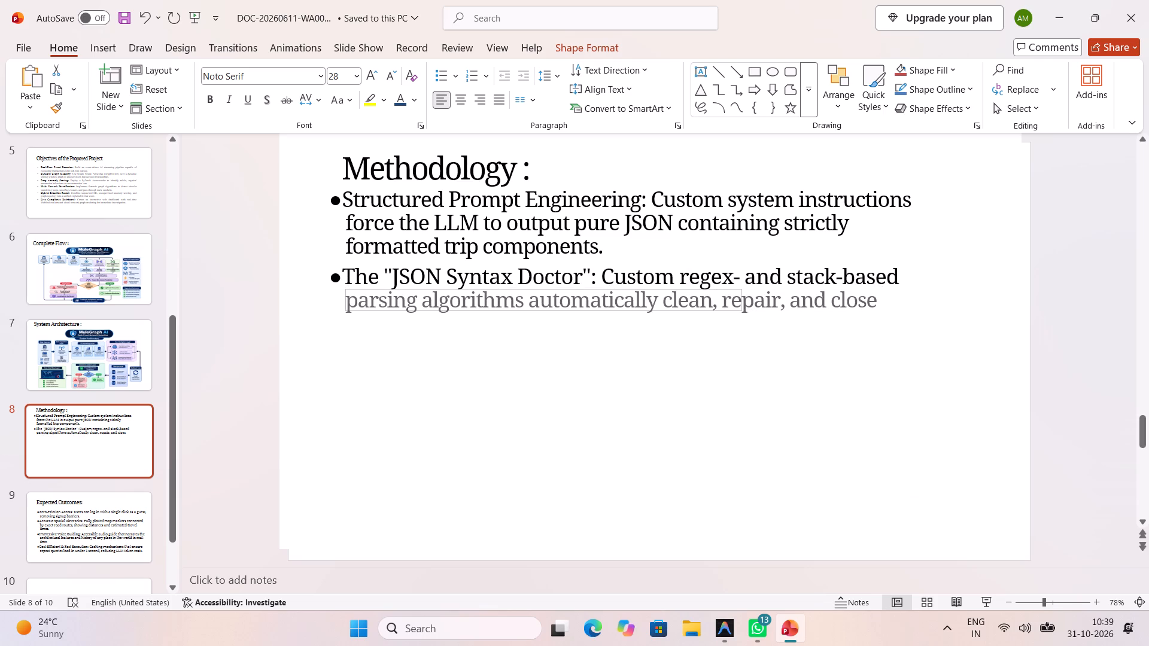
key(BackSpace)
key(BackSpace)
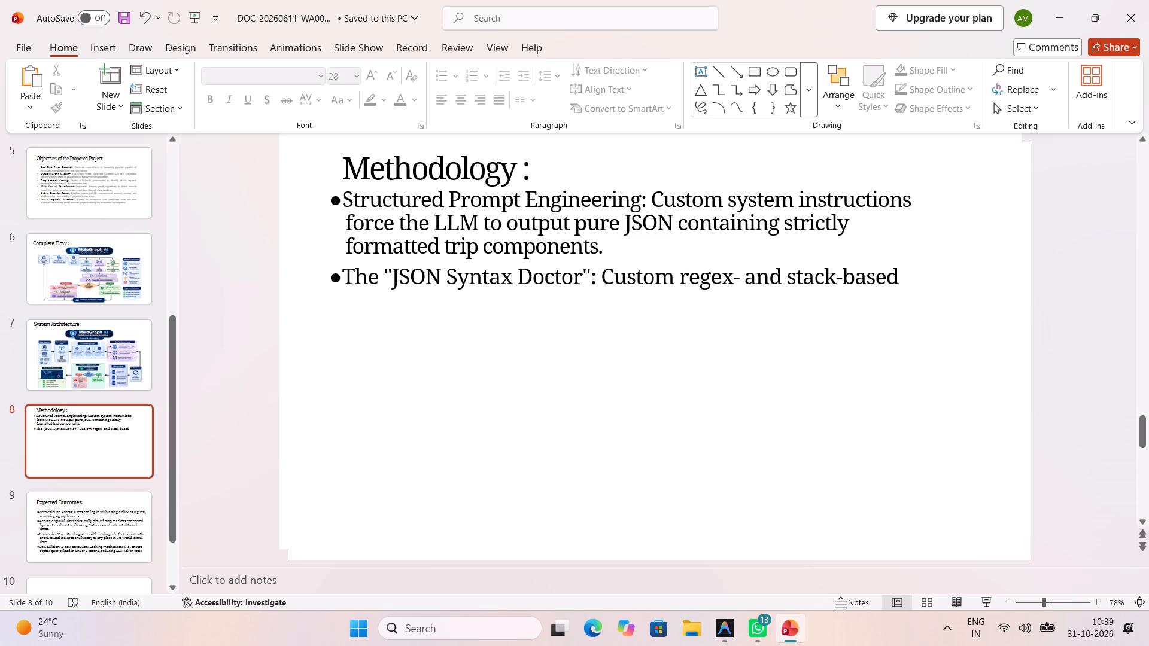
Delete the remaining "JSON Syntax Doctor" line on the Methodology slide, including its bullet mark.
double_click(897, 281)
key(BackSpace)
key(BackSpace)
key(BackSpace)
key(BackSpace)
key(BackSpace)
key(BackSpace)
key(BackSpace)
key(BackSpace)
key(BackSpace)
key(BackSpace)
key(BackSpace)
key(BackSpace)
key(BackSpace)
key(BackSpace)
key(BackSpace)
key(BackSpace)
key(BackSpace)
key(BackSpace)
key(BackSpace)
key(BackSpace)
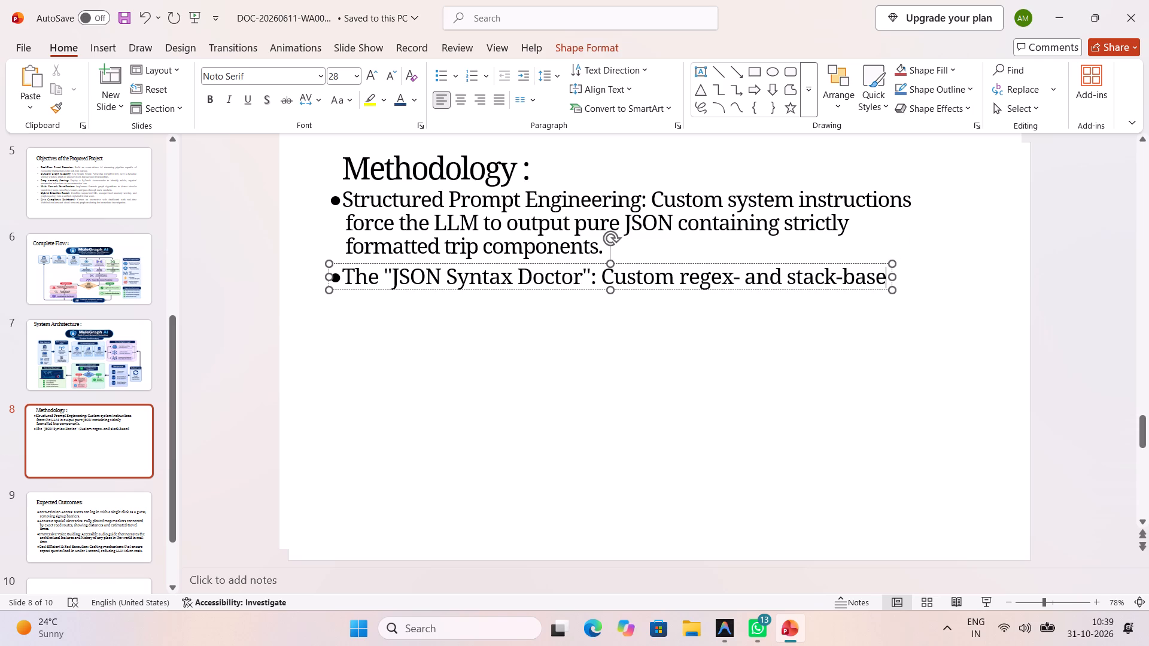
key(BackSpace)
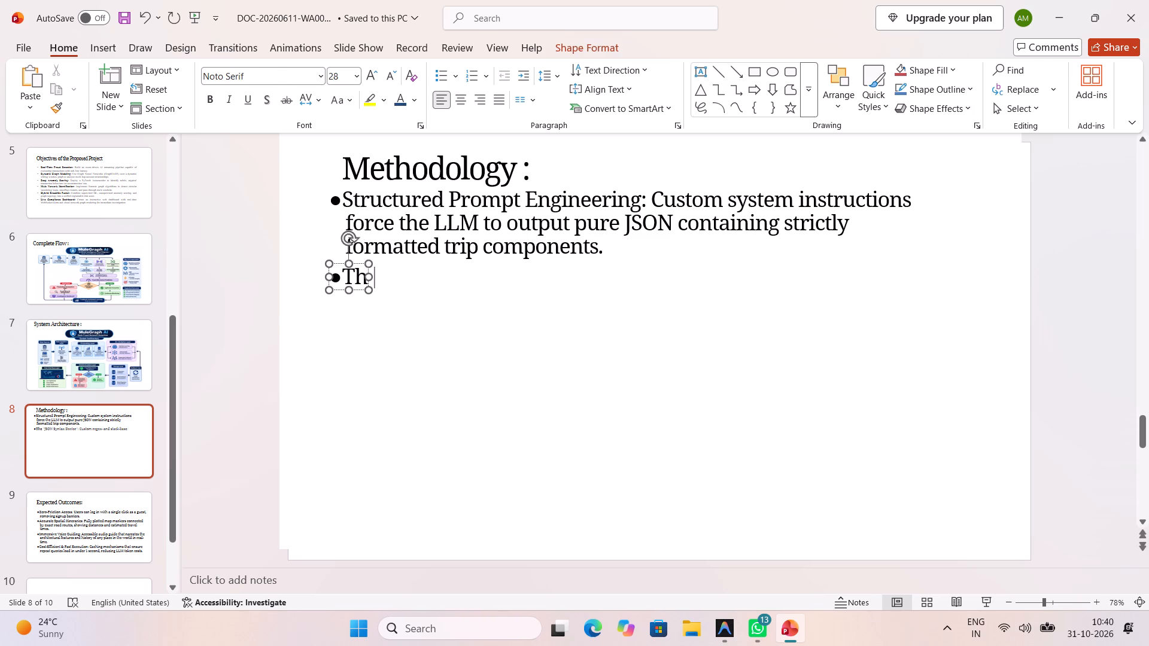
key(BackSpace)
key(BackSpace)
key(BackSpace)
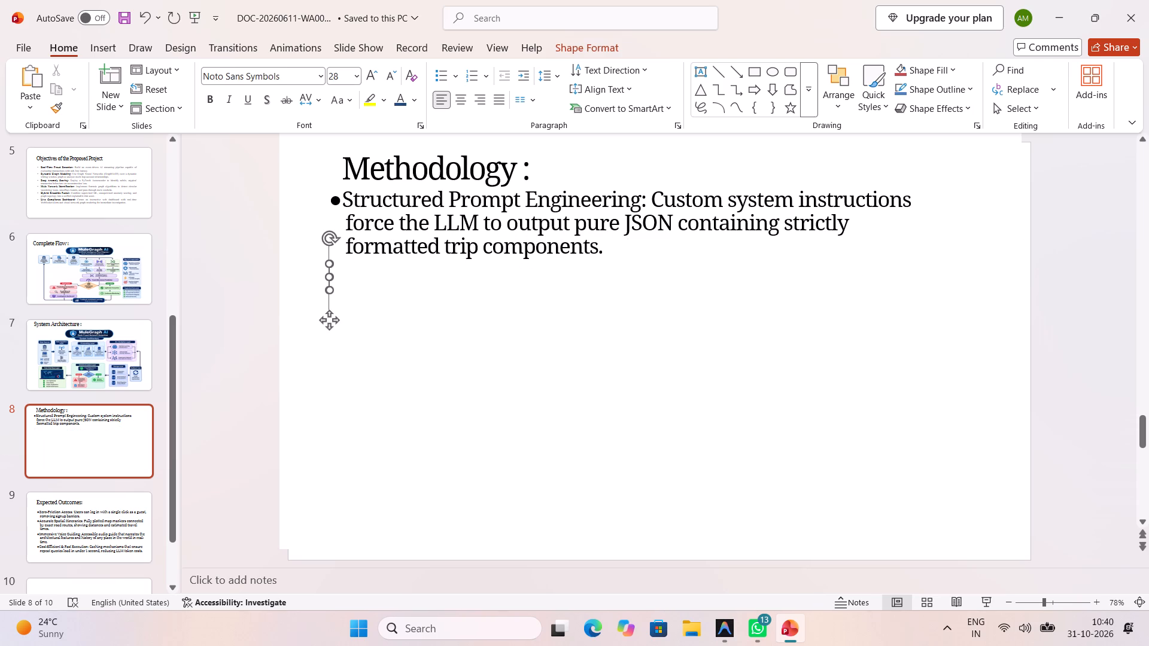
Delete the line "formatted trip components." at the end of the Structured Prompt Engineering bullet.
click(600, 249)
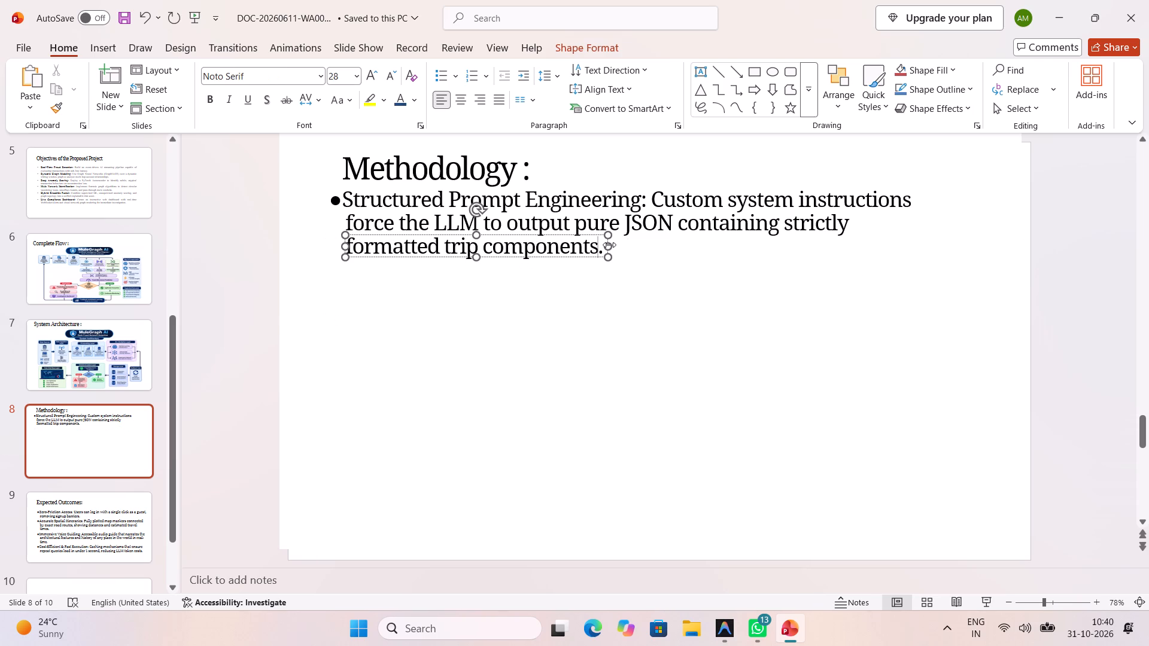
key(Right)
key(BackSpace)
key(BackSpace)
key(BackSpace)
key(BackSpace)
key(BackSpace)
key(BackSpace)
key(BackSpace)
key(BackSpace)
key(BackSpace)
key(BackSpace)
key(BackSpace)
key(BackSpace)
key(BackSpace)
key(BackSpace)
key(BackSpace)
key(BackSpace)
key(BackSpace)
key(BackSpace)
key(BackSpace)
key(BackSpace)
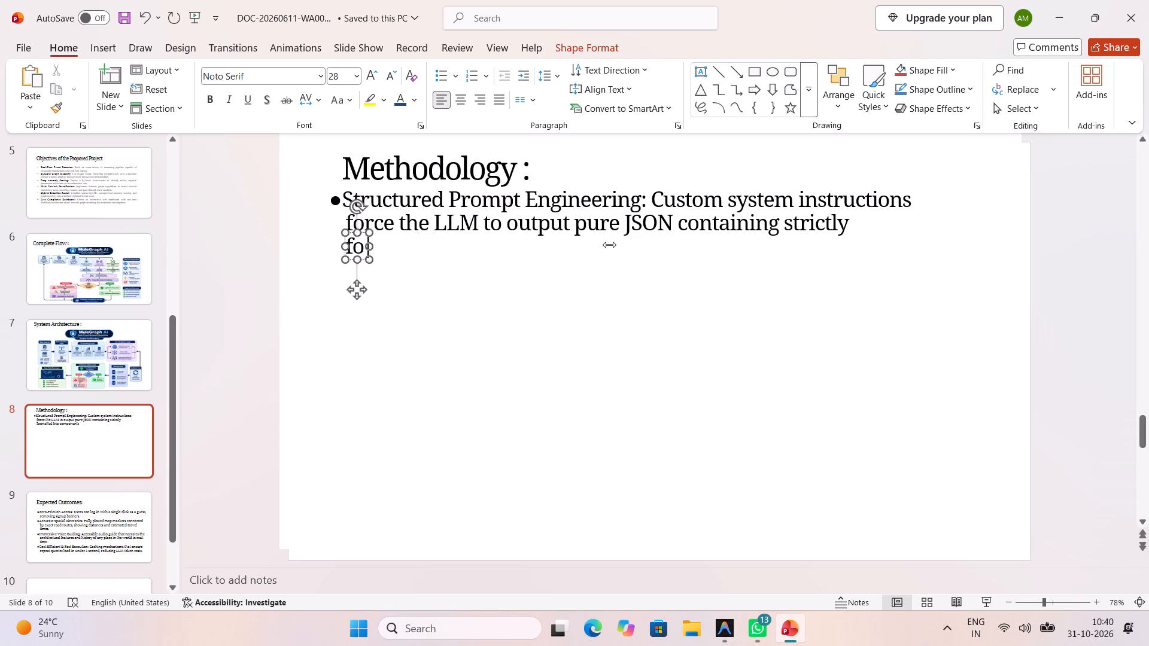
Delete the line "force the LLM to output pure JSON containing strictly" from the Structured Prompt Engineering bullet.
click(850, 221)
click(844, 221)
double_click(844, 221)
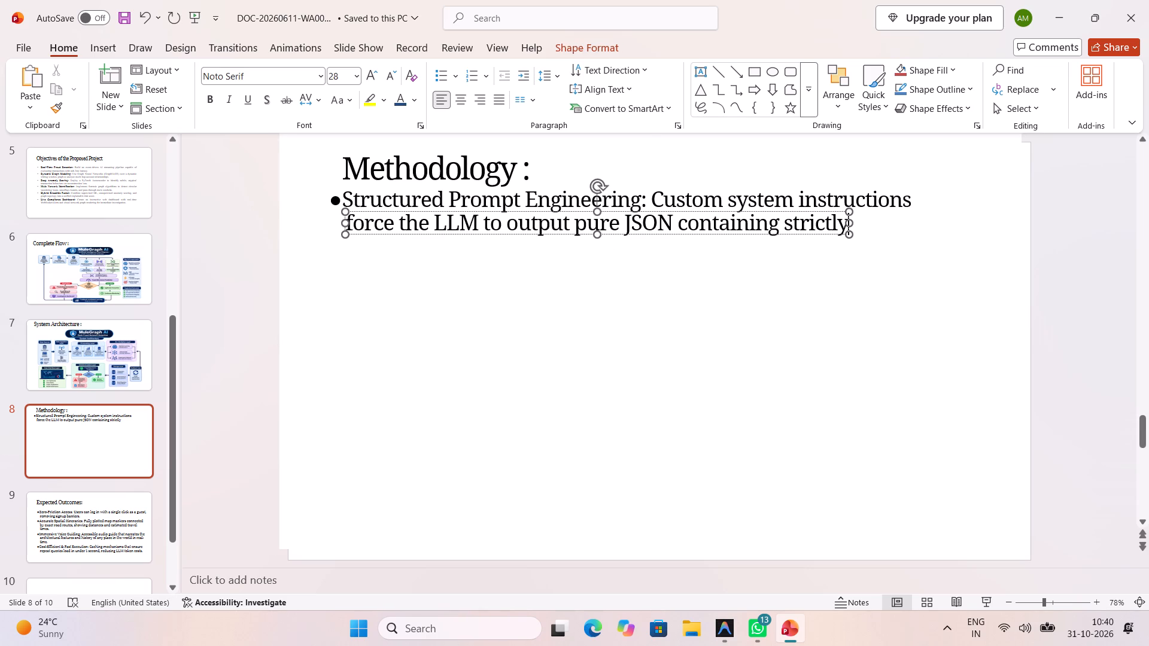
drag(844, 221, 394, 176)
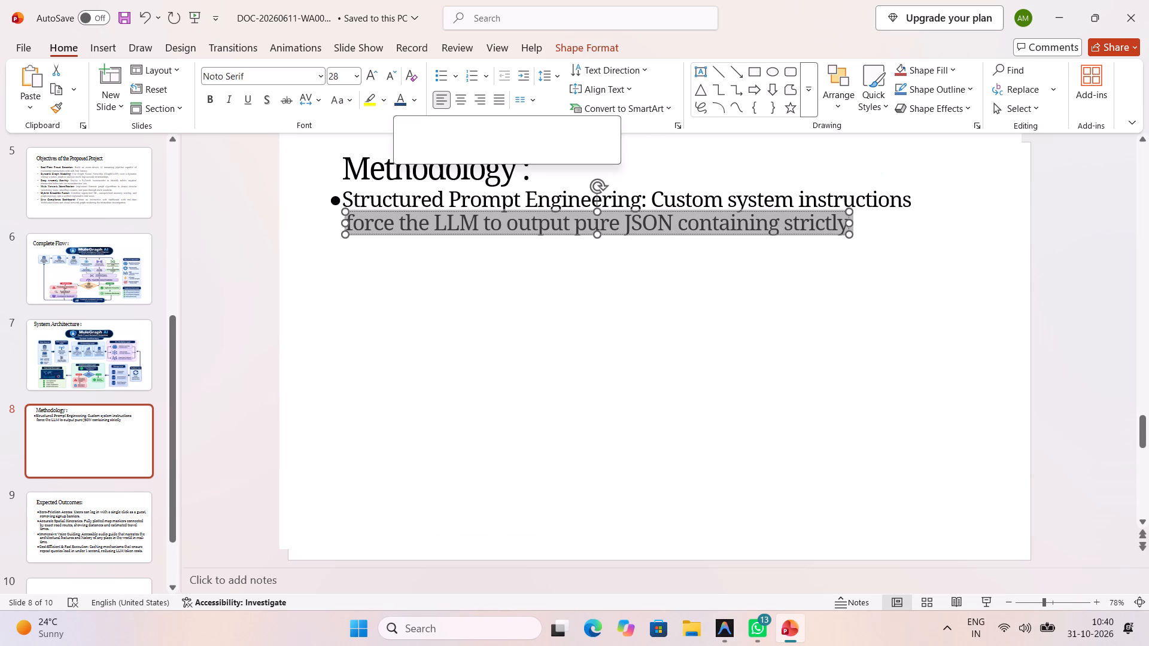
key(BackSpace)
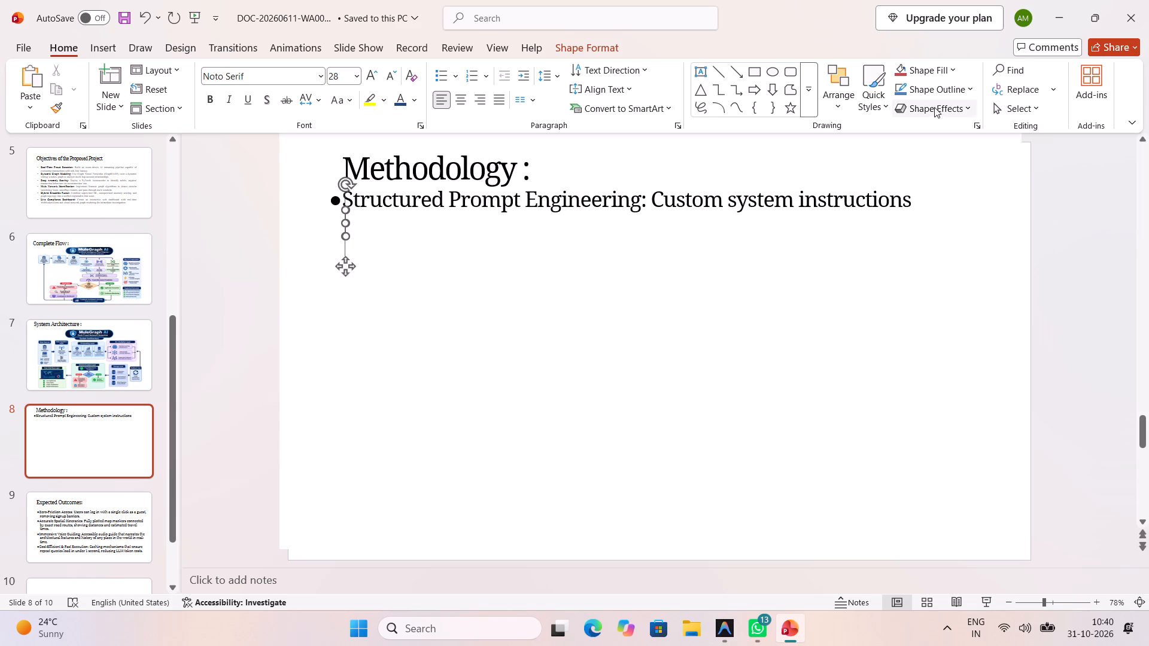
Delete the last old line, "Structured Prompt Engineering: Custom system instructions", together with its bullet mark.
click(908, 199)
click(908, 199)
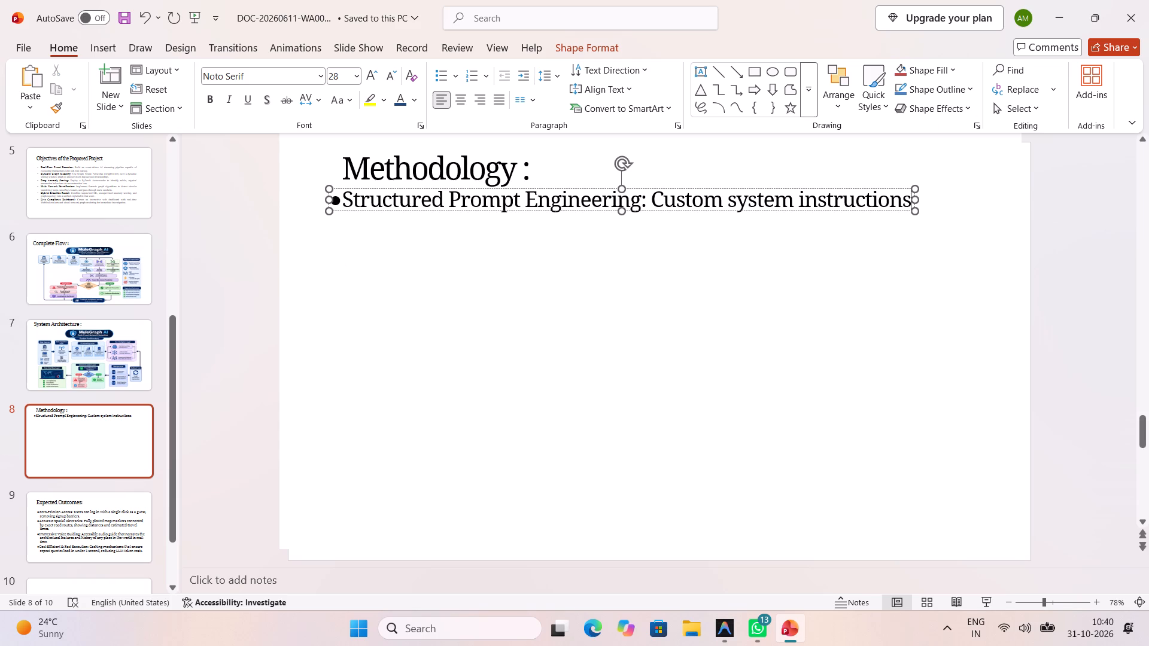
drag(908, 199, 366, 228)
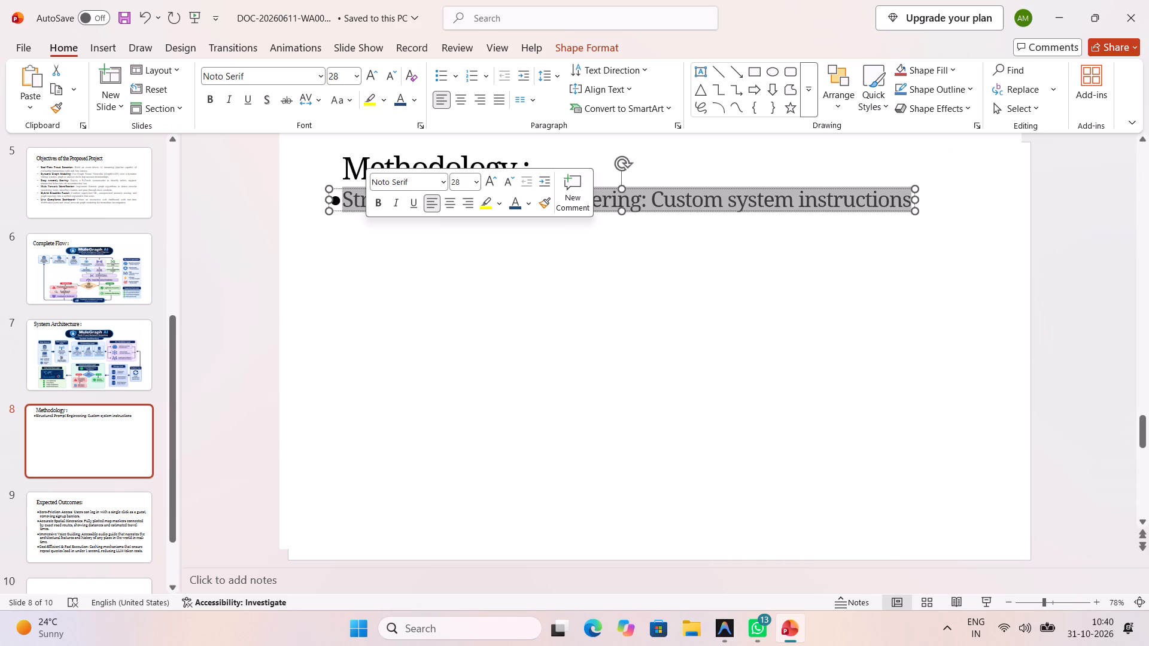
key(BackSpace)
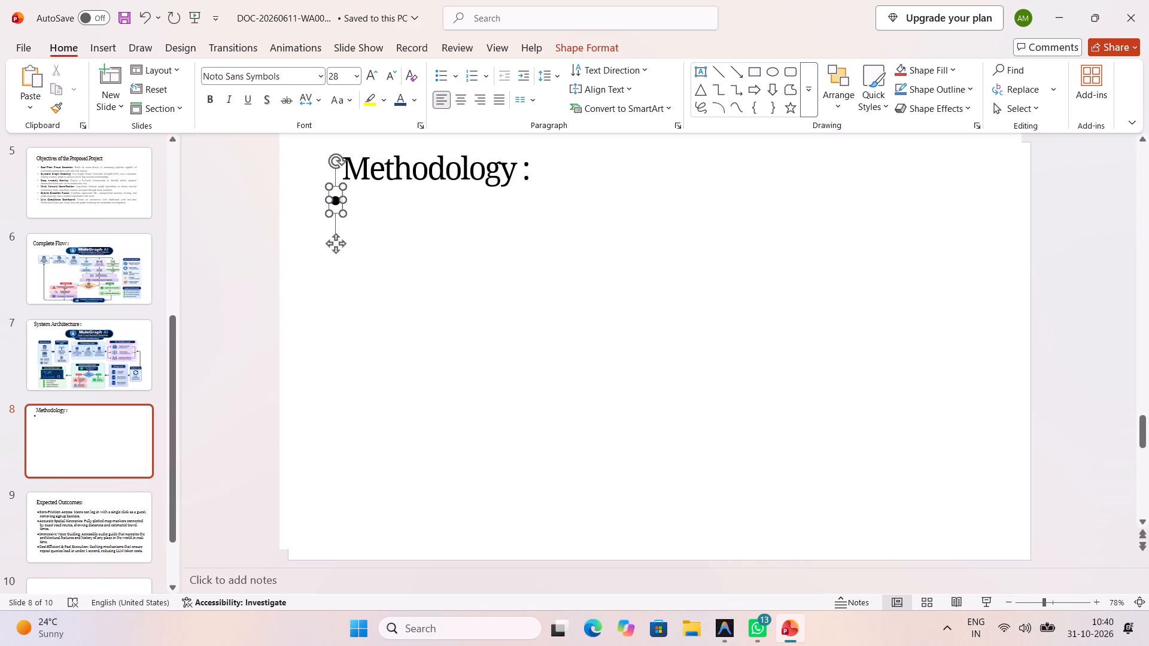
key(BackSpace)
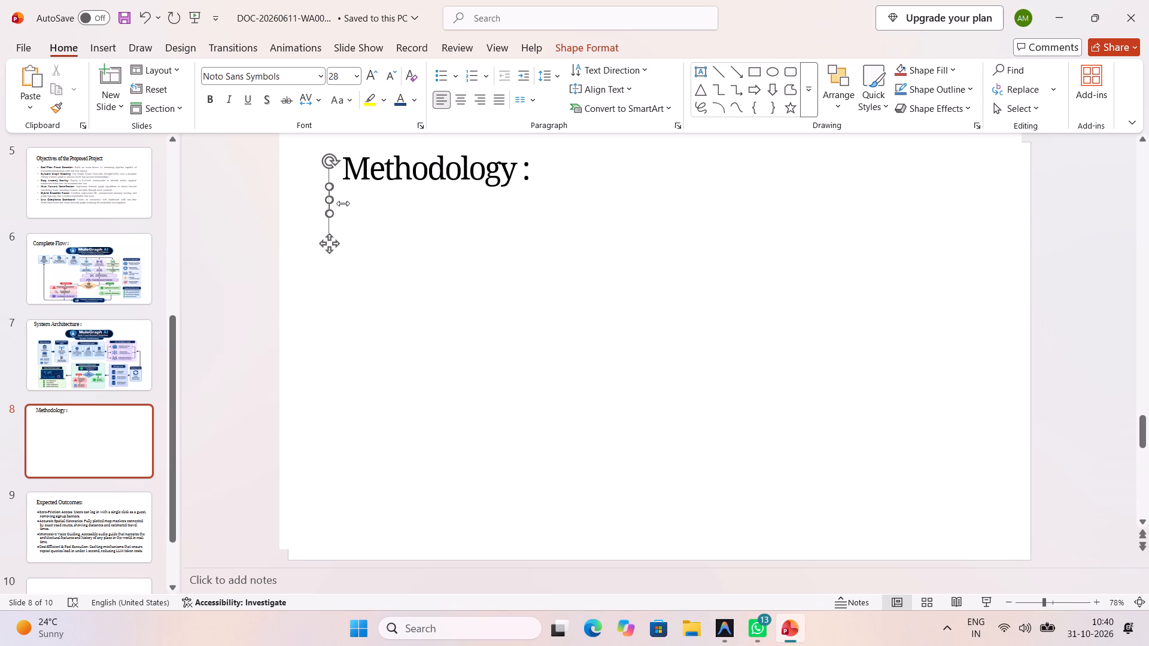
Paste the copied methodology text into the emptied text box below the Methodology title.
key(ctrl+v)
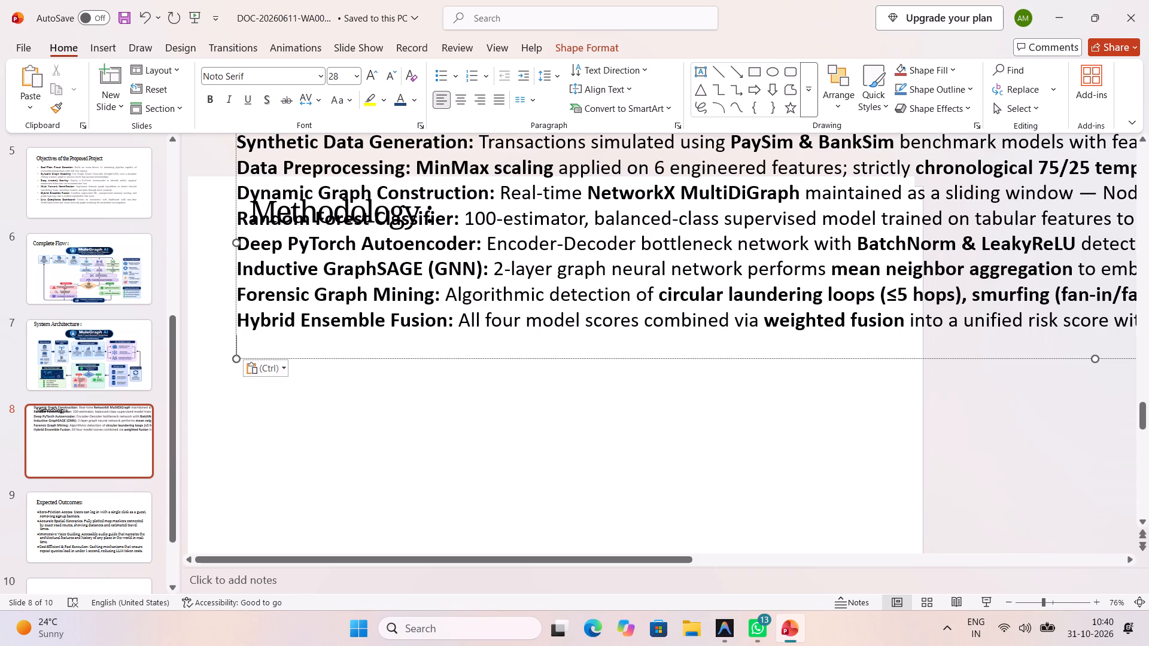
Narrow the pasted text box from its far end so the methodology lines wrap to about the slide's width.
scroll(1148, 96, left, 7)
scroll(852, 269, left, 2)
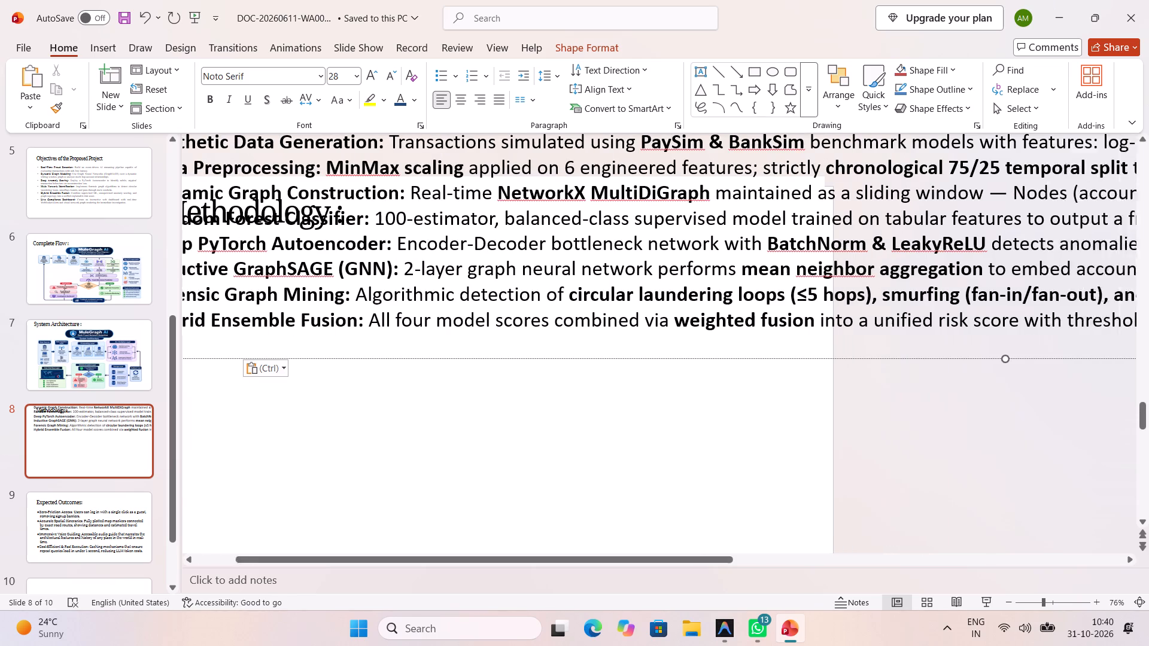
scroll(852, 269, left, 10)
scroll(1093, 205, left, 8)
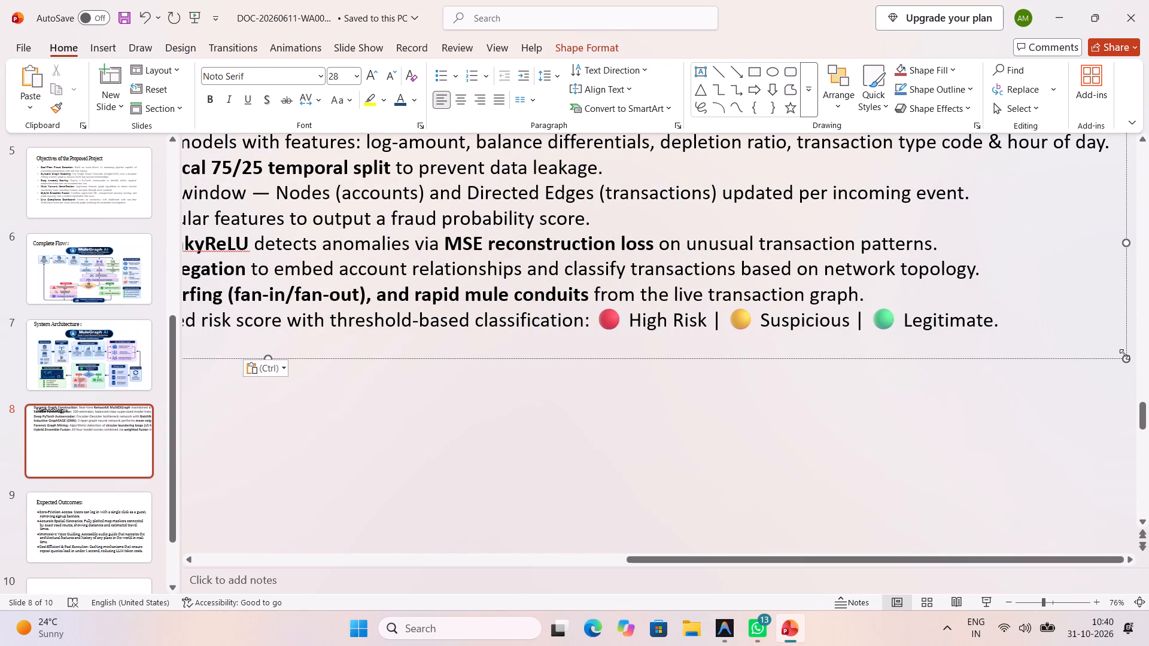
drag(1124, 354, 1027, 351)
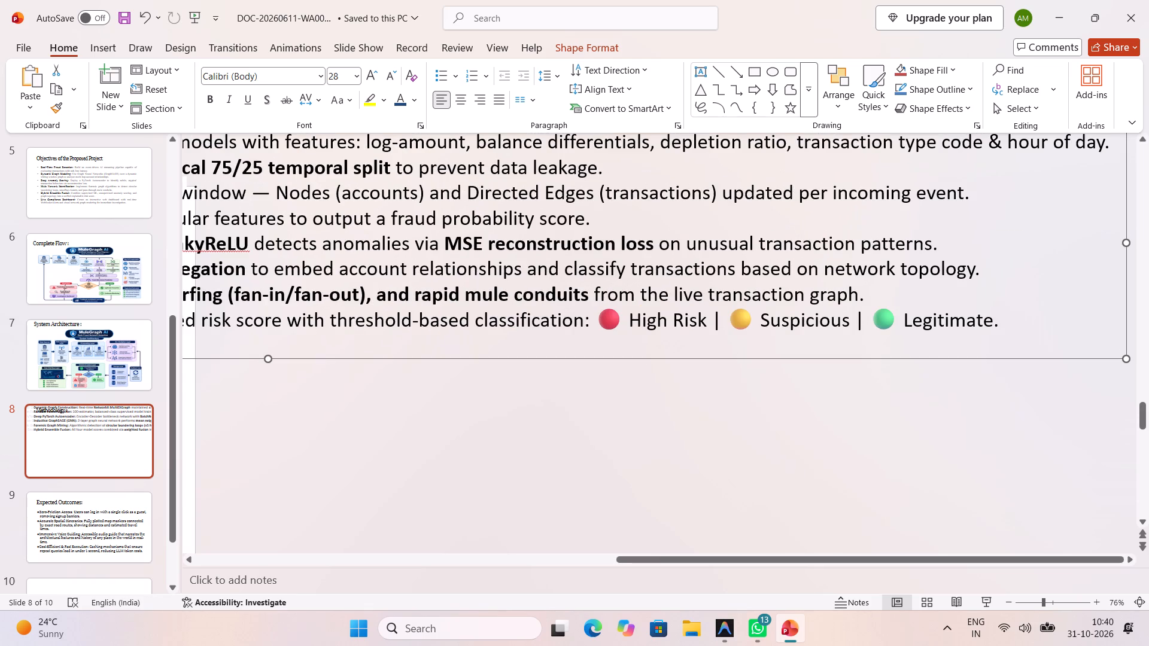
drag(1126, 359, 899, 368)
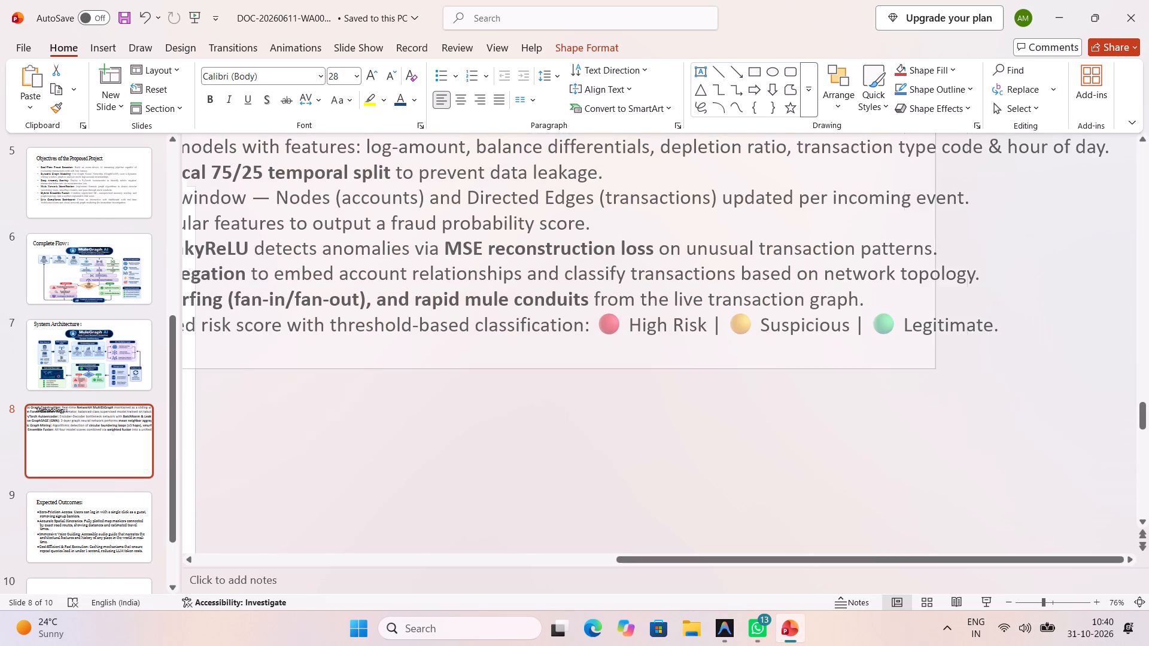
drag(899, 368, 227, 373)
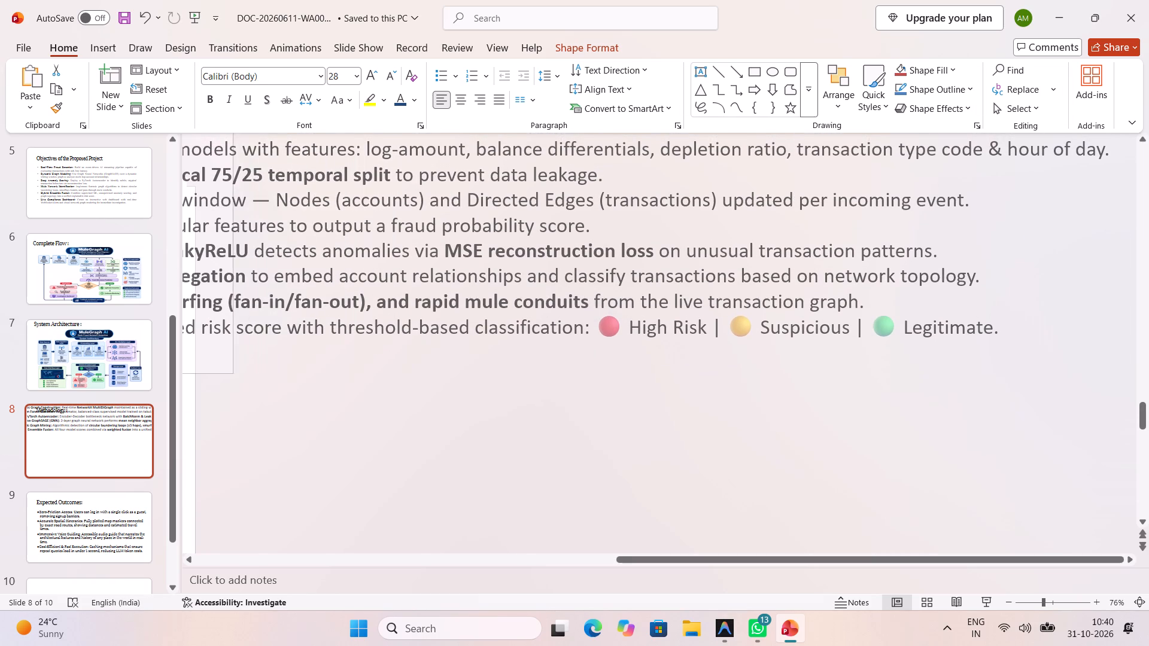
drag(227, 373, 190, 374)
Format all the pasted methodology text on slide 8 in Times New Roman, size 20.
scroll(400, 406, down, 6)
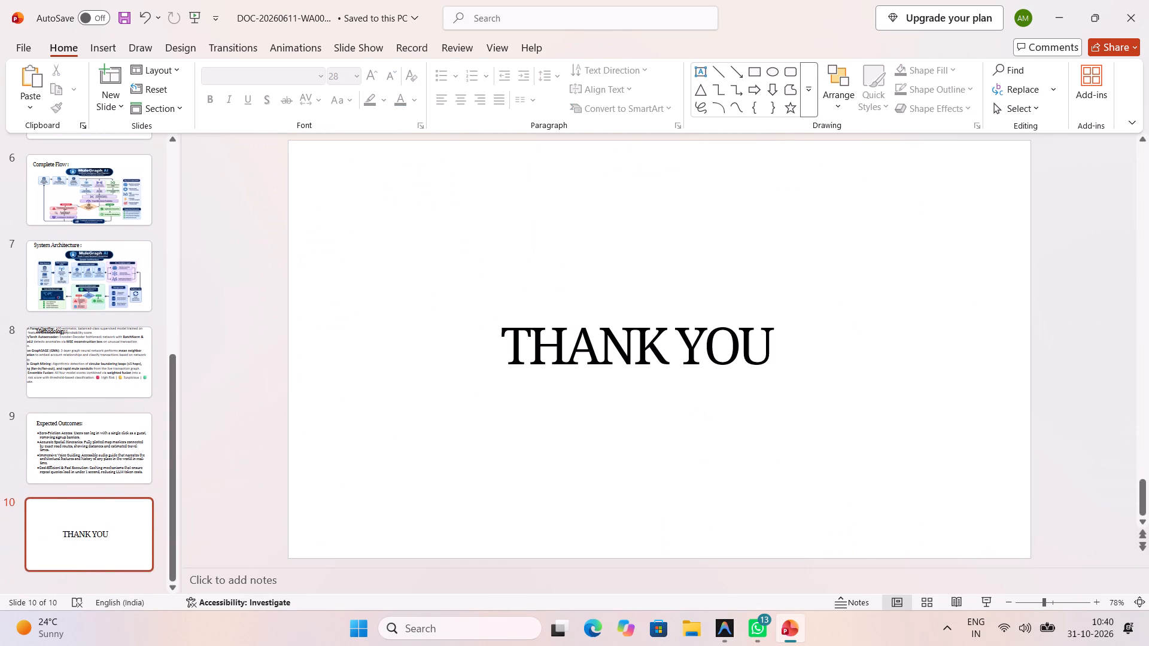
scroll(400, 406, up, 7)
click(104, 432)
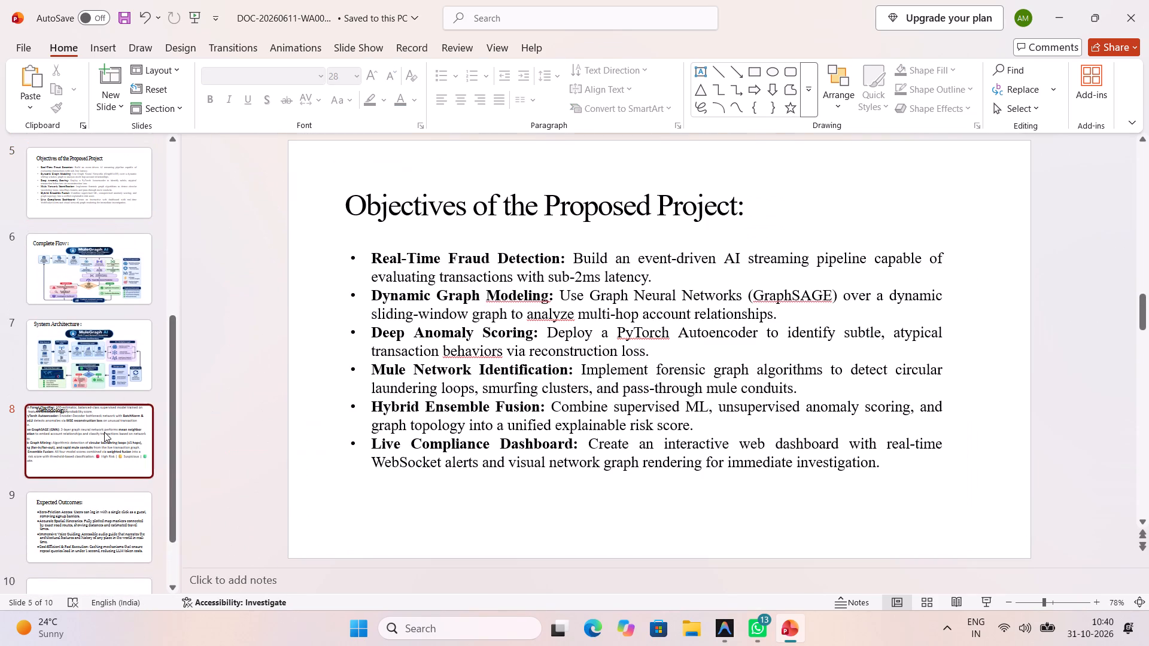
scroll(497, 284, up, 2)
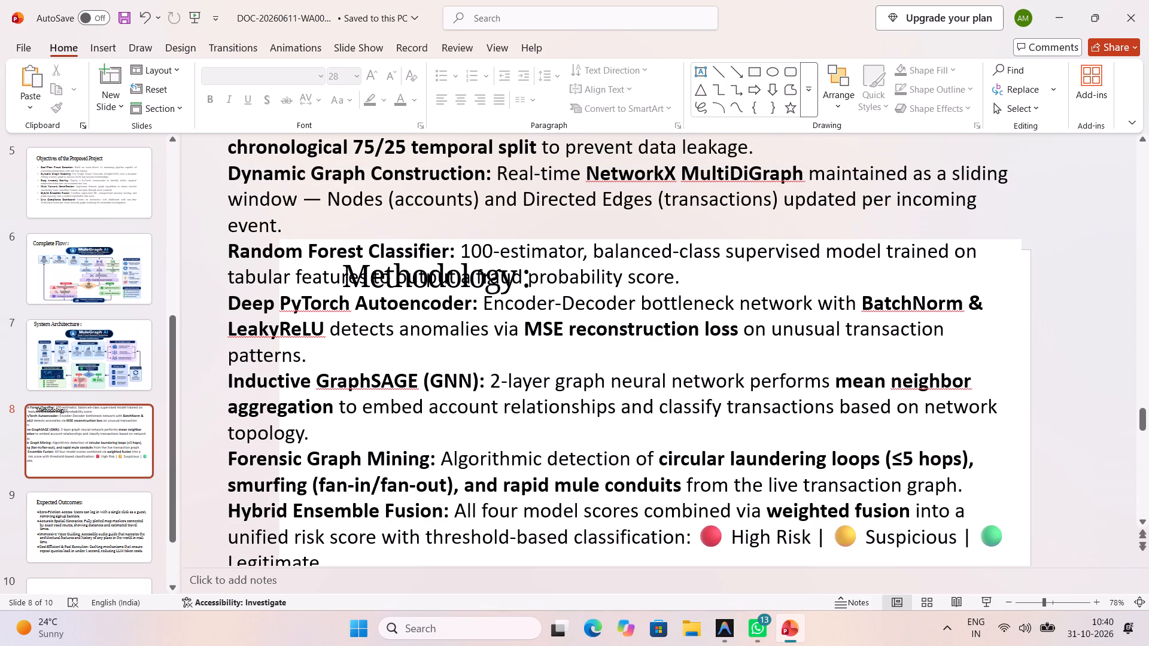
scroll(497, 284, up, 1)
scroll(789, 385, down, 3)
scroll(711, 403, up, 6)
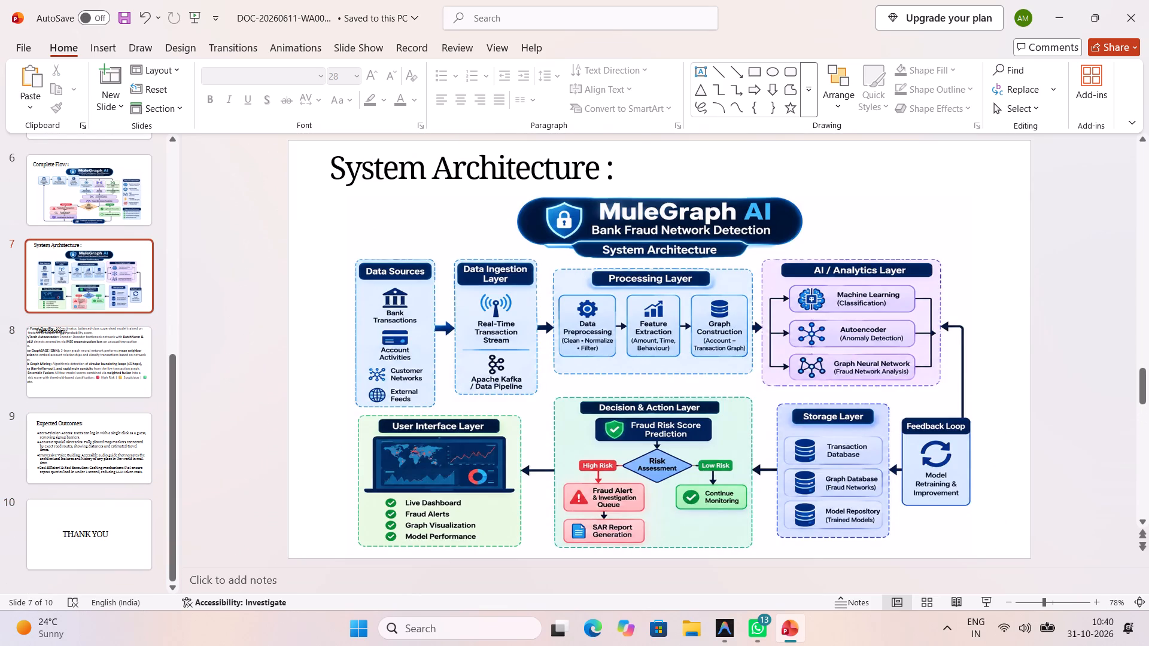
click(127, 374)
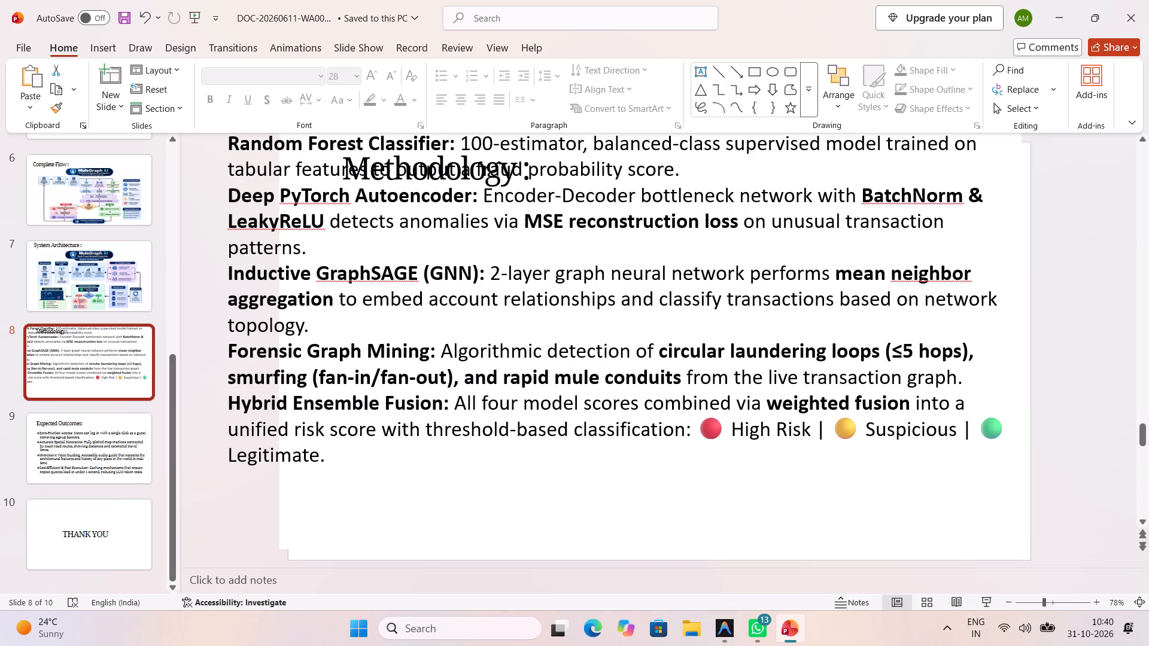
click(411, 396)
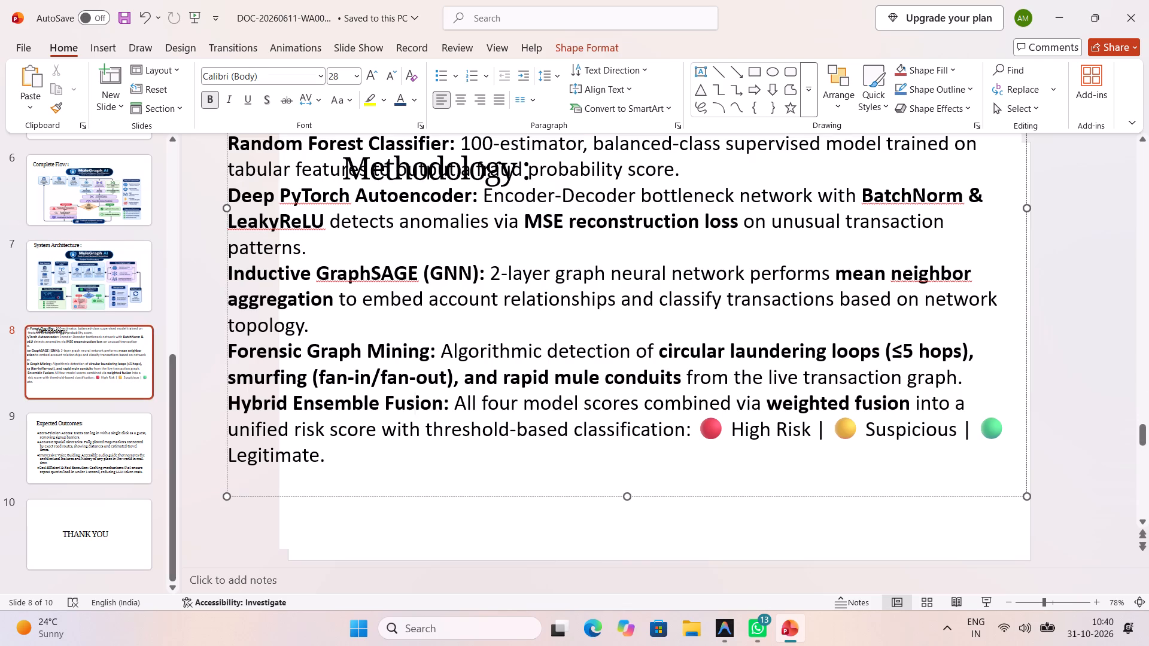
double_click(645, 480)
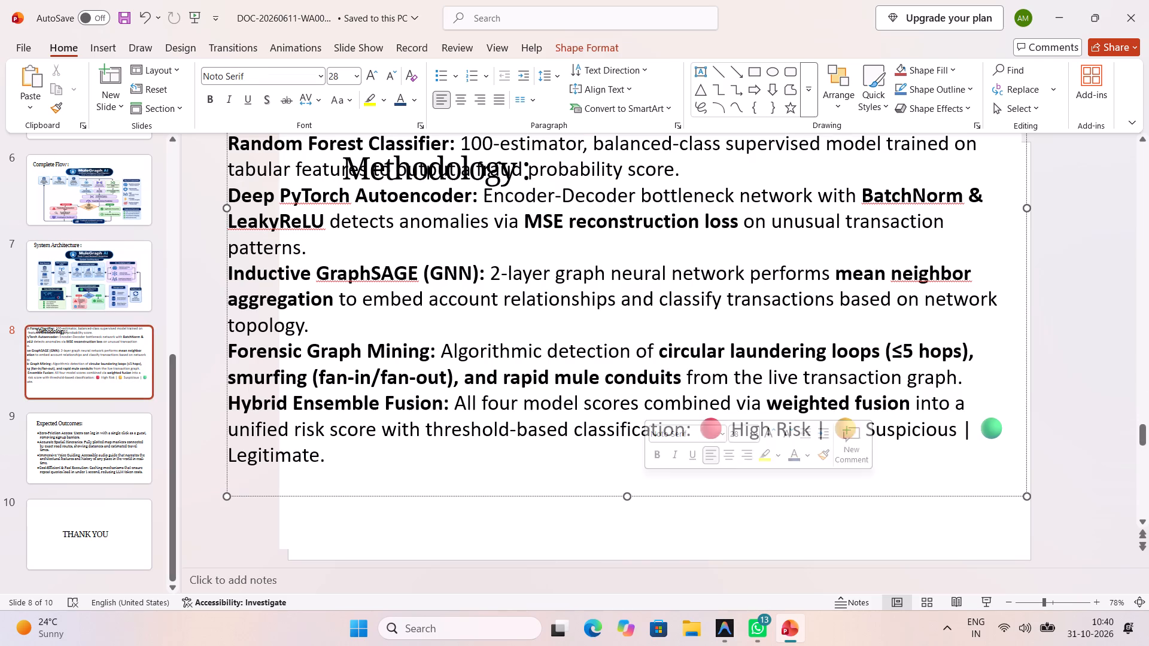
click(332, 449)
drag(332, 449, 236, 132)
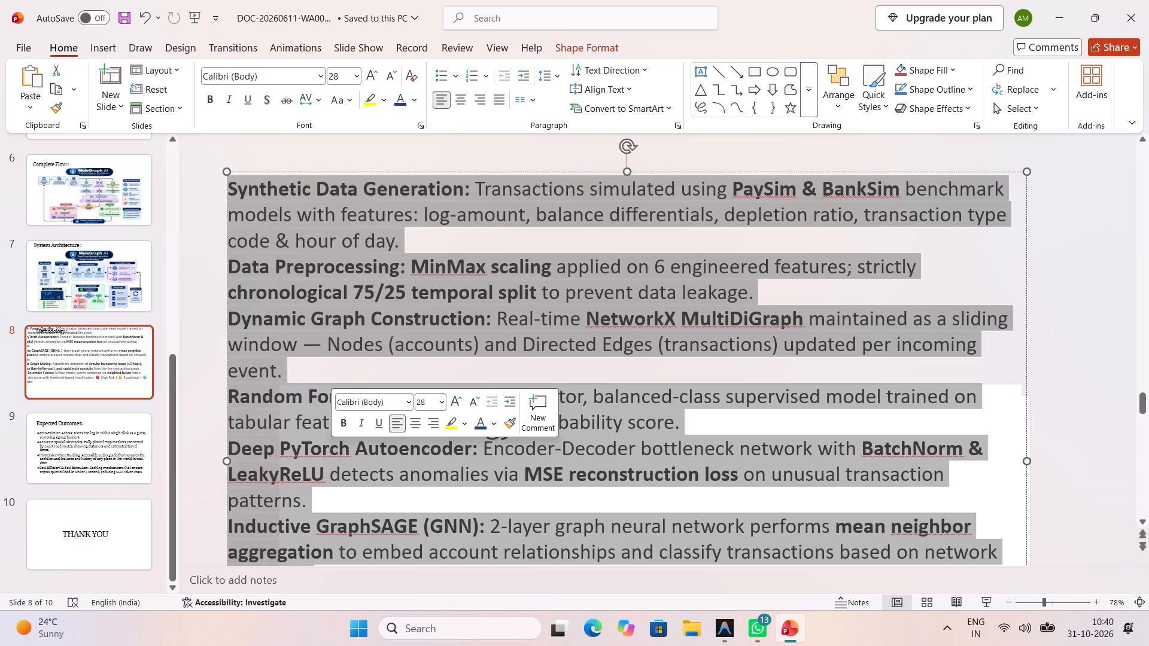
drag(236, 132, 240, 59)
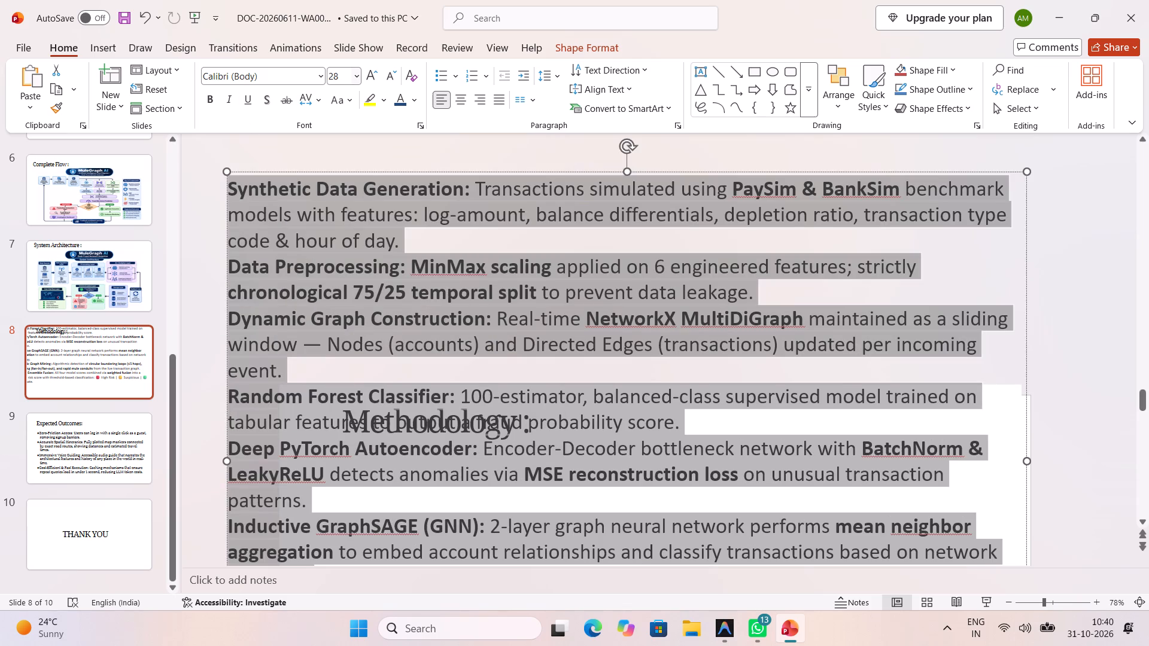
click(354, 75)
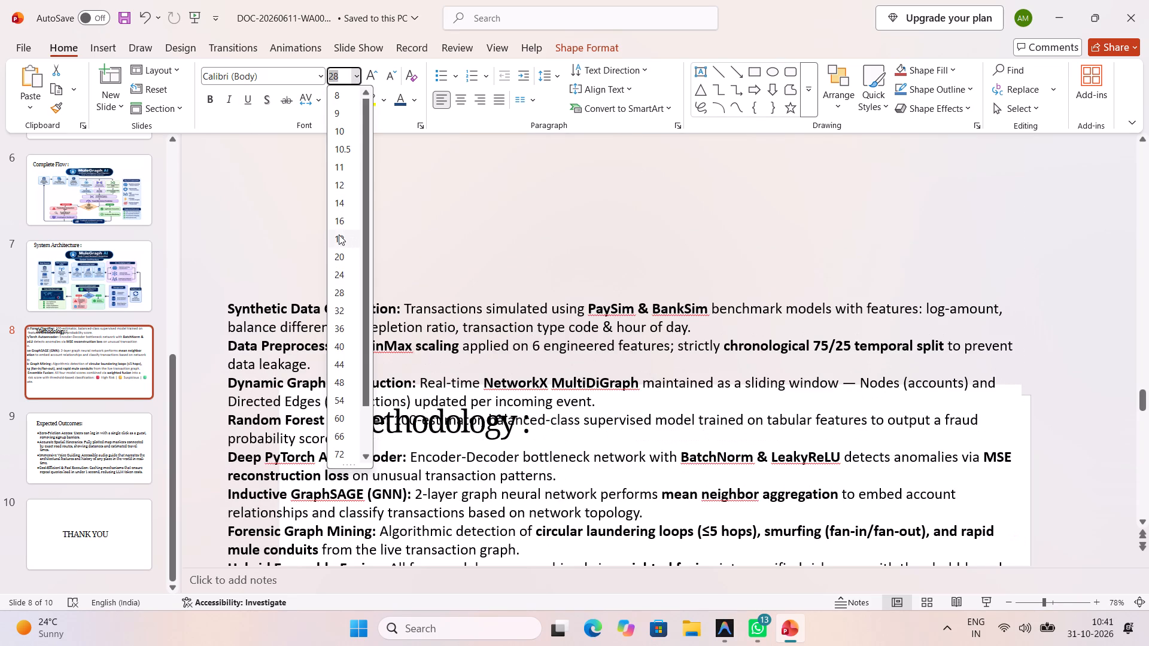
drag(339, 237, 320, 76)
click(320, 76)
text(tim)
key(Return)
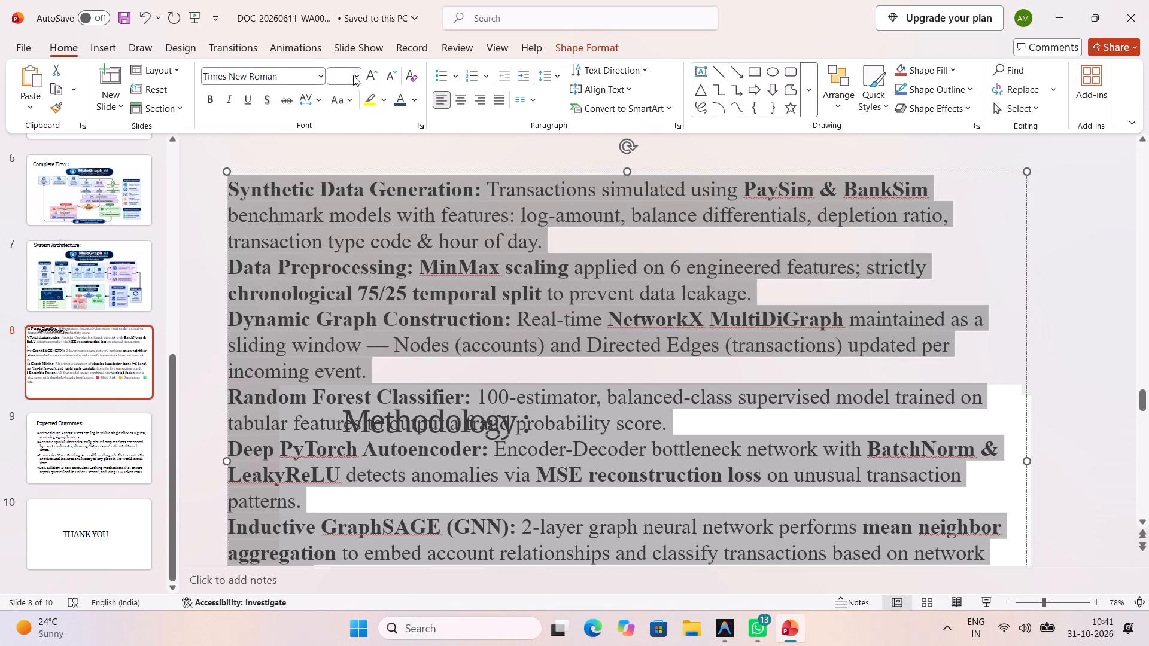
click(355, 77)
click(345, 249)
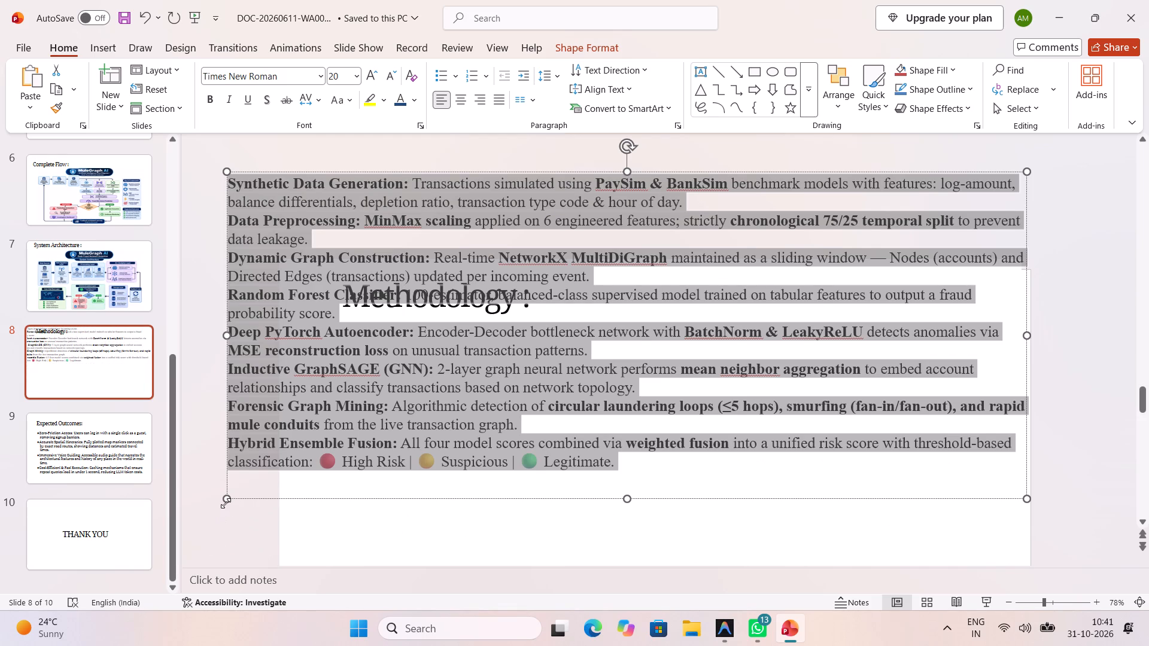
Narrow the methodology text box on both sides so it fits within the slide's side margins.
drag(227, 499, 309, 524)
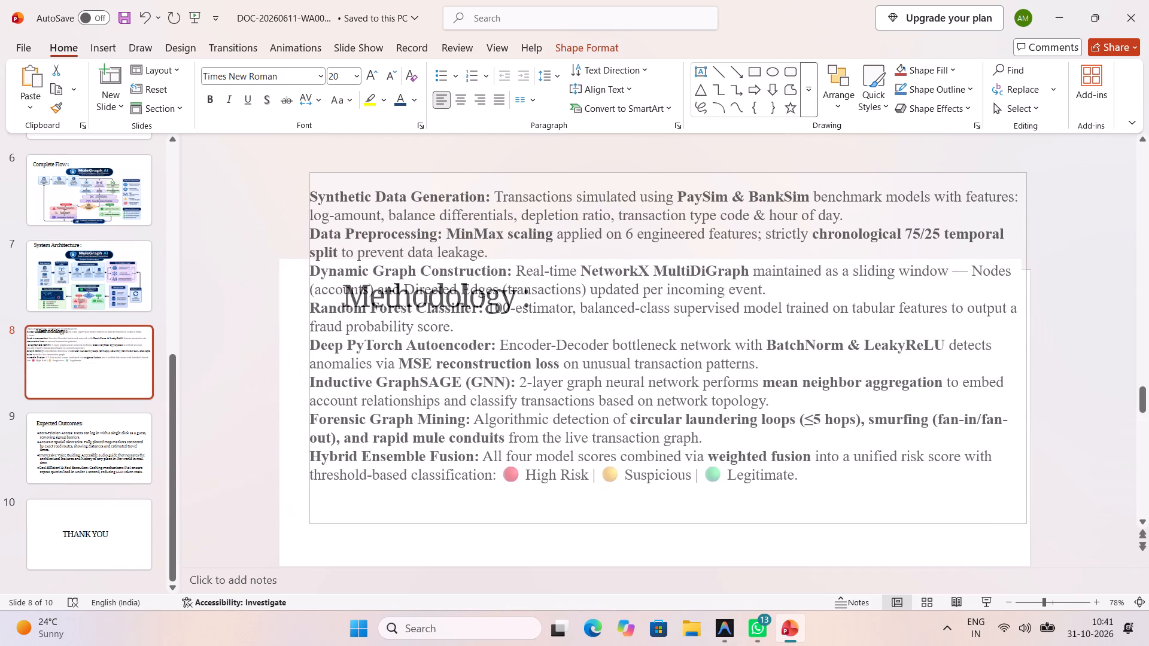
drag(309, 524, 309, 526)
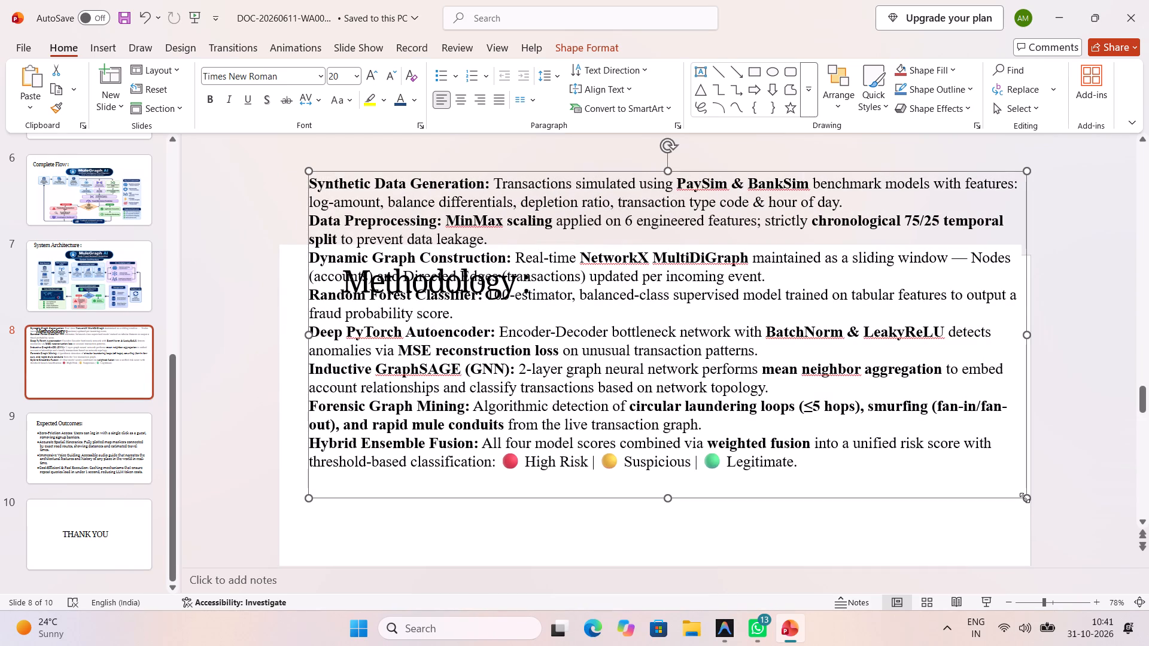
drag(1025, 498, 925, 461)
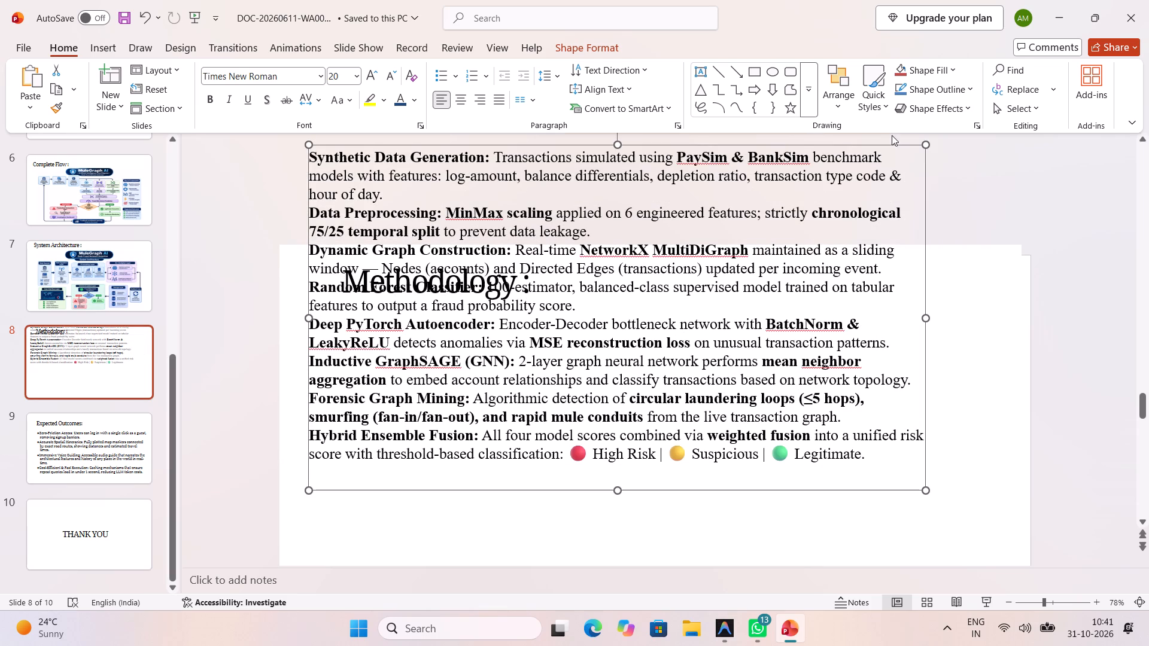
Move the methodology text box on slide 8 down below the Methodology title and shift it across to nearly line up with the title's start.
drag(889, 145, 889, 284)
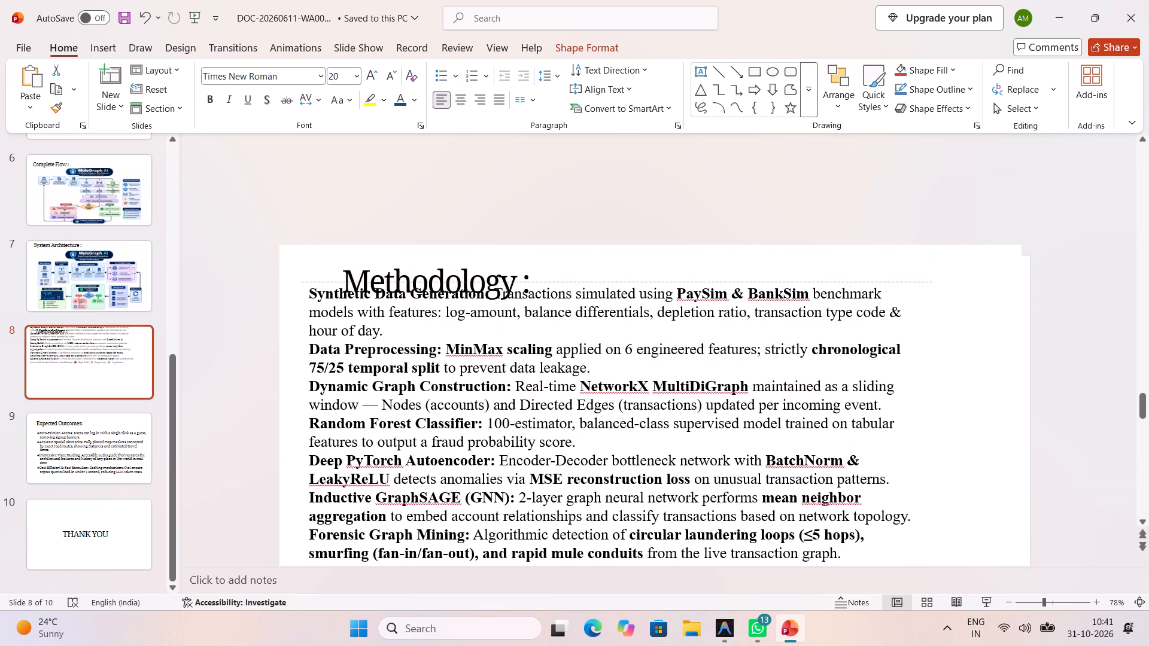
drag(889, 284, 897, 303)
scroll(897, 303, down, 1)
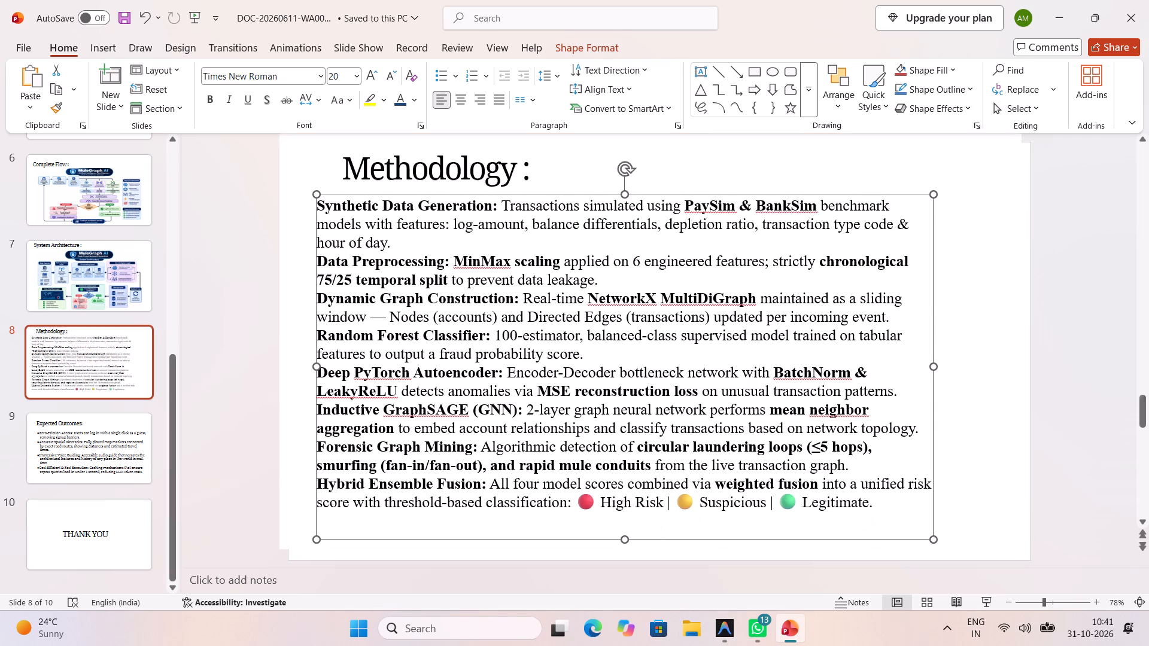
scroll(897, 303, down, 1)
scroll(798, 264, up, 2)
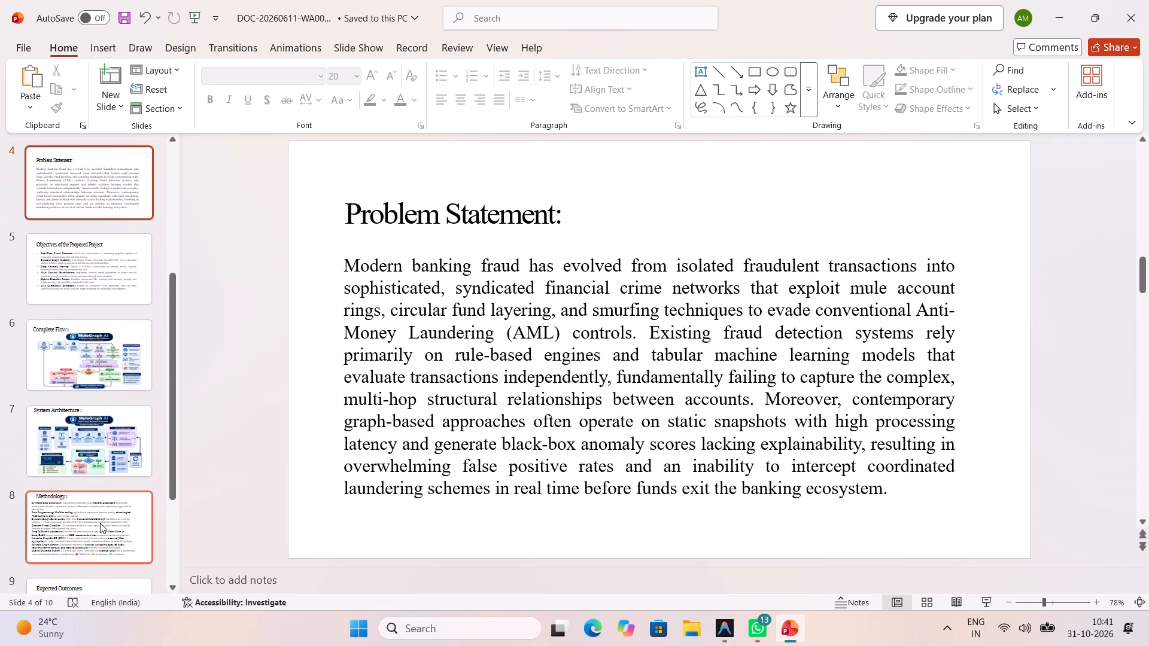
click(100, 523)
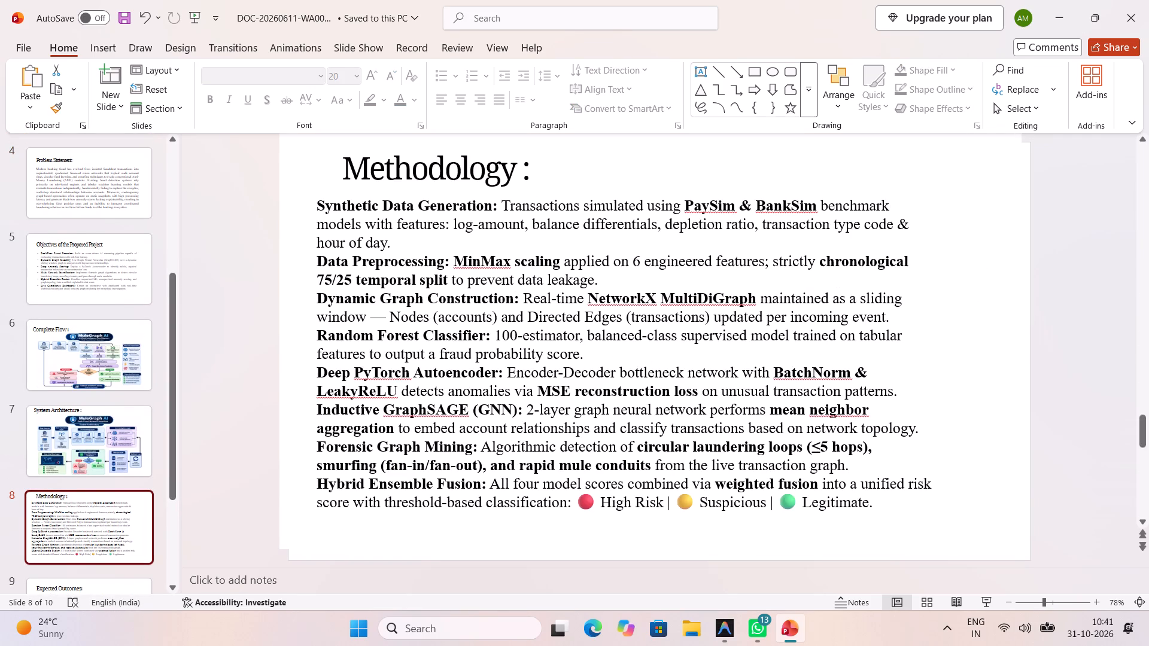
click(686, 209)
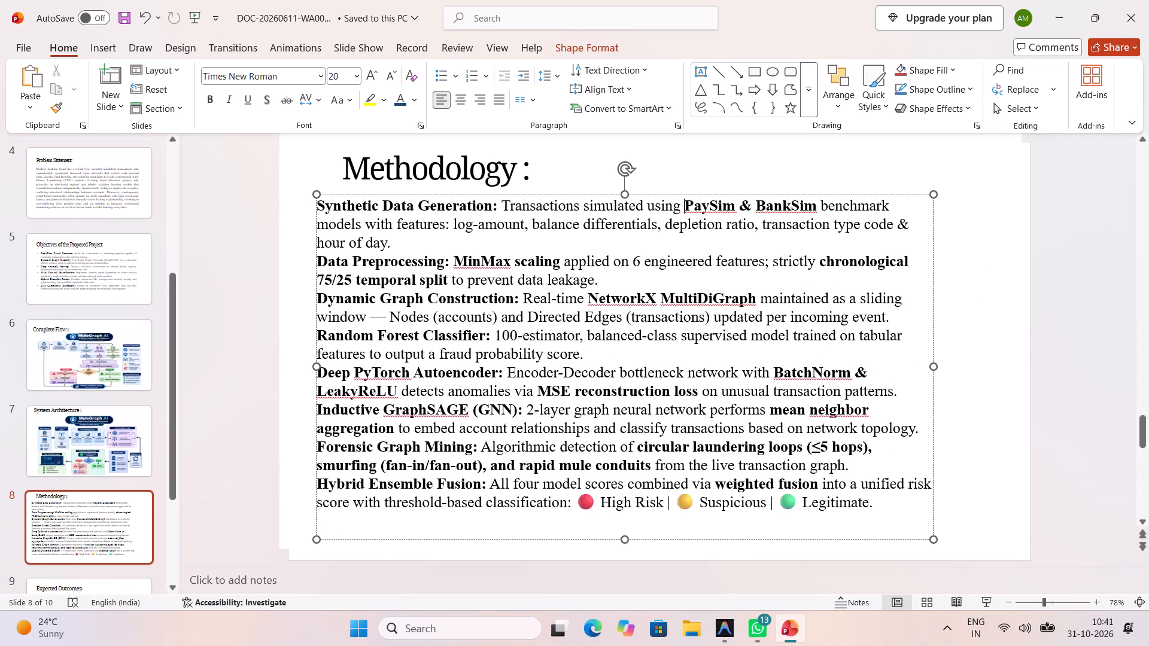
drag(684, 194, 706, 192)
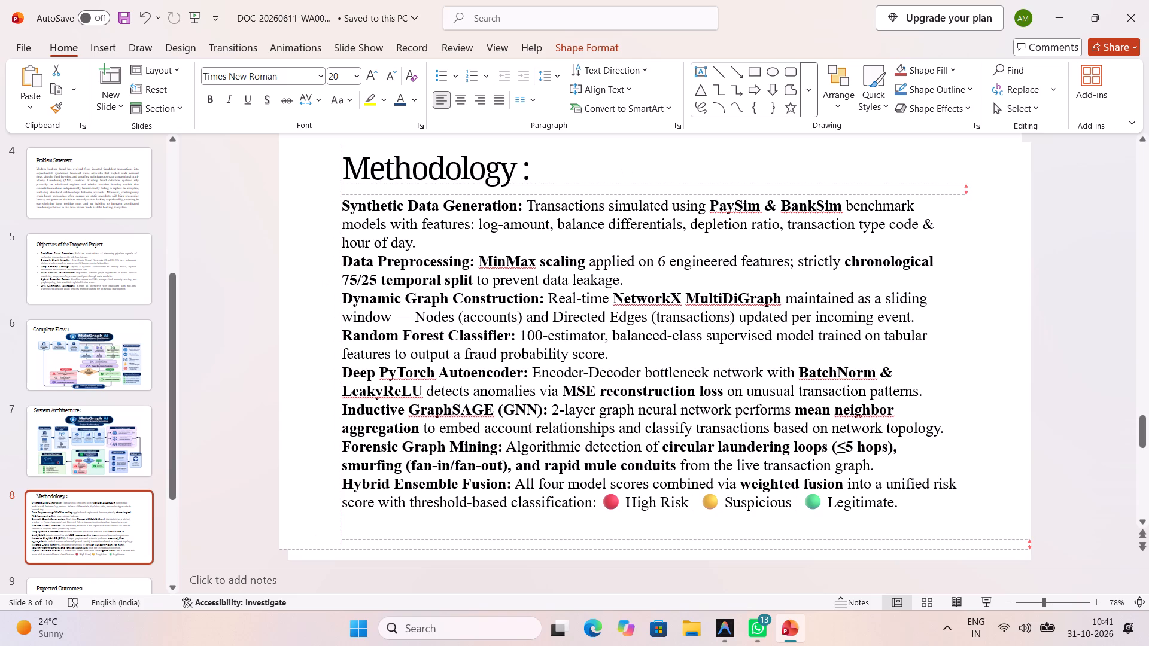
drag(706, 192, 705, 195)
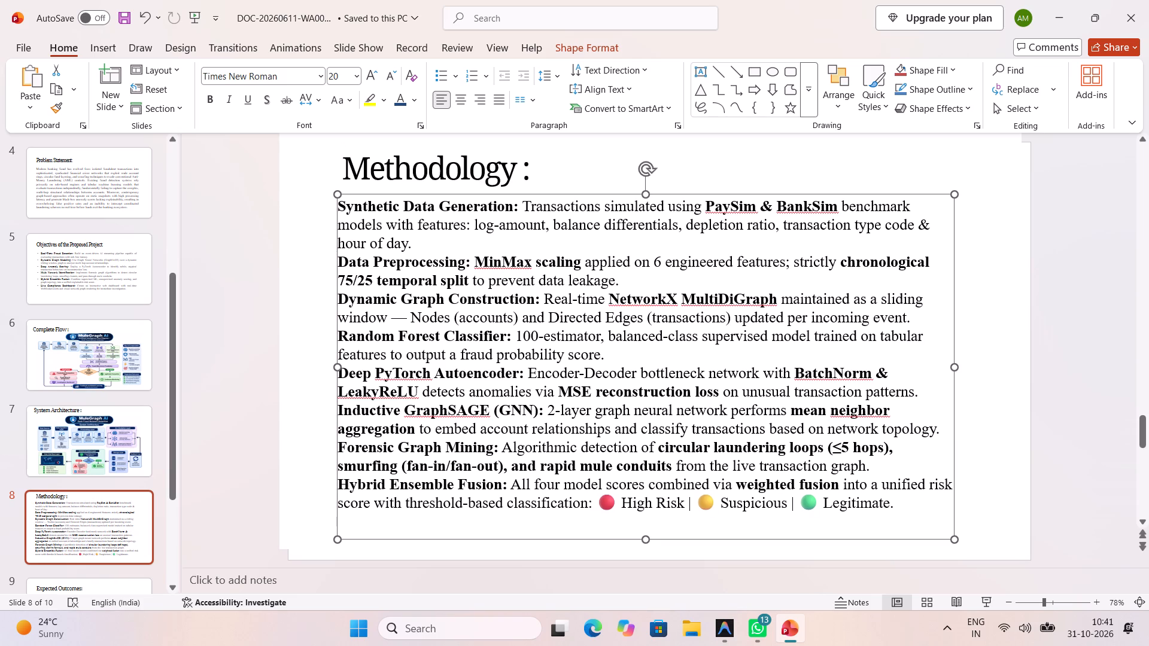
Justify all the methodology text on slide 8.
click(894, 504)
drag(894, 504, 872, 500)
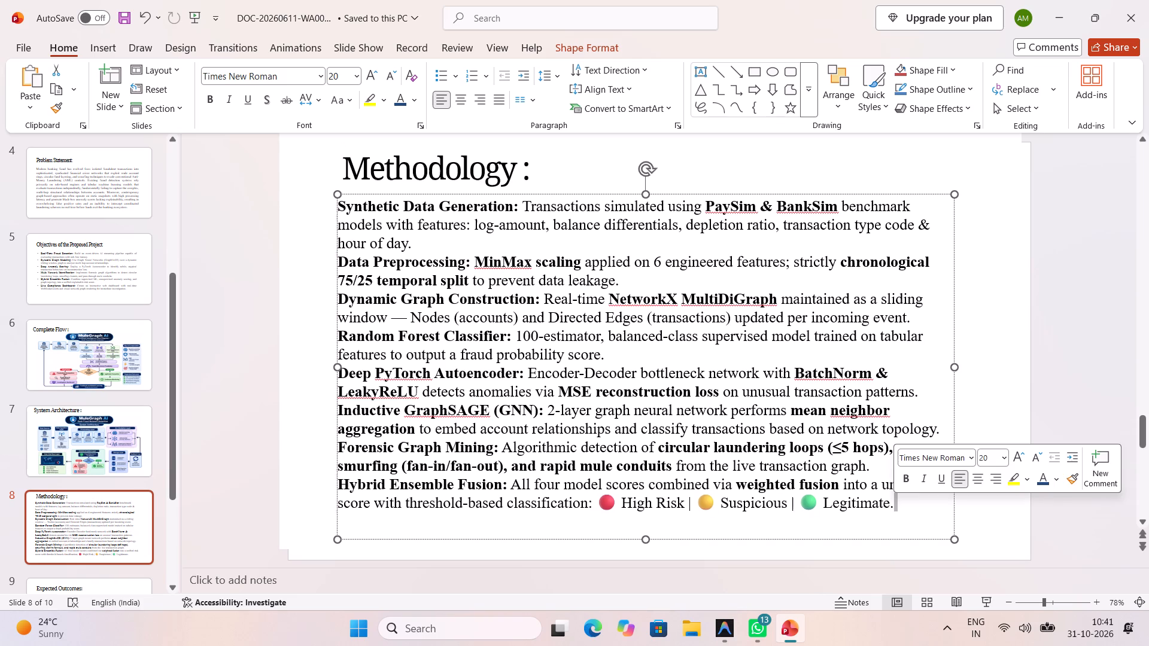
drag(872, 500, 353, 197)
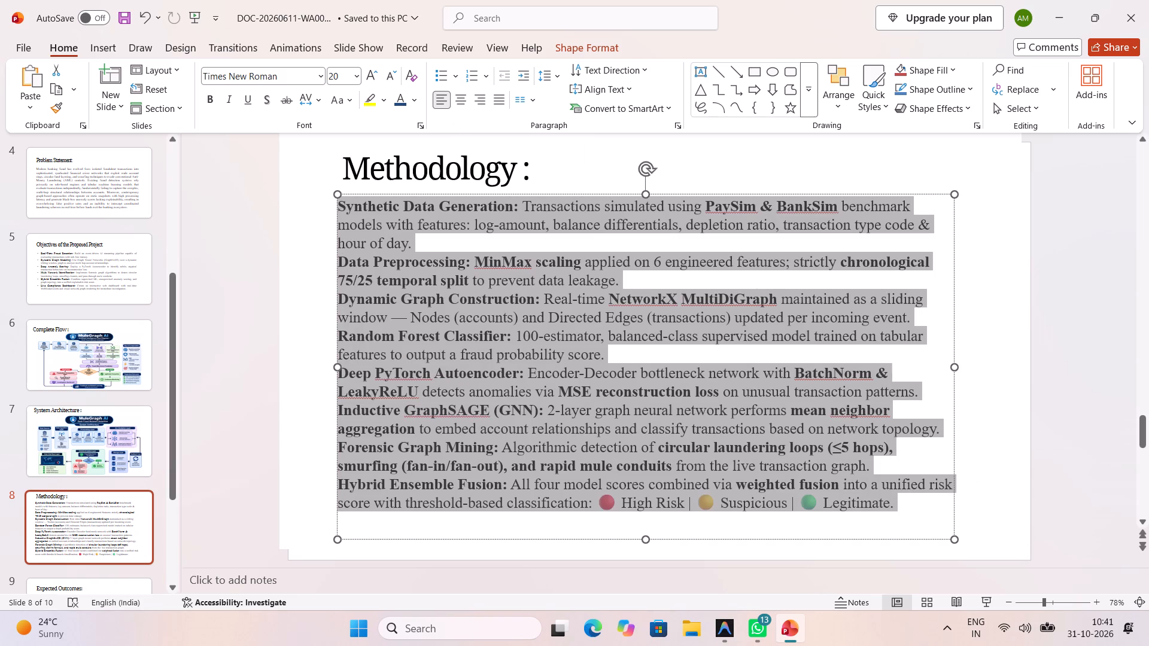
click(497, 98)
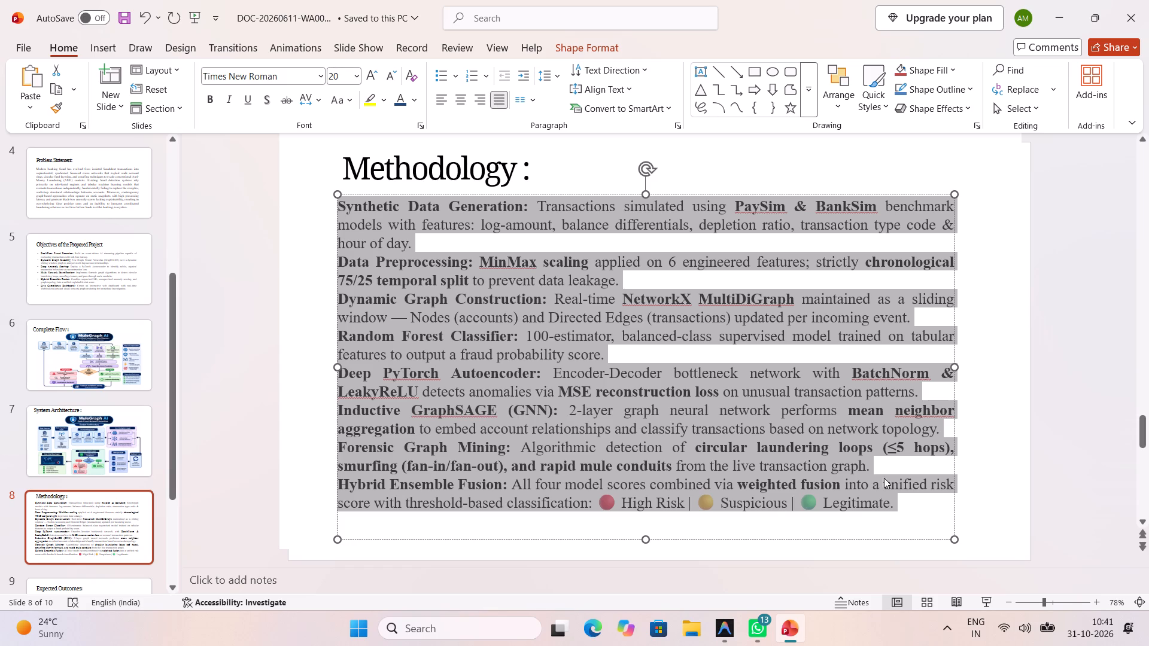
click(913, 510)
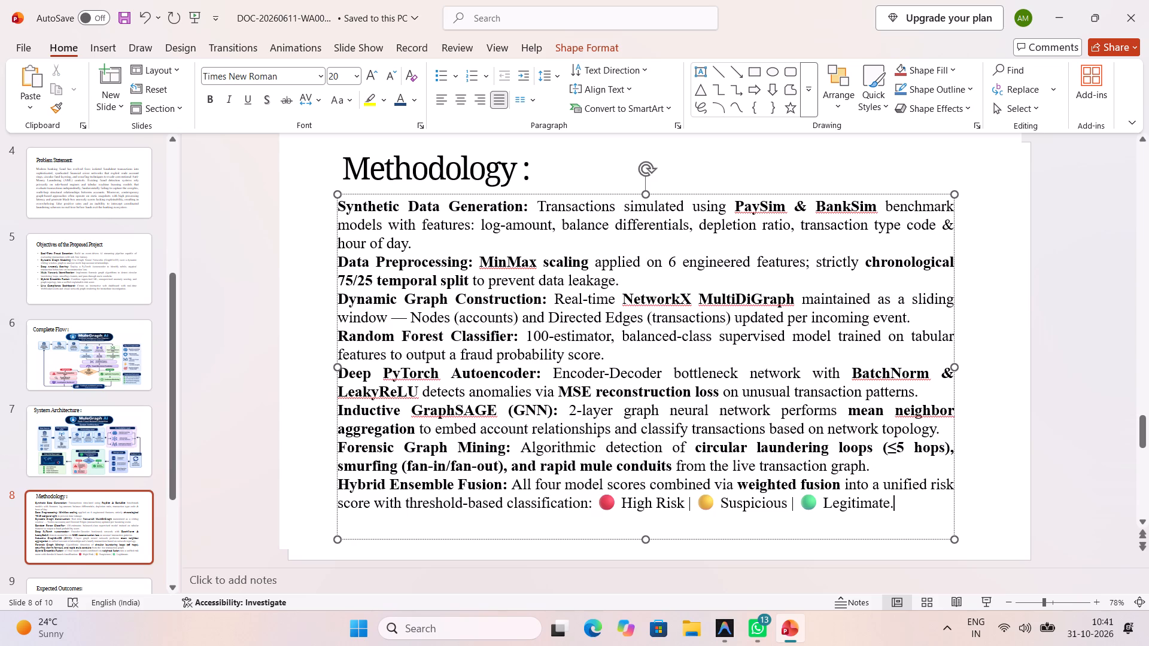
Remove the bold from "PaySim & BankSim" in the Synthetic Data Generation point.
click(877, 208)
drag(877, 208, 751, 208)
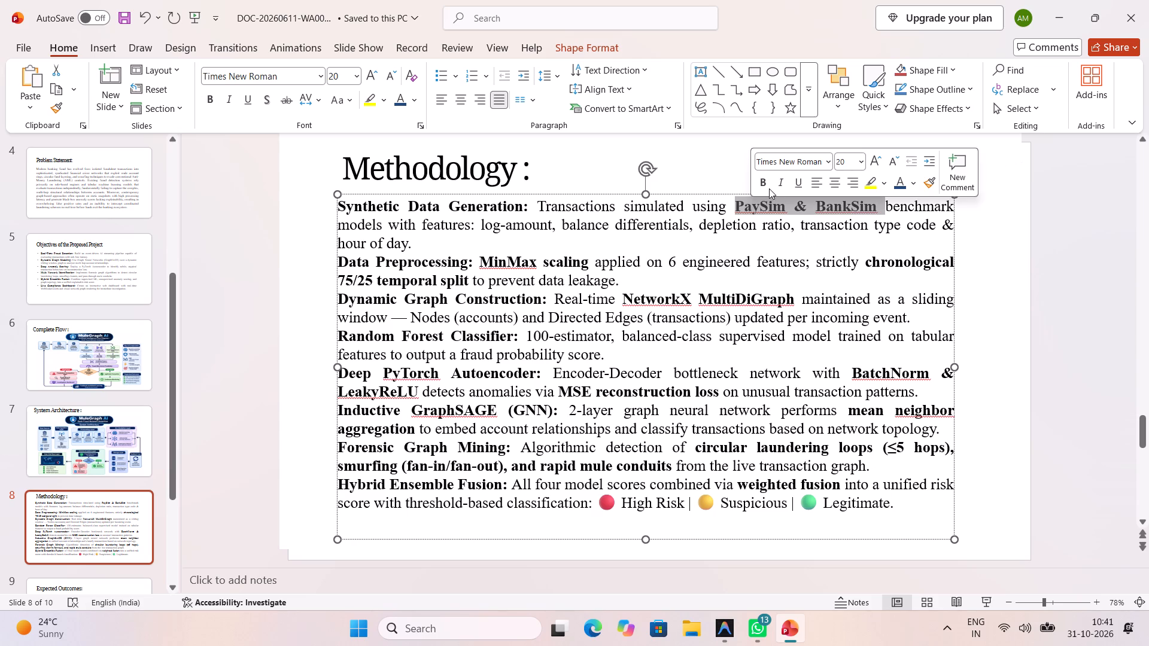
click(766, 187)
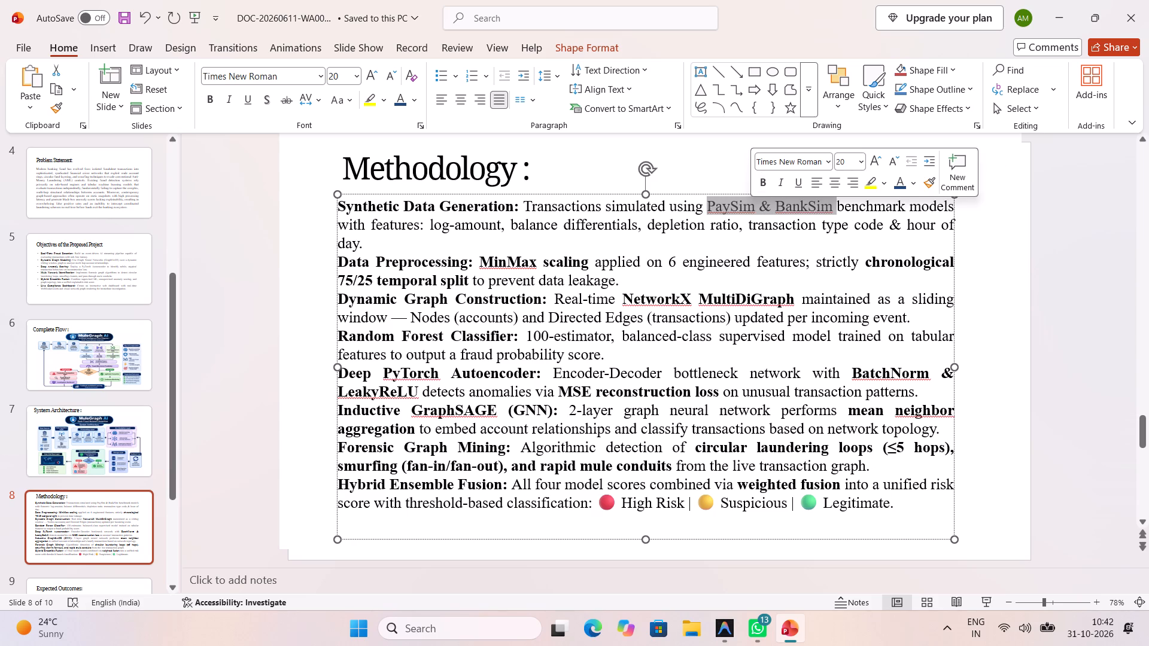
Remove the bold from "chronological 75/25 temporal split" and "MinMax scaling" in the Data Preprocessing point.
click(470, 278)
drag(470, 278, 467, 277)
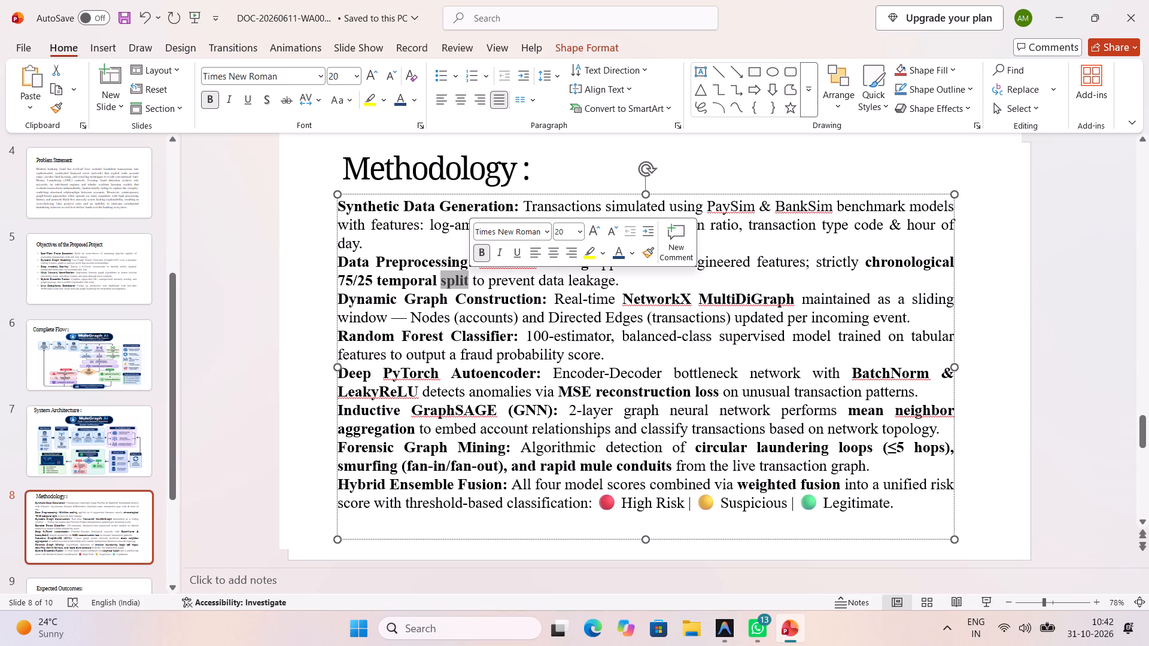
drag(467, 277, 873, 257)
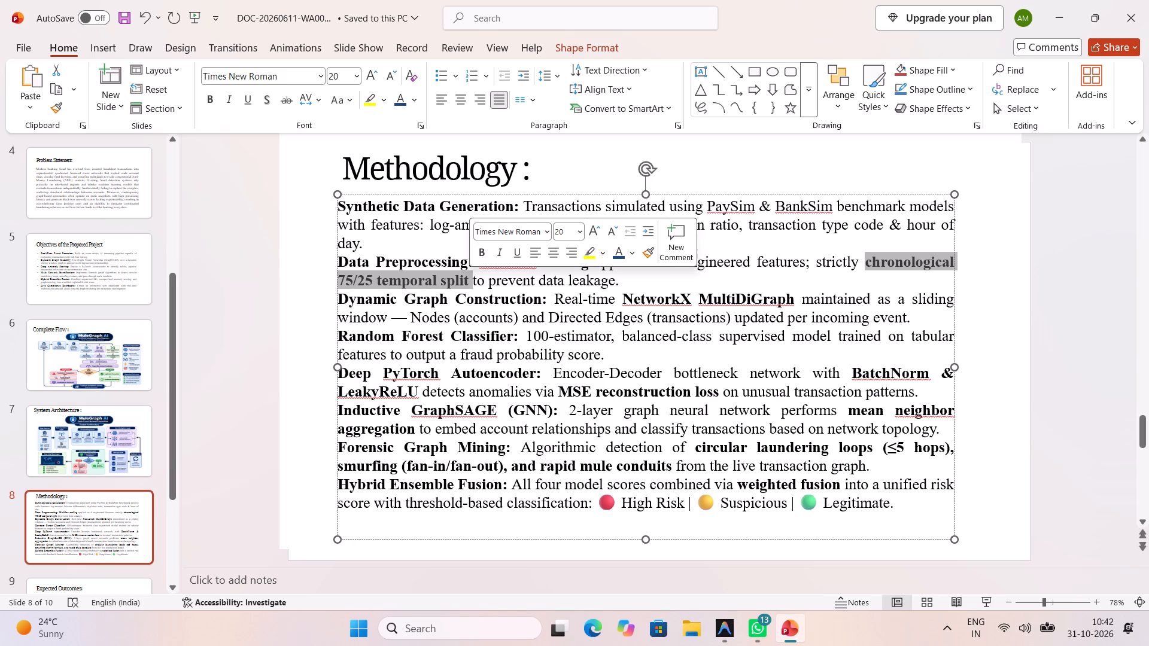
drag(873, 257, 871, 261)
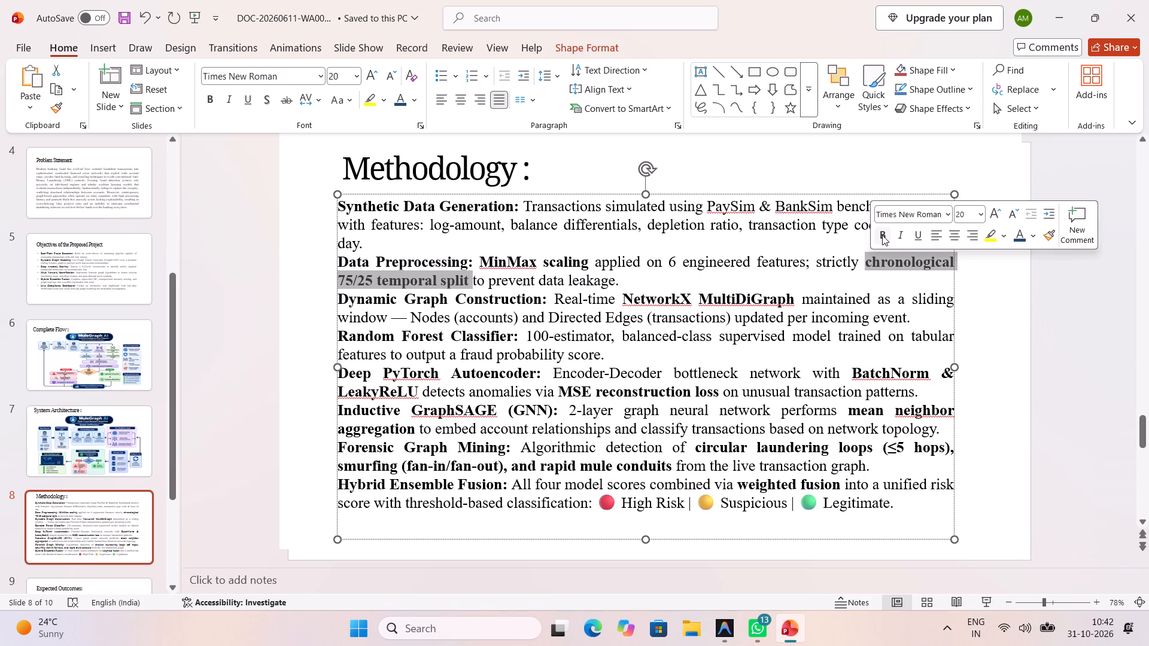
click(882, 235)
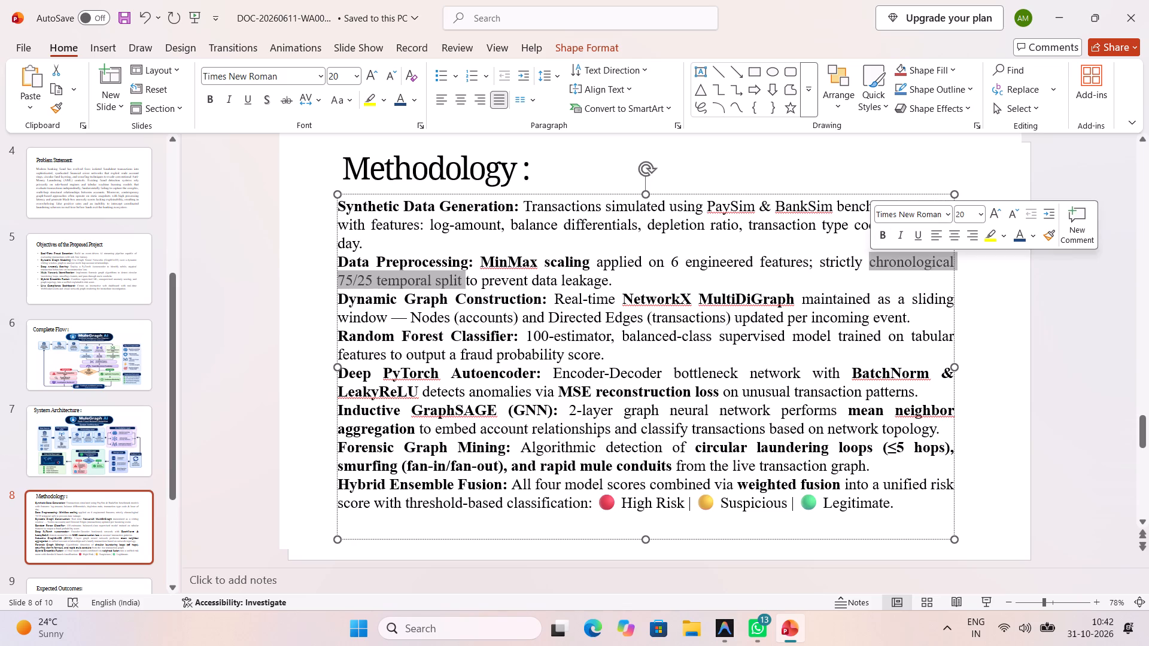
click(591, 265)
drag(591, 265, 501, 254)
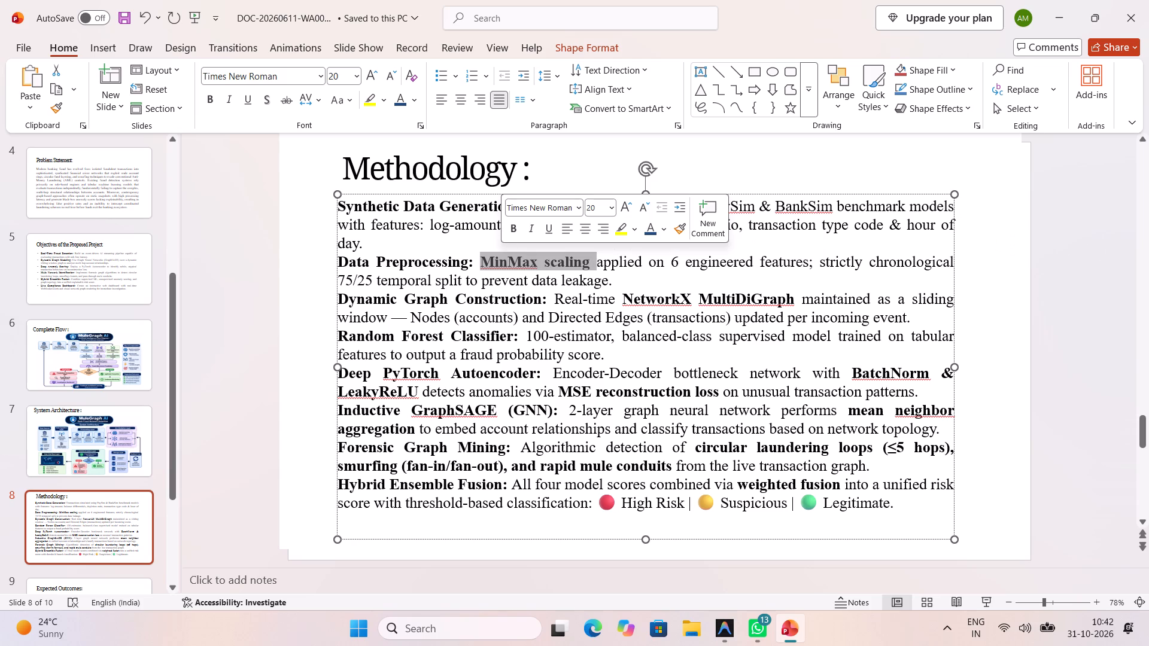
click(509, 233)
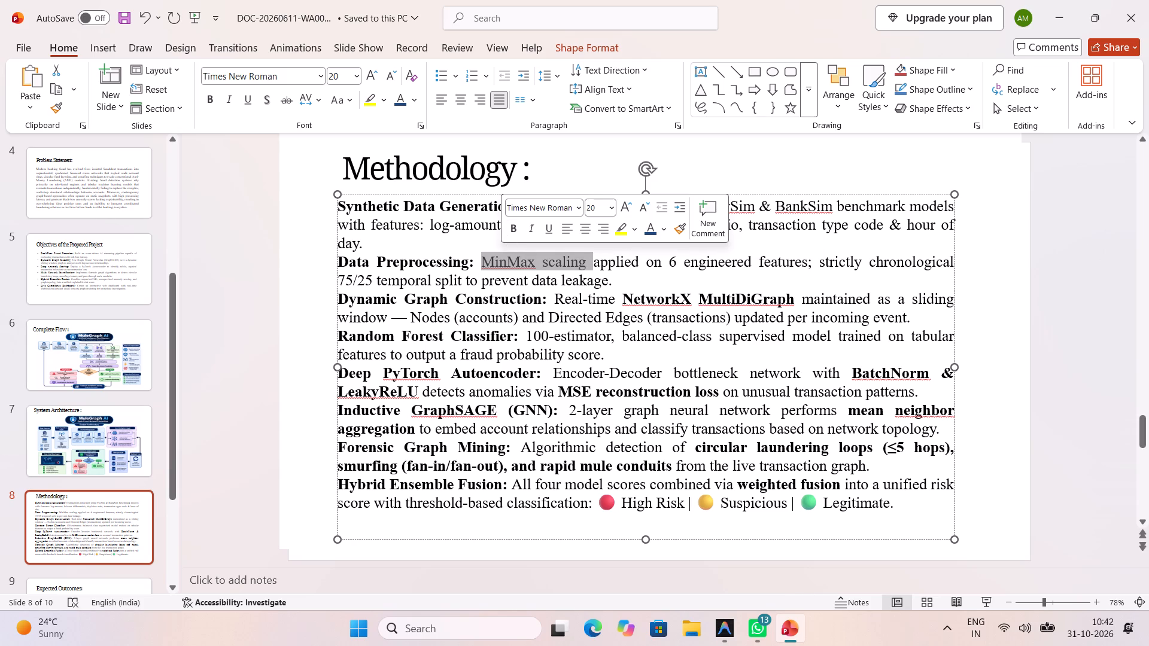
Remove the bold from "NetworkX MultiDiGraph" in the Dynamic Graph Construction point.
click(792, 300)
drag(792, 300, 645, 301)
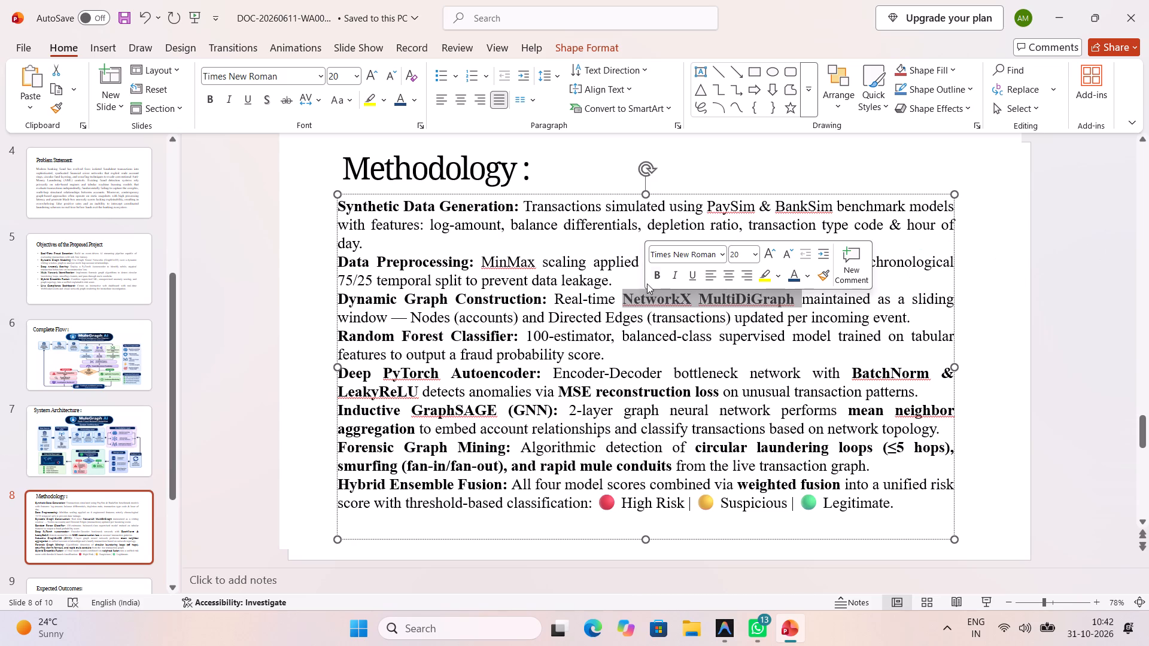
click(652, 279)
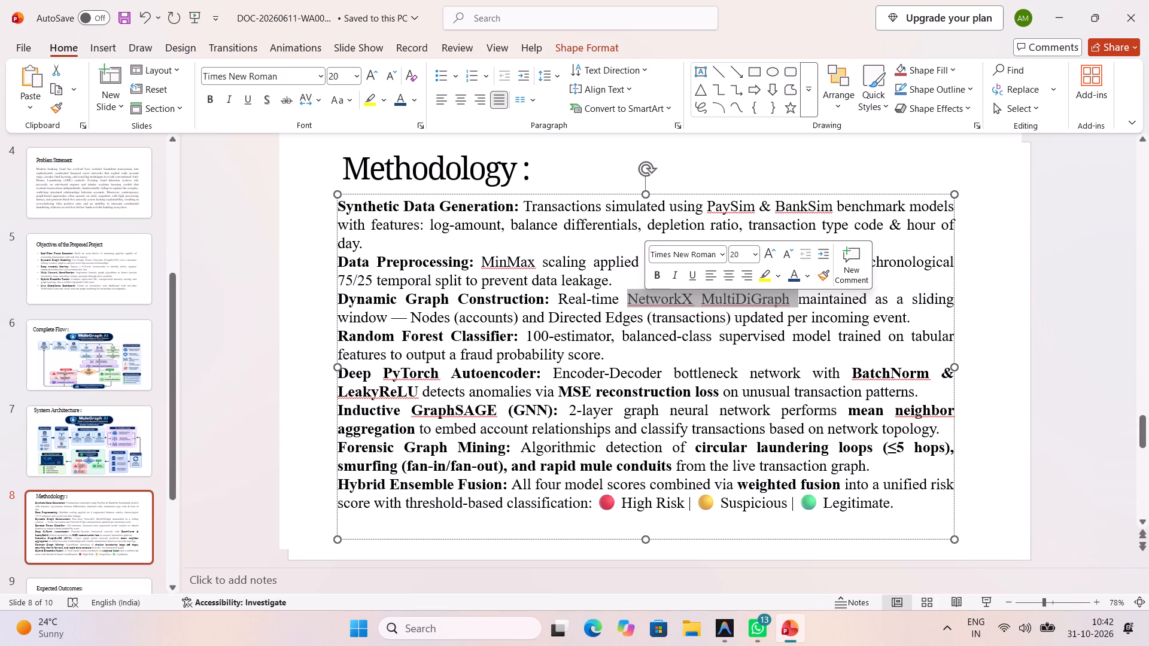
Remove the bold from "BatchNorm & LeakyReLU" and "MSE reconstruction loss" in the Deep PyTorch Autoencoder point.
click(852, 365)
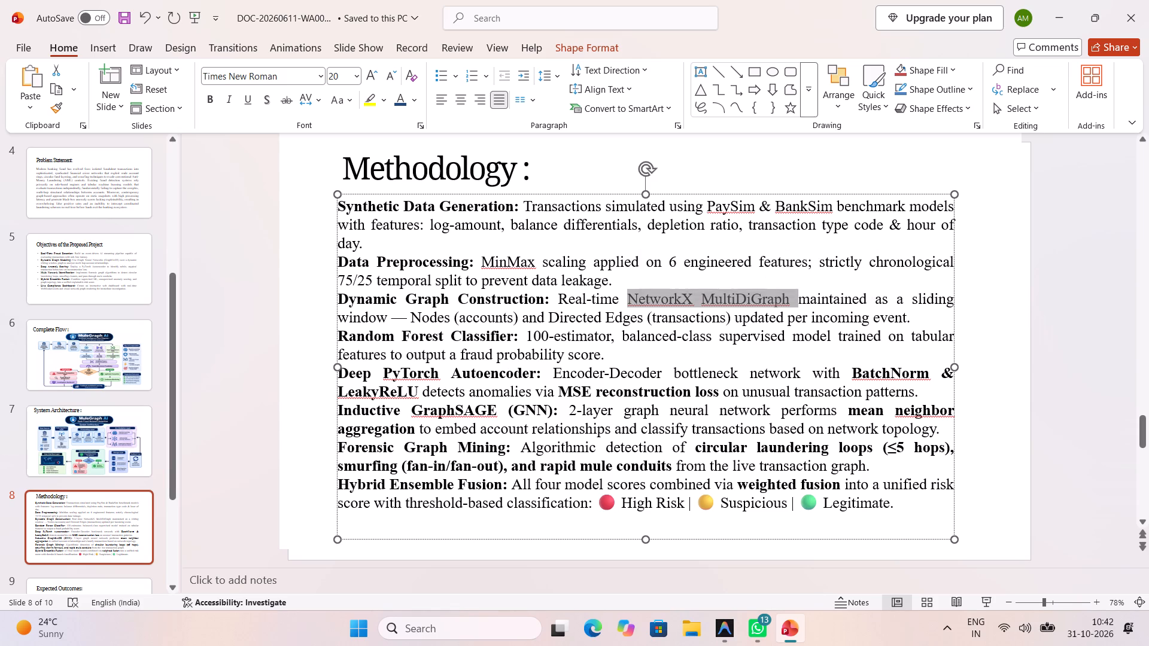
drag(852, 365, 791, 373)
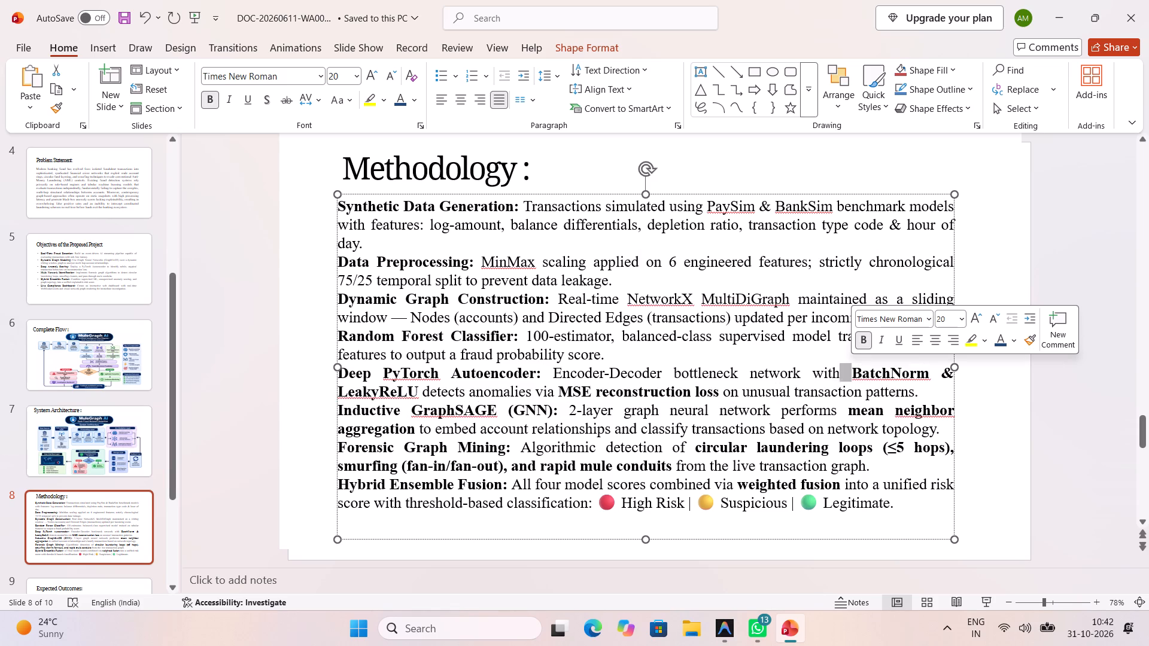
drag(791, 373, 418, 392)
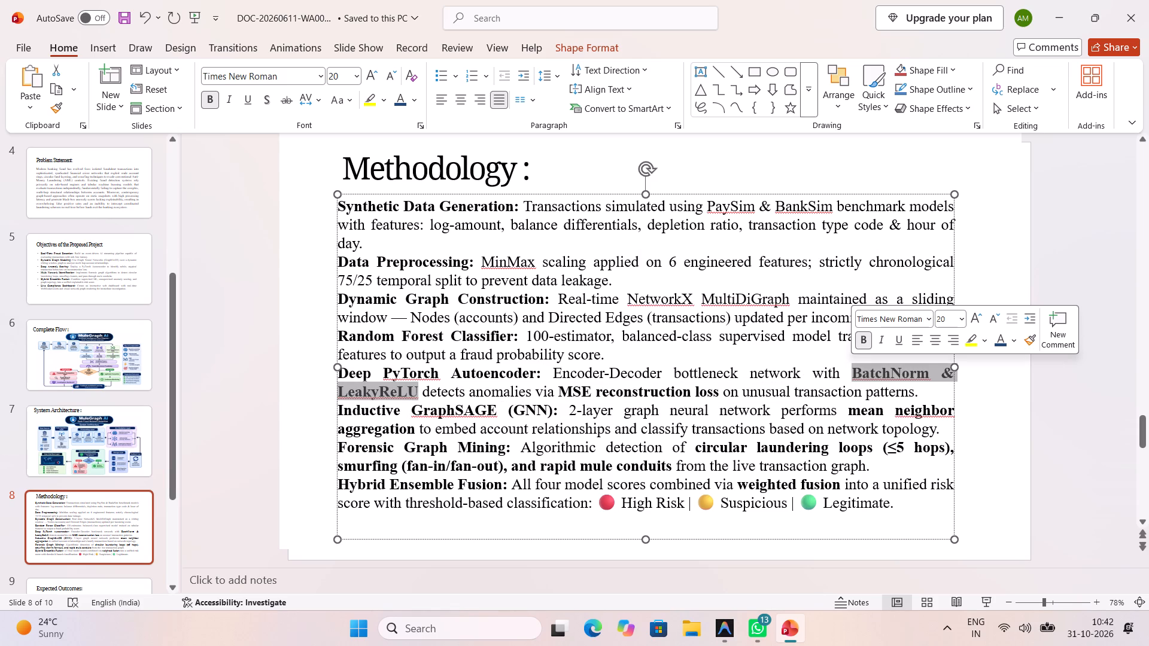
drag(418, 392, 417, 392)
click(431, 364)
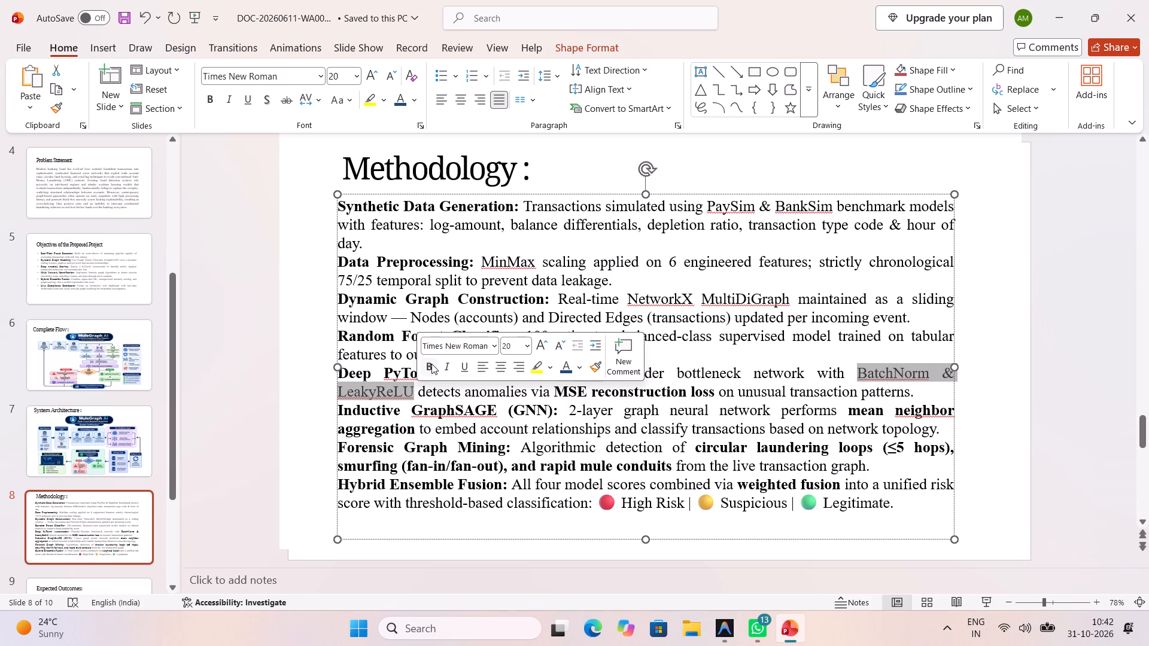
click(714, 392)
drag(714, 392, 572, 396)
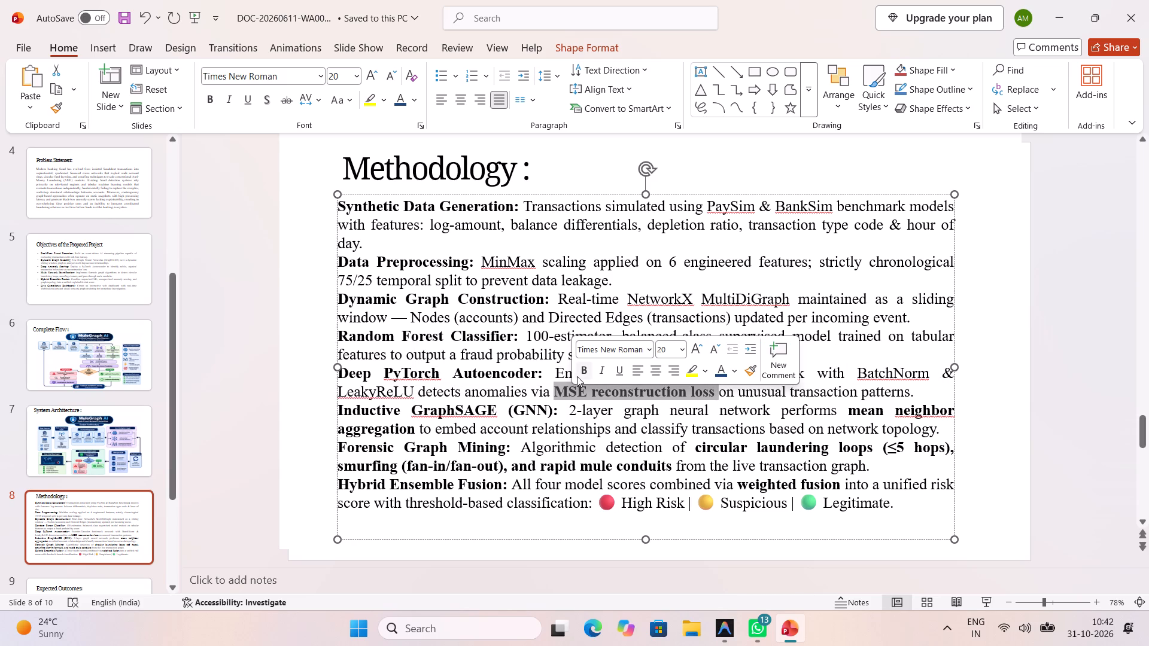
click(579, 377)
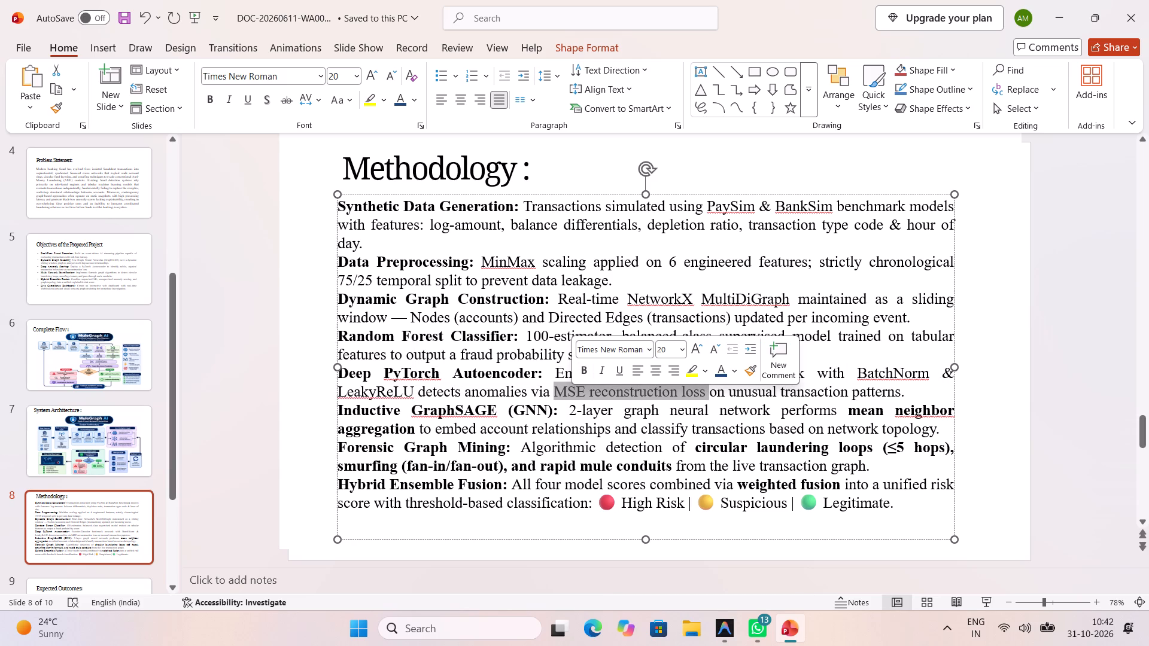
Remove the bold from "mean neighbor aggregation" in the Inductive GraphSAGE (GNN) point.
click(850, 411)
drag(850, 411, 923, 402)
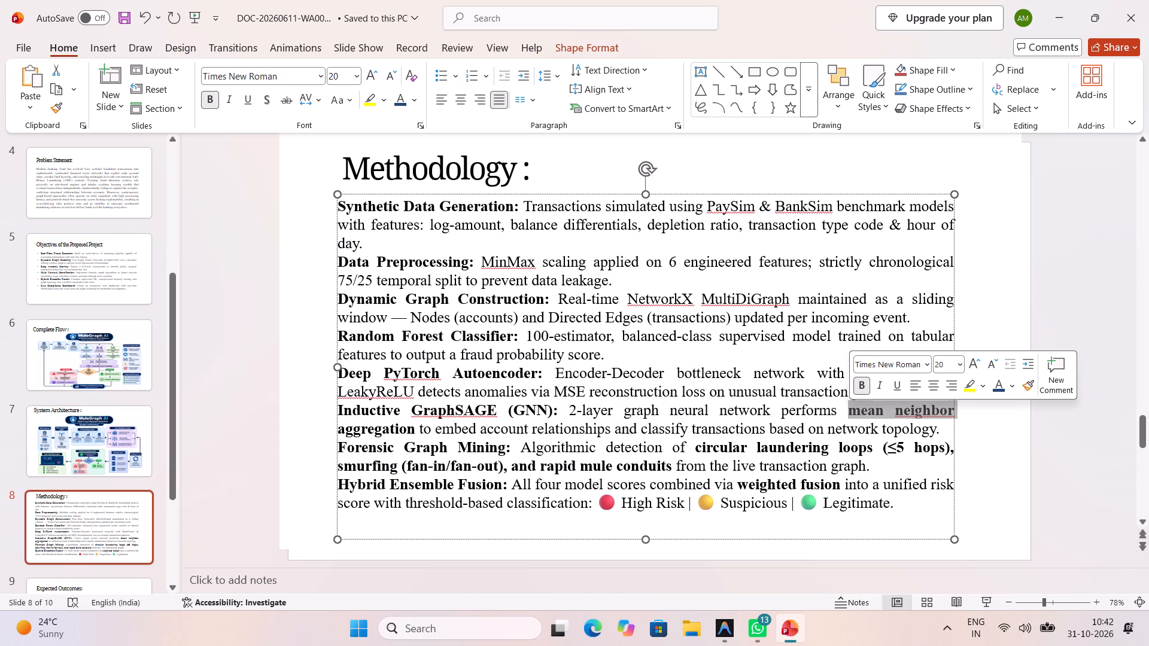
drag(923, 402, 411, 423)
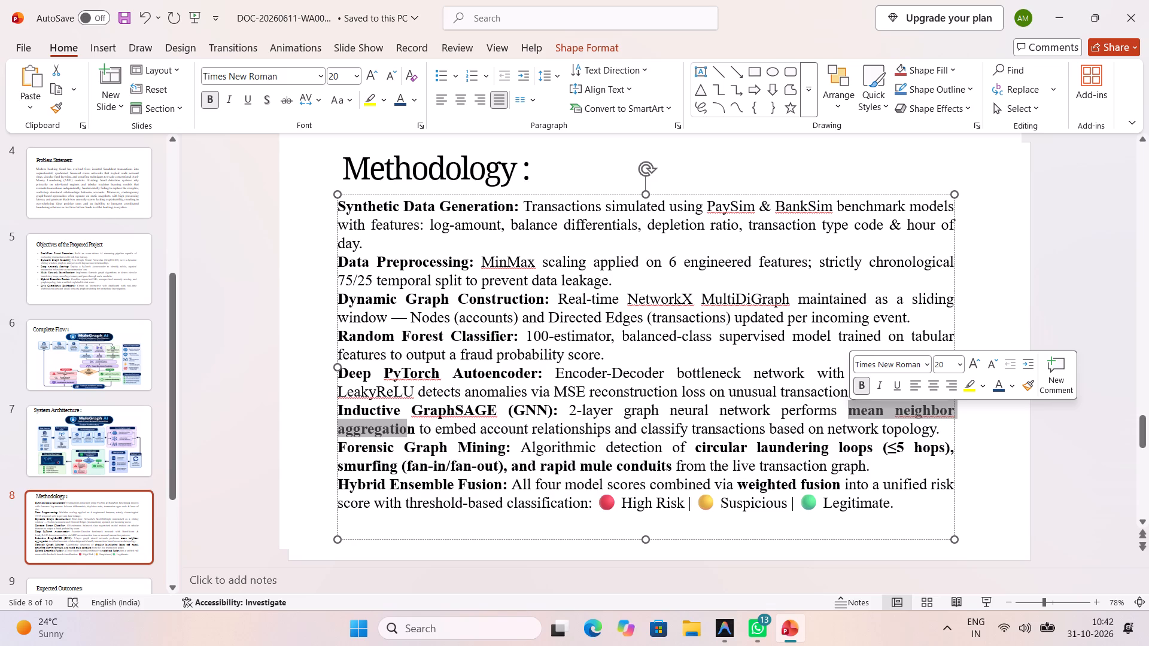
drag(411, 423, 416, 424)
click(425, 398)
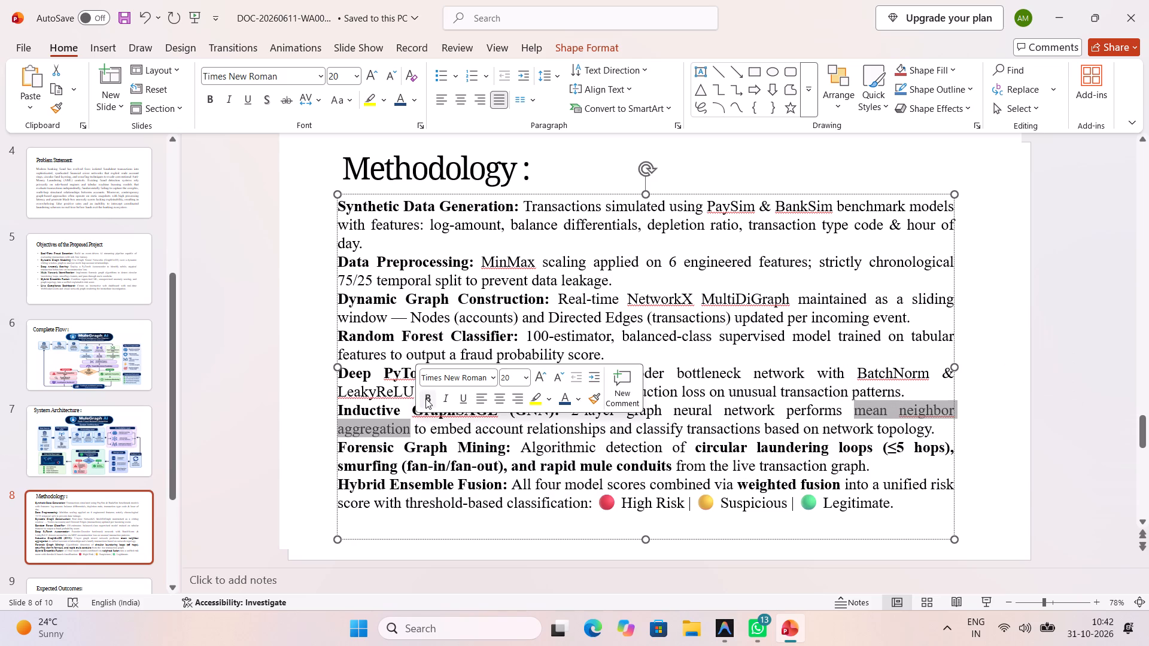
Remove the bold from "circular laundering loops (≤5 hops), smurfing (fan-in/fan-out), and rapid mule conduits" in the Forensic Graph Mining point.
click(697, 446)
drag(697, 446, 932, 449)
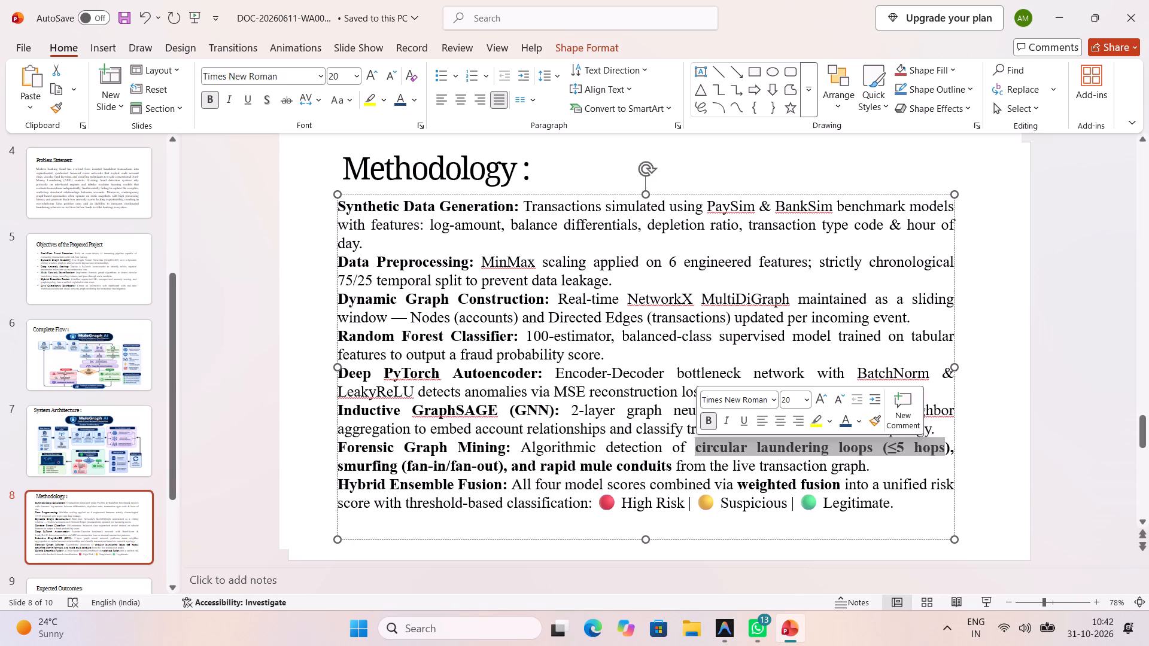
drag(932, 449, 606, 483)
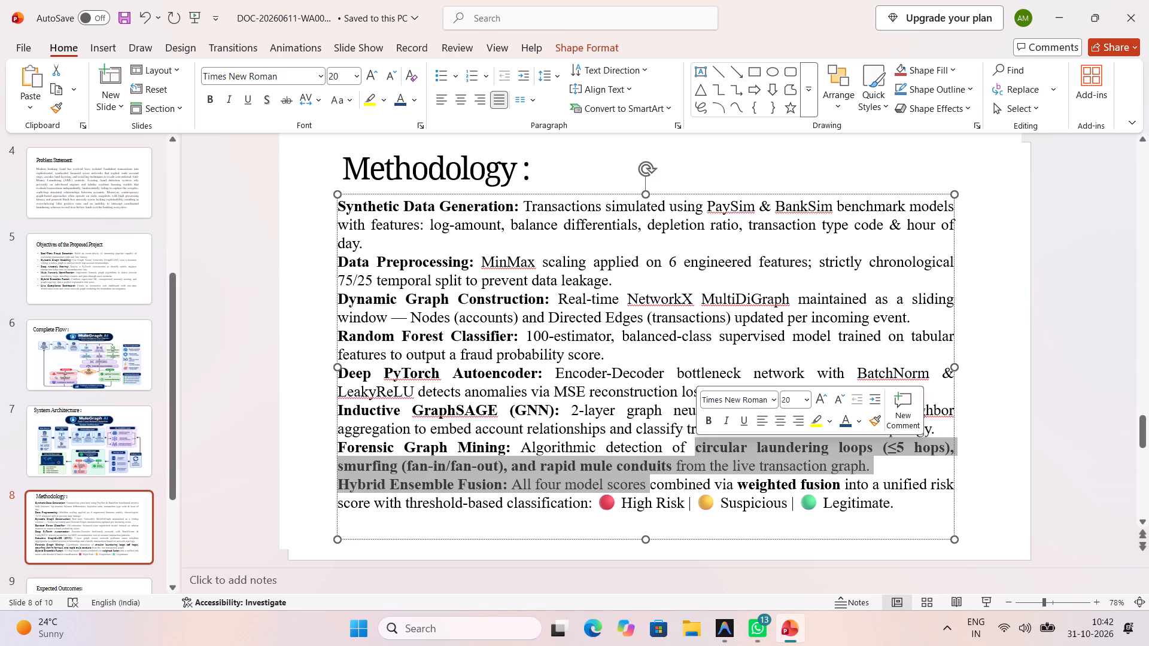
drag(606, 483, 655, 473)
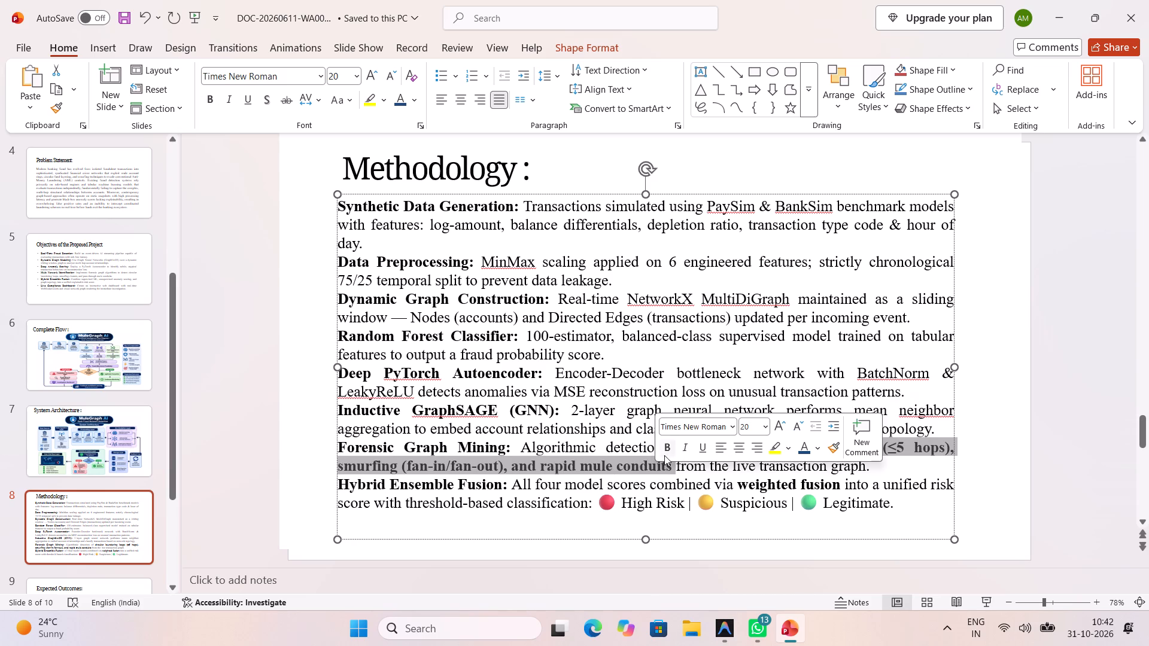
click(665, 452)
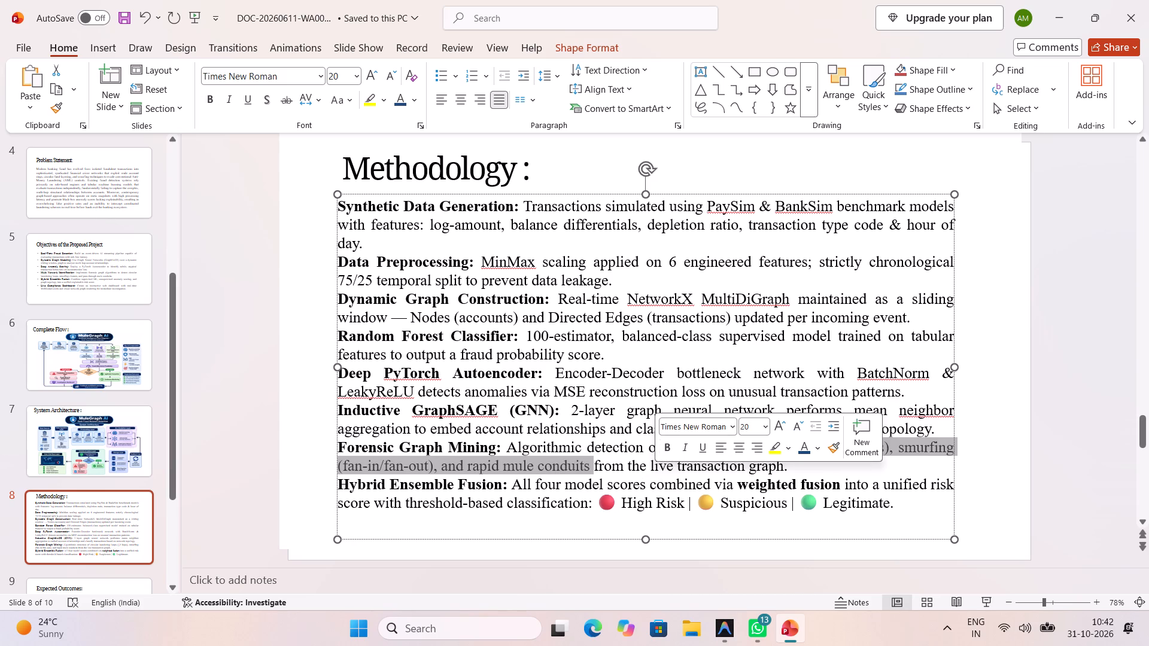
Remove the bold from "weighted fusion" in the Hybrid Ensemble Fusion point.
click(740, 485)
drag(740, 485, 840, 489)
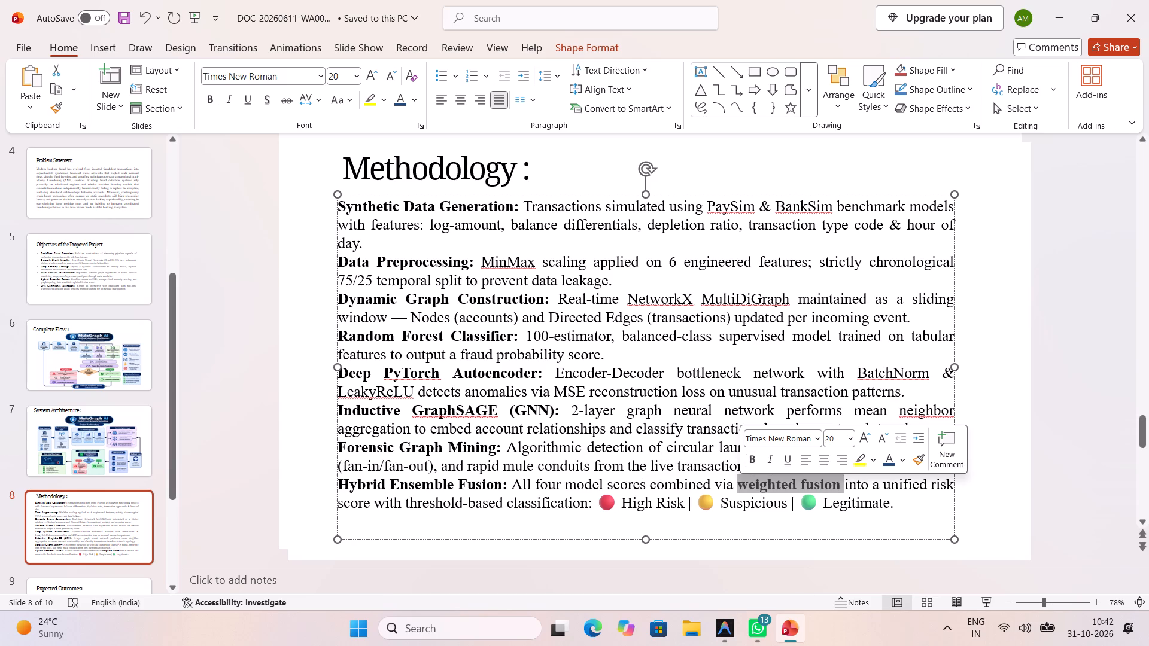
drag(840, 489, 840, 490)
click(853, 466)
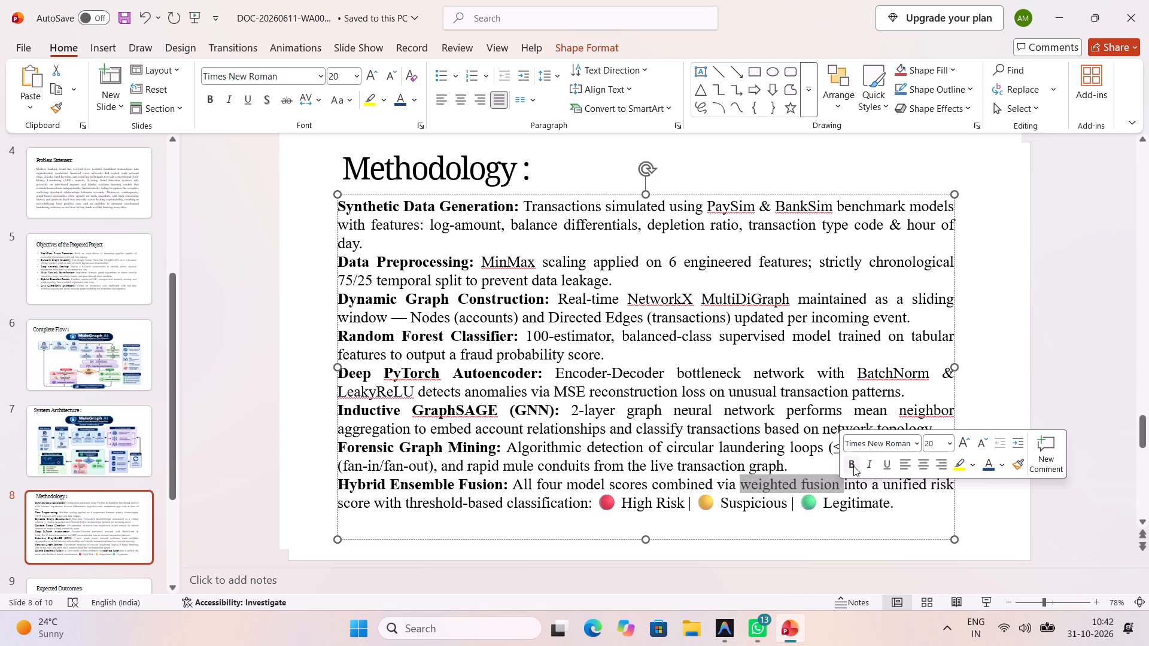
click(915, 517)
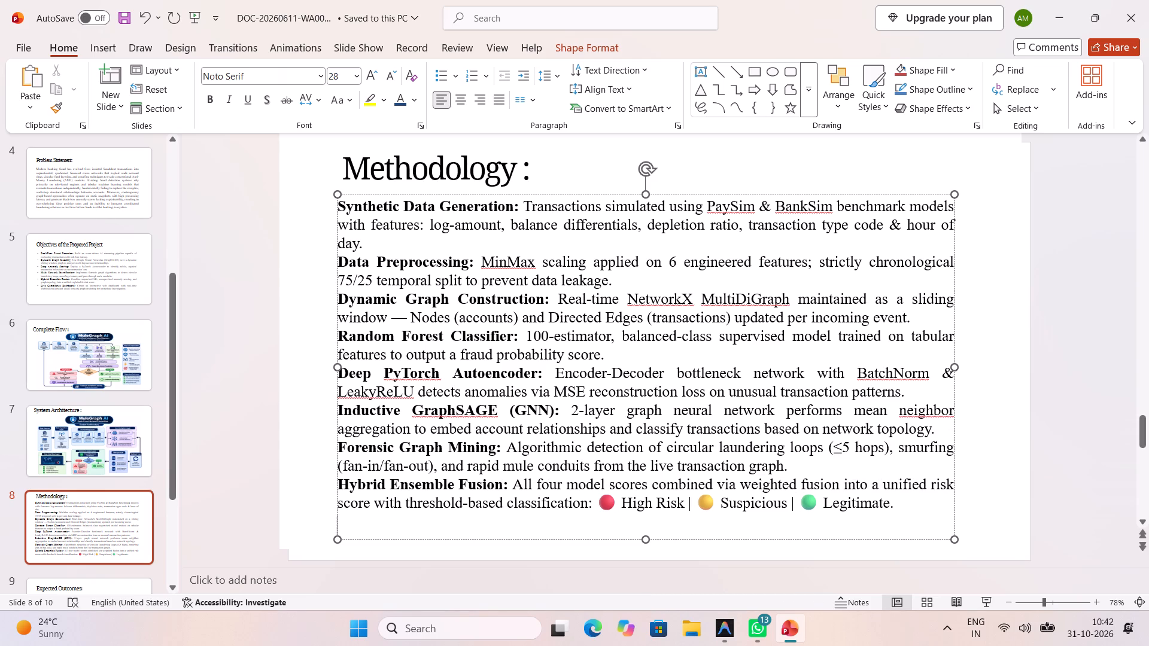
Change the font of the "Expected Outcomes:" title on slide 9 to Times New Roman.
scroll(752, 371, down, 2)
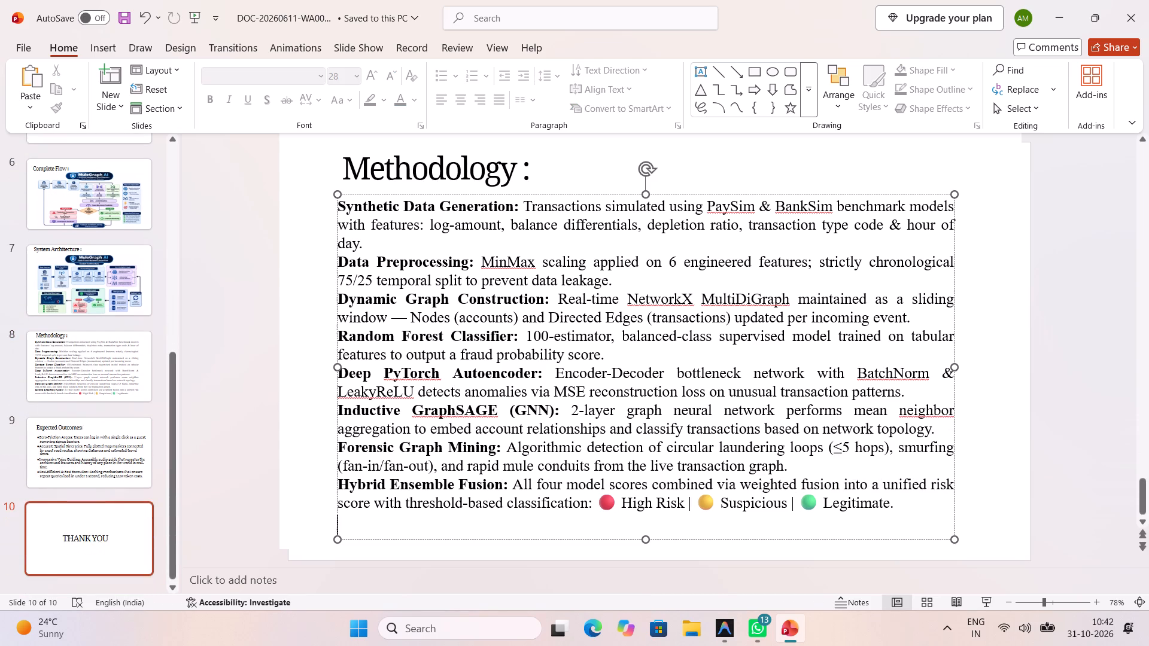
click(77, 480)
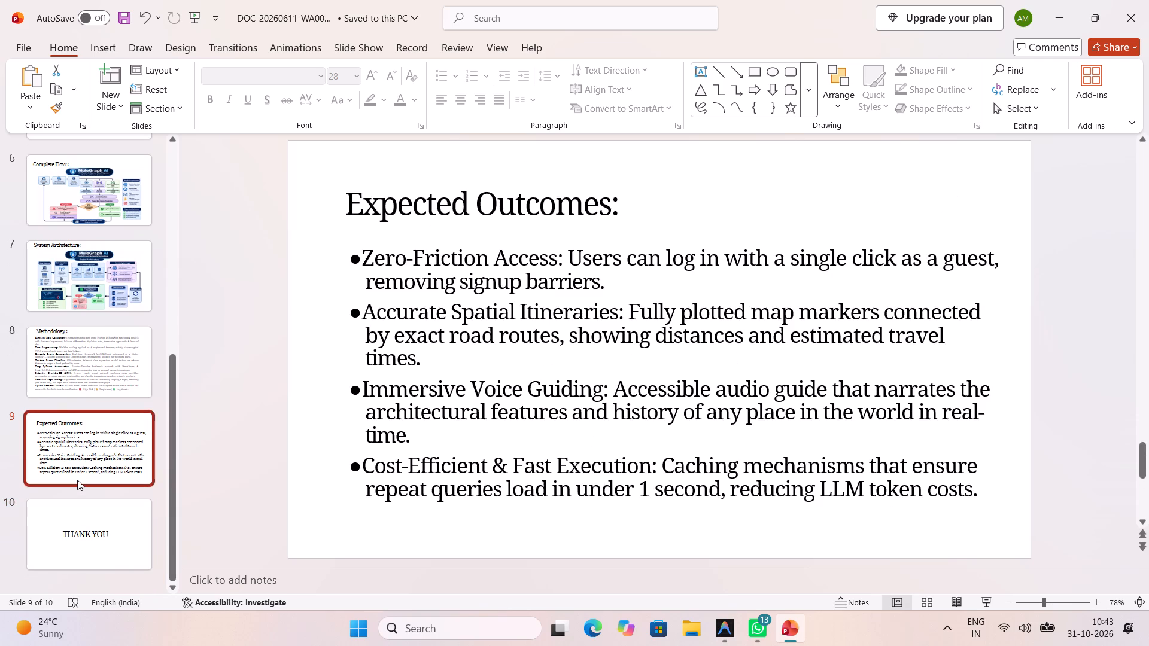
click(607, 206)
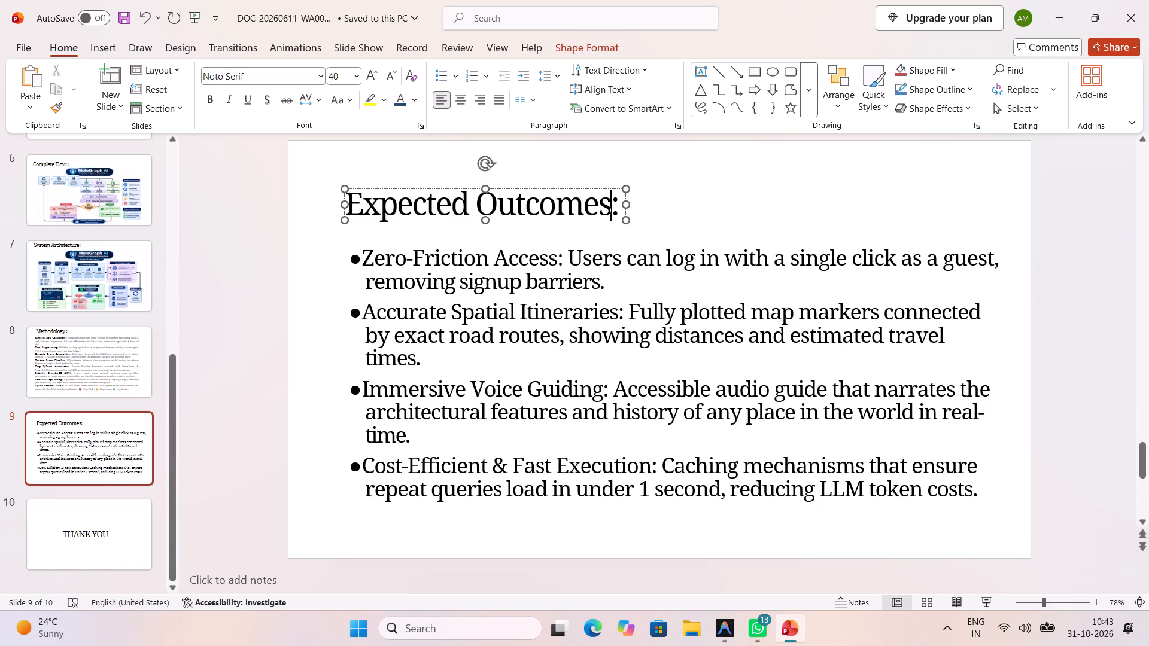
click(621, 202)
double_click(621, 202)
drag(621, 202, 591, 193)
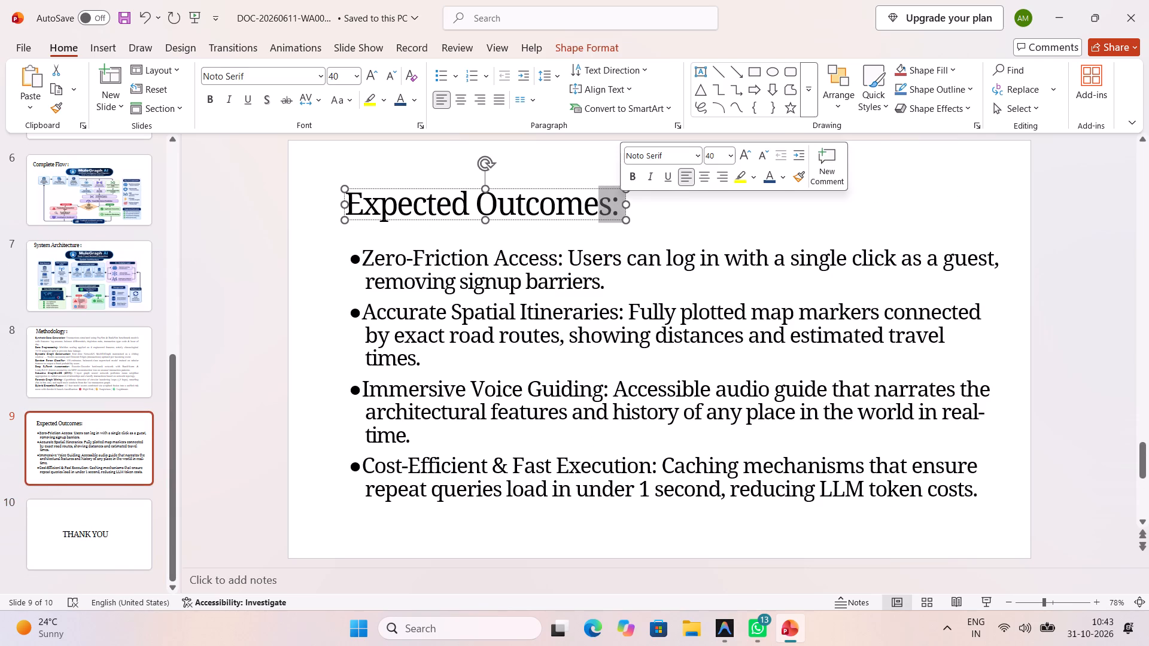
drag(591, 193, 379, 188)
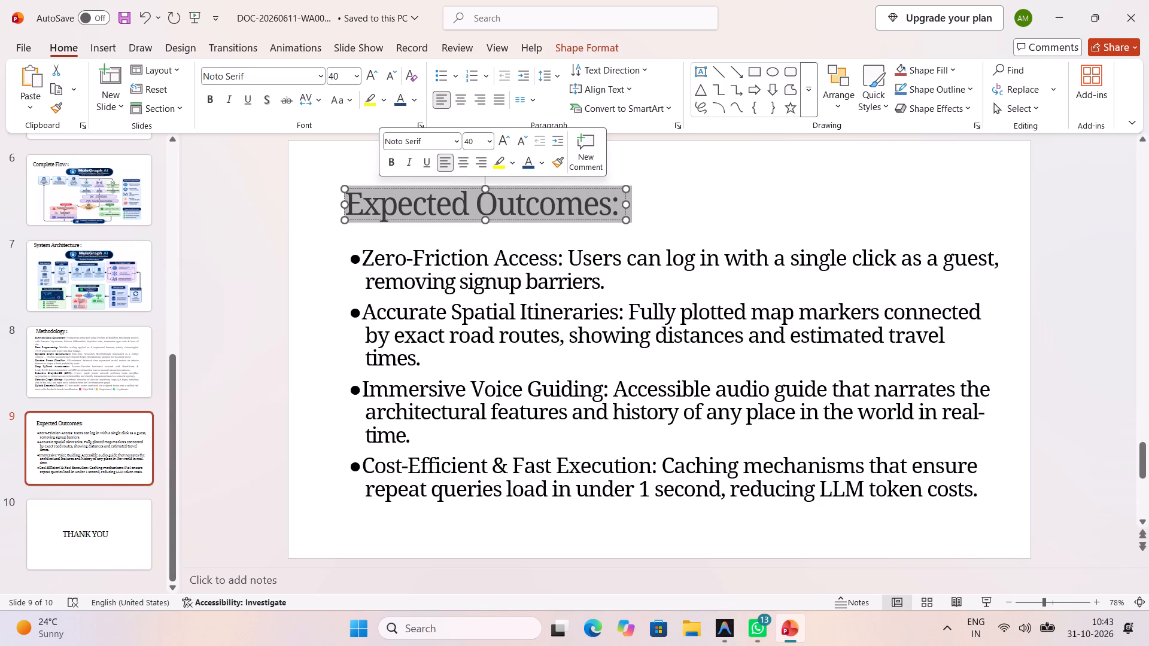
click(458, 142)
text(ti)
key(Return)
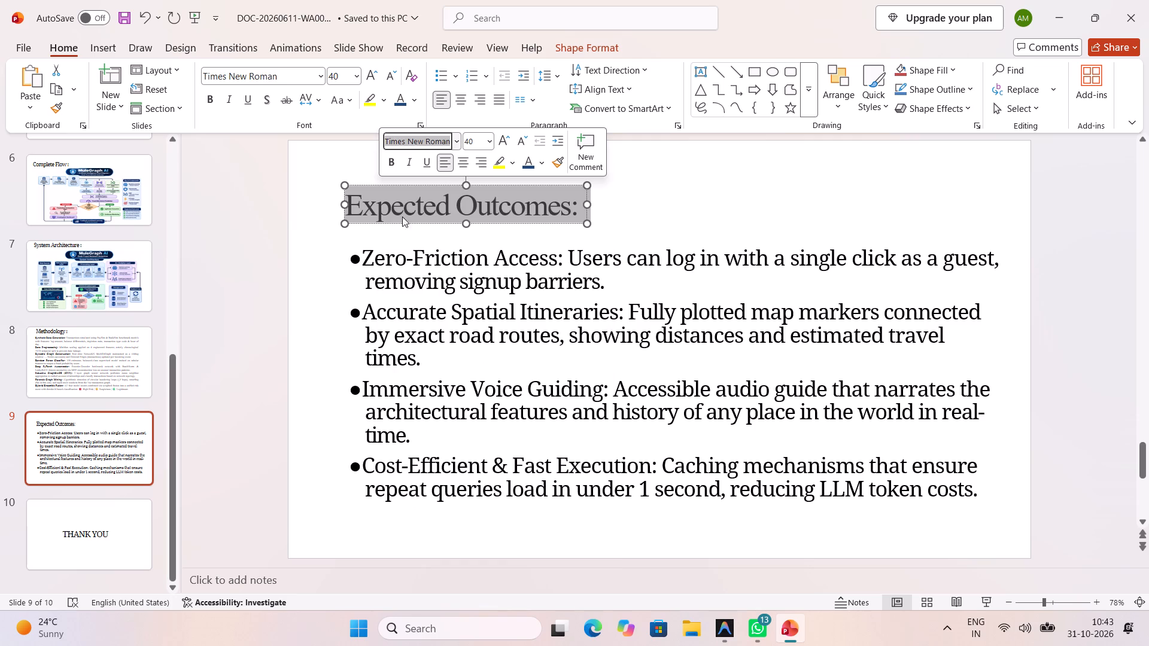
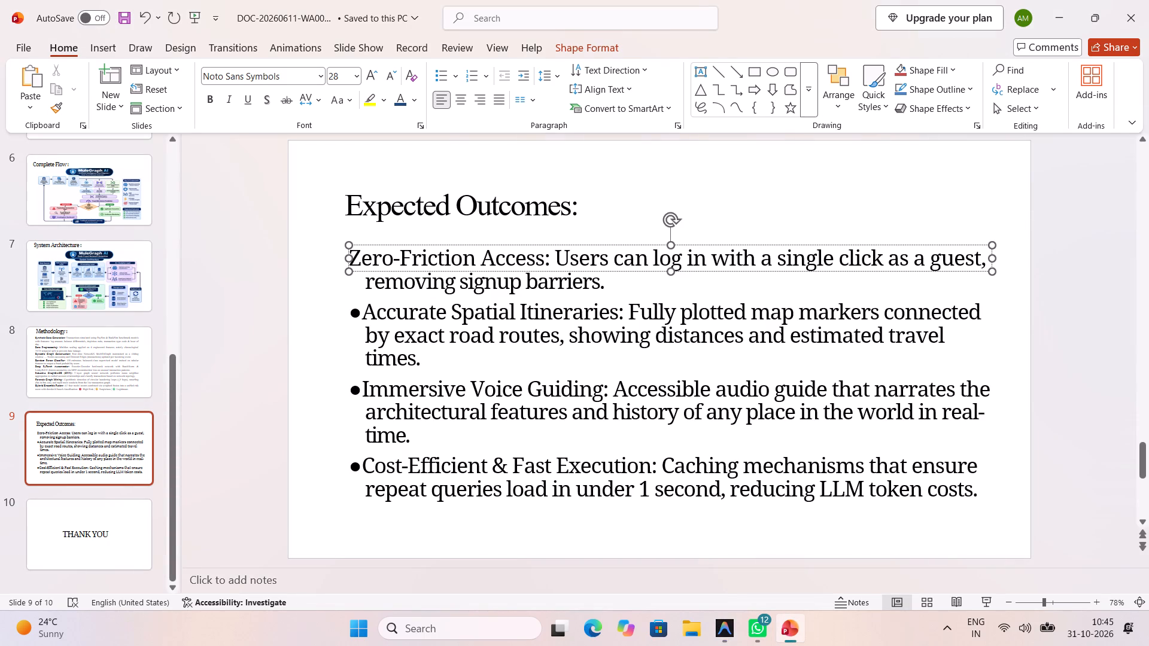
click(983, 255)
drag(983, 255, 375, 275)
key(BackSpace)
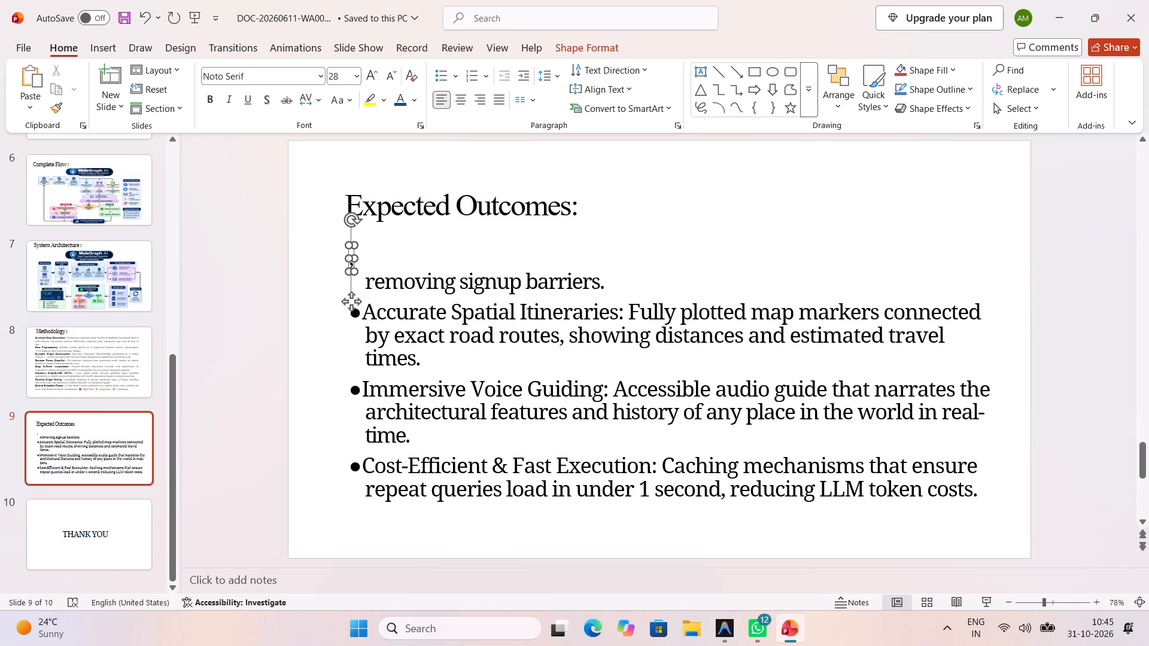
key(Right)
key(BackSpace)
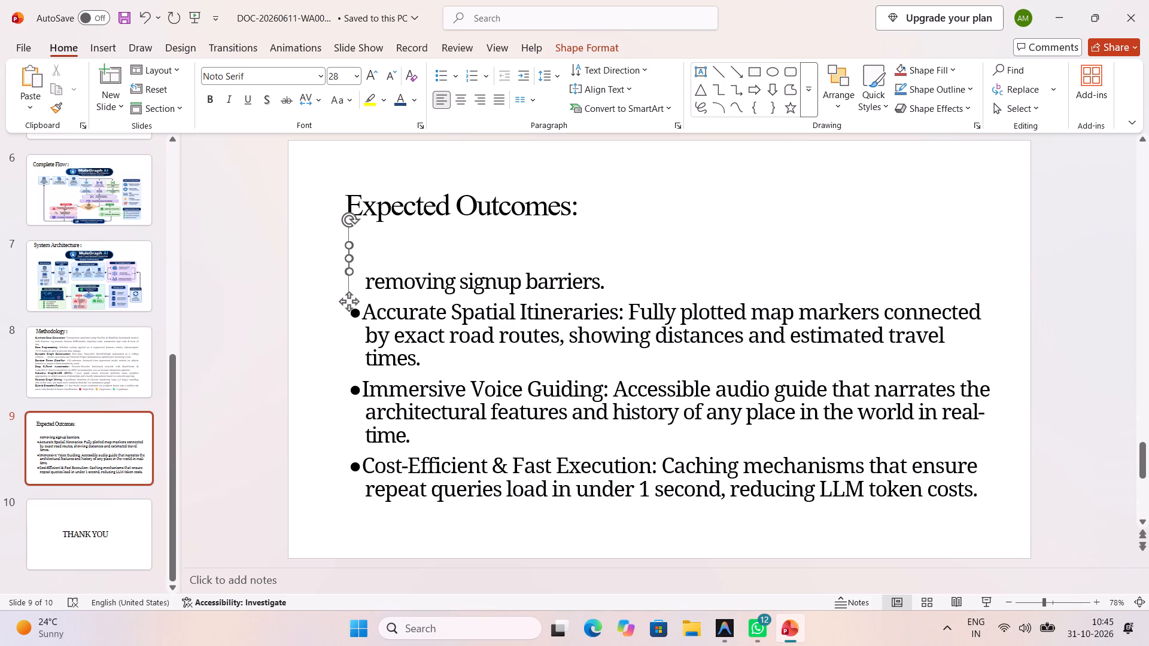
click(604, 278)
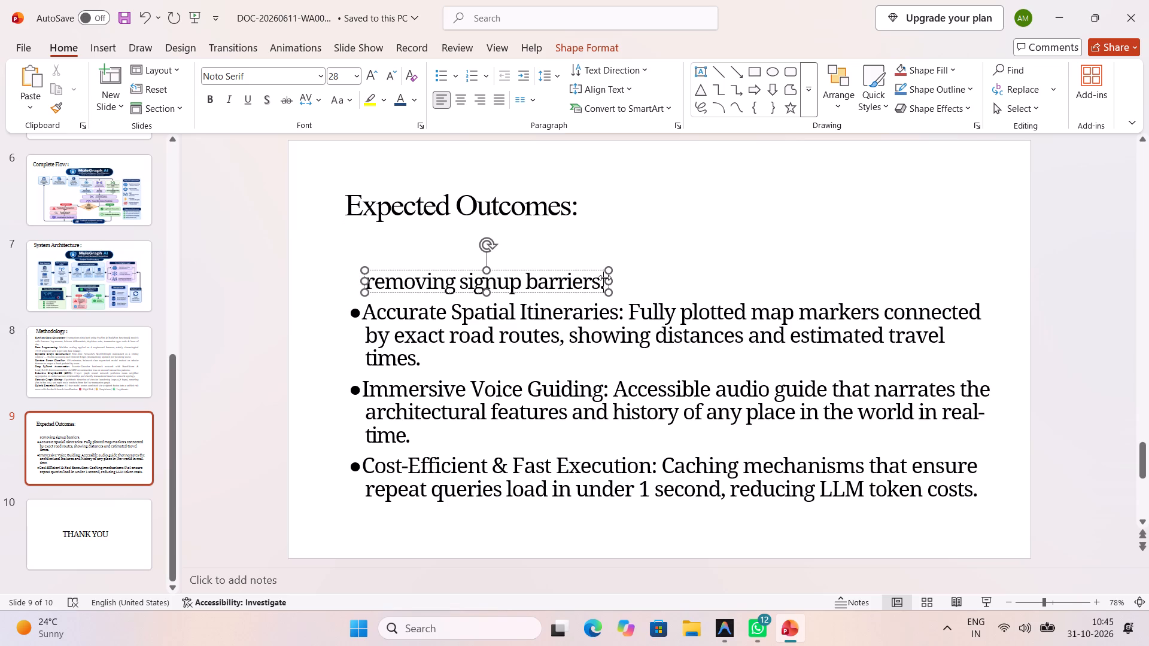
key(BackSpace)
key(BackSpace)
key(BackSpace)
key(BackSpace)
key(BackSpace)
key(BackSpace)
key(BackSpace)
key(BackSpace)
key(BackSpace)
key(BackSpace)
key(BackSpace)
key(BackSpace)
key(BackSpace)
key(BackSpace)
key(BackSpace)
key(BackSpace)
key(BackSpace)
key(BackSpace)
key(BackSpace)
key(BackSpace)
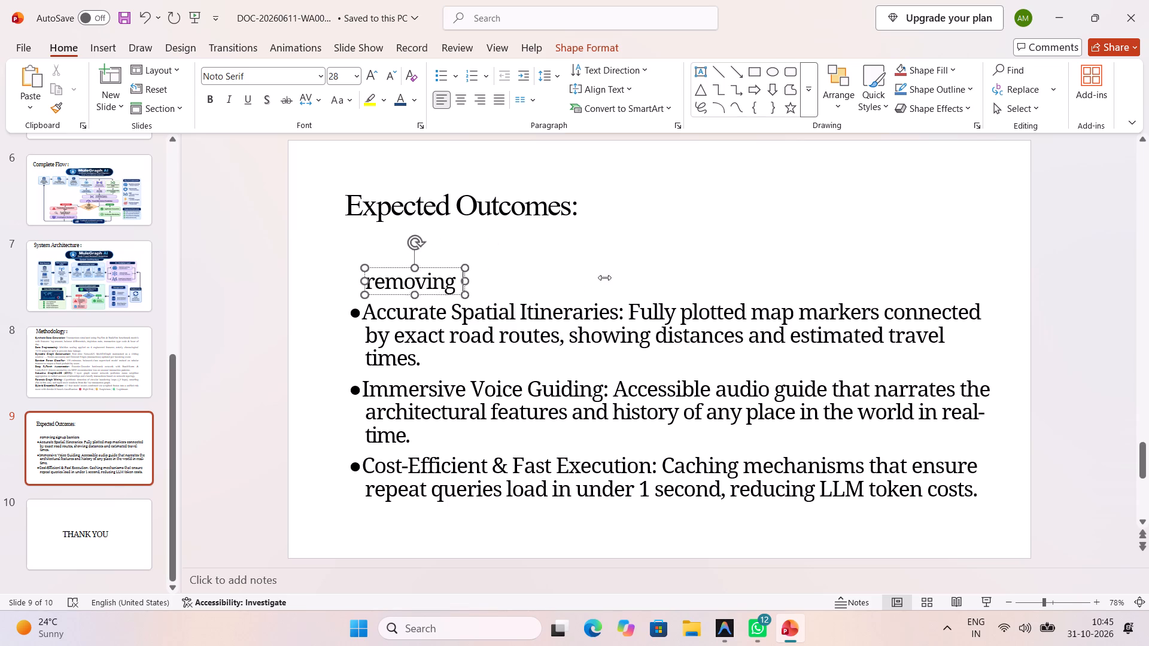
Delete the three-line "Accurate Spatial Itineraries" point together with its bullet mark from slide 9.
click(508, 322)
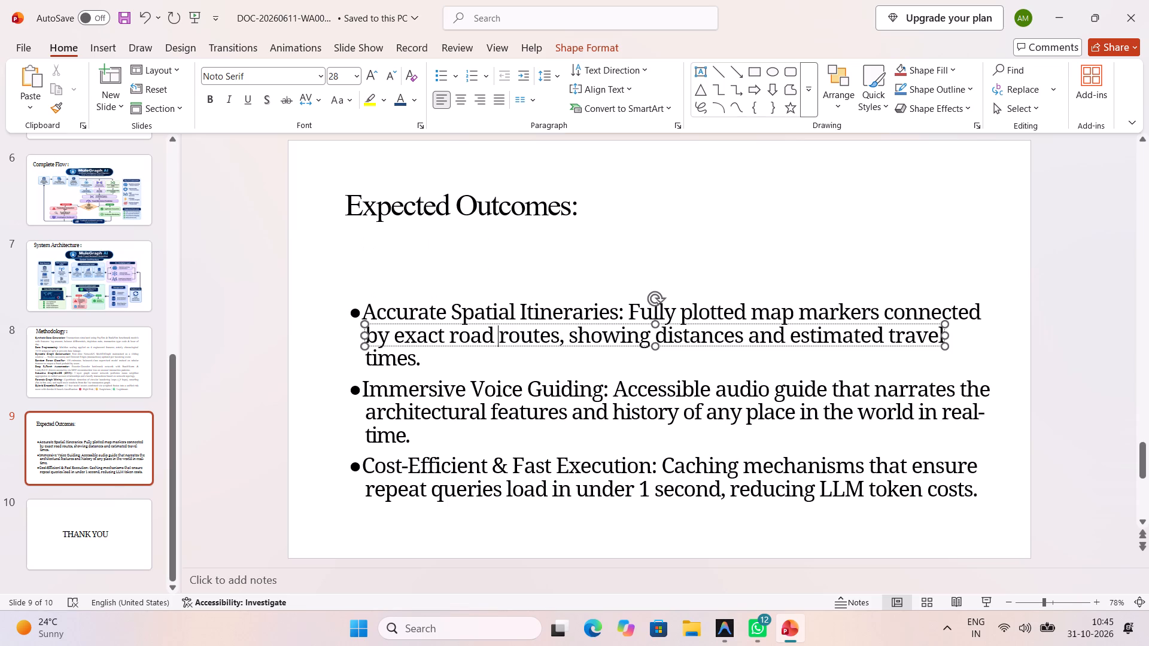
click(366, 310)
drag(366, 310, 369, 310)
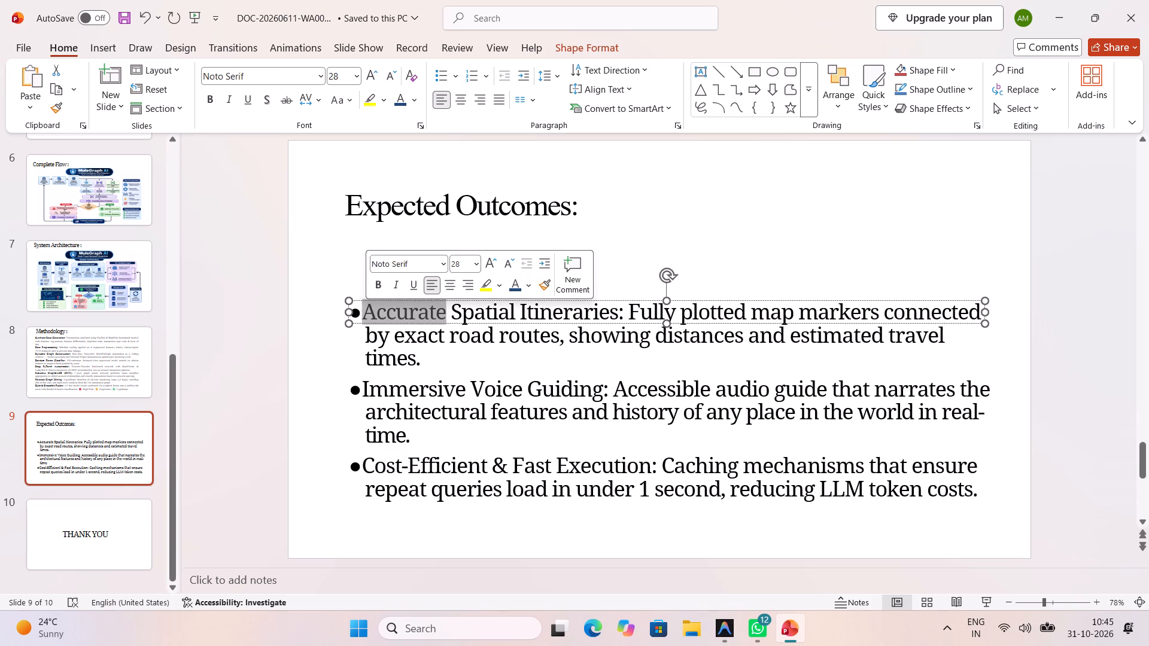
drag(369, 310, 1020, 328)
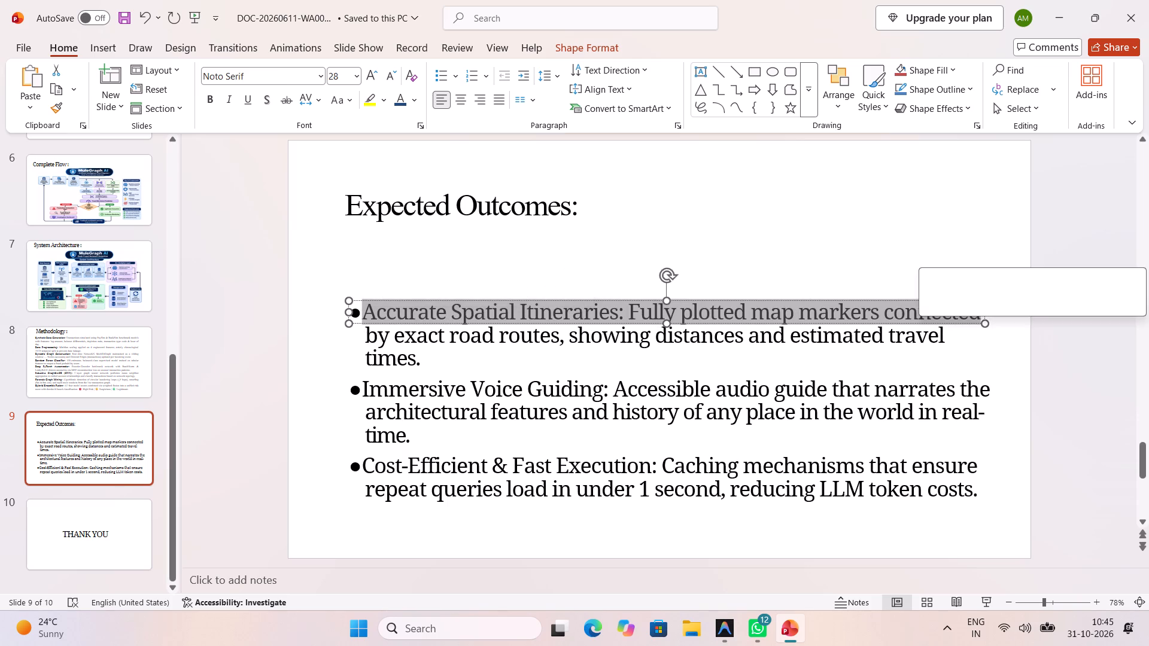
key(BackSpace)
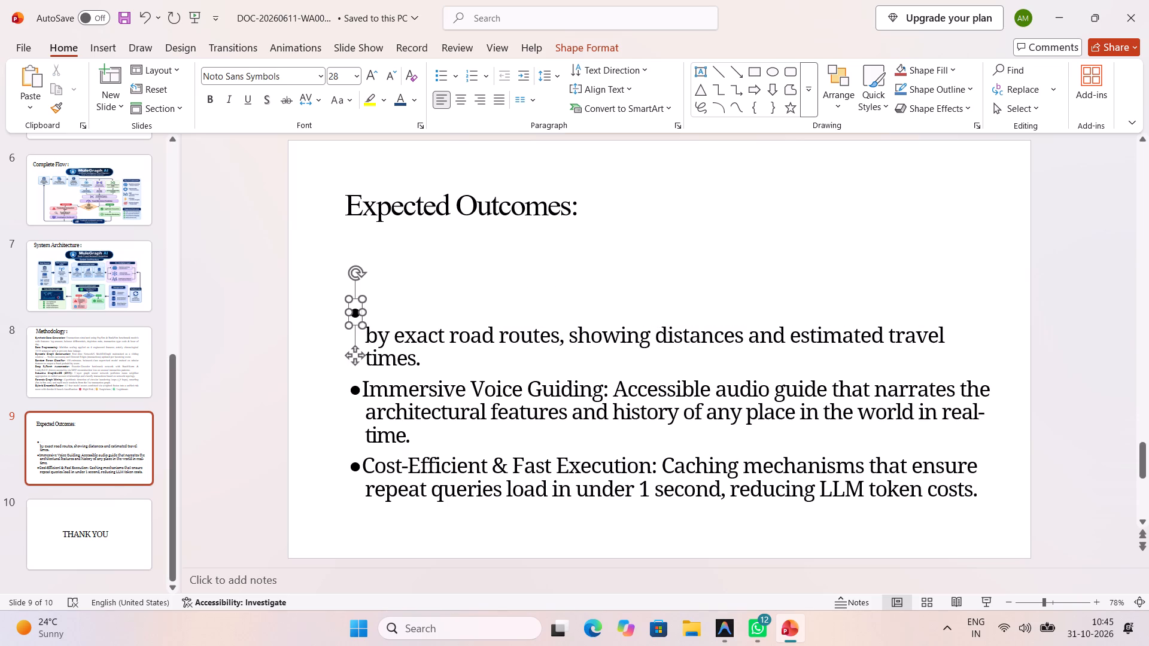
click(365, 331)
drag(365, 331, 390, 315)
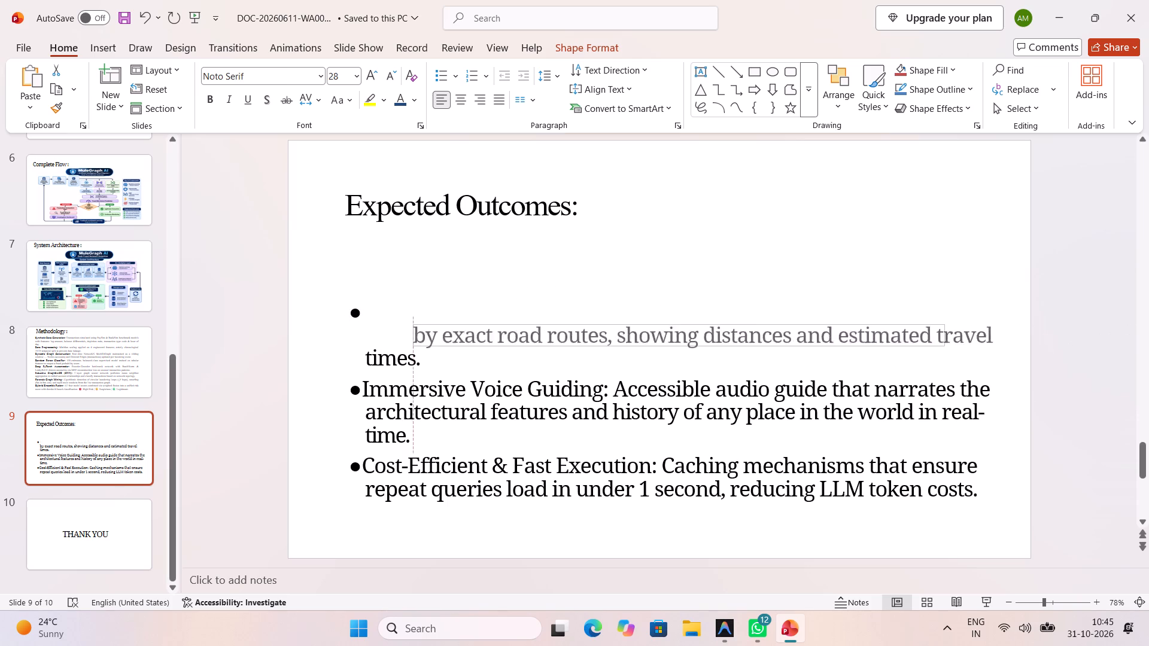
drag(390, 315, 349, 308)
key(BackSpace)
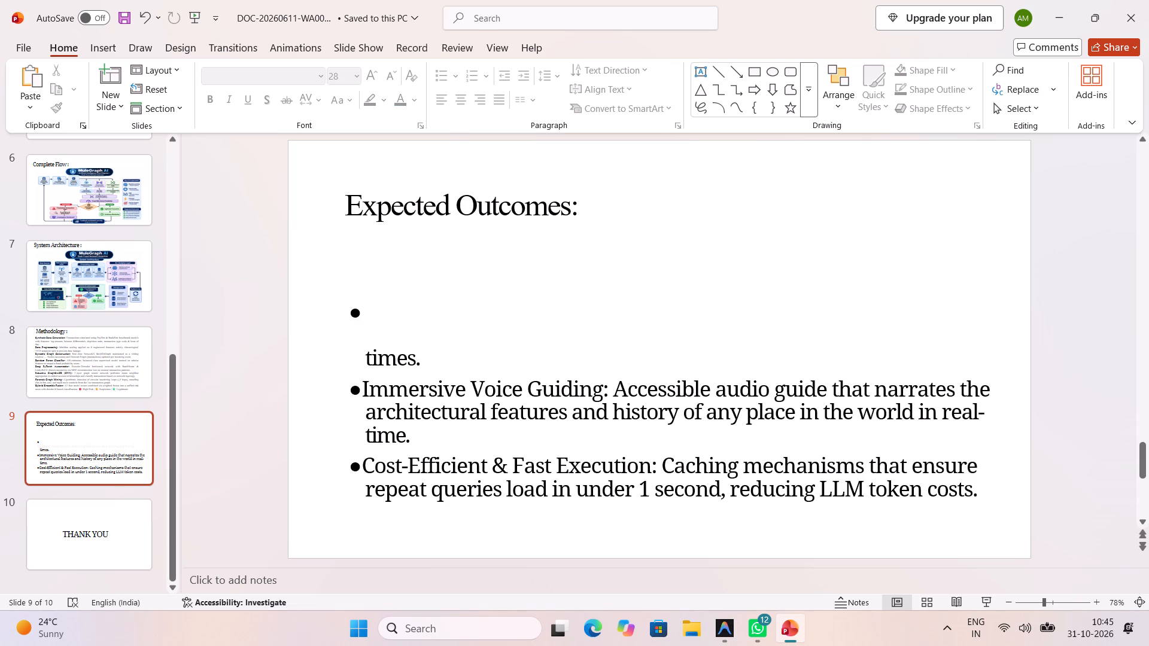
drag(361, 353, 372, 356)
double_click(372, 356)
key(BackSpace)
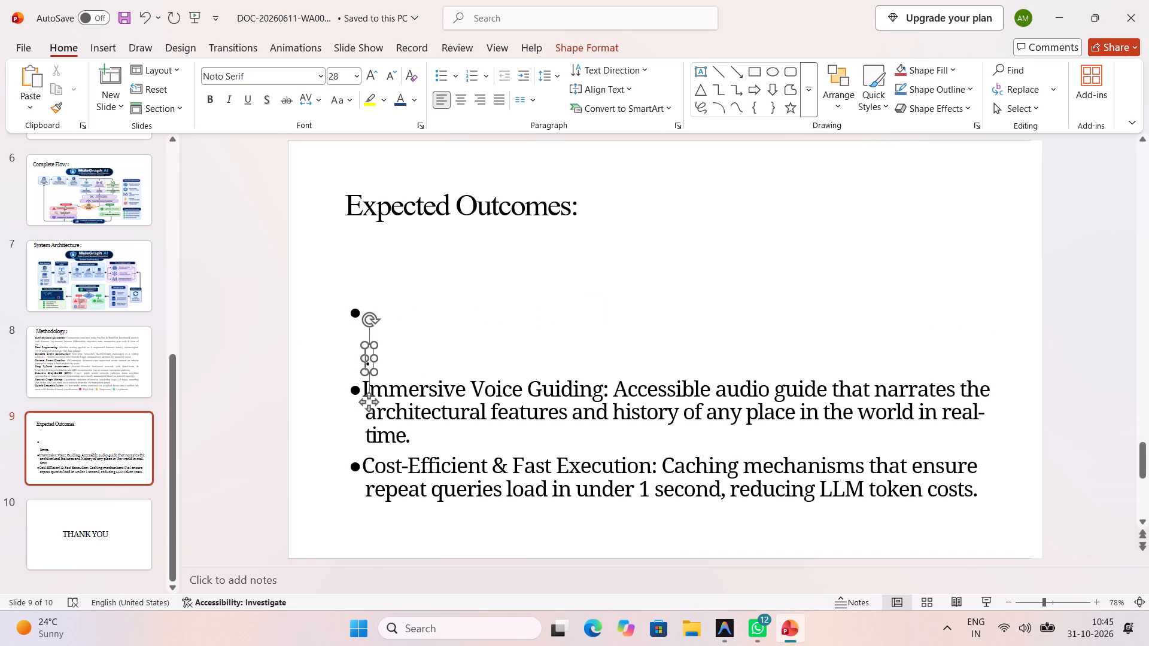
key(Right)
key(BackSpace)
click(358, 311)
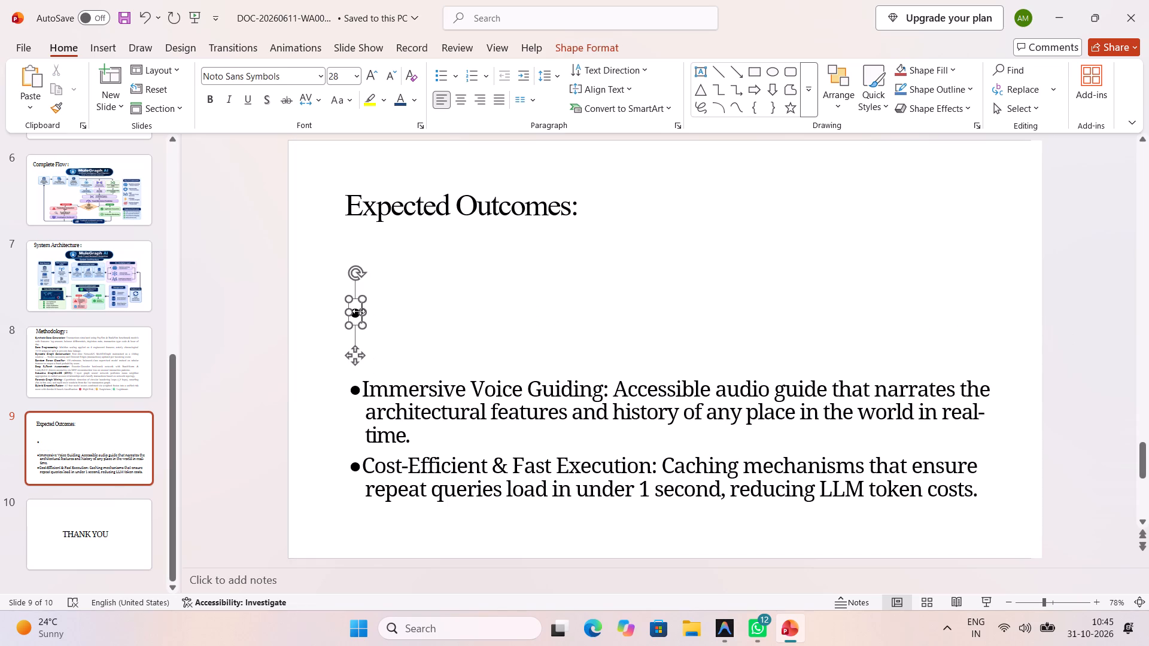
key(BackSpace)
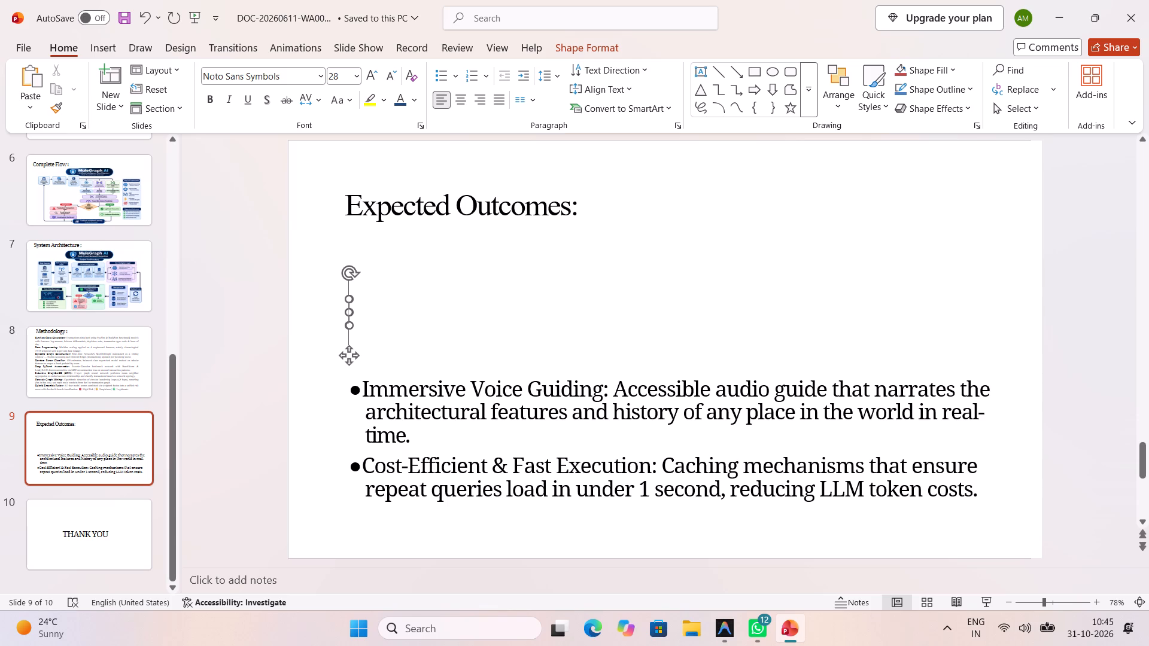
Delete the three-line "Immersive Voice Guiding" point together with its bullet mark from slide 9.
click(354, 380)
click(354, 380)
drag(354, 380, 613, 386)
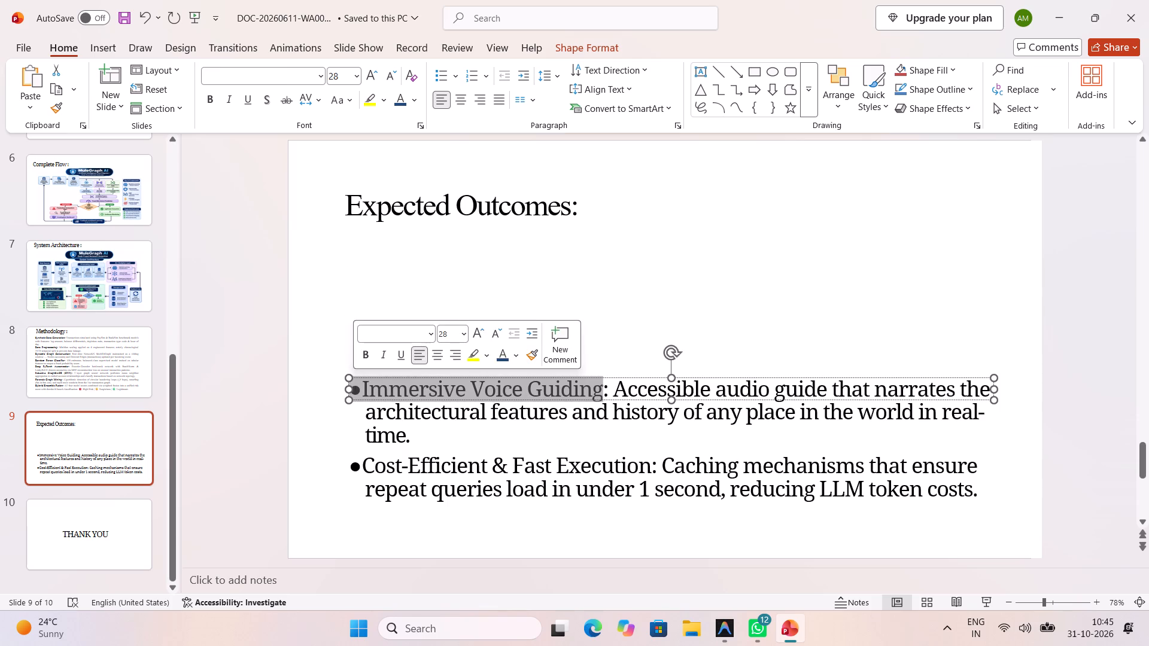
drag(613, 386, 764, 404)
key(BackSpace)
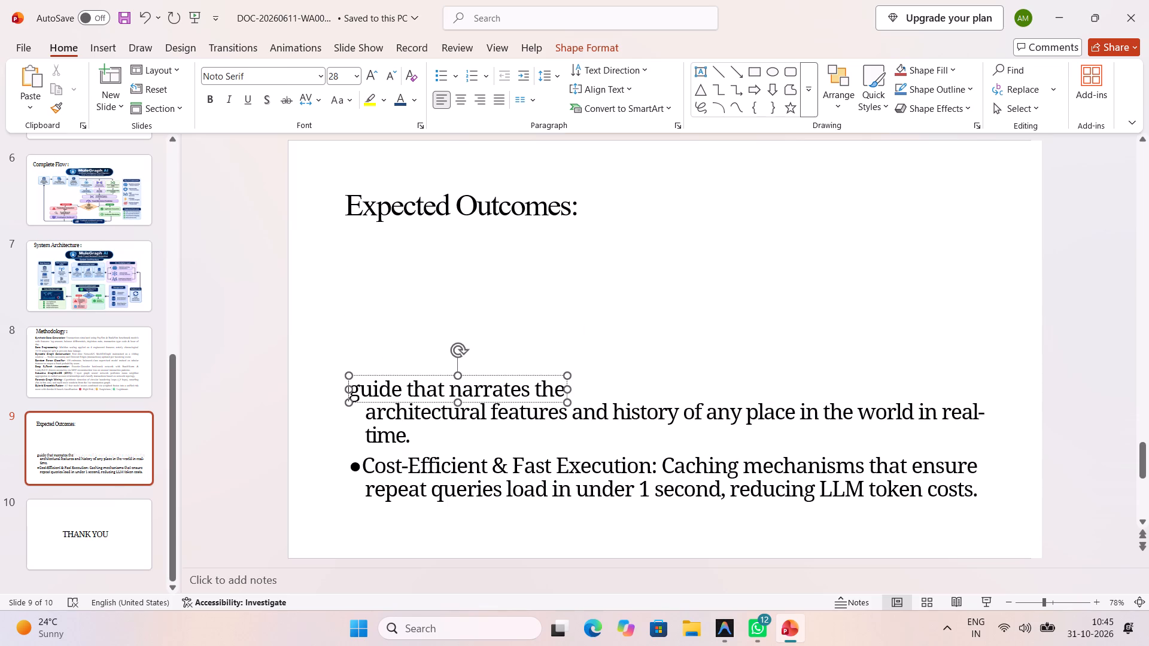
click(560, 384)
drag(560, 384, 351, 389)
key(BackSpace)
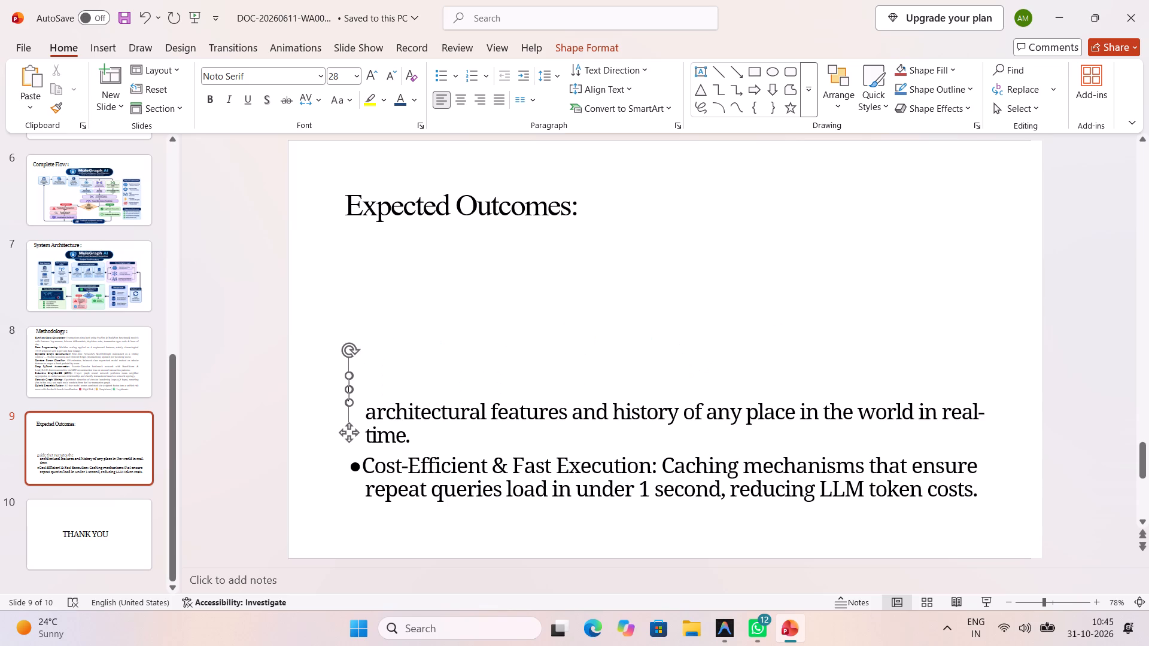
click(369, 413)
drag(369, 413, 405, 423)
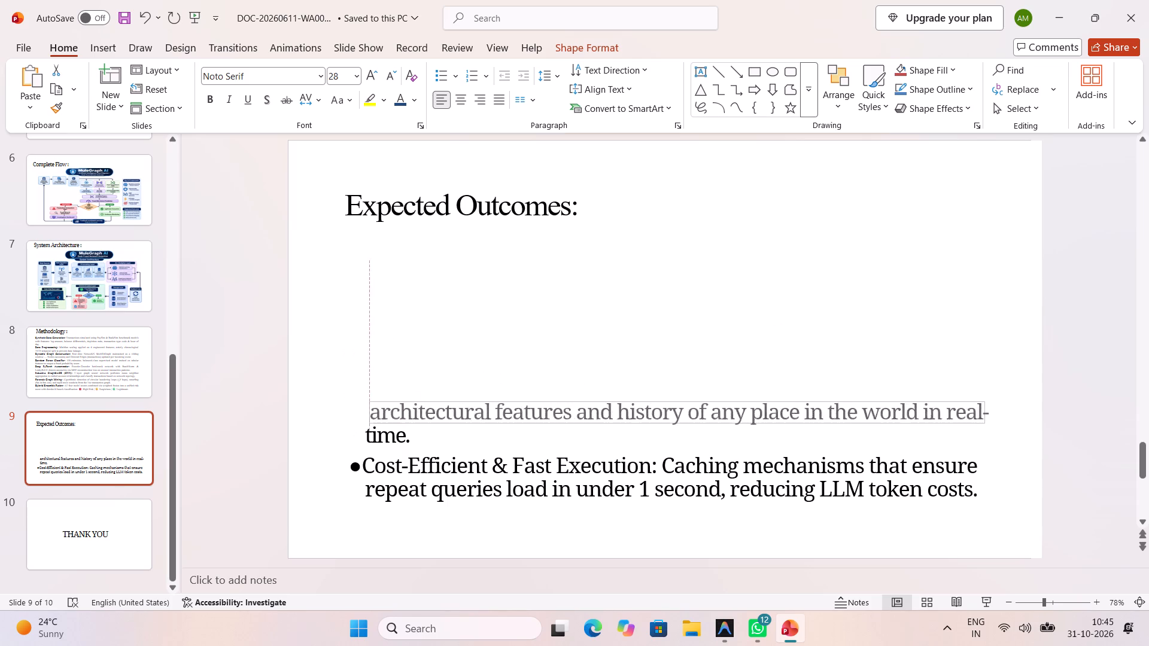
drag(405, 423, 334, 418)
key(BackSpace)
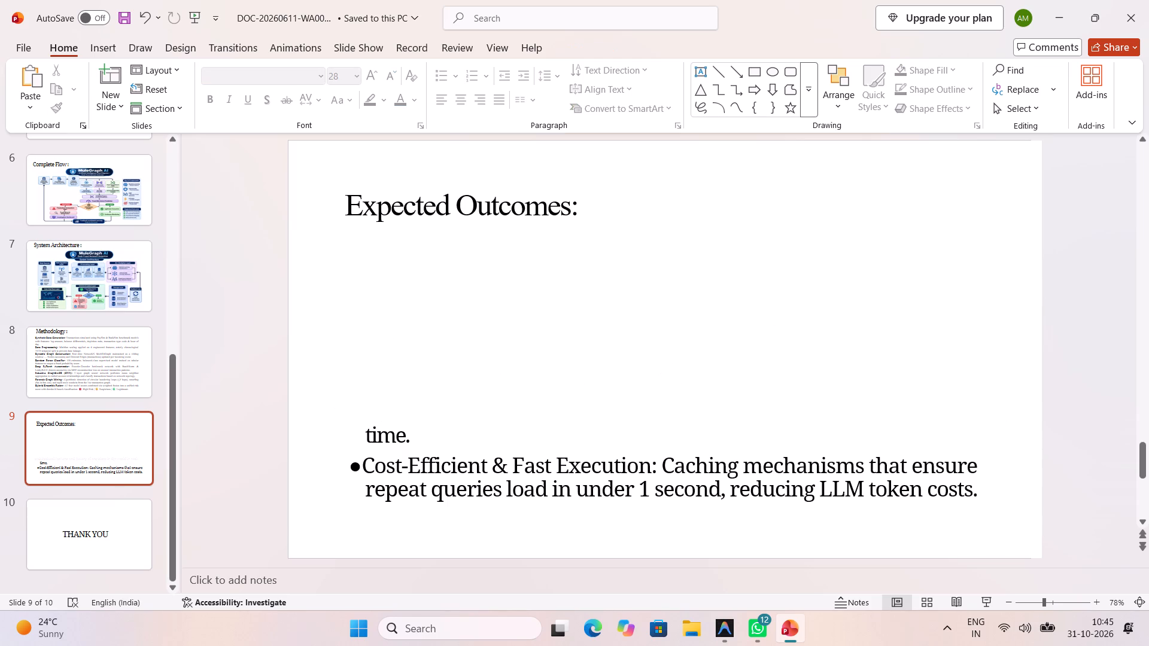
double_click(374, 437)
key(BackSpace)
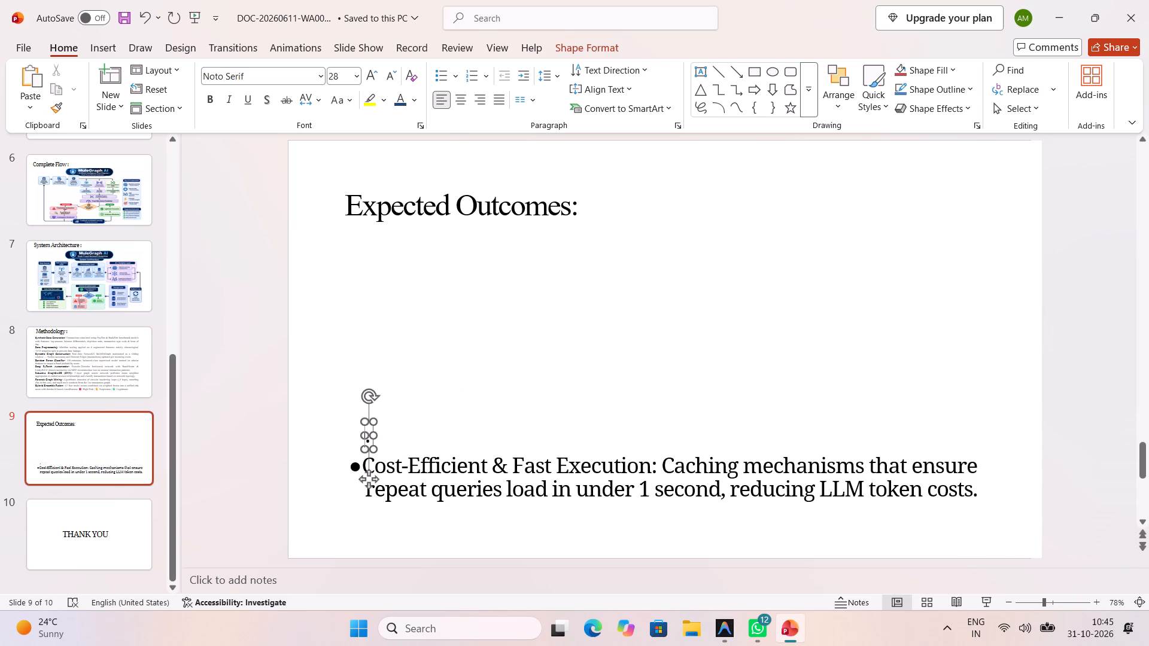
key(Right)
key(BackSpace)
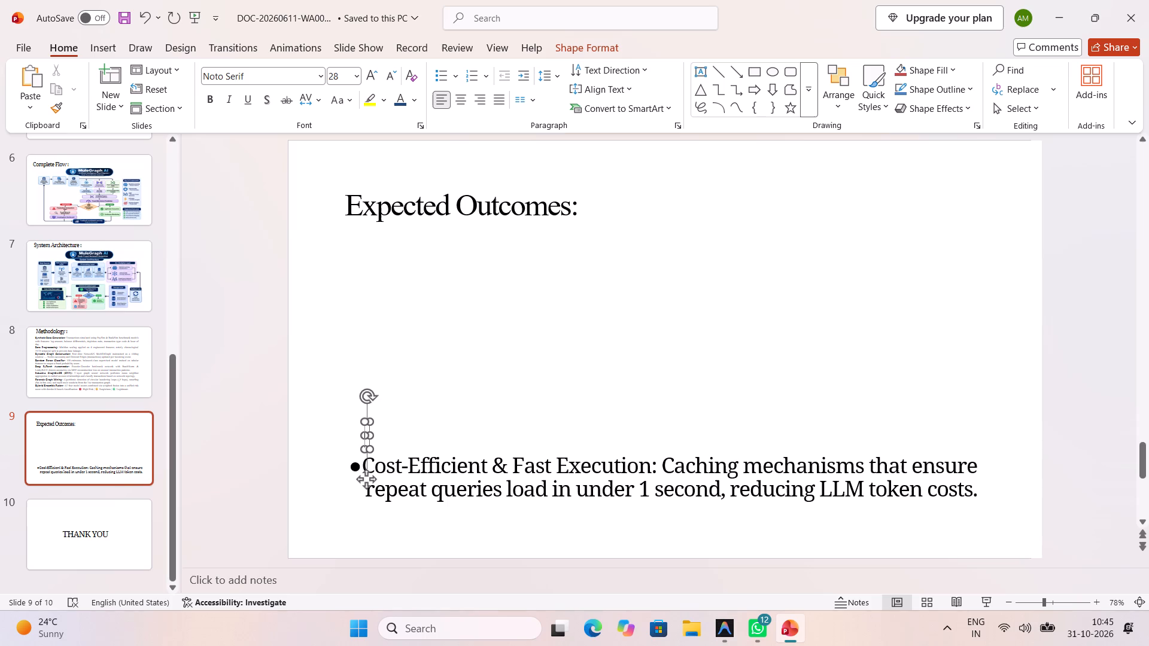
Delete both lines of the "Cost-Efficient & Fast Execution" point and its bullet mark from slide 9.
click(373, 467)
key(BackSpace)
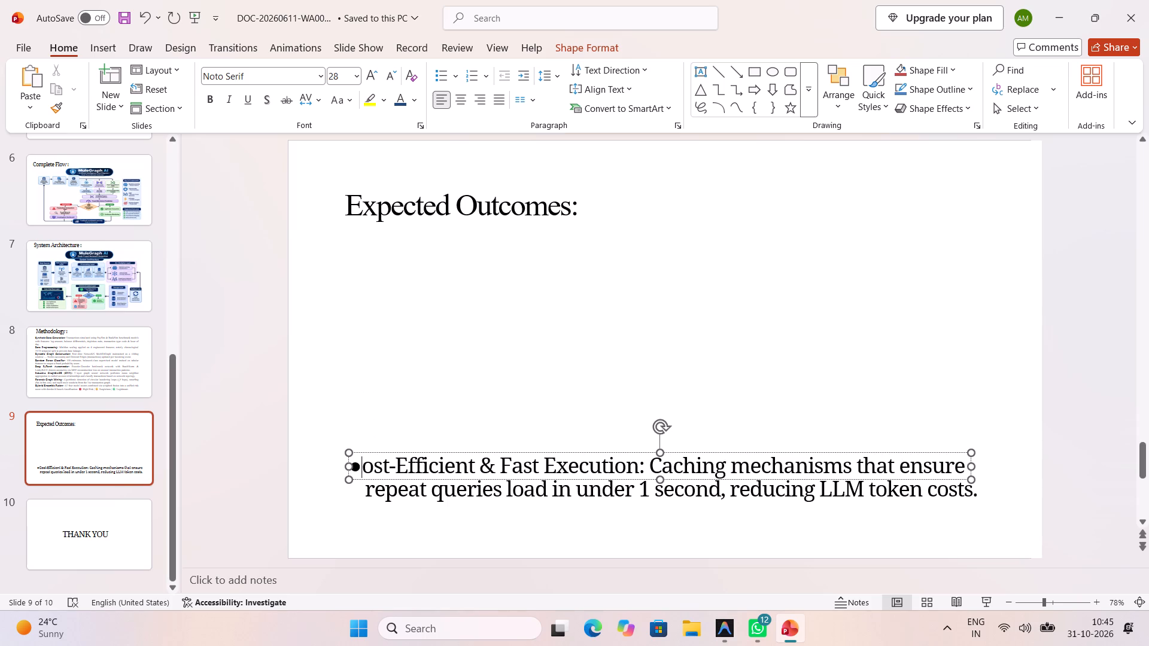
double_click(373, 467)
key(BackSpace)
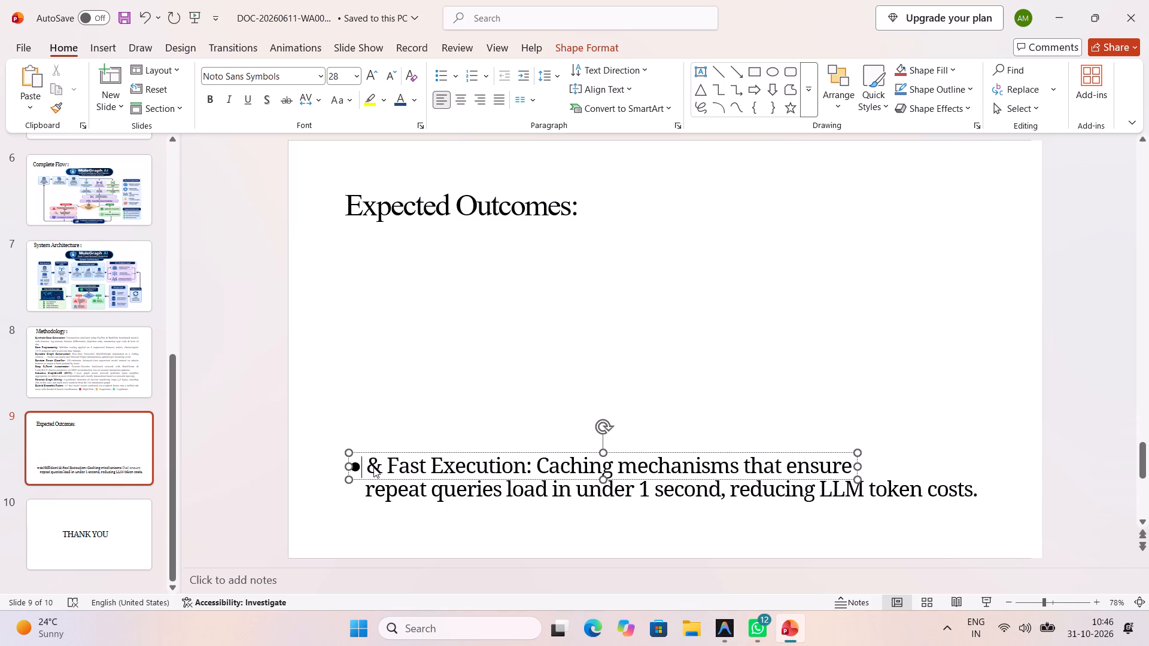
triple_click(373, 467)
key(BackSpace)
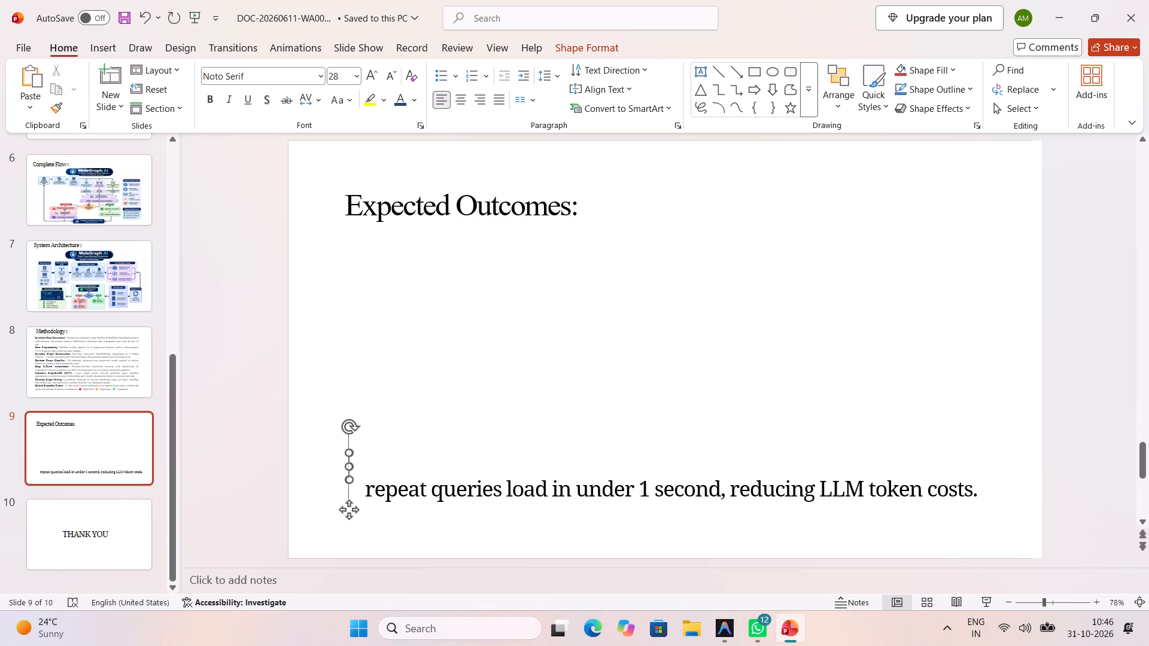
triple_click(369, 487)
key(BackSpace)
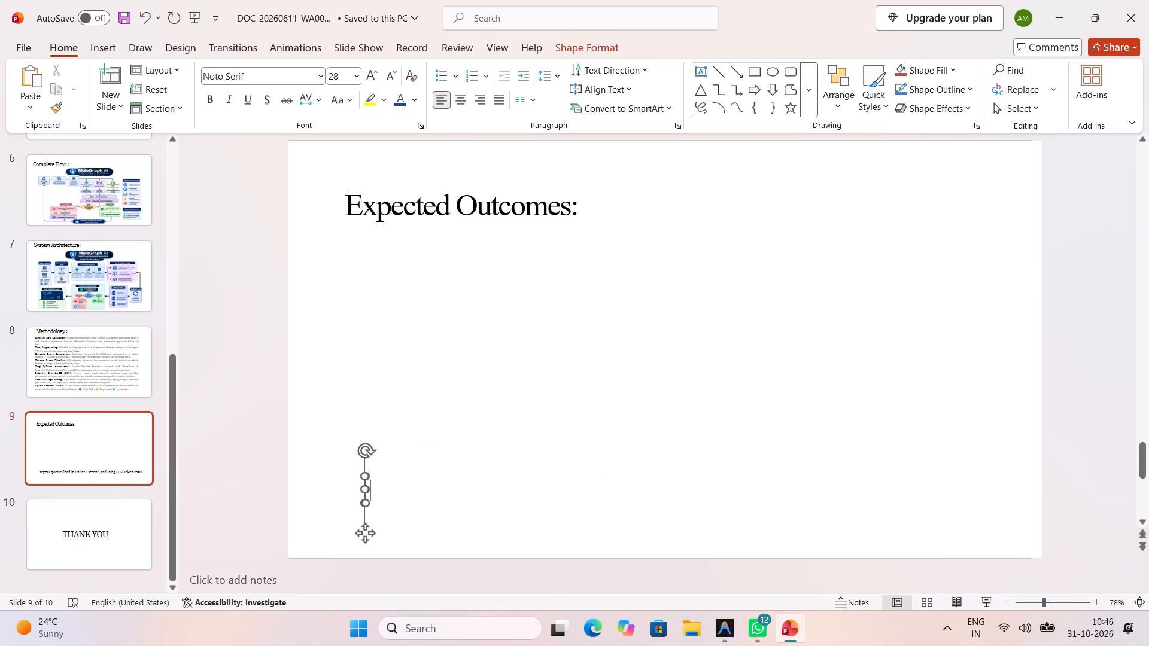
Paste the copied MuleGraph AI expected outcome bullets onto the emptied Expected Outcomes slide.
click(372, 266)
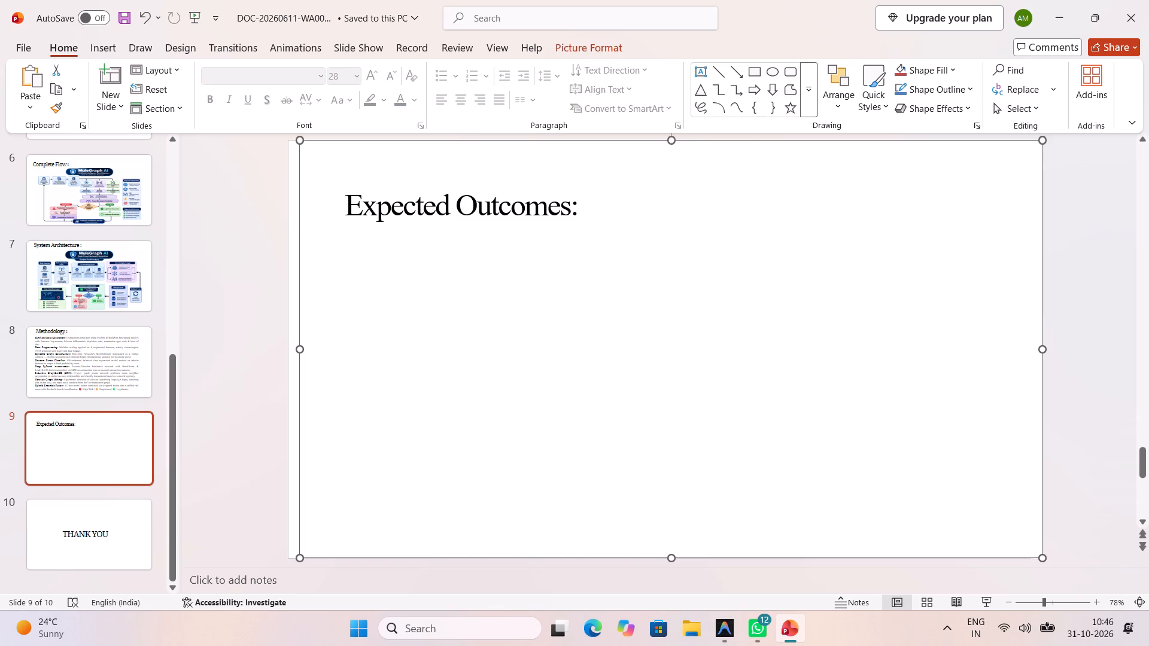
click(387, 252)
key(ctrl+v)
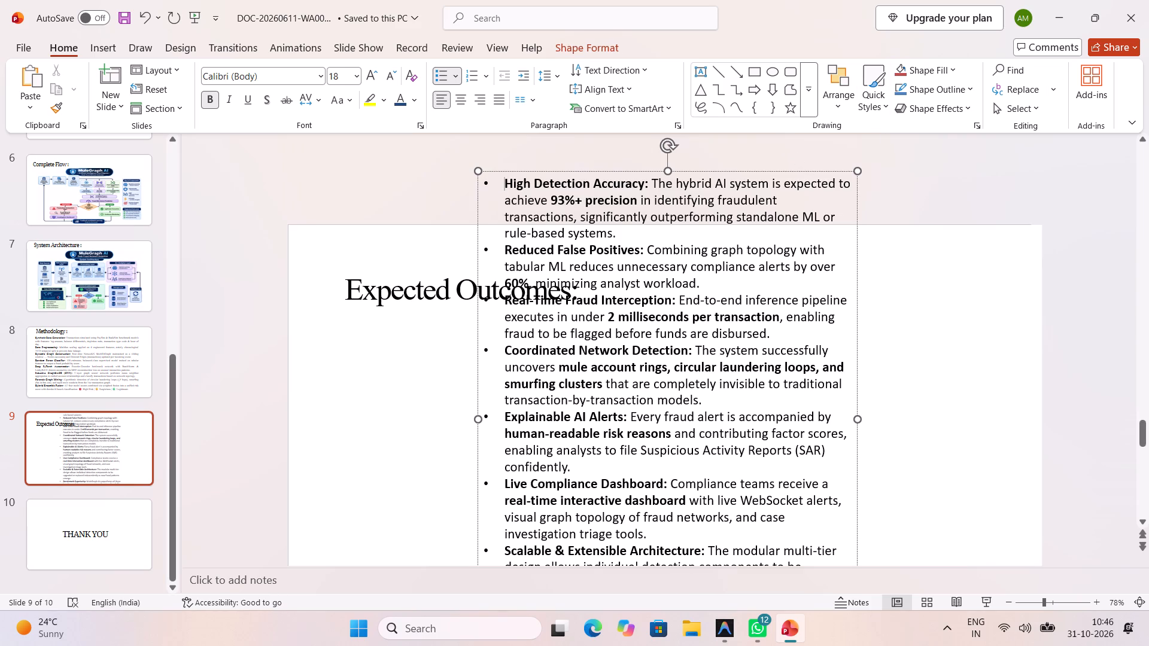
Widen the pasted outcomes text box and move it directly beneath the Expected Outcomes heading on slide 9.
scroll(817, 341, down, 1)
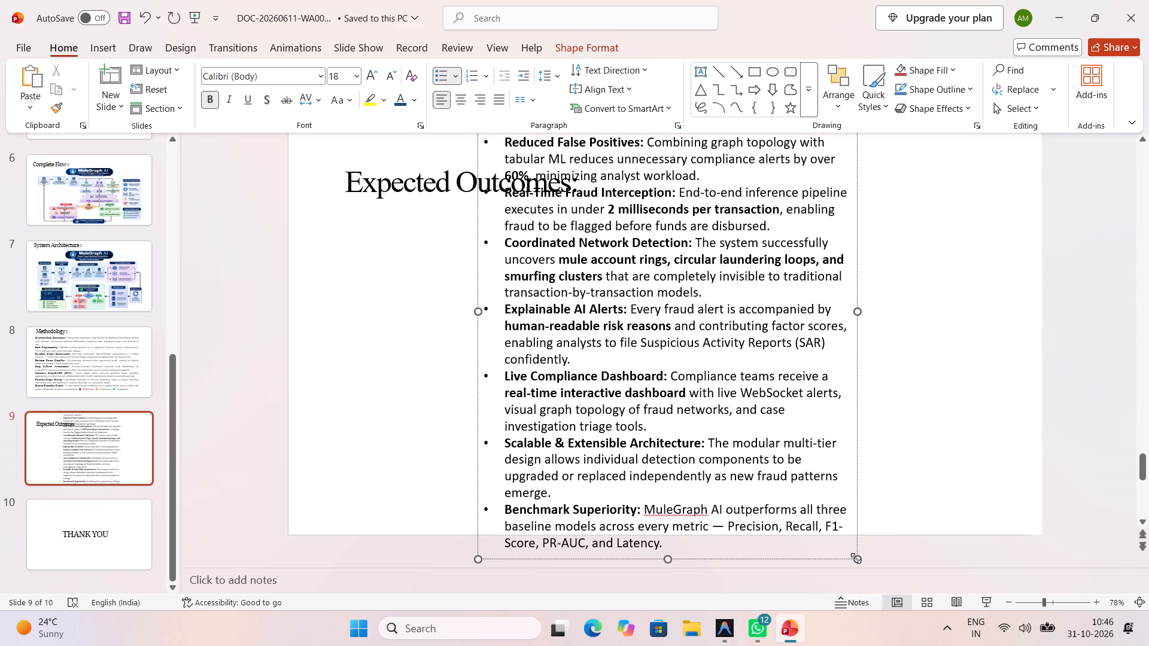
drag(856, 558, 959, 503)
scroll(834, 346, up, 1)
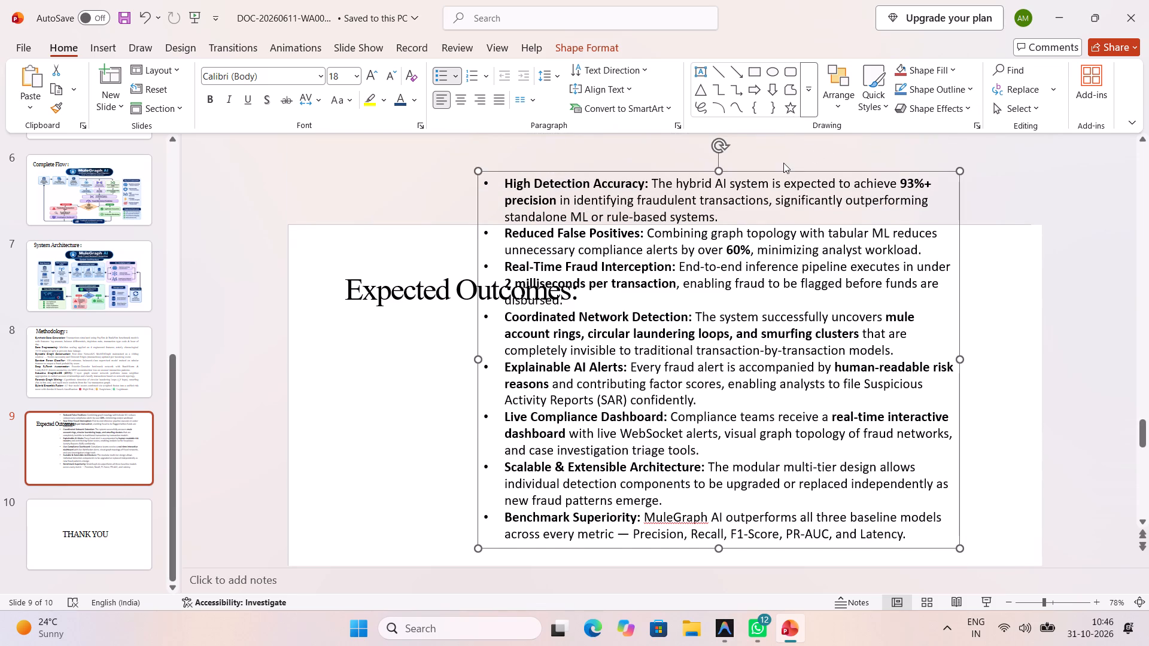
drag(785, 171, 721, 266)
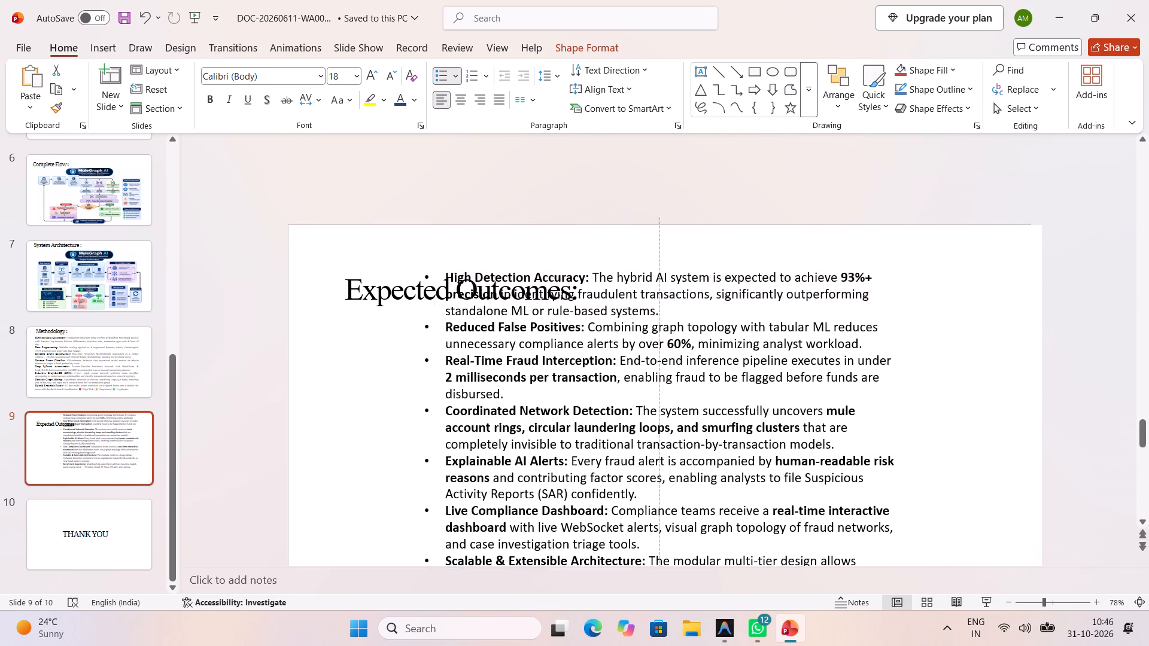
drag(721, 266, 651, 318)
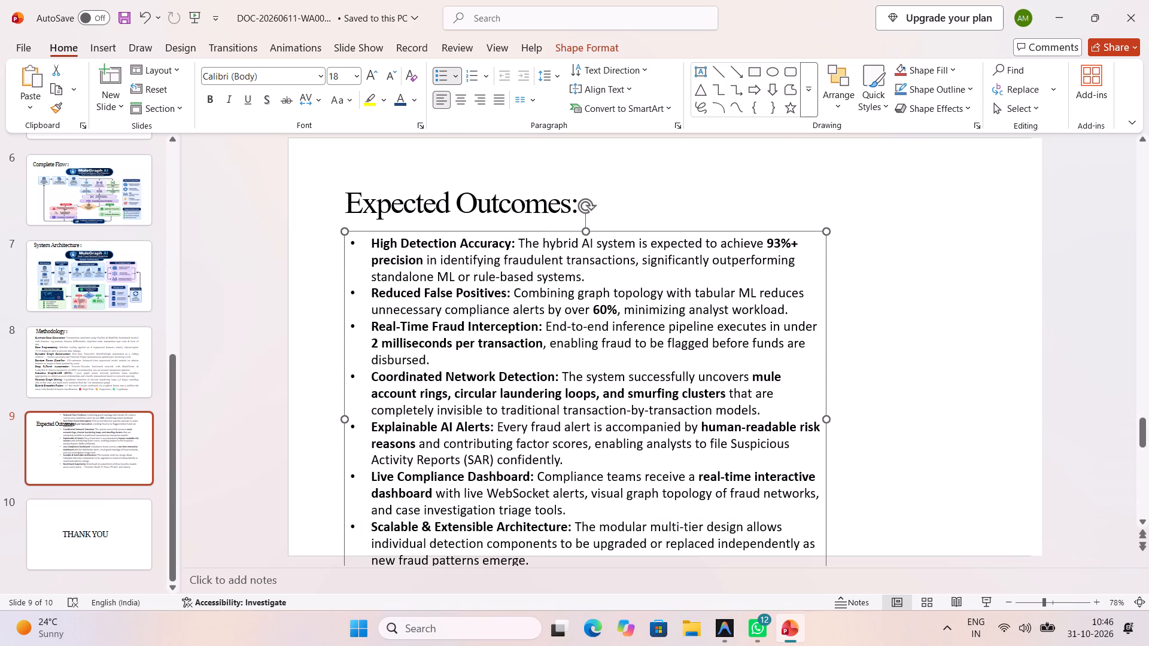
Stretch the outcomes text box on slide 9 toward the slide's right margin so all eight bullets fit on the slide.
scroll(820, 493, down, 3)
scroll(811, 623, up, 1)
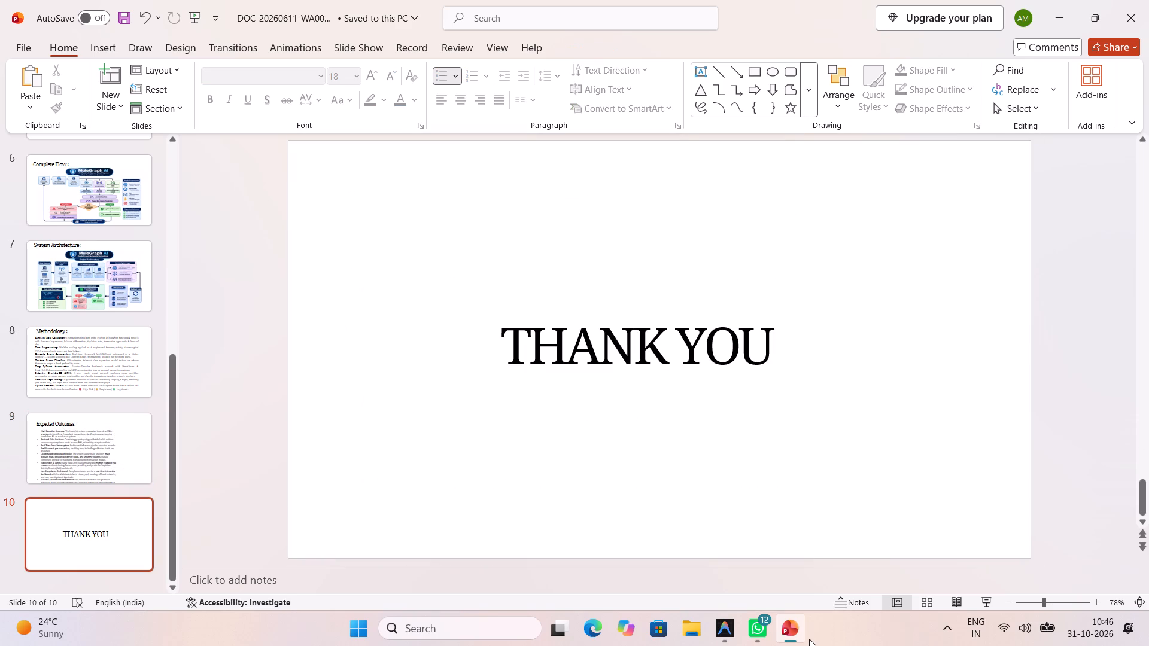
scroll(809, 639, up, 1)
click(98, 462)
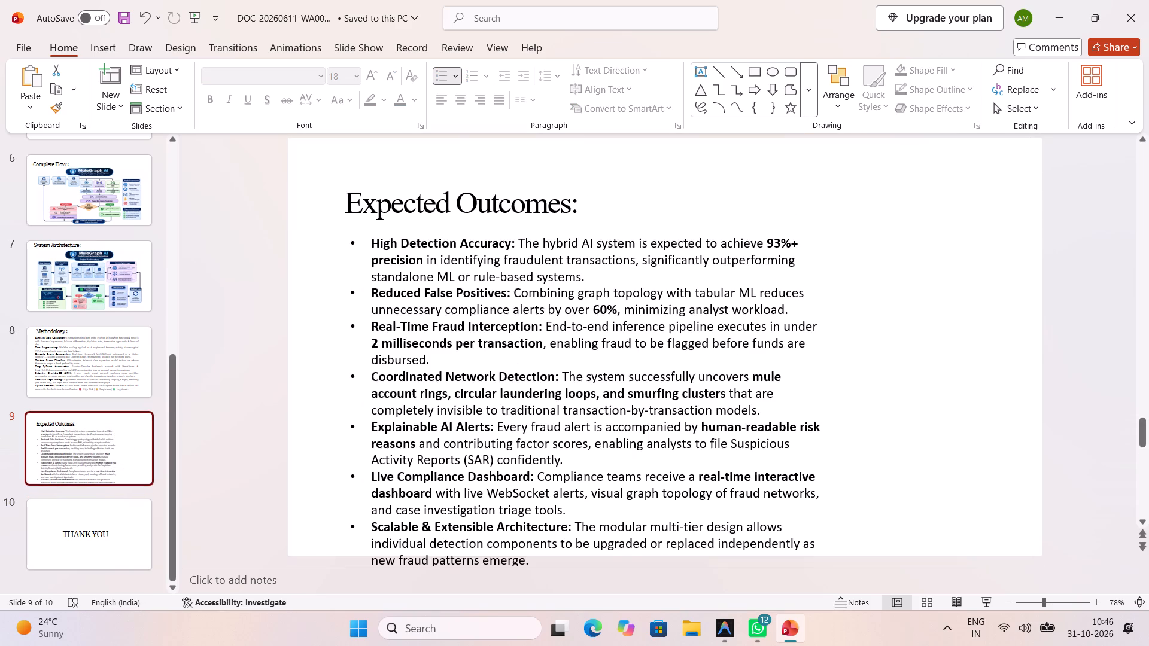
scroll(634, 399, down, 1)
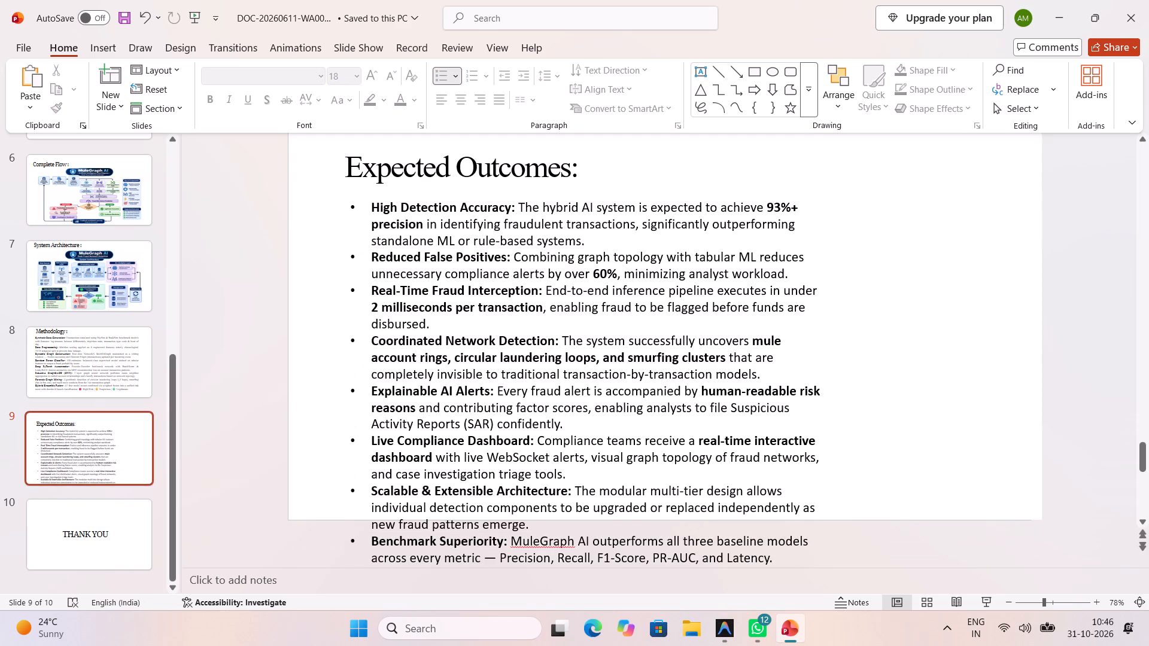
click(783, 487)
scroll(819, 489, down, 1)
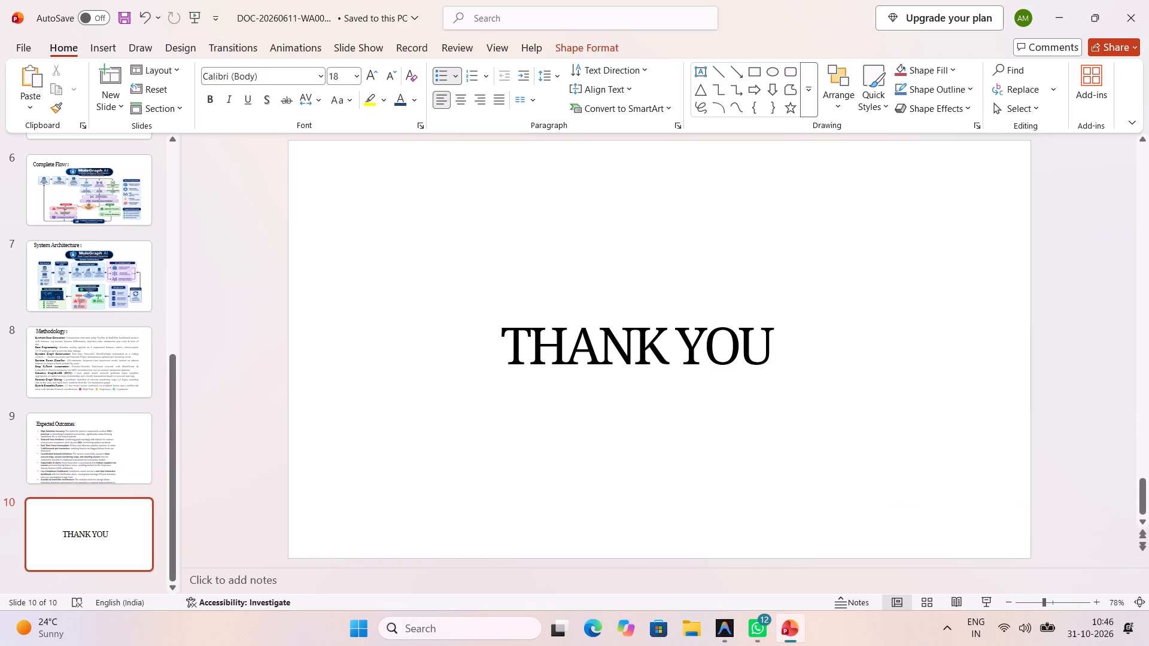
scroll(814, 496, up, 3)
scroll(809, 468, down, 6)
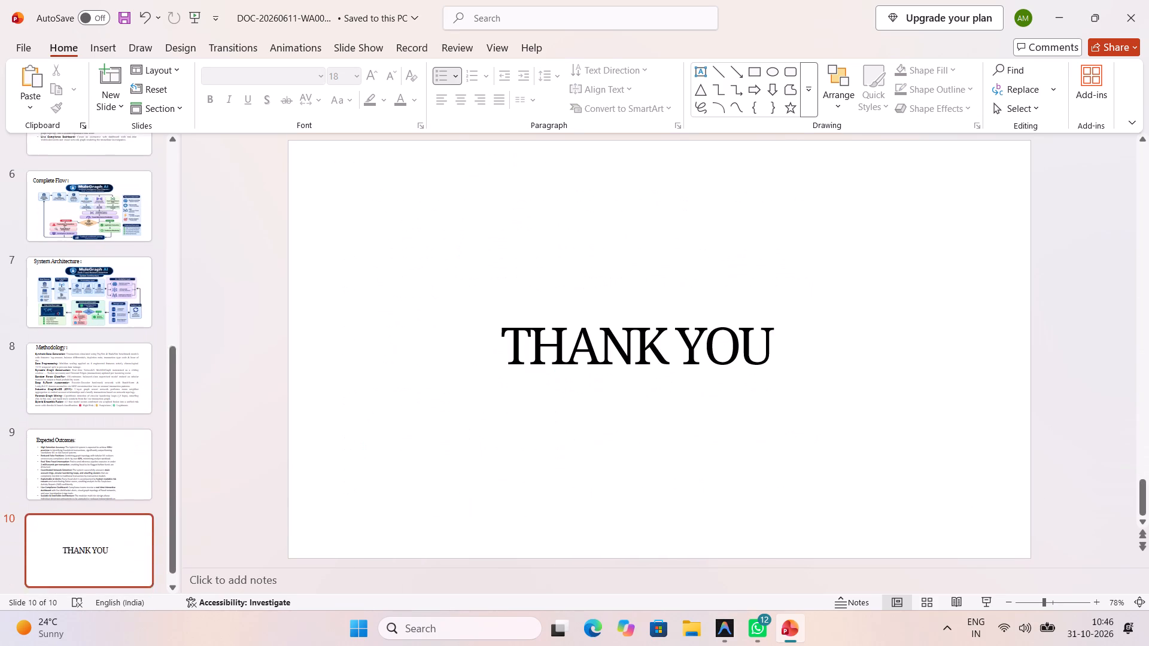
scroll(809, 468, up, 1)
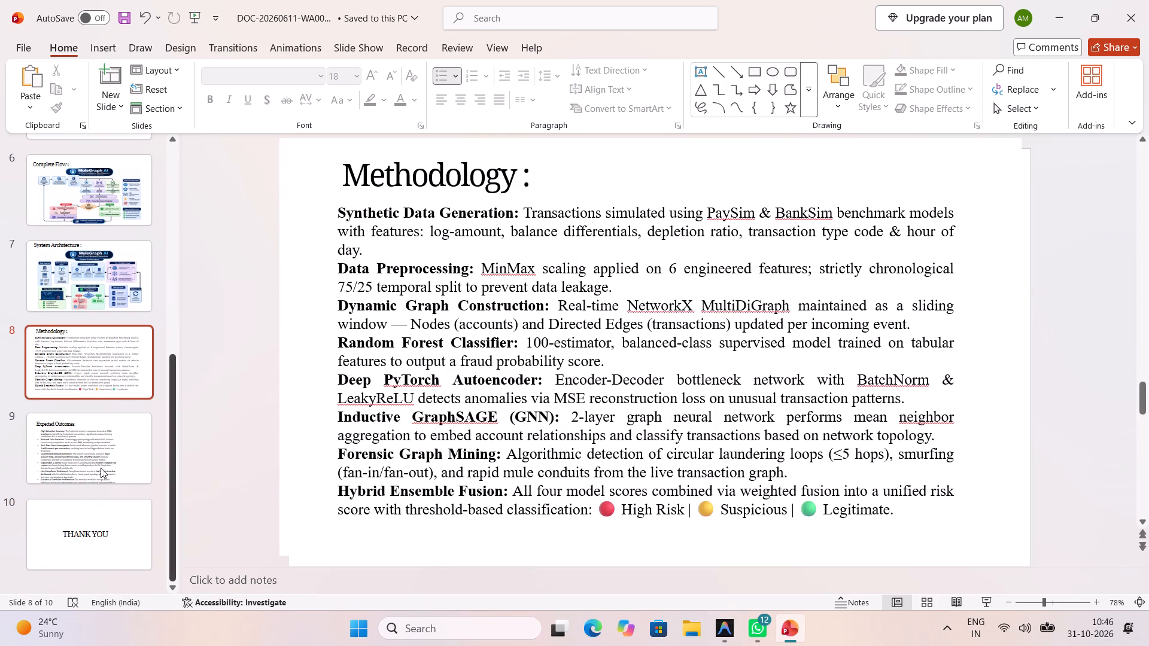
click(81, 456)
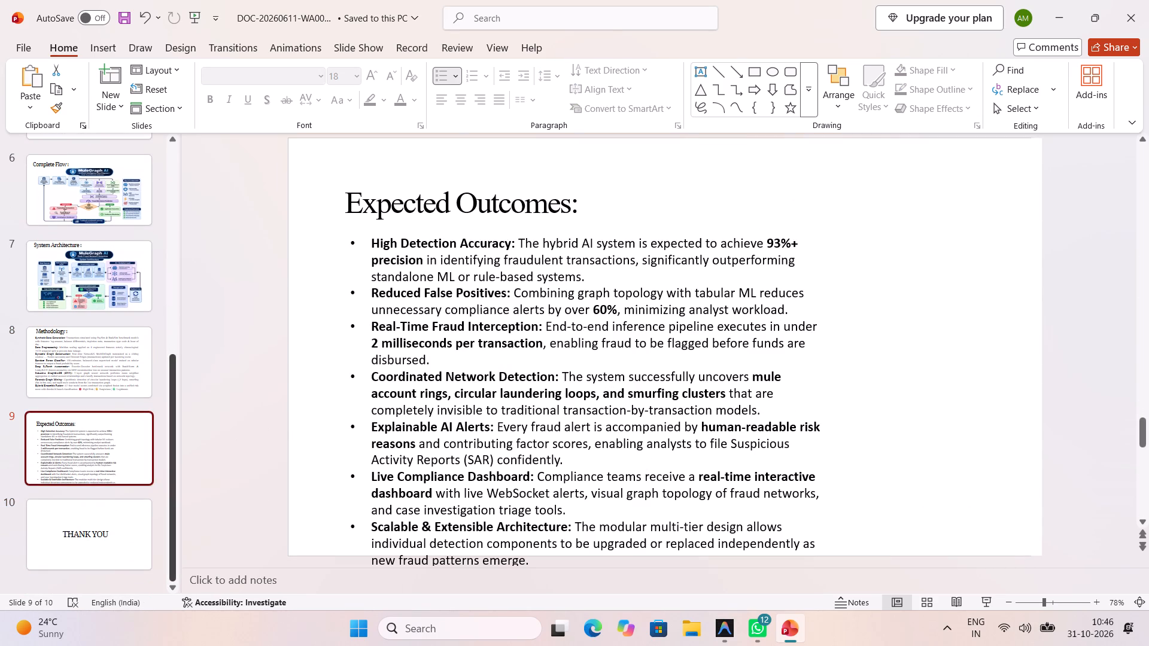
click(697, 220)
click(728, 276)
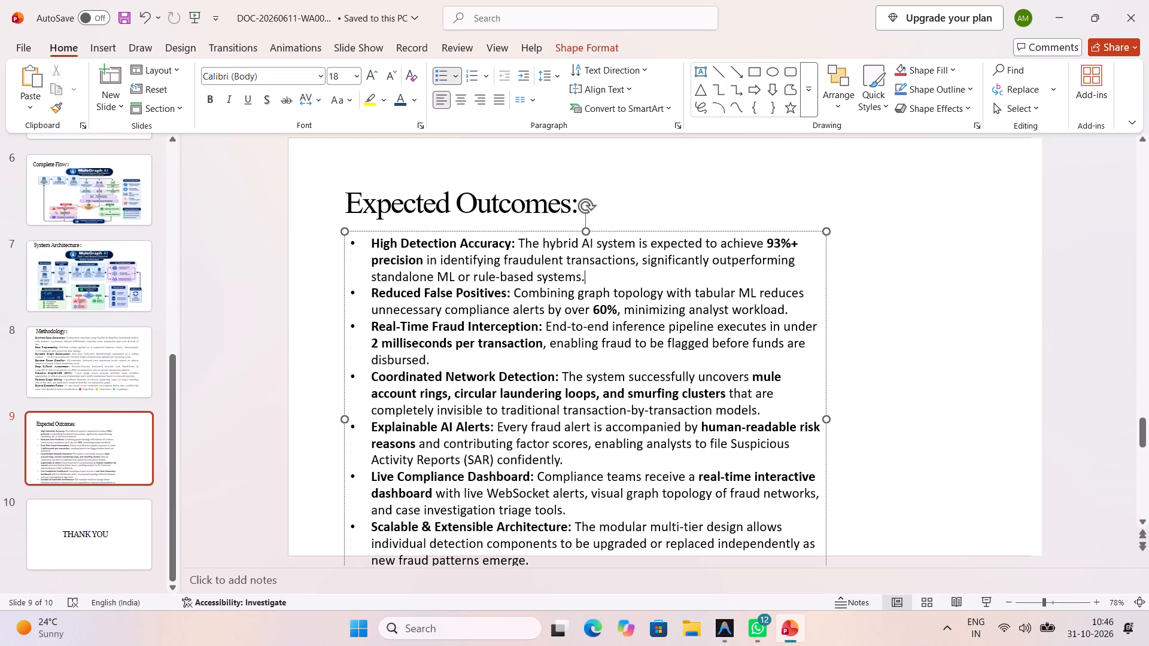
drag(824, 419, 1022, 441)
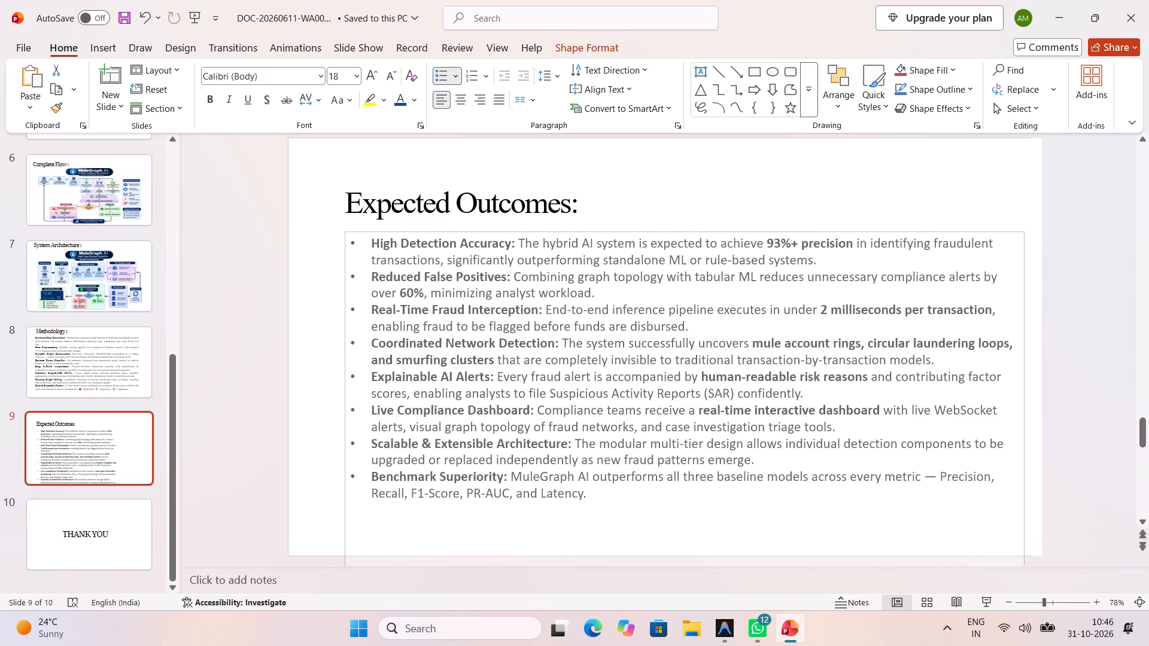
drag(1022, 441, 994, 449)
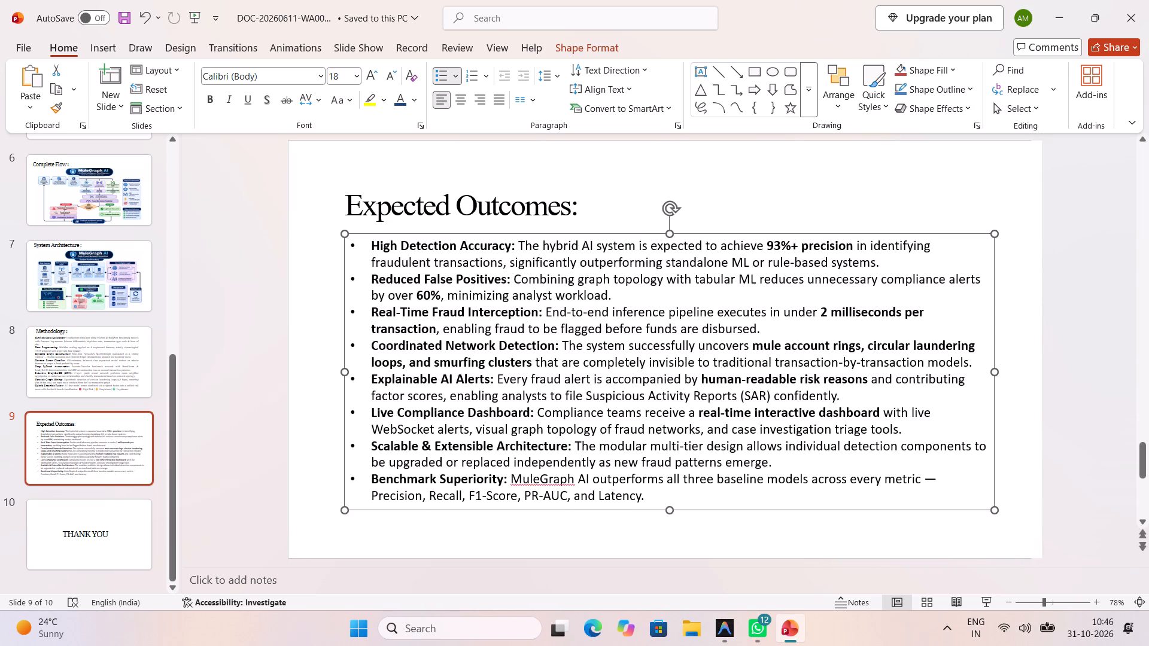
Justify the text of all the expected outcome bullets.
click(501, 95)
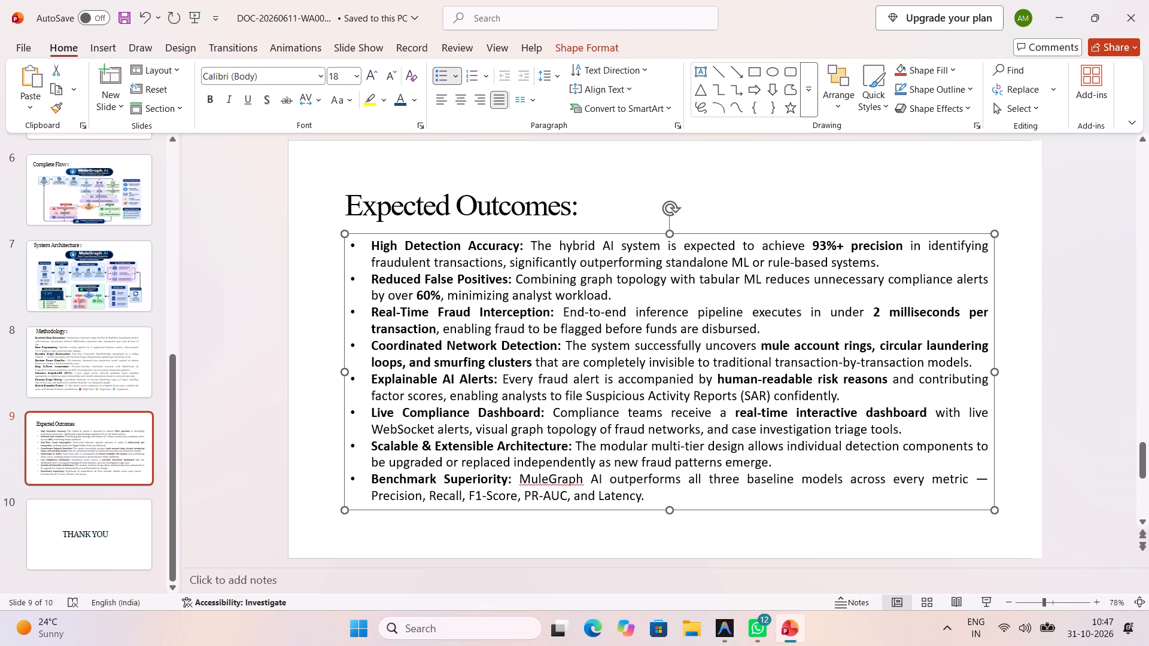
Format all eight expected outcome bullets in Times New Roman at size 18.
click(372, 246)
drag(372, 246, 654, 455)
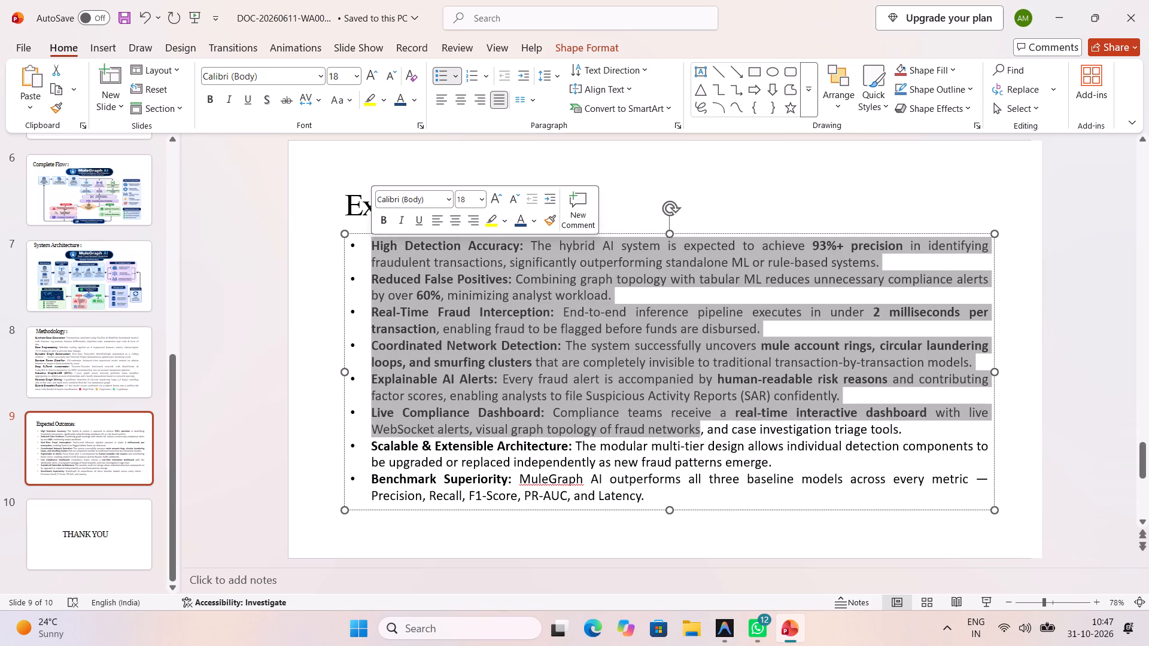
drag(654, 455, 653, 486)
click(654, 496)
drag(654, 496, 602, 491)
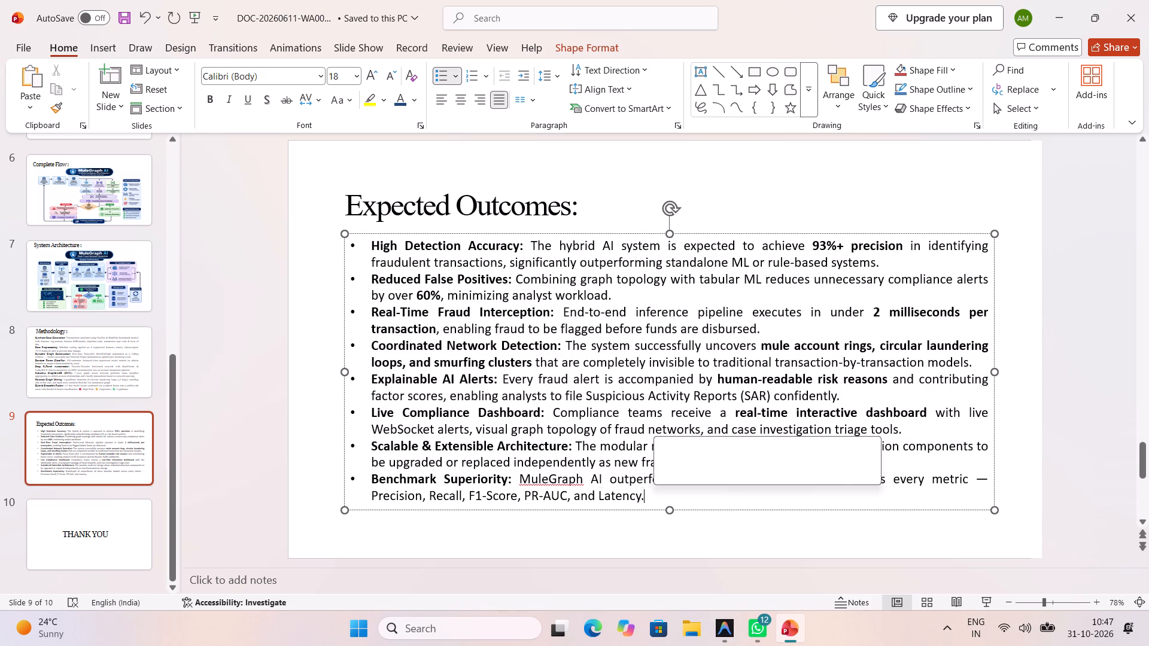
drag(602, 491, 338, 243)
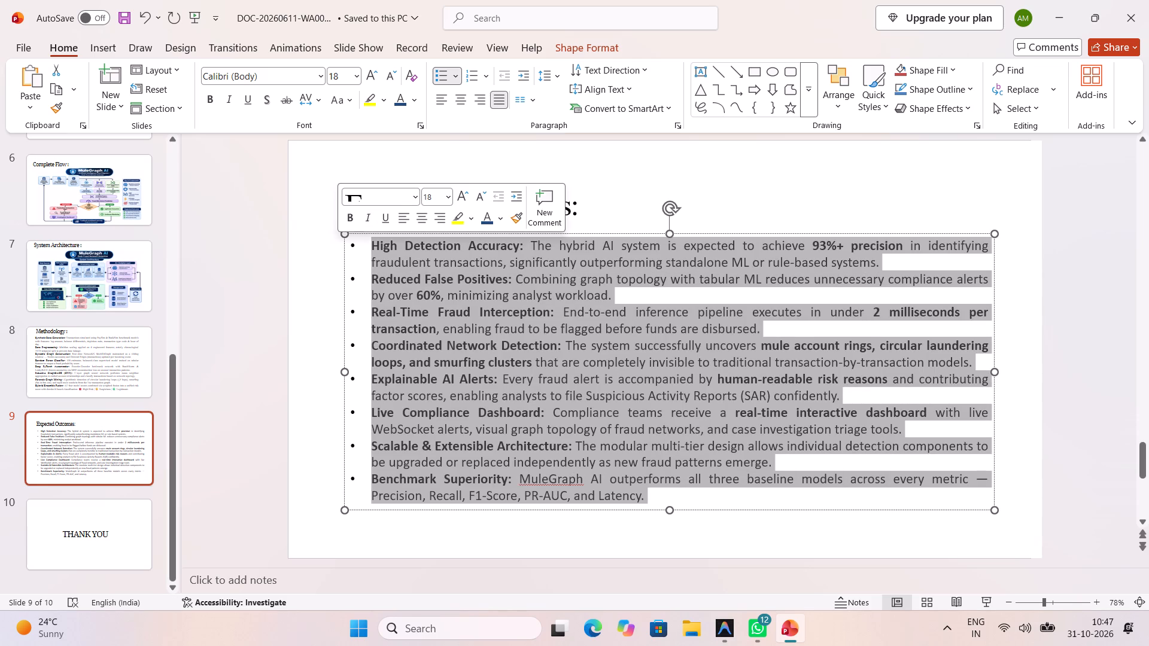
click(414, 199)
text(ti)
key(Return)
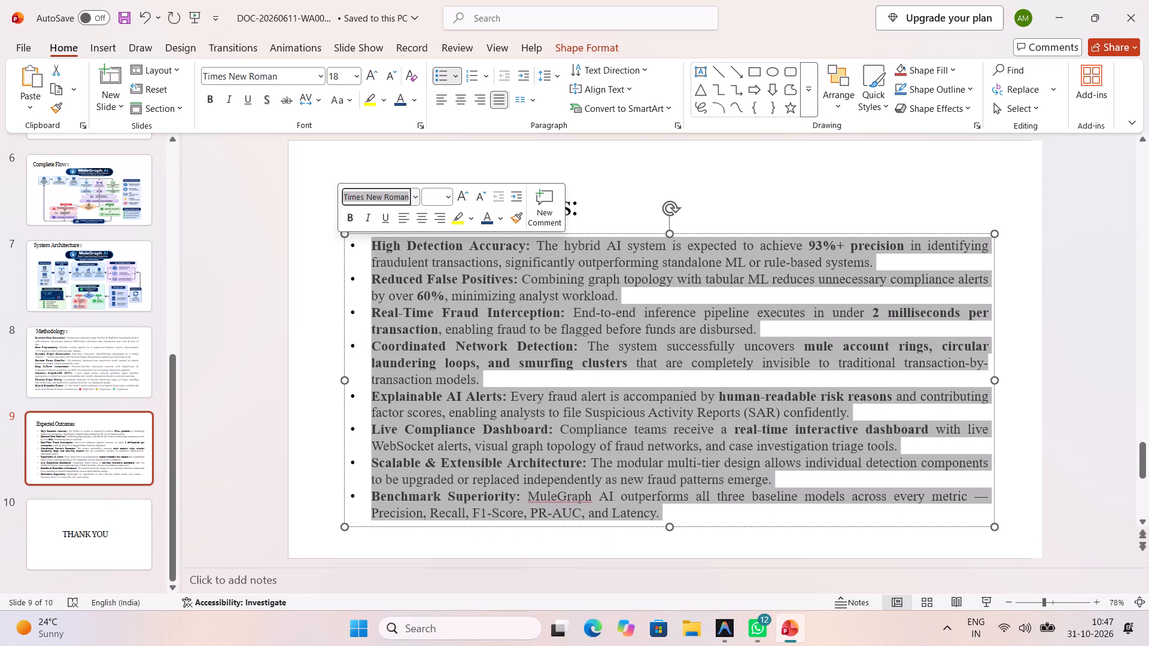
click(446, 197)
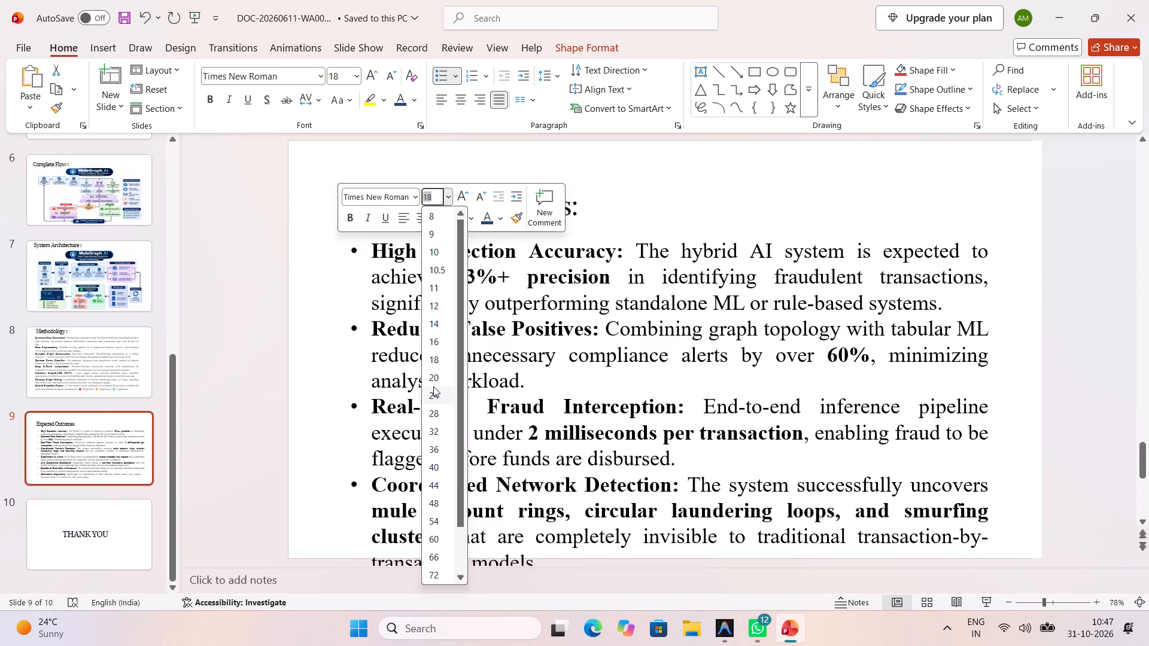
click(436, 357)
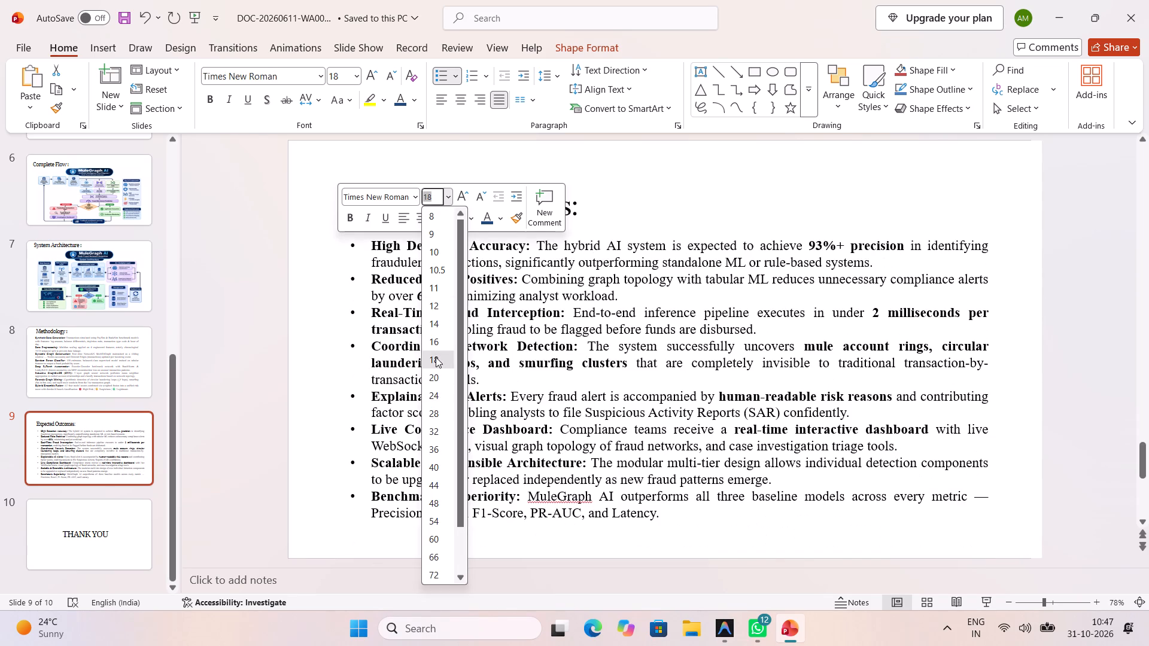
click(698, 423)
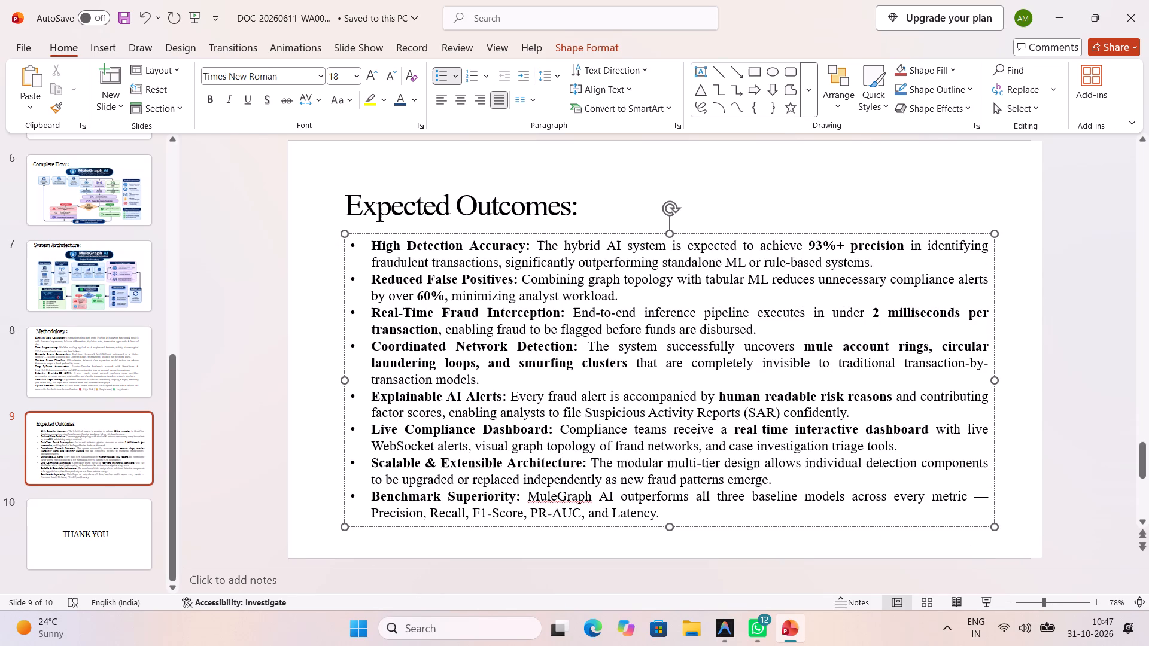
Remove the bold from "93%+ precision" in the High Detection Accuracy bullet.
click(905, 245)
drag(905, 245, 901, 245)
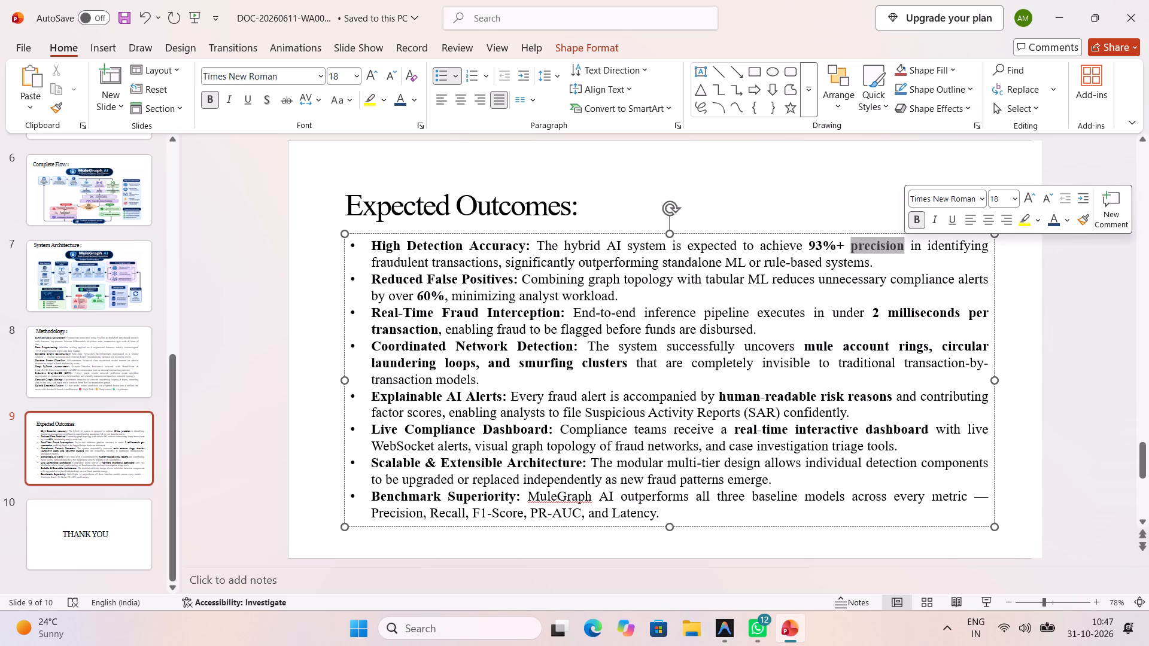
drag(901, 245, 810, 247)
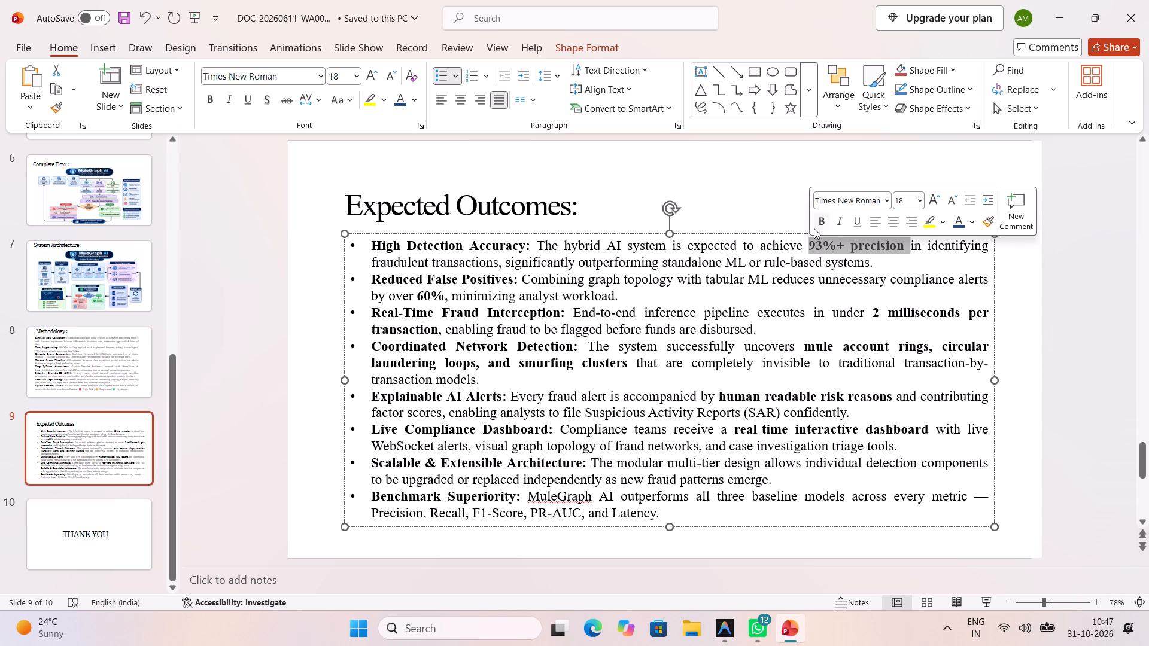
click(817, 226)
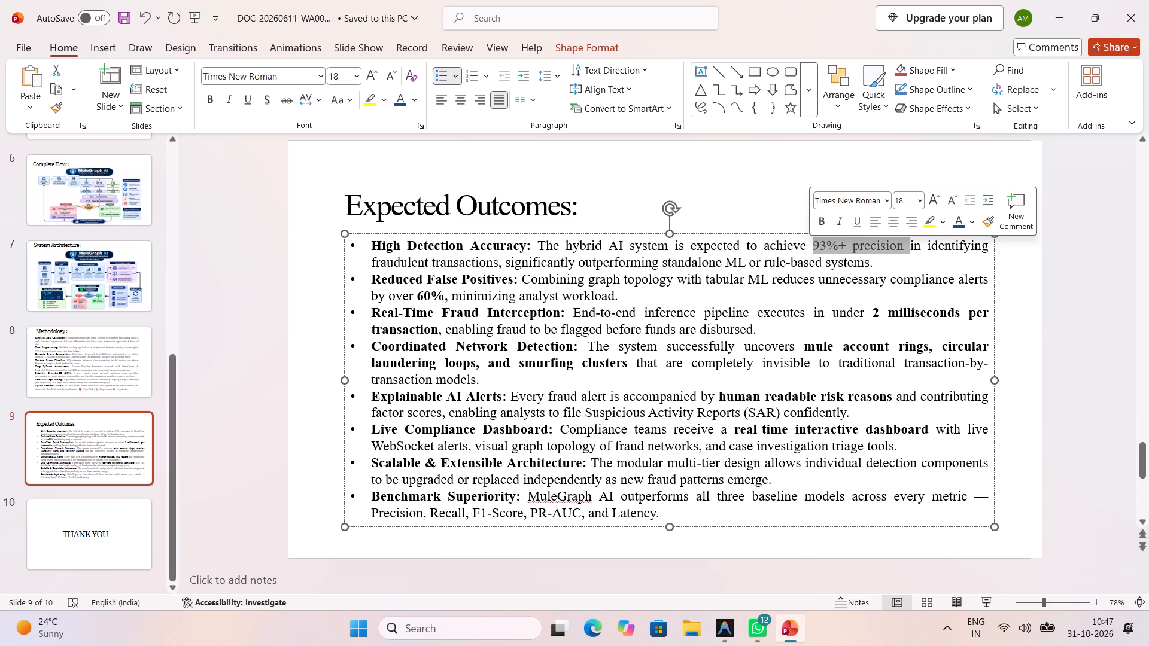
Remove the bold from "2 milliseconds per transaction" in the Real-Time Fraud Interception bullet, across both lines.
click(873, 312)
drag(873, 312, 990, 308)
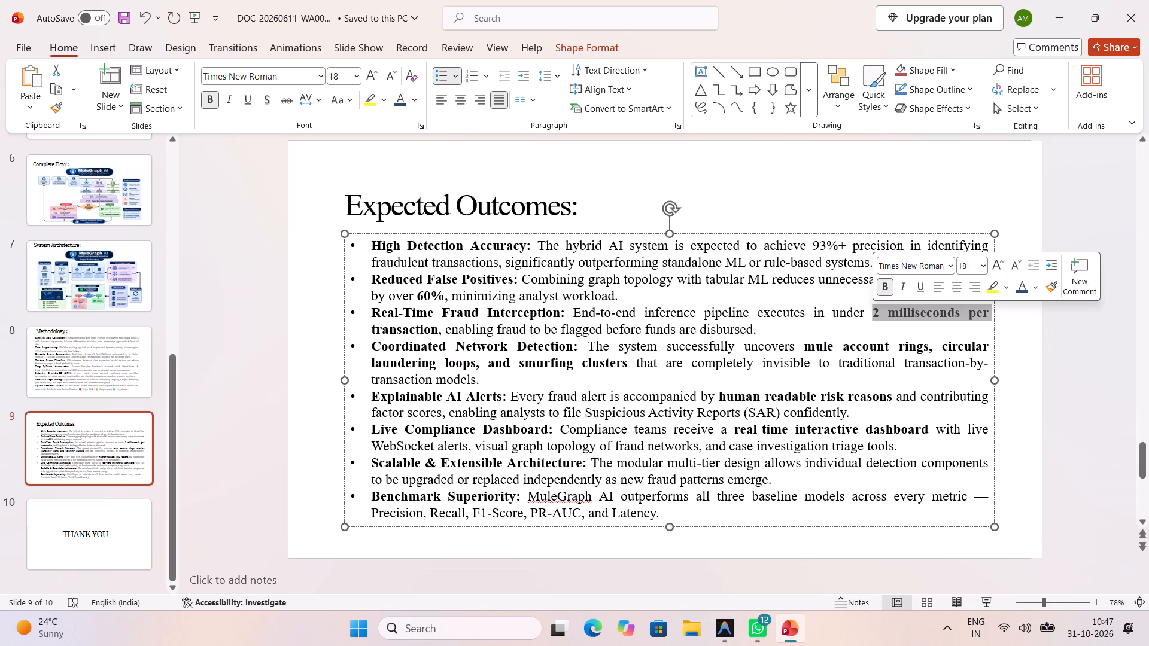
drag(990, 308, 986, 315)
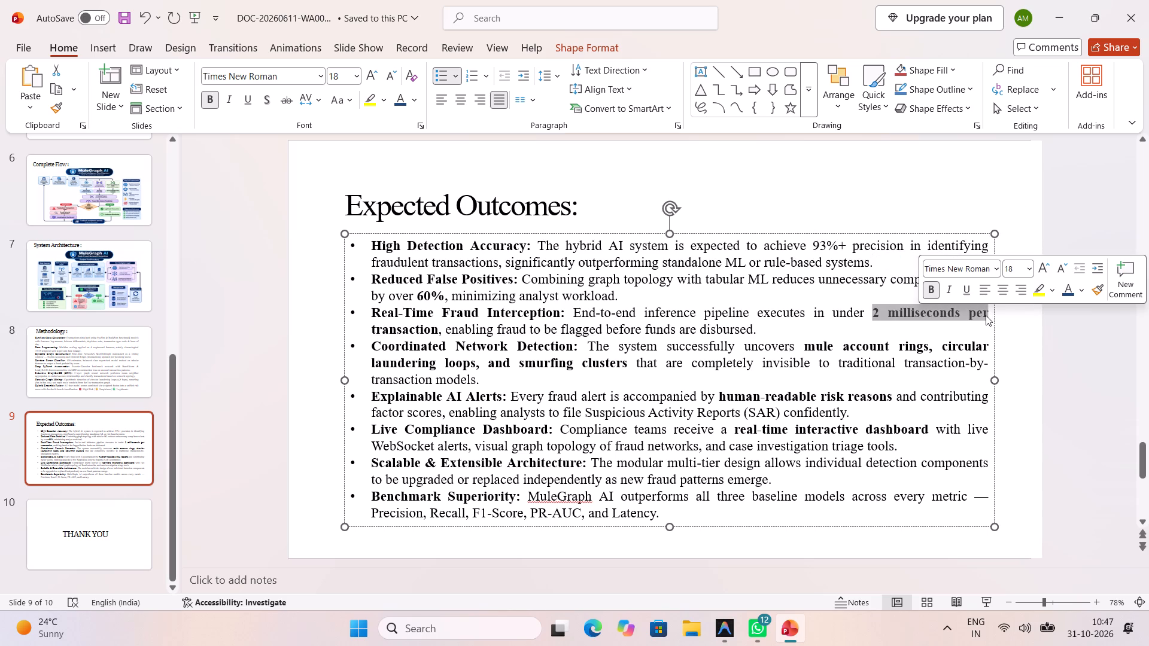
click(931, 295)
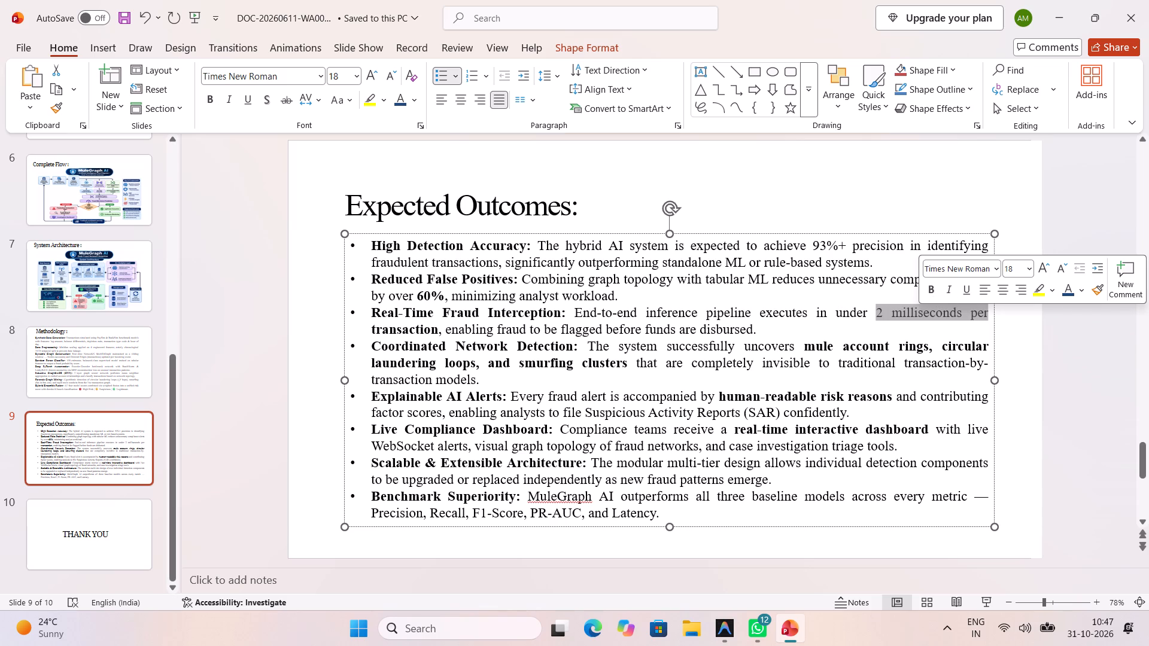
click(437, 328)
drag(437, 328, 371, 335)
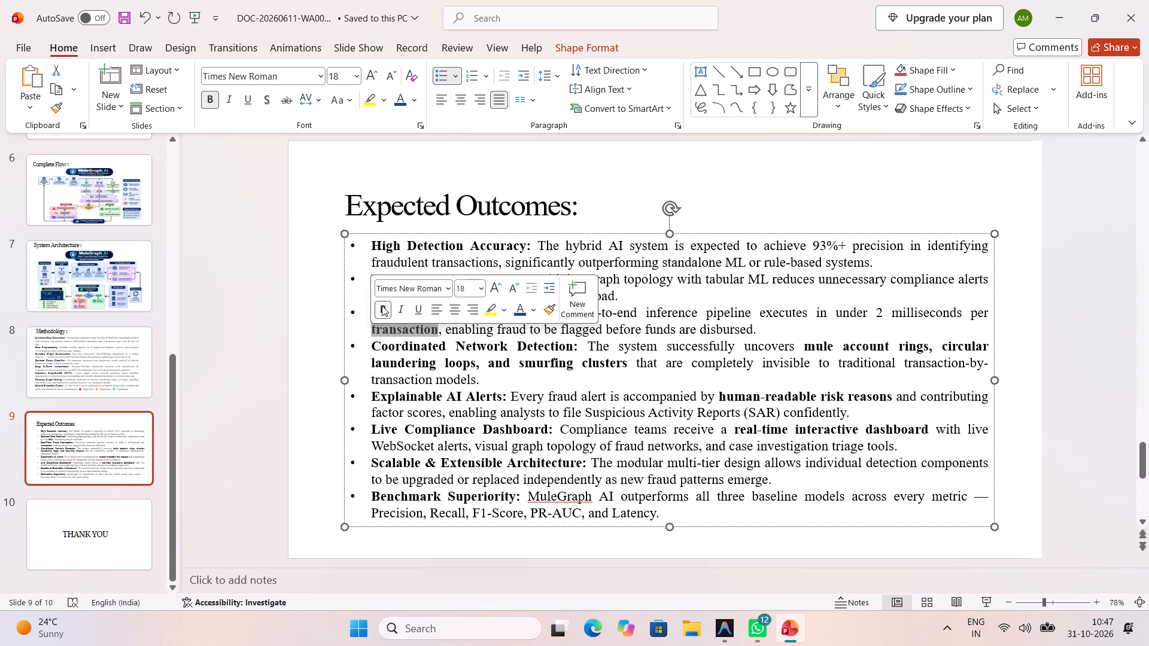
click(382, 306)
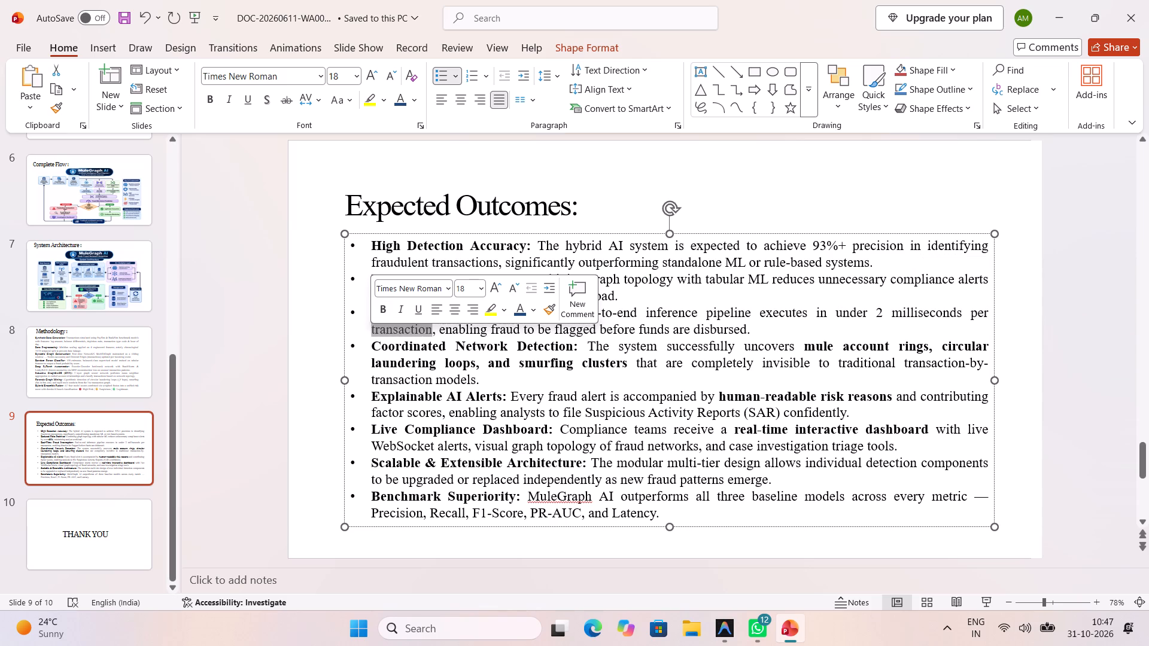
Remove the bold from "mule account rings, circular laundering loops, and smurfing clusters" in the Coordinated Network Detection bullet, across both lines.
click(372, 362)
drag(372, 362, 600, 364)
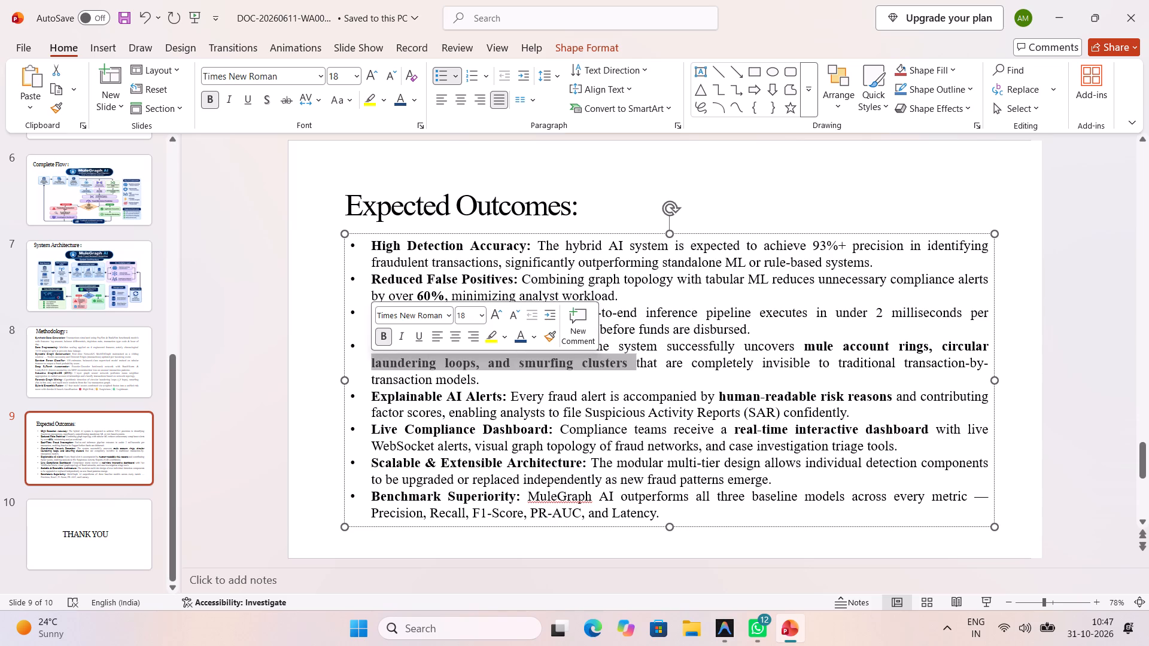
drag(600, 364, 609, 364)
click(628, 364)
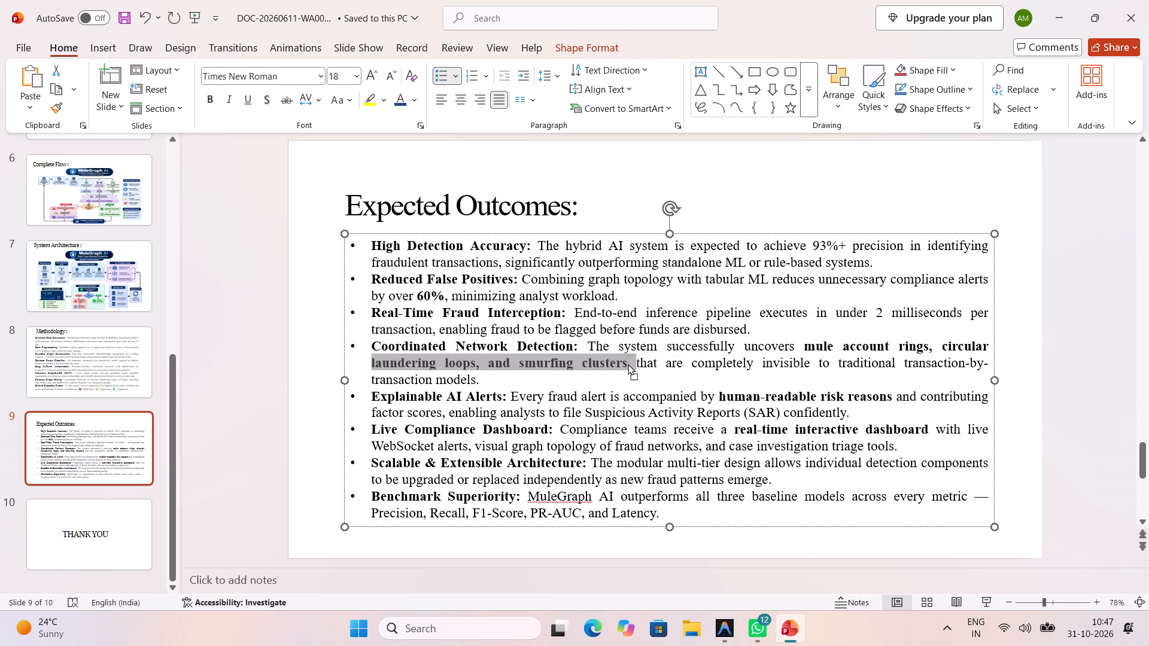
double_click(628, 364)
drag(628, 364, 427, 367)
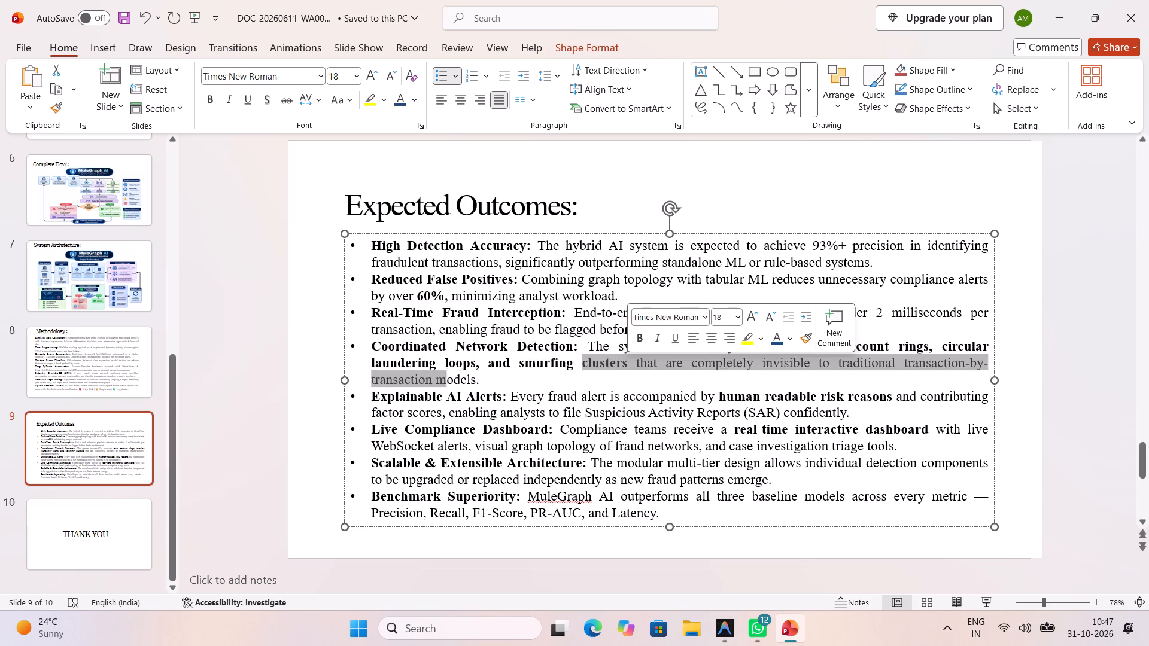
drag(427, 367, 406, 363)
click(410, 339)
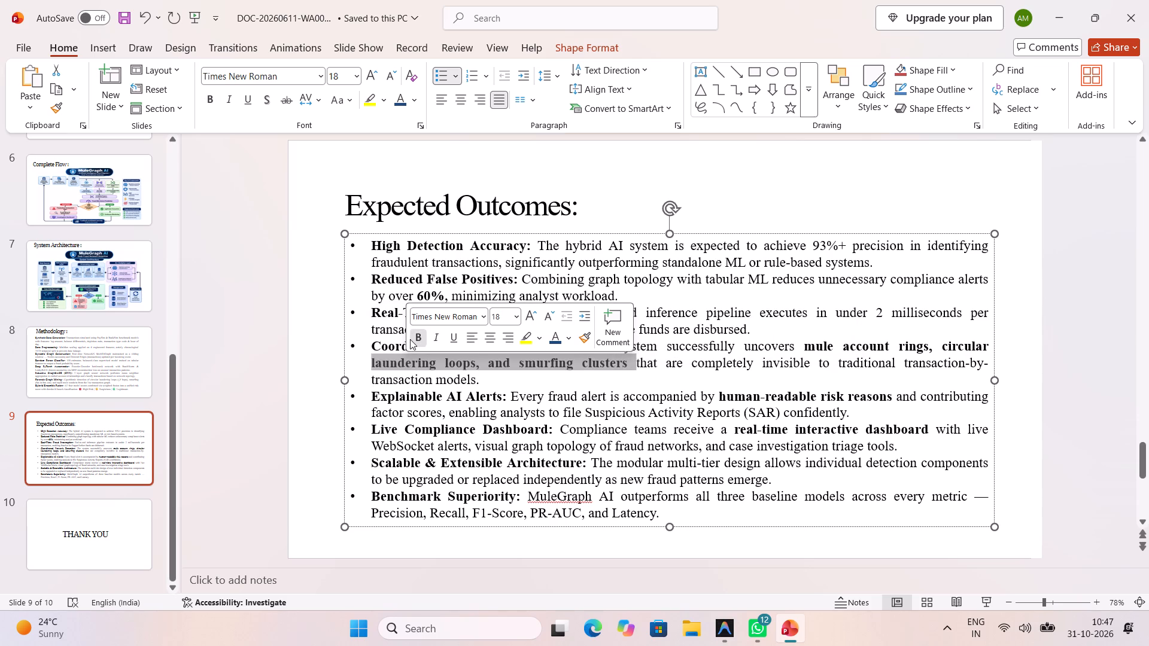
click(805, 345)
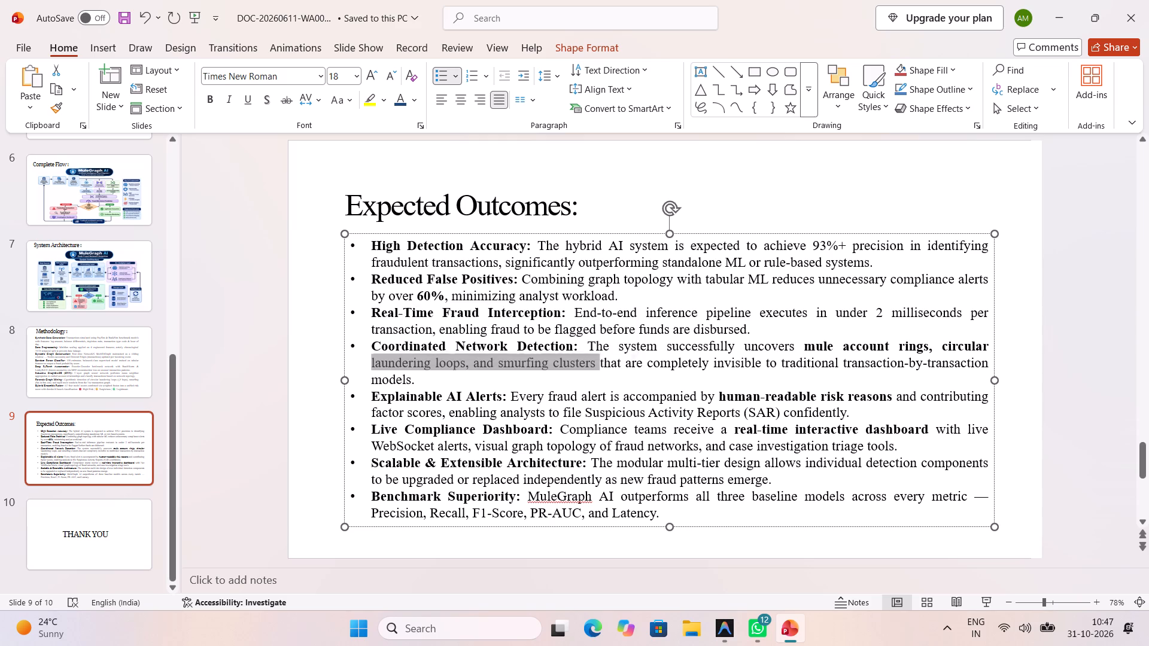
drag(805, 345, 975, 350)
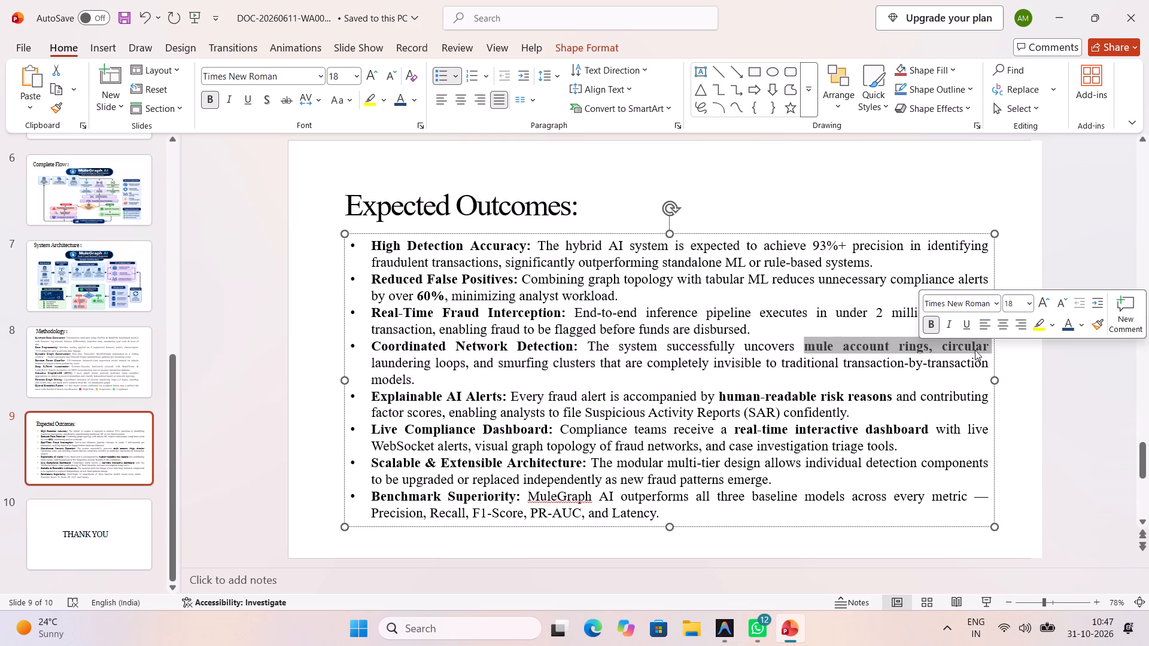
click(926, 322)
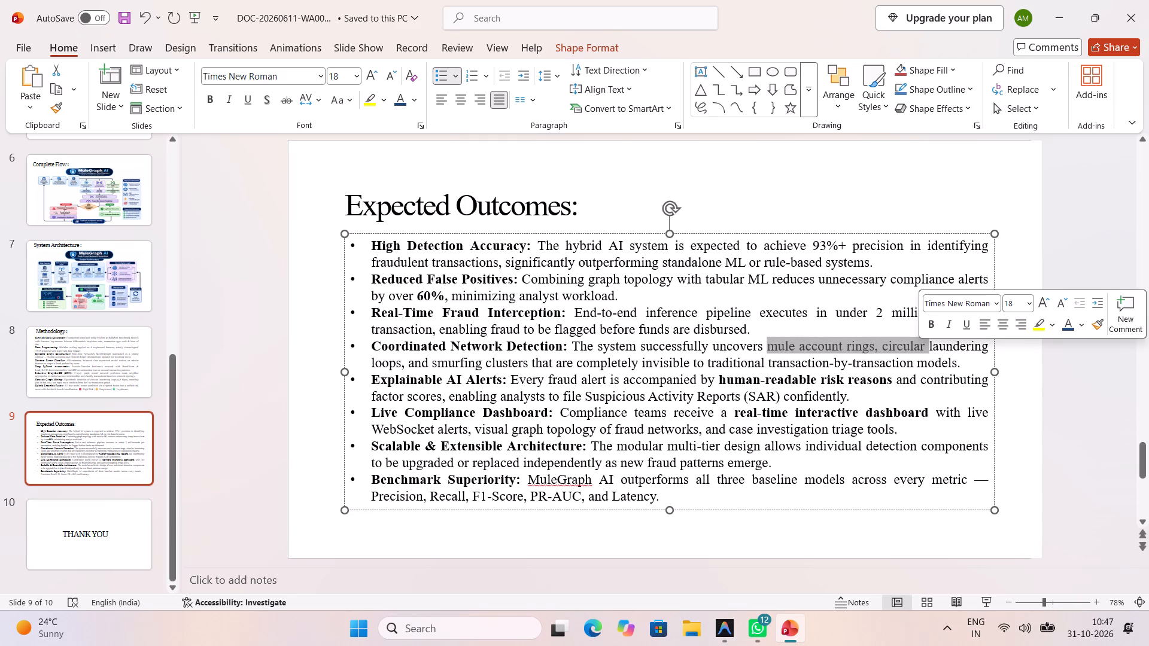
click(936, 384)
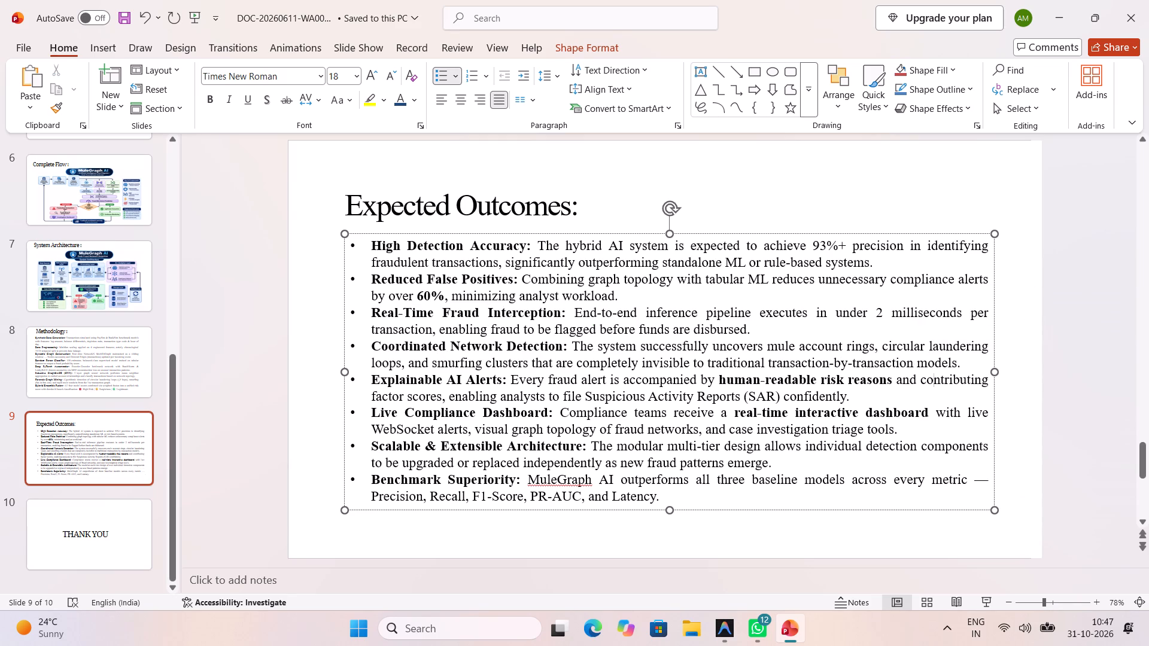
Remove the bold from "human-readable risk reasons" in the Explainable AI Alerts bullet.
click(721, 380)
drag(721, 380, 902, 371)
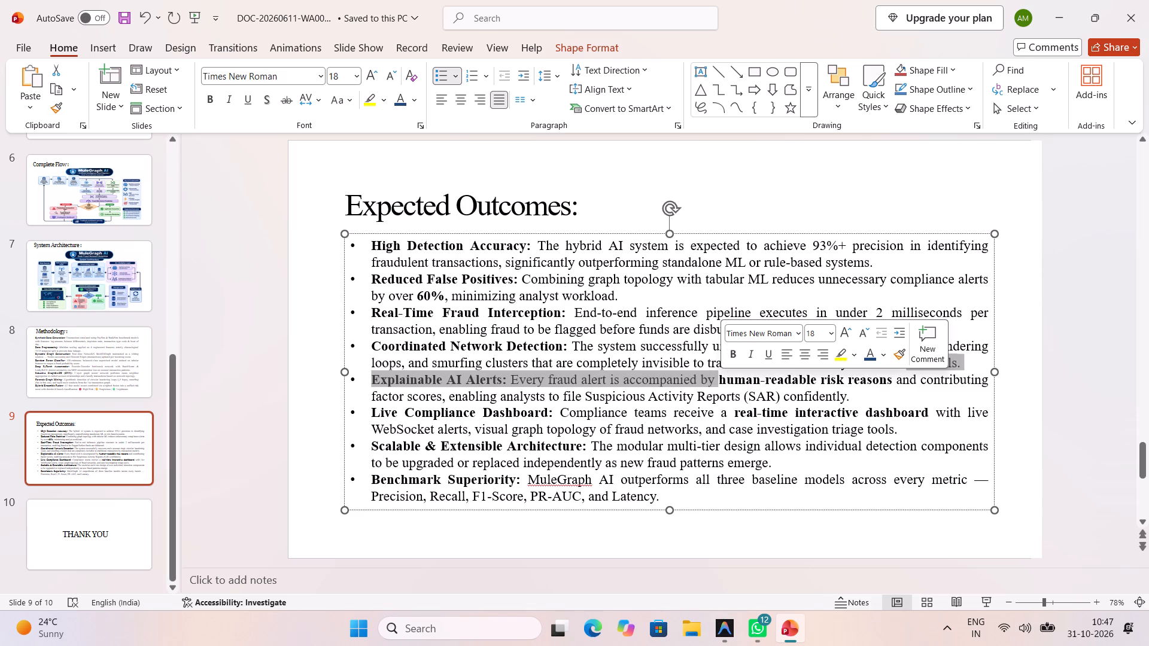
drag(902, 371, 891, 377)
click(892, 374)
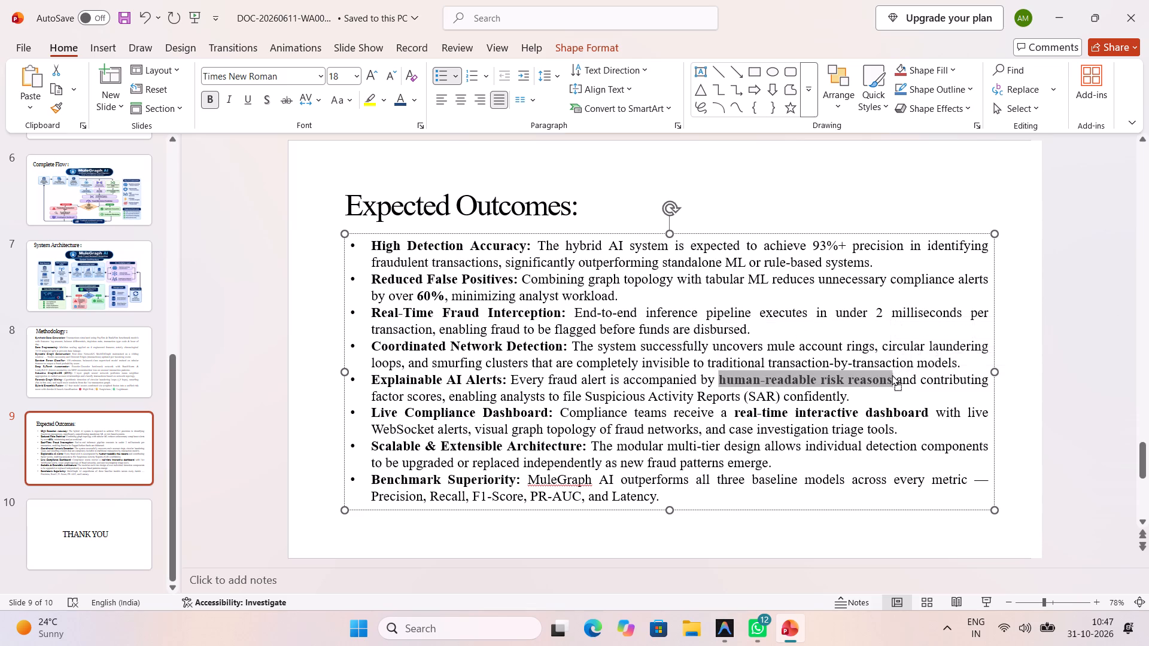
click(892, 374)
drag(892, 374, 763, 386)
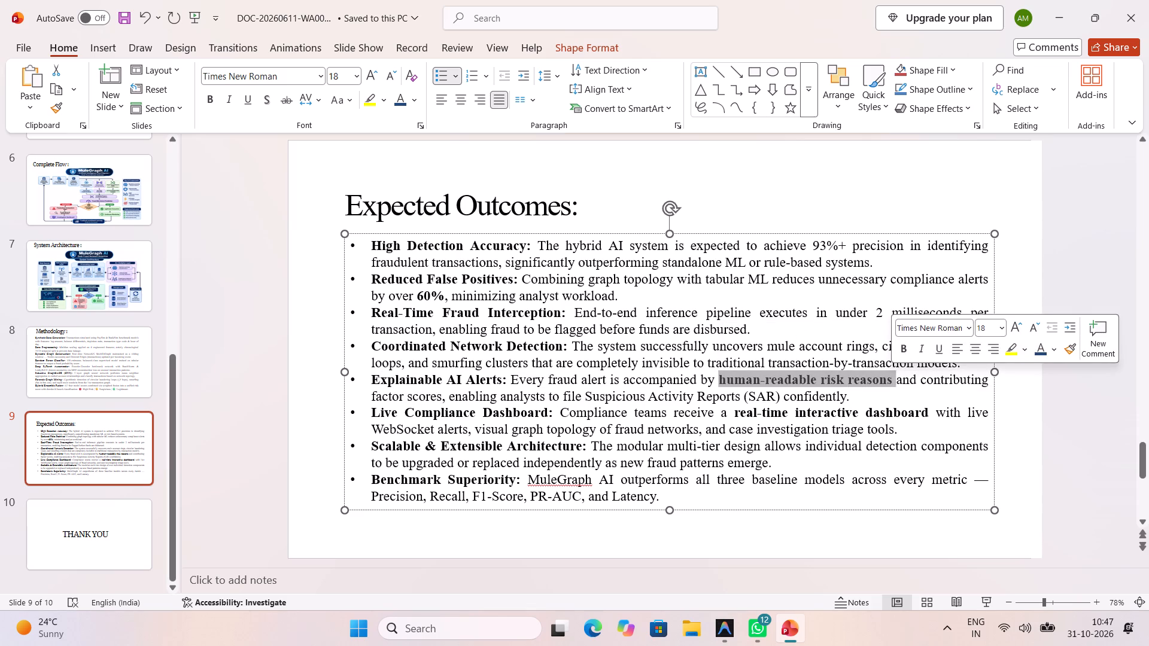
drag(763, 386, 745, 379)
click(757, 348)
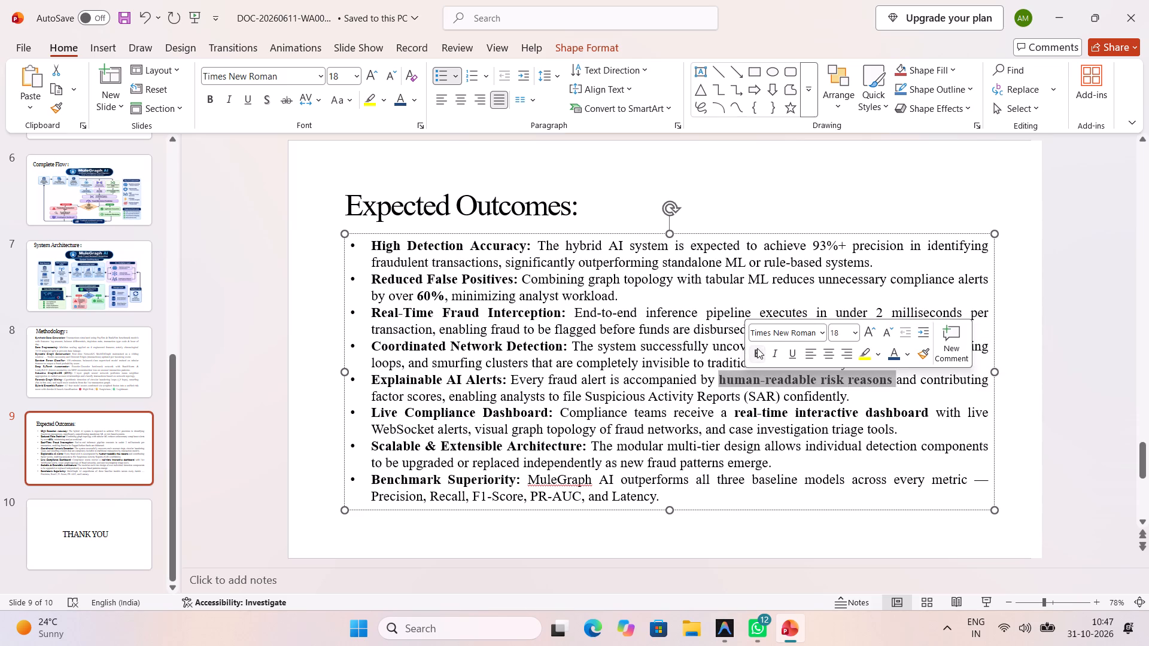
Remove the bold from "real-time interactive dashboard" in the Live Compliance Dashboard bullet.
click(734, 414)
drag(734, 414, 920, 406)
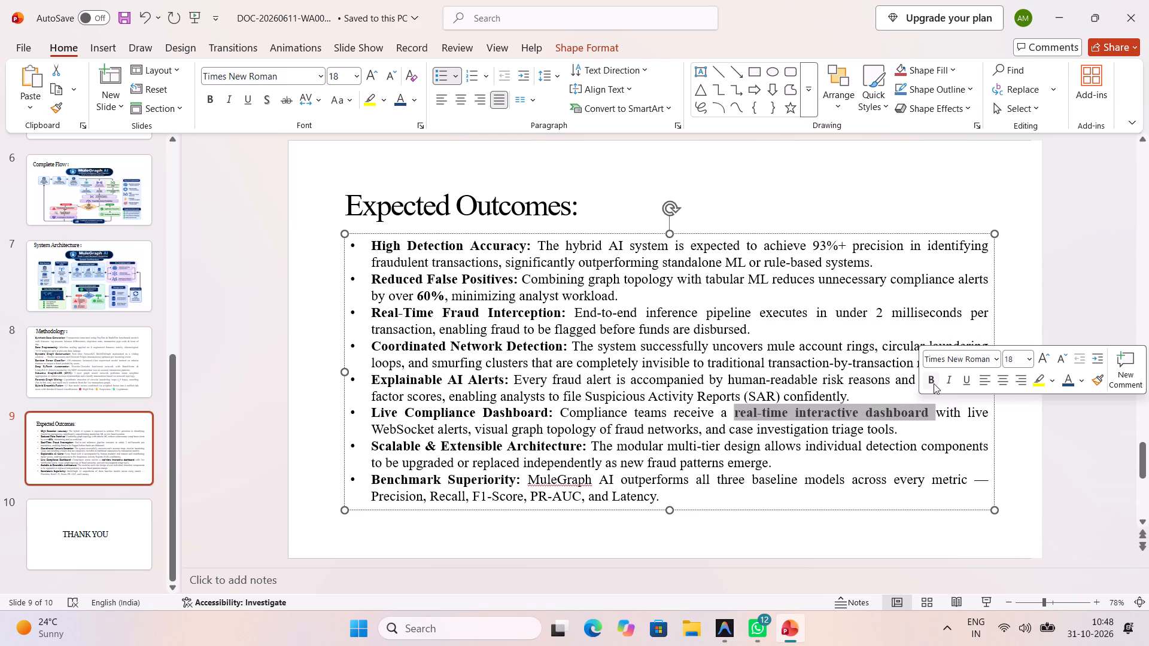
click(932, 379)
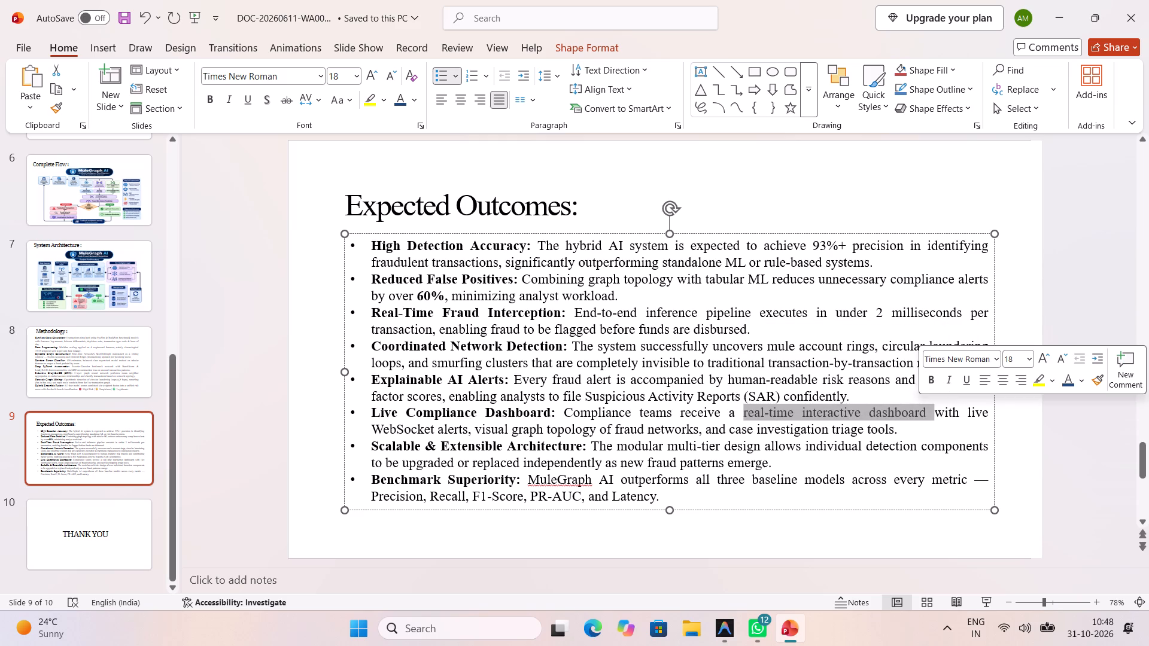
click(671, 499)
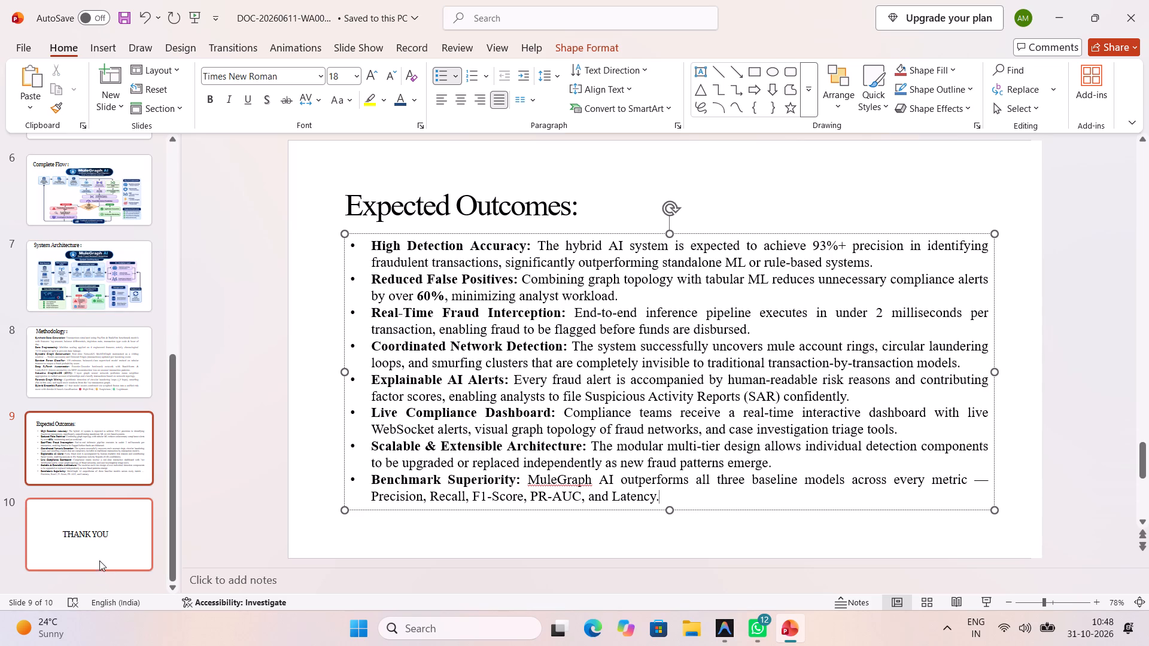
Review the slides of the deck, from the closing THANK YOU slide back to the title slide.
click(135, 522)
click(83, 373)
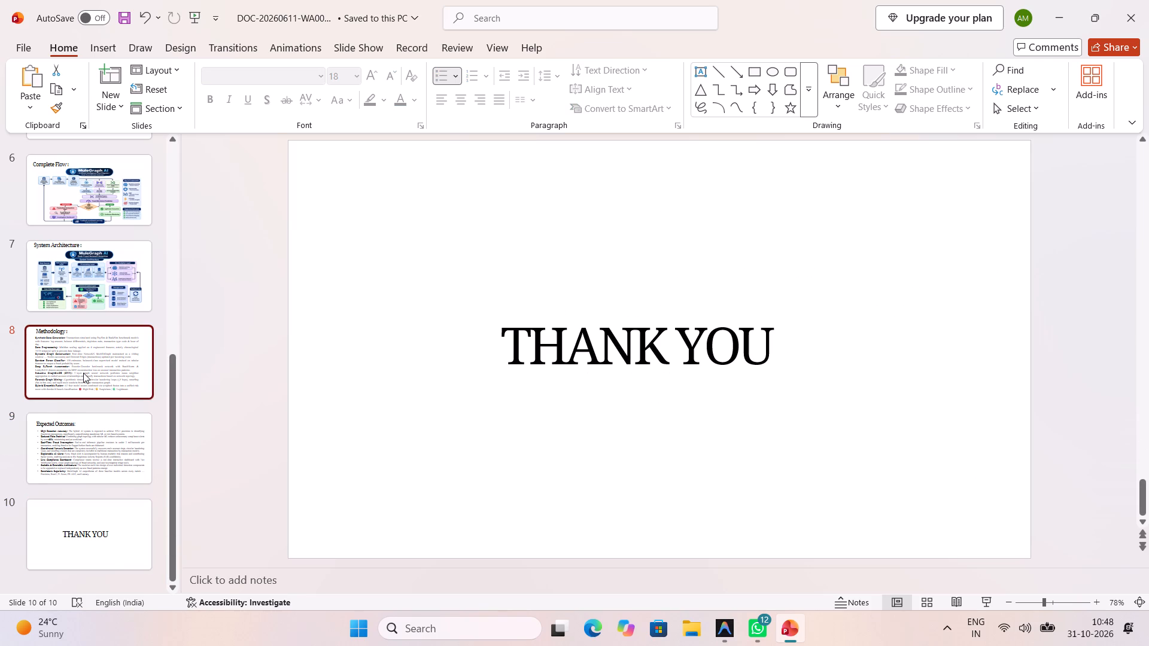
click(75, 422)
scroll(153, 173, up, 7)
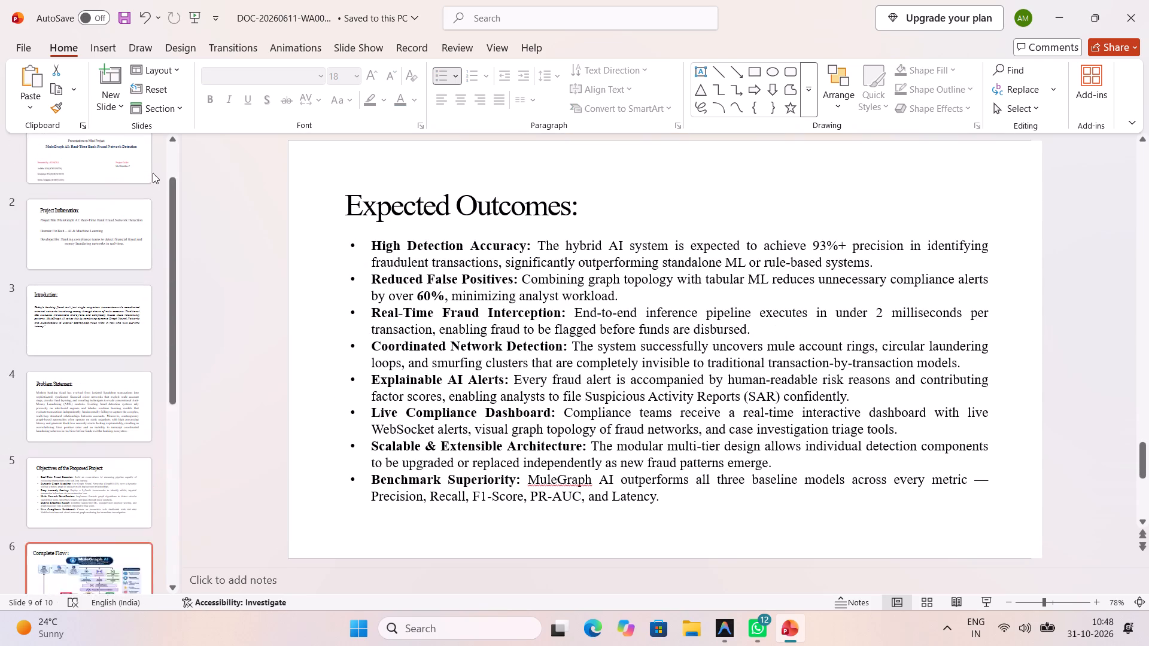
scroll(153, 173, up, 9)
click(123, 181)
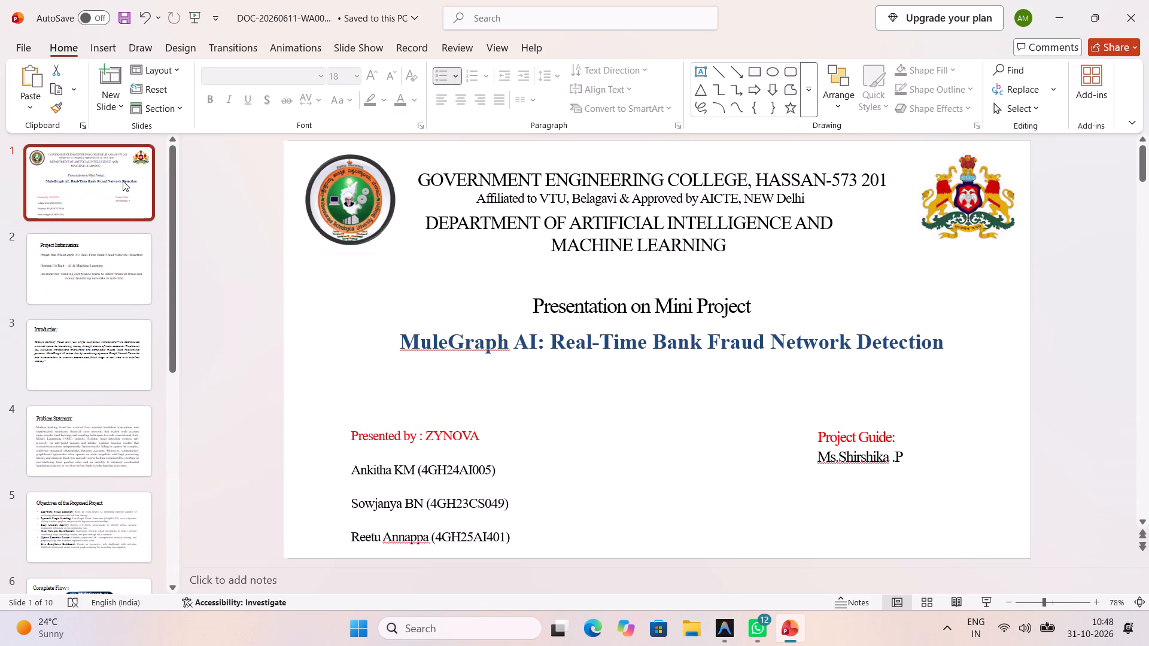
scroll(120, 236, down, 20)
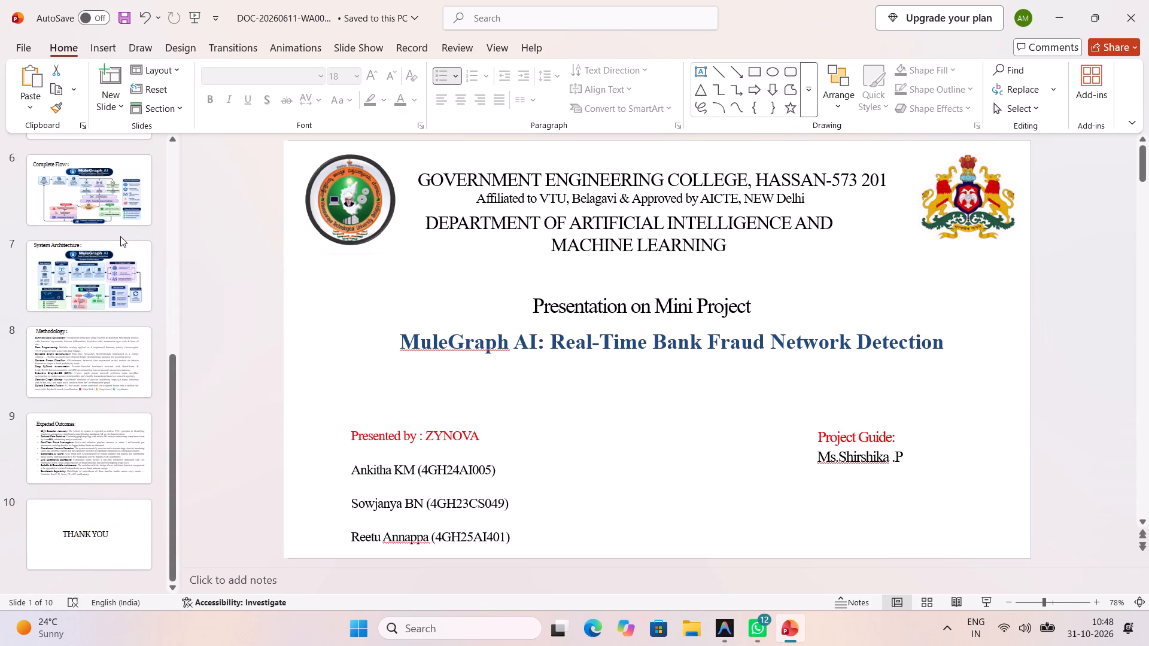
scroll(120, 236, up, 19)
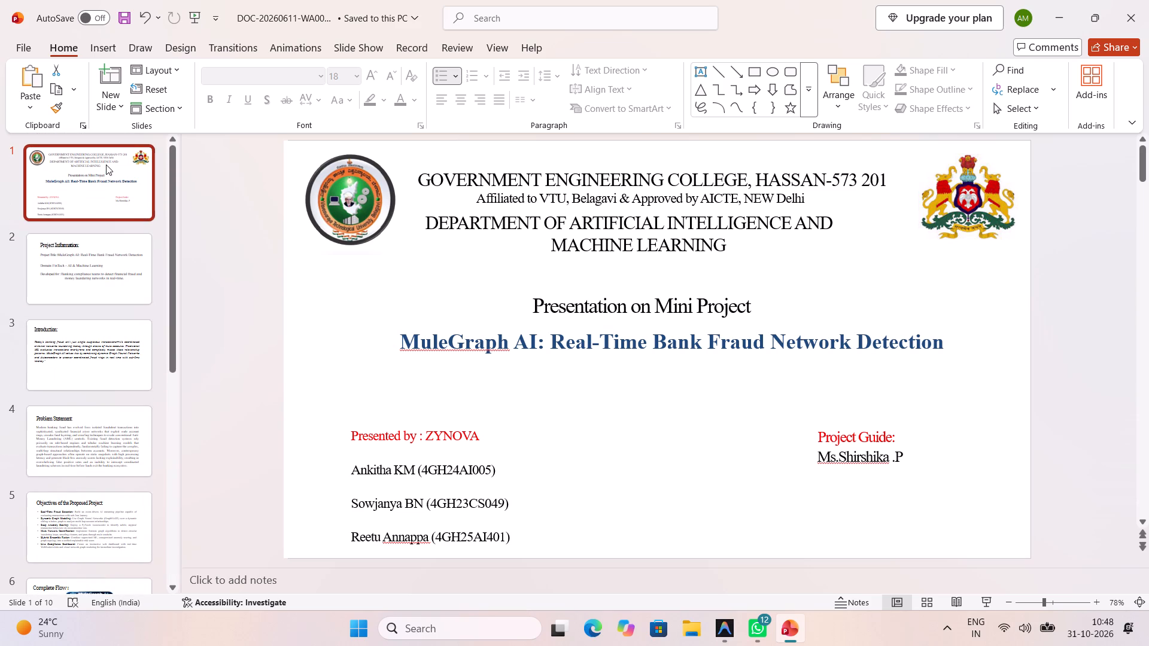
Save the presentation.
key(ctrl+s)
Save a PDF copy of the presentation in the Downloads folder under its existing file name.
click(34, 53)
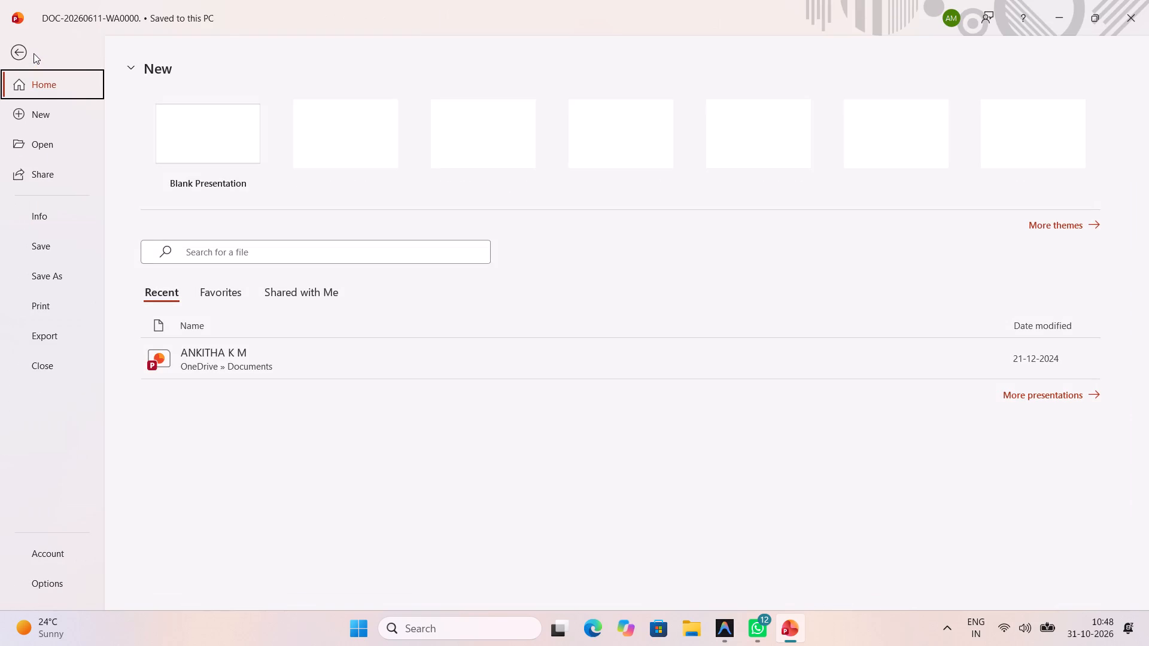
click(62, 273)
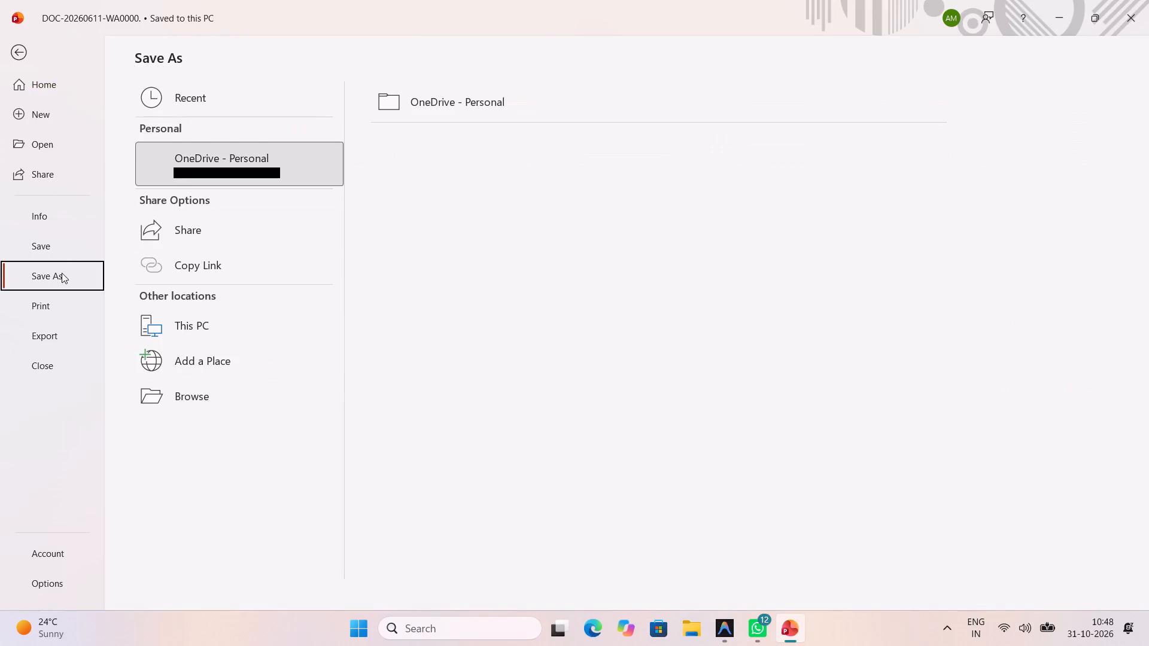
click(233, 324)
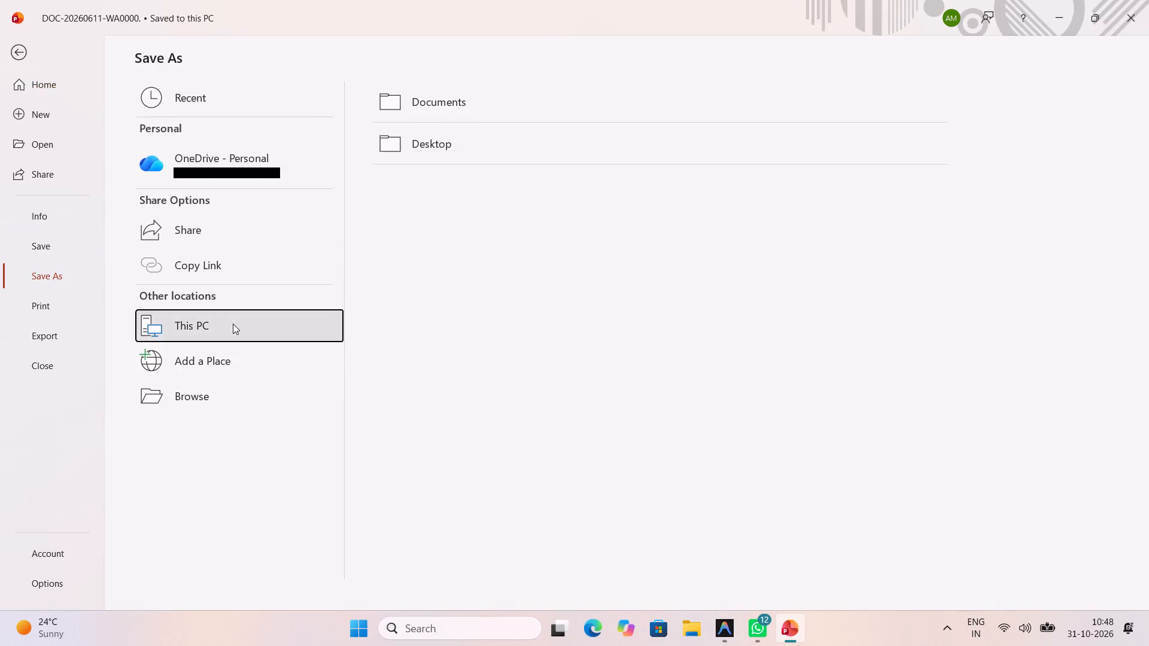
click(449, 145)
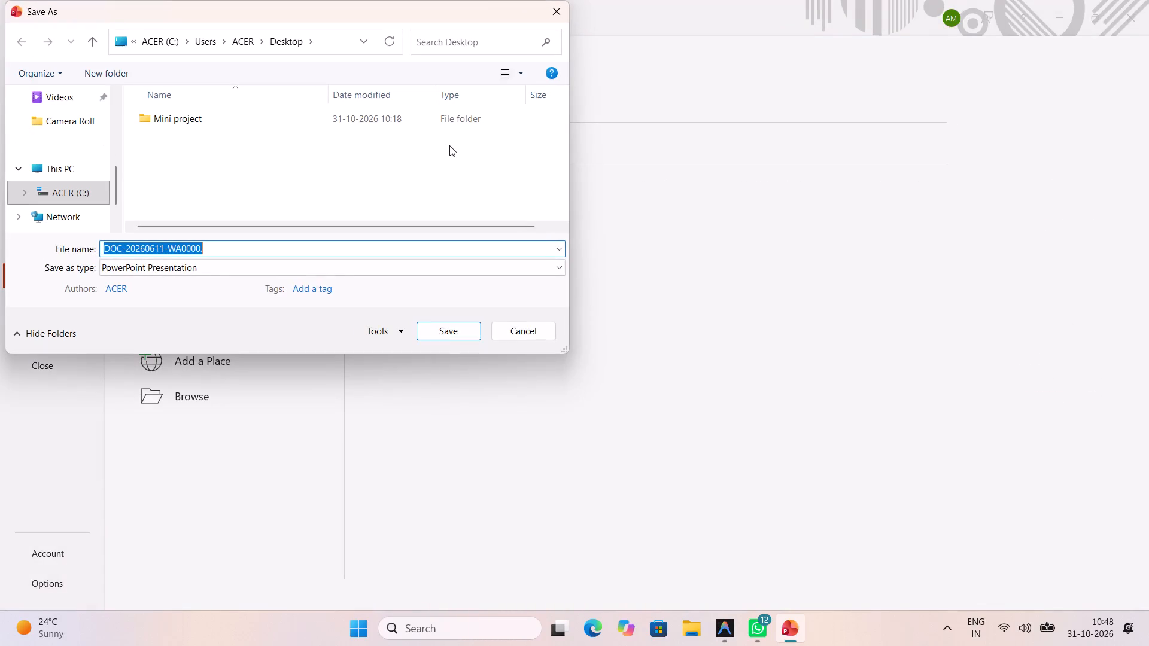
click(551, 4)
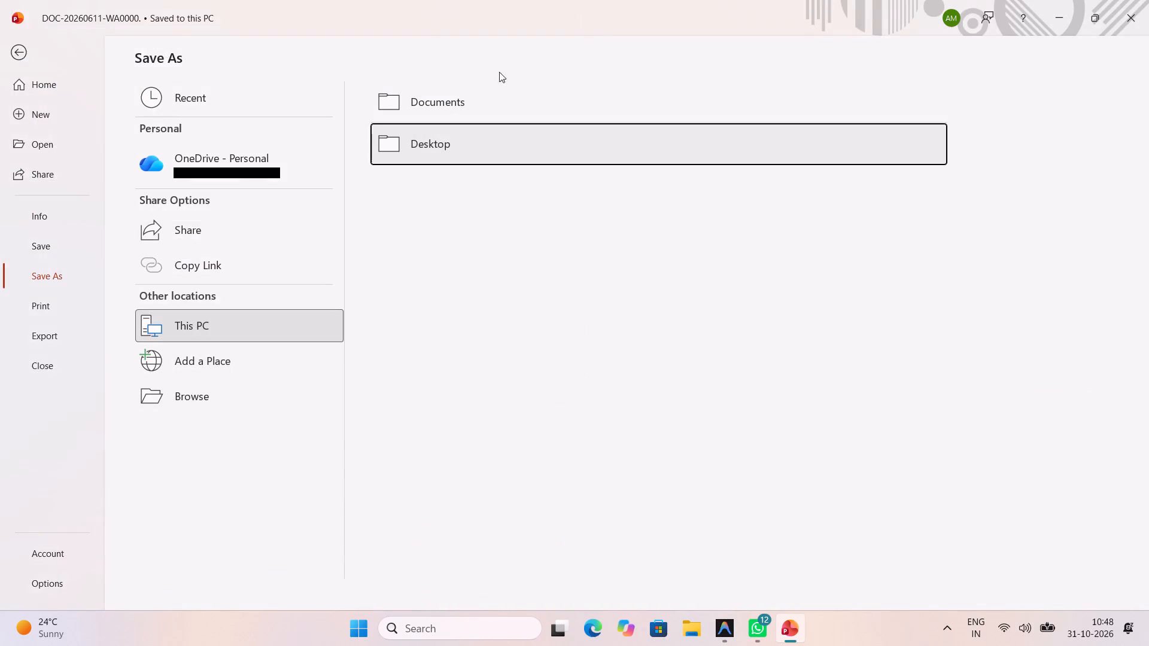
click(479, 92)
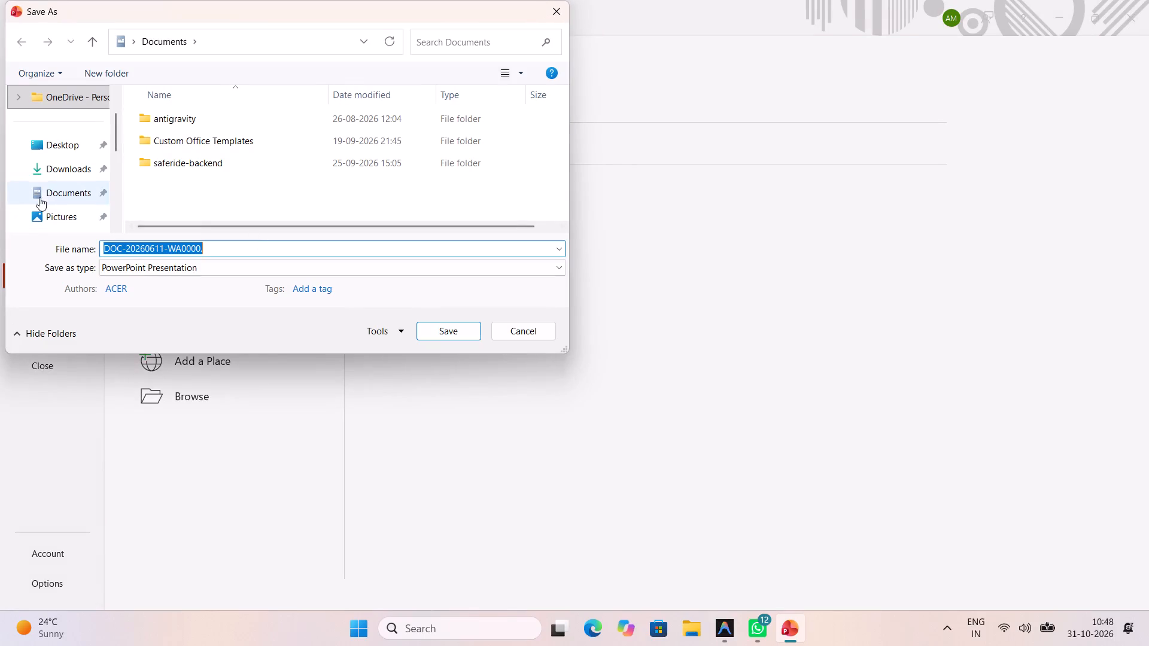
click(60, 178)
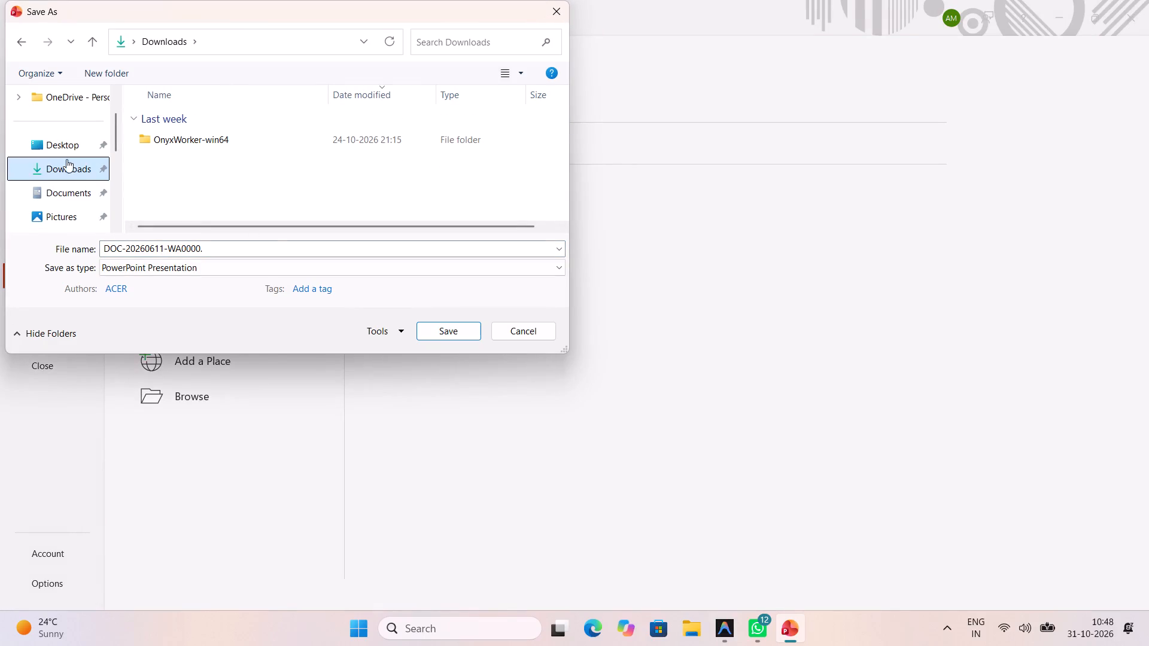
click(550, 269)
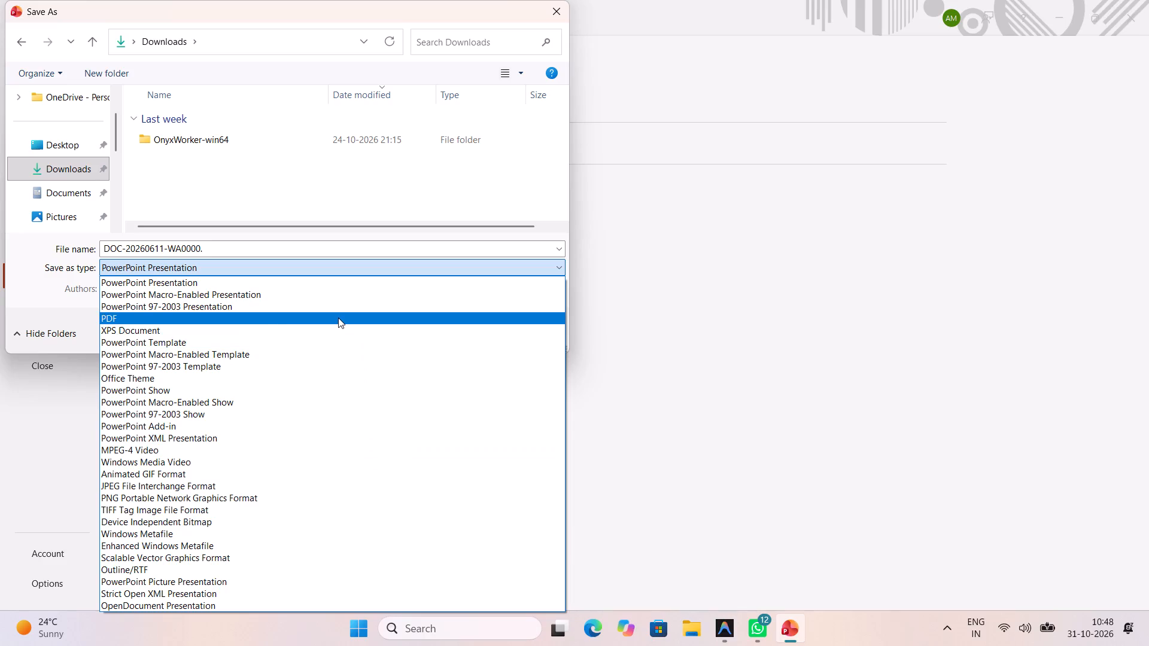
click(338, 318)
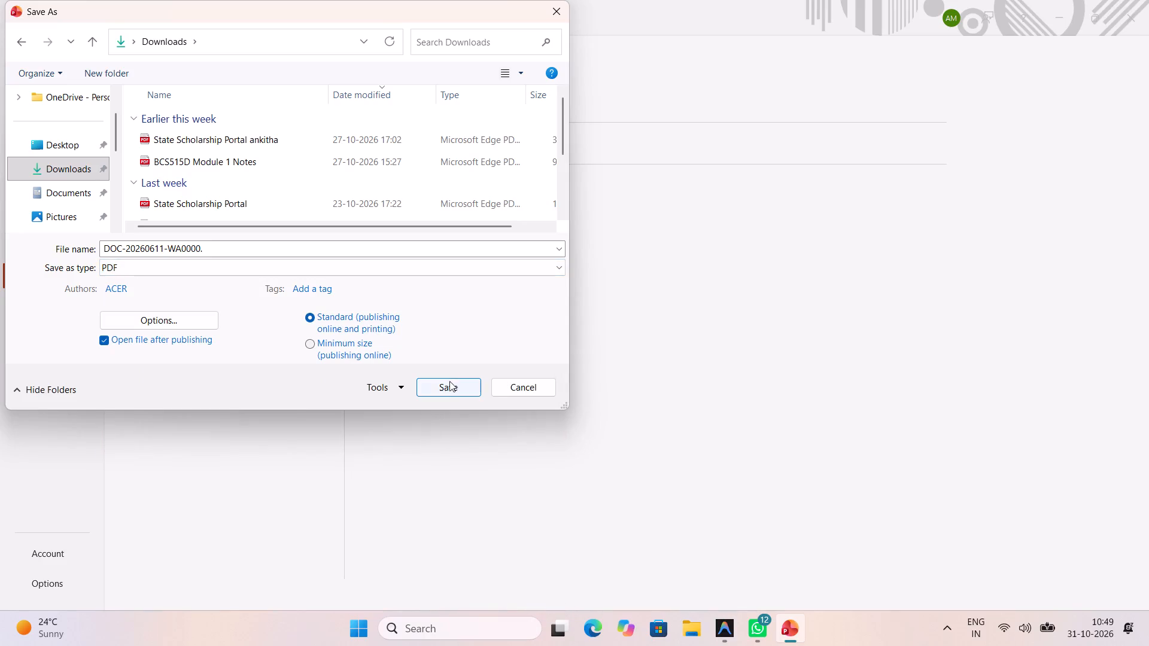
click(451, 383)
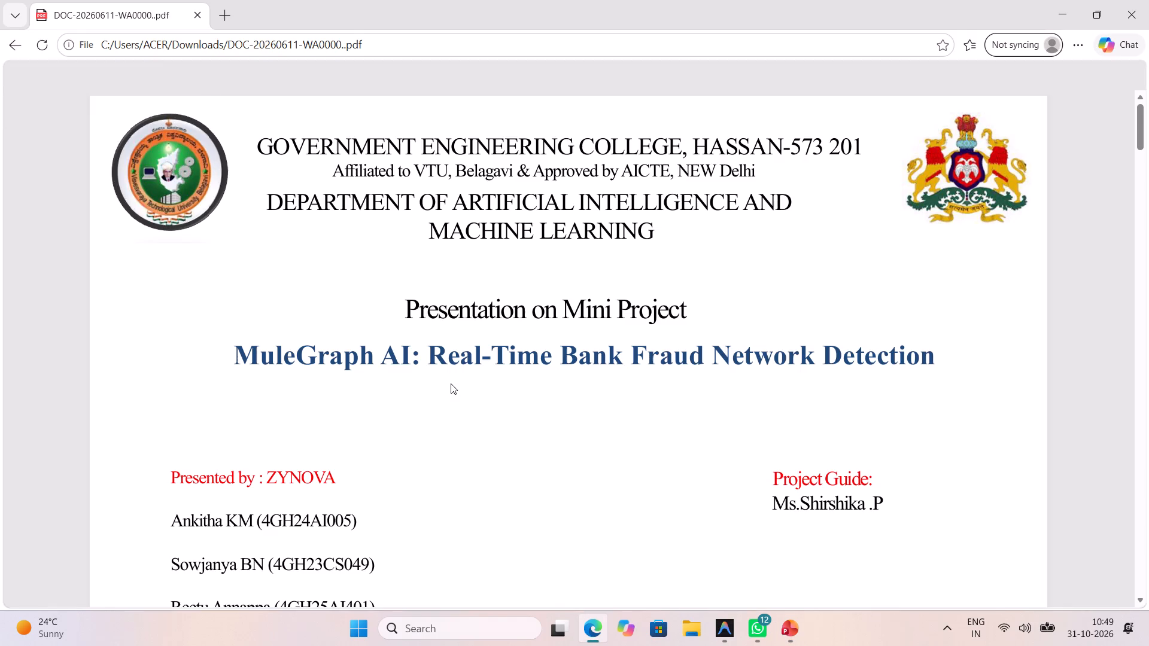
Check the pages of the exported PDF from the title page to the end and back, and close it.
scroll(811, 319, down, 15)
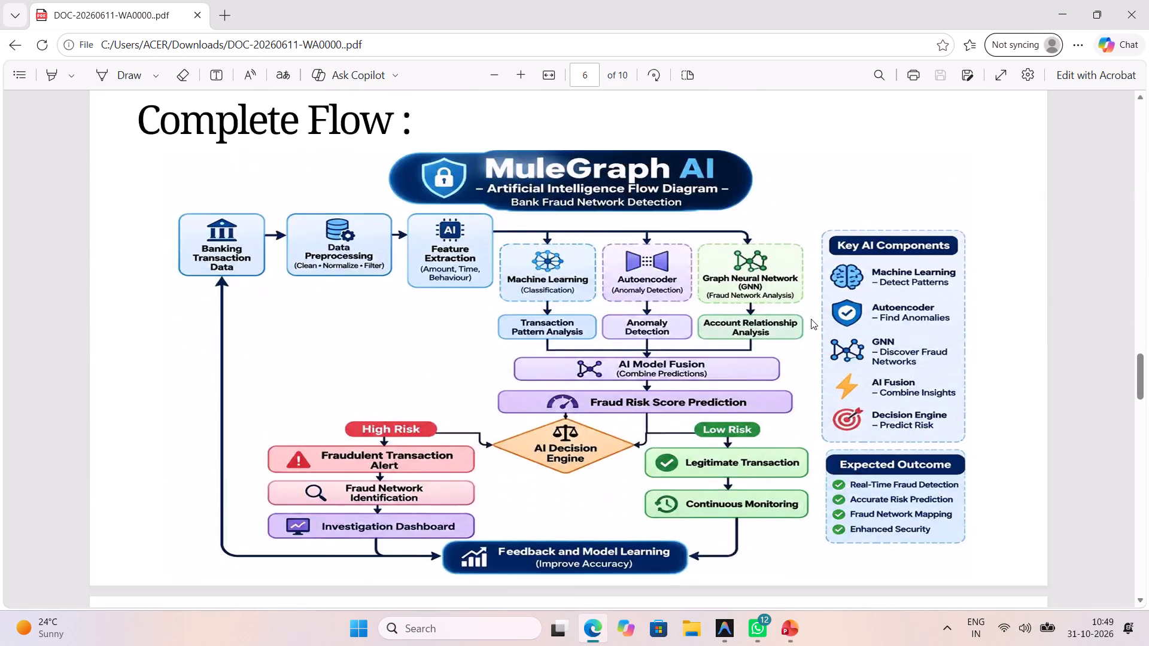
scroll(811, 319, down, 14)
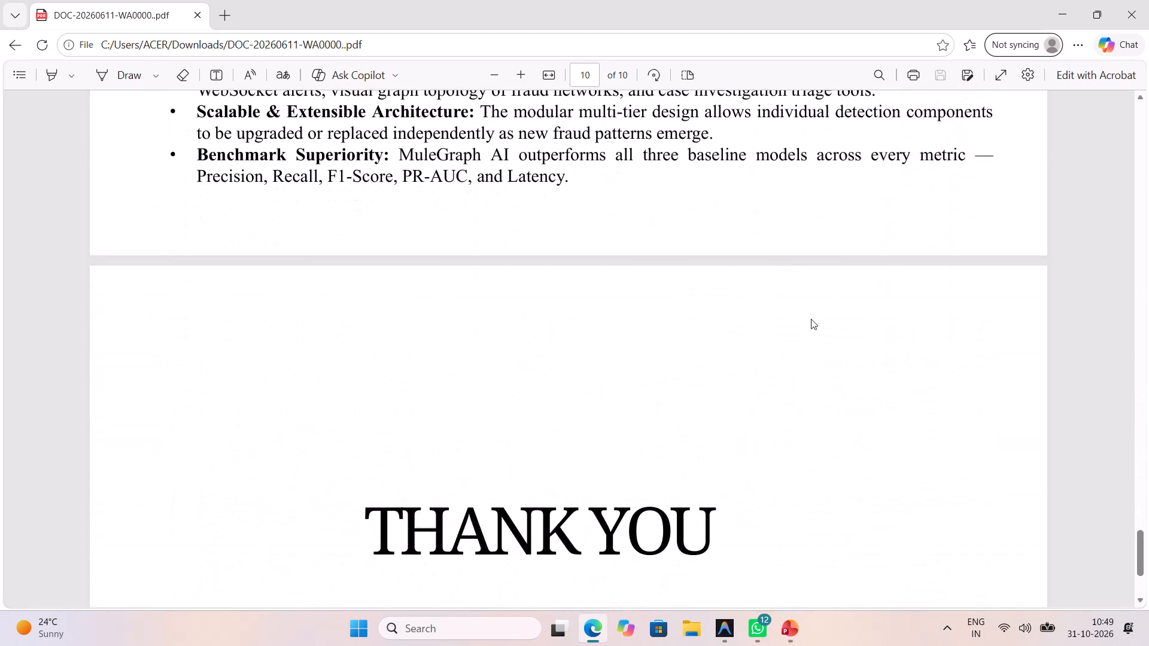
scroll(811, 319, down, 9)
scroll(830, 289, up, 12)
scroll(830, 289, up, 17)
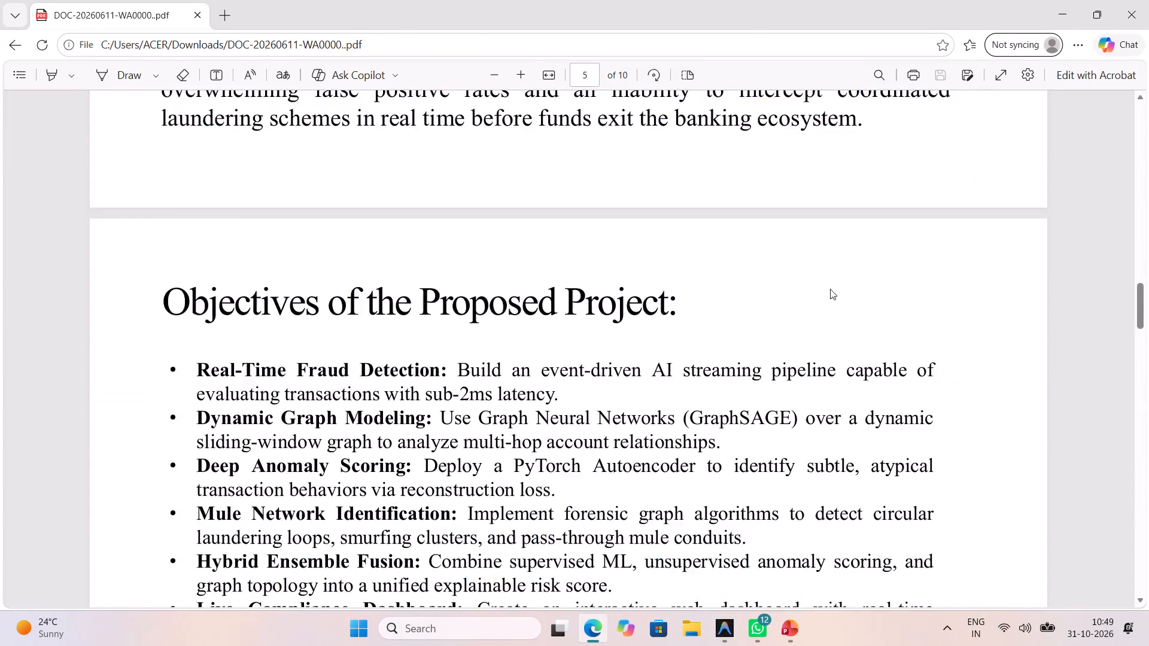
scroll(830, 289, up, 16)
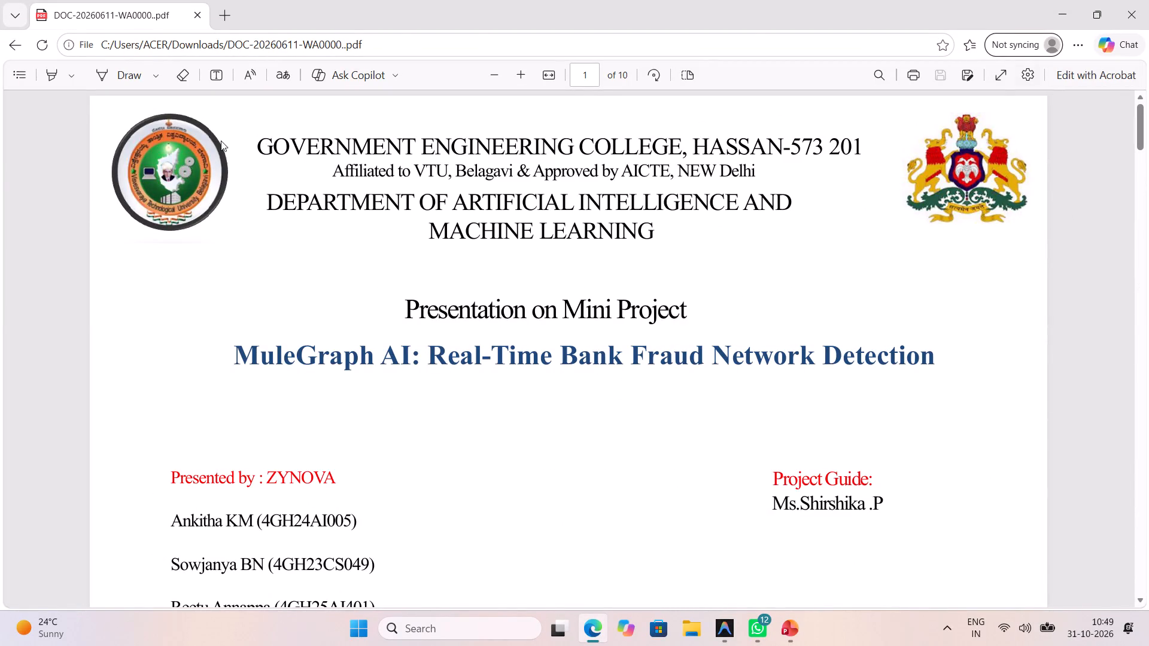
click(1148, 0)
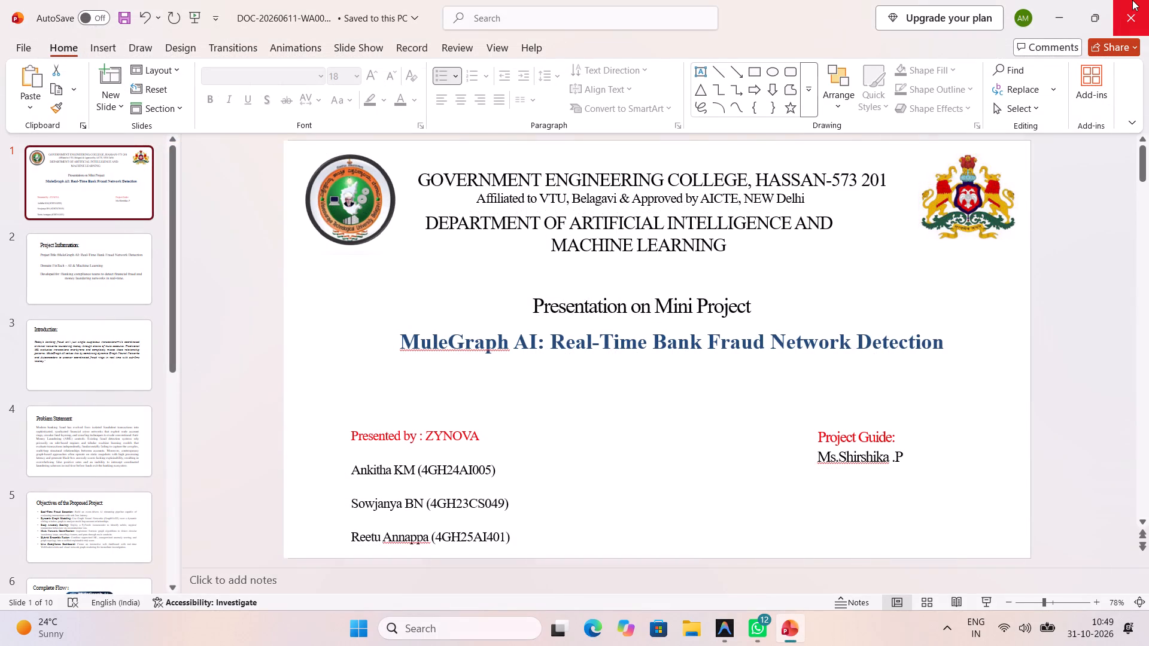
Close the MuleGraph AI presentation.
click(1132, 0)
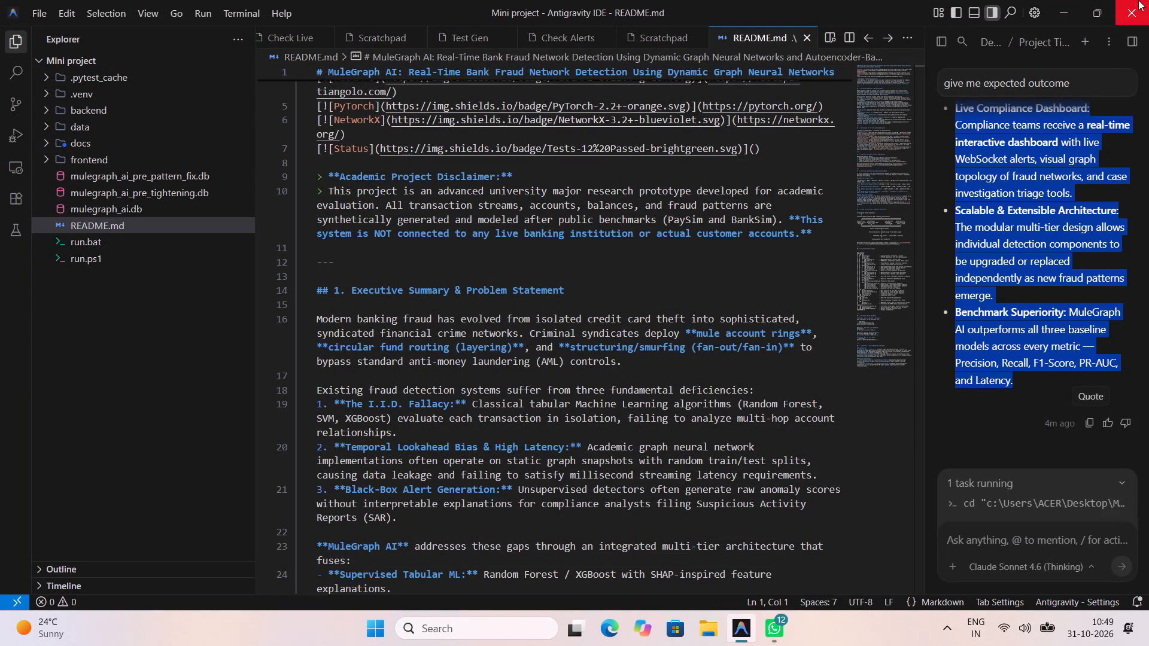
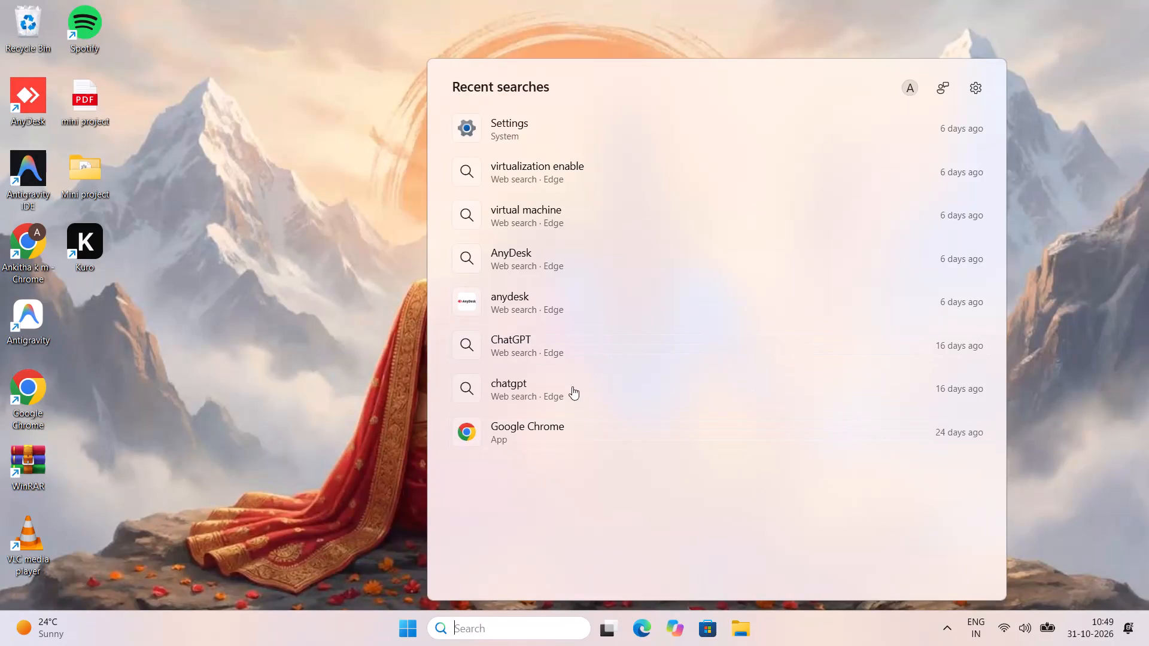
Dismiss the Windows search and bring up the overview of pinned and installed apps.
click(353, 574)
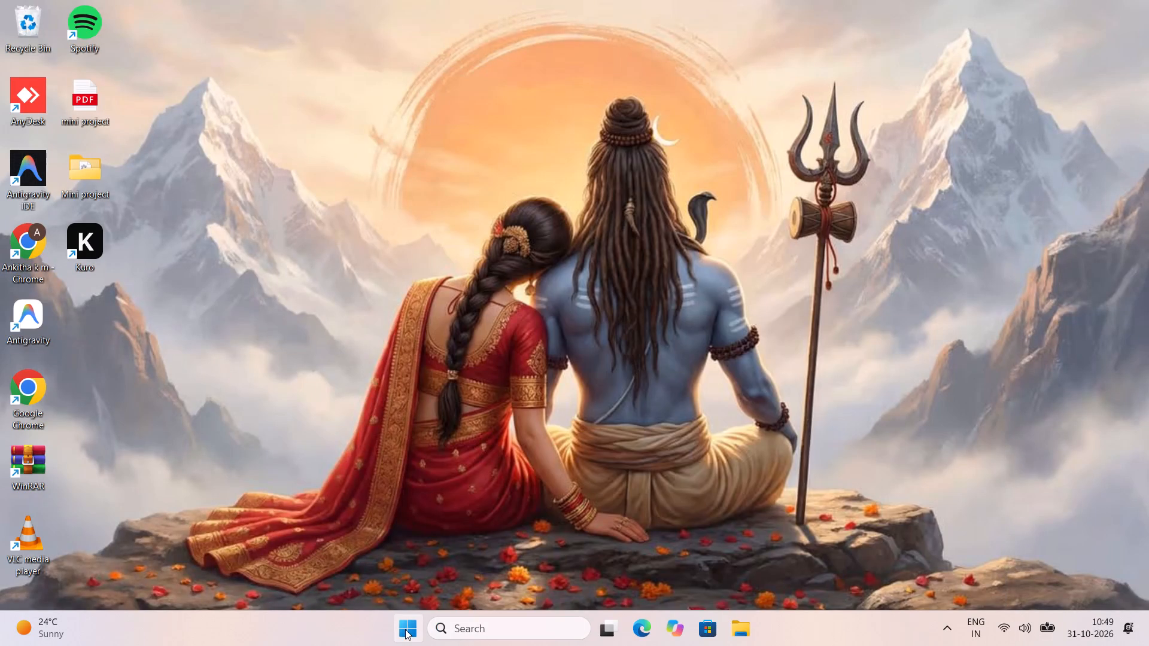
click(405, 629)
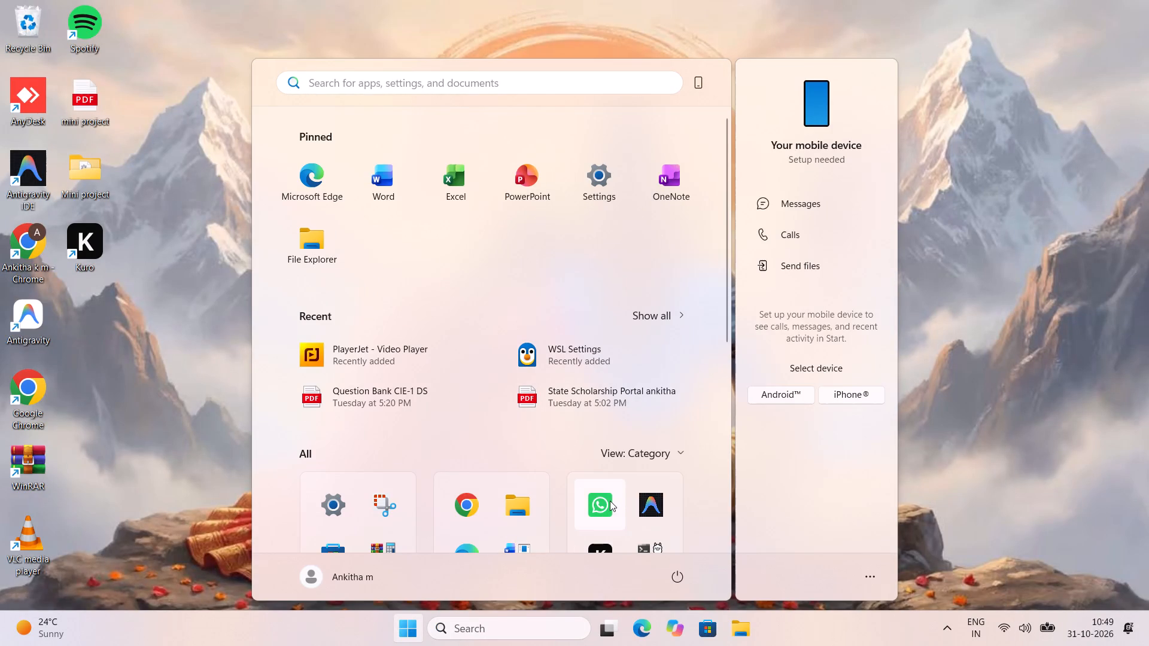
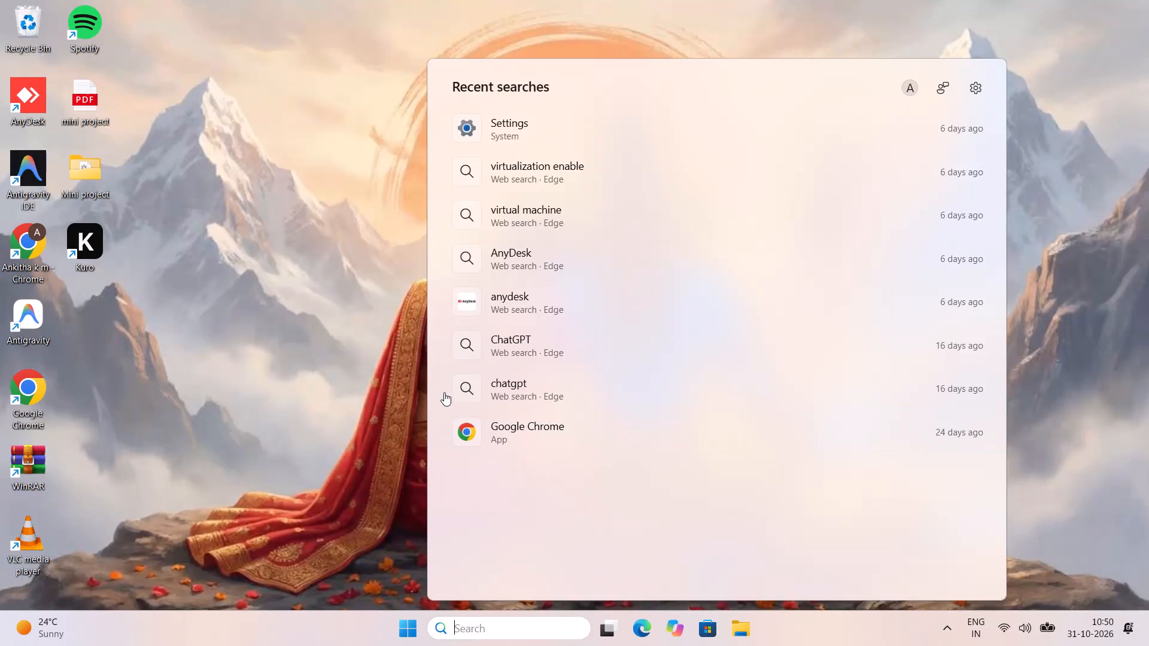
Search Windows for "po" and launch PowerPoint.
click(371, 441)
click(411, 627)
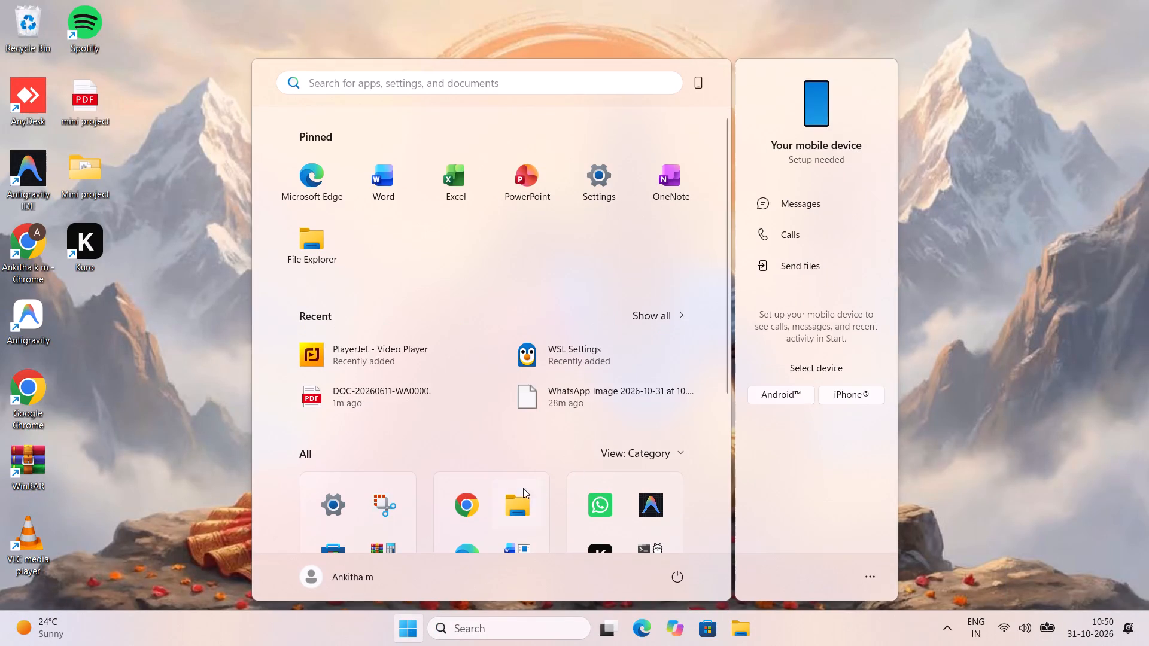
scroll(461, 483, down, 7)
click(461, 624)
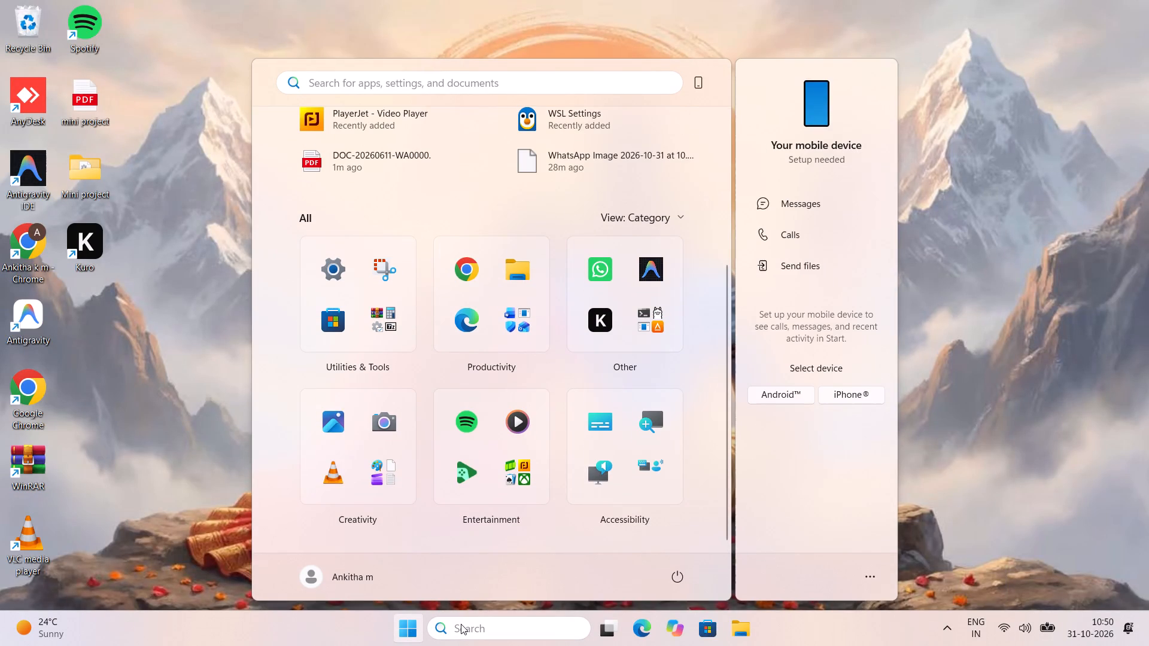
text(po)
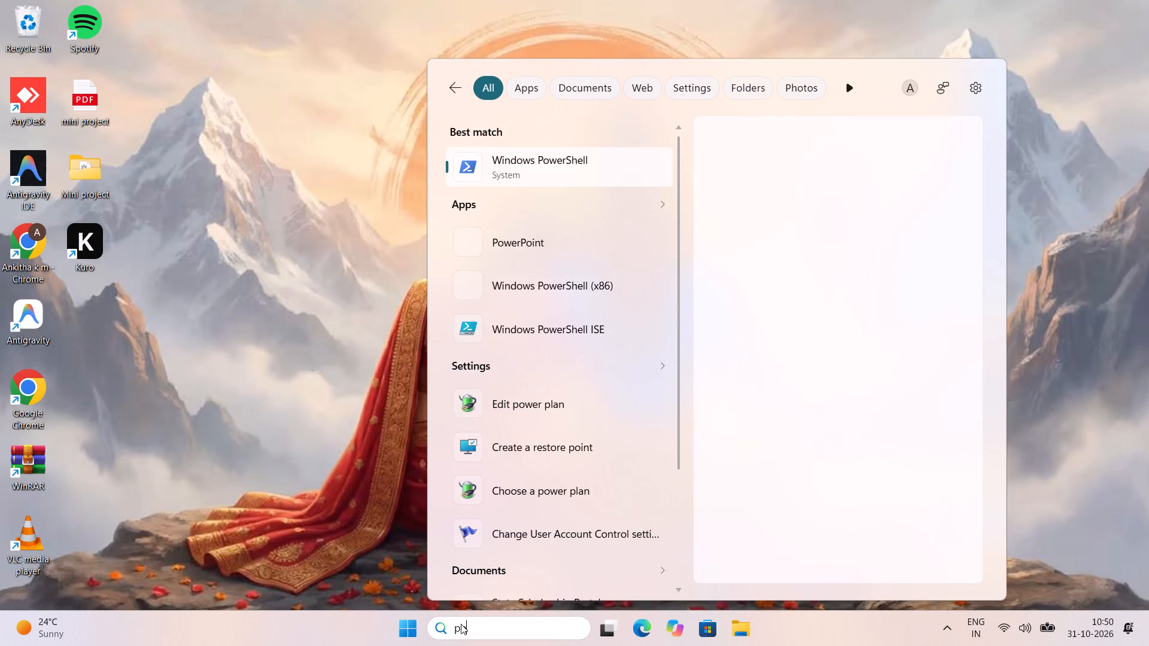
double_click(562, 285)
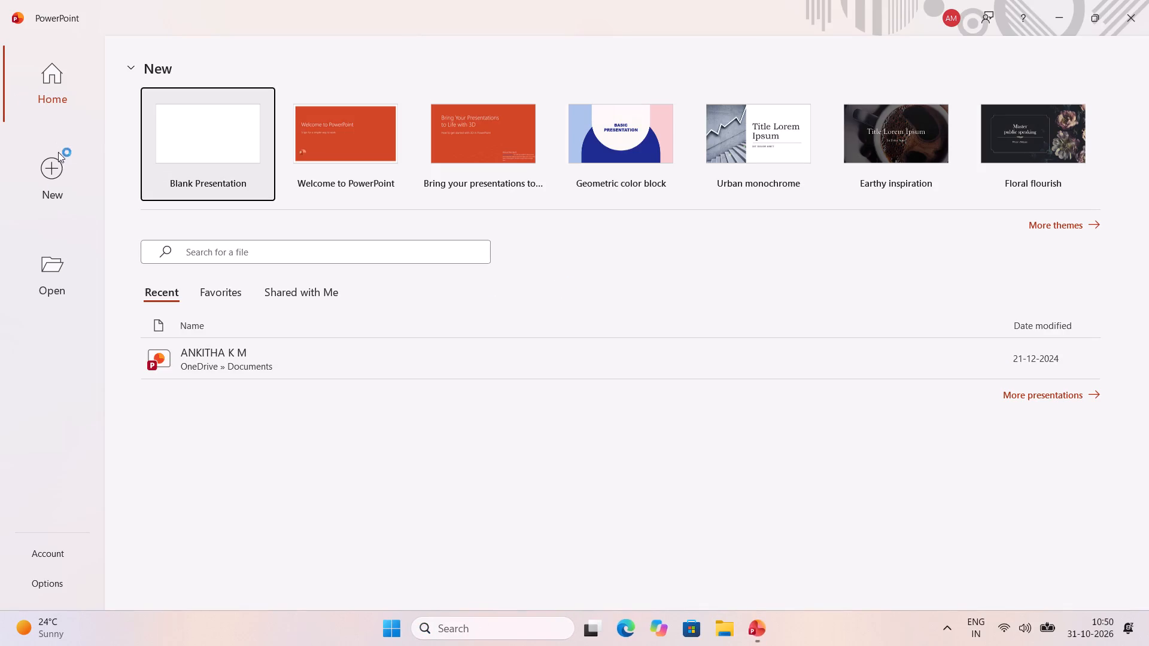
Open the recent presentation stored in the OneDrive Documents folder and dismiss the AutoSave notice.
click(56, 268)
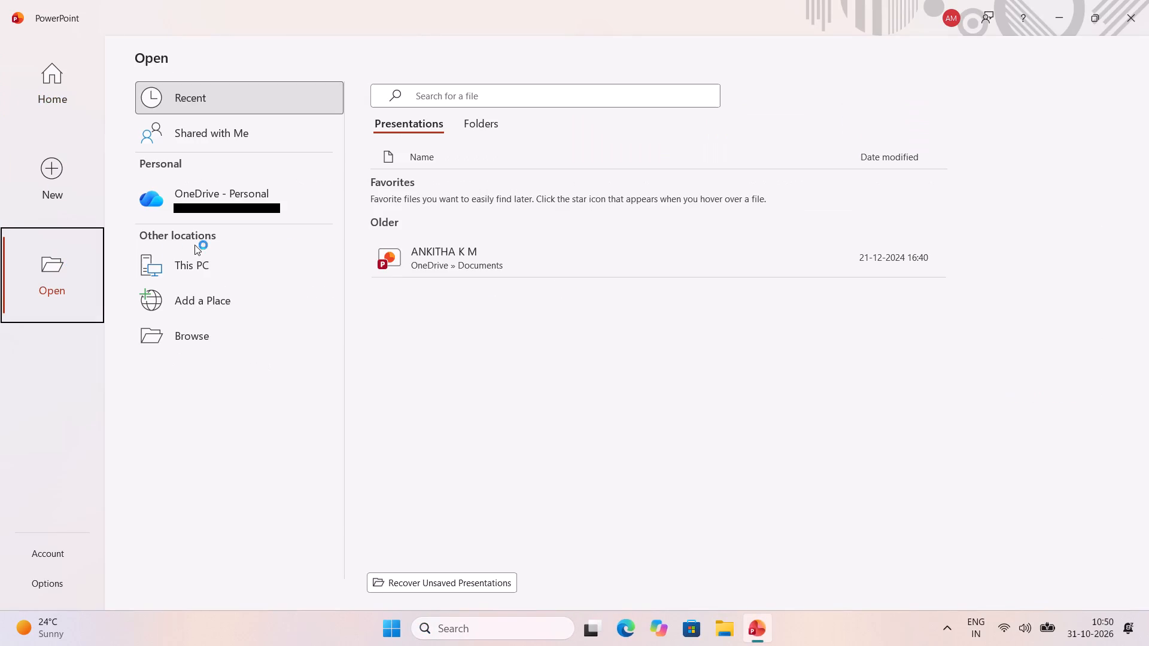
click(438, 258)
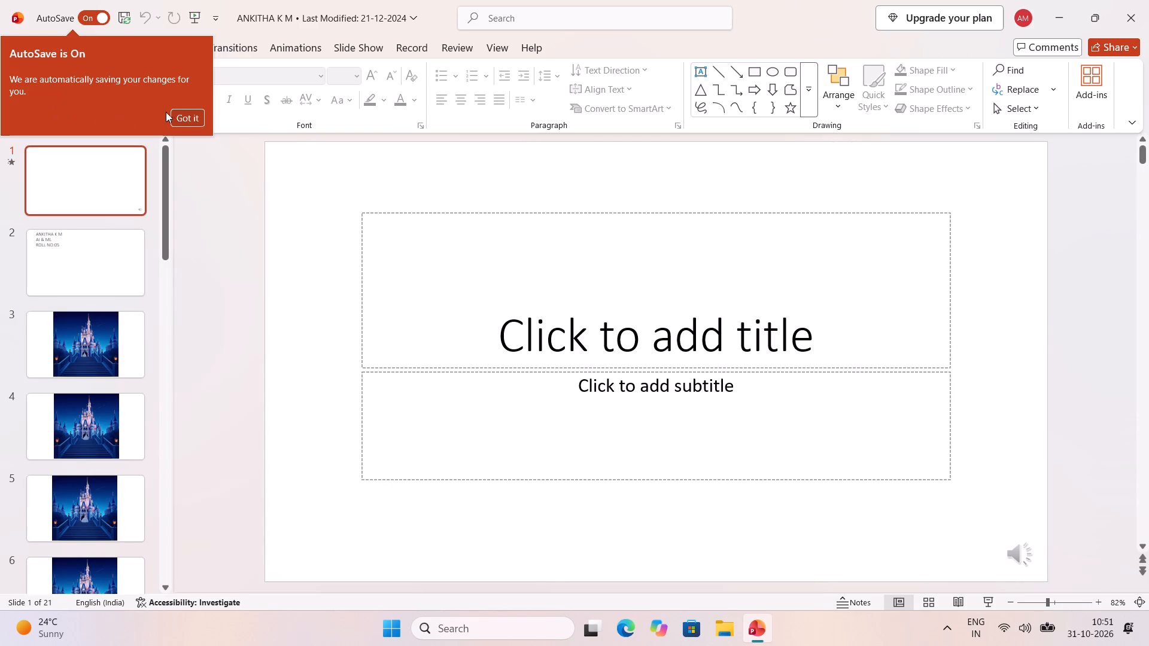
click(189, 118)
Look through the recent presentations and this PC's Documents and Downloads folders for a presentation, leaving without opening one.
click(12, 45)
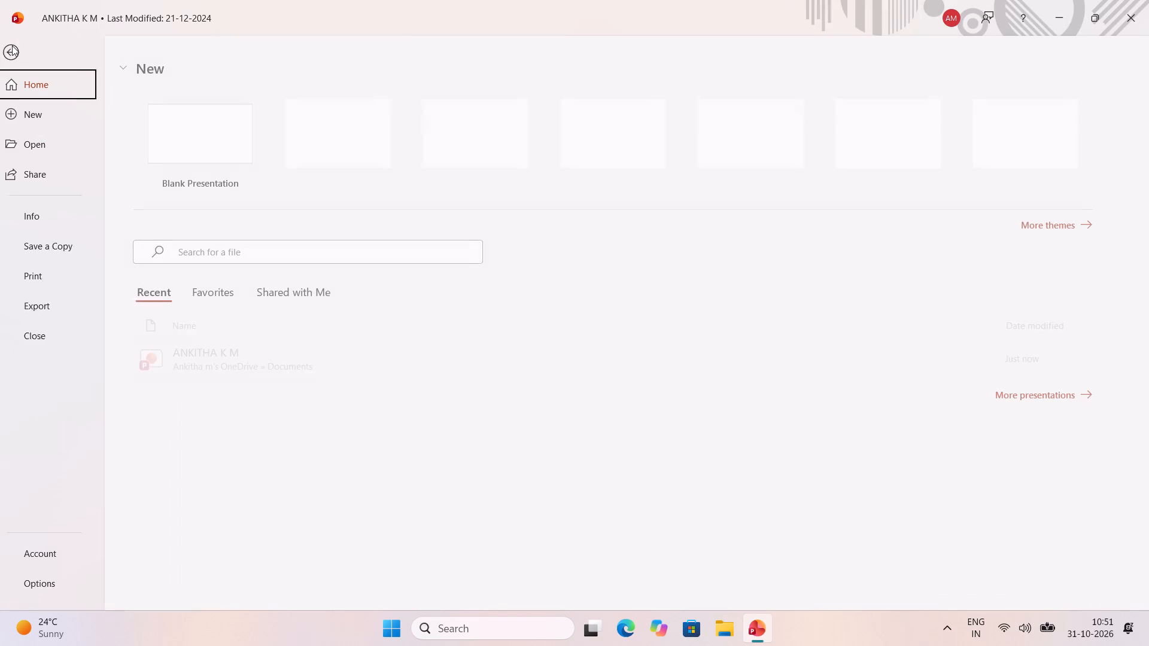
click(63, 124)
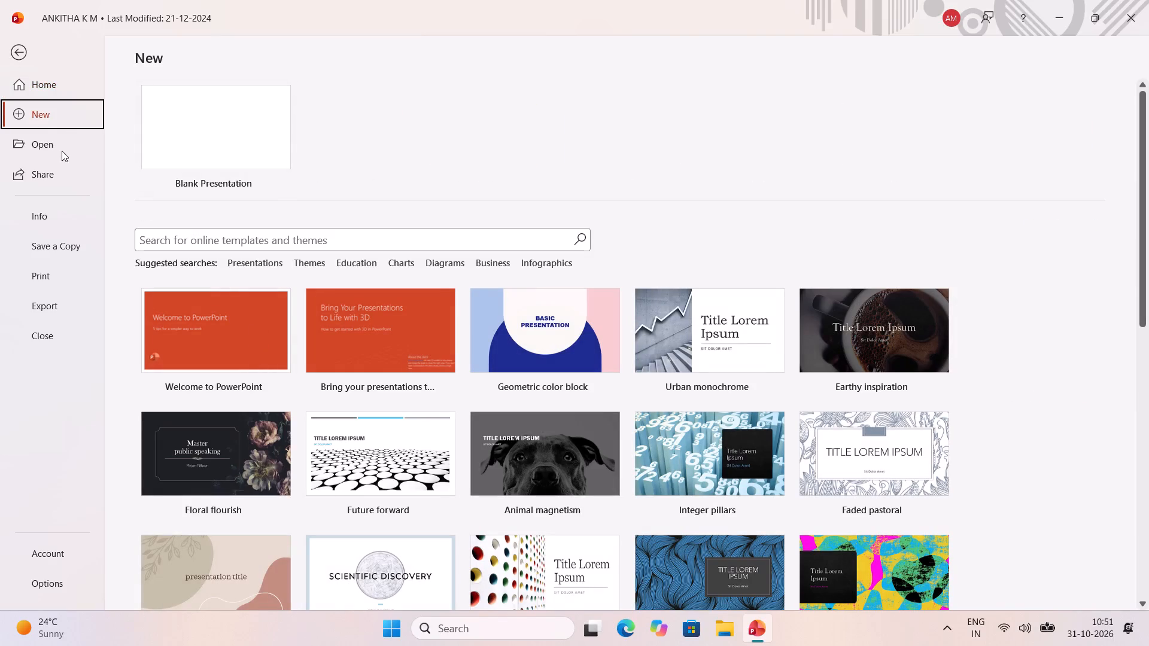
click(61, 144)
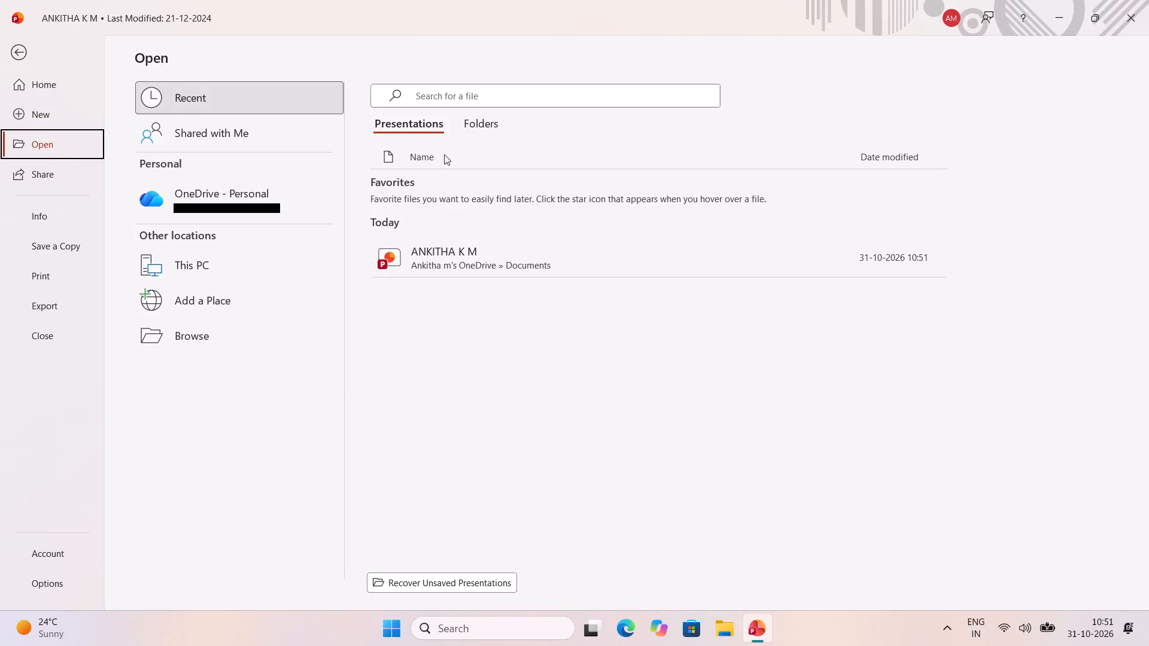
click(429, 156)
click(203, 261)
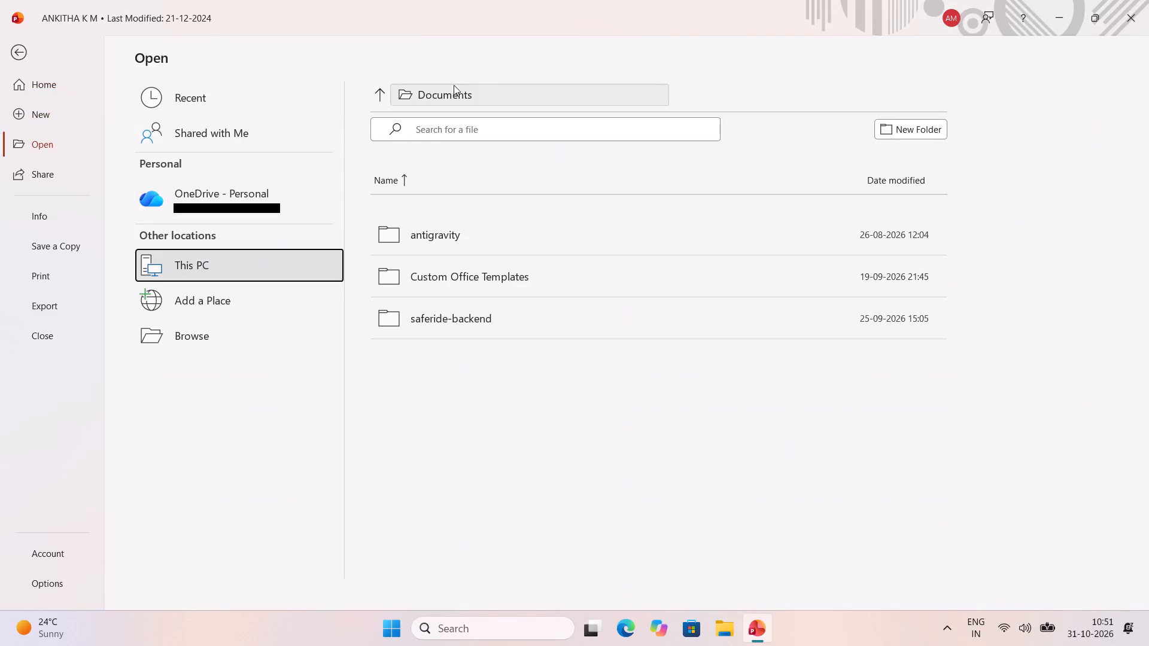
click(471, 96)
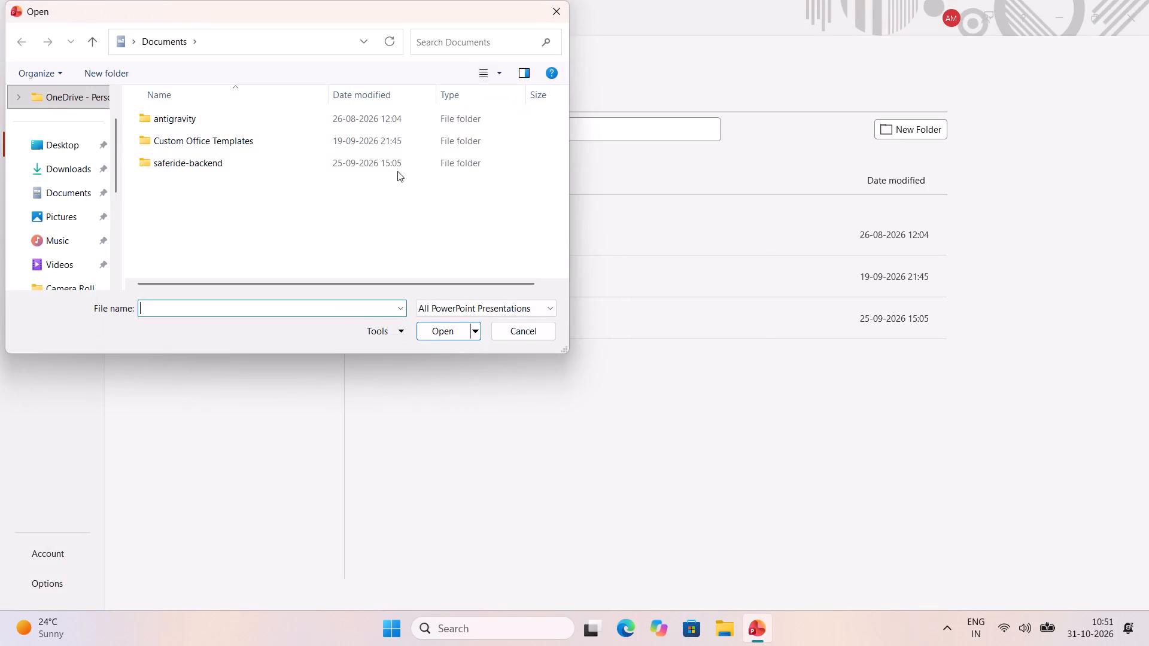
click(71, 173)
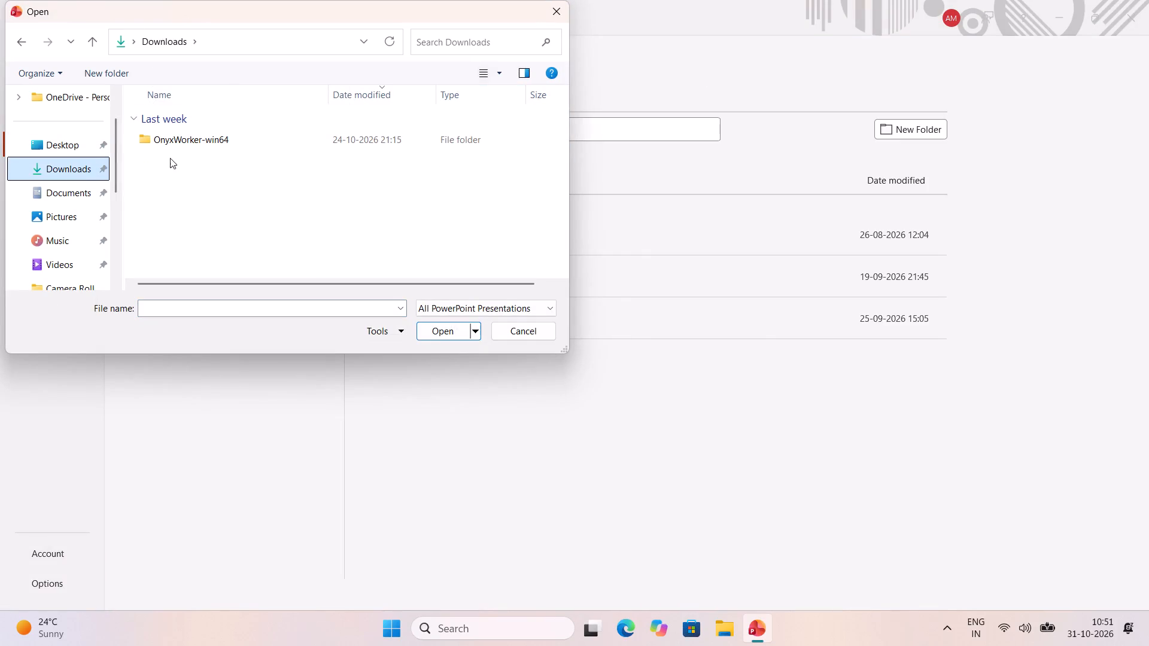
click(553, 13)
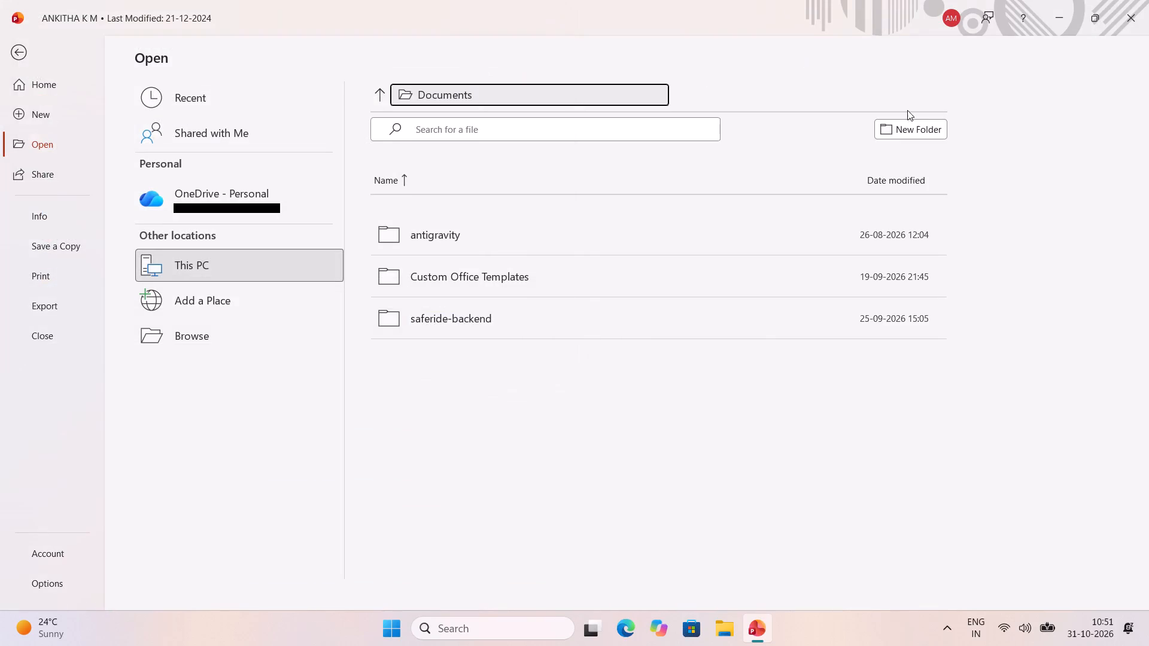
Close PowerPoint and return to the desktop.
click(1148, 6)
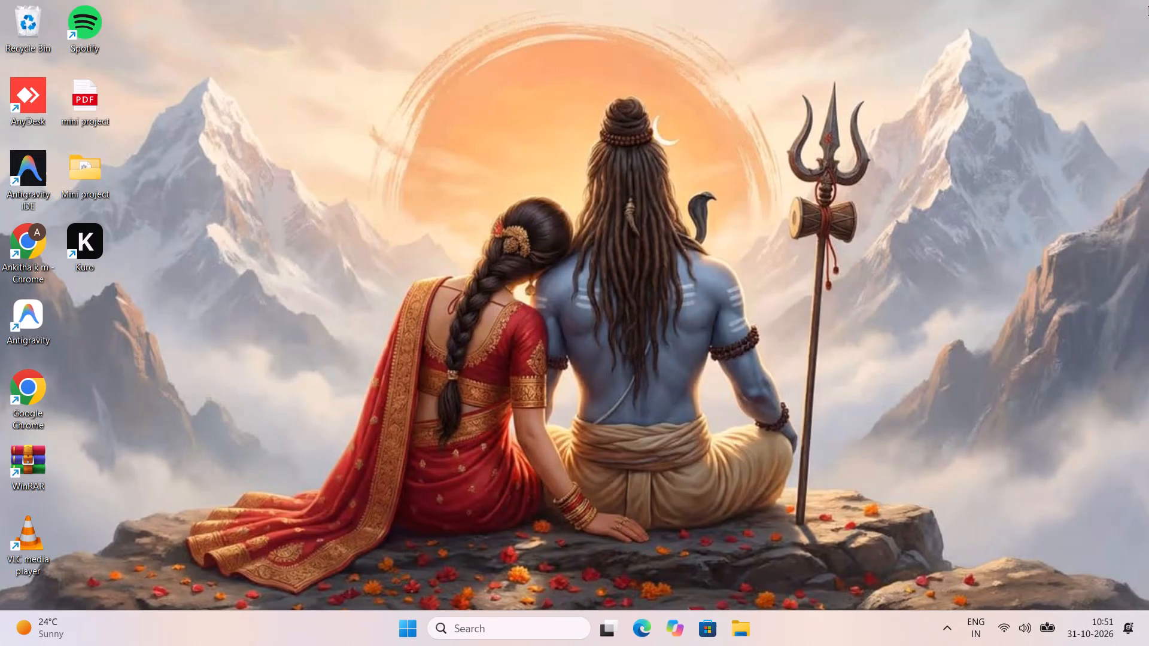
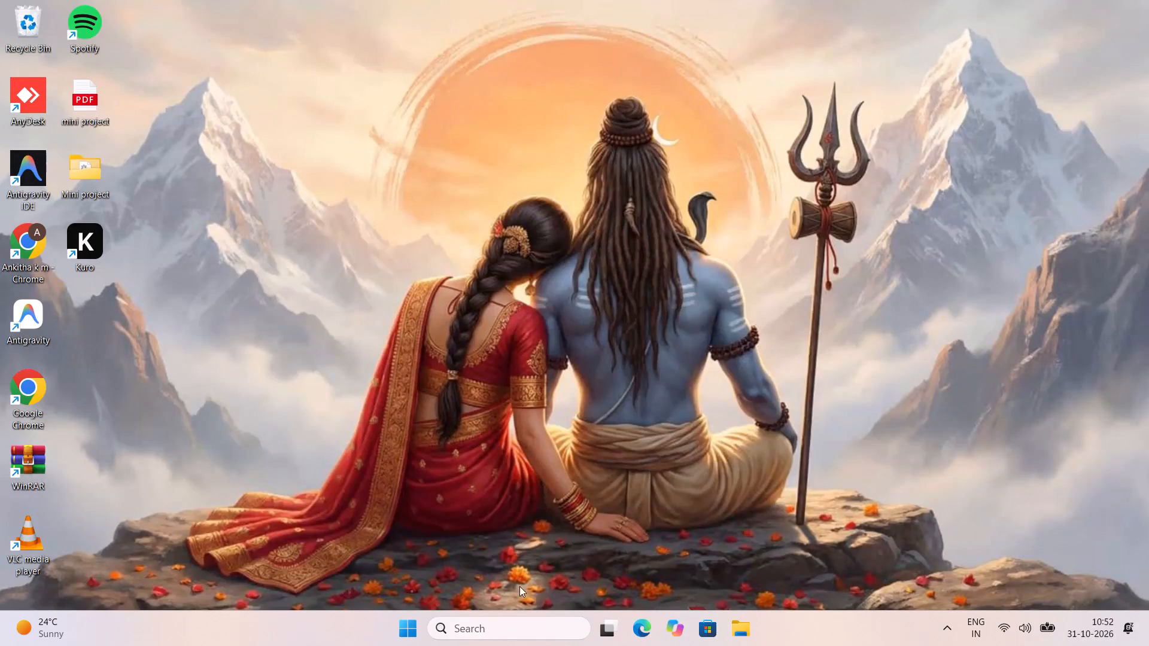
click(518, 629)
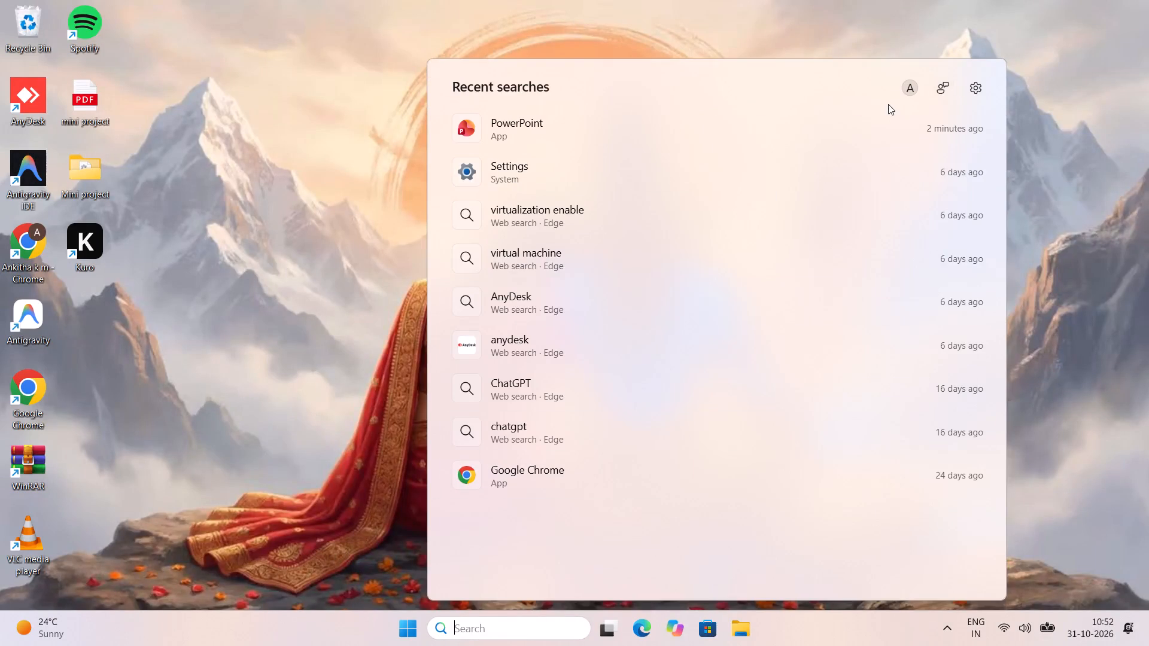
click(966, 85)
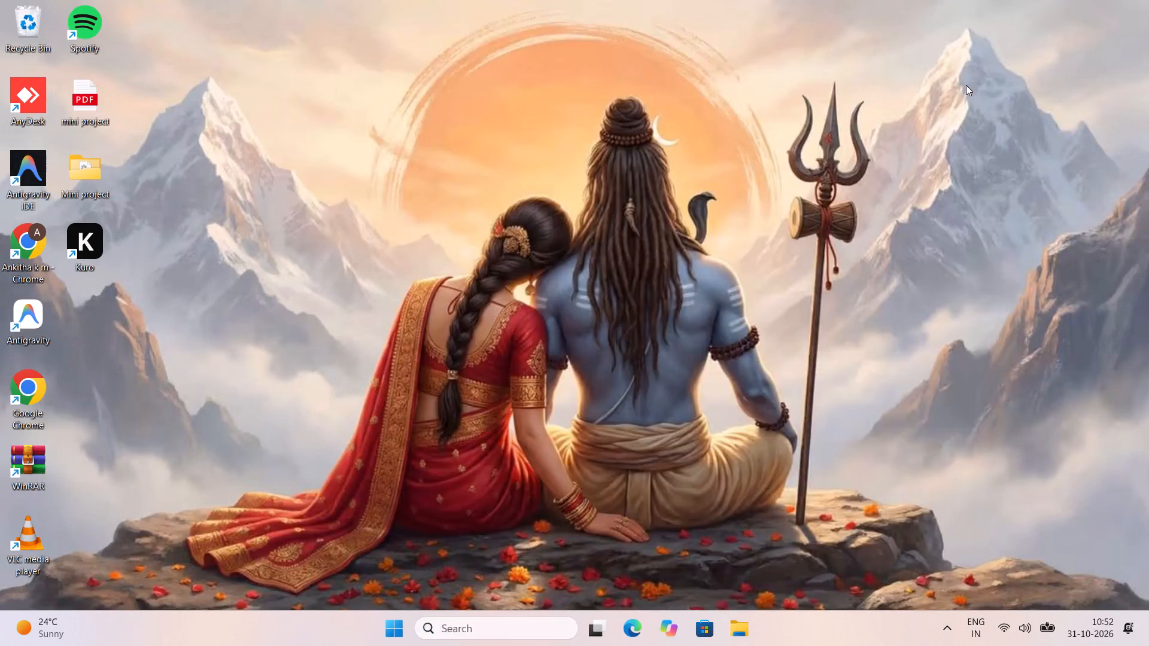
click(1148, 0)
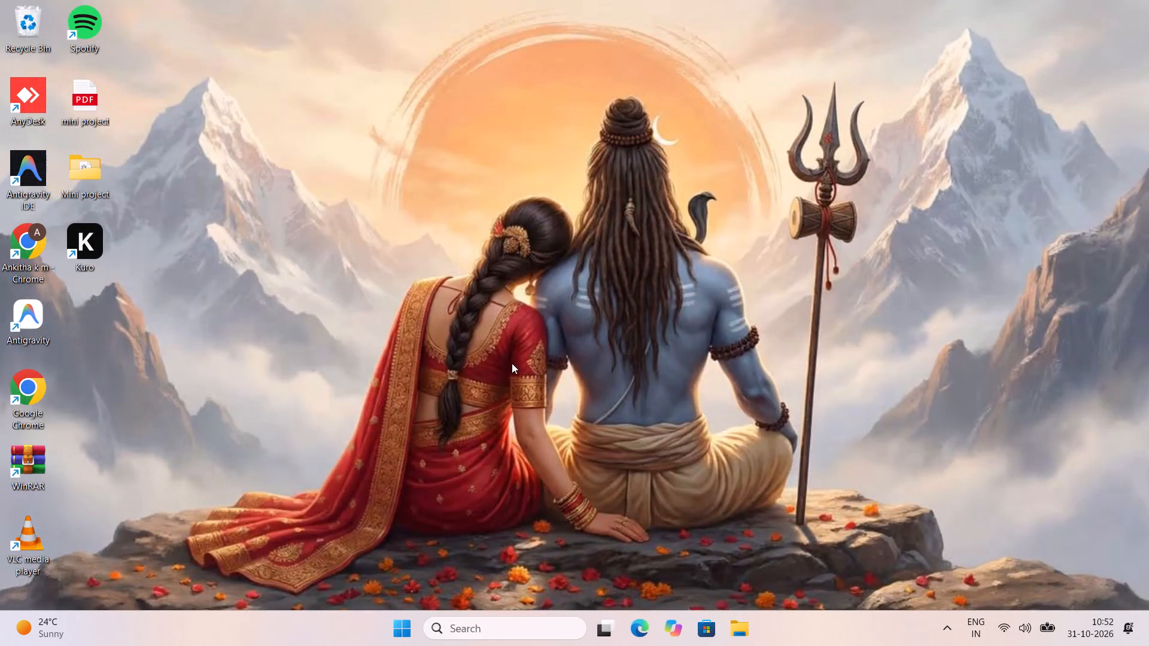
Bring up the Windows Start overview of pinned and installed apps.
click(406, 627)
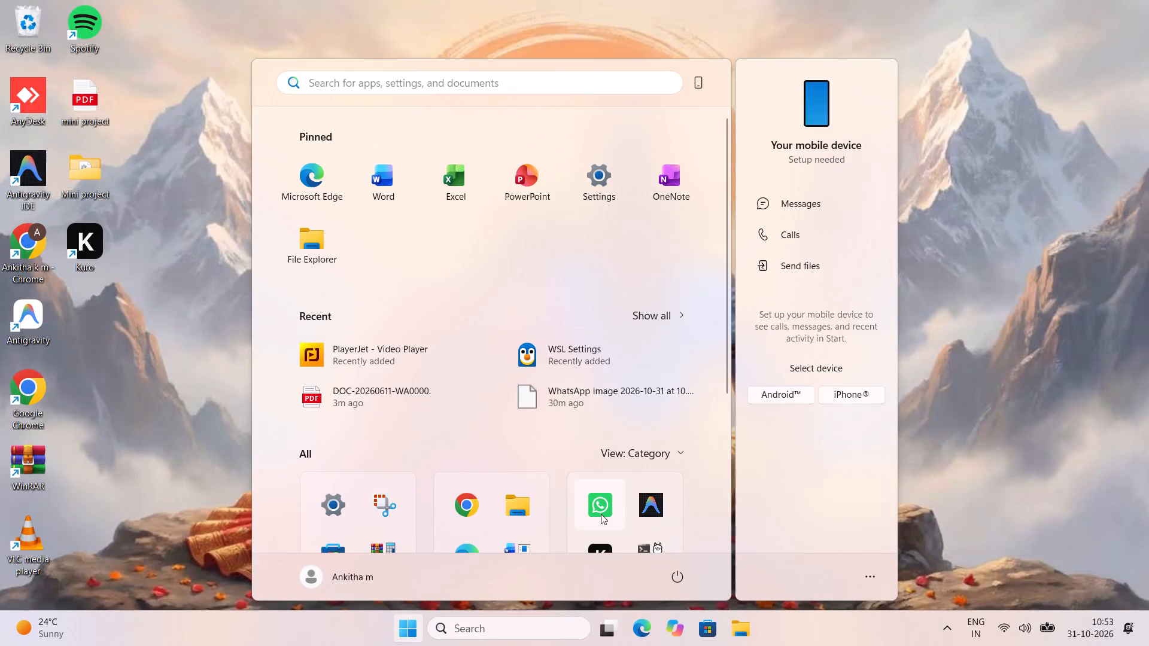
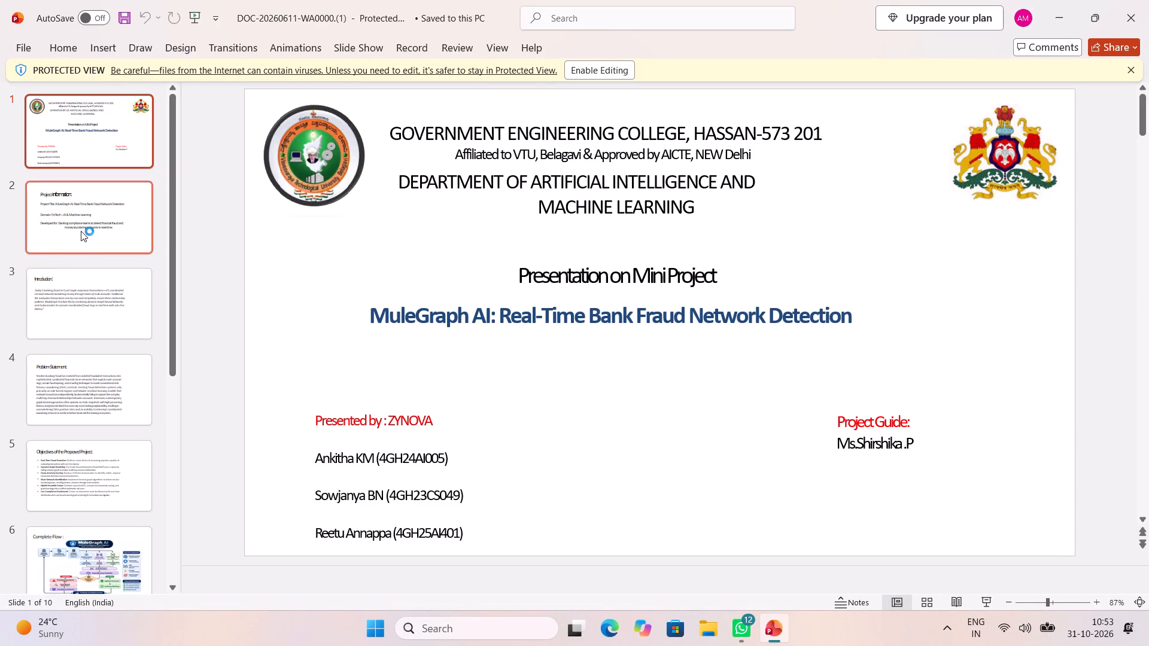
Look through the slides of the protected presentation, from Project Information to System Architecture and Expected Outcomes.
click(81, 231)
click(94, 327)
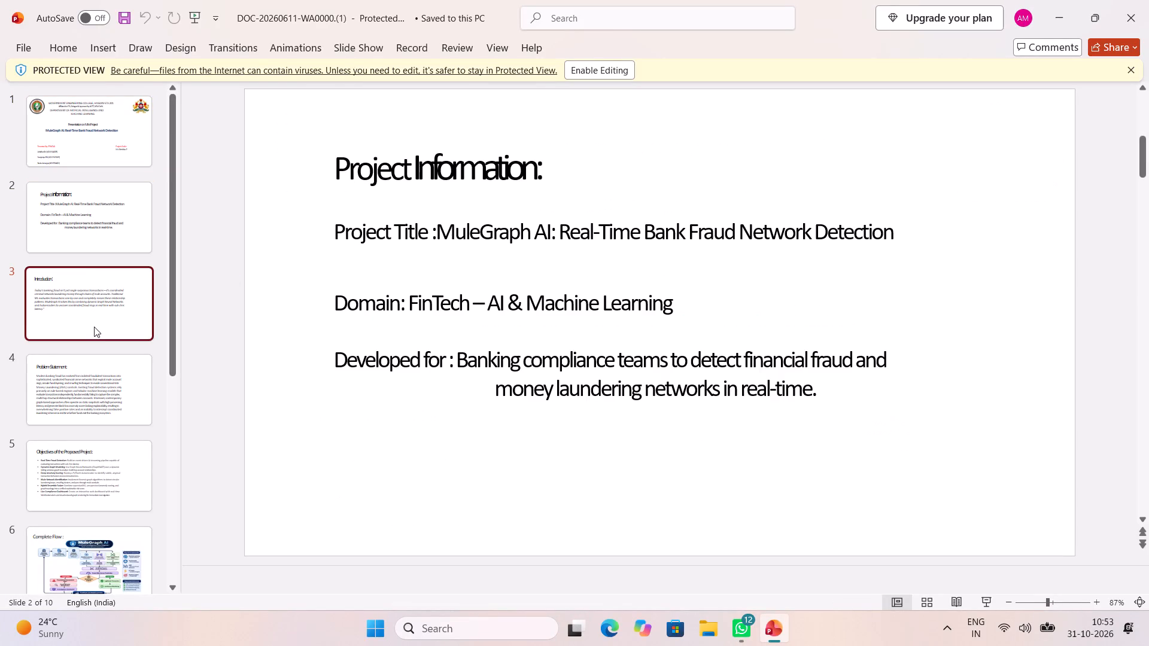
click(129, 404)
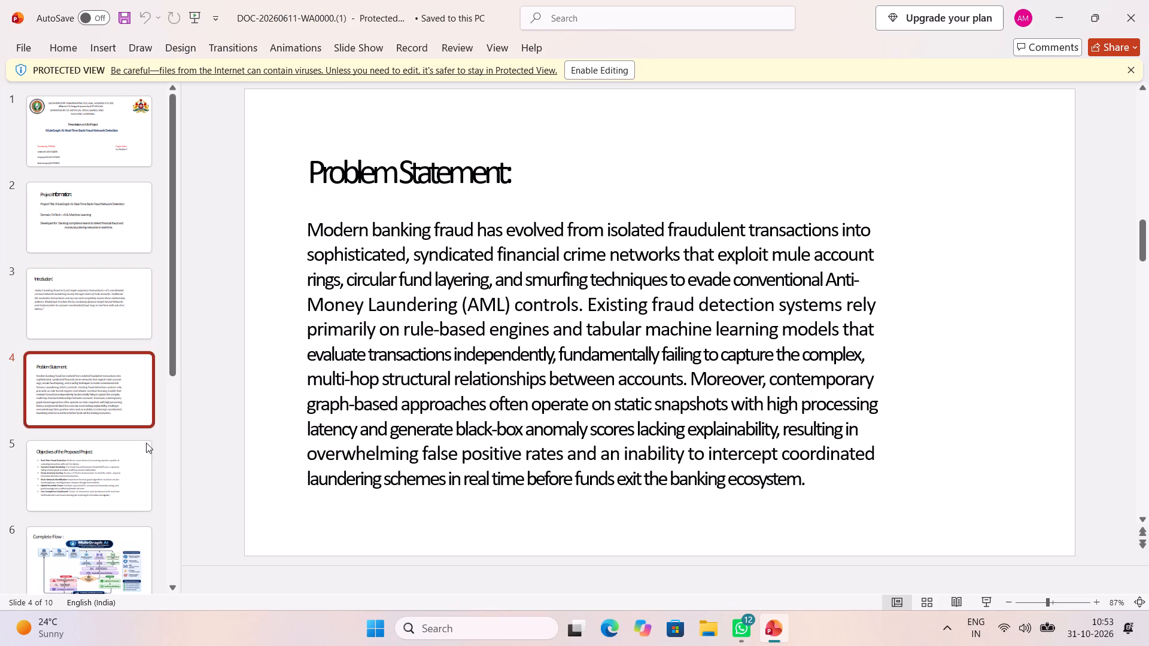
click(117, 477)
click(104, 532)
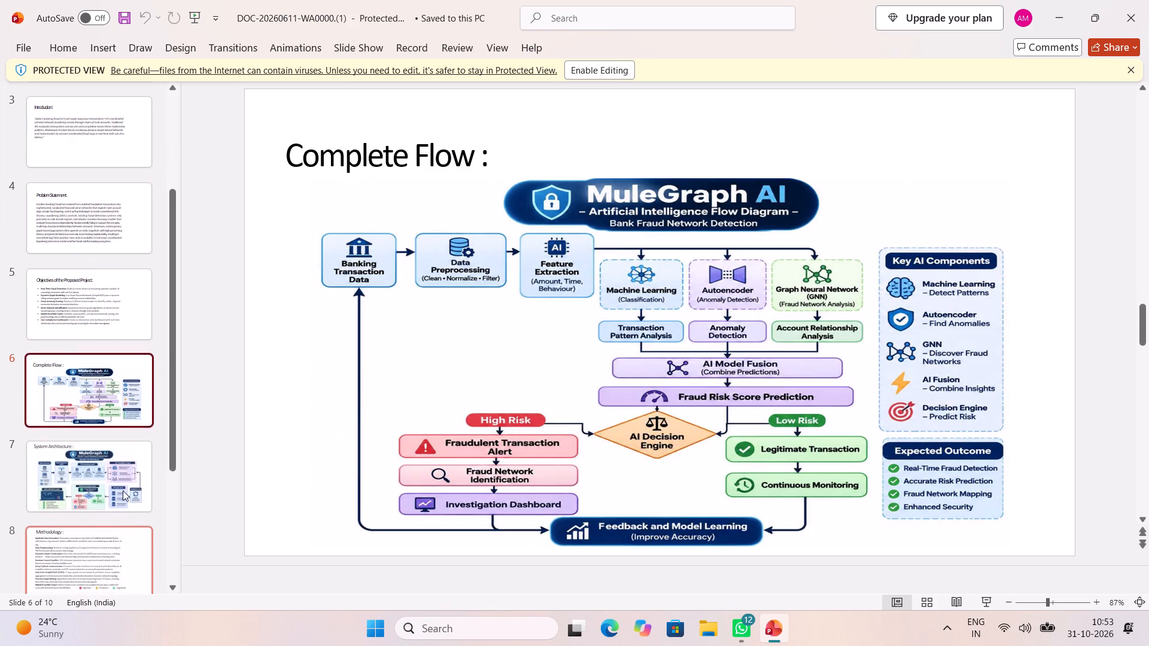
scroll(148, 420, down, 6)
click(148, 420)
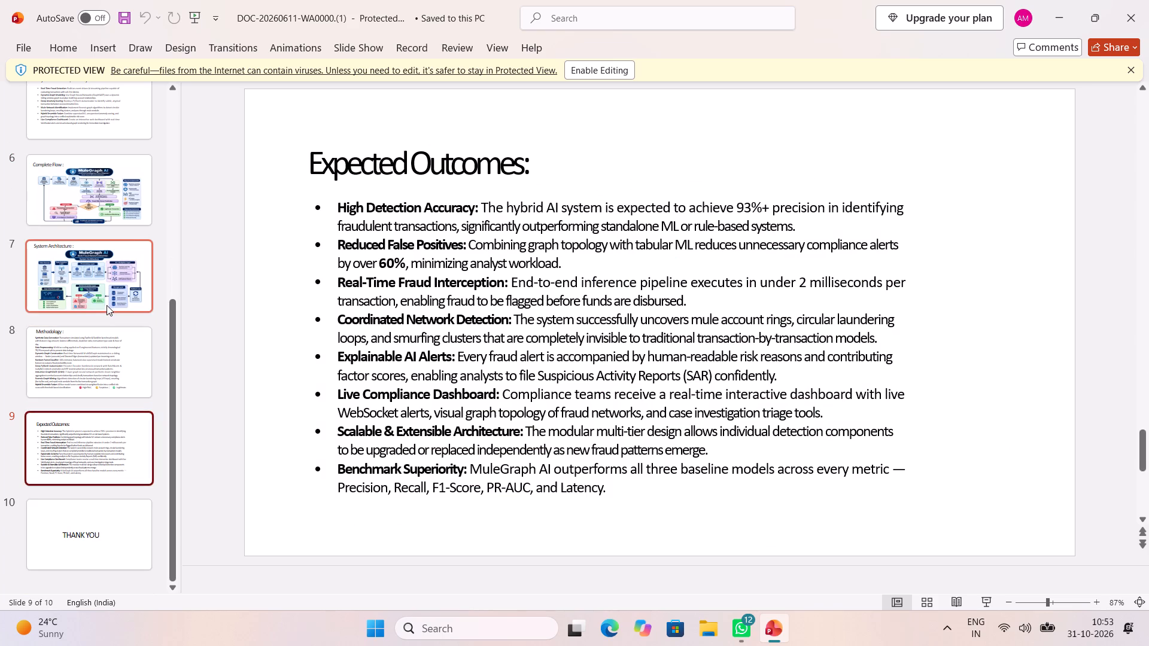
click(107, 305)
scroll(209, 0, up, 10)
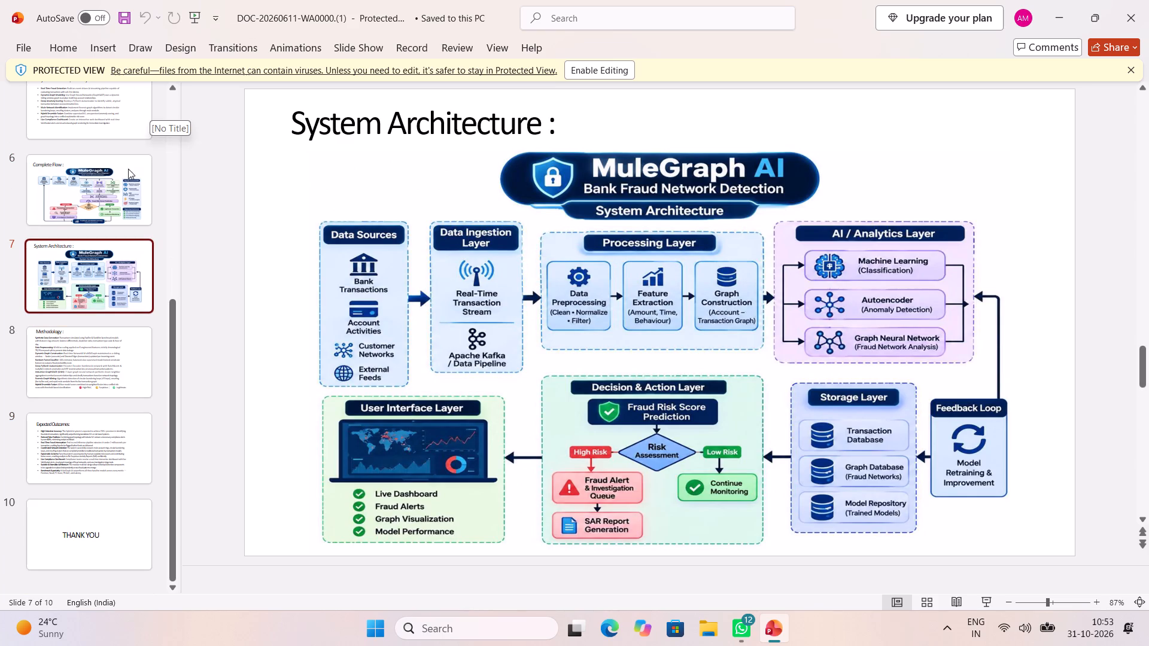
Enable editing for the presentation opened in Protected View.
drag(609, 59, 607, 69)
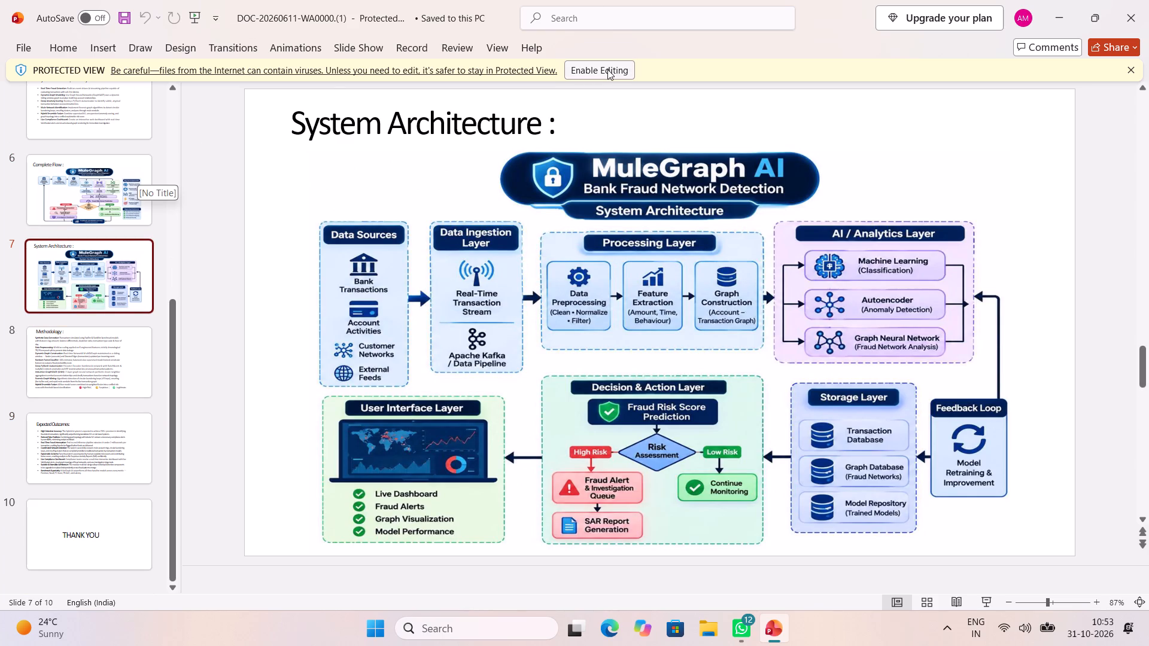
click(607, 69)
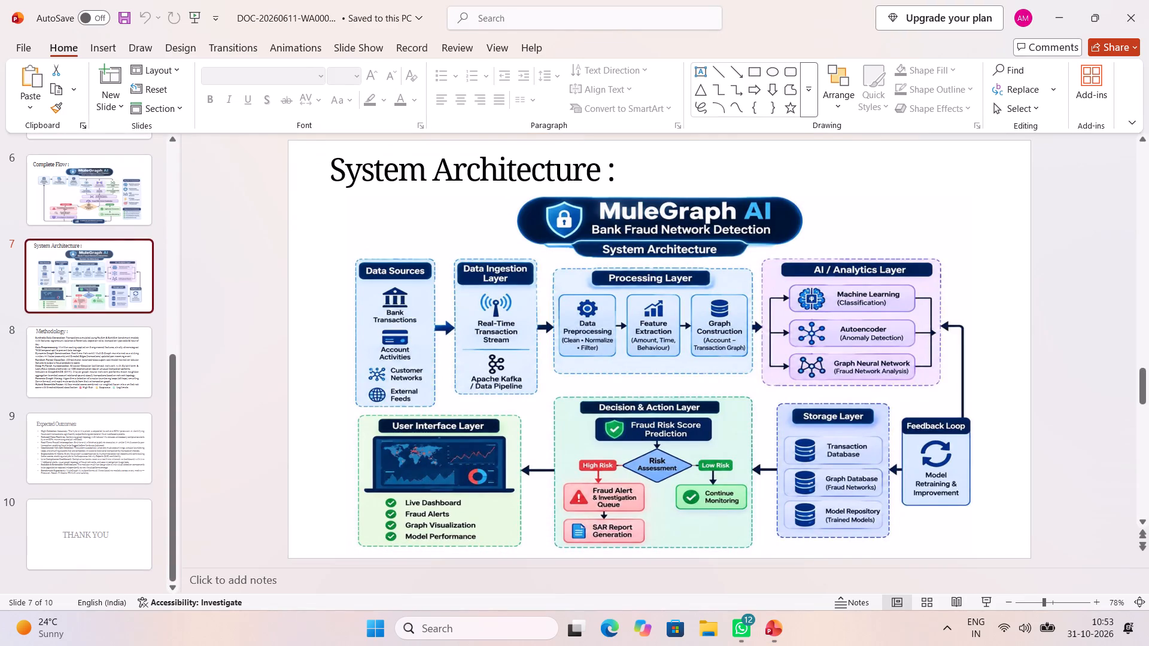
Set the font of the "Presentation on Mini Project" line on slide 1 to Times New Roman.
scroll(93, 276, up, 20)
scroll(93, 276, up, 16)
click(138, 154)
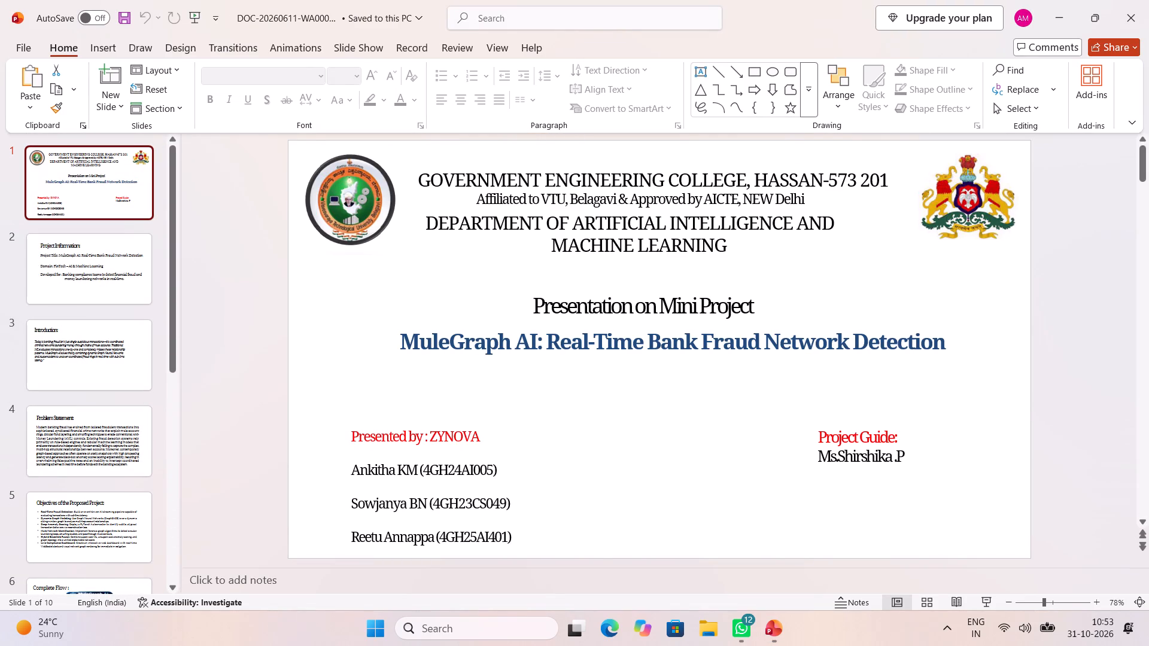
click(753, 303)
drag(753, 303, 753, 303)
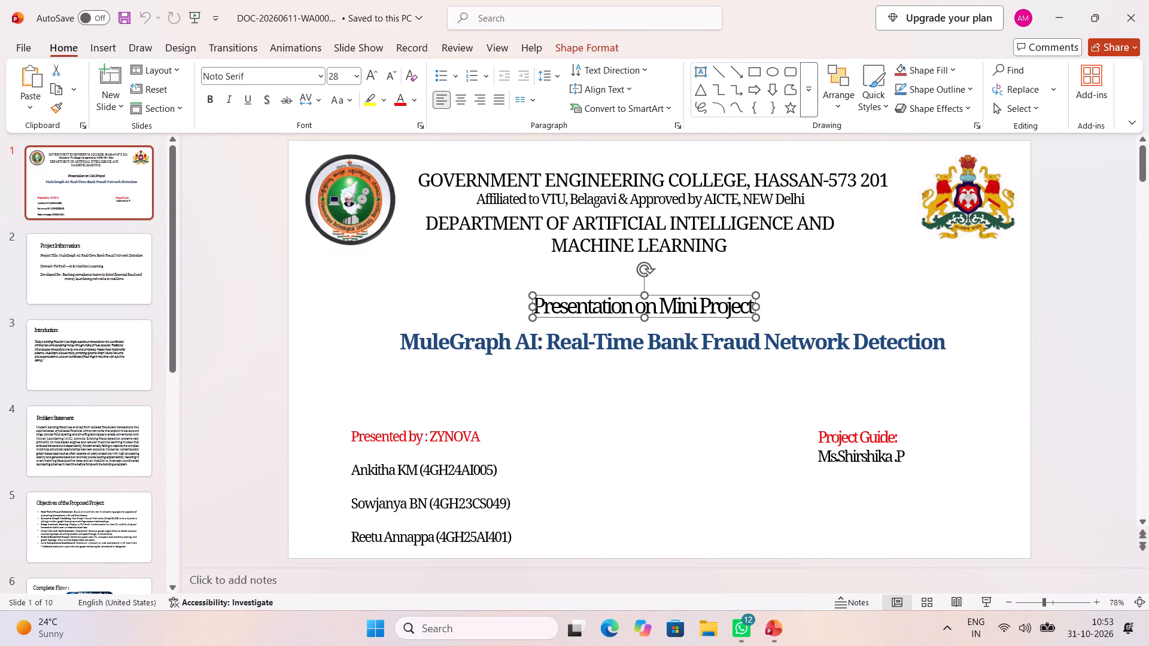
drag(753, 303, 757, 316)
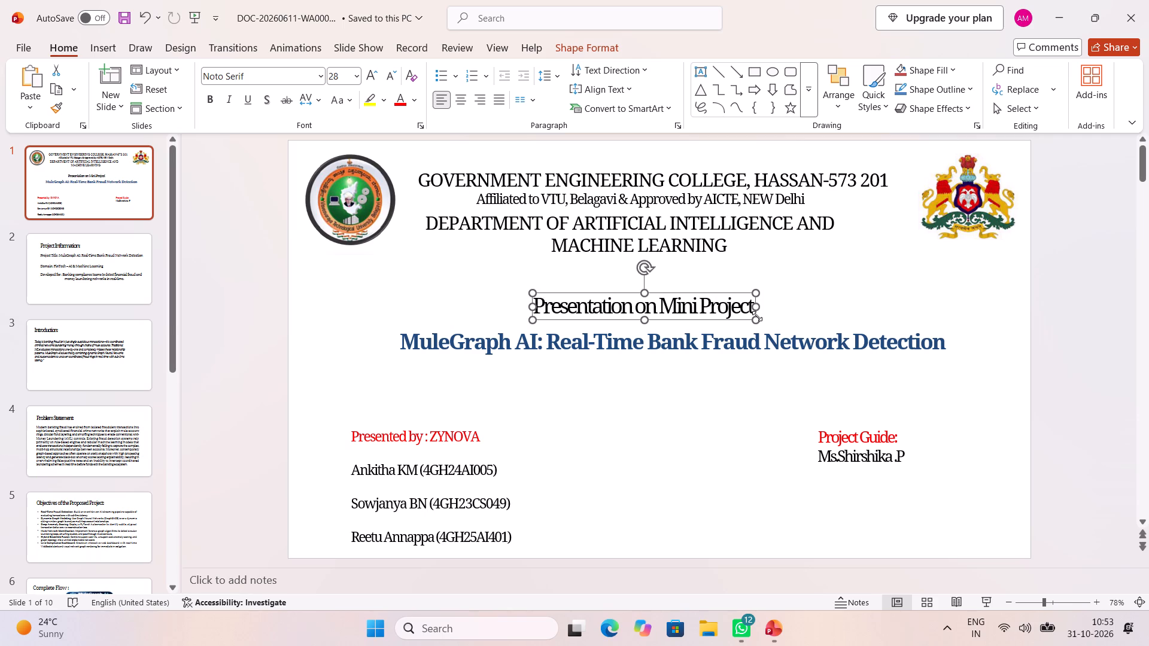
click(750, 303)
click(750, 303)
drag(750, 303, 731, 303)
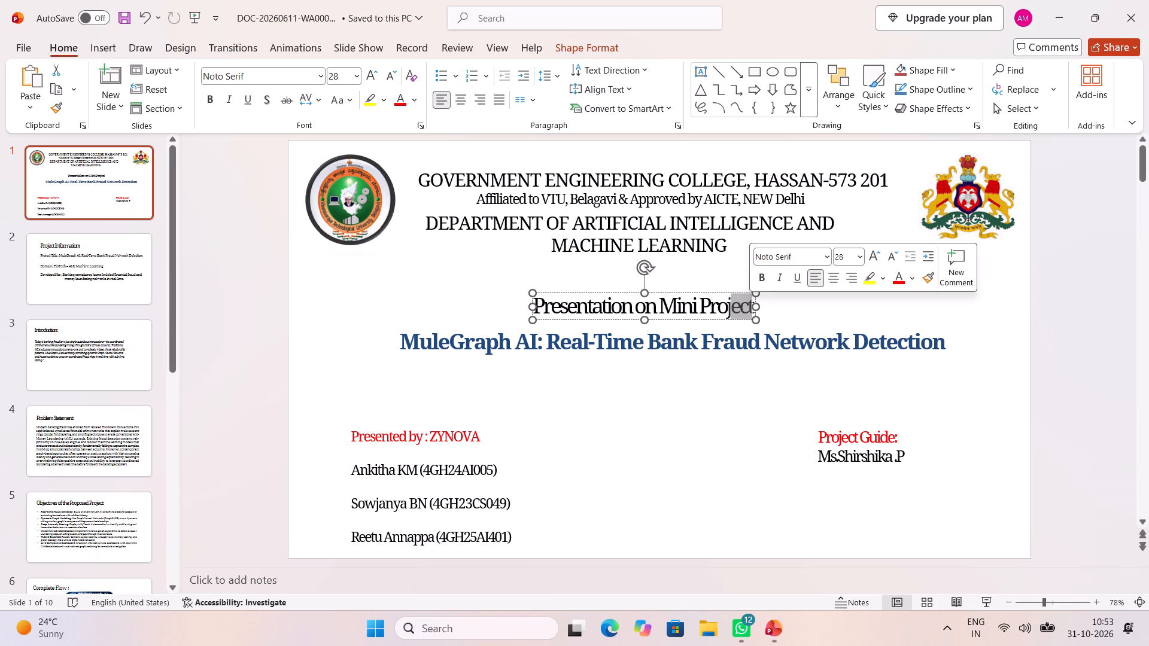
drag(731, 303, 580, 313)
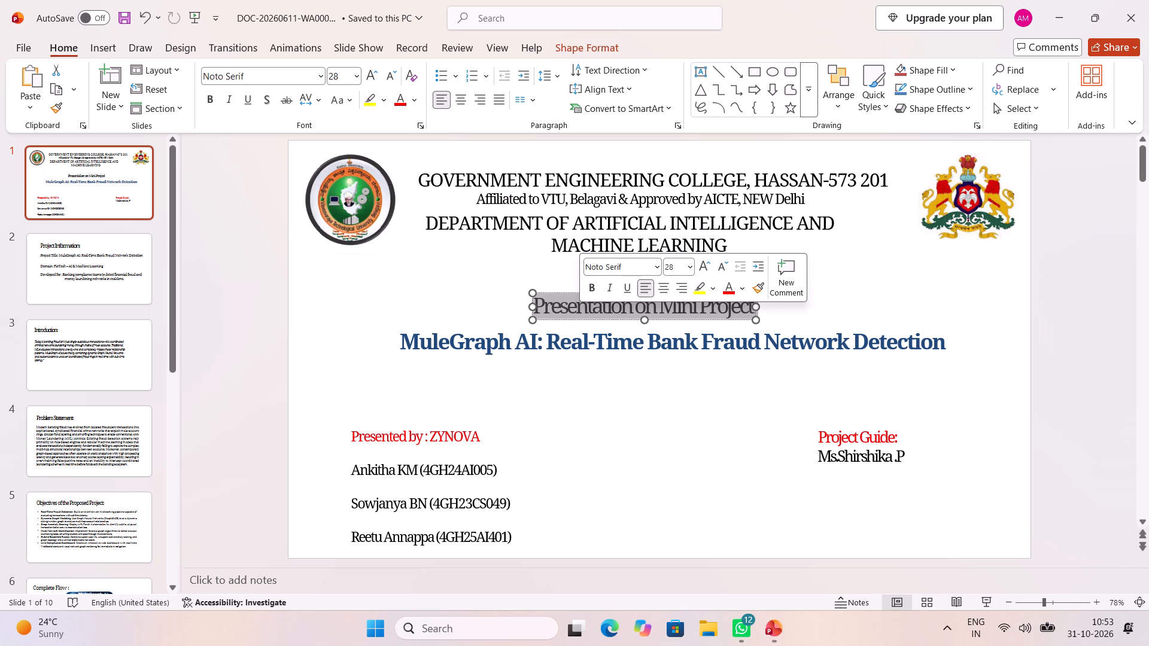
click(626, 262)
text(tim)
key(Return)
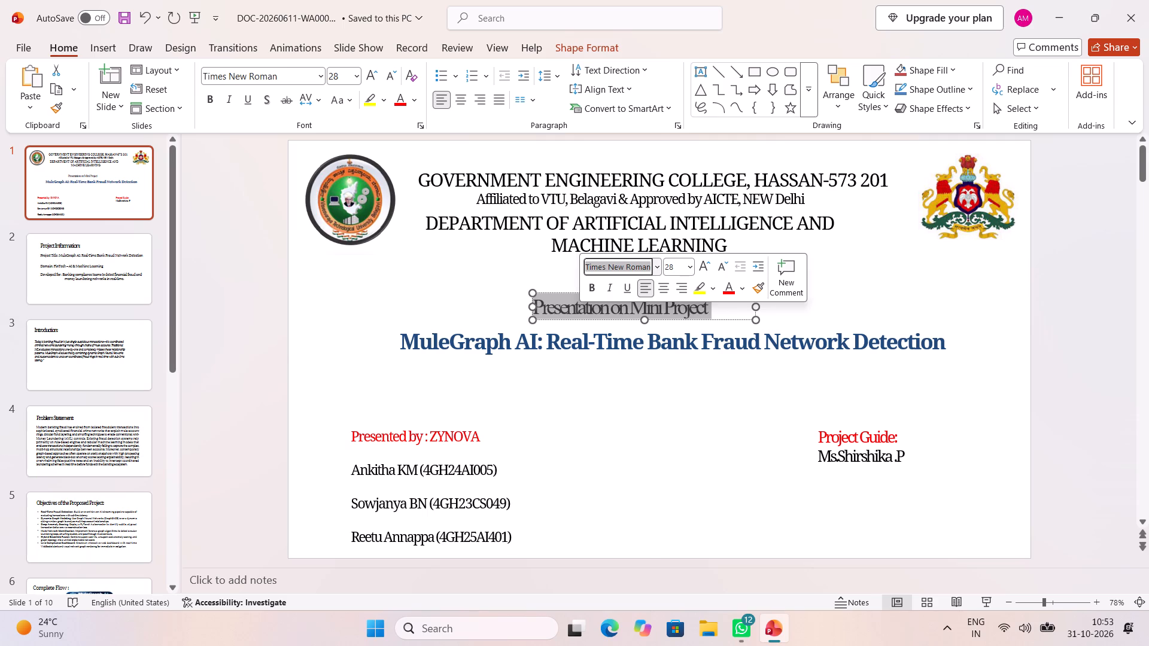
click(852, 270)
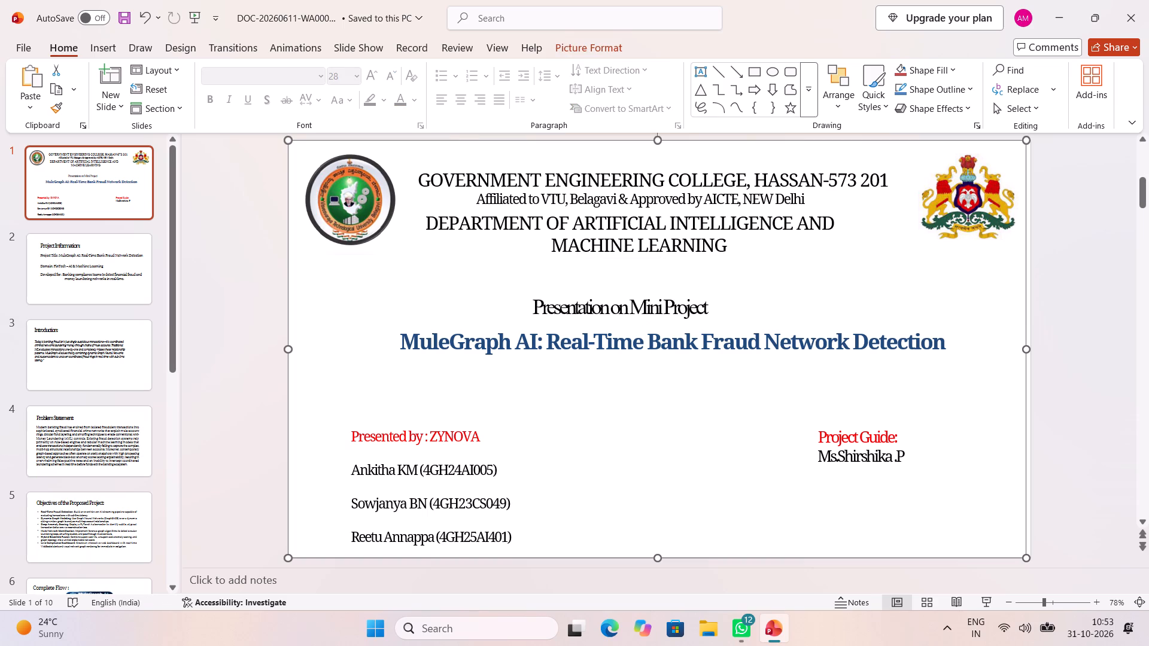
Set the character spacing of the "Presentation on Mini Project" line to Normal.
double_click(712, 308)
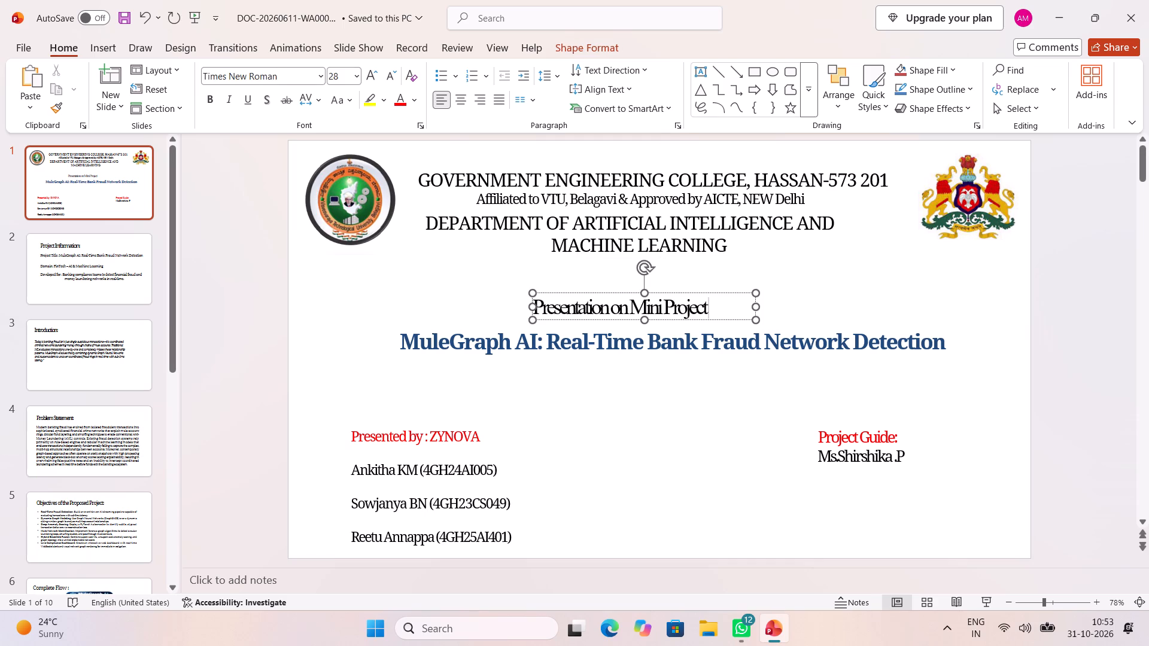
click(734, 303)
drag(734, 303, 673, 308)
drag(673, 308, 706, 306)
click(706, 306)
drag(706, 306, 583, 303)
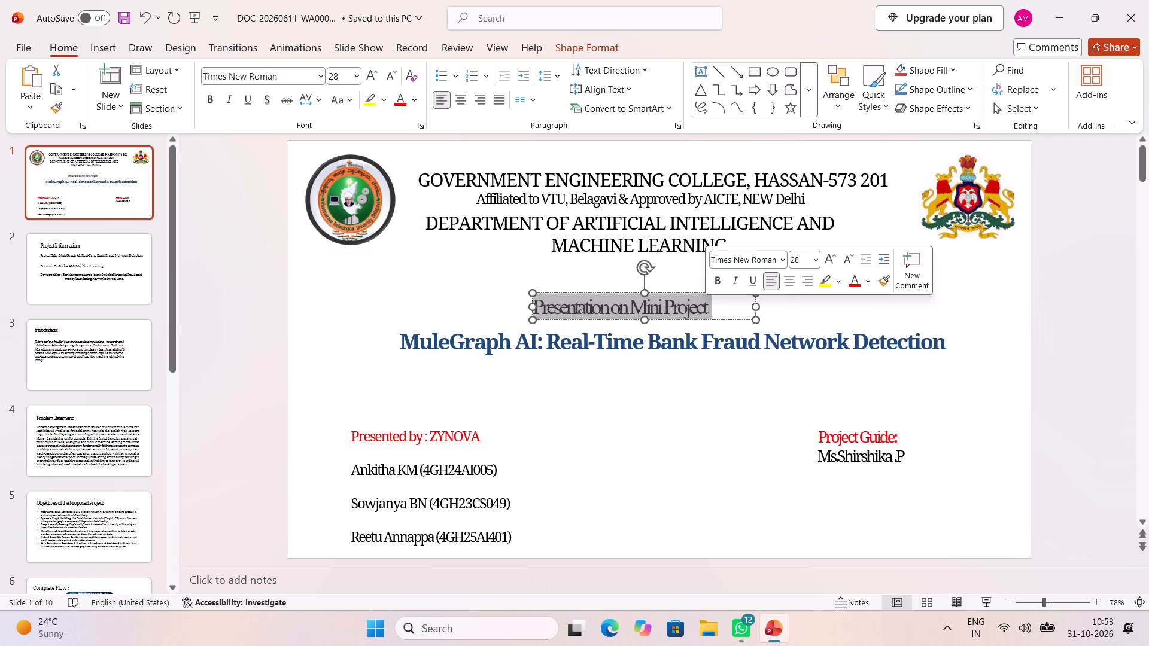
drag(583, 303, 577, 304)
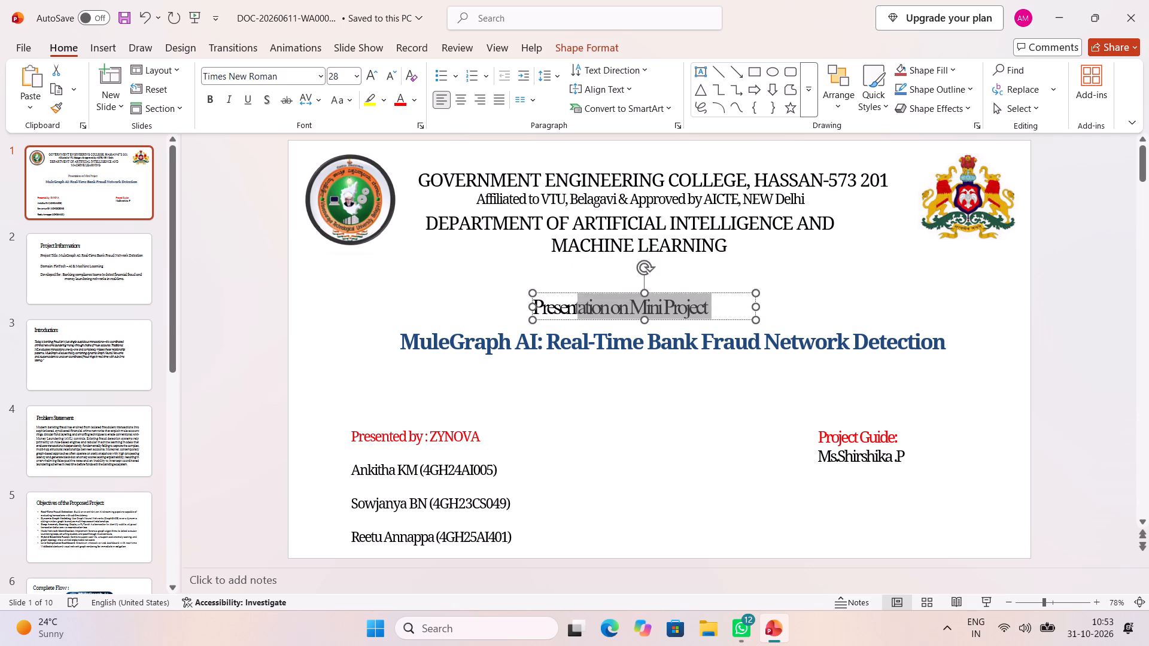
click(721, 303)
double_click(708, 304)
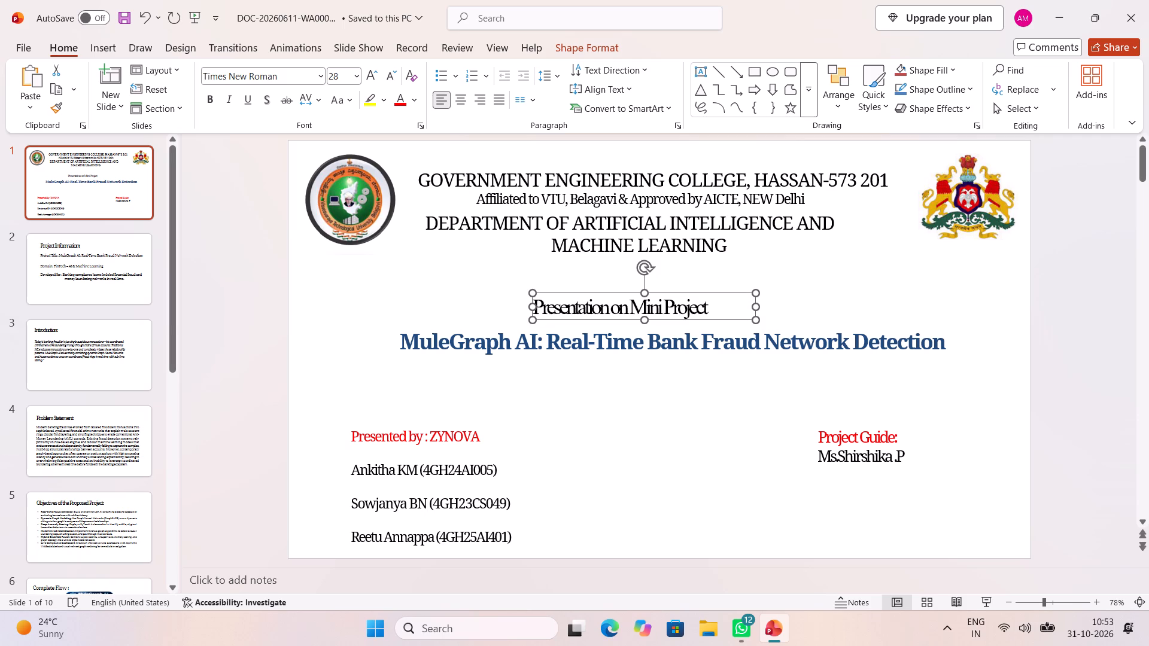
drag(708, 304, 558, 316)
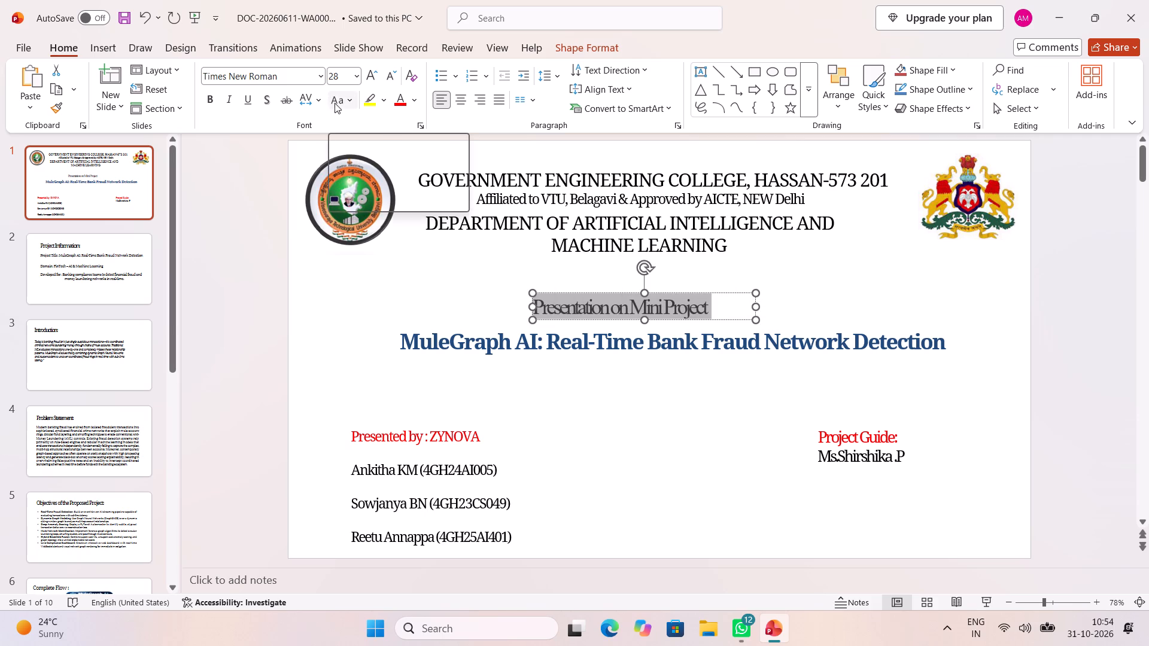
click(311, 102)
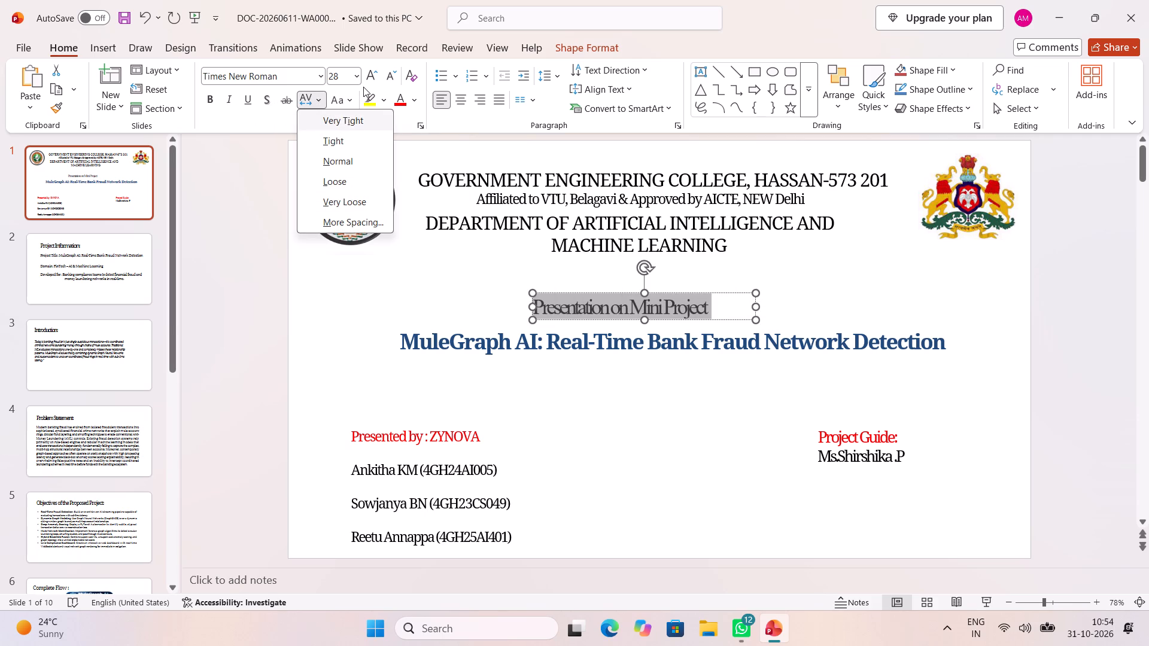
click(361, 166)
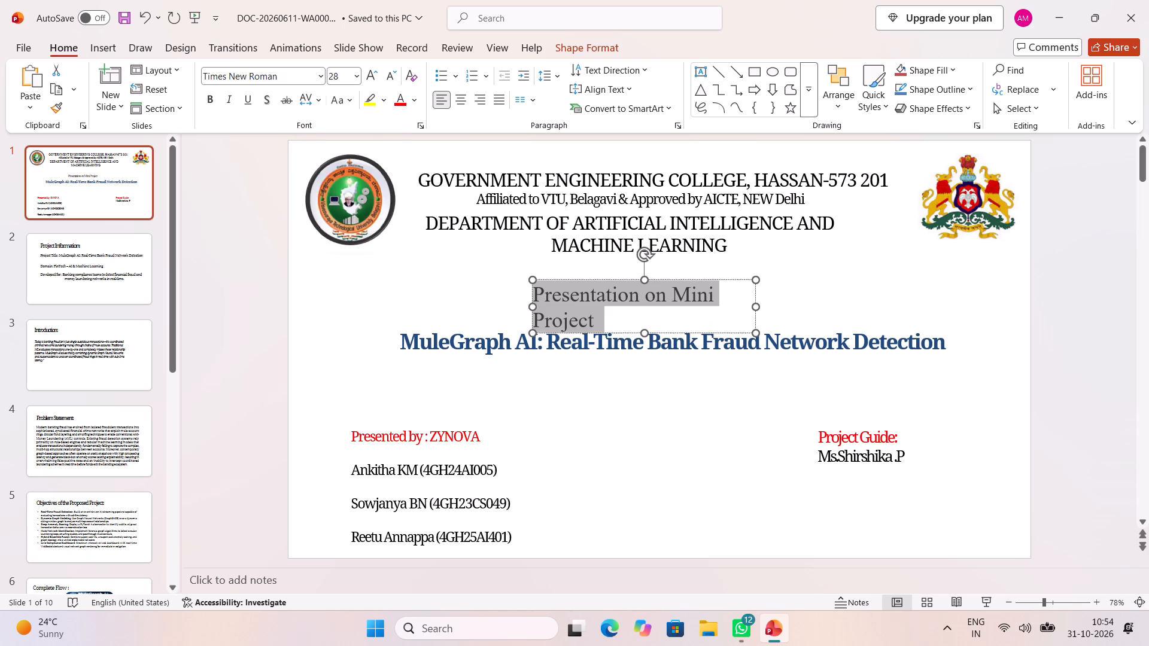
Widen the "Presentation on Mini Project" text box so its text fits on one line.
click(718, 291)
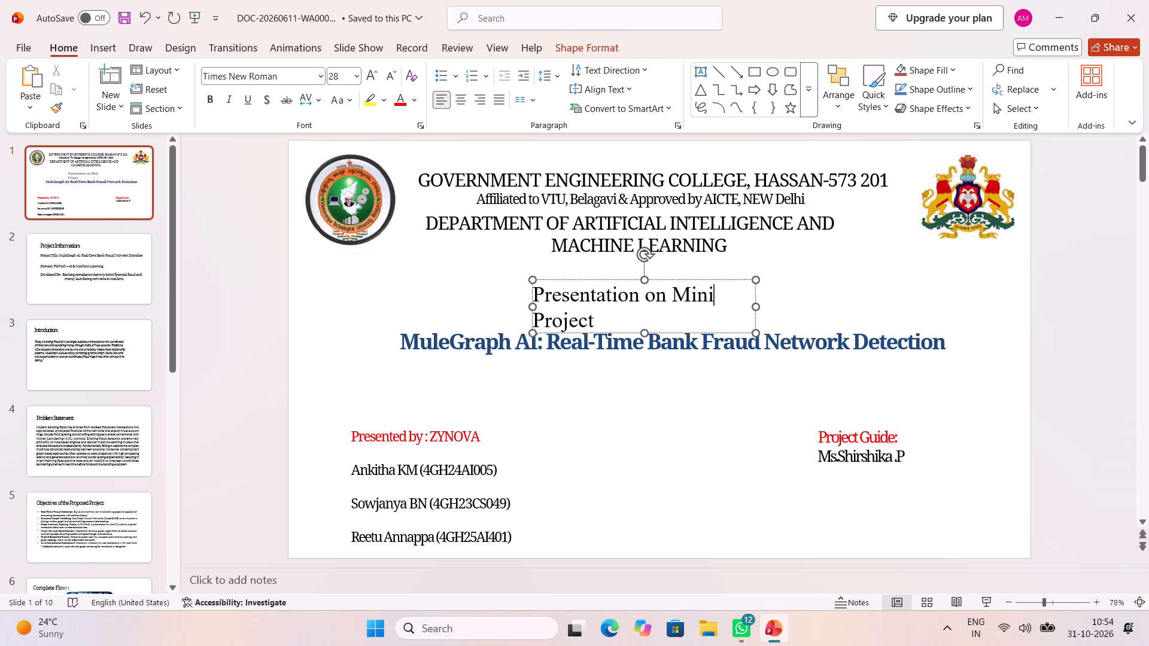
click(754, 307)
drag(755, 308, 767, 308)
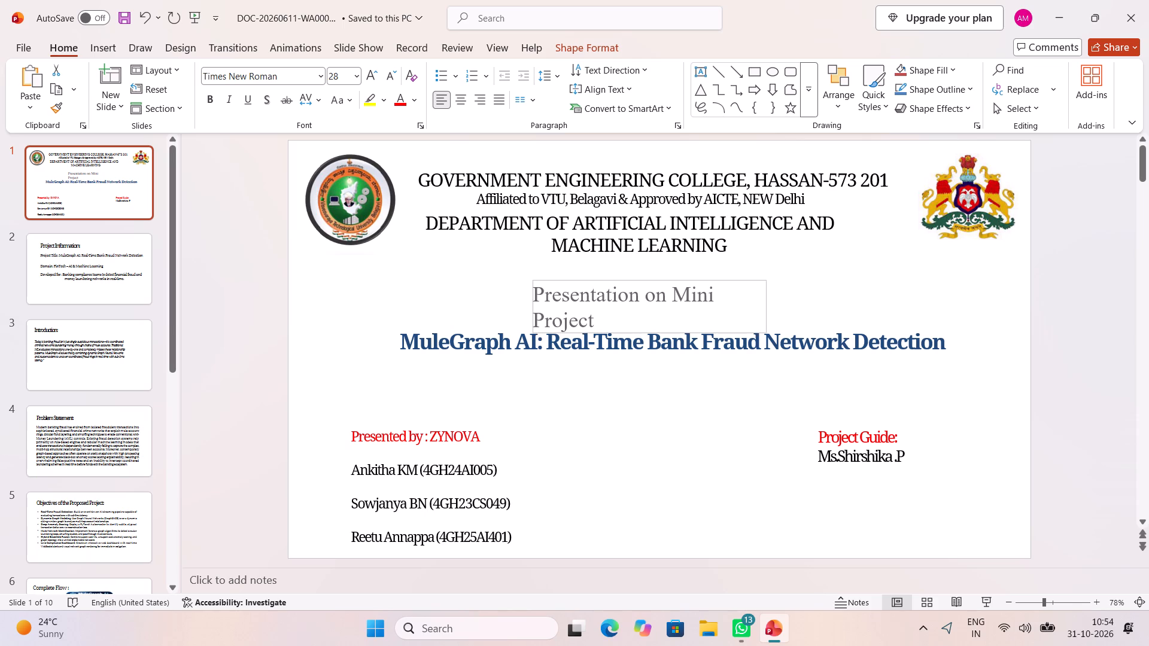
drag(767, 308, 785, 297)
click(812, 306)
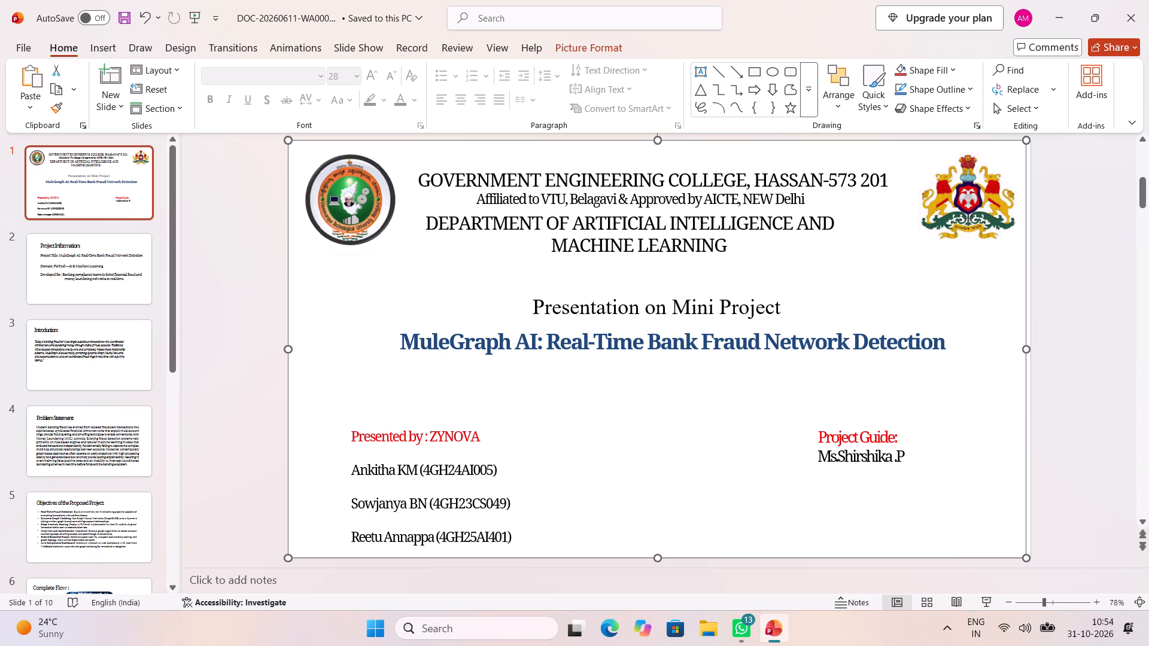
Set the font of the title "MuleGraph AI: Real-Time Bank Fraud Network Detection" to Times New Roman.
click(947, 337)
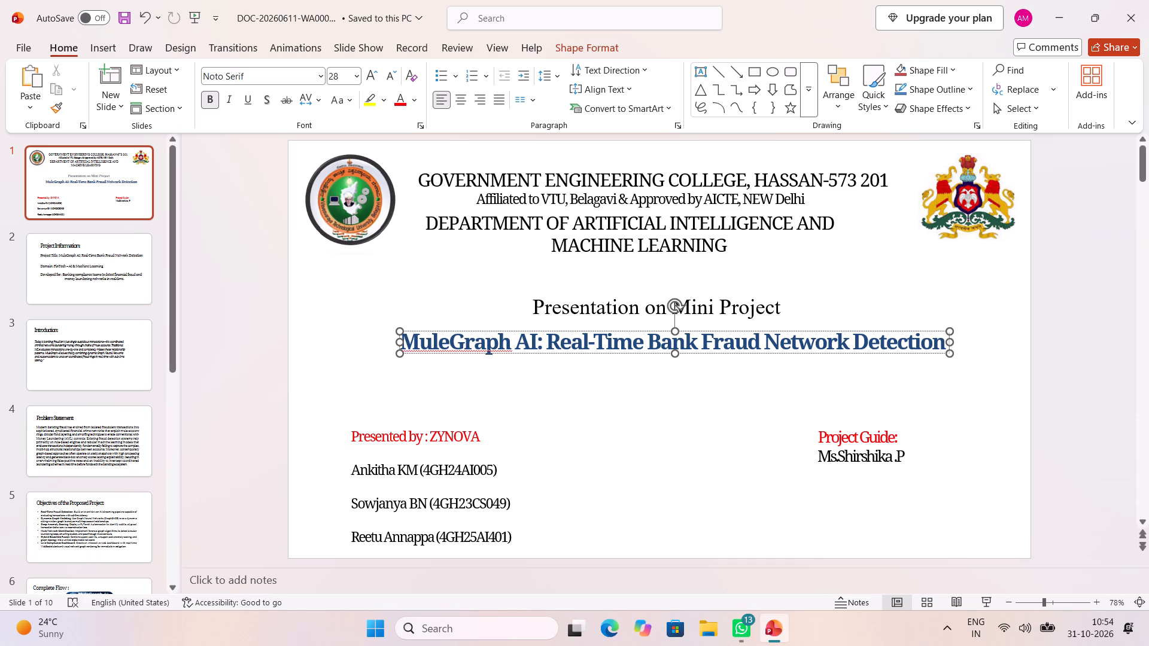
click(943, 340)
drag(943, 340, 405, 358)
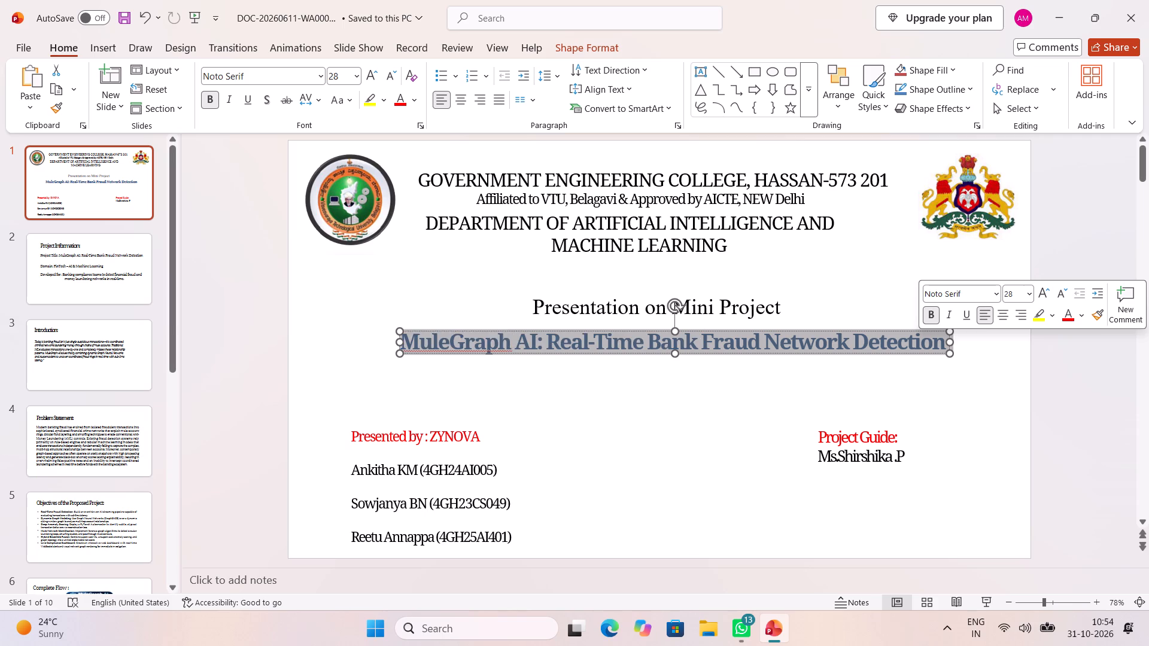
drag(405, 358, 405, 355)
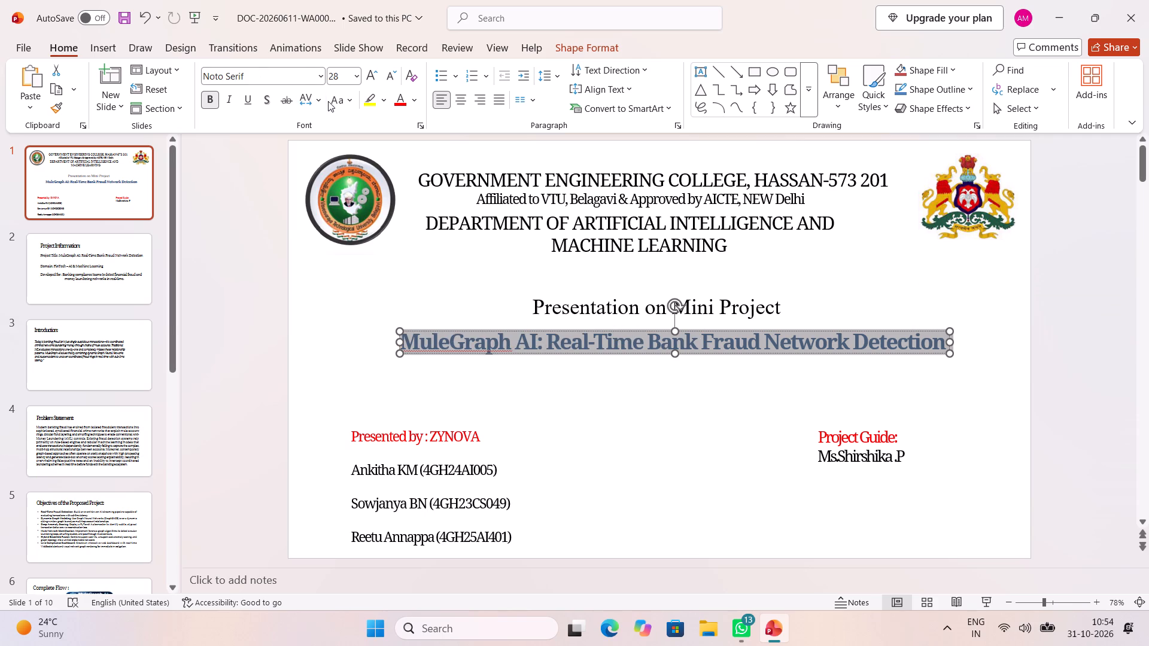
click(288, 77)
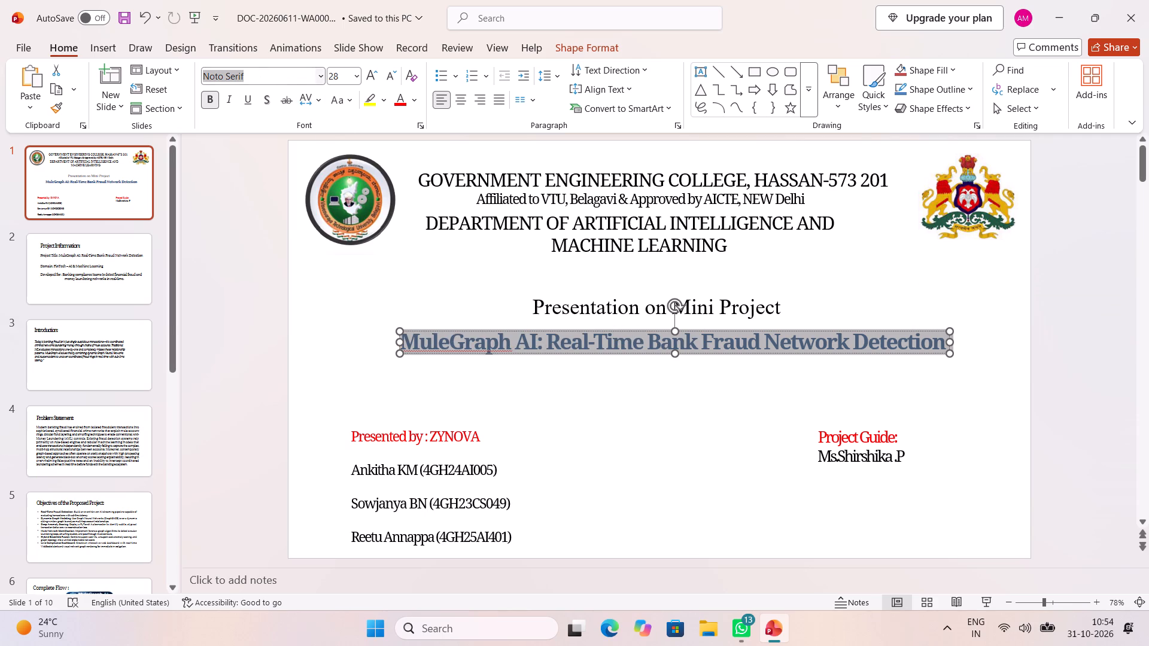
text(tim)
key(Return)
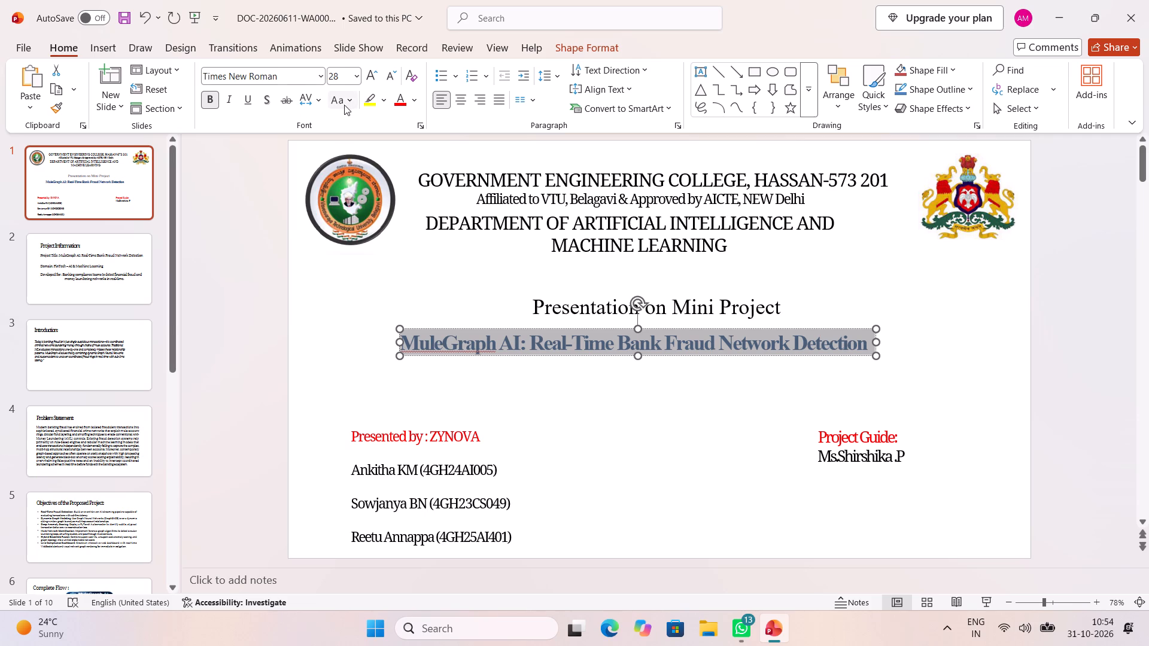
Set the character spacing of the MuleGraph AI title to Normal.
click(321, 99)
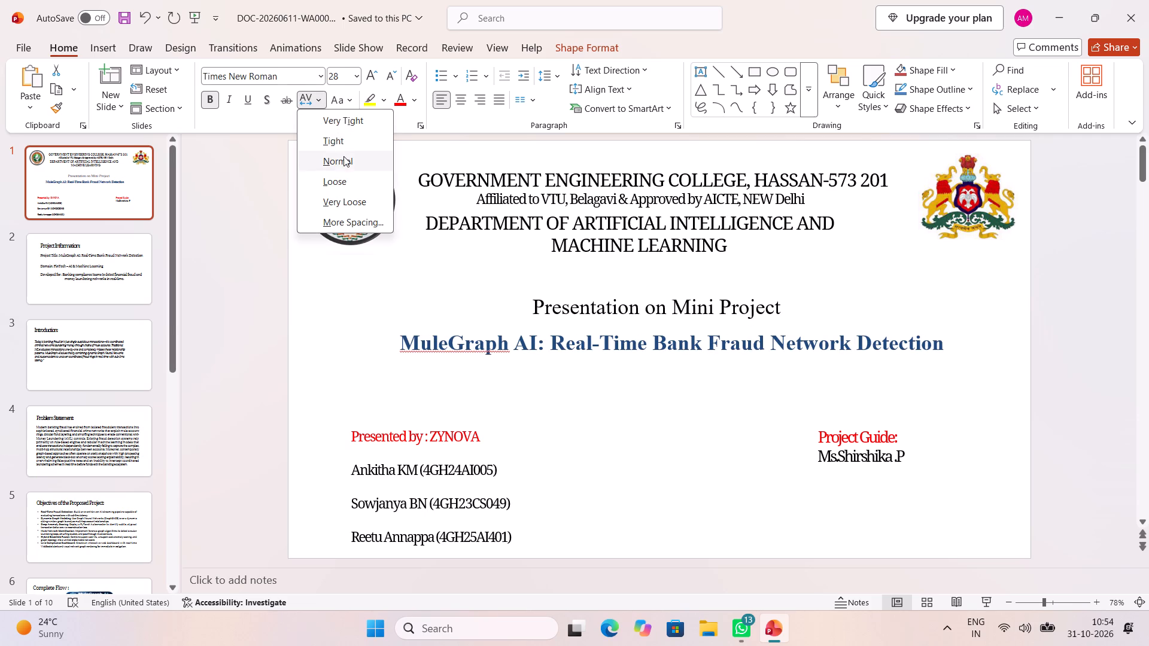
click(344, 156)
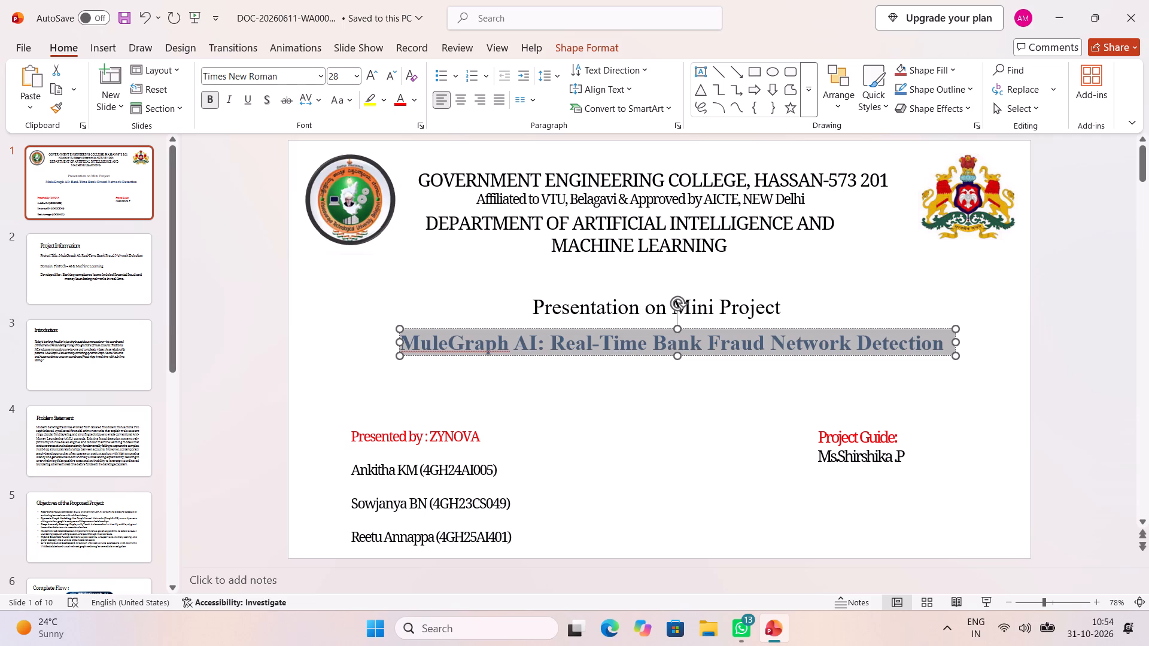
Set the font of the "GOVERNMENT ENGINEERING COLLEGE, HASSAN-573 201" heading to Times New Roman.
double_click(419, 176)
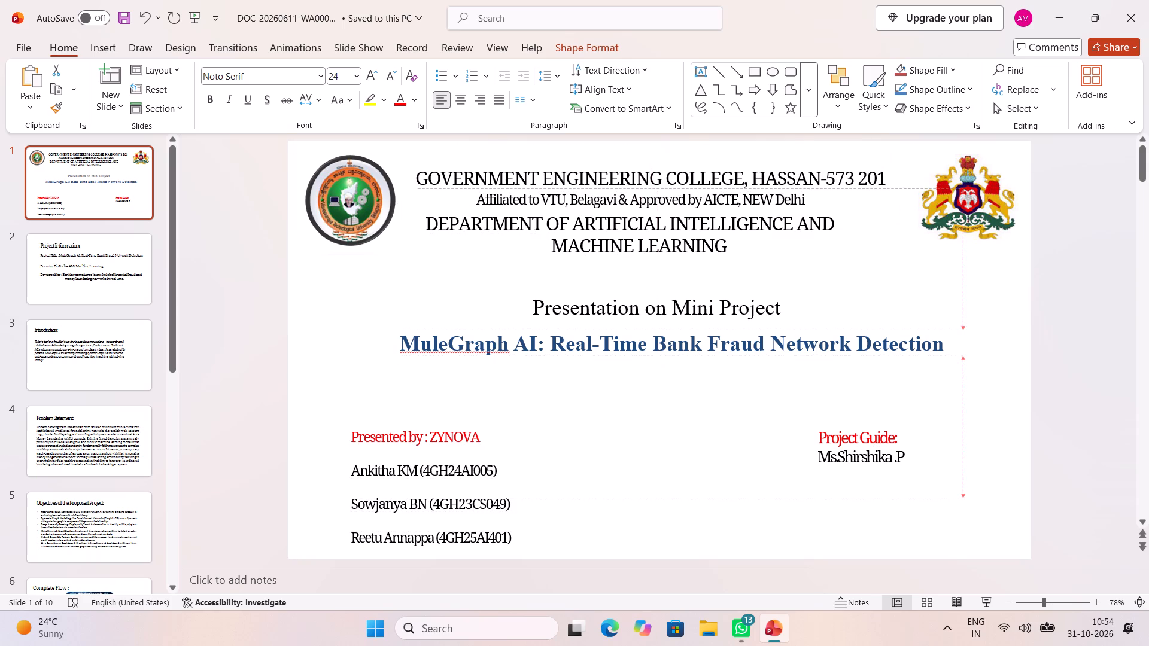
click(417, 173)
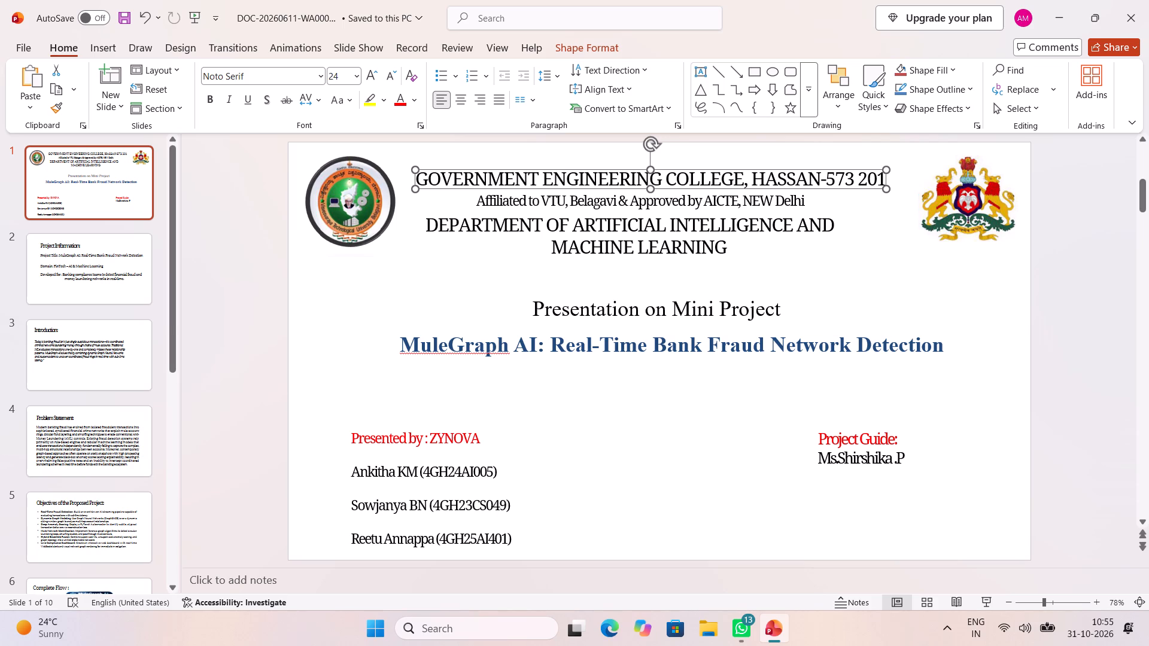
double_click(882, 177)
drag(882, 177, 682, 187)
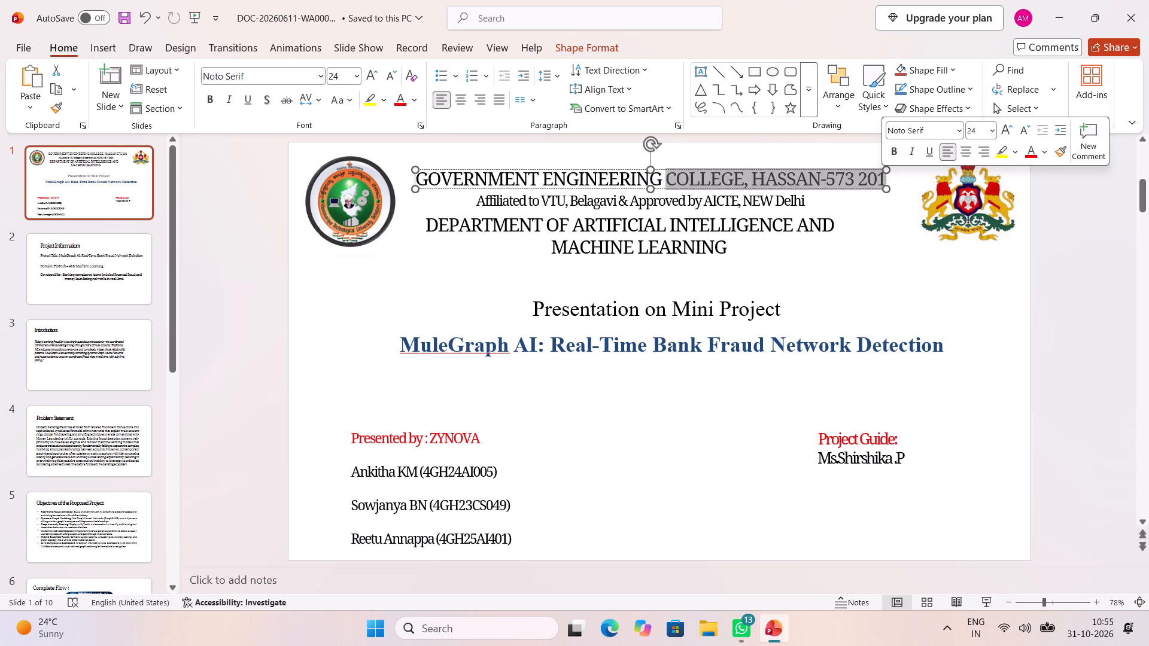
drag(682, 187, 442, 183)
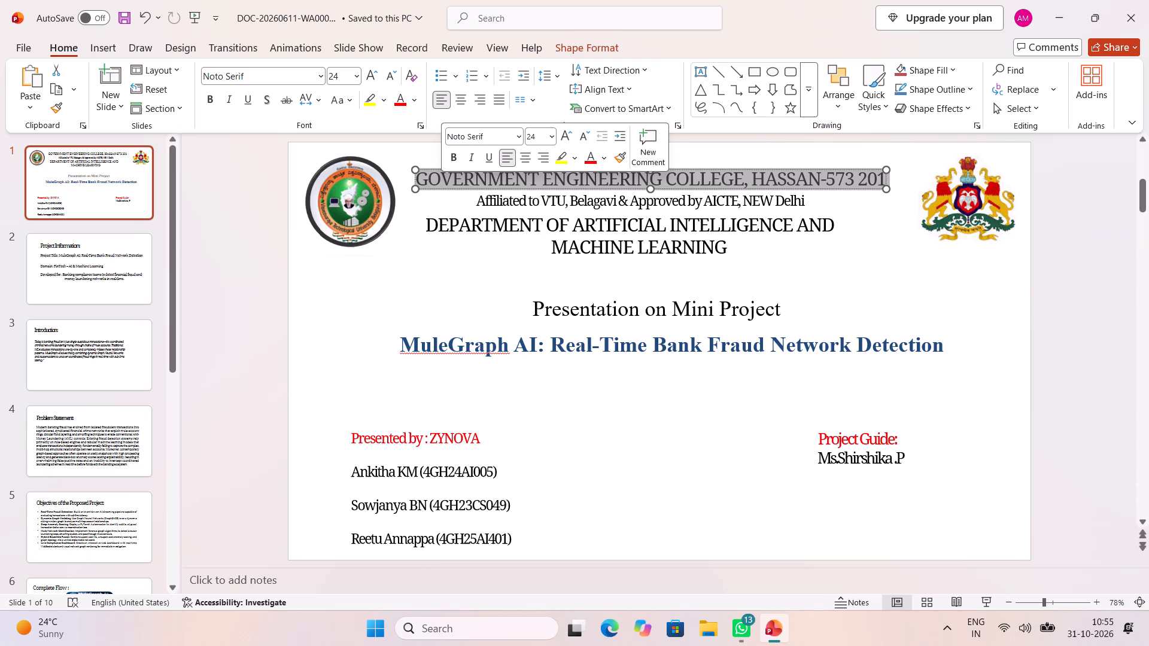
click(492, 137)
text(tim)
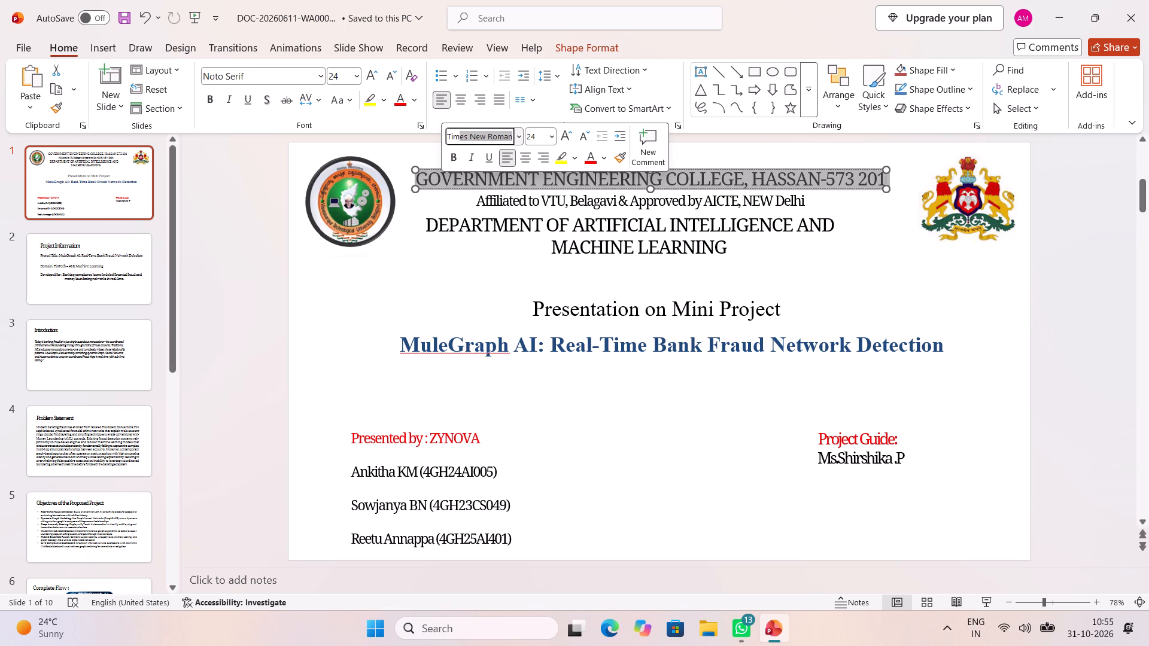
key(Return)
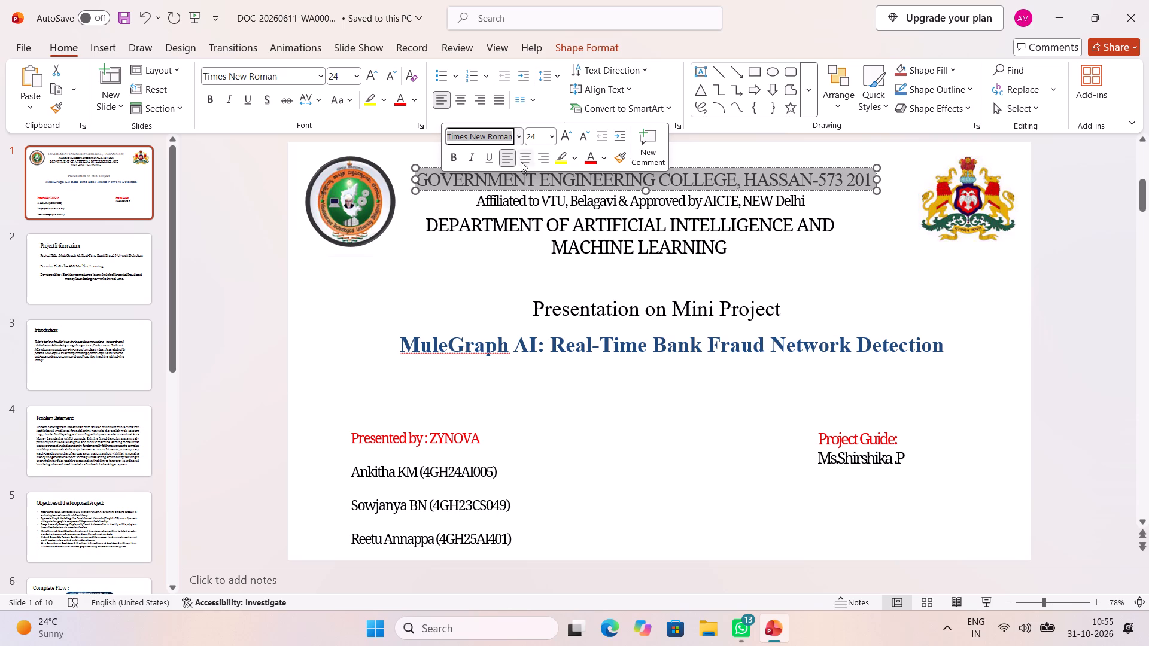
Set the character spacing of the "GOVERNMENT ENGINEERING COLLEGE, HASSAN-573 201" heading to Normal.
click(348, 101)
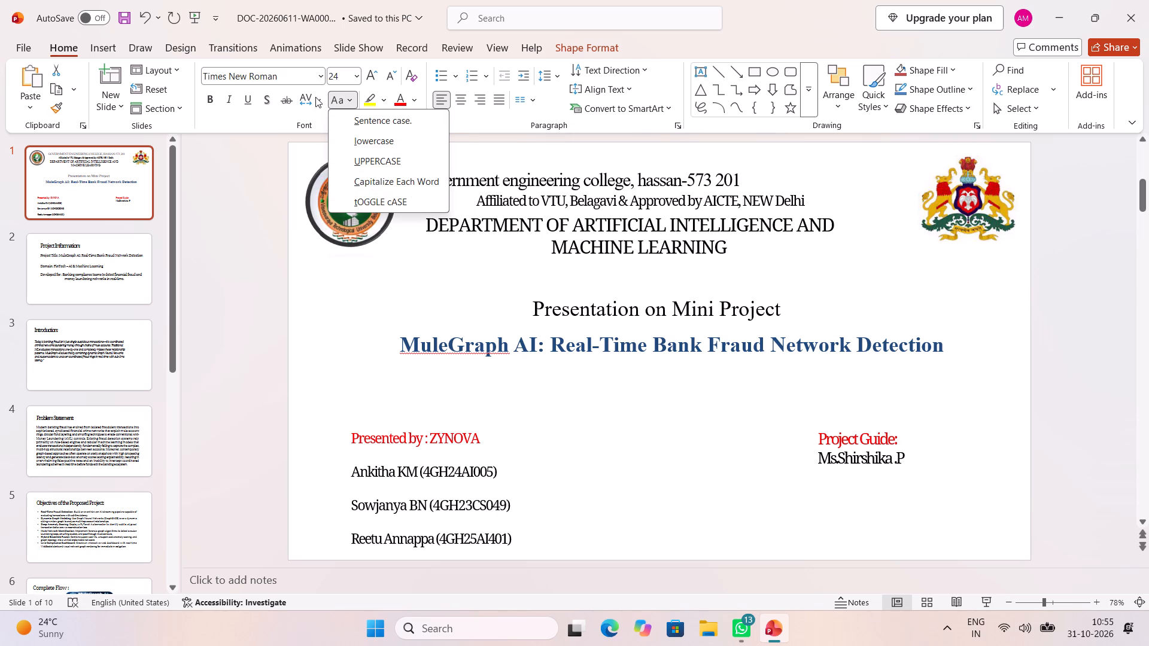
click(306, 95)
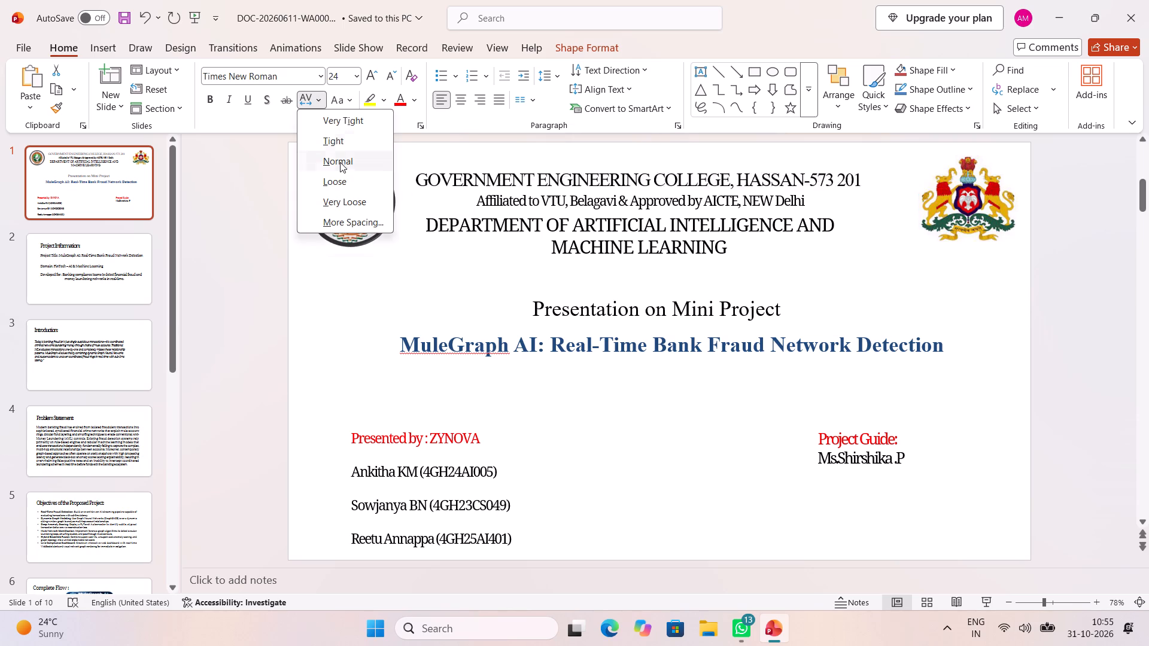
click(341, 161)
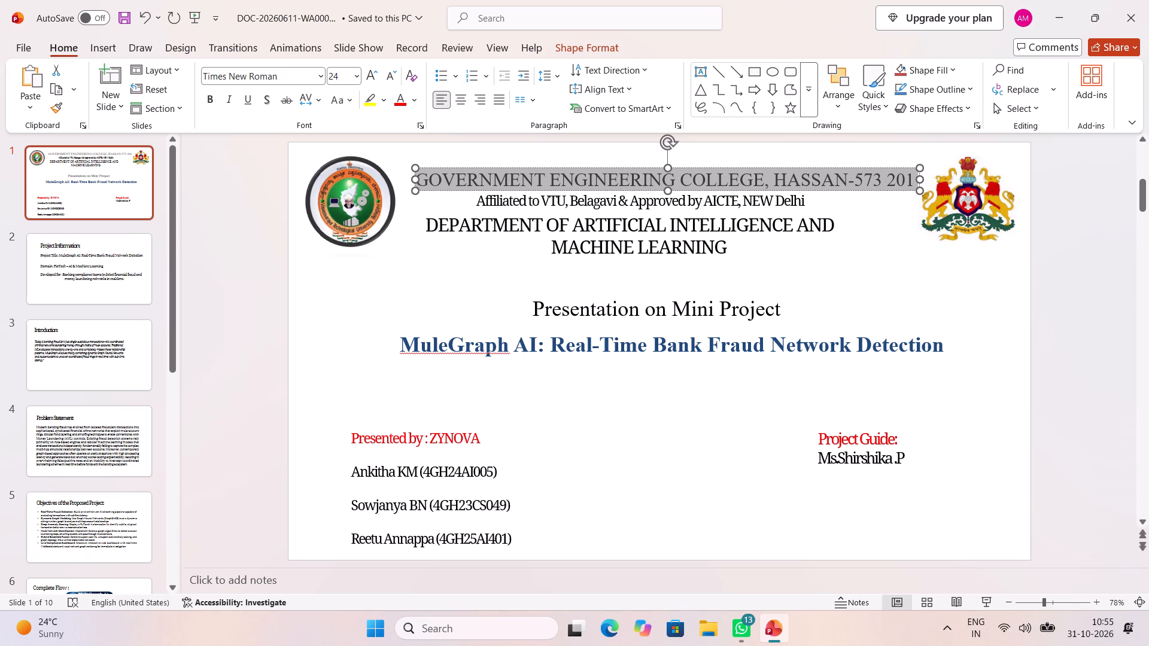
Set the font of the "Affiliated to VTU, Belagavi & Approved by AICTE, NEW Delhi" line to Times New Roman.
click(804, 197)
triple_click(804, 197)
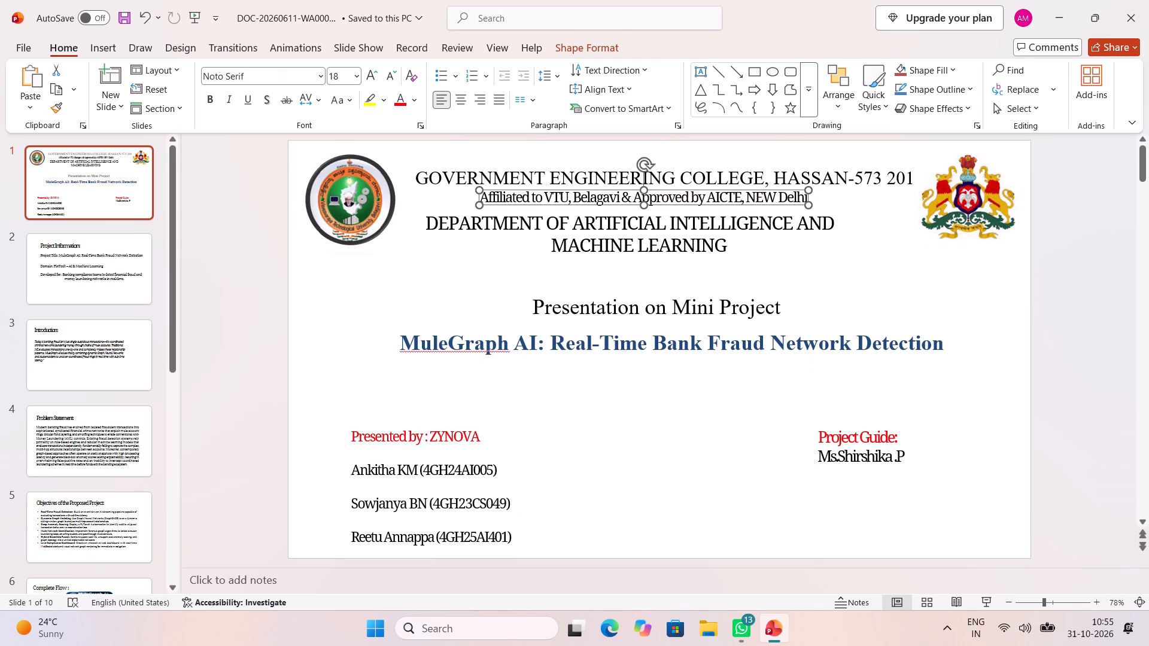
click(804, 196)
click(804, 196)
drag(804, 196, 727, 199)
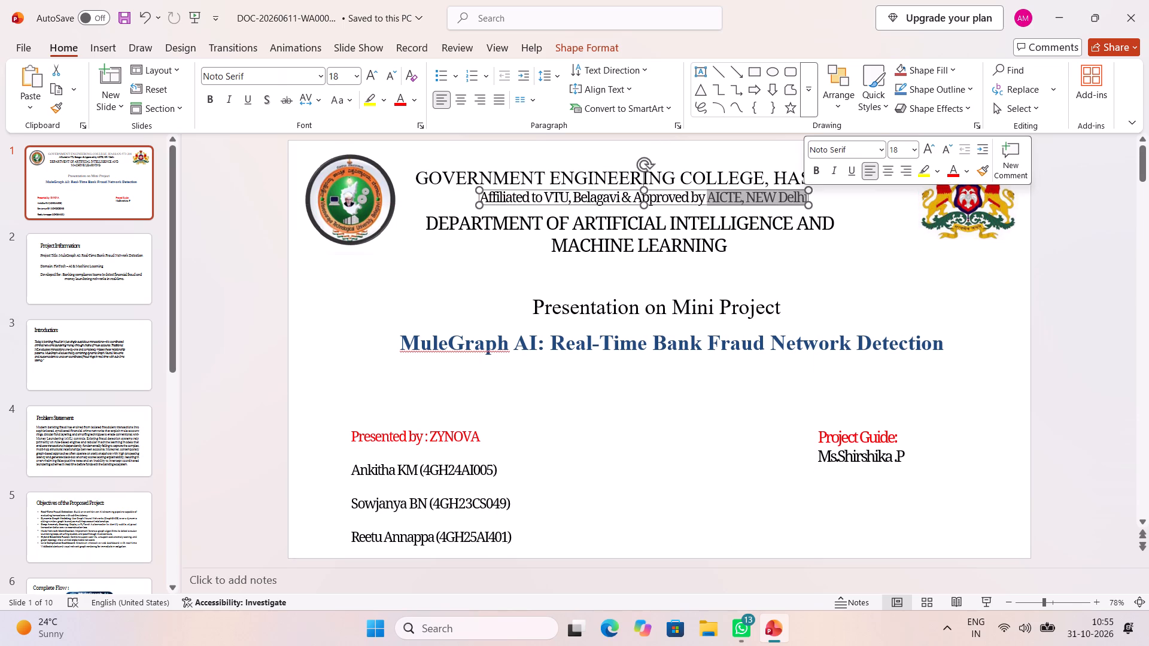
drag(727, 199, 509, 202)
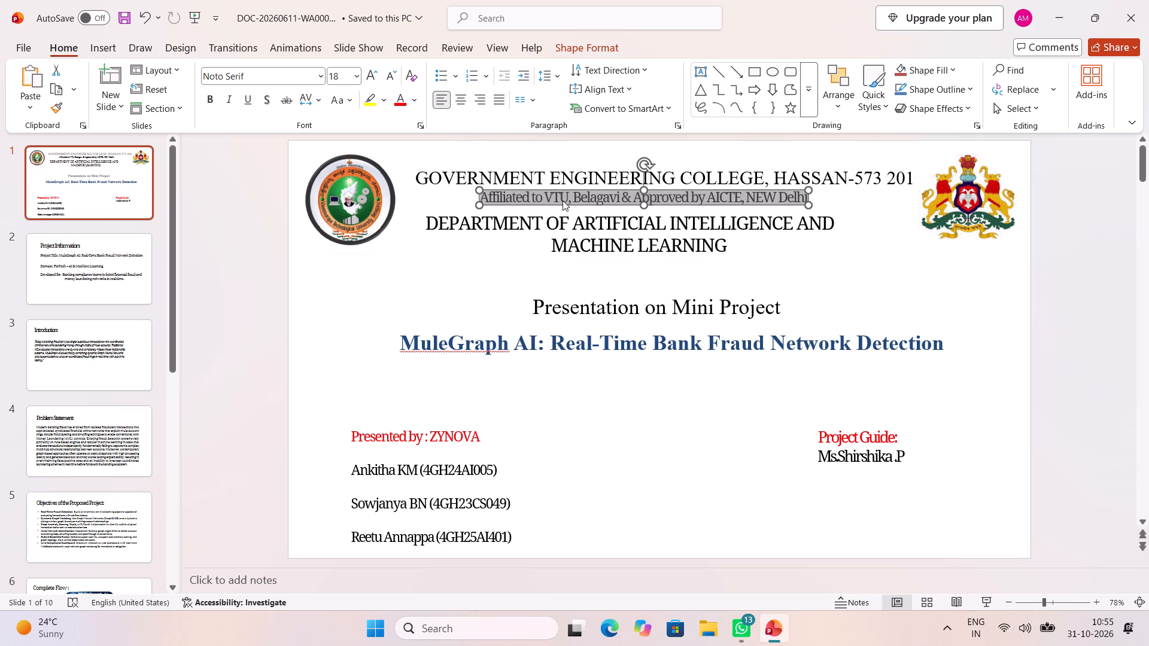
click(317, 78)
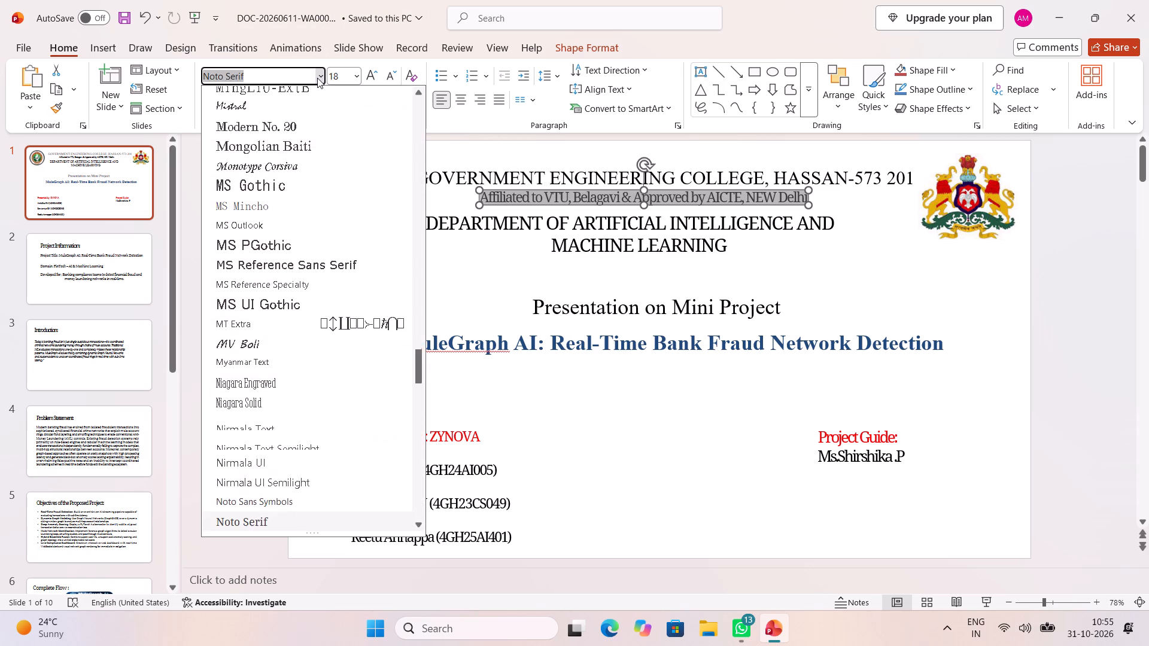
text(ti)
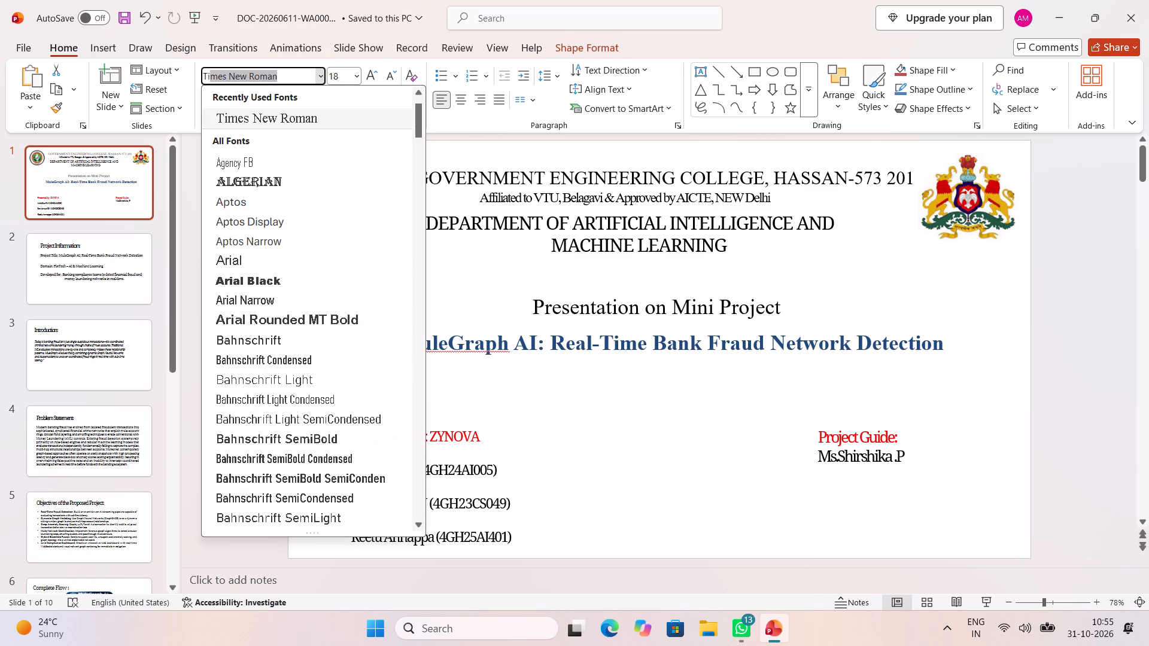
key(Return)
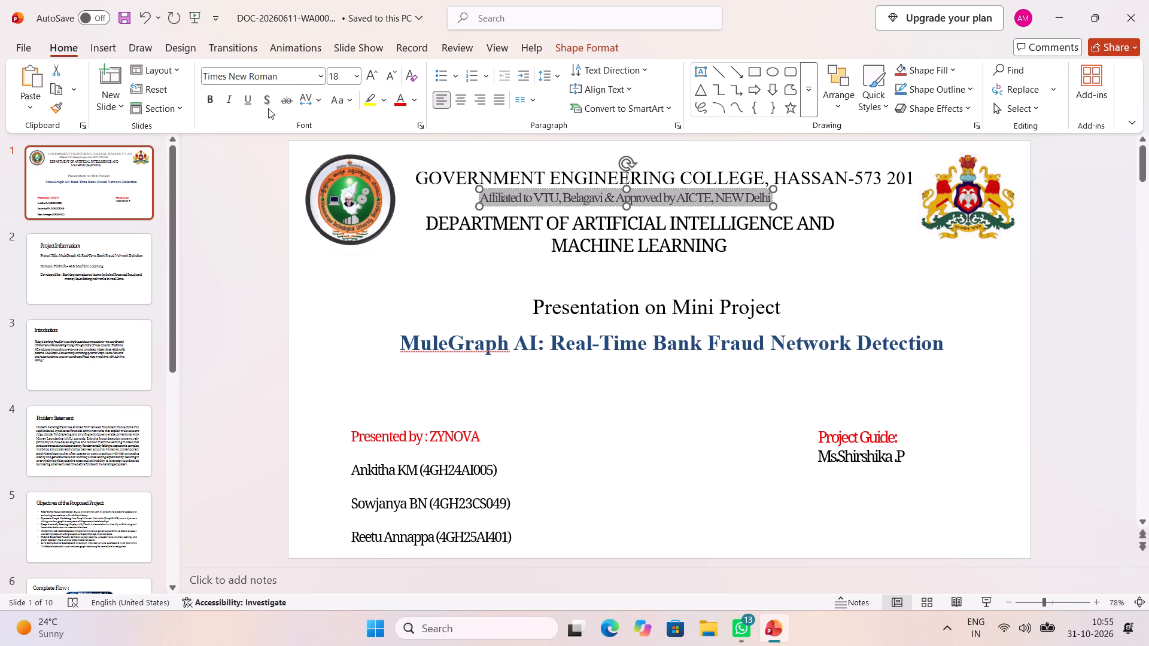
Set the character spacing of the "Affiliated to VTU" line to Normal.
click(306, 102)
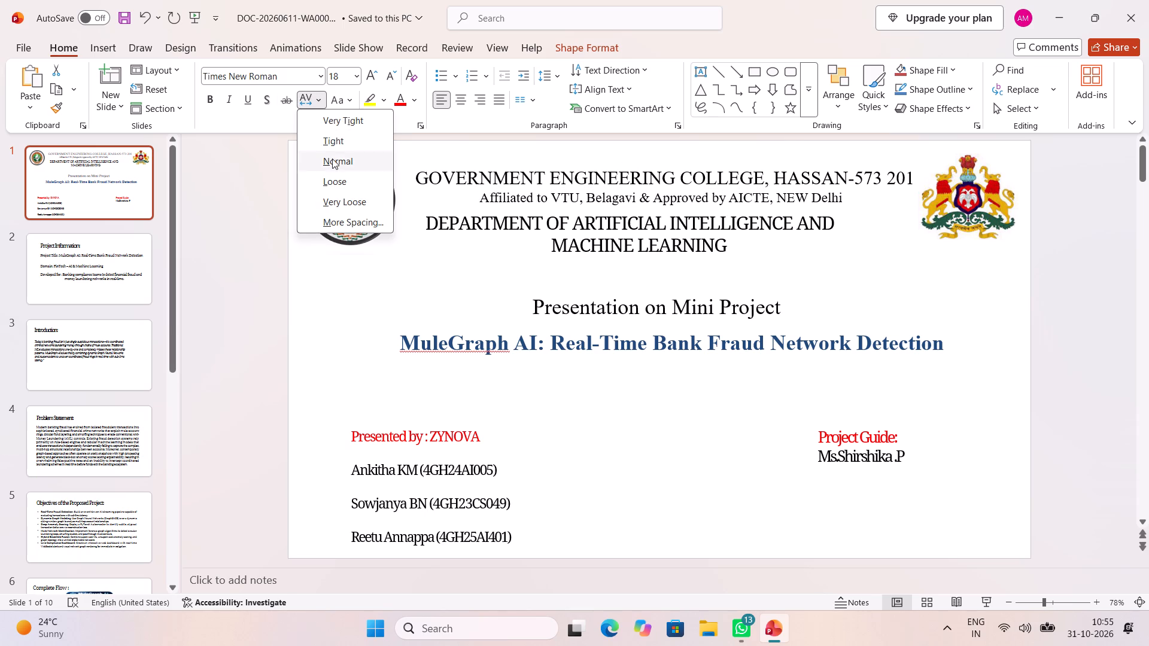
click(332, 159)
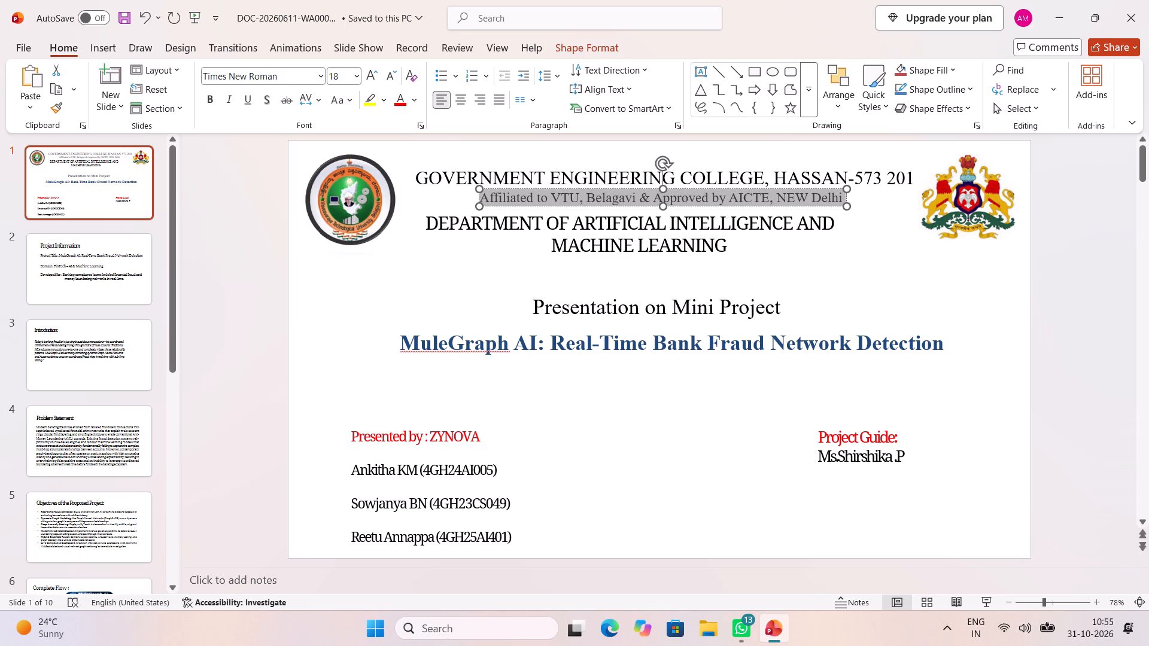
Set the font of the "DEPARTMENT OF ARTIFICIAL INTELLIGENCE AND" line to Times New Roman.
double_click(732, 242)
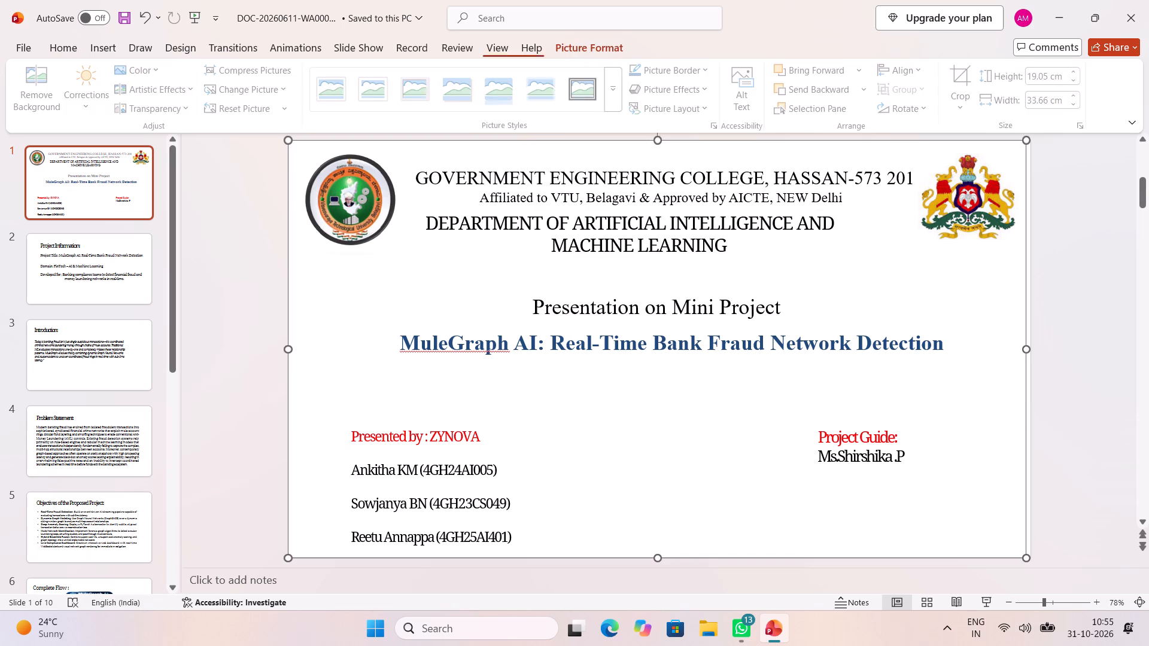
click(518, 221)
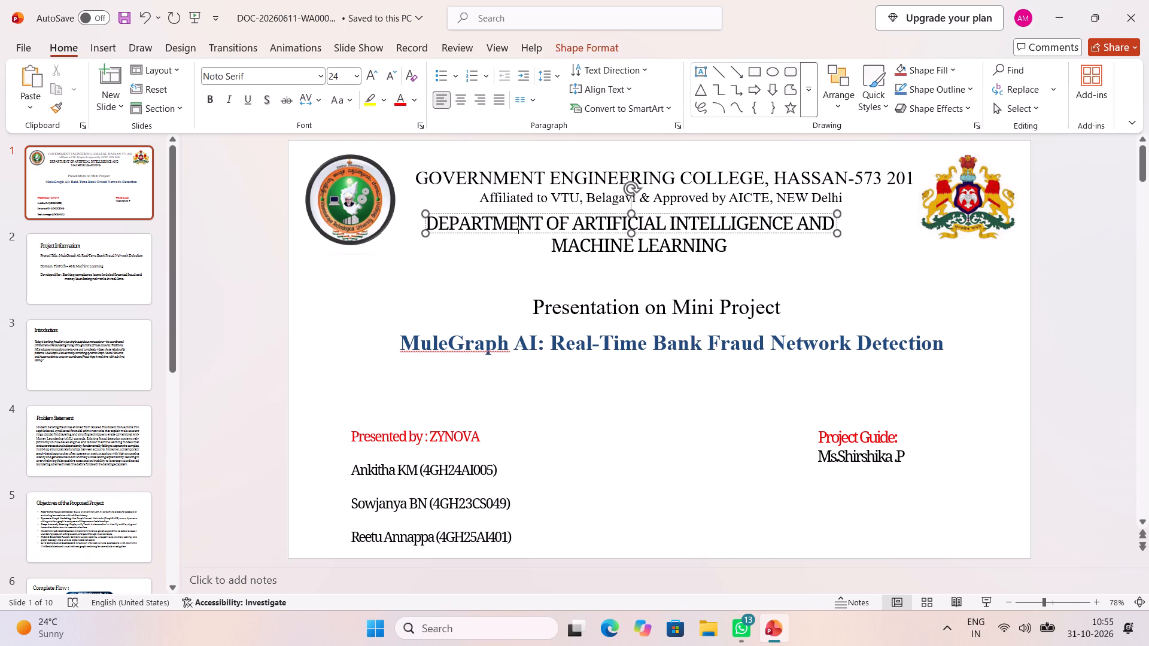
click(427, 223)
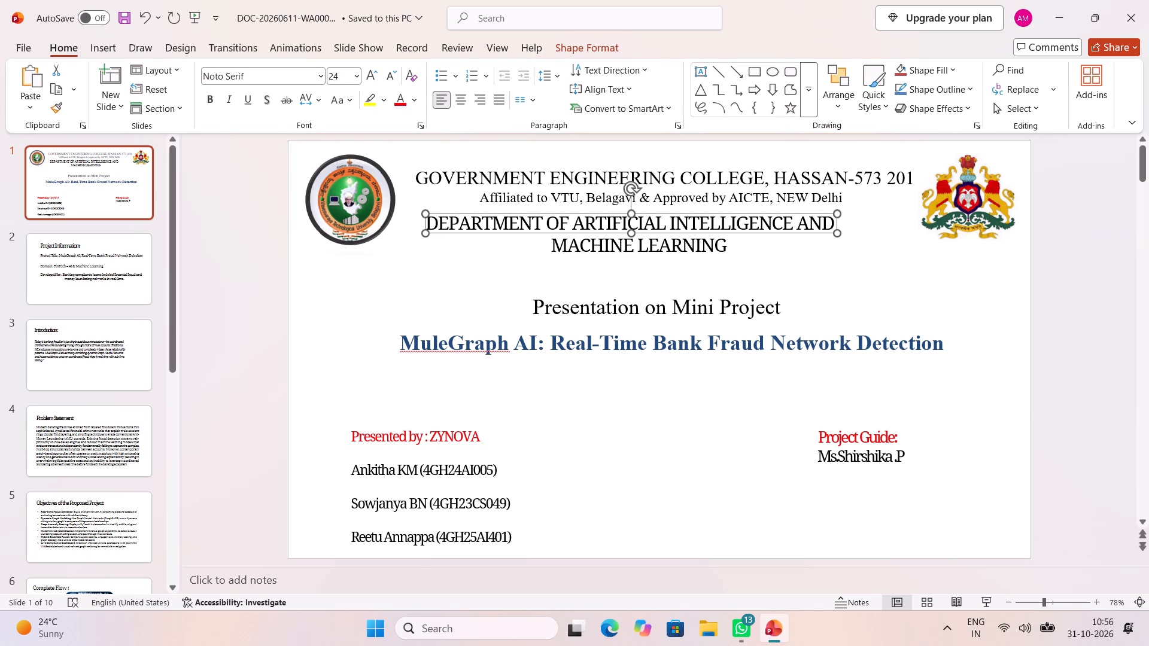
click(428, 222)
drag(428, 222, 719, 228)
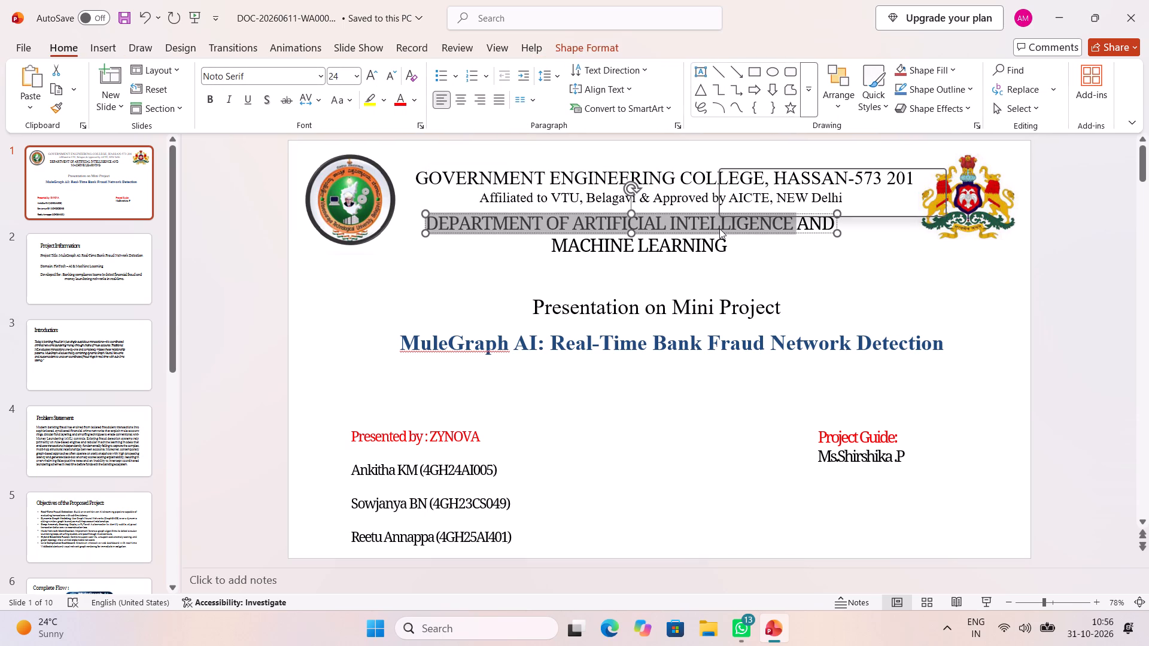
double_click(831, 225)
drag(831, 225, 792, 225)
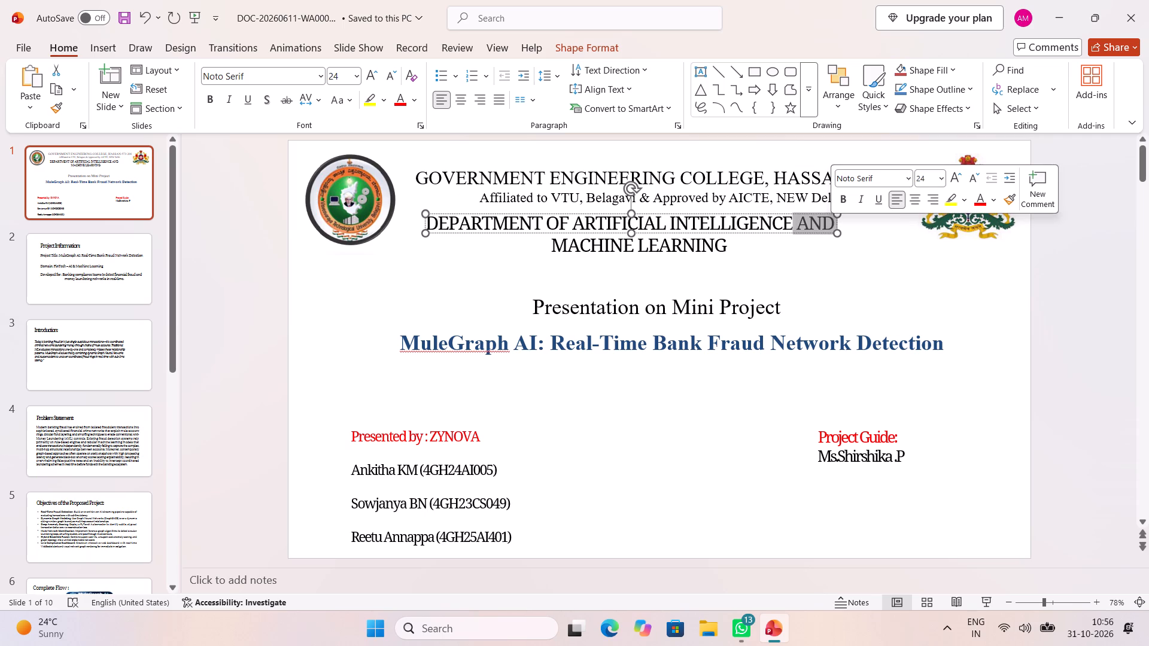
drag(792, 225, 448, 236)
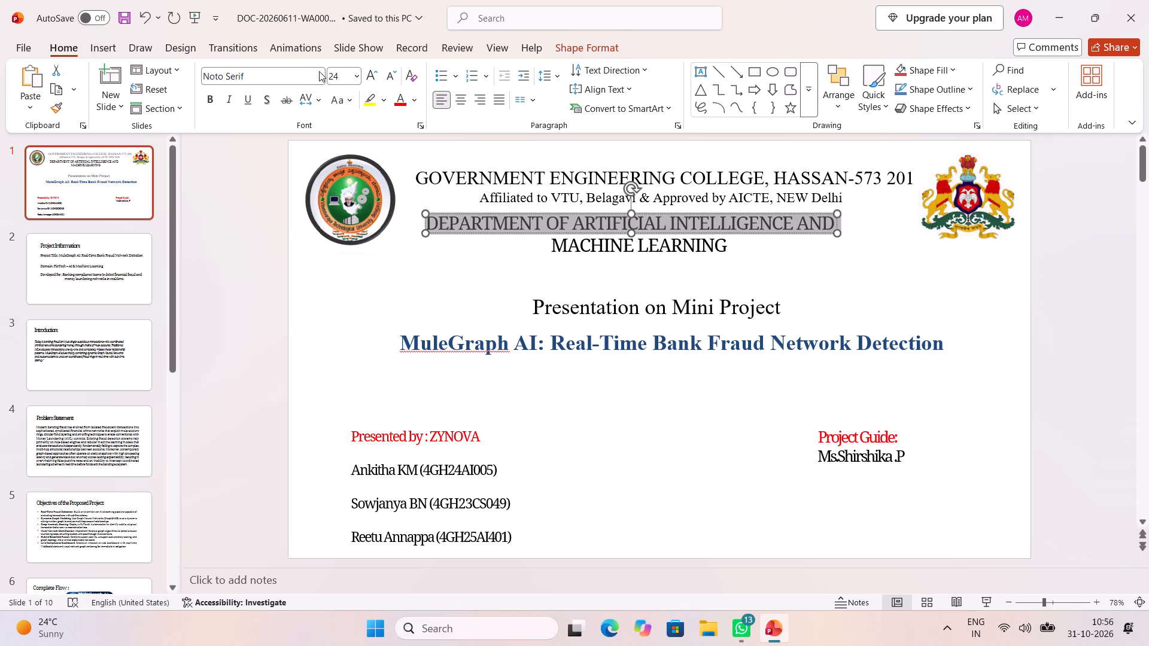
click(321, 74)
text(tim)
key(Return)
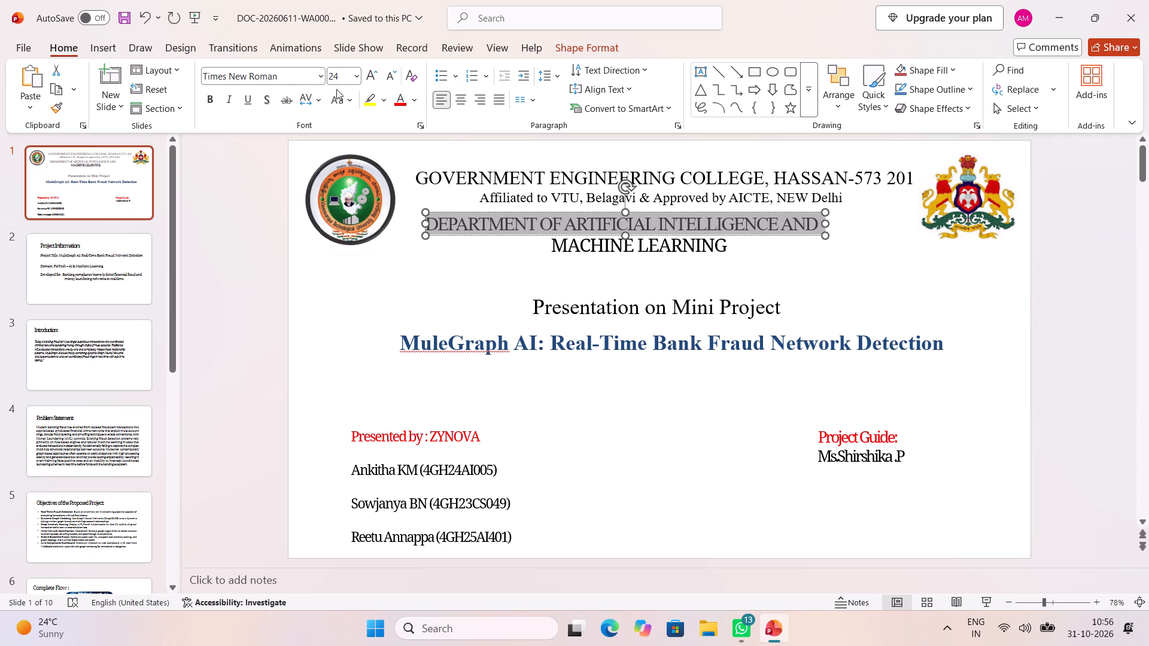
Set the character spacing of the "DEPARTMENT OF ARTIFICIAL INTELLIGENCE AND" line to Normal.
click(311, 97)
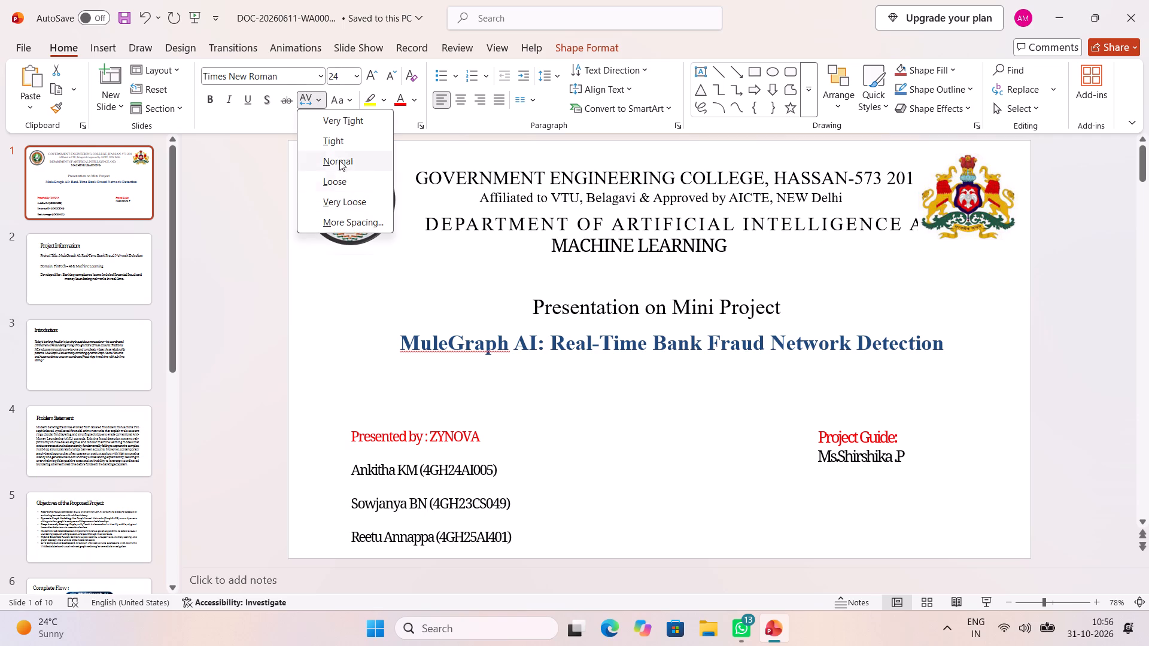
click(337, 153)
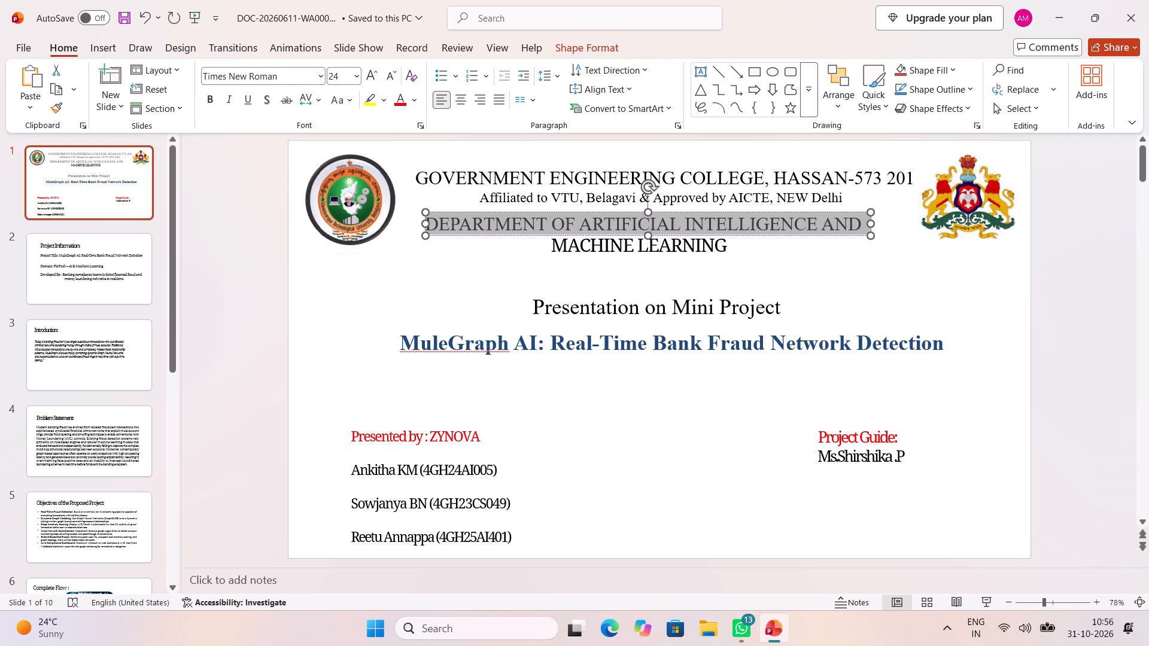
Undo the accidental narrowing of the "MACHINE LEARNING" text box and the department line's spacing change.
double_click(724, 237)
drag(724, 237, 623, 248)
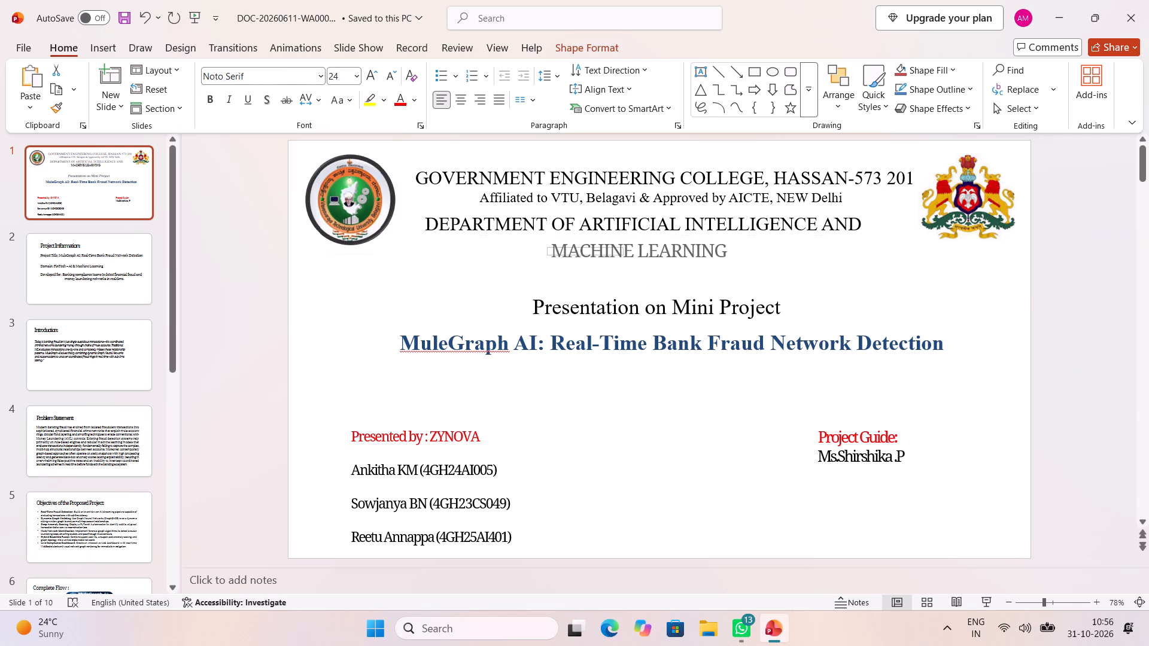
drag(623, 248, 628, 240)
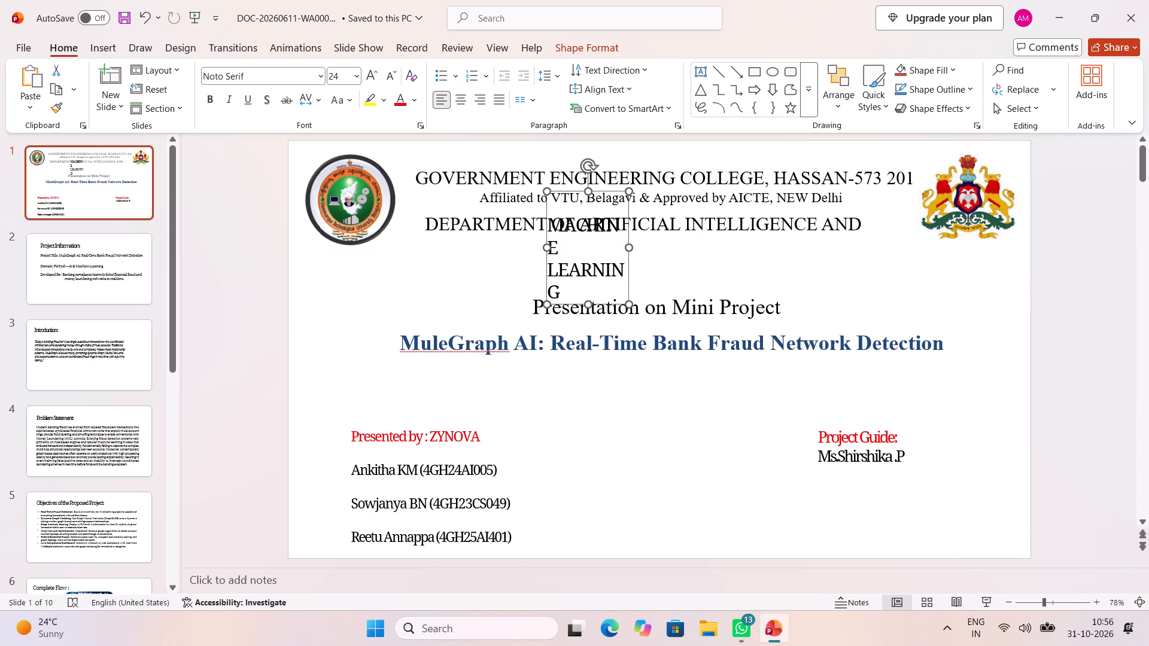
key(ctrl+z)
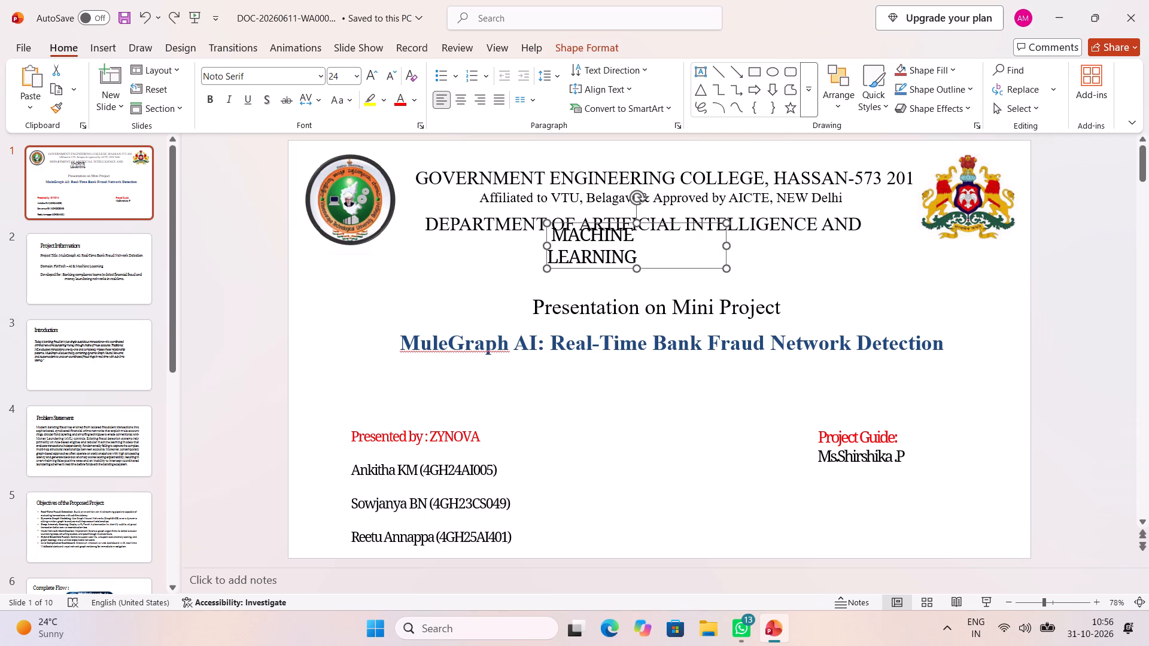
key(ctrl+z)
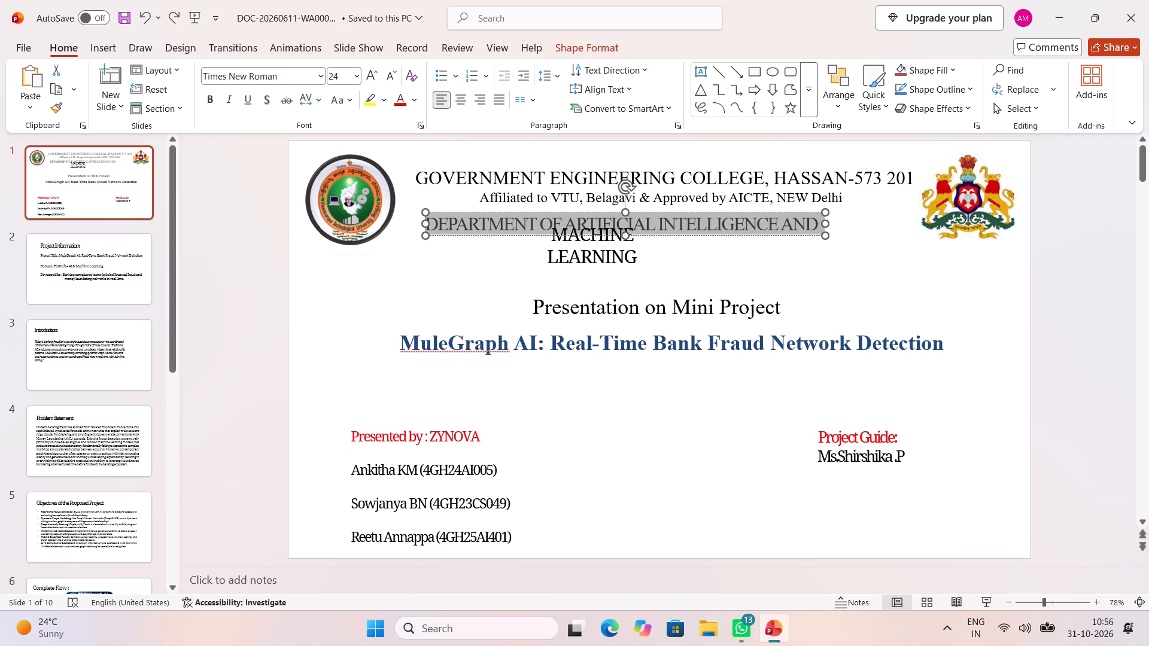
Widen the "MACHINE LEARNING" text box slightly so its text fits on one line.
click(691, 264)
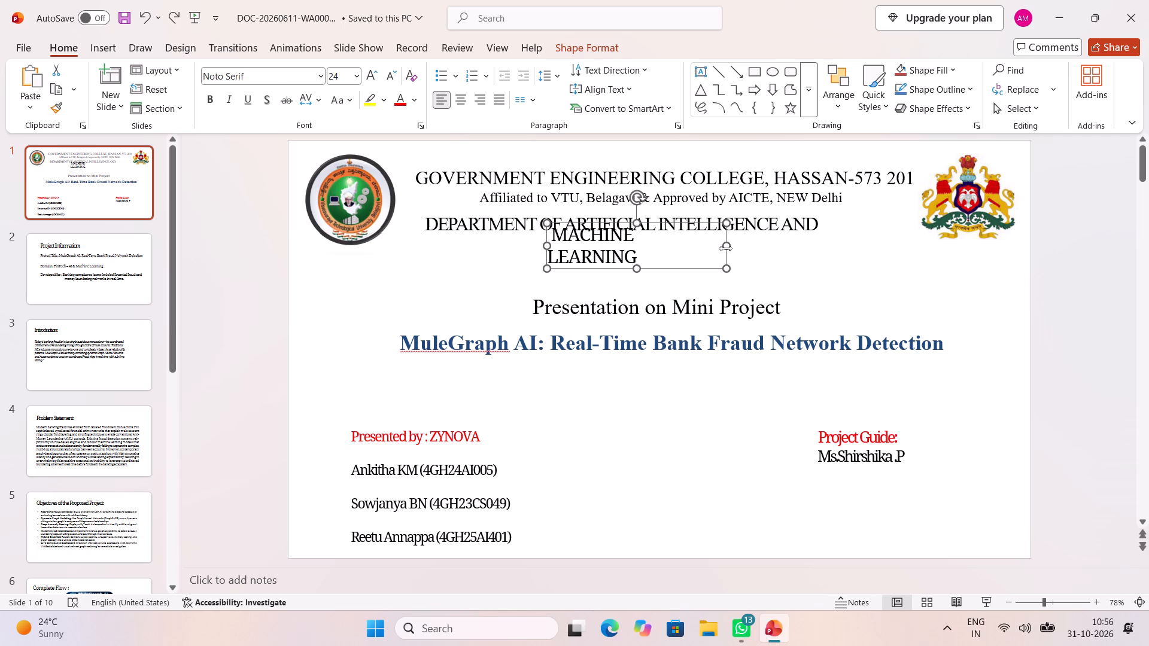
drag(725, 247, 738, 261)
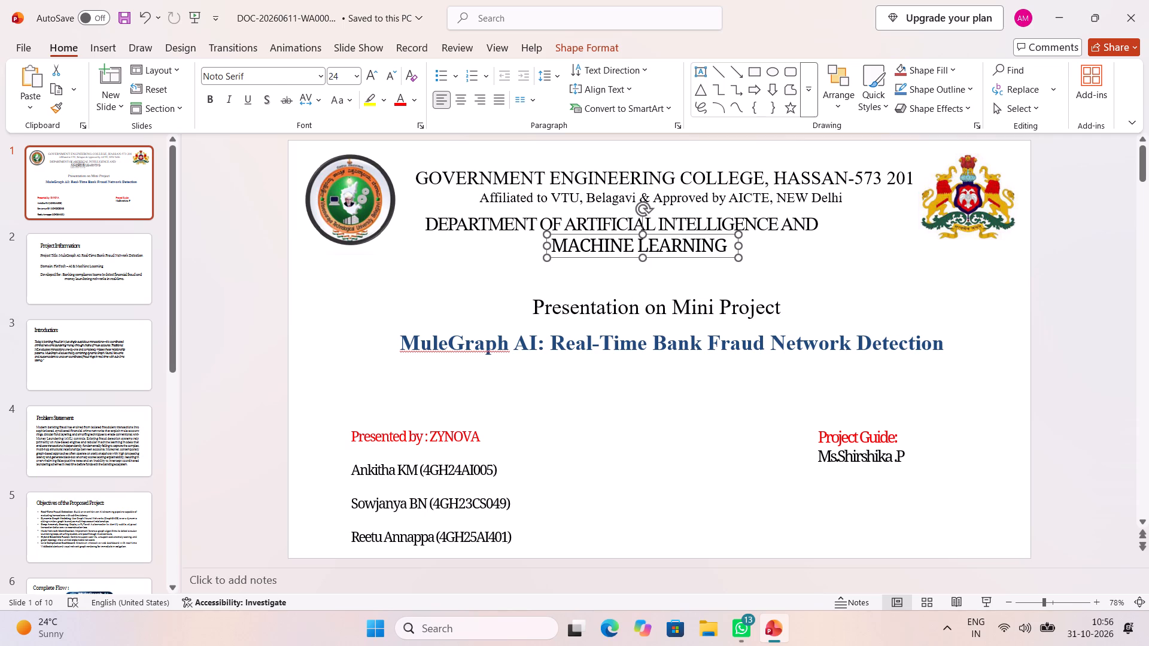
Move the "MACHINE LEARNING" text box slightly to the left beneath the department line.
click(728, 240)
double_click(728, 240)
drag(728, 240, 710, 242)
Format the "MACHINE LEARNING" text in Times New Roman with Normal character spacing.
double_click(710, 244)
triple_click(710, 244)
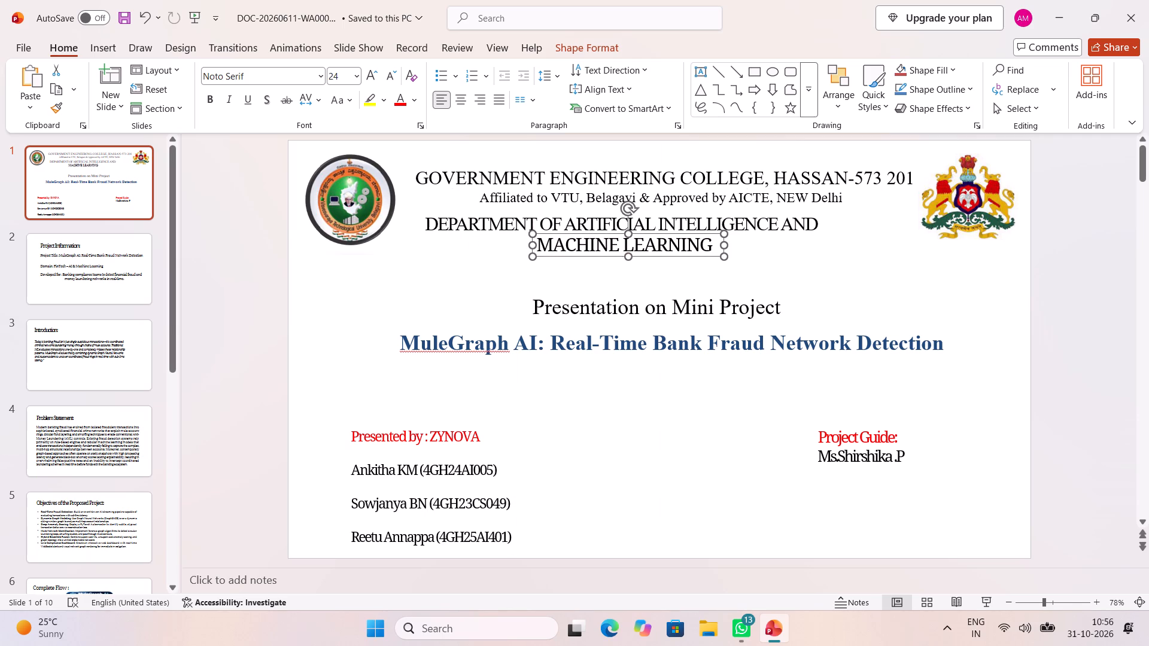
click(709, 245)
drag(709, 245, 583, 251)
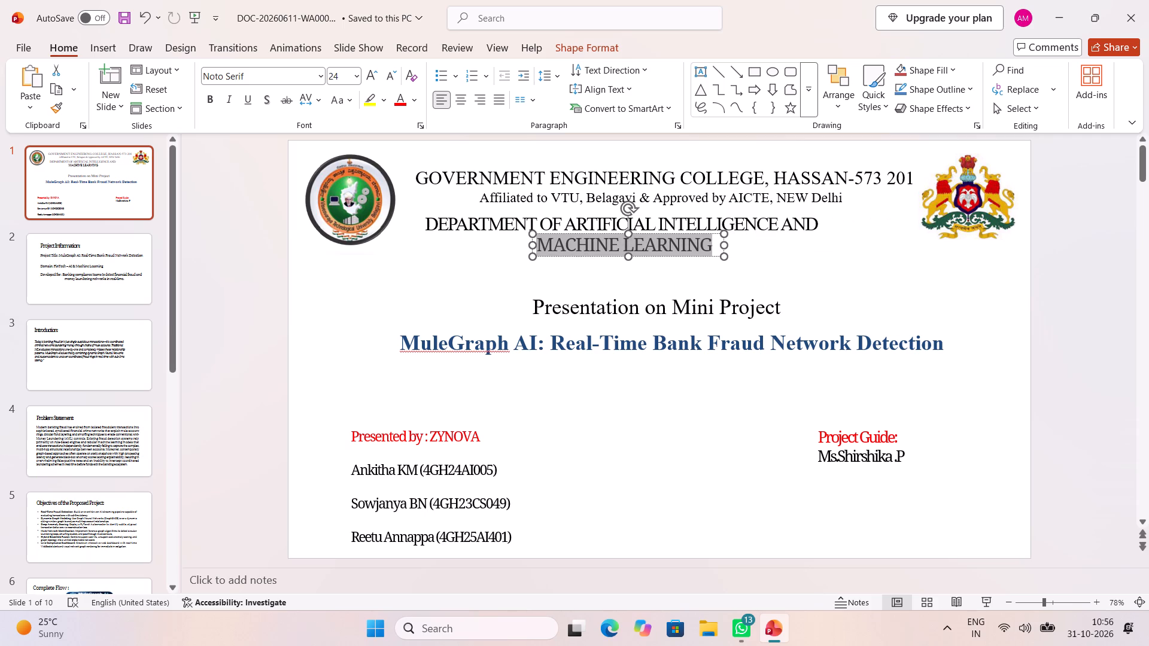
click(309, 71)
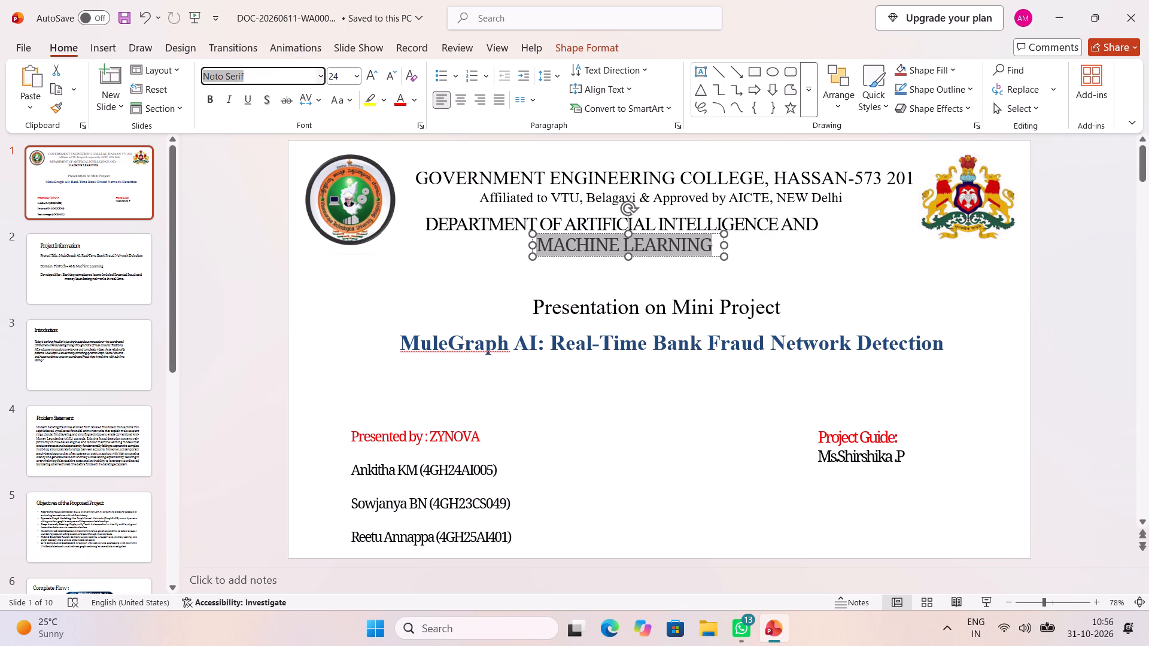
text(tim)
key(Return)
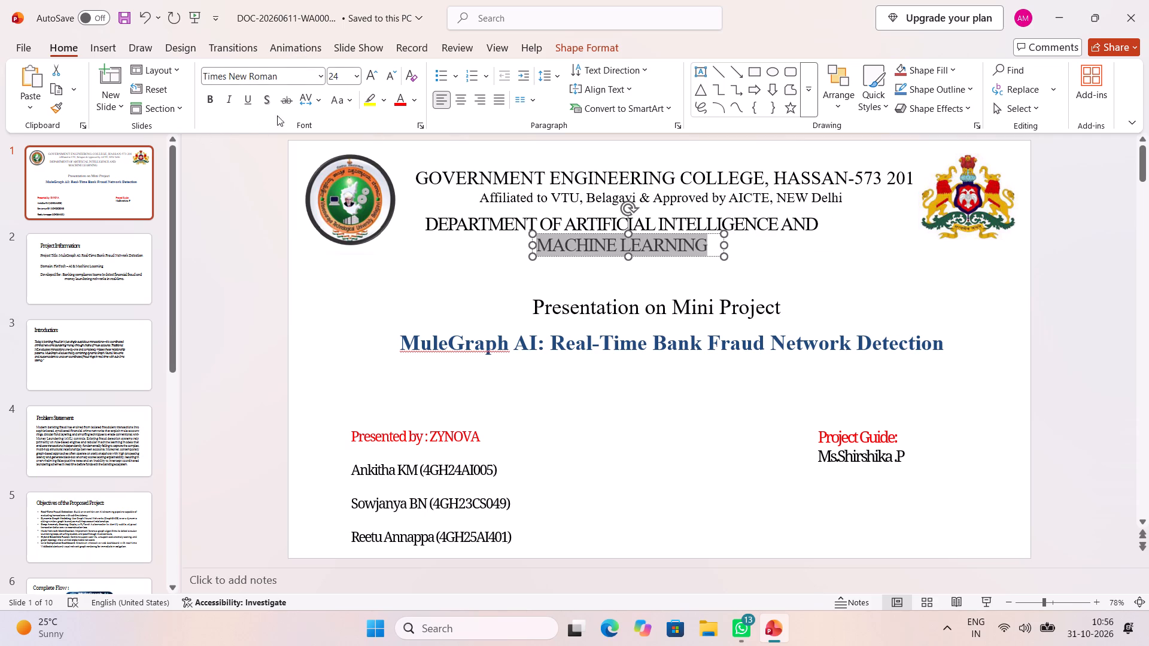
click(309, 101)
click(339, 163)
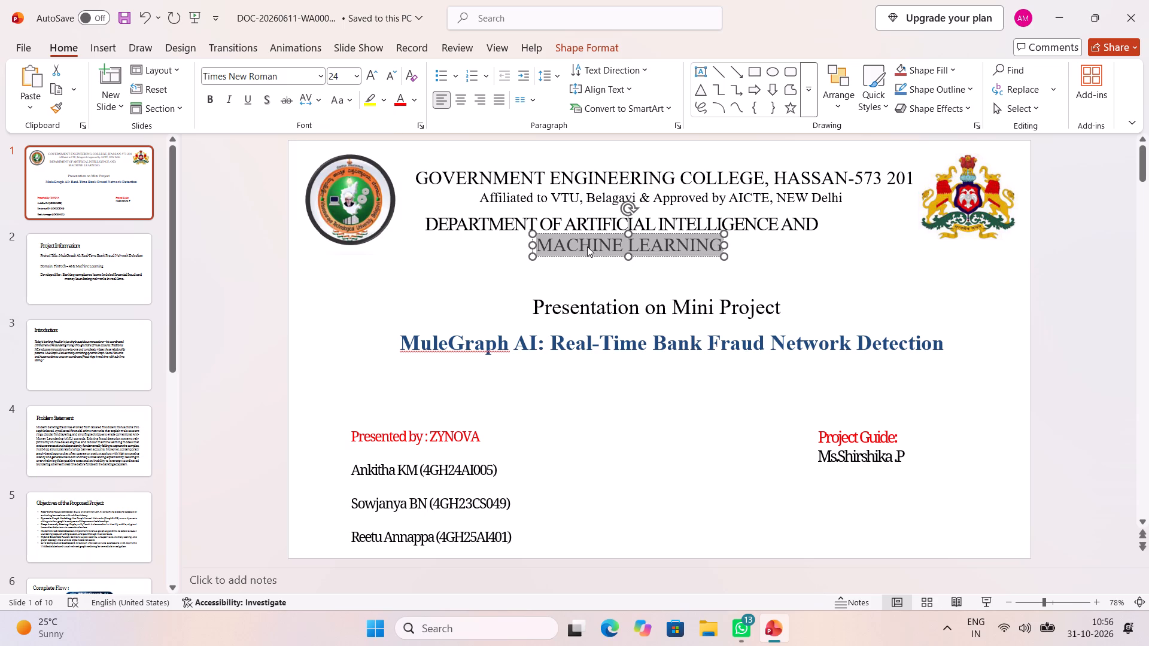
click(591, 246)
click(734, 246)
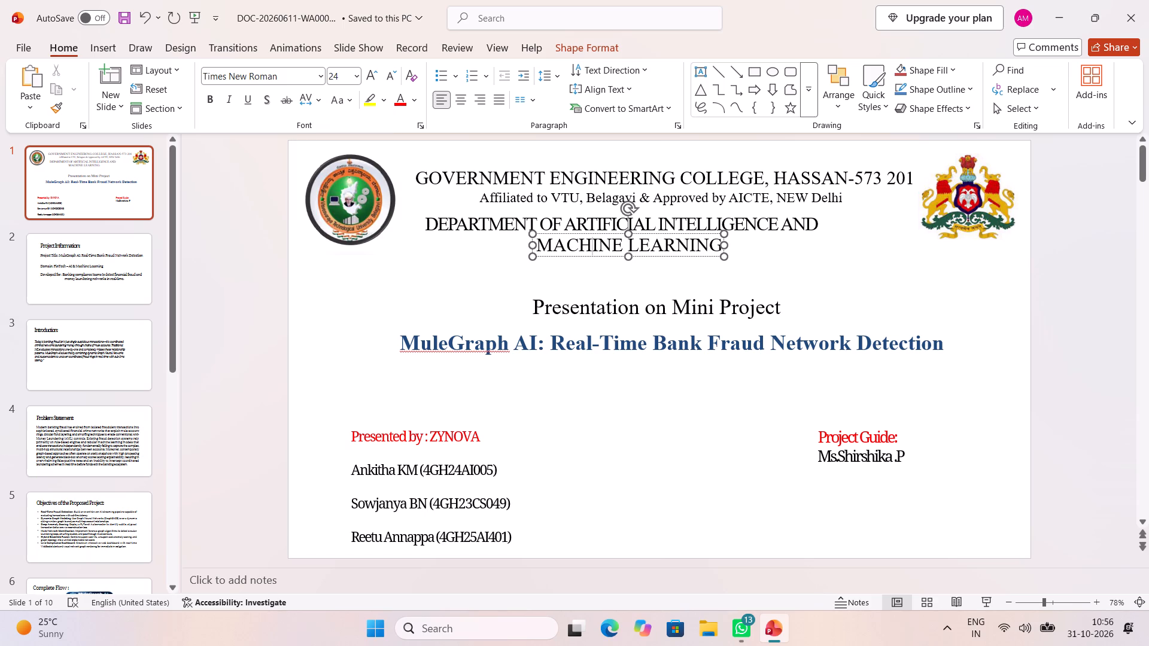
Extend the "Presentation on Mini Project" text box slightly to the left so its text starts further left.
click(533, 308)
key(BackSpace)
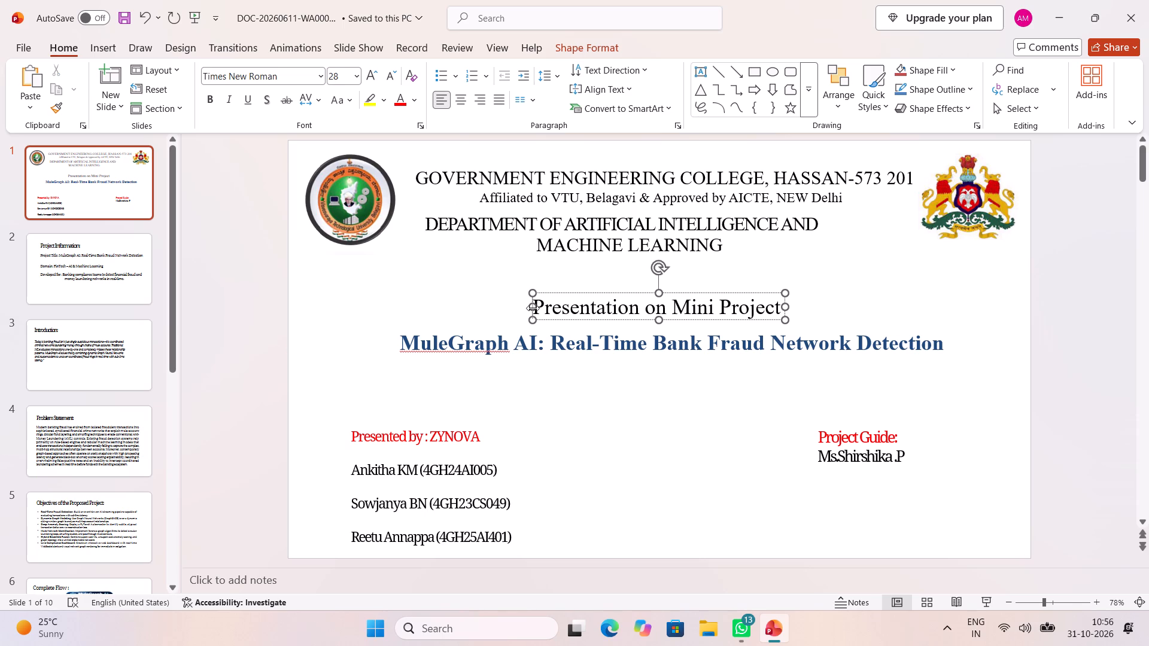
drag(531, 306, 523, 311)
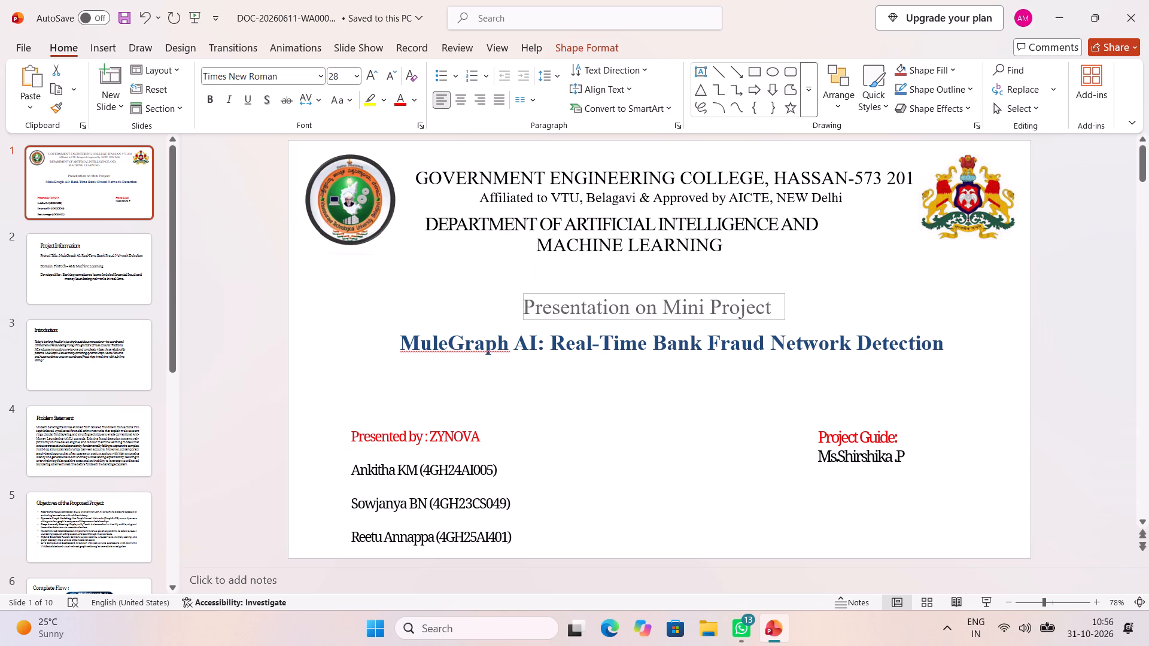
drag(523, 311, 521, 311)
click(694, 373)
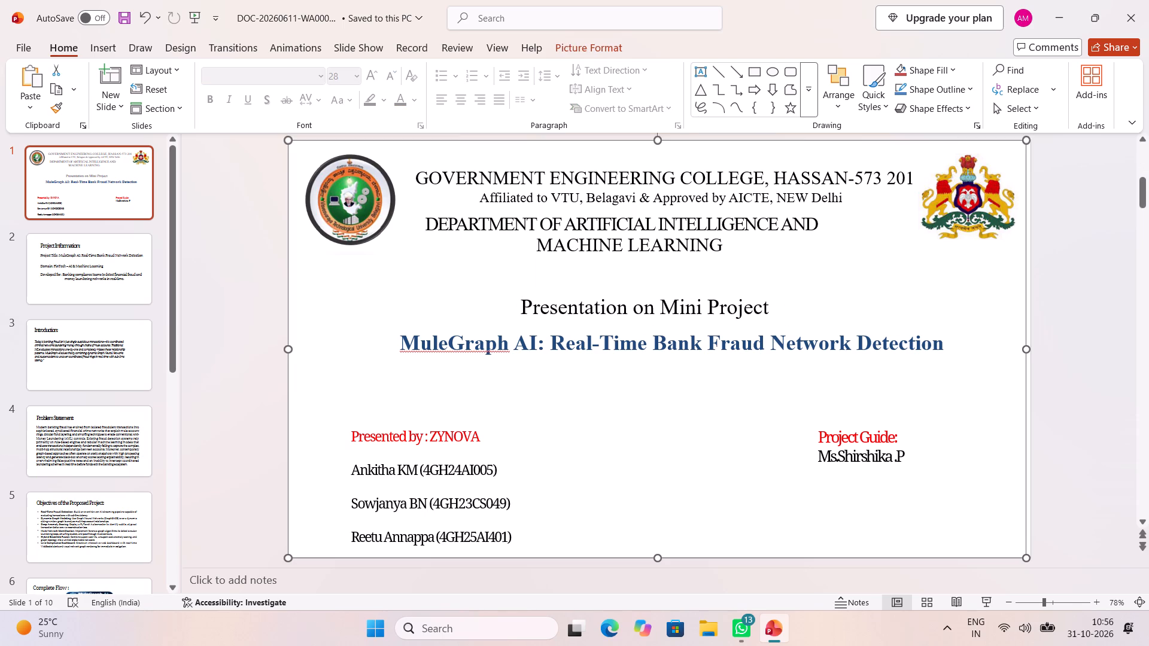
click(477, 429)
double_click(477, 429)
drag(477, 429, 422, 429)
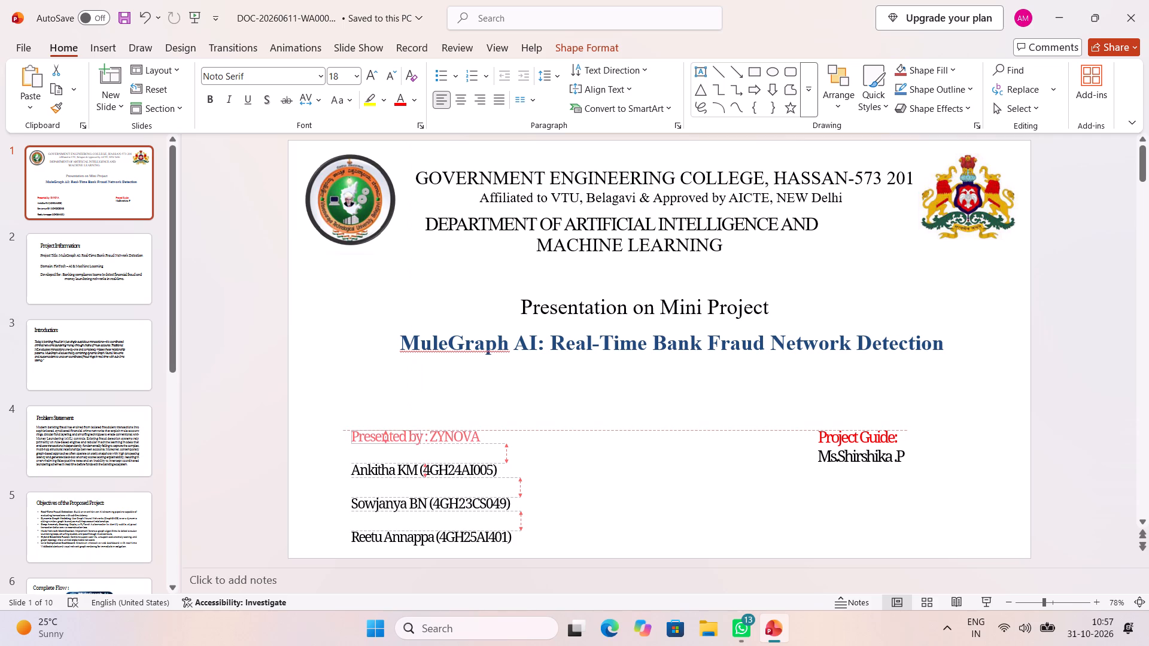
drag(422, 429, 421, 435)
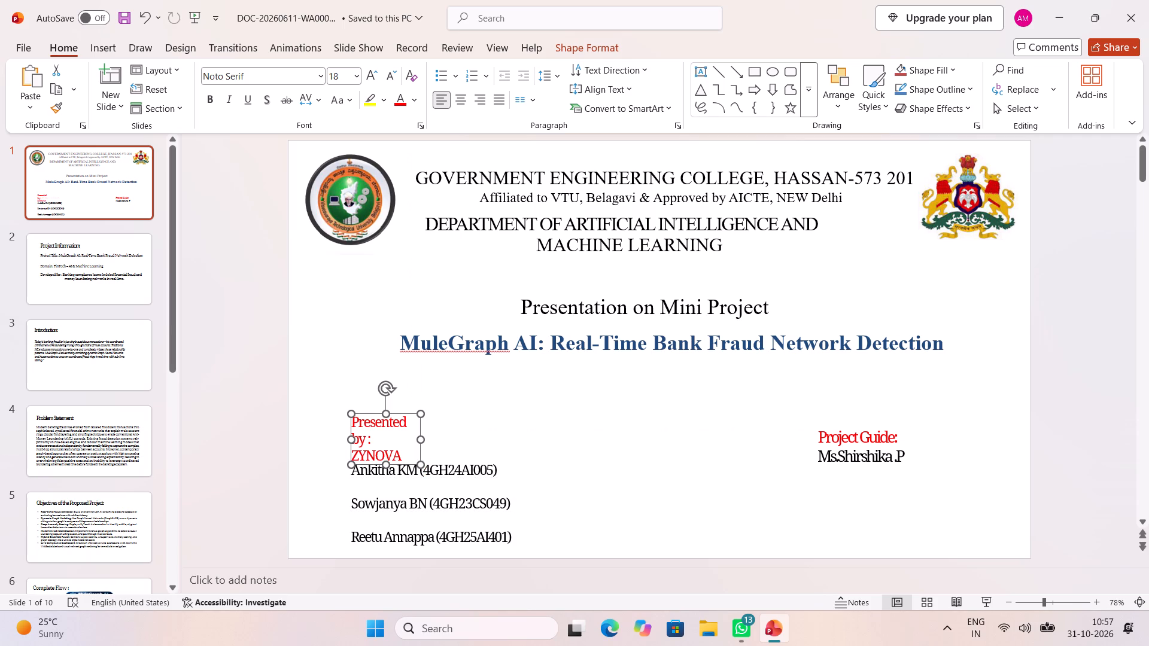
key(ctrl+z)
Format the red "Presented by : ZYNOVA" line in Times New Roman with Normal character spacing.
click(463, 437)
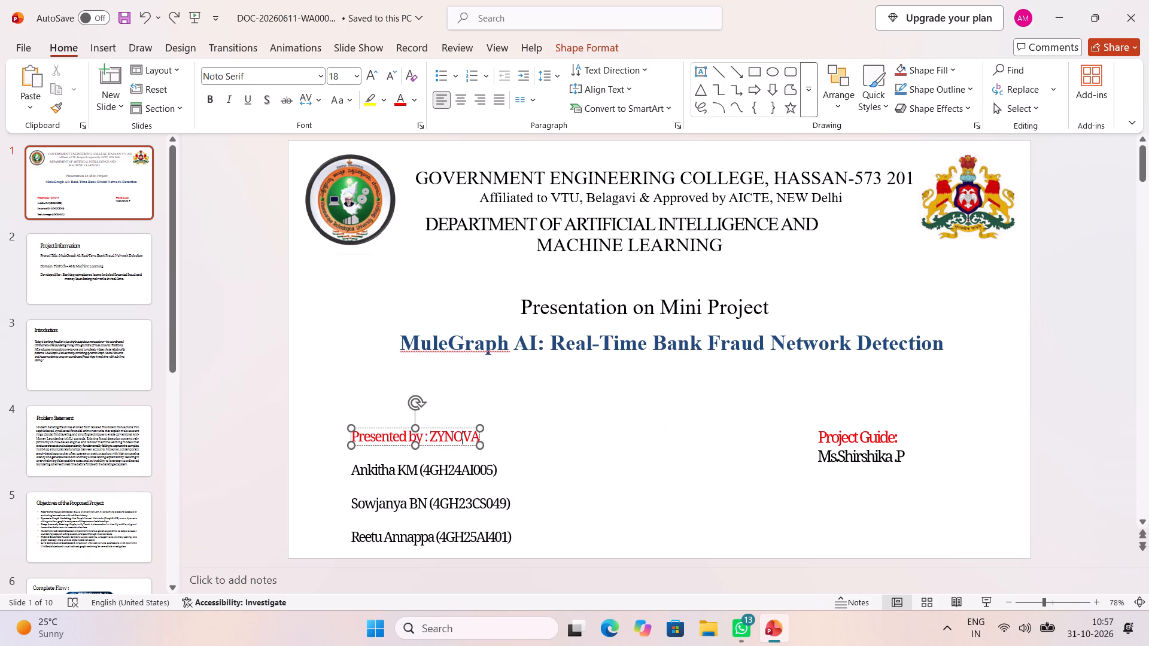
key(Right)
key(Right)
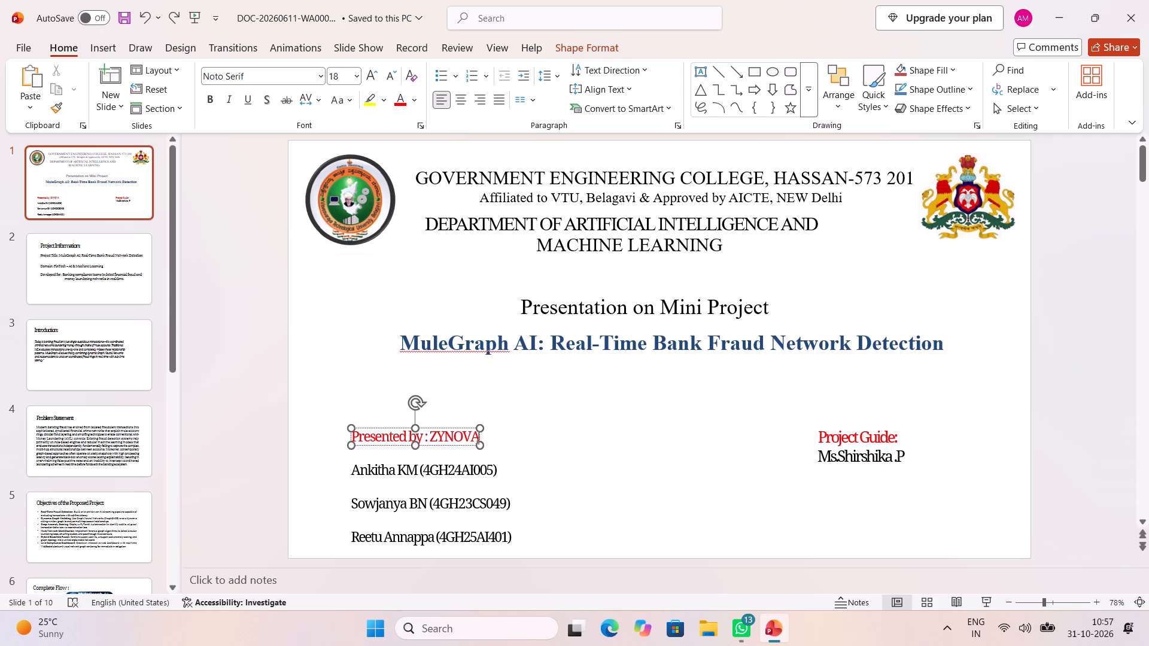
click(475, 432)
drag(475, 432, 382, 437)
click(429, 391)
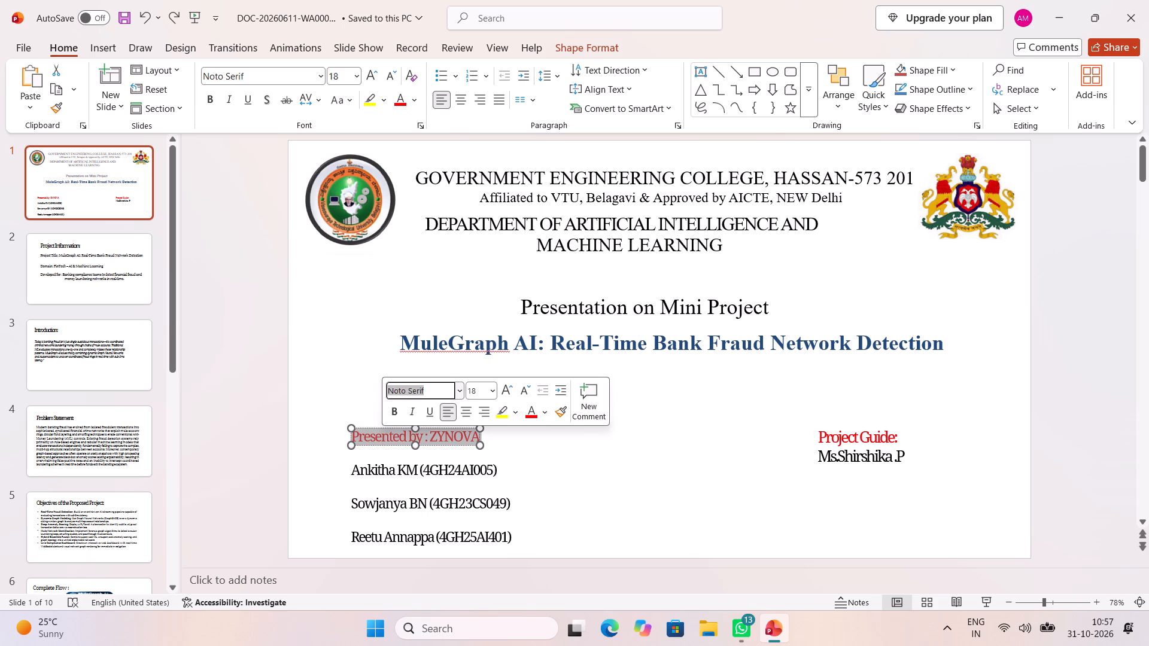
text(tim)
key(Return)
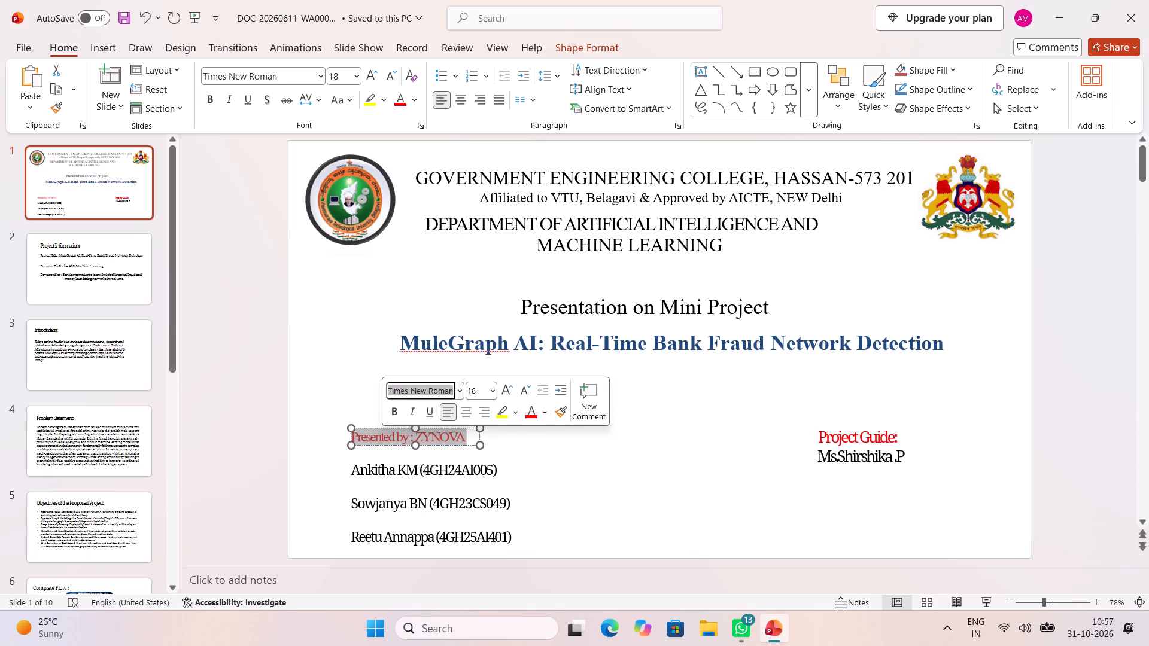
click(315, 96)
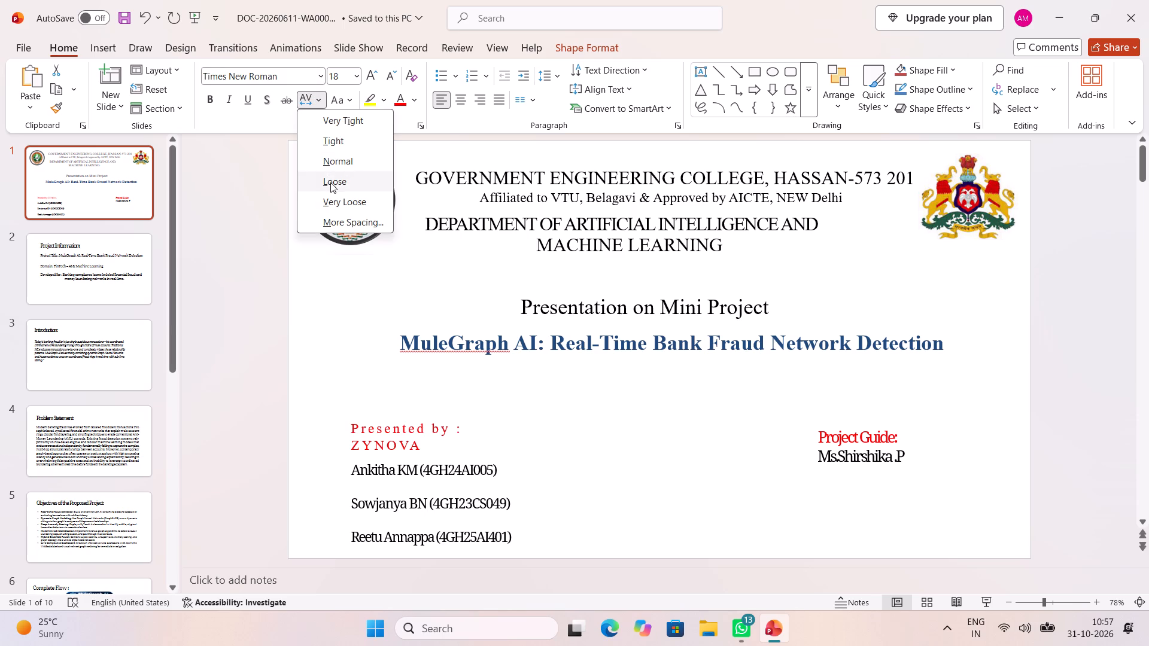
click(326, 156)
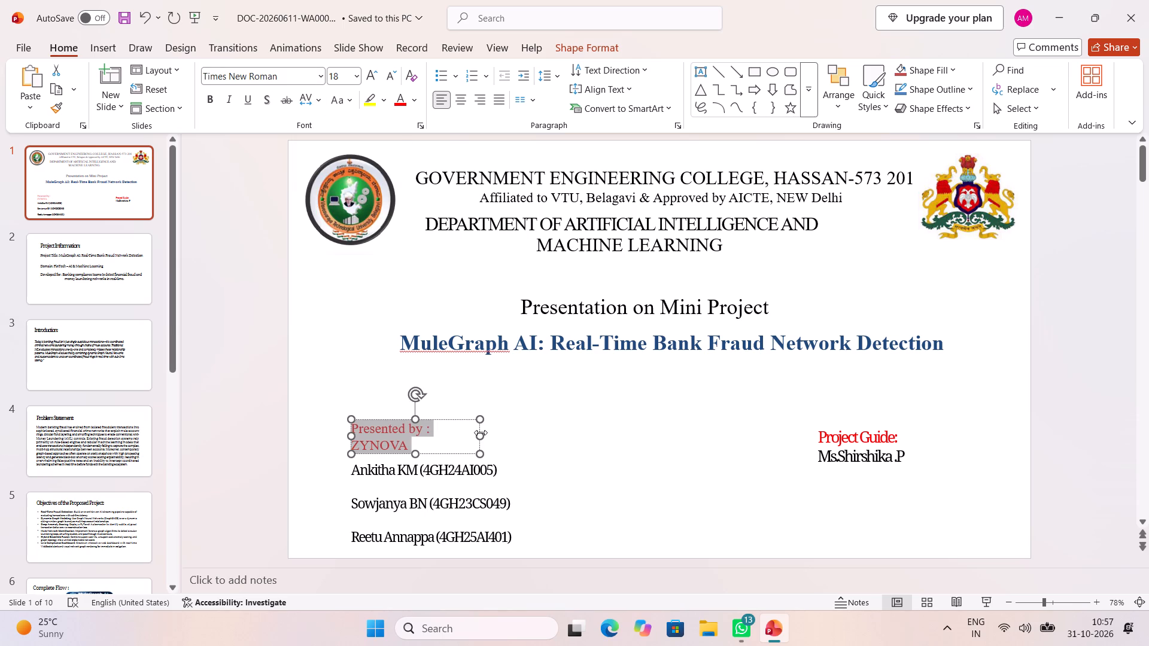
Widen the "Presented by : ZYNOVA" text box so its text fits on one line.
drag(481, 432, 501, 435)
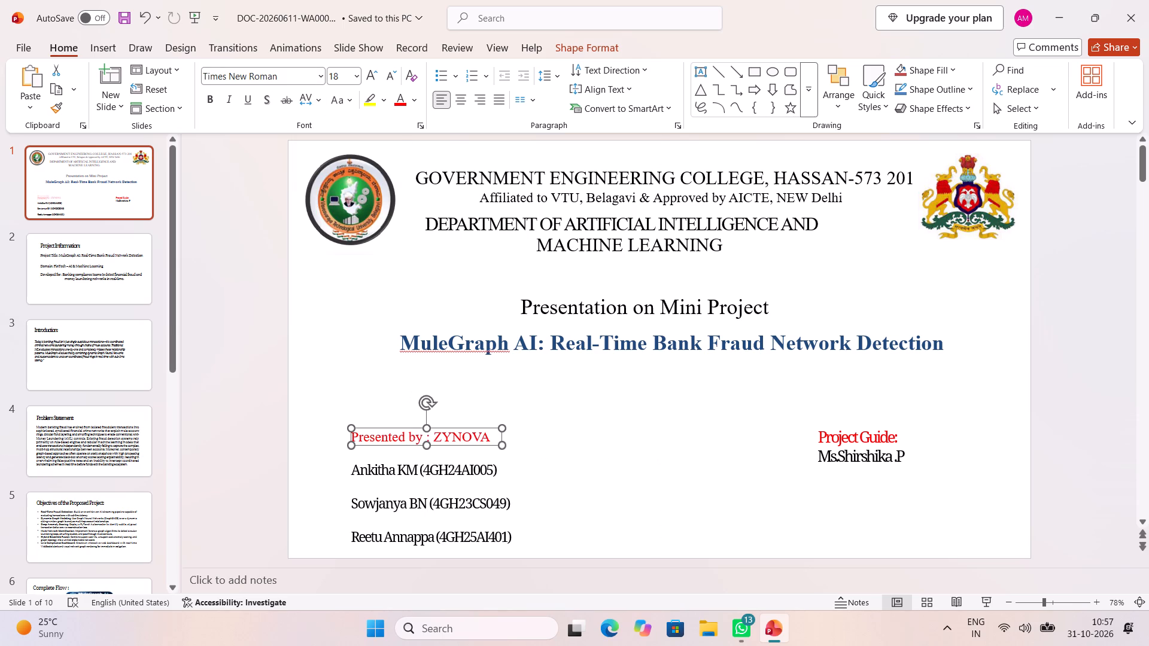
Format the first student's name line under "Presented by" in Times New Roman with Normal character spacing.
click(496, 468)
click(496, 468)
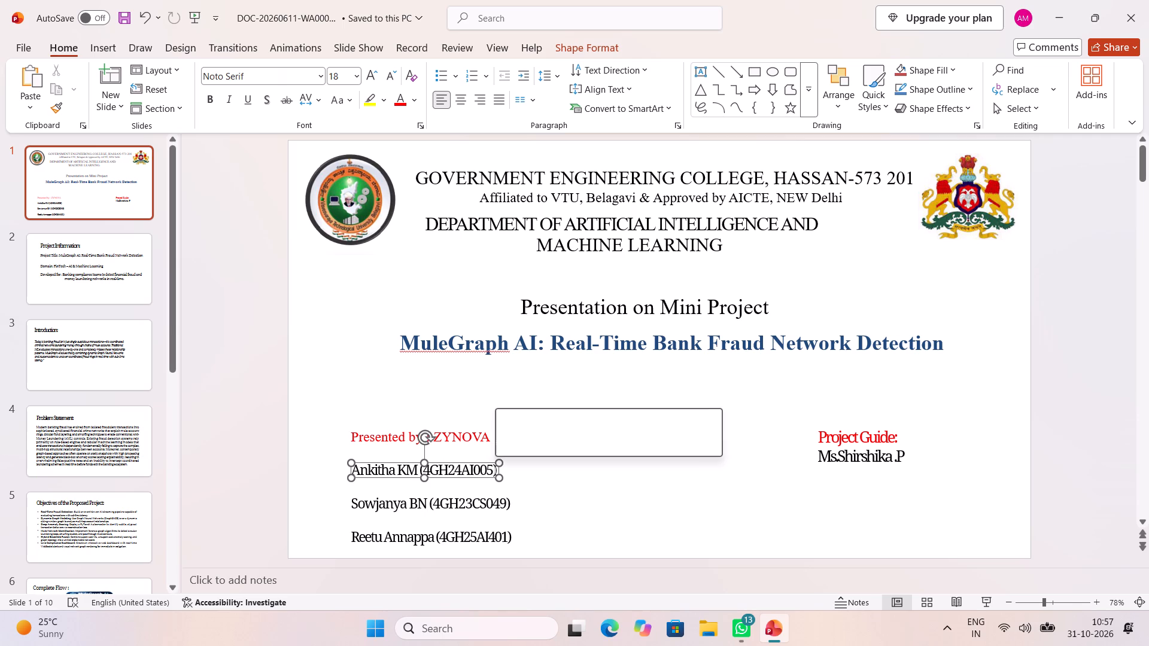
drag(496, 468, 343, 468)
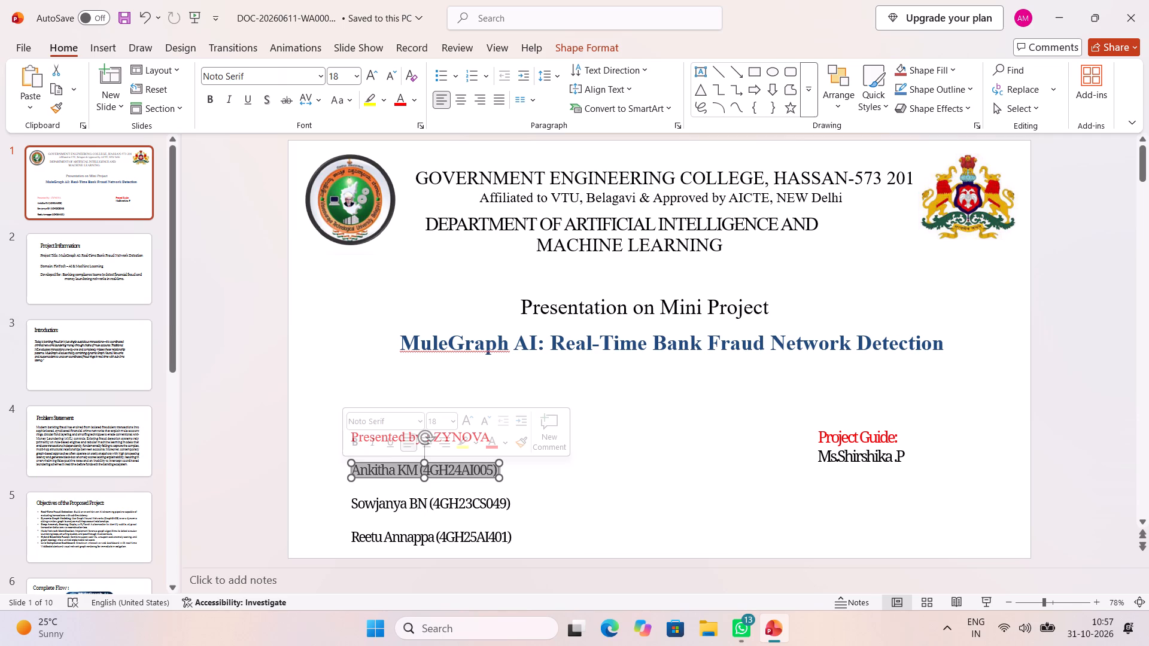
click(299, 75)
text(tim)
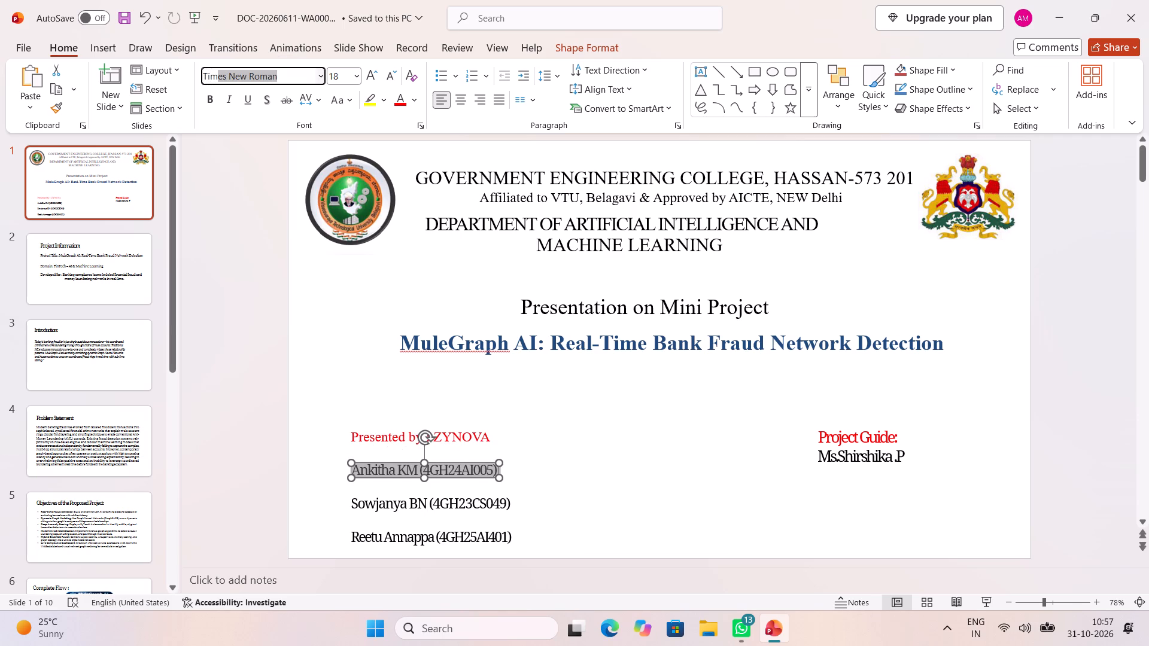
key(Return)
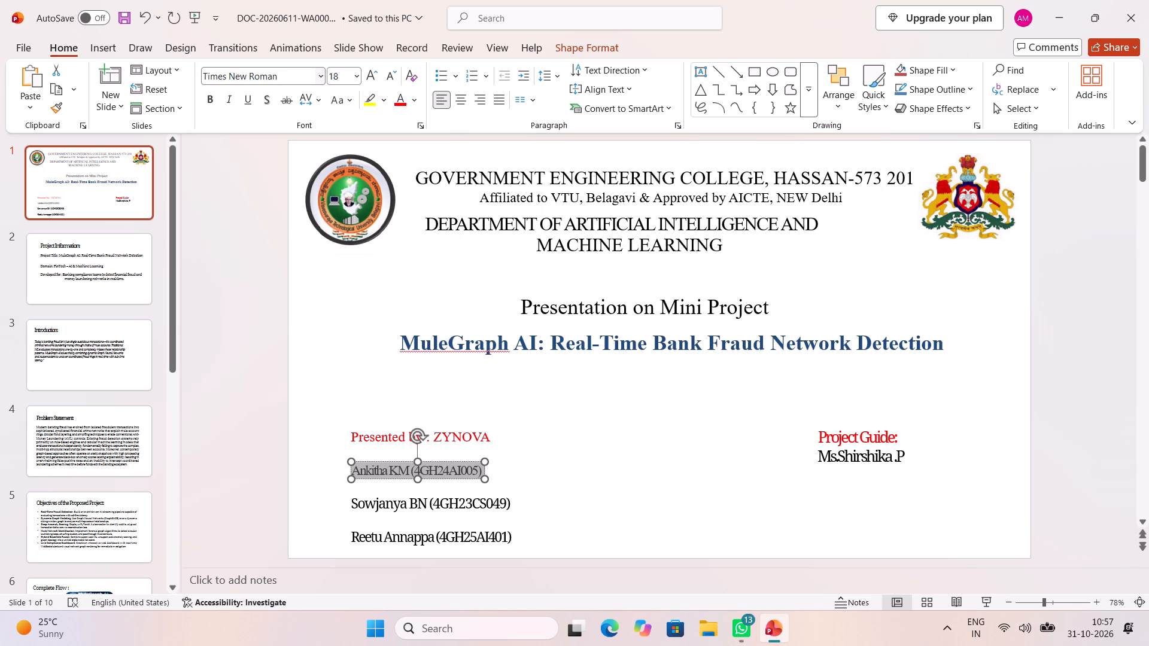
click(315, 98)
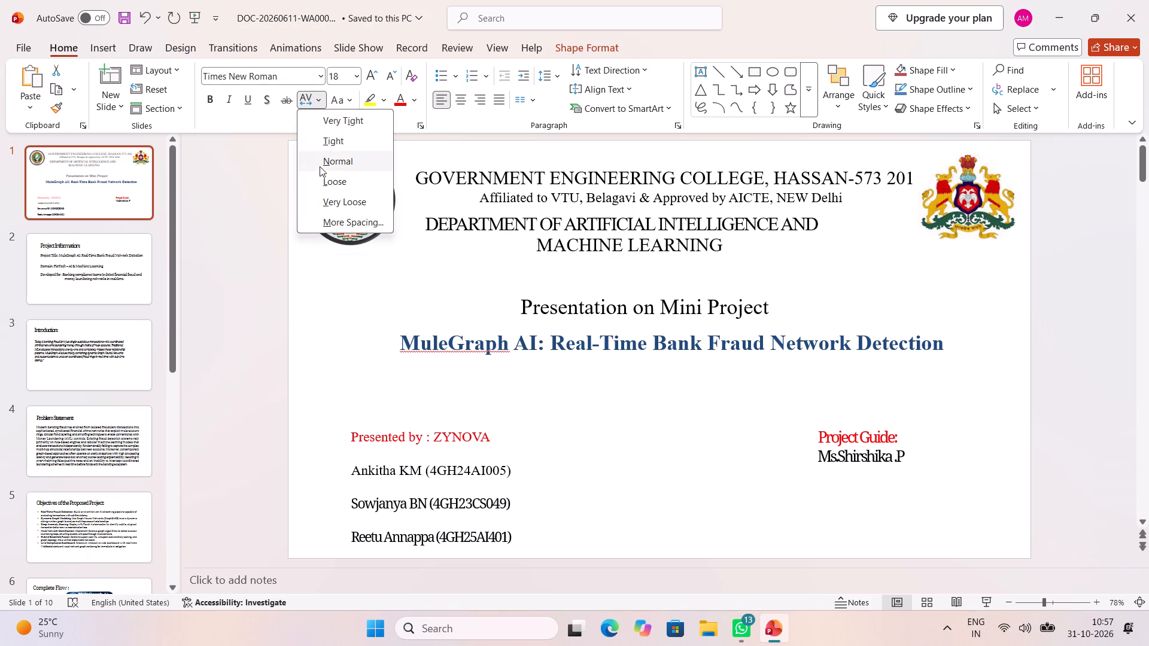
click(319, 159)
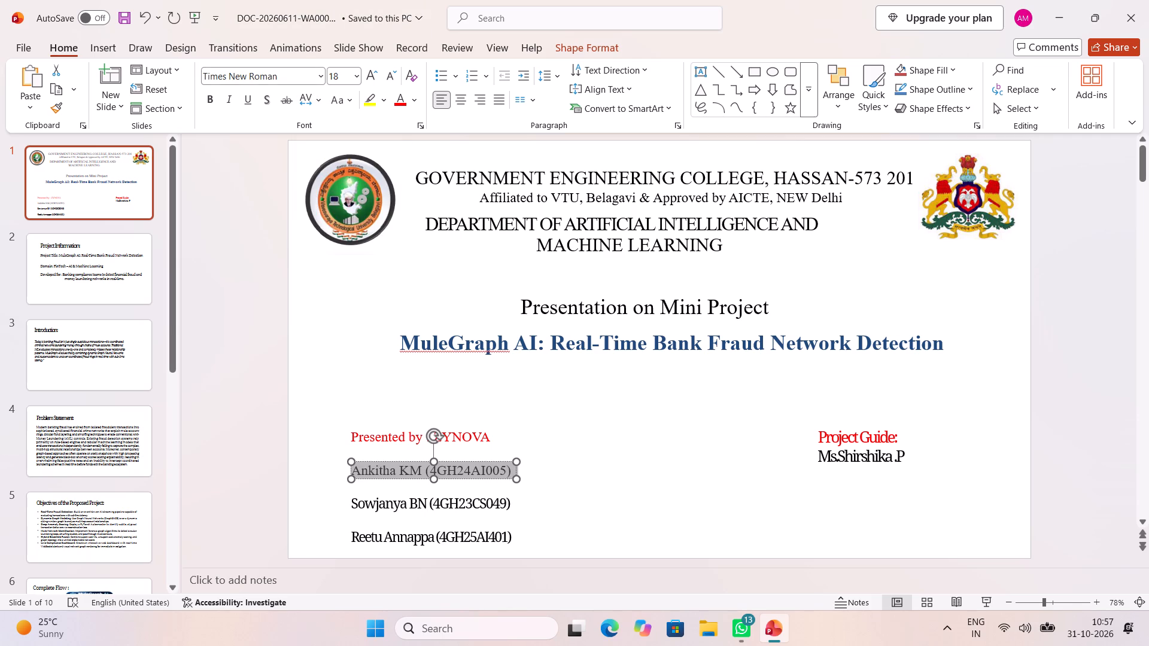
Move the second student's name line slightly down, keeping it aligned with the other name lines' left edge.
double_click(510, 500)
drag(510, 500, 470, 498)
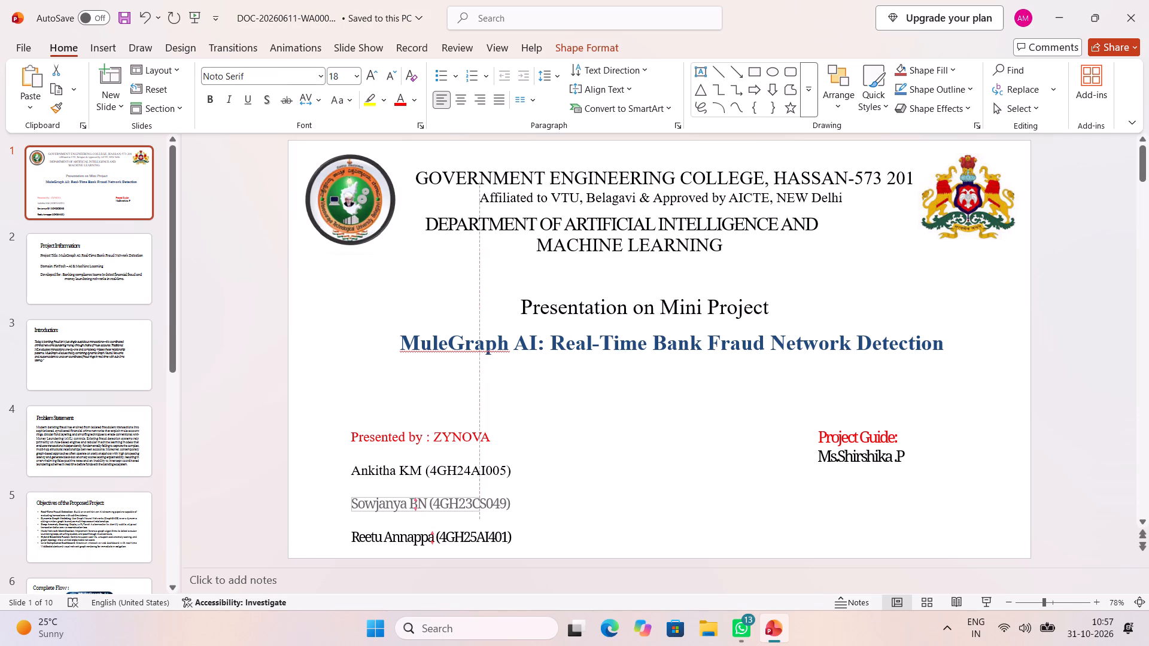
drag(470, 498, 518, 507)
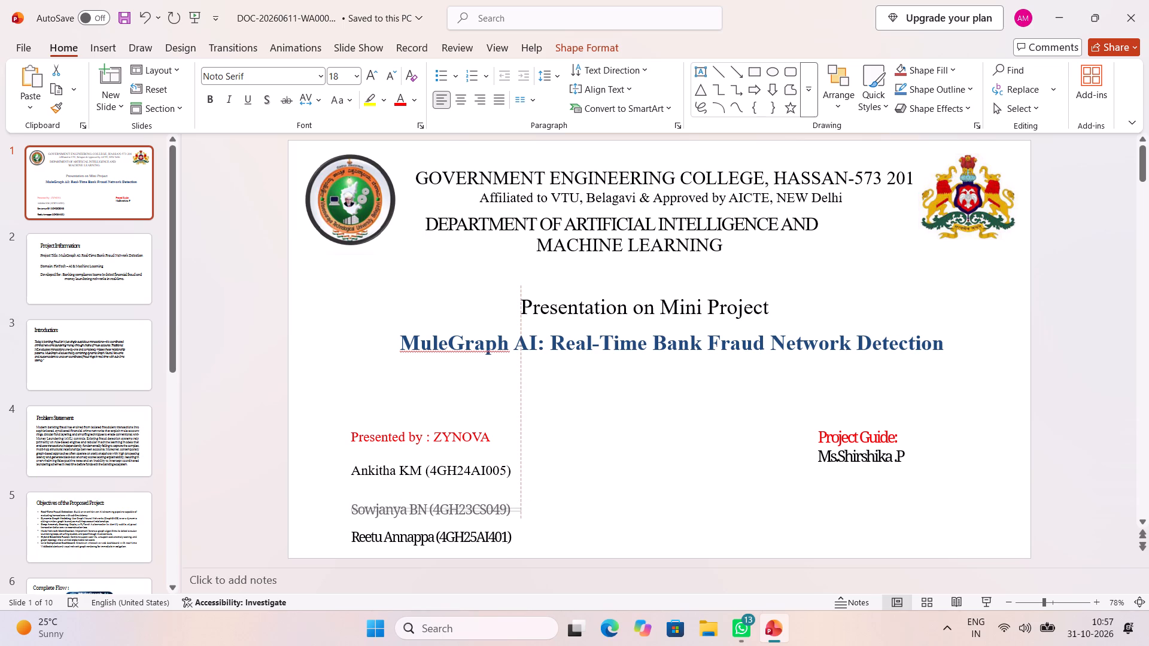
drag(518, 507, 512, 506)
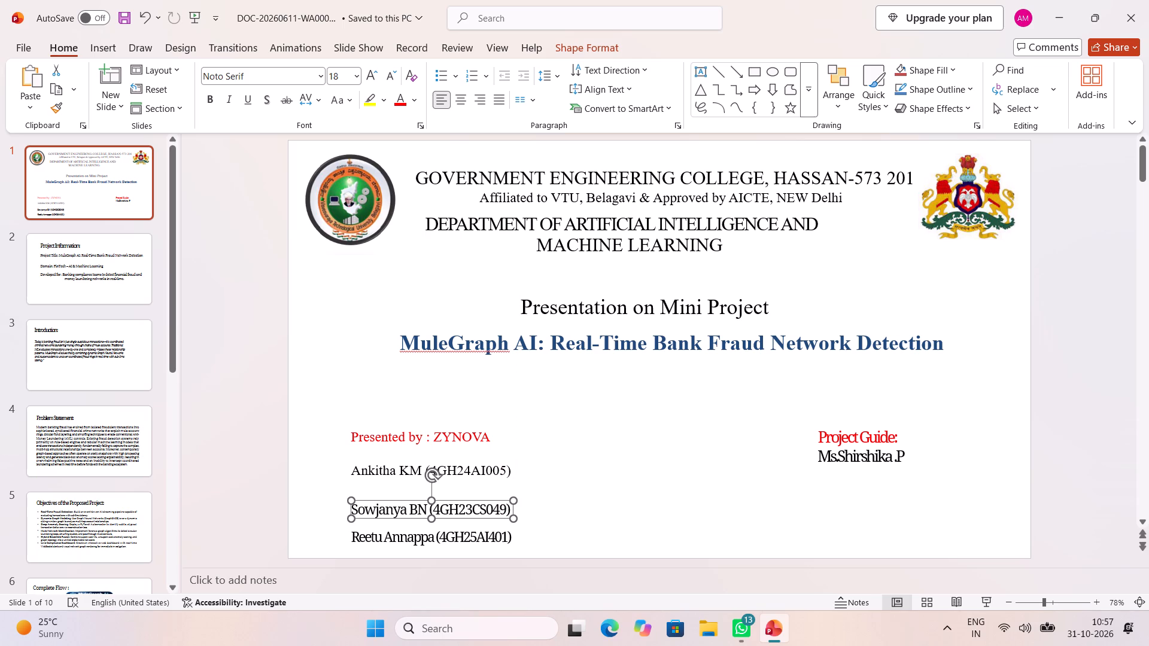
Format the second student's name line with Normal character spacing and the Times New Roman font.
click(512, 508)
double_click(508, 505)
drag(508, 505, 503, 505)
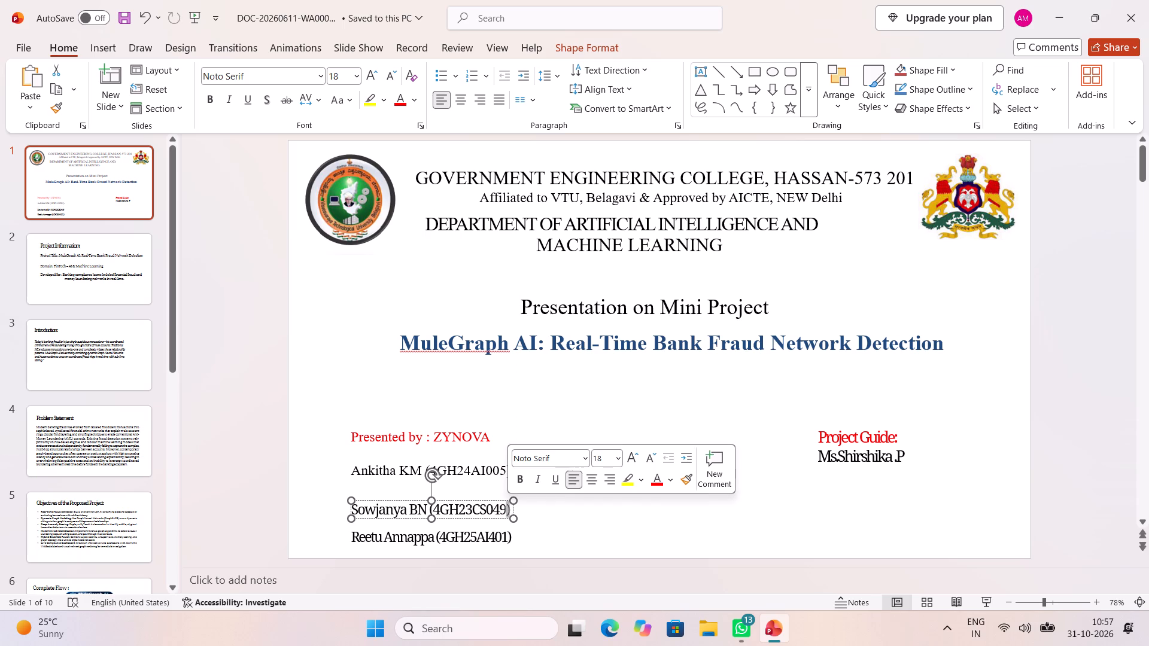
drag(503, 505, 381, 500)
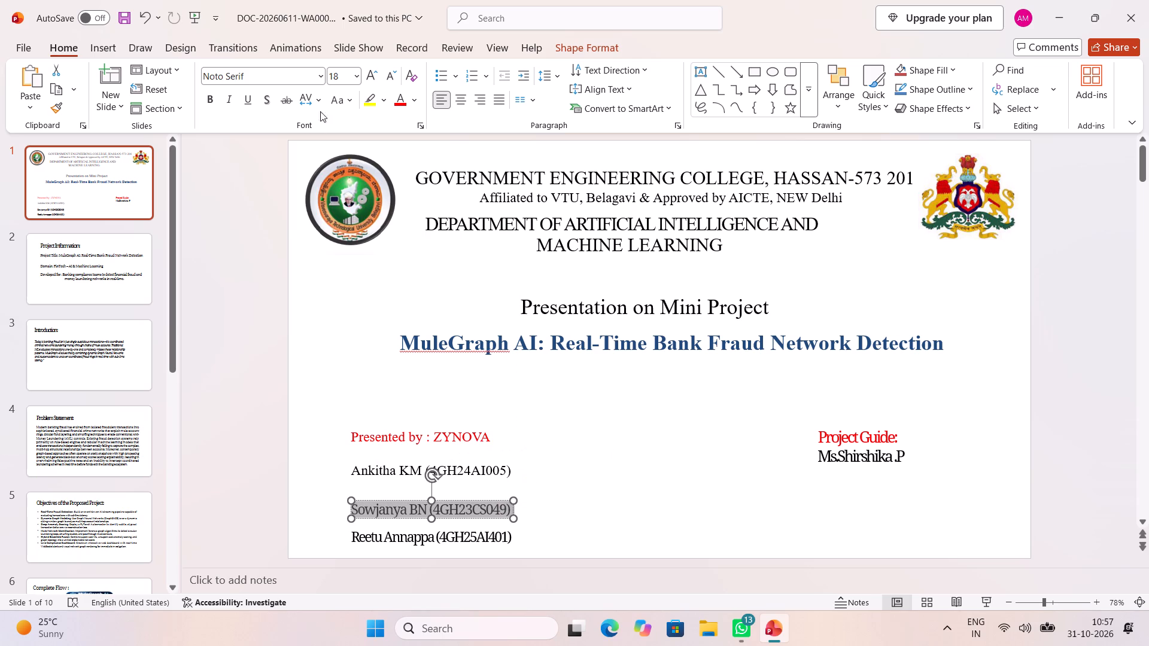
click(317, 97)
click(338, 156)
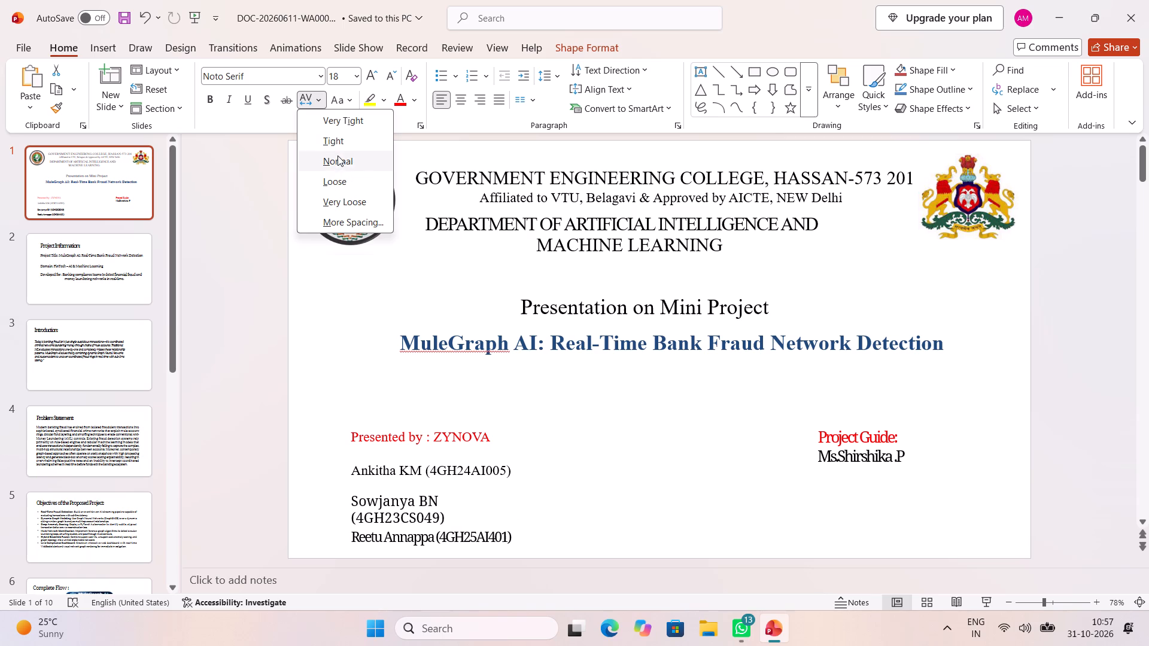
click(257, 81)
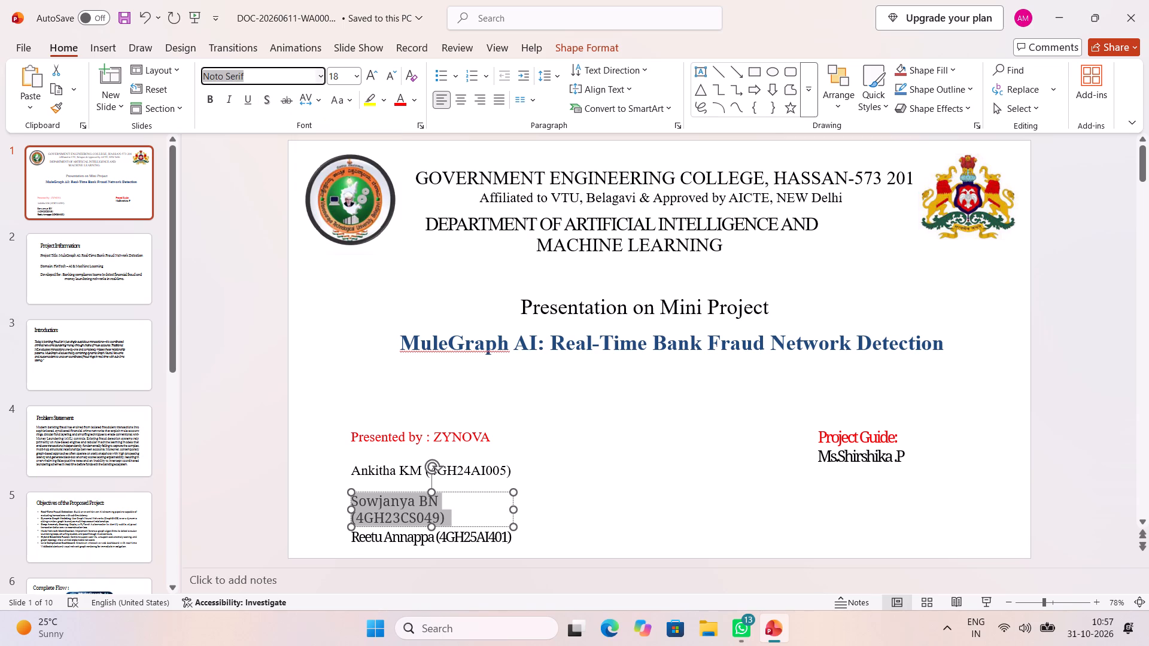
text(tim)
key(Return)
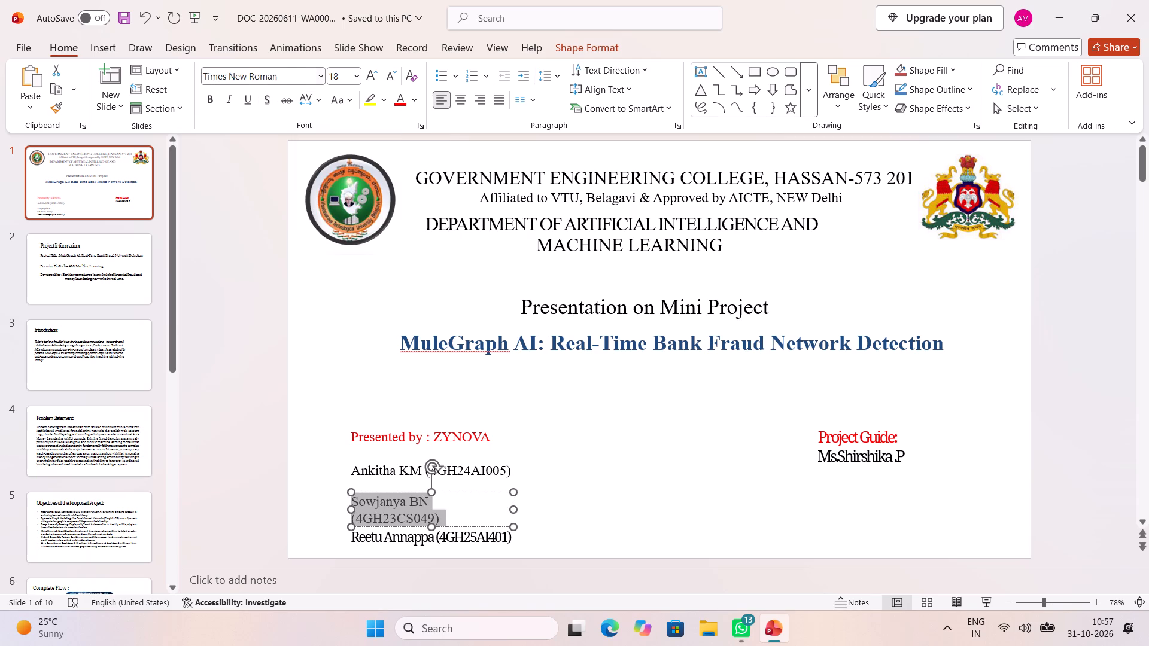
Widen the second student's text box so the name and roll number fit on one line.
click(512, 508)
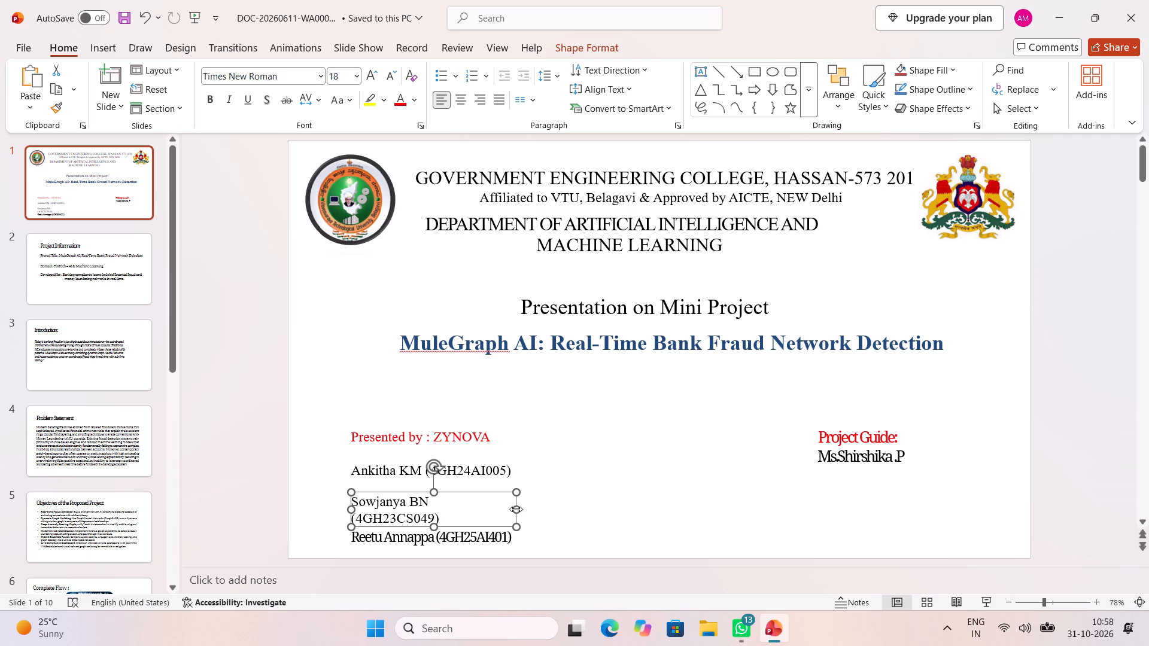
drag(516, 508, 525, 505)
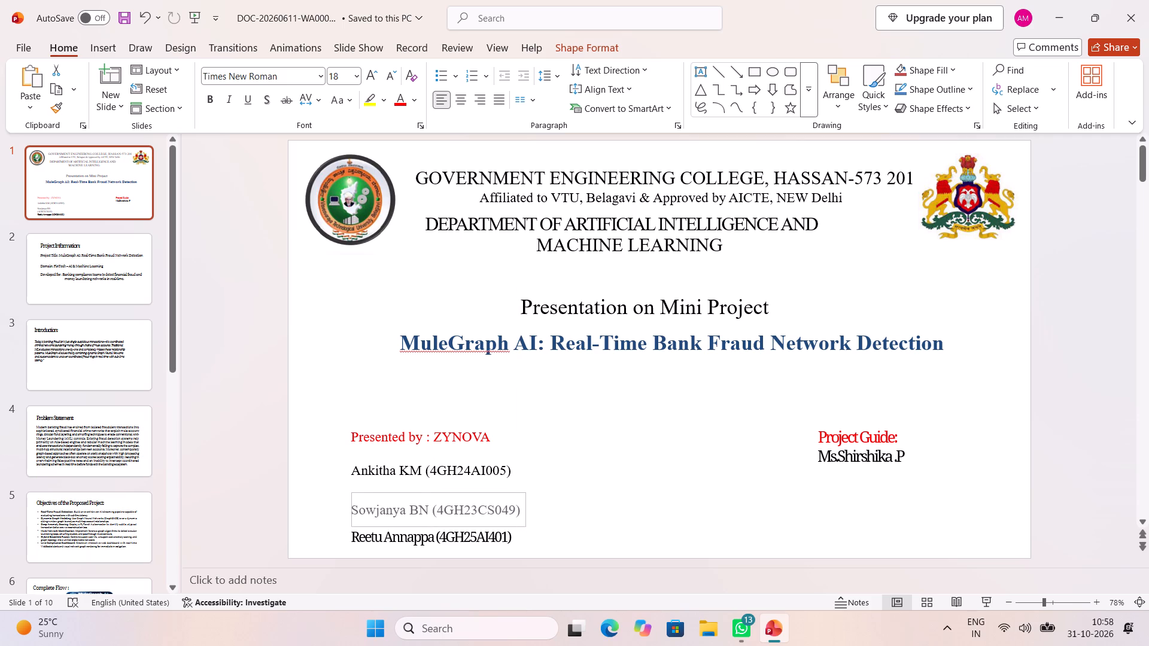
Finish resizing the second student's text box around its single name line.
drag(525, 505, 525, 503)
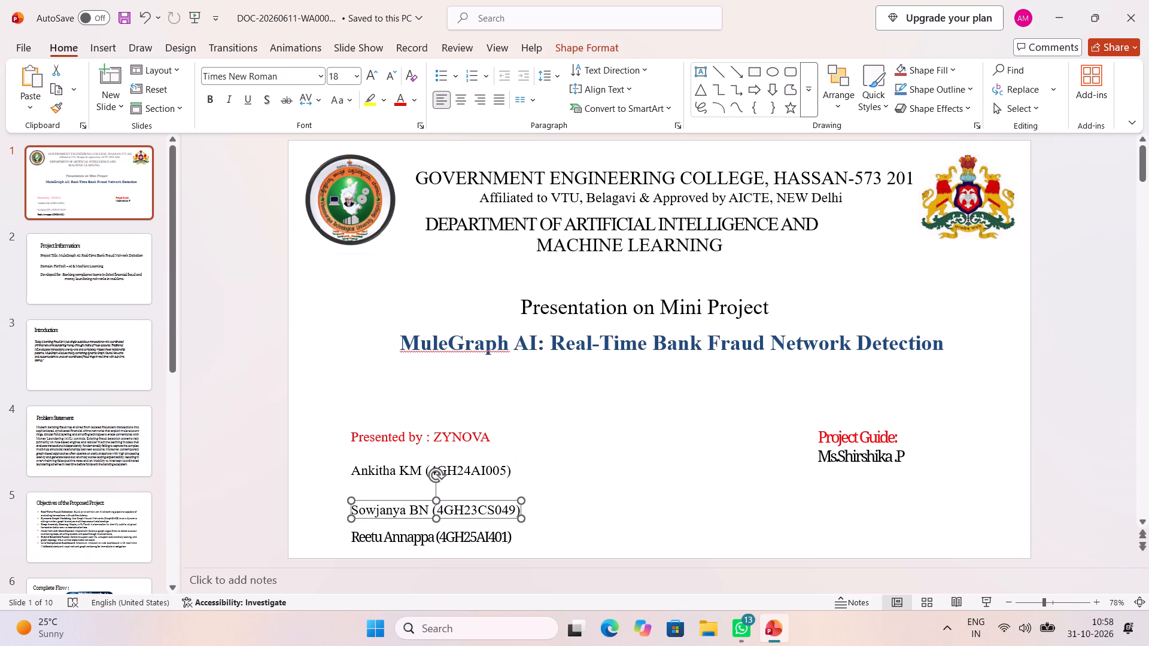
Format the third student's name line with Normal character spacing and the Times New Roman font.
click(507, 537)
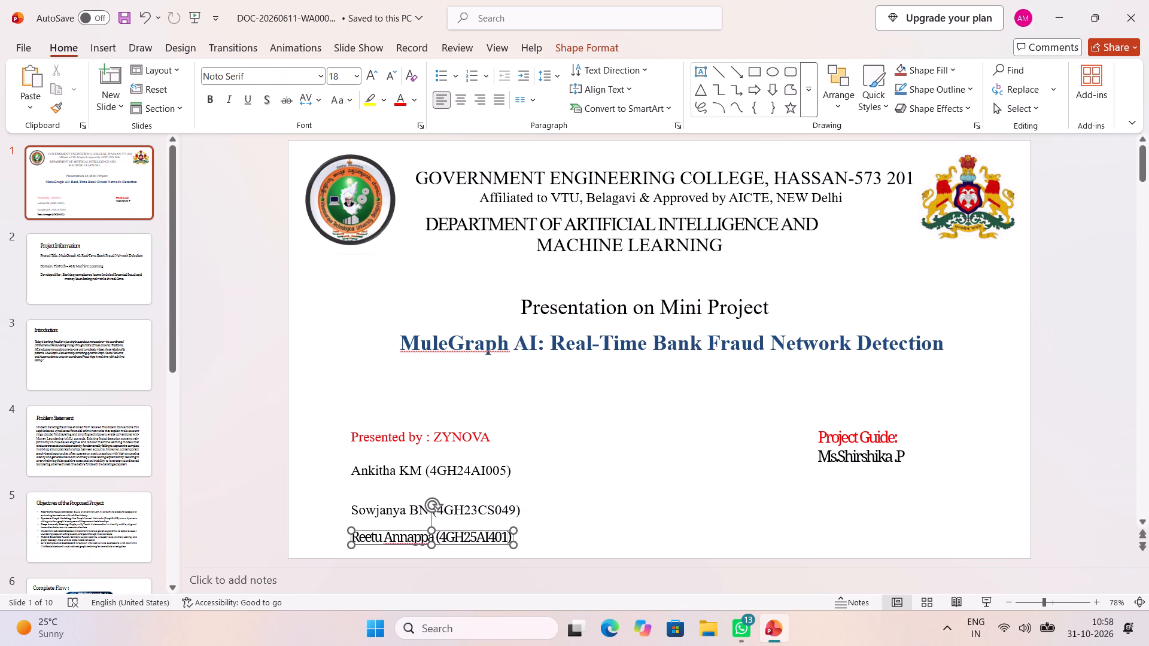
click(510, 534)
click(510, 534)
drag(510, 534, 374, 524)
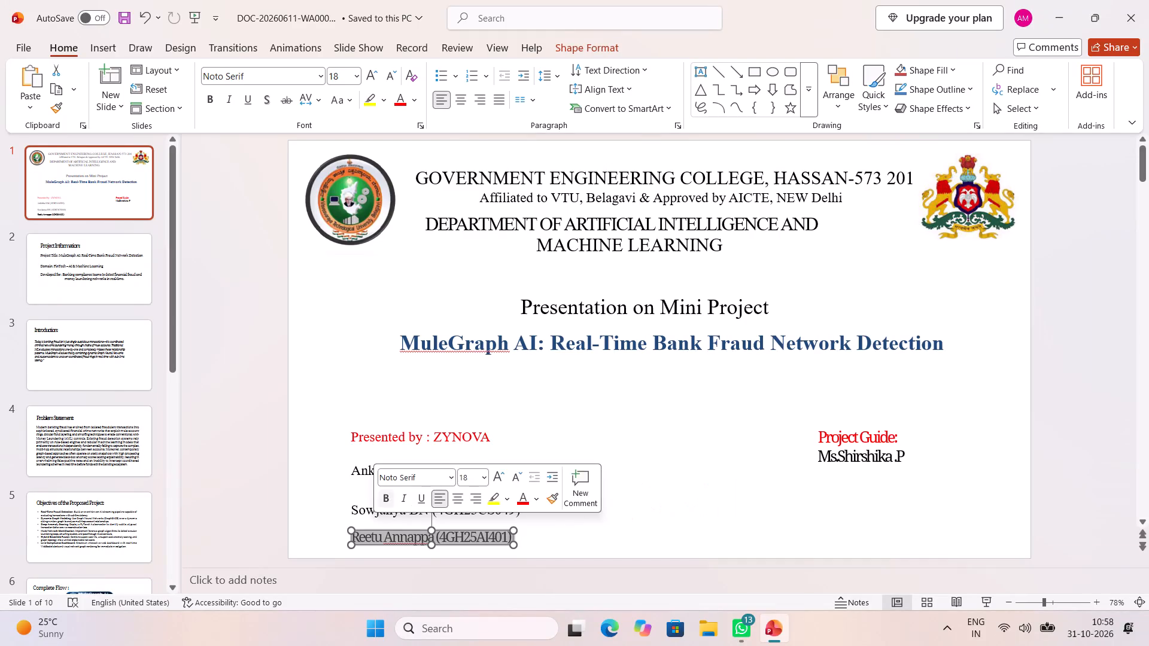
click(308, 100)
click(335, 167)
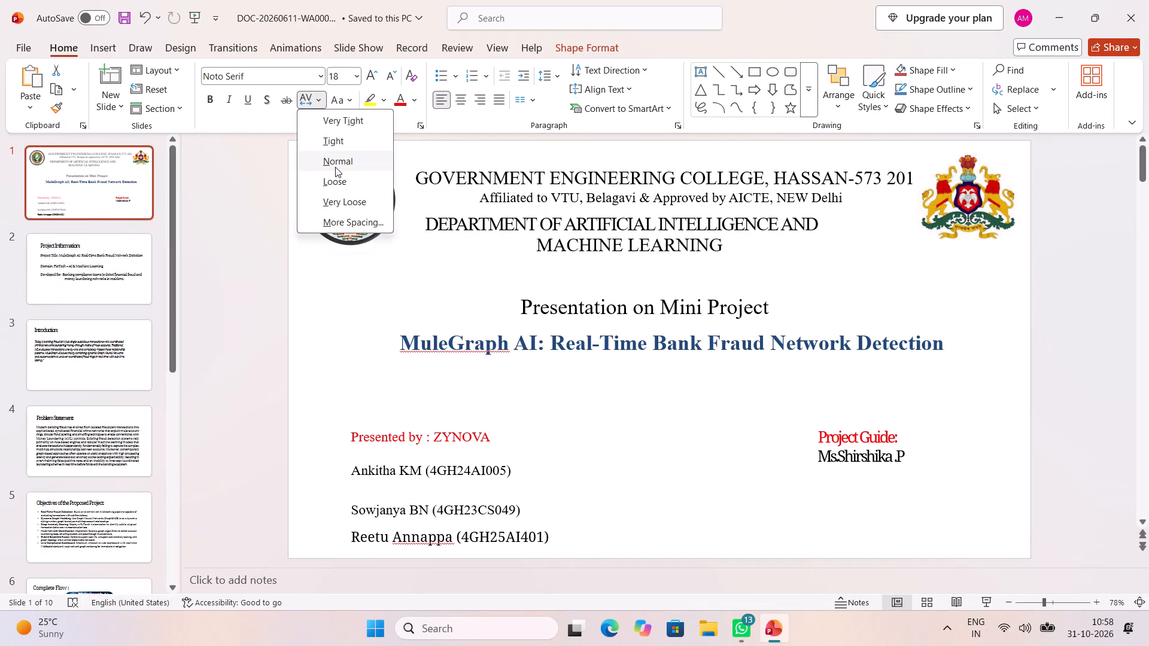
click(311, 79)
text(tim)
key(Return)
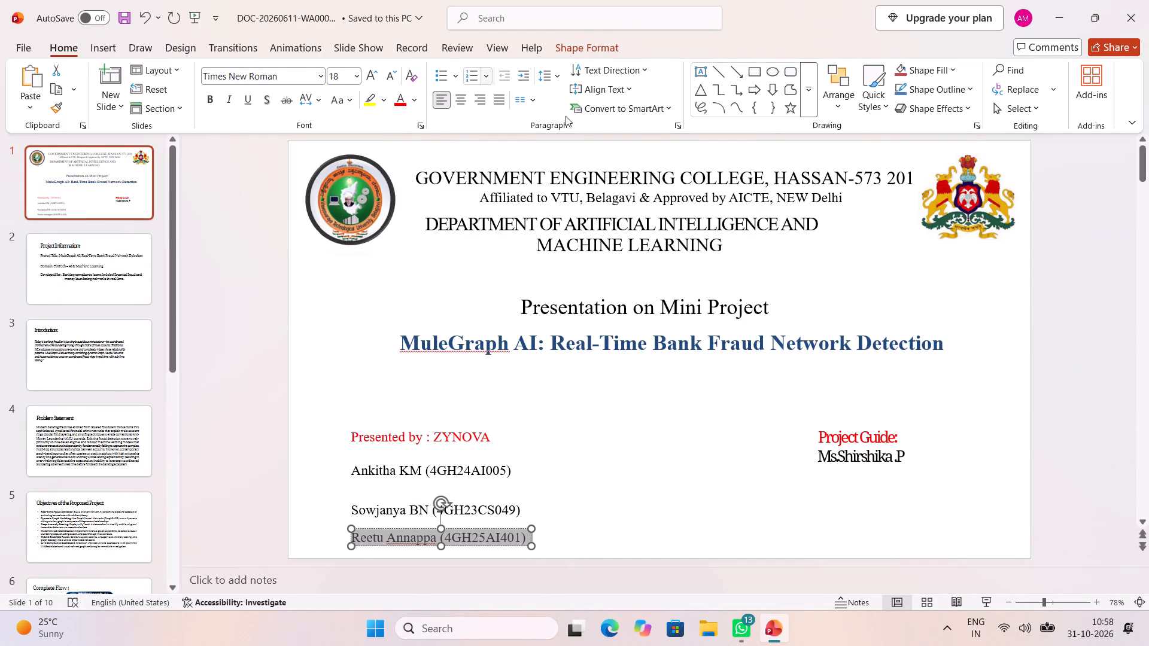
Move the second student's name line up, closer beneath the first student's line, keeping the left edges aligned.
click(480, 489)
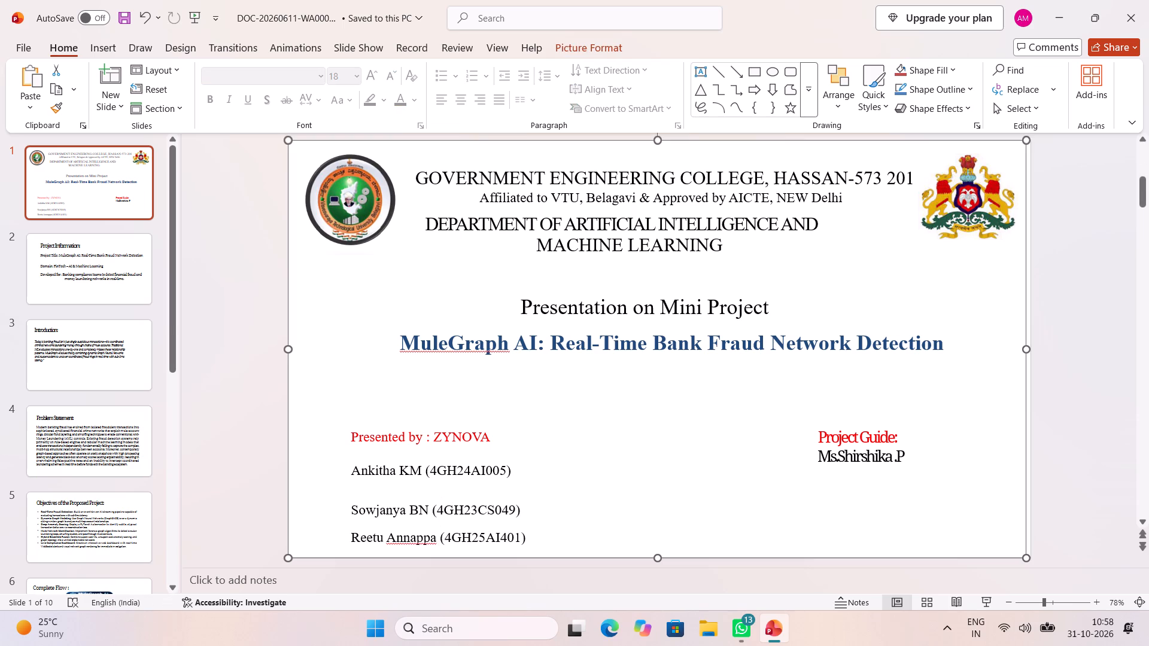
click(520, 510)
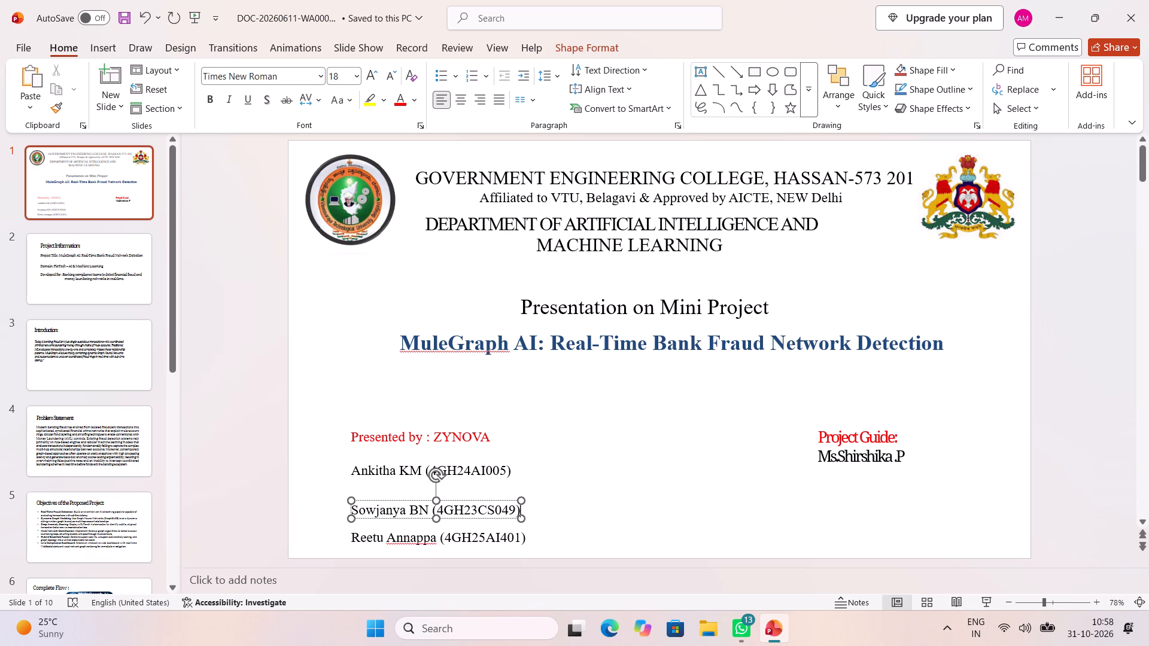
drag(460, 501, 460, 486)
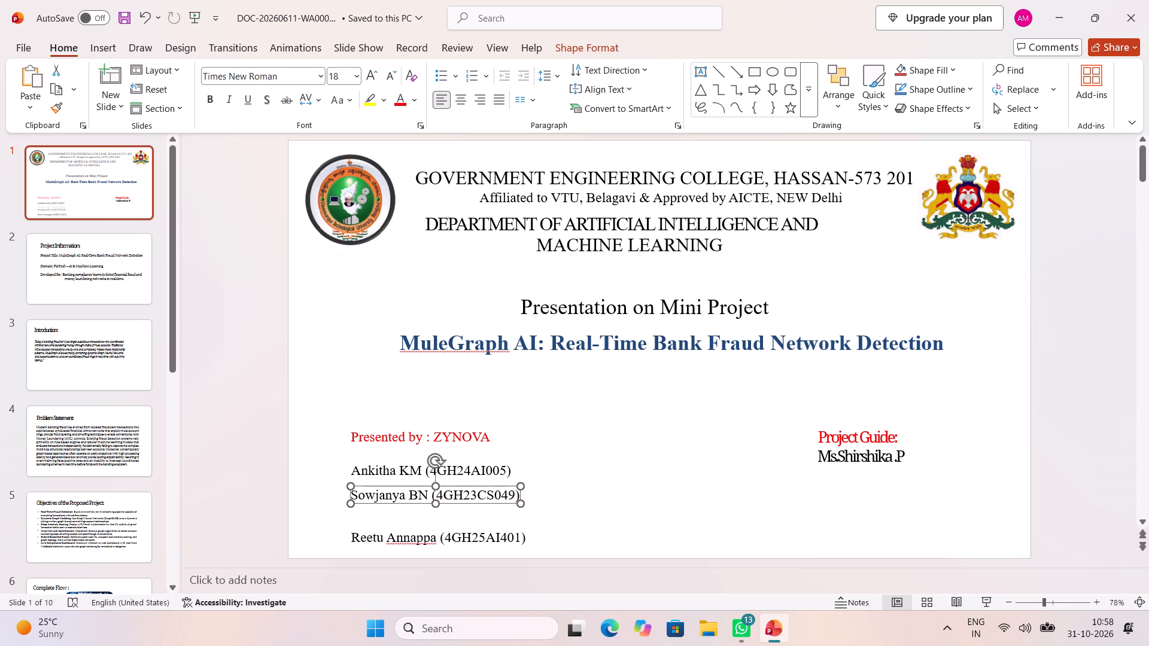
Move the third student's name line up, closer beneath the second student's line, so the three names are about evenly spaced.
click(465, 526)
click(467, 529)
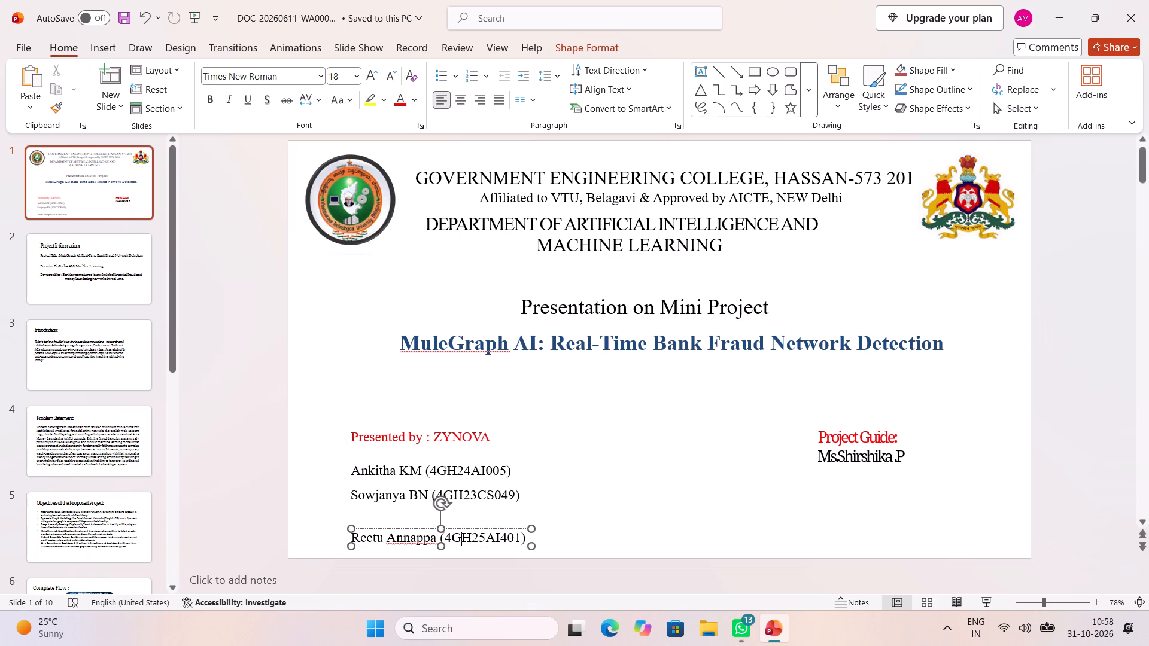
drag(475, 528, 474, 525)
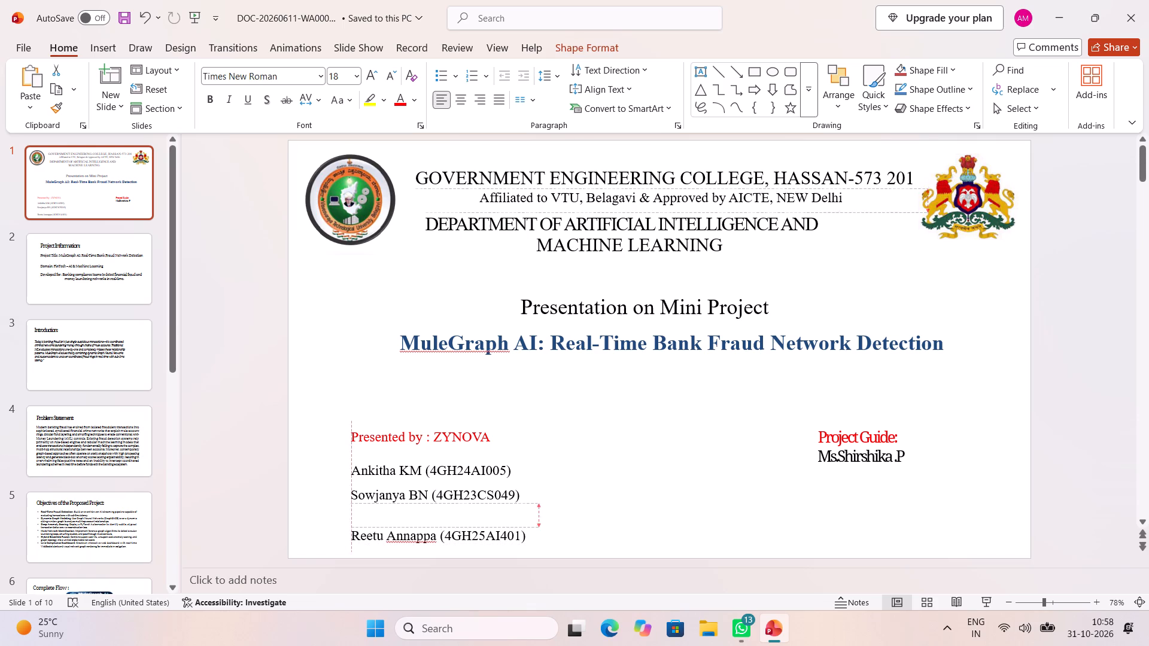
drag(474, 525, 472, 513)
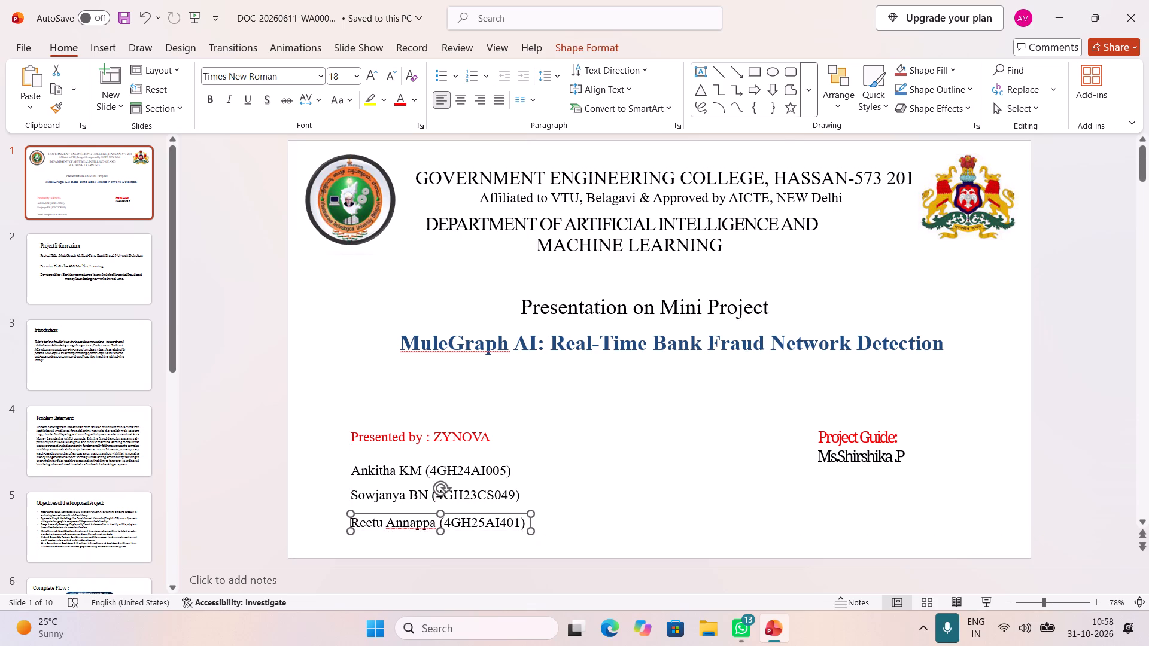
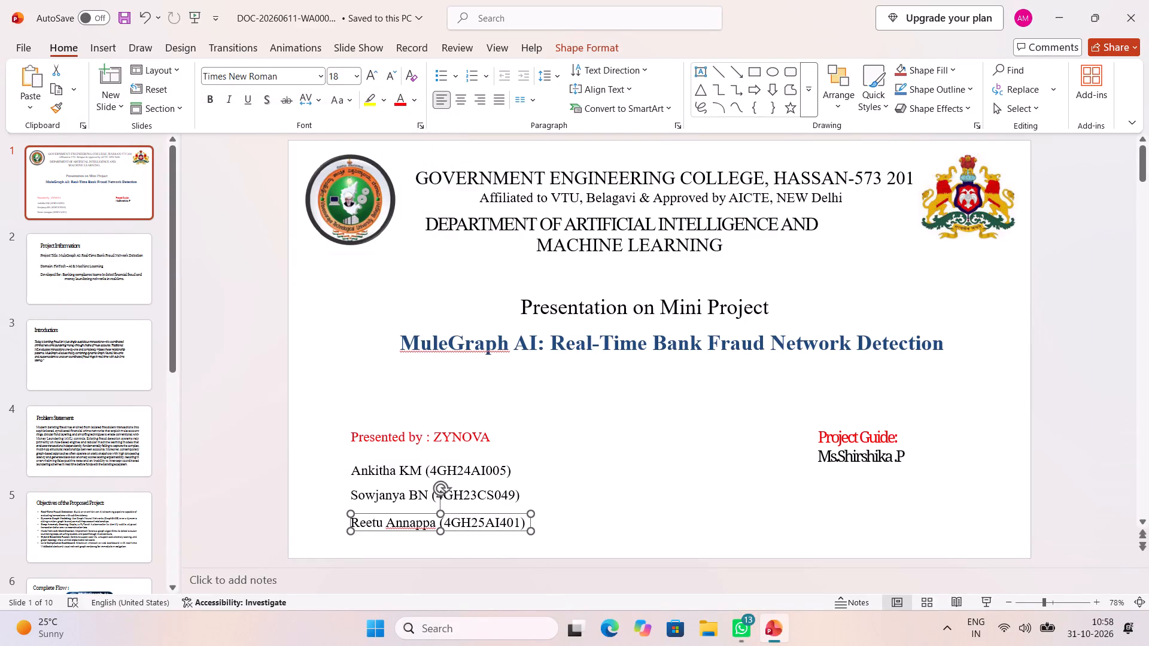
Format the "Project Guide:" label on the title slide in Times New Roman with Normal character spacing.
click(896, 431)
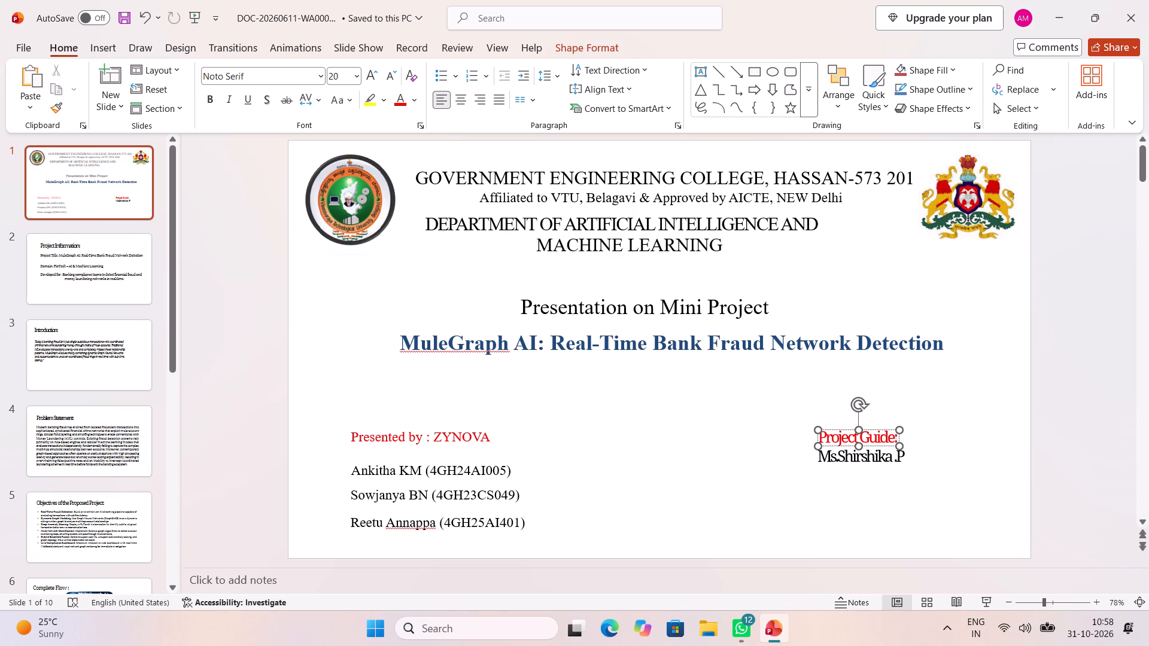
drag(893, 438, 899, 430)
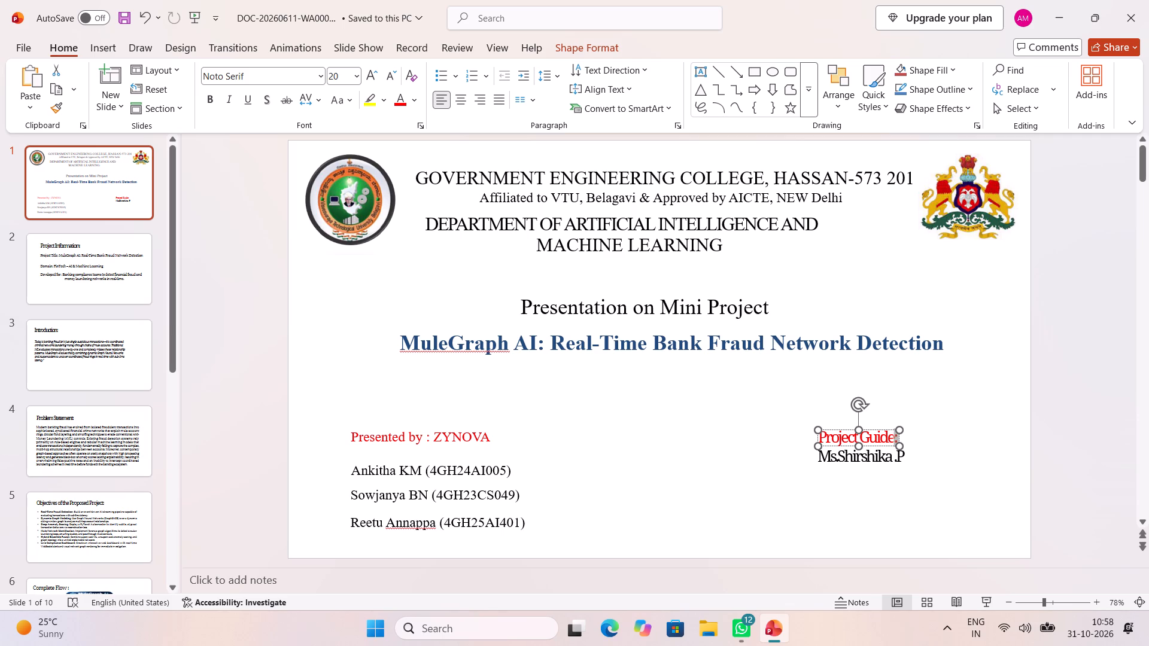
drag(899, 430, 899, 431)
double_click(899, 431)
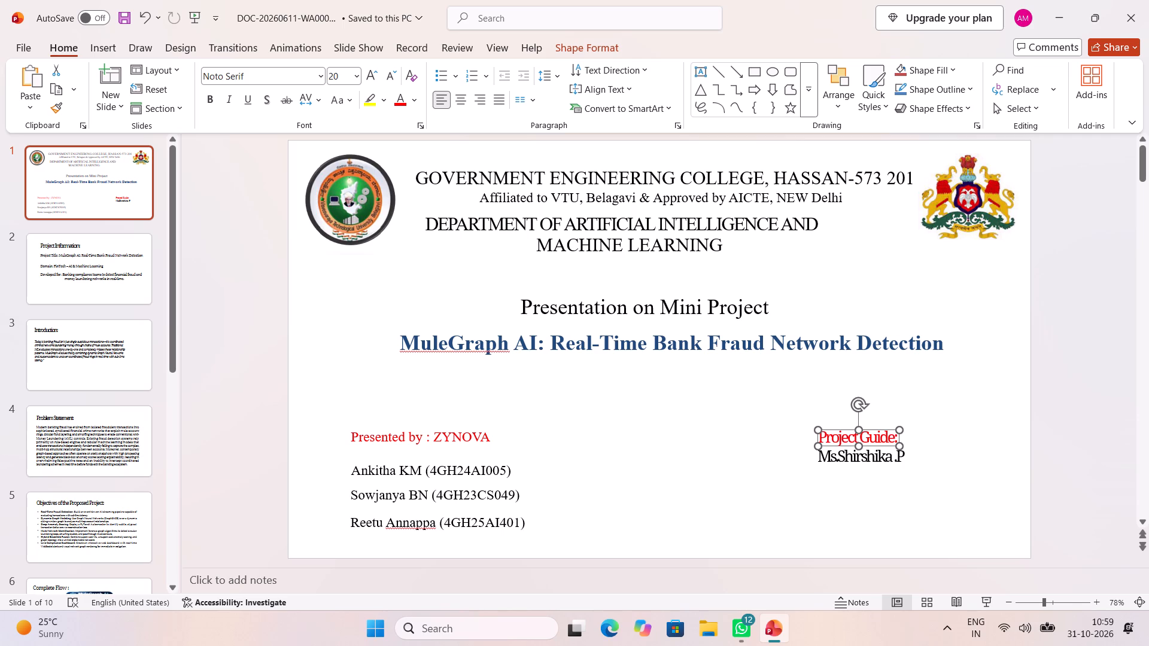
click(898, 437)
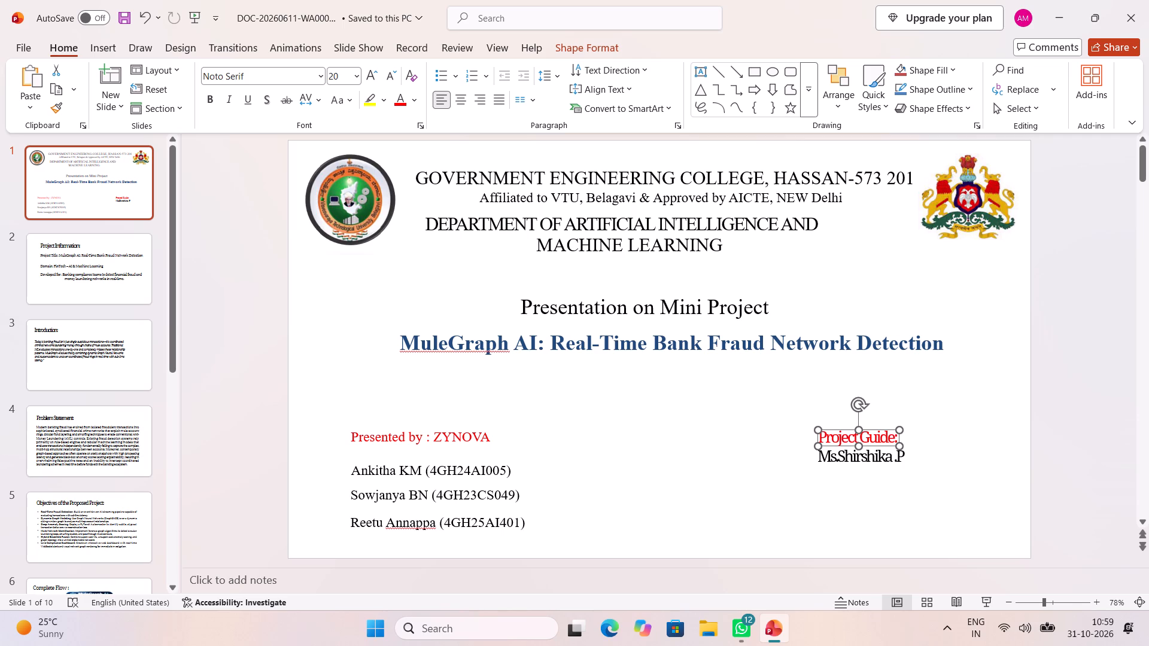
click(896, 435)
drag(896, 435, 832, 442)
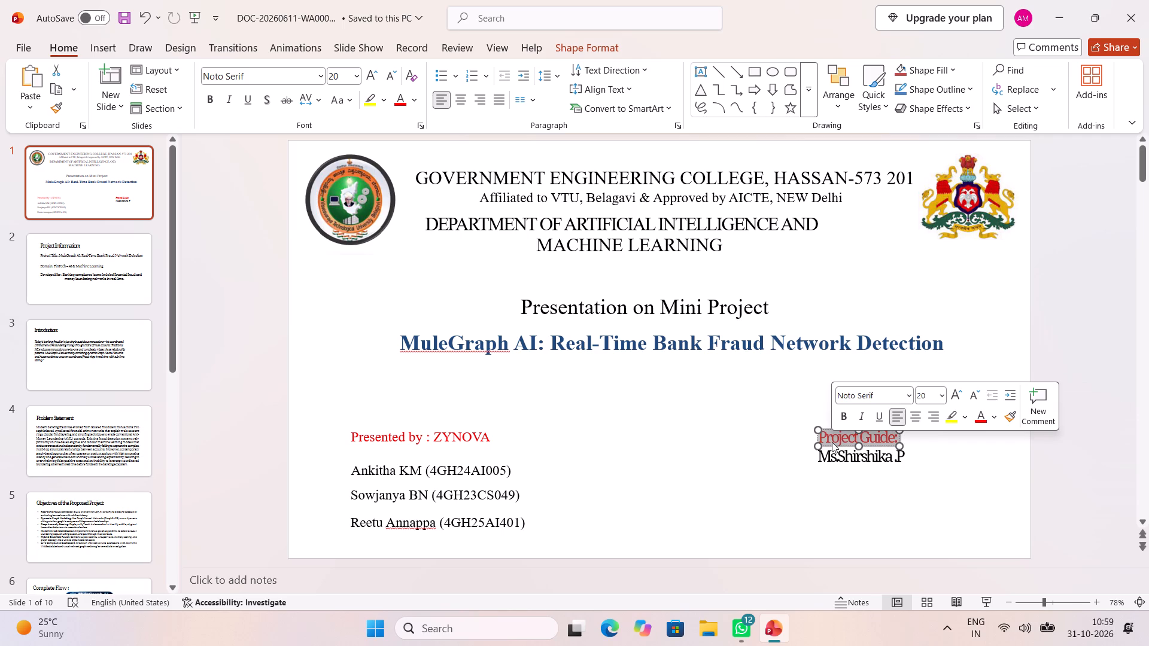
click(900, 394)
text(tim)
key(Return)
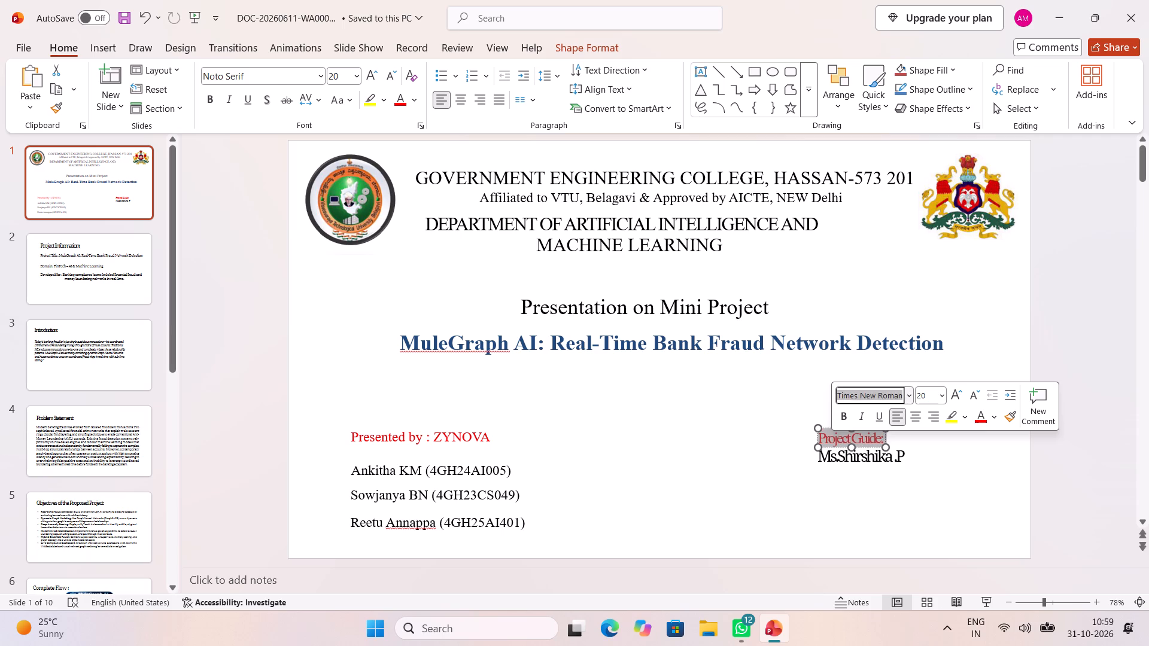
click(316, 100)
click(326, 160)
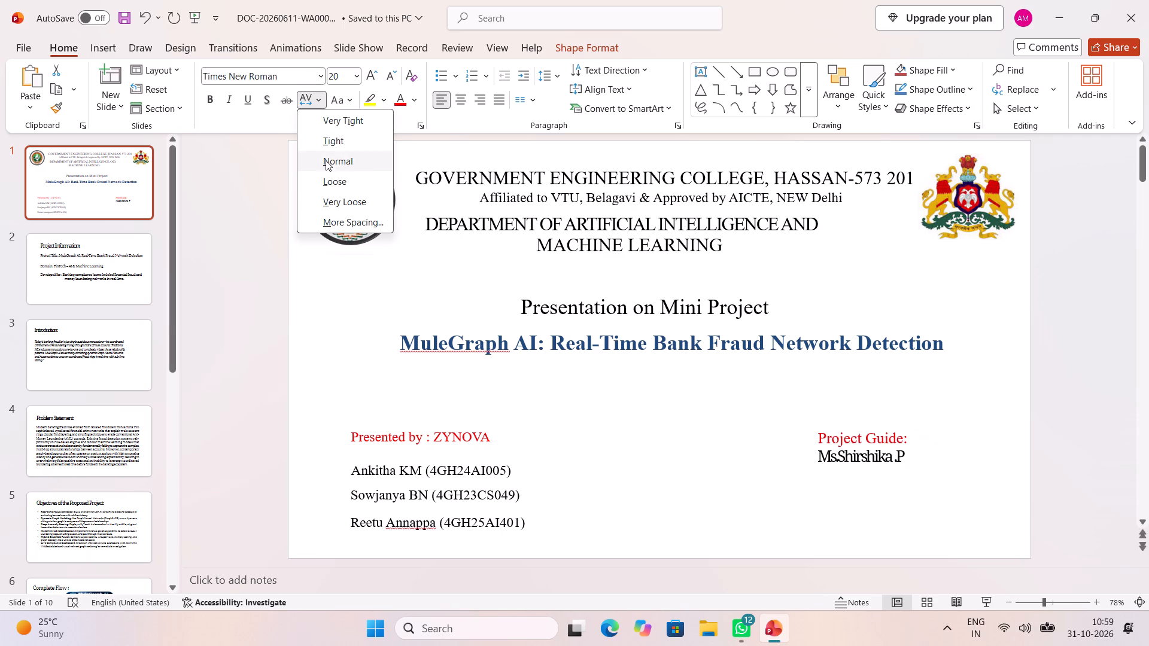
Format the guide's name line beneath the "Project Guide:" label in Times New Roman with Normal character spacing.
click(901, 455)
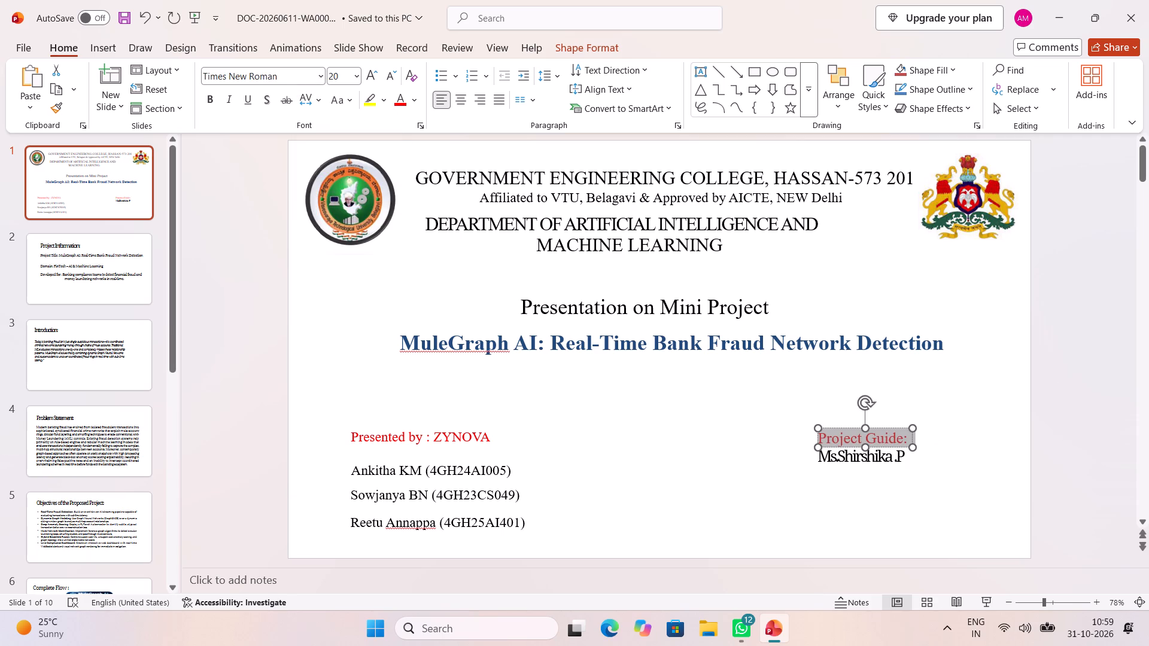
triple_click(901, 455)
click(901, 455)
double_click(901, 450)
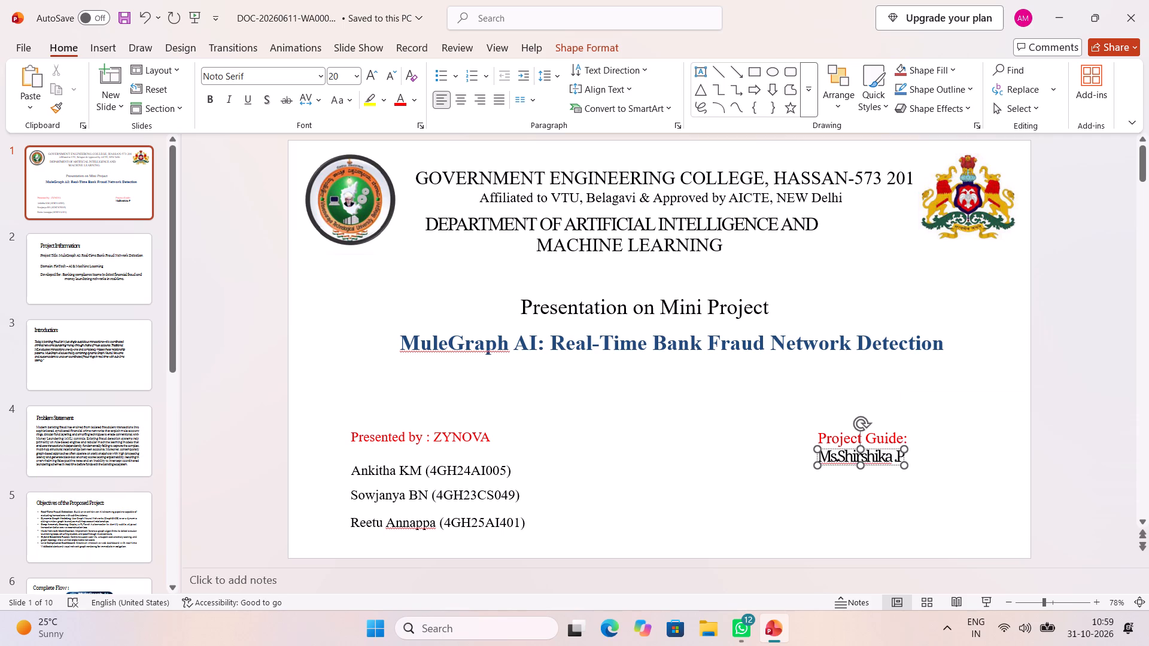
double_click(901, 450)
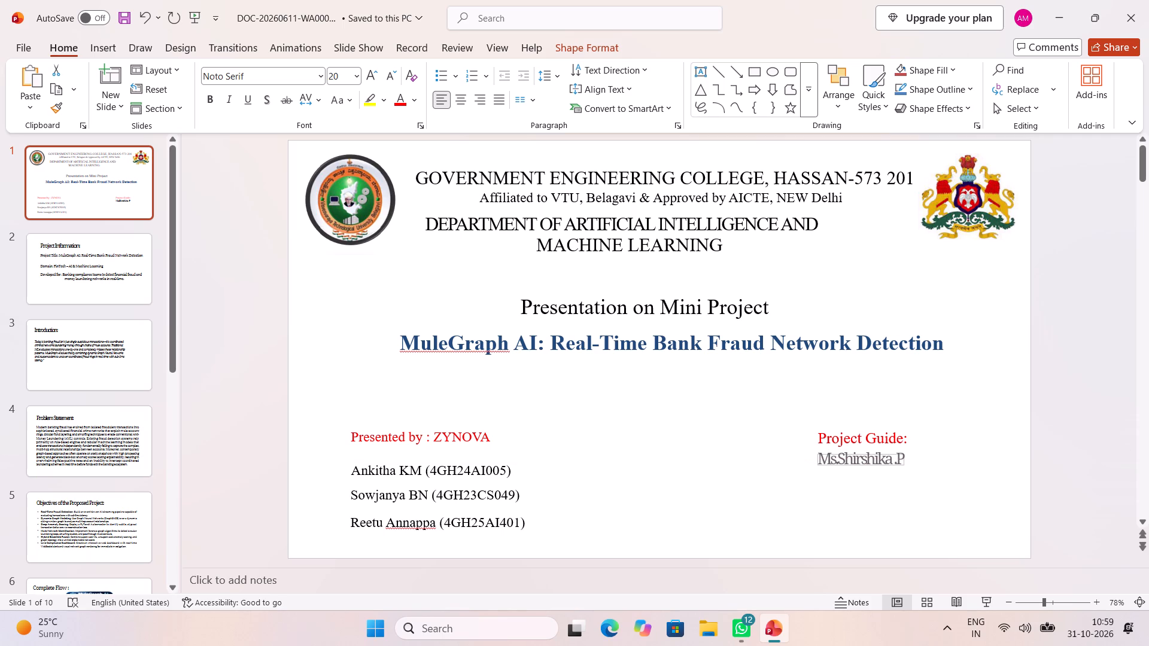
double_click(900, 459)
drag(900, 459, 898, 458)
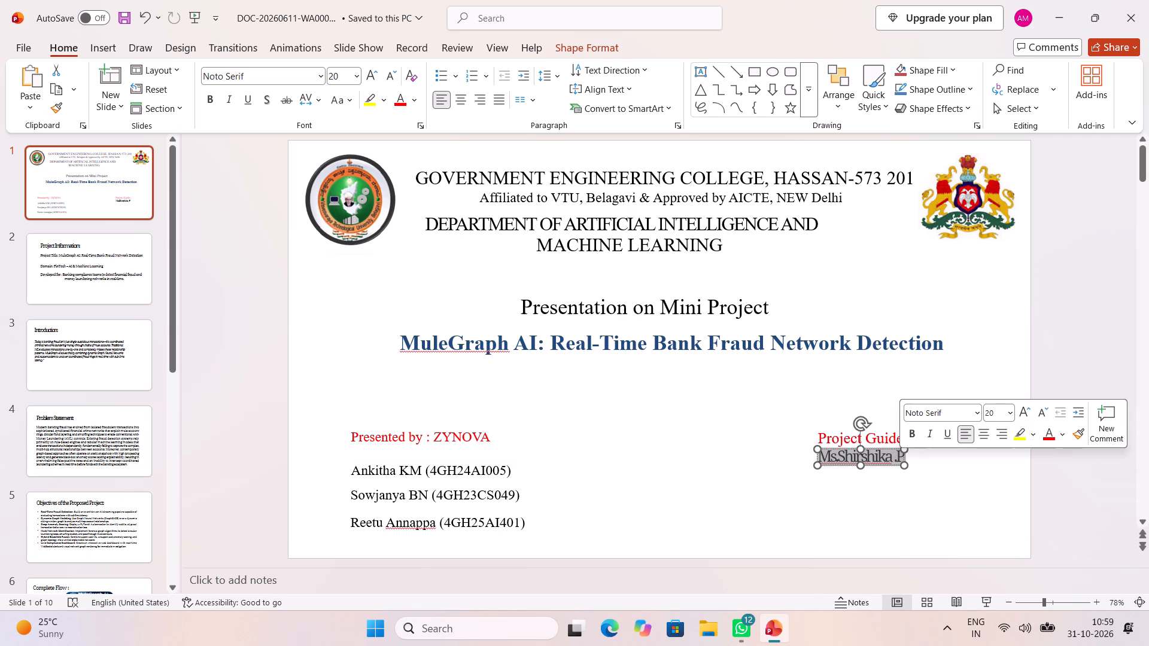
drag(898, 458, 826, 458)
drag(826, 458, 825, 458)
click(315, 78)
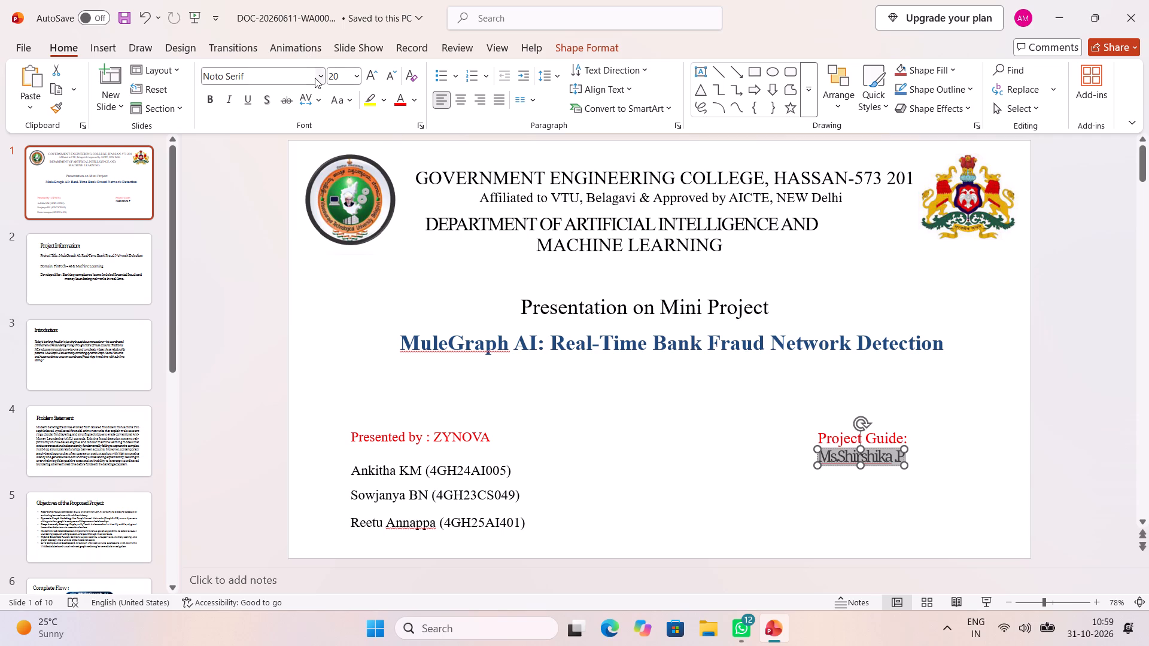
click(315, 78)
click(316, 75)
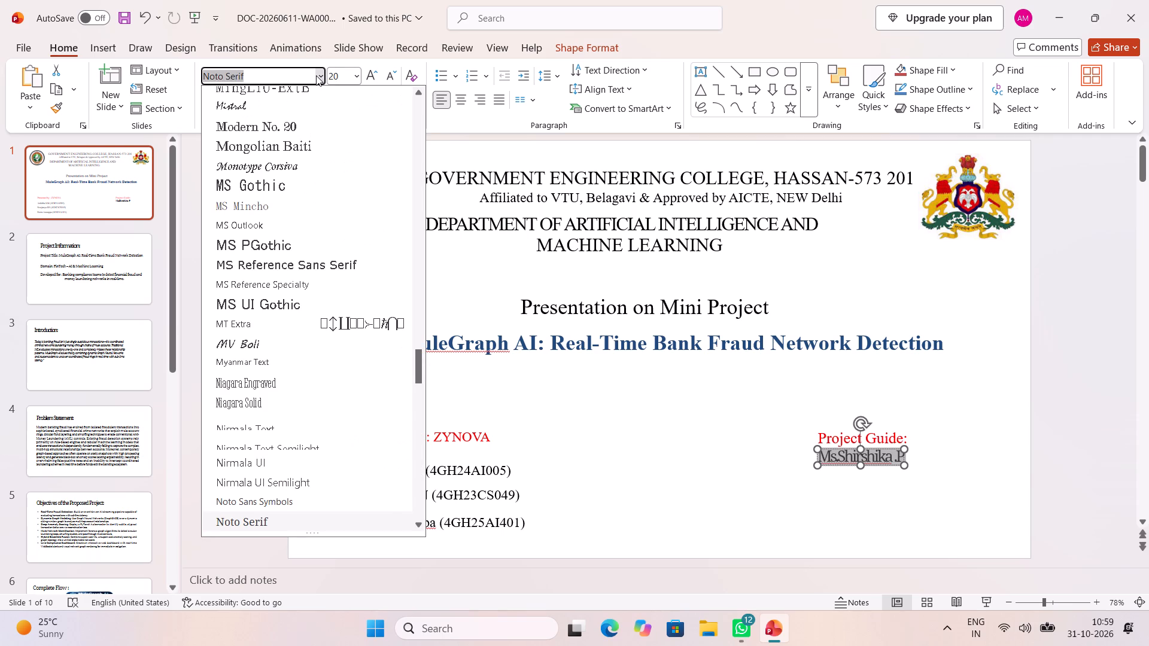
text(ti)
key(m)
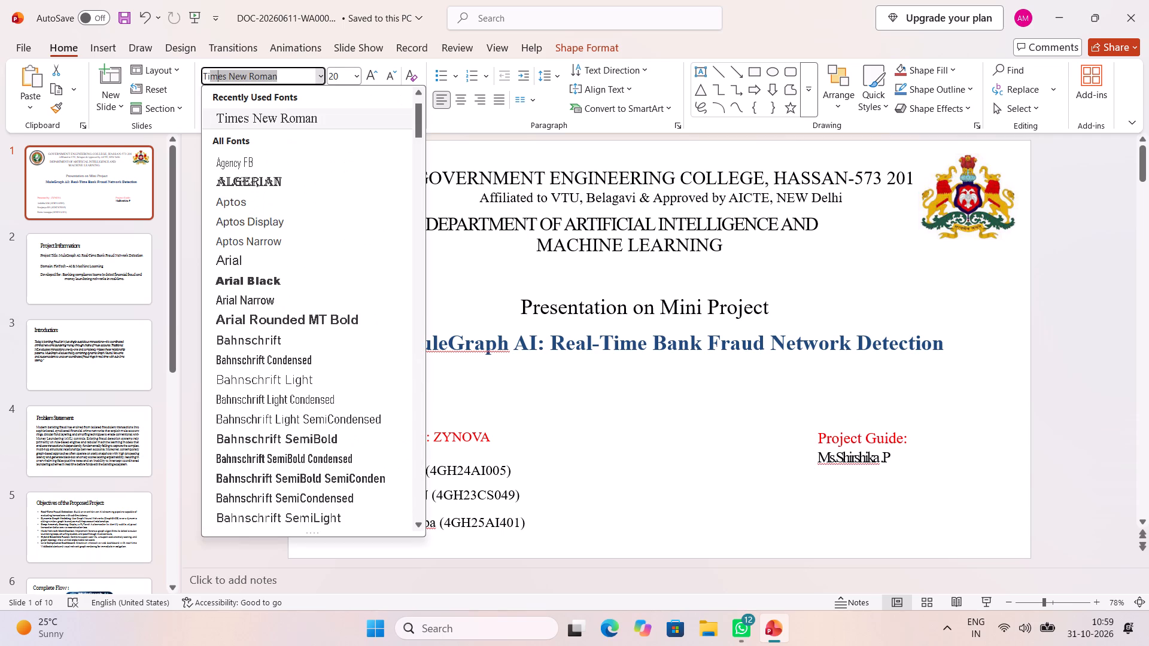
key(Return)
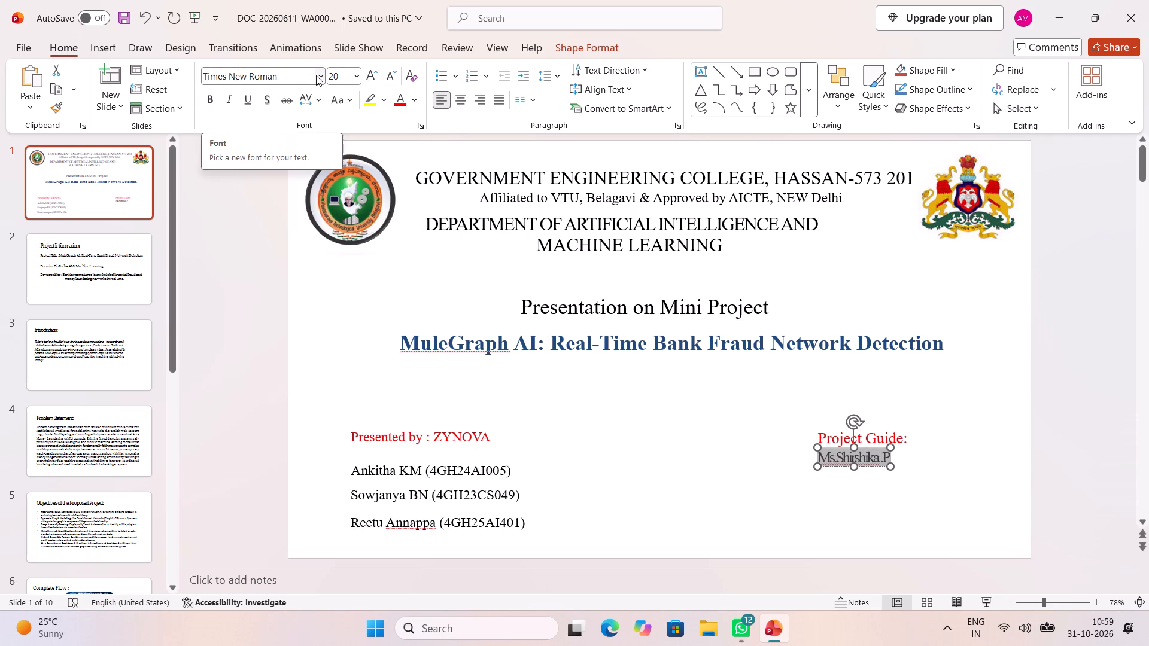
click(317, 100)
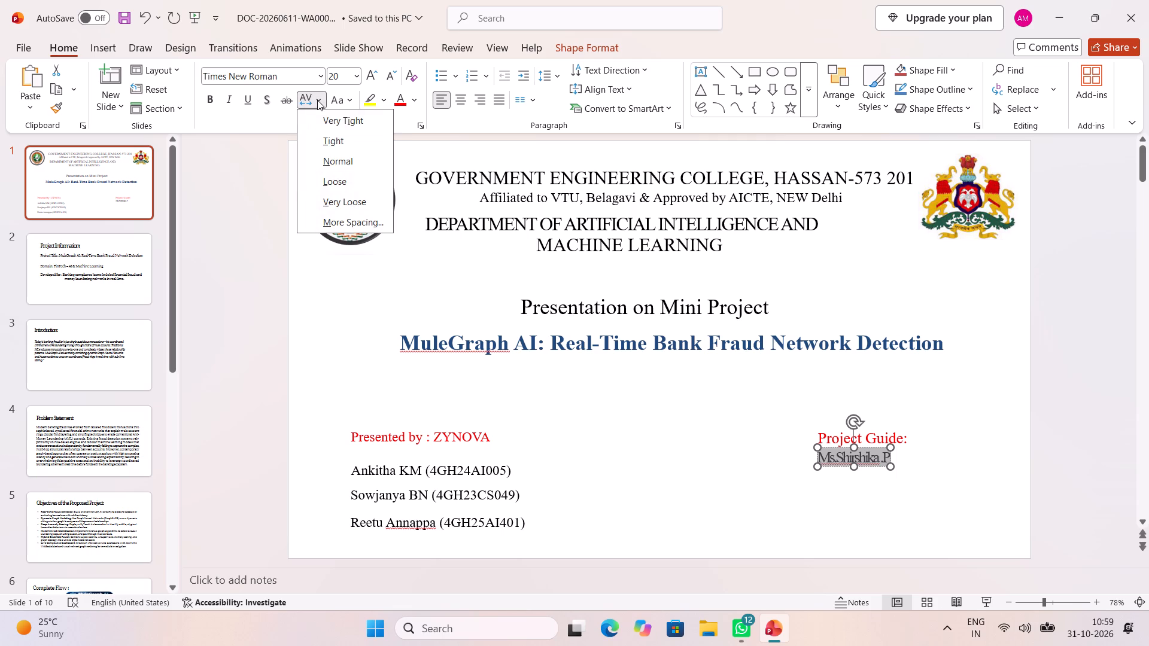
click(341, 164)
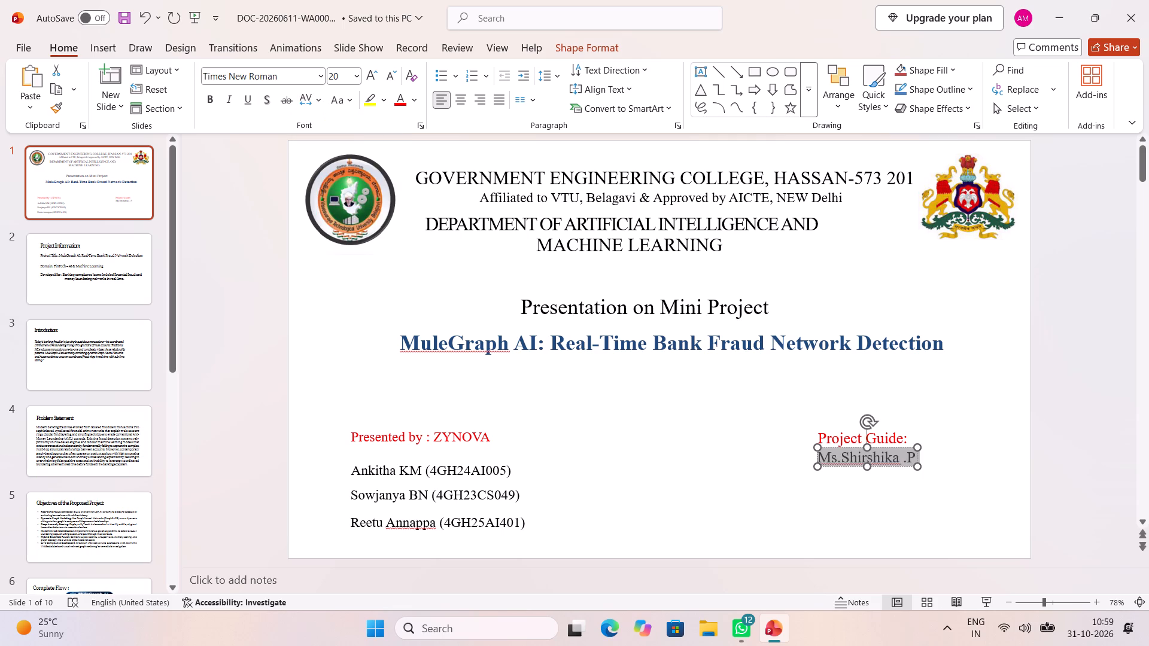
click(545, 413)
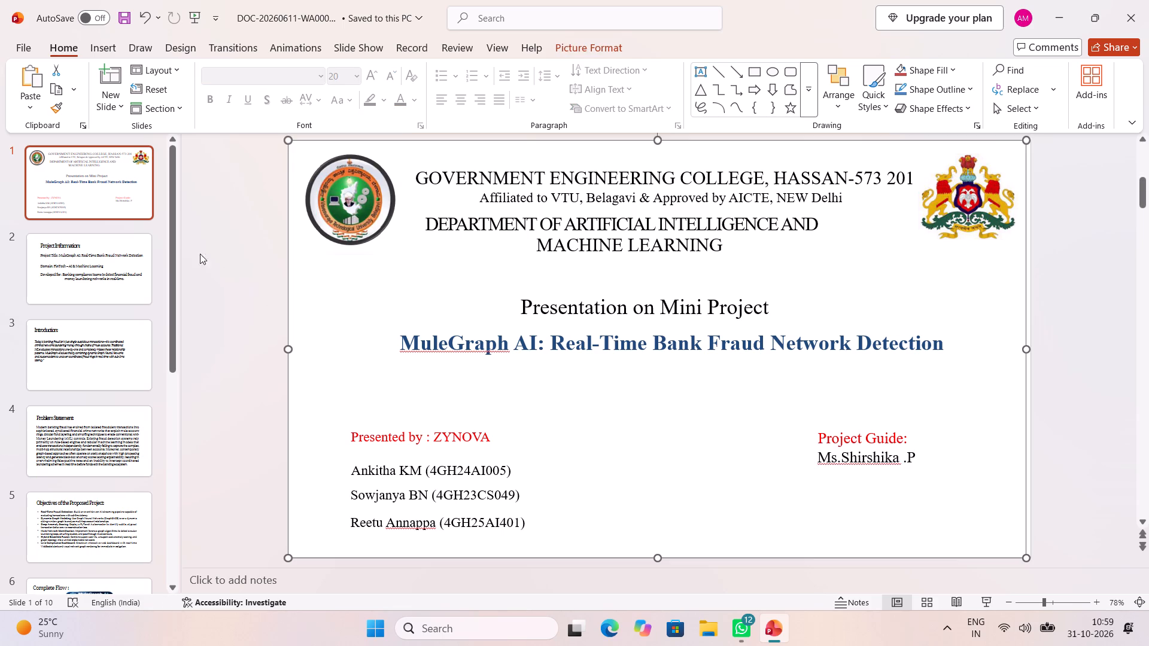
On slide 2, format the "Project Information:" heading in Times New Roman with Normal character spacing.
click(123, 244)
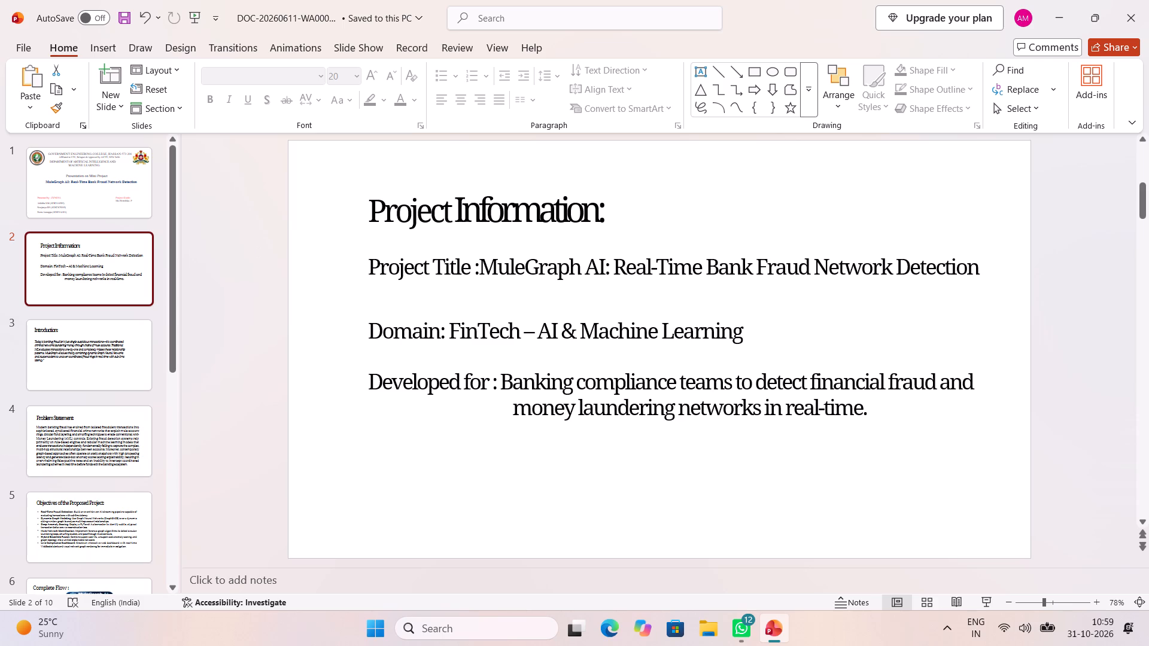
double_click(601, 209)
drag(601, 209, 401, 221)
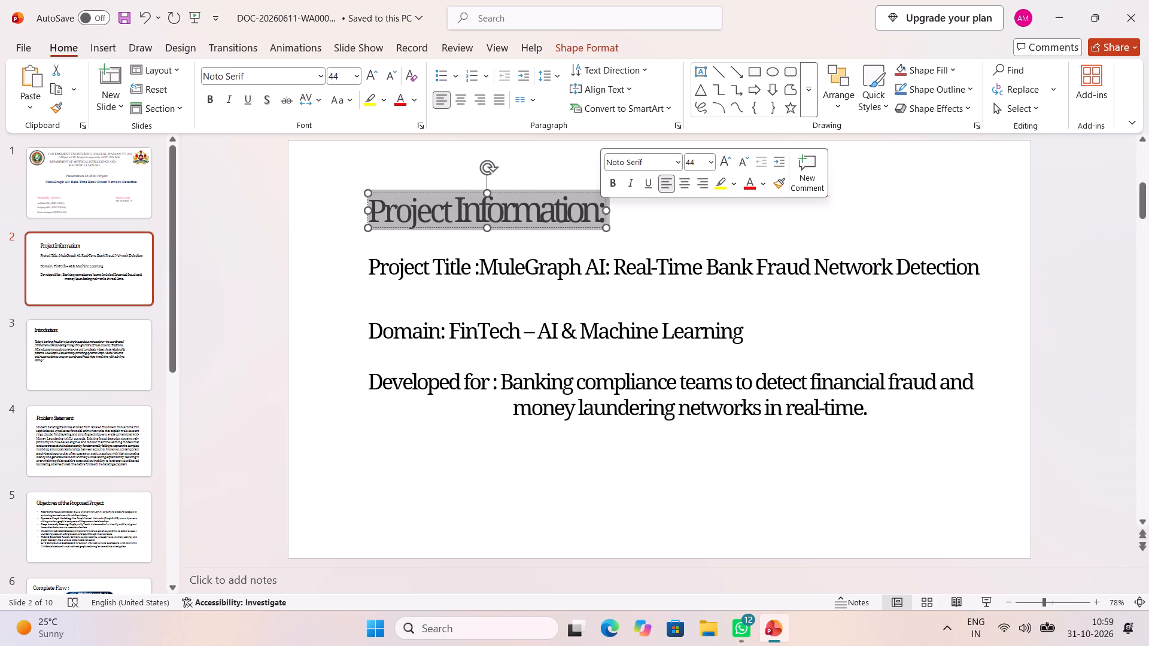
drag(401, 221, 401, 220)
click(284, 78)
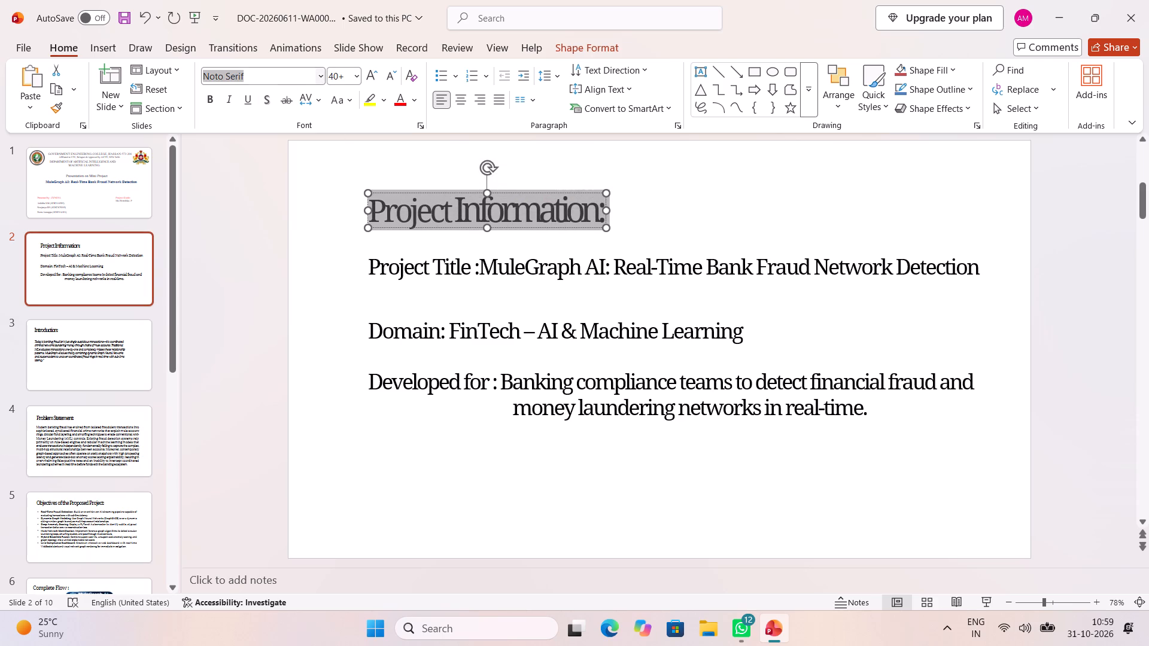
text(tim)
key(Return)
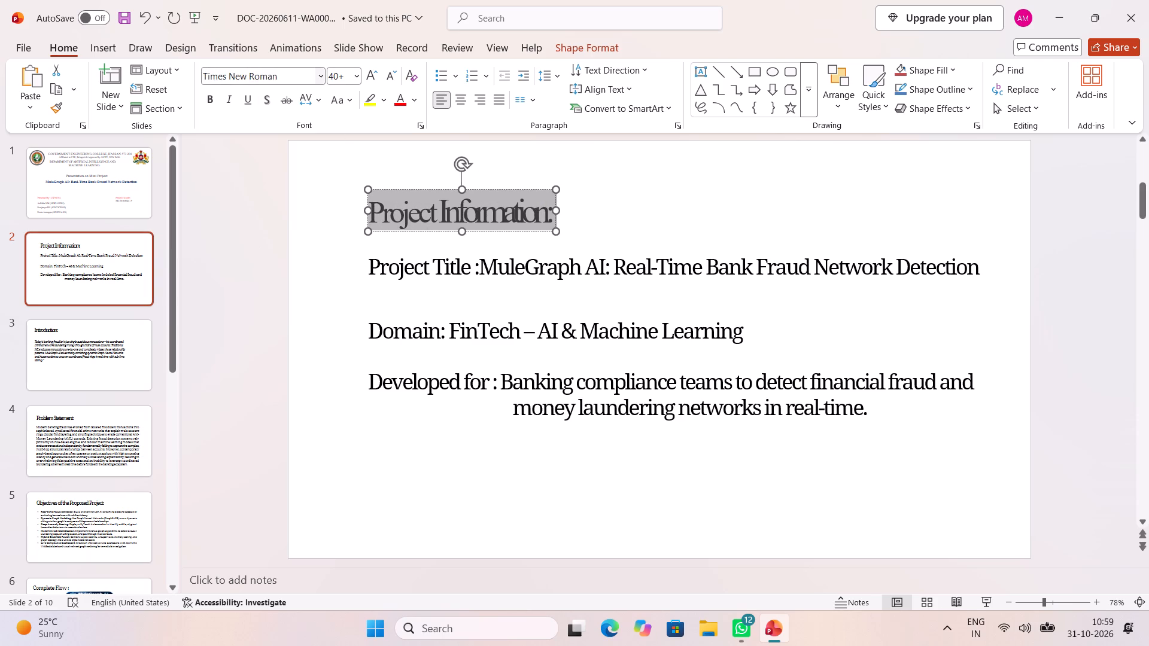
click(311, 93)
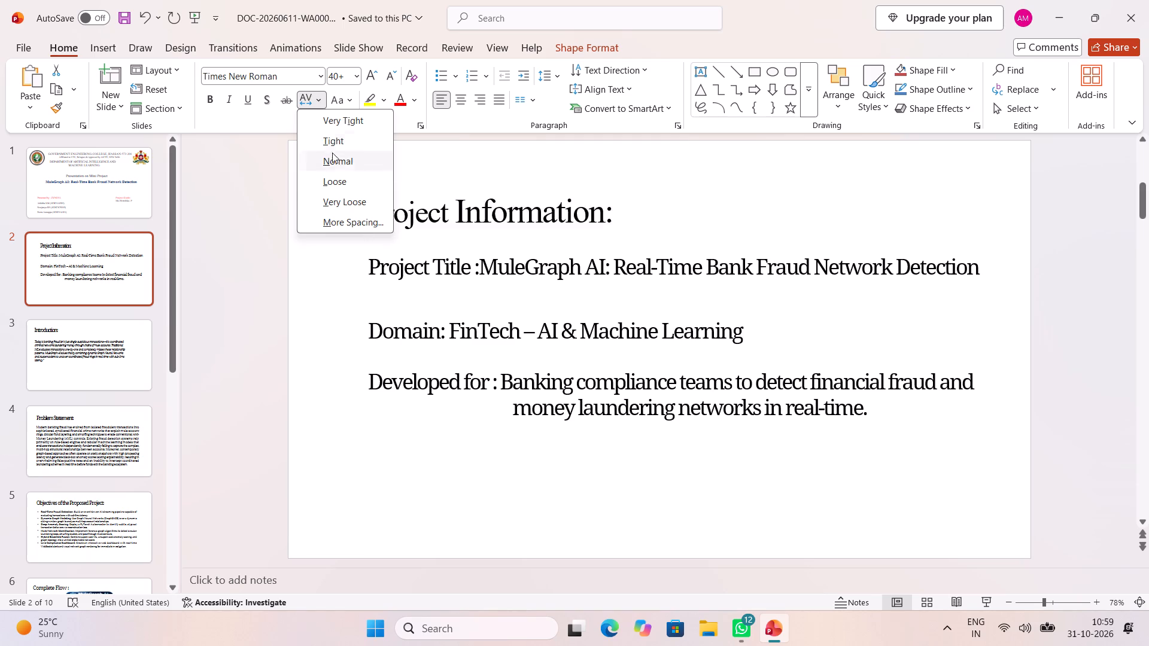
click(336, 153)
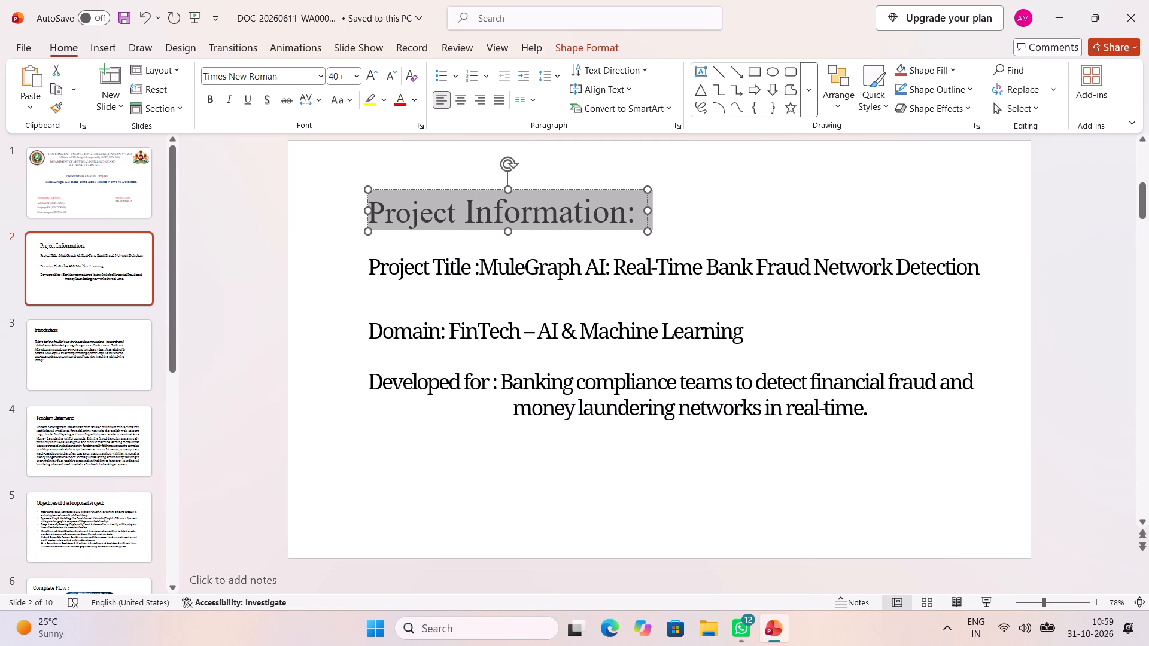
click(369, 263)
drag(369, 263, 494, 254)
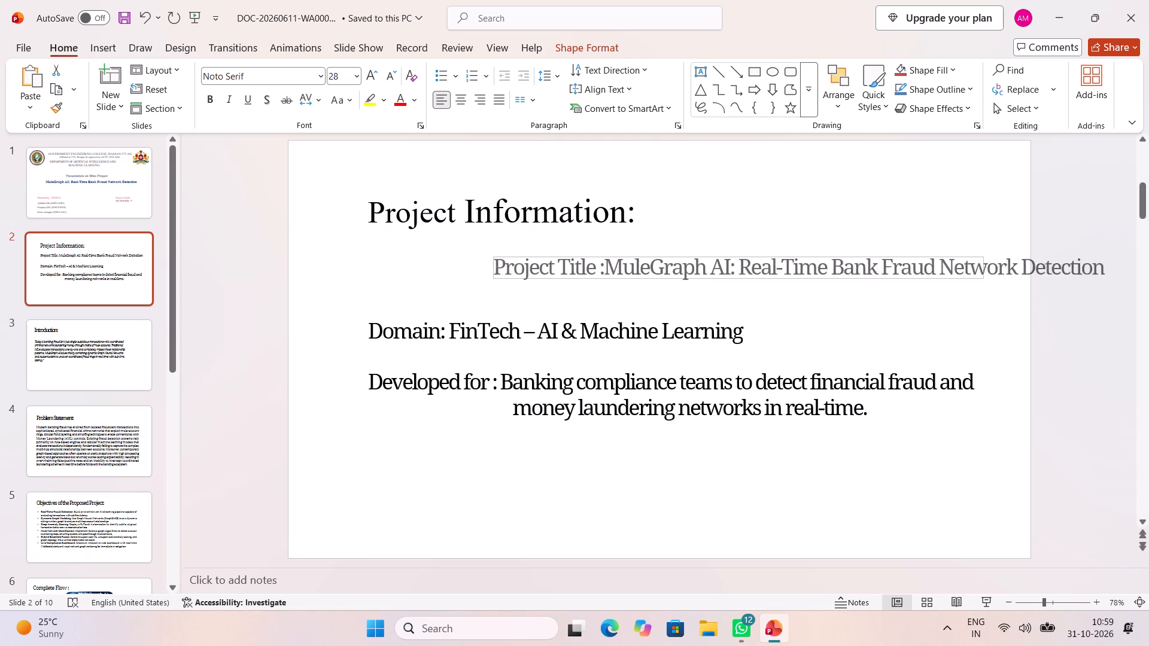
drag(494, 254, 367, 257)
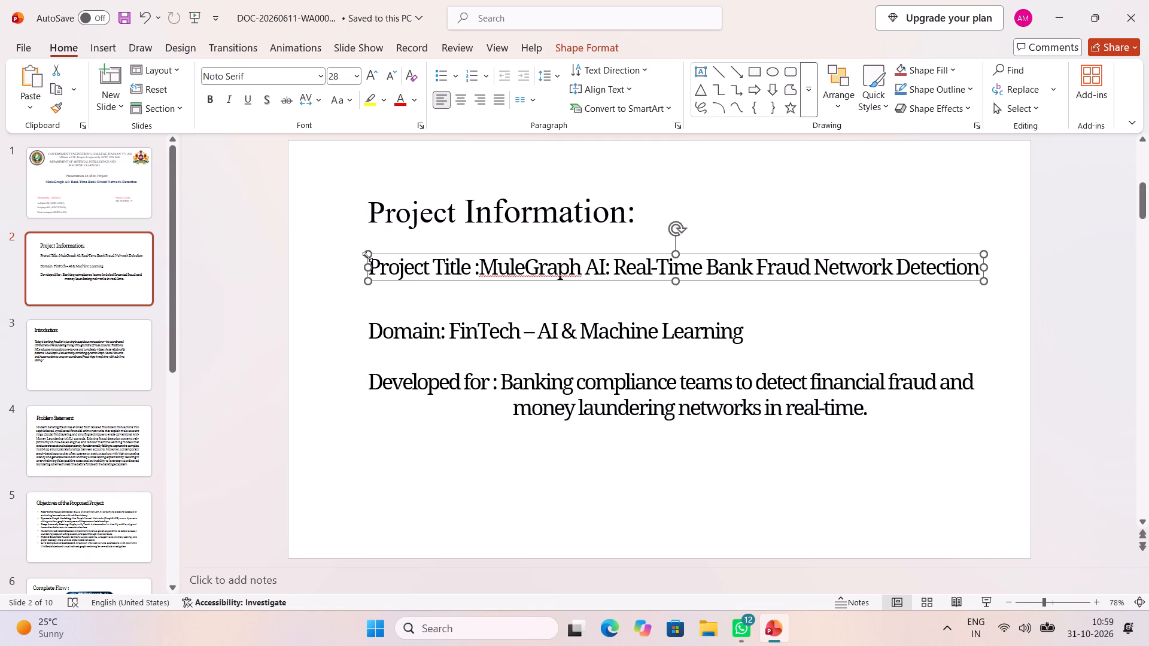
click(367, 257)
Format the whole "Project Title" line on slide 2 in Times New Roman with Normal character spacing.
double_click(978, 266)
drag(978, 266, 630, 264)
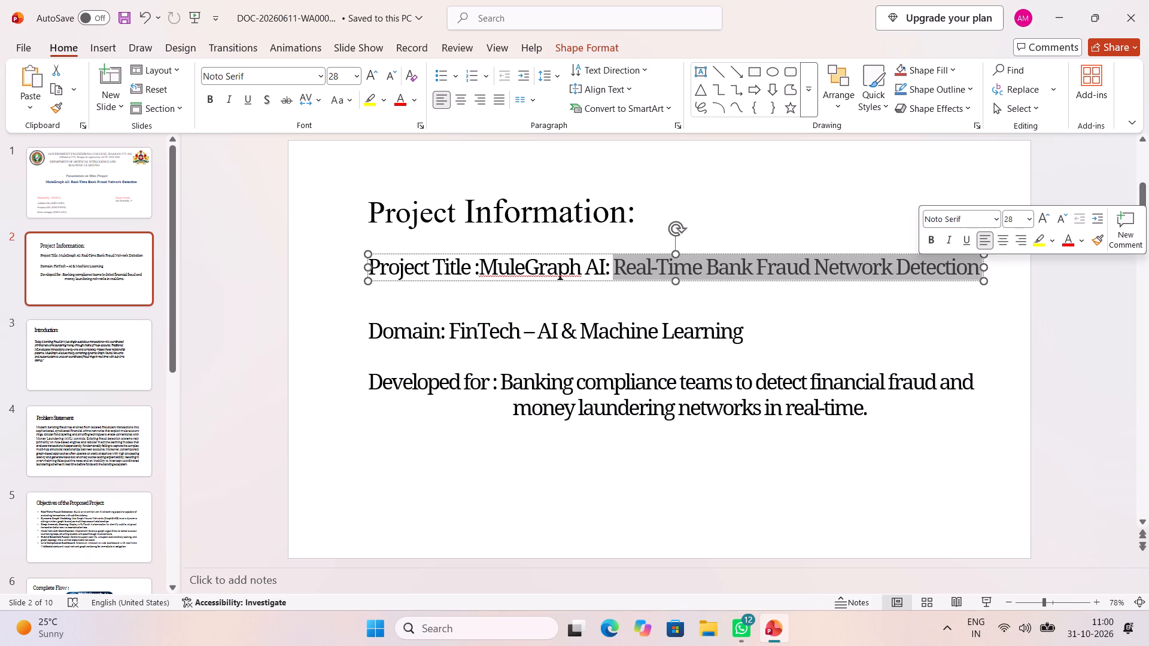
drag(630, 264, 402, 259)
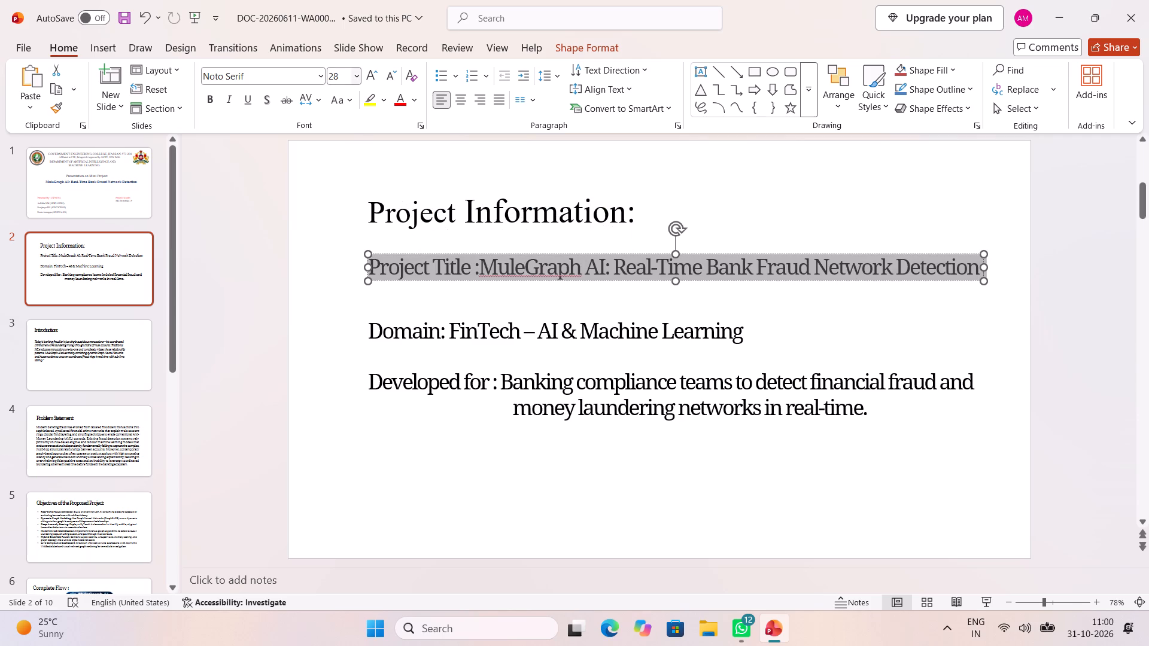
click(314, 80)
text(tim)
key(Return)
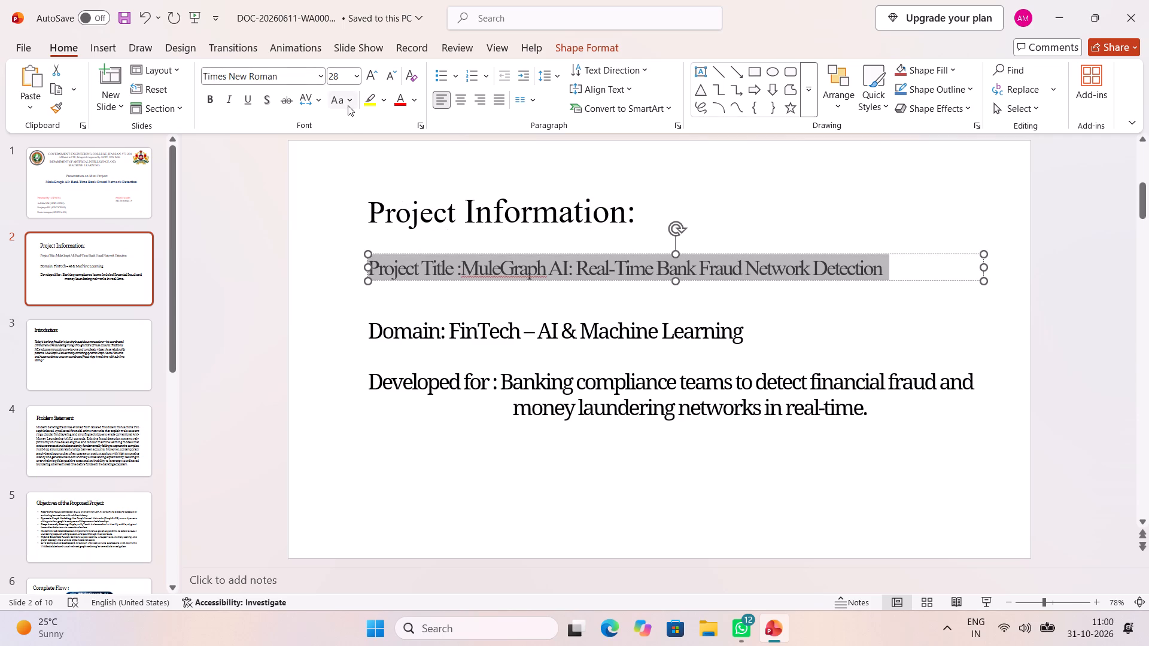
click(316, 94)
click(336, 161)
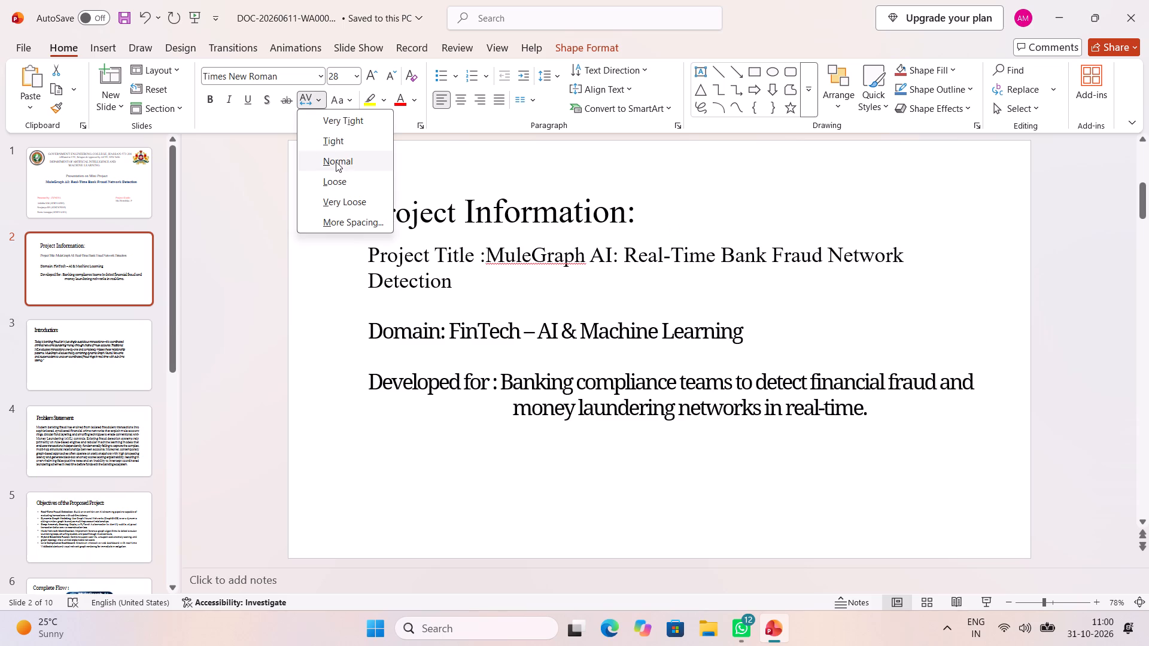
Format the whole "Domain: FinTech – AI & Machine Learning" line on slide 2 in Times New Roman with Normal character spacing.
double_click(371, 331)
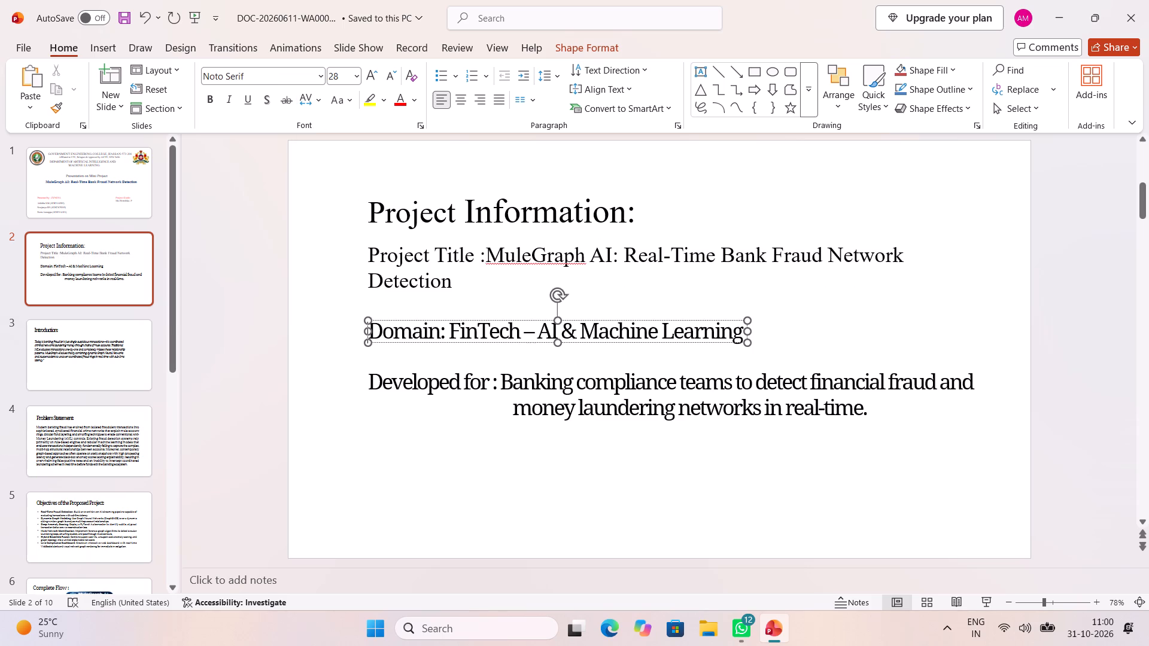
drag(371, 331, 370, 324)
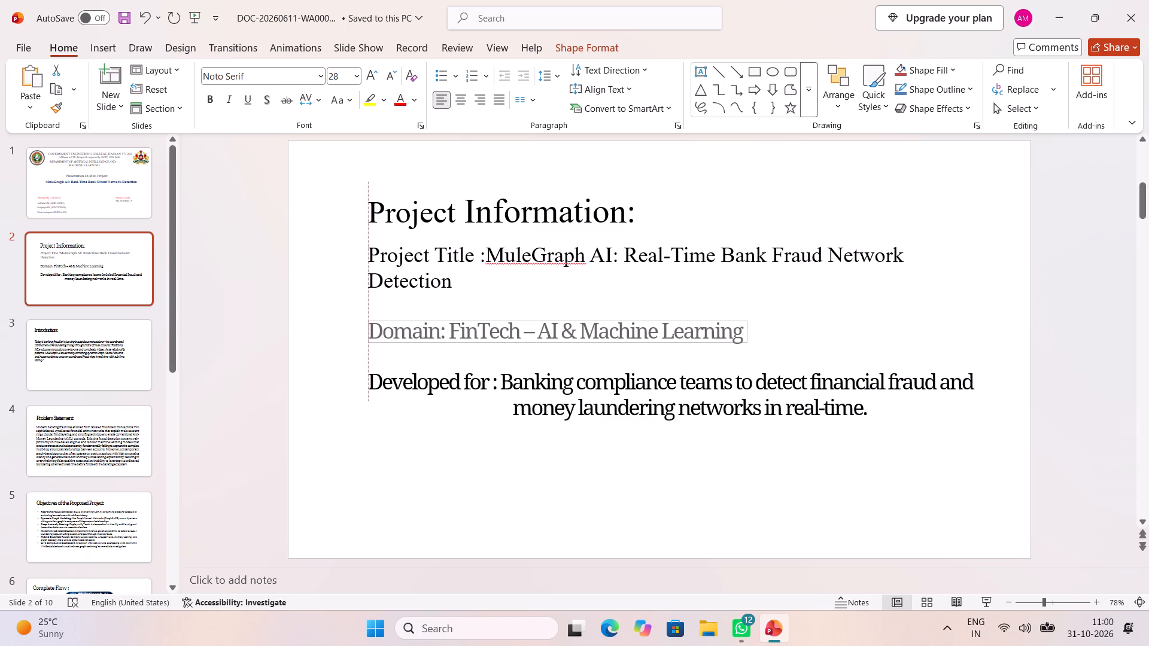
drag(370, 324, 371, 324)
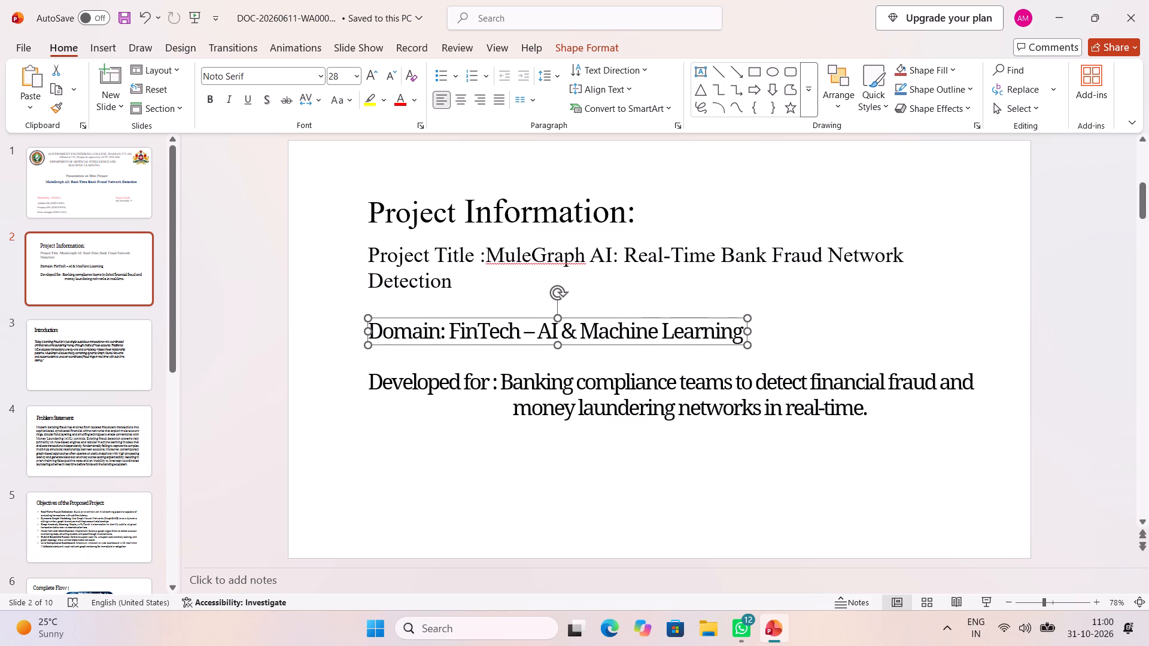
click(740, 328)
drag(740, 328, 420, 318)
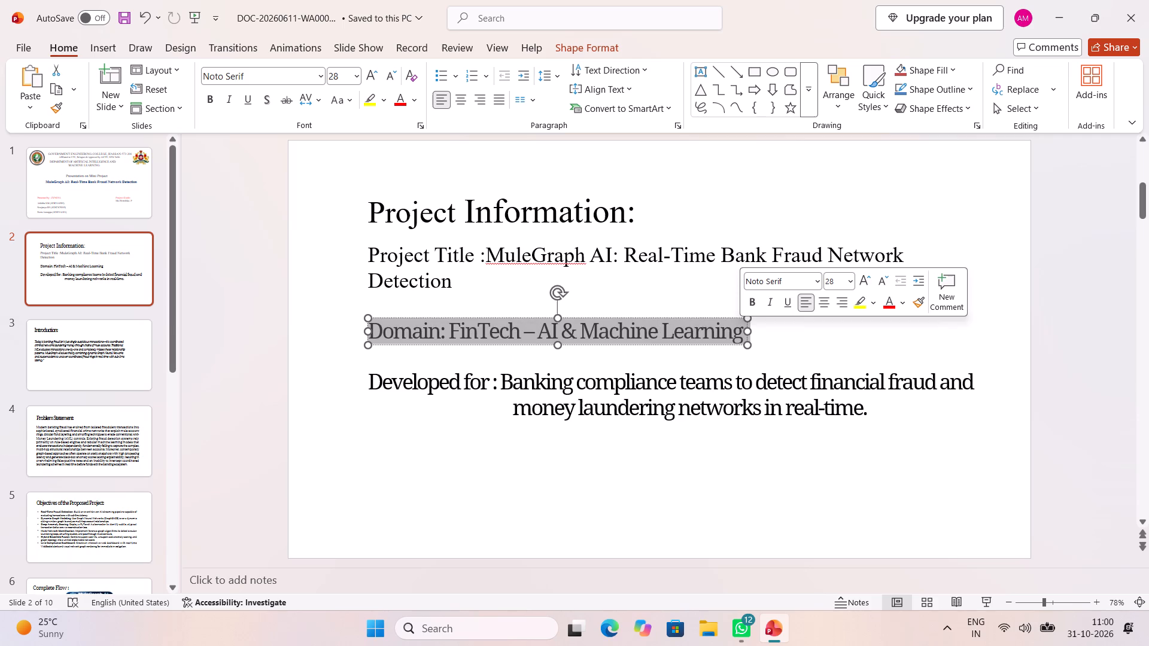
drag(420, 318, 421, 317)
click(311, 102)
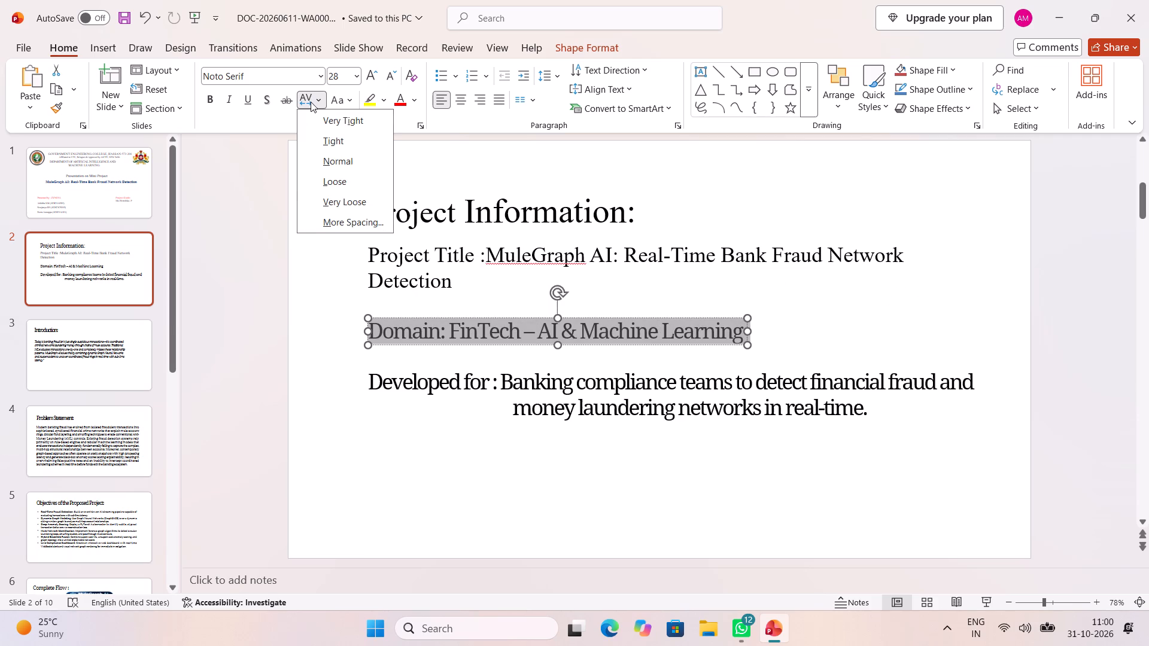
click(337, 161)
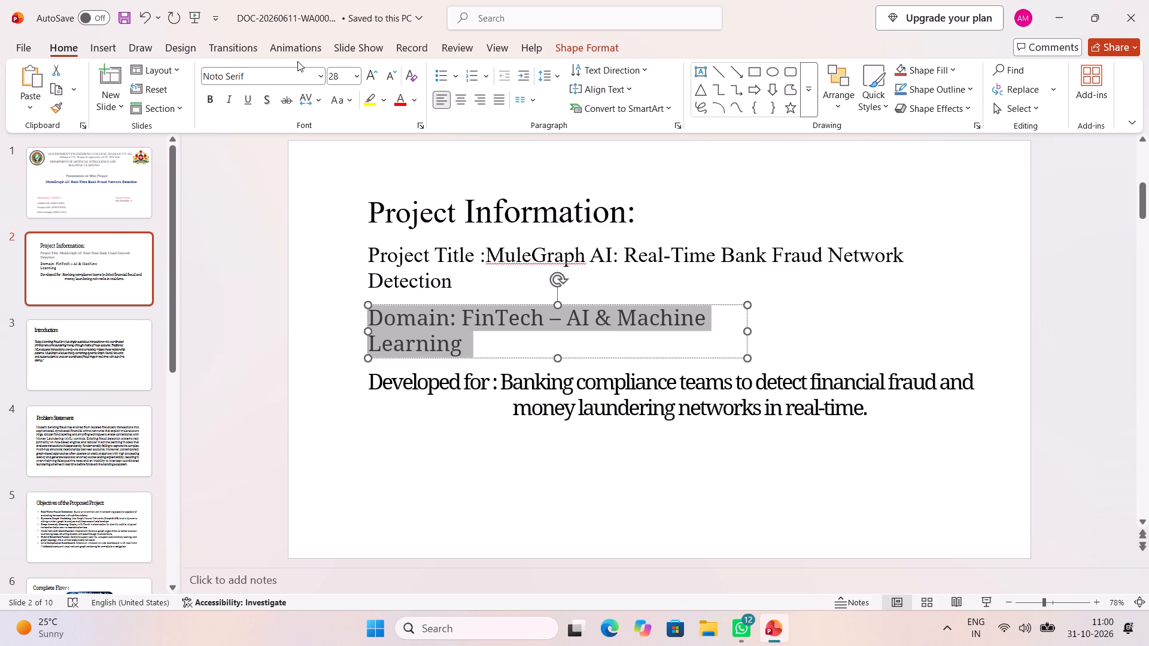
click(300, 74)
text(tim)
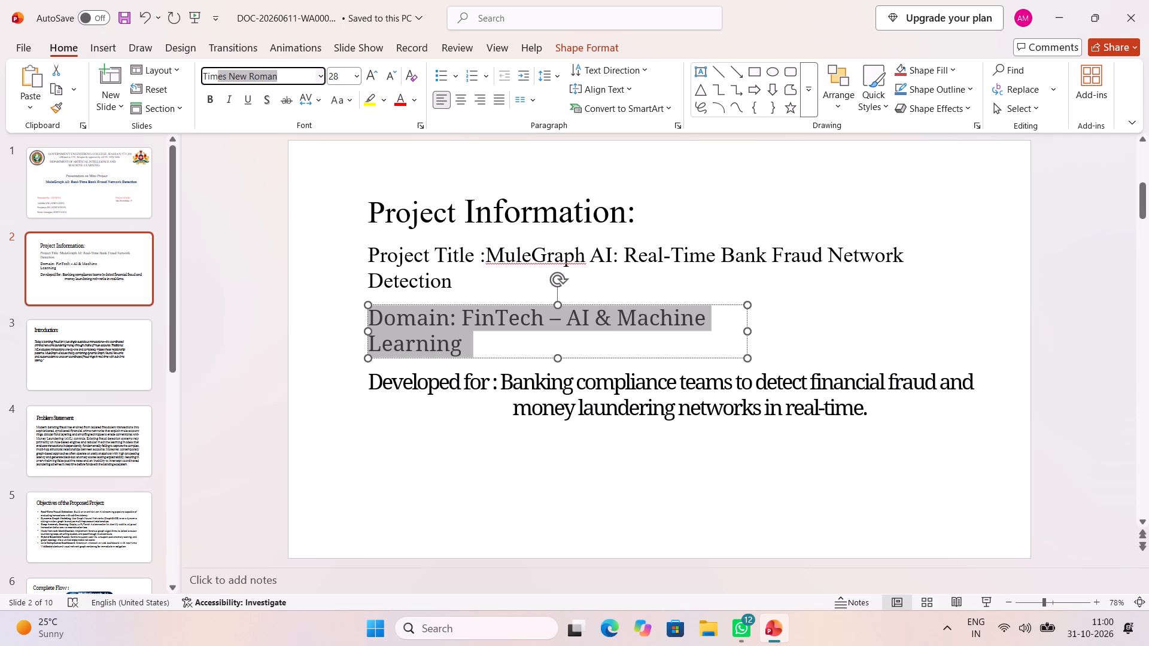
key(Return)
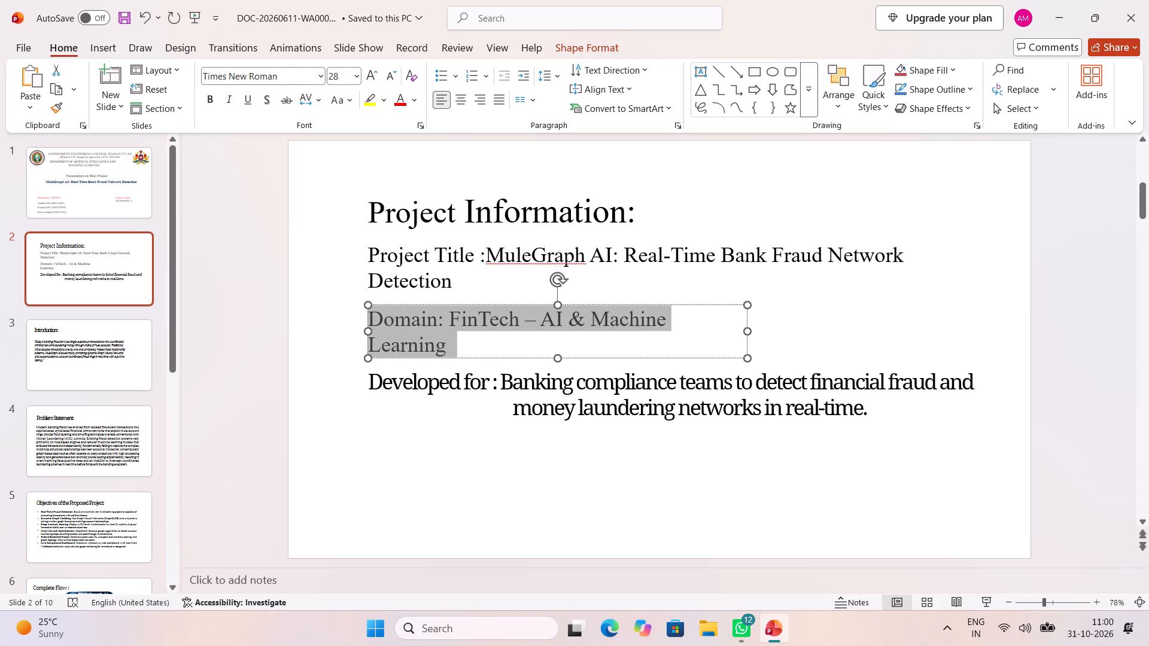
Widen the "Domain" text box slightly so that its text fits on a single line.
drag(746, 335, 765, 337)
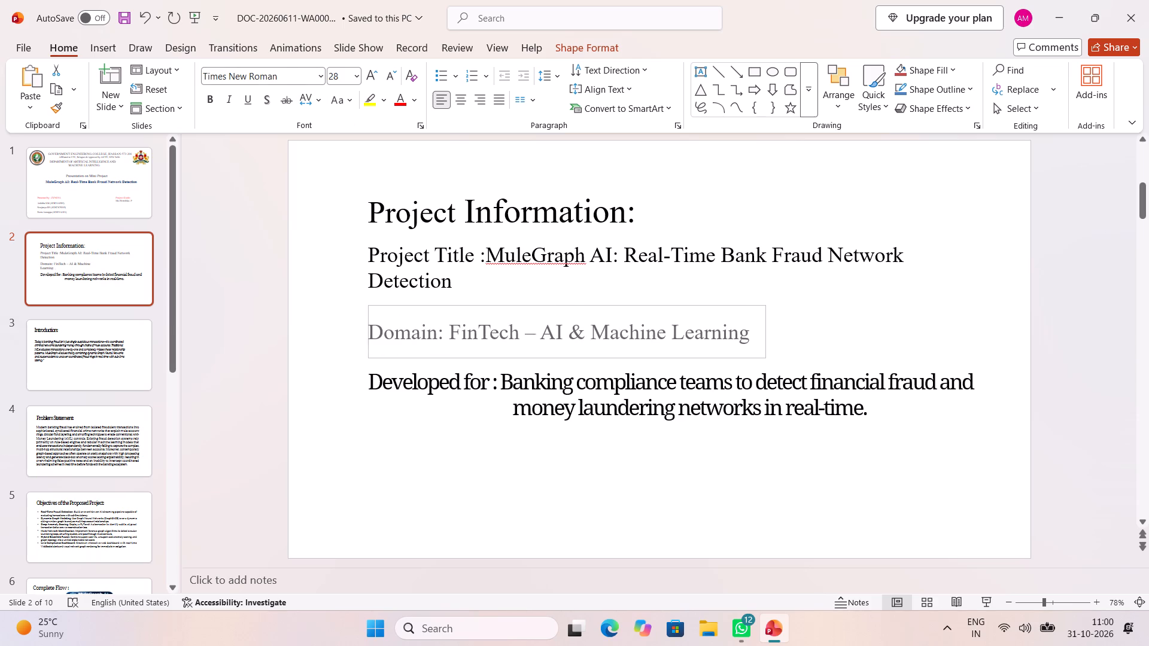
drag(765, 337, 768, 334)
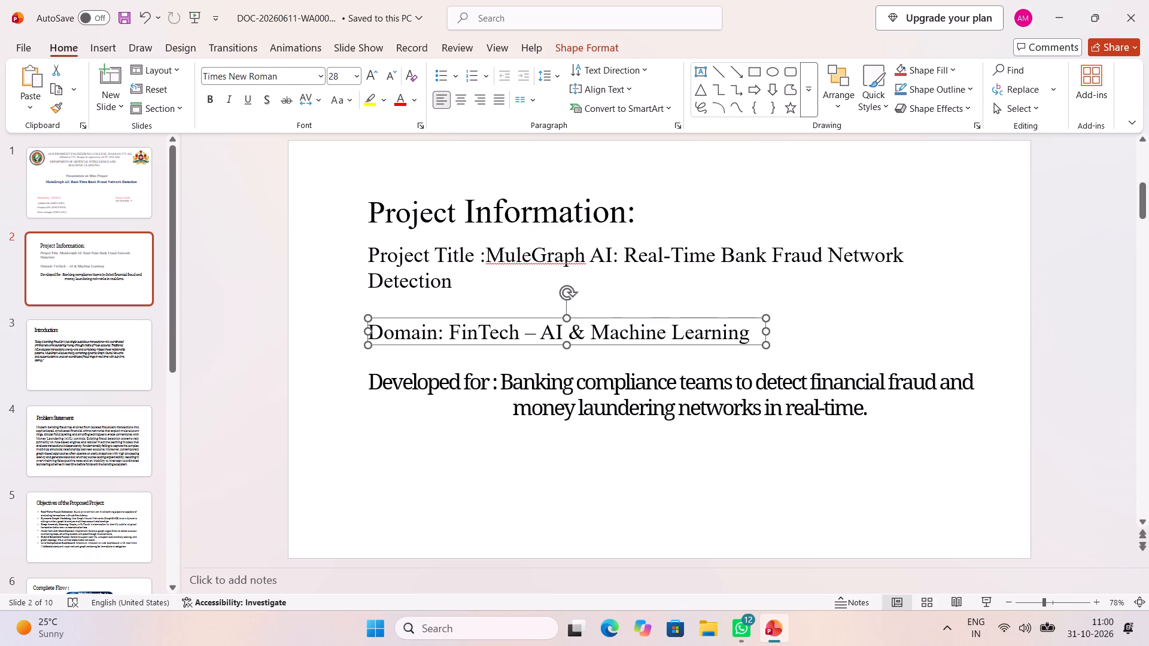
Format the "Developed for : Banking compliance teams to detect financial fraud and" line in Times New Roman with Normal character spacing.
click(469, 372)
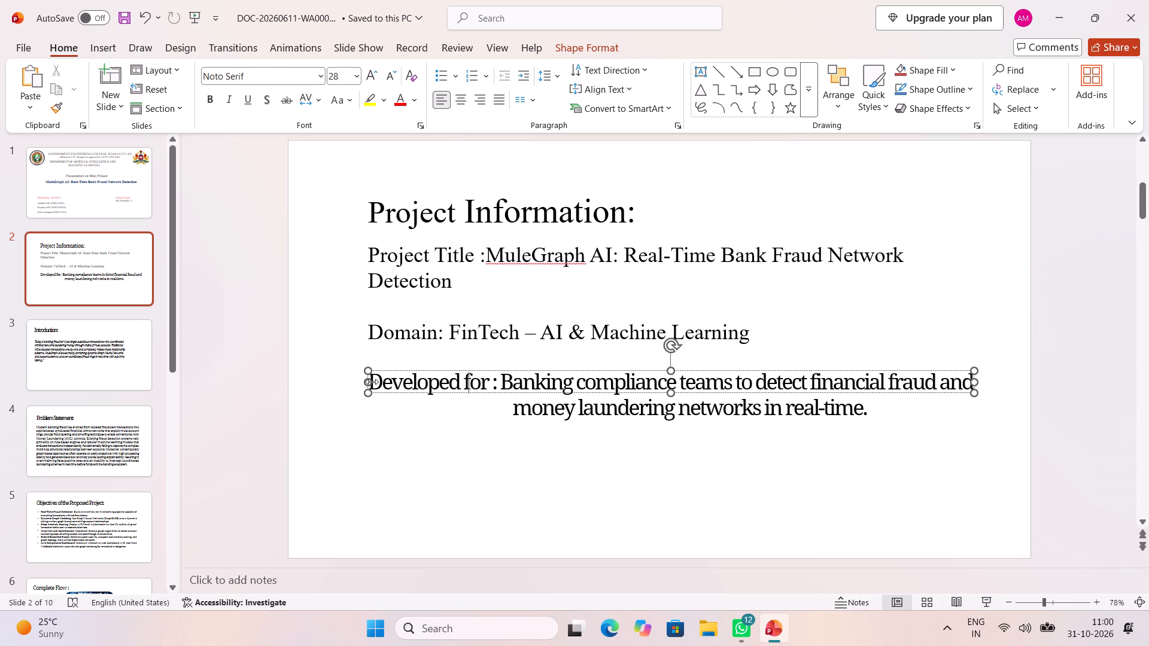
click(372, 382)
click(372, 382)
drag(372, 382, 377, 377)
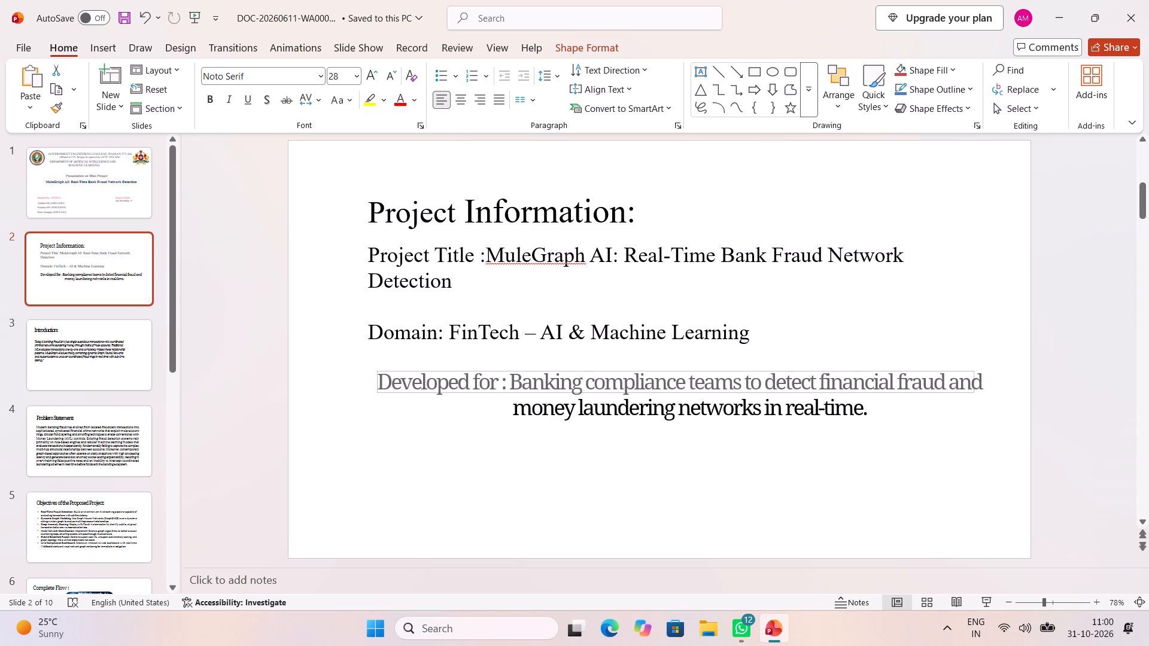
drag(377, 377, 370, 376)
double_click(371, 377)
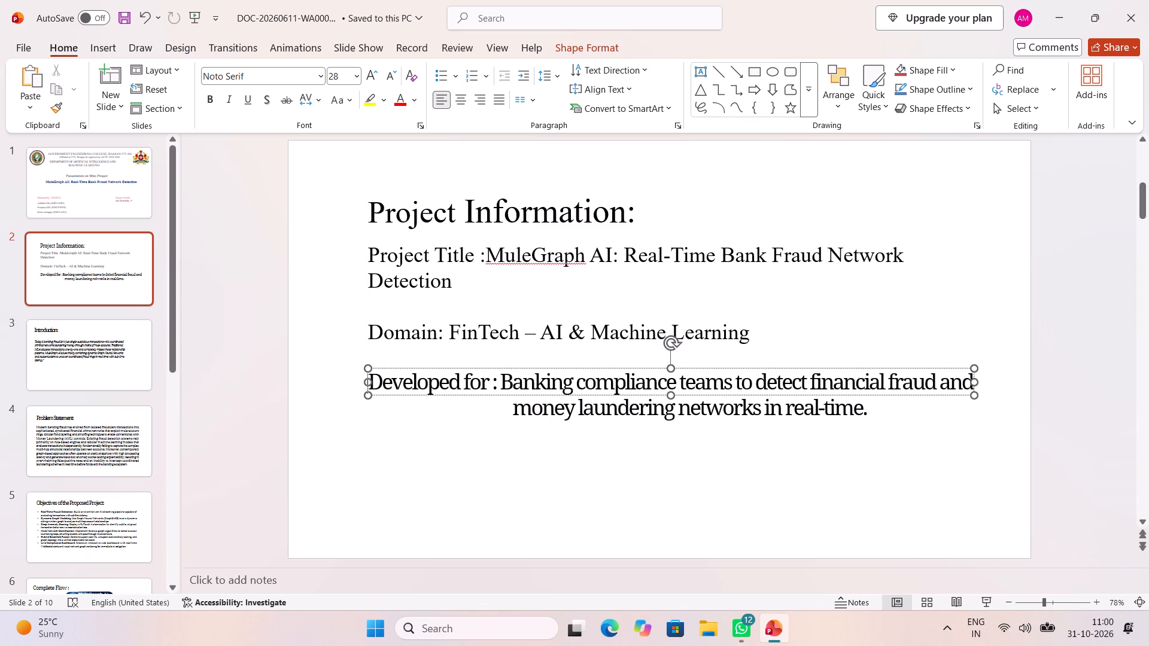
drag(371, 377, 836, 383)
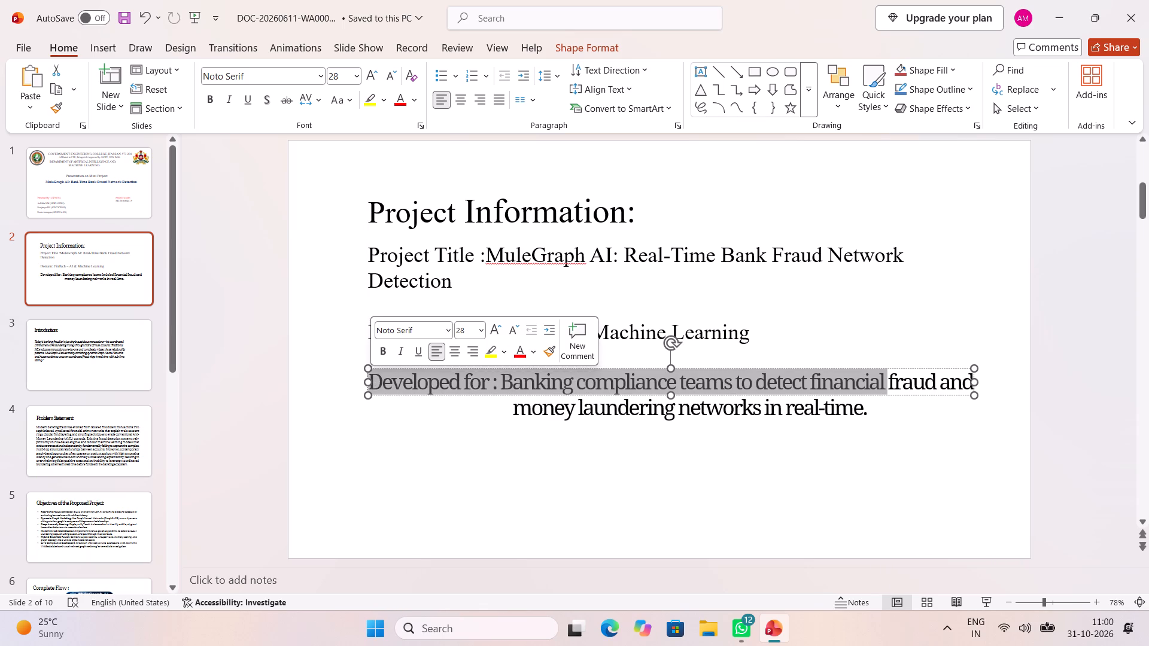
drag(836, 383, 992, 385)
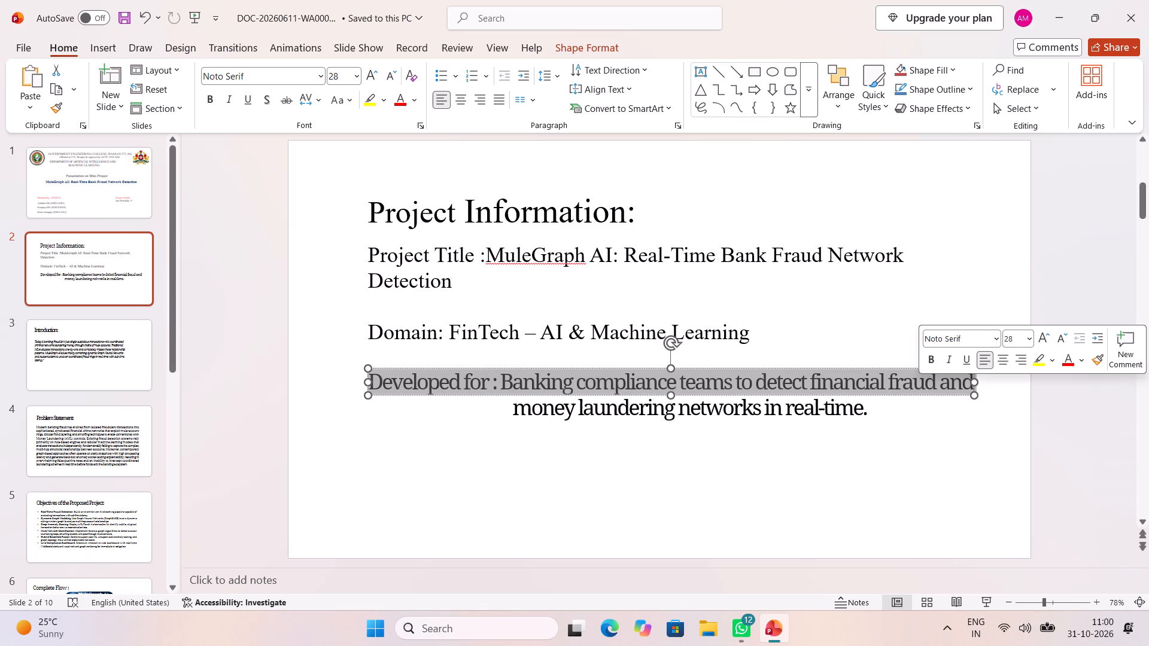
click(295, 74)
text(tim)
key(Return)
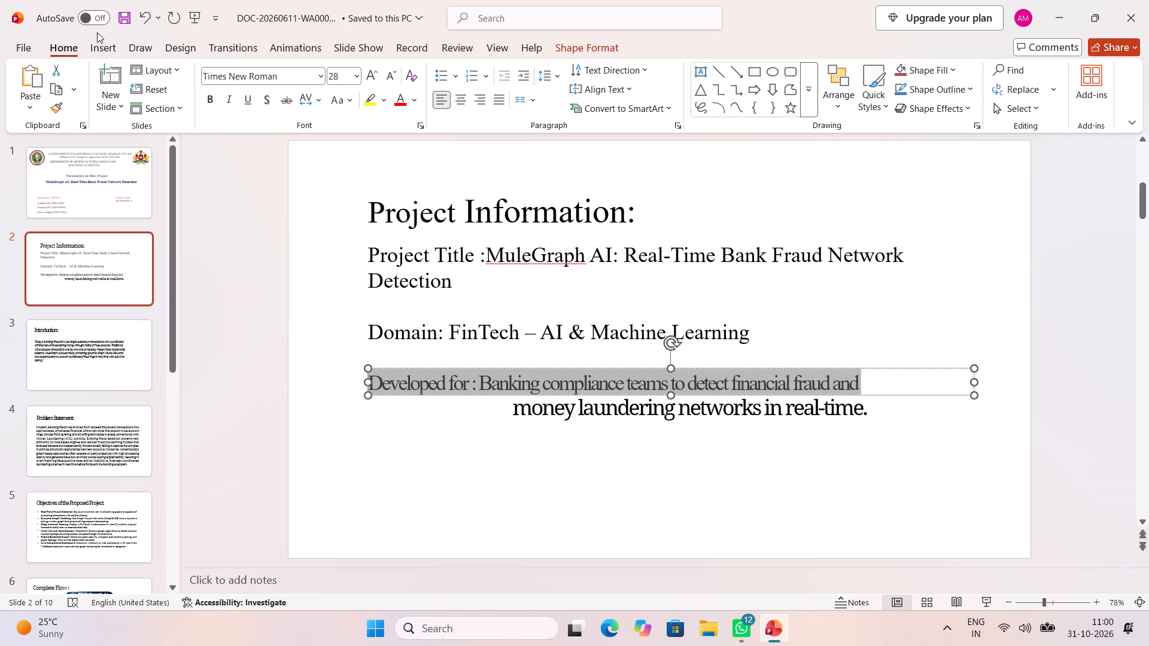
click(321, 100)
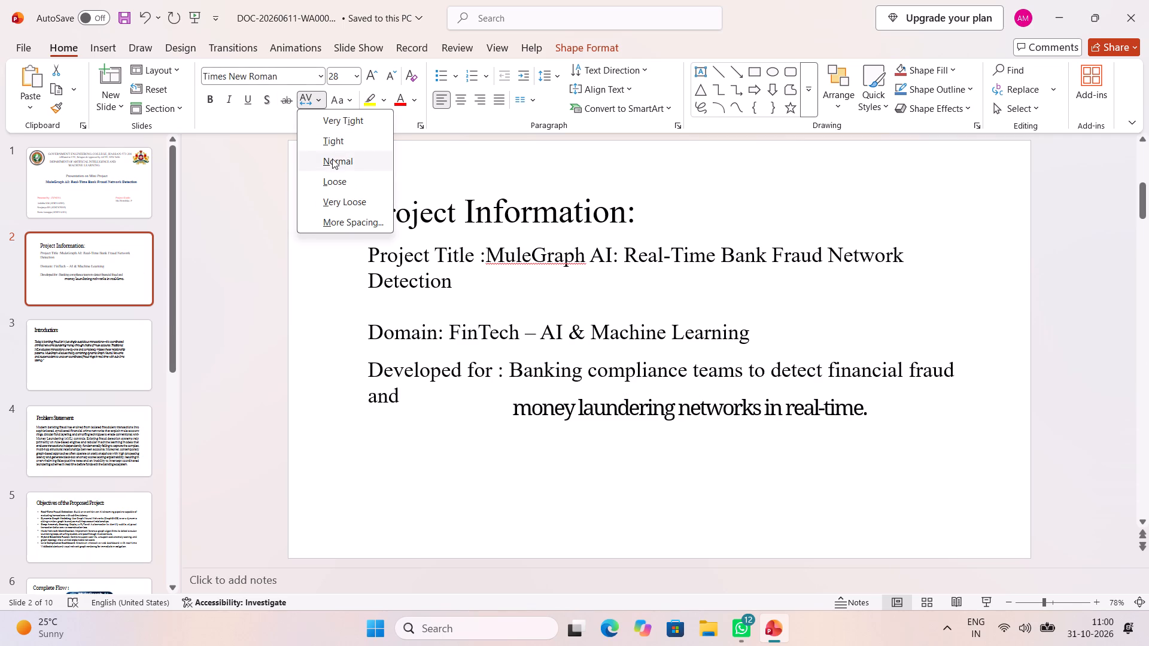
click(332, 159)
Move the "money laundering networks in real-time." text box up beside the word "and" so the sentence reads on continuously.
click(557, 410)
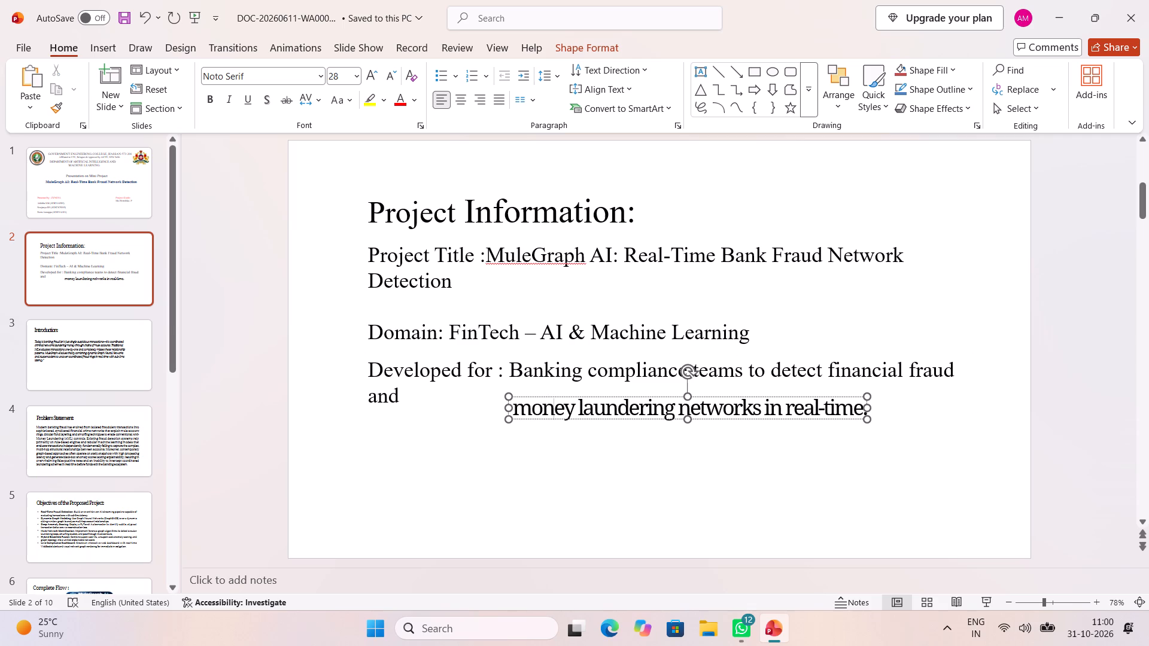
drag(689, 406, 616, 405)
click(616, 405)
drag(618, 398, 518, 388)
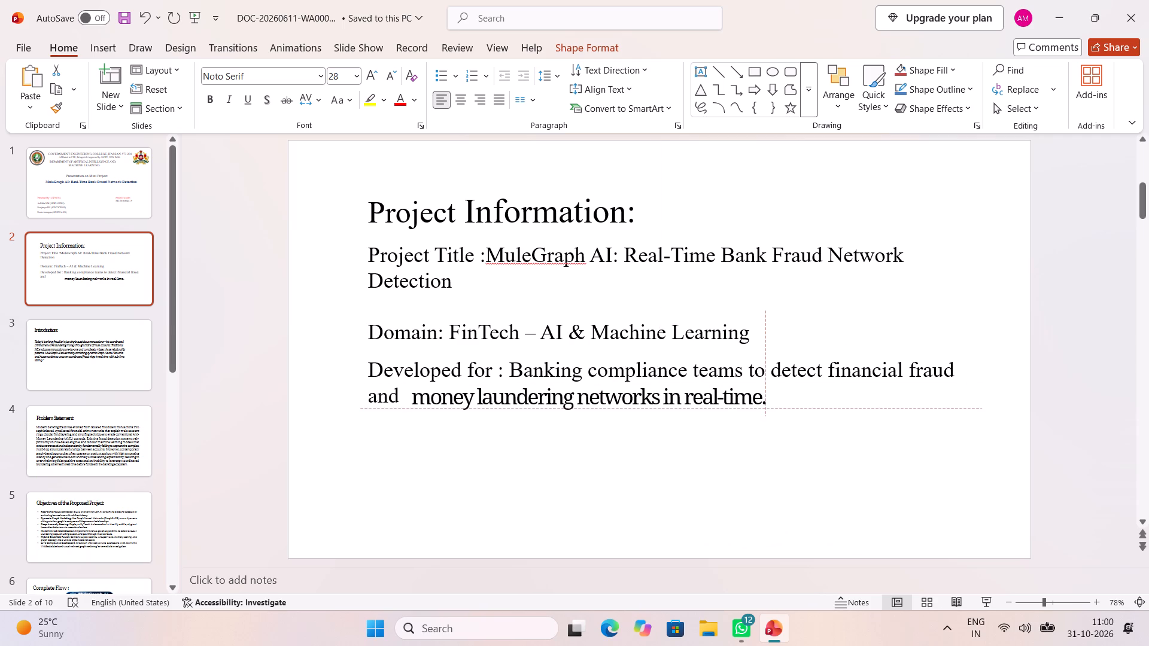
drag(518, 388, 517, 386)
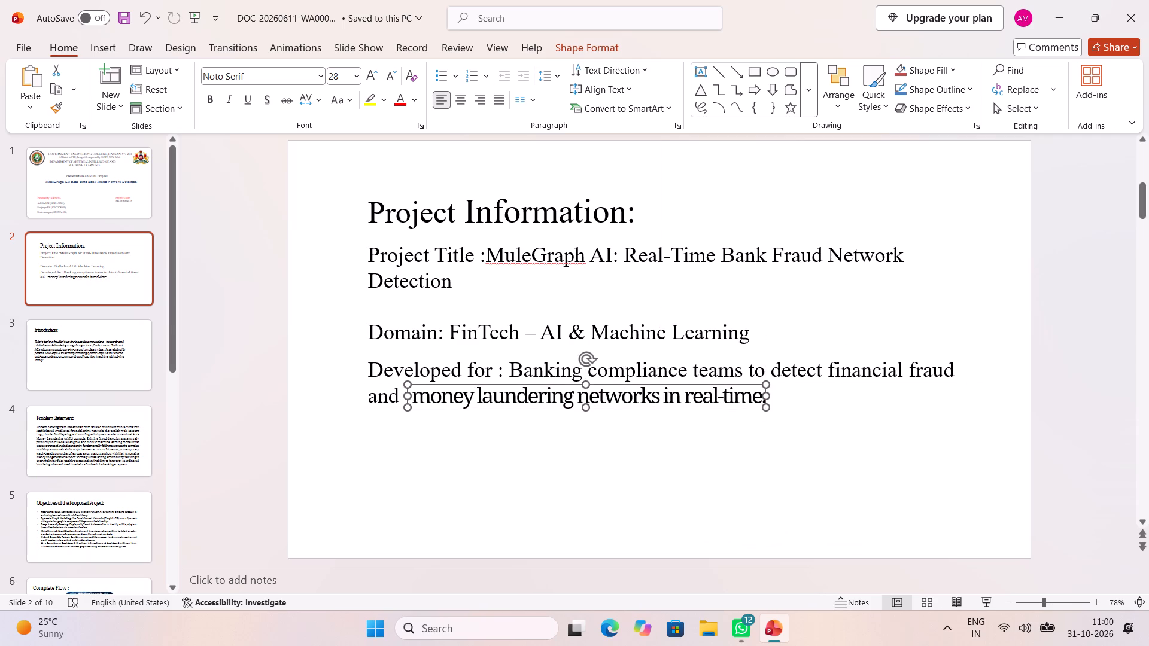
Format the text "money laundering networks in real-time" in Times New Roman with Normal character spacing.
click(414, 394)
drag(414, 394, 491, 400)
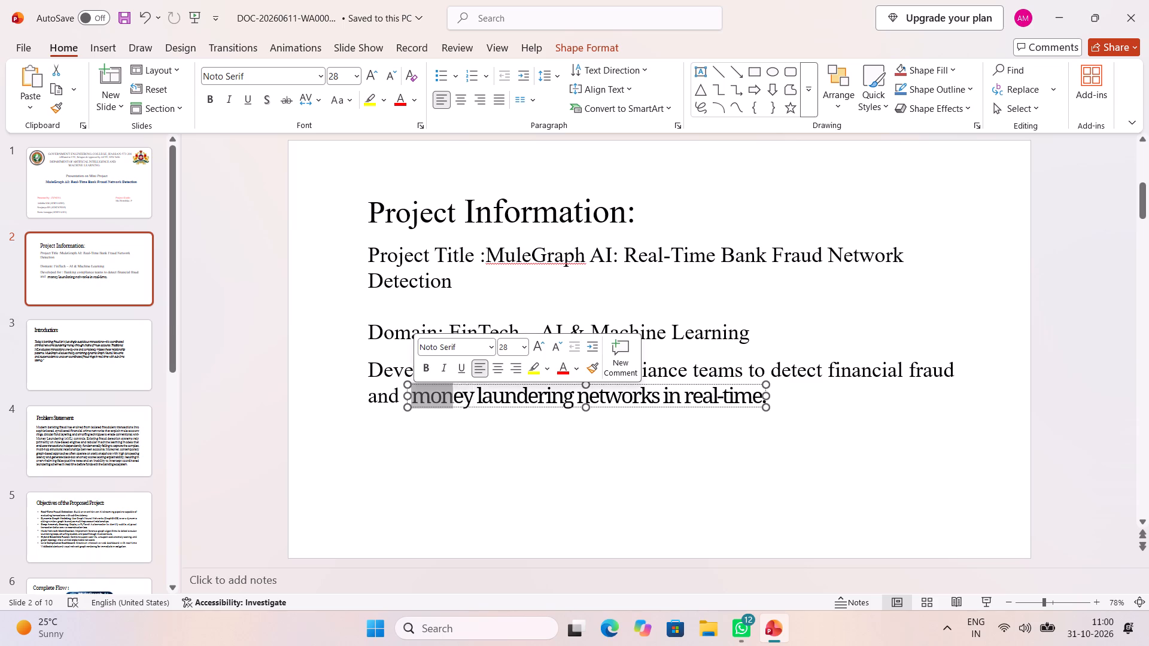
drag(491, 400, 754, 415)
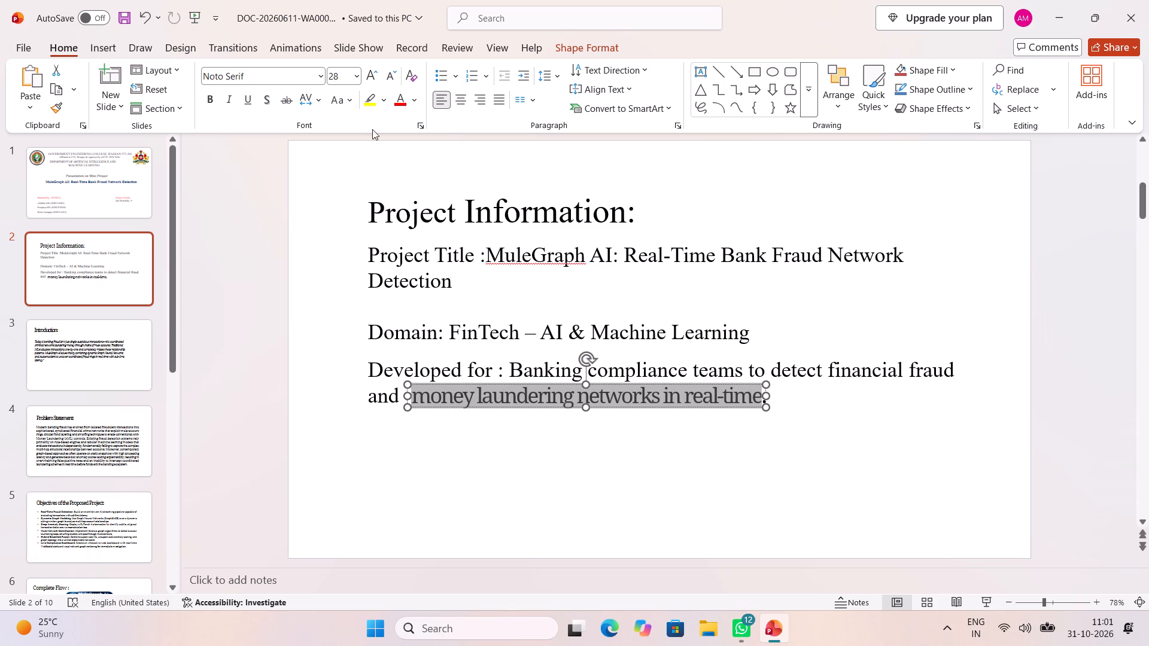
click(301, 74)
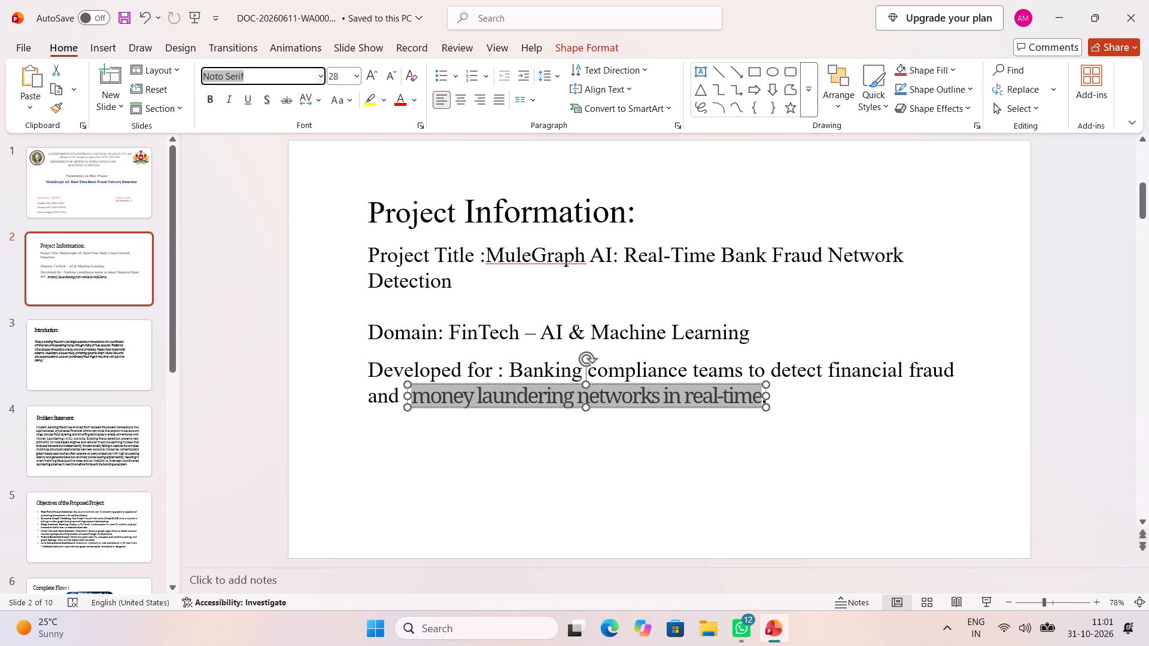
click(301, 74)
click(319, 77)
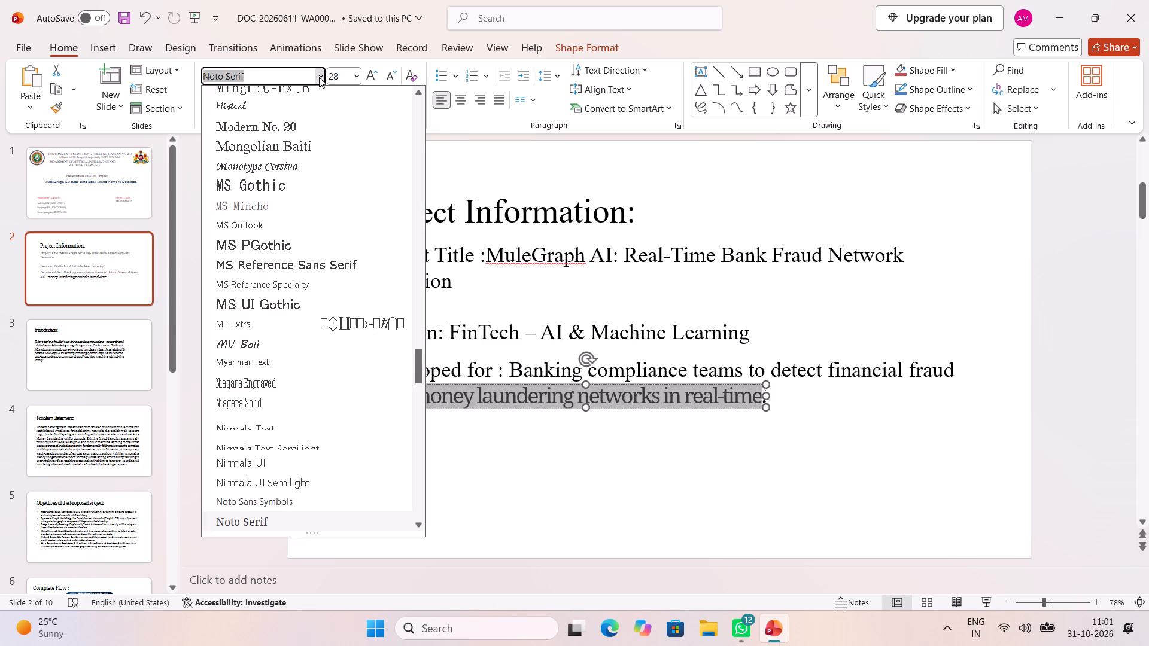
text(tim)
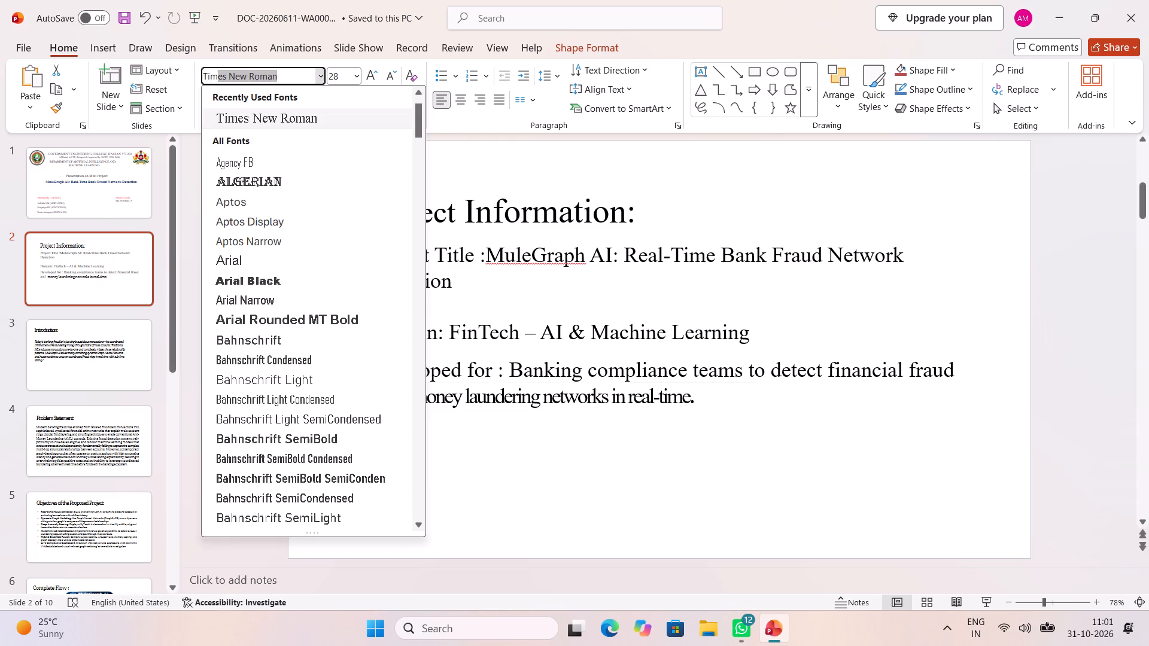
key(Return)
click(314, 99)
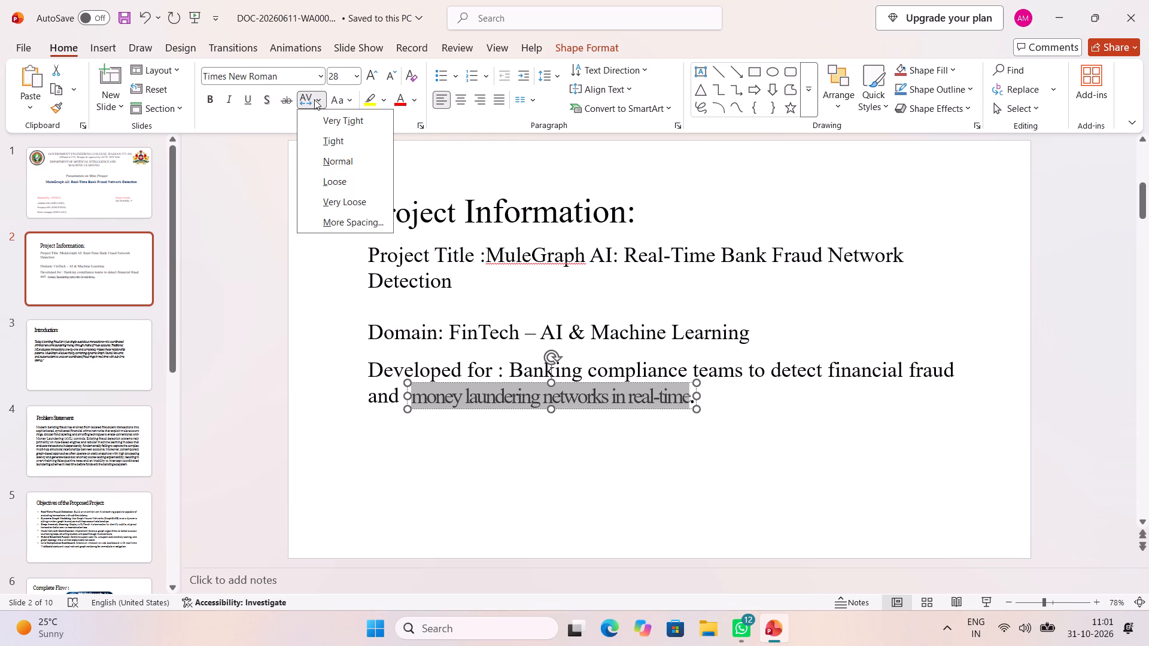
click(336, 158)
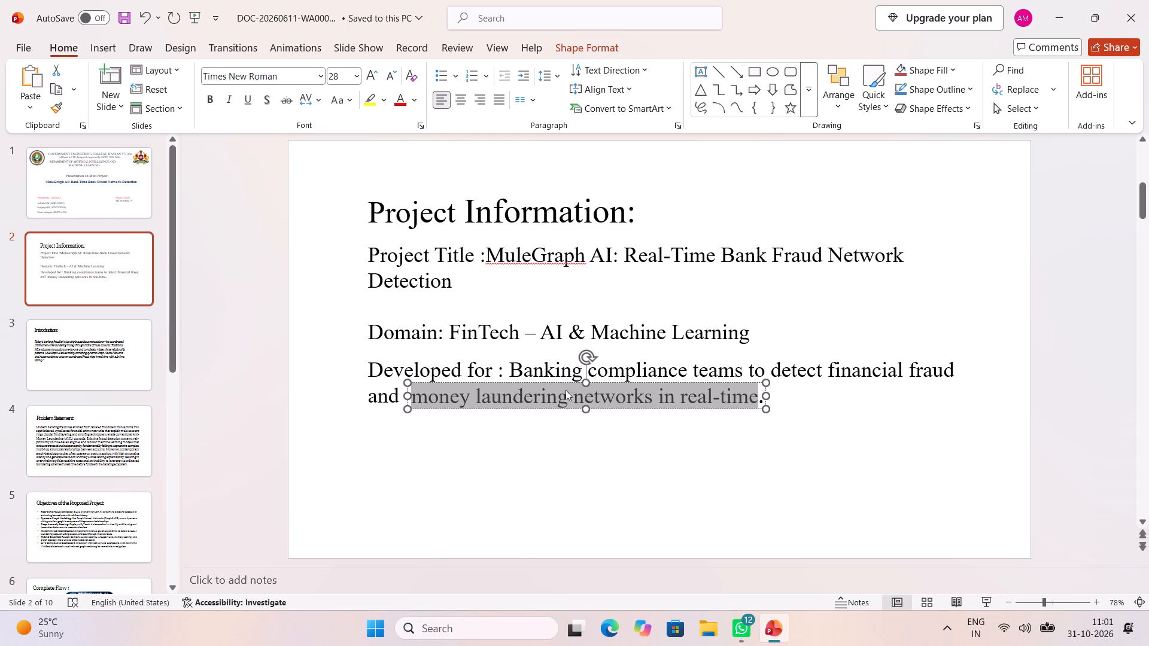
click(598, 451)
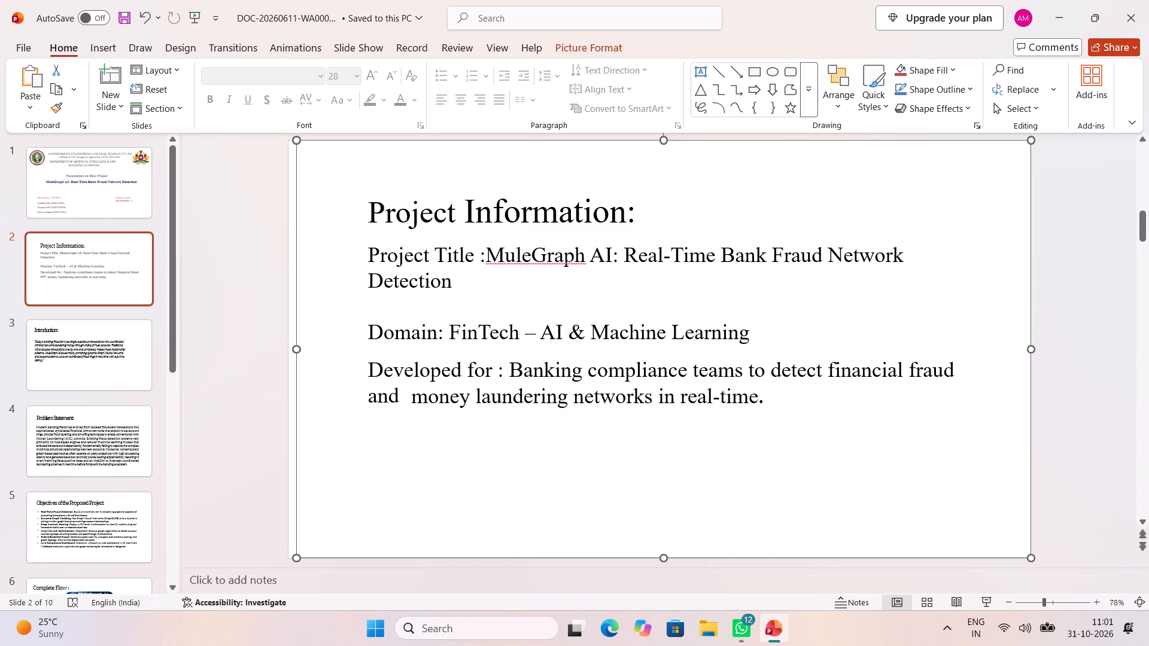
Delete the leading space before "money" in the "money laundering networks in real-time." text box.
click(413, 395)
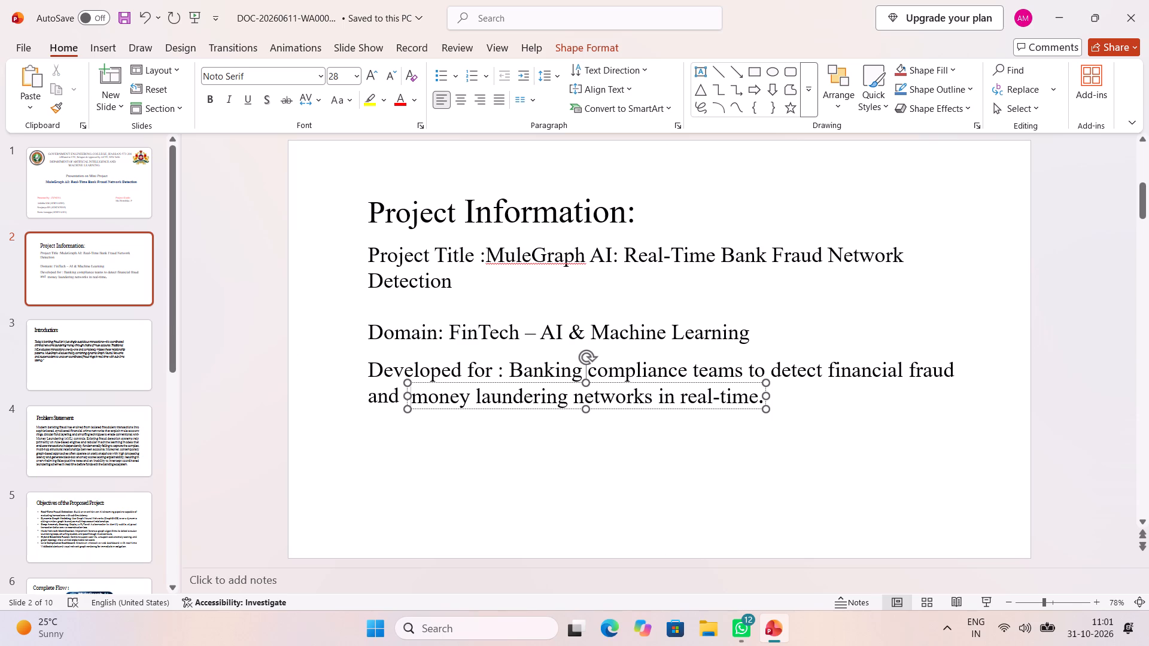
key(BackSpace)
Format the "Introduction:" heading on slide 3 in Times New Roman with Normal character spacing.
click(132, 347)
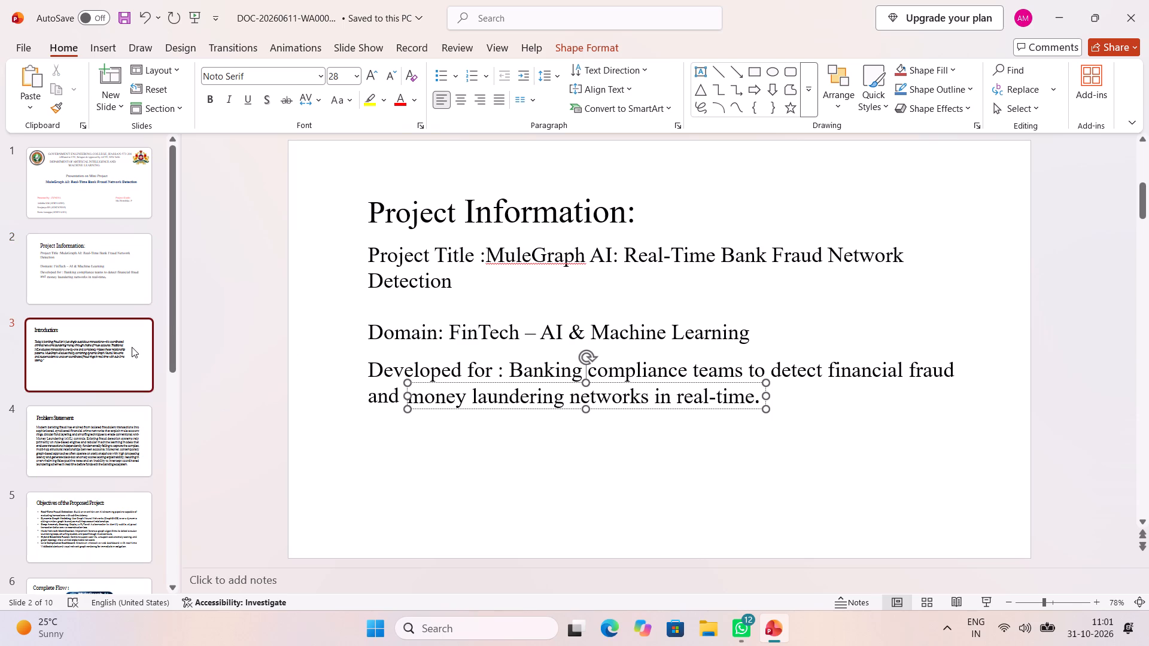
click(472, 197)
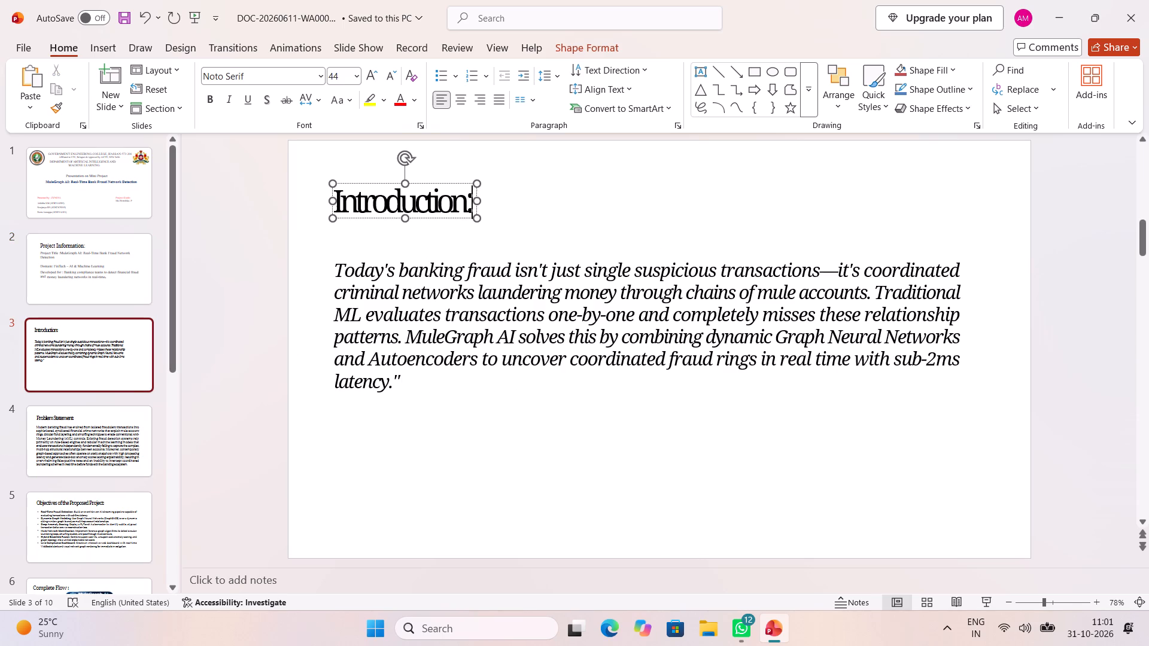
drag(472, 197, 328, 207)
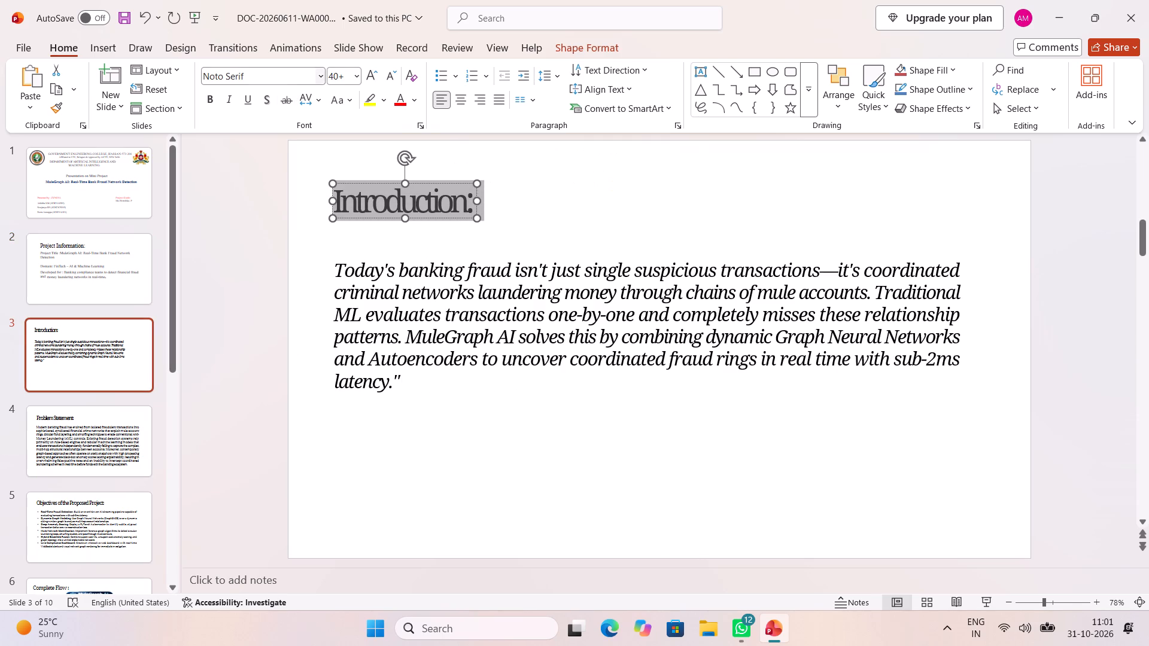
click(297, 78)
text(tim)
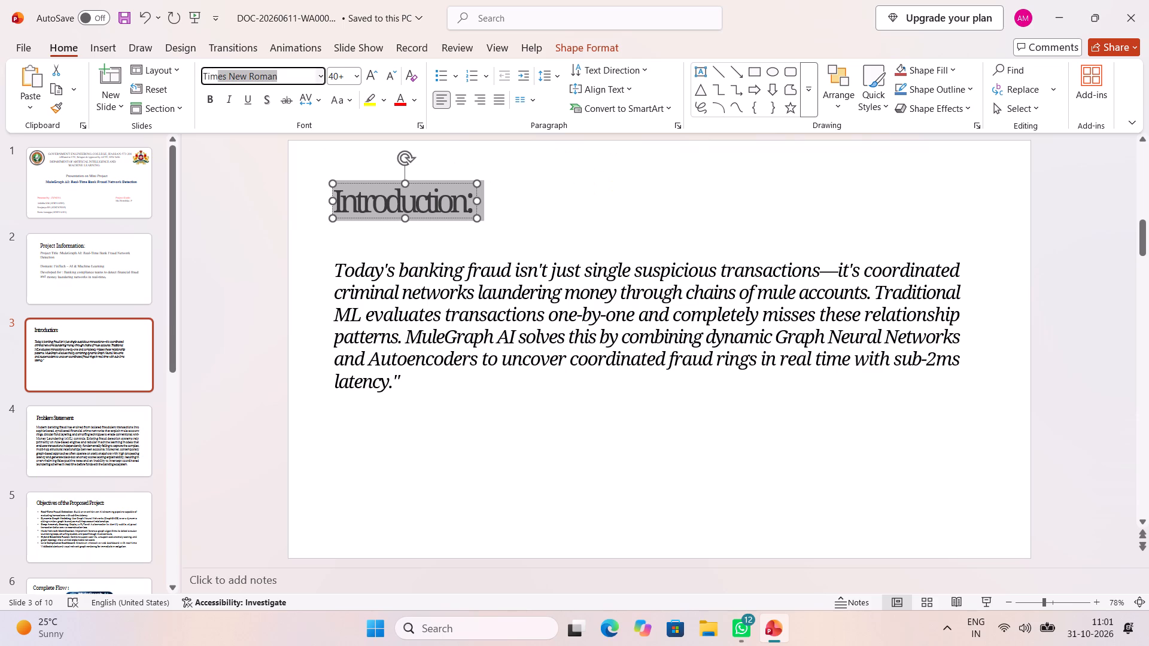
key(Return)
click(308, 97)
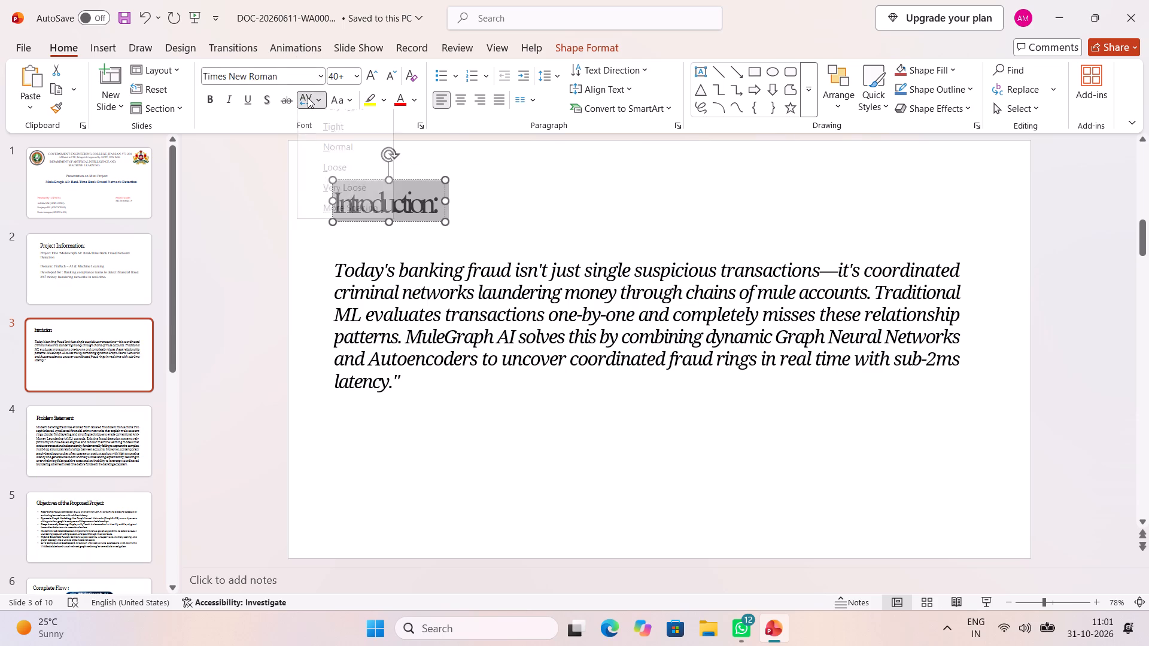
click(336, 161)
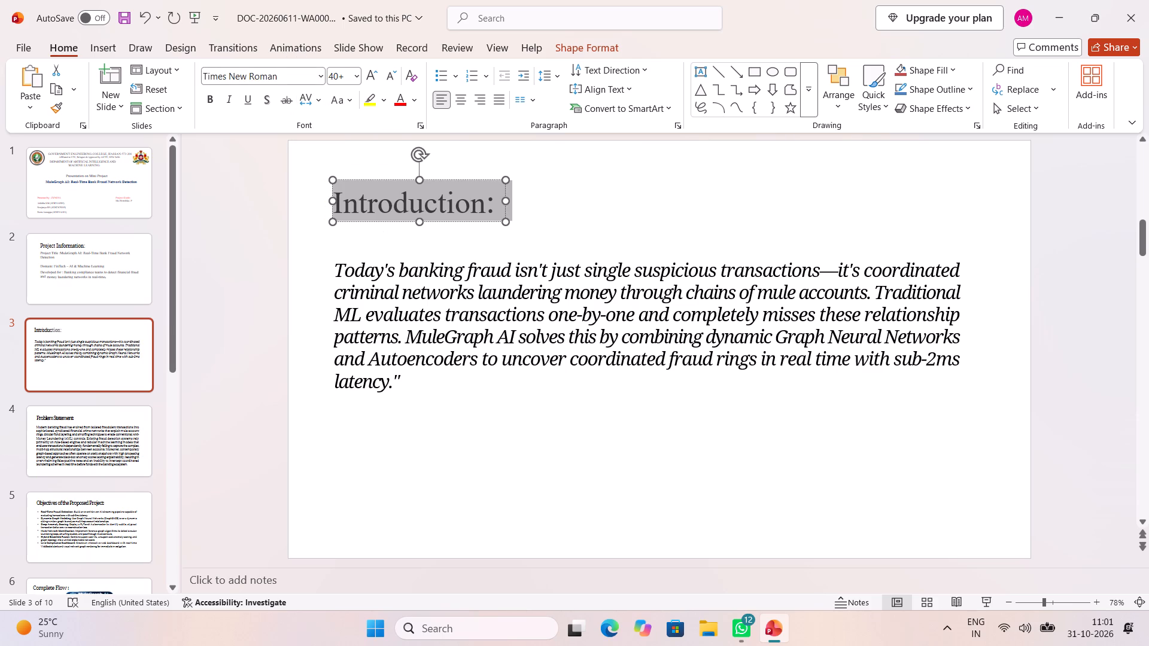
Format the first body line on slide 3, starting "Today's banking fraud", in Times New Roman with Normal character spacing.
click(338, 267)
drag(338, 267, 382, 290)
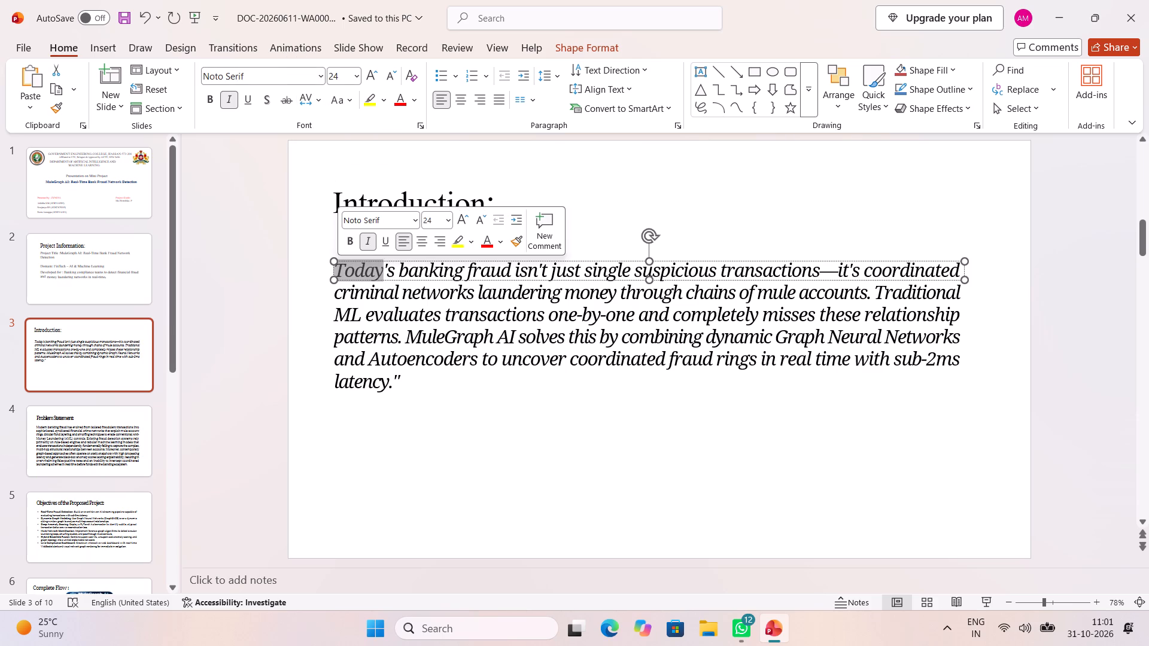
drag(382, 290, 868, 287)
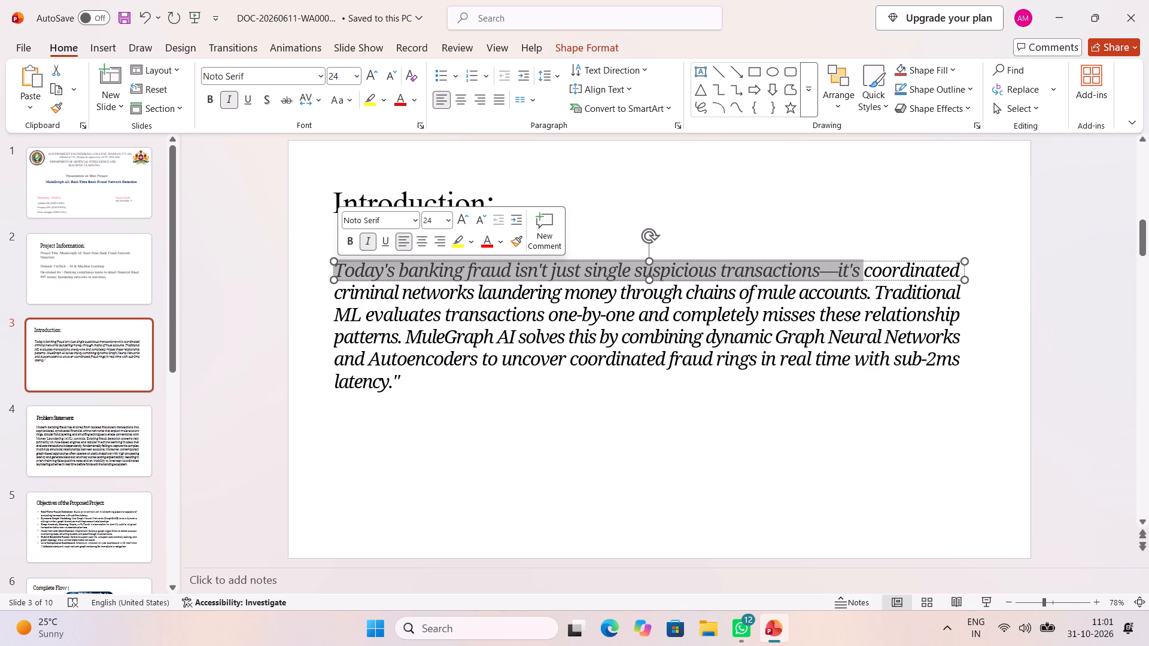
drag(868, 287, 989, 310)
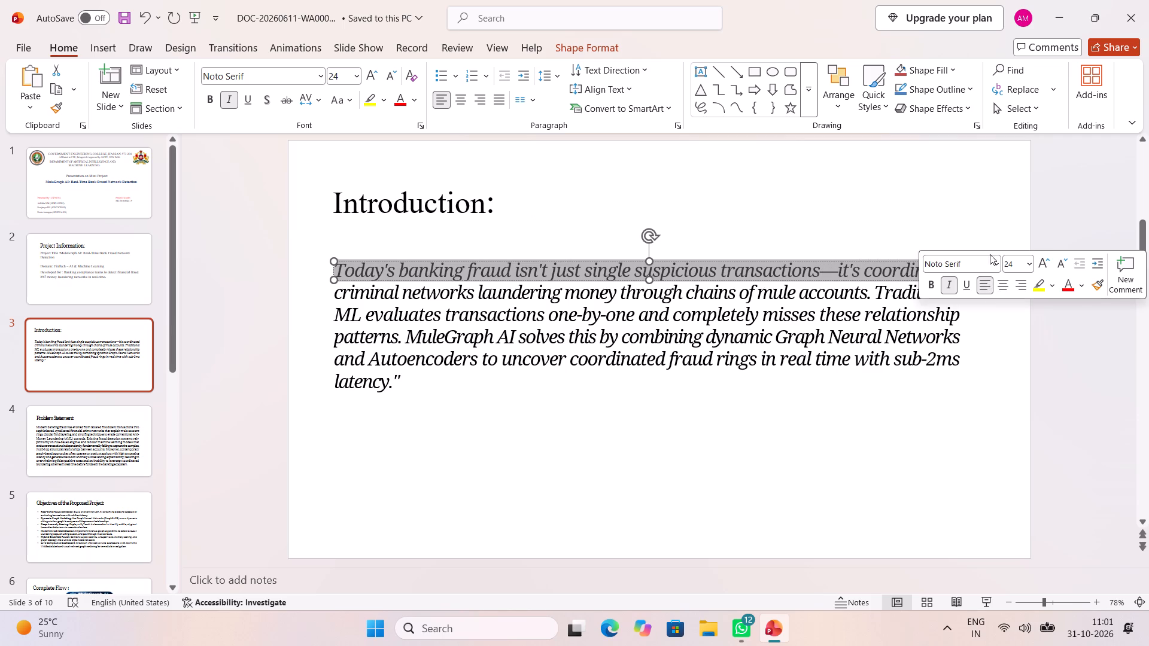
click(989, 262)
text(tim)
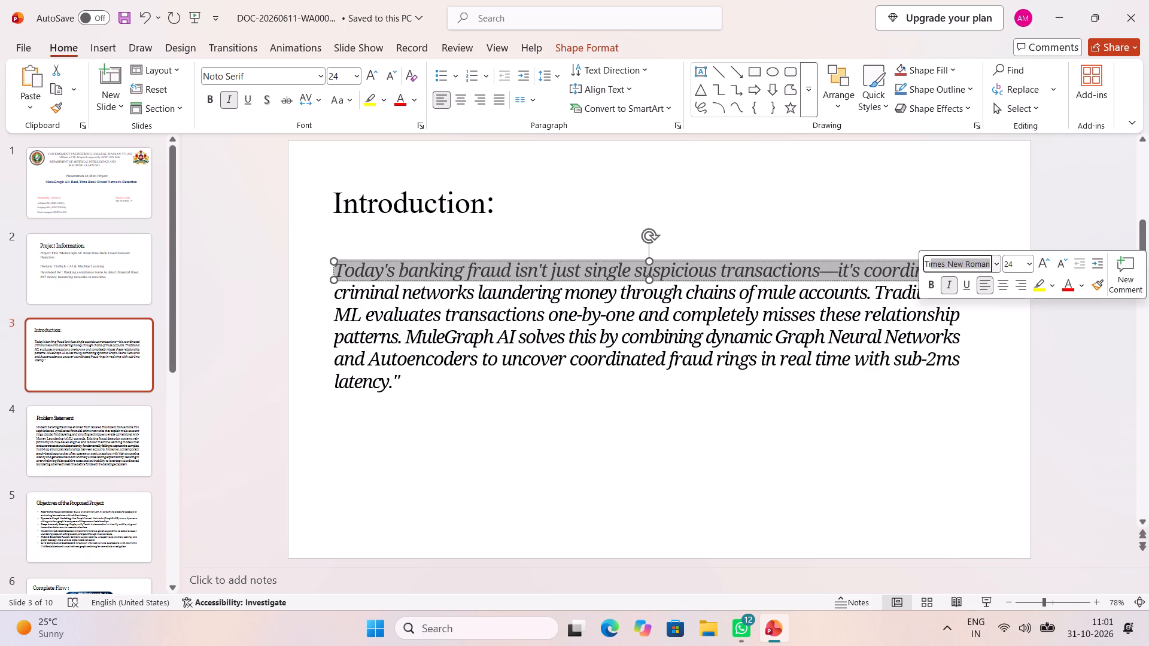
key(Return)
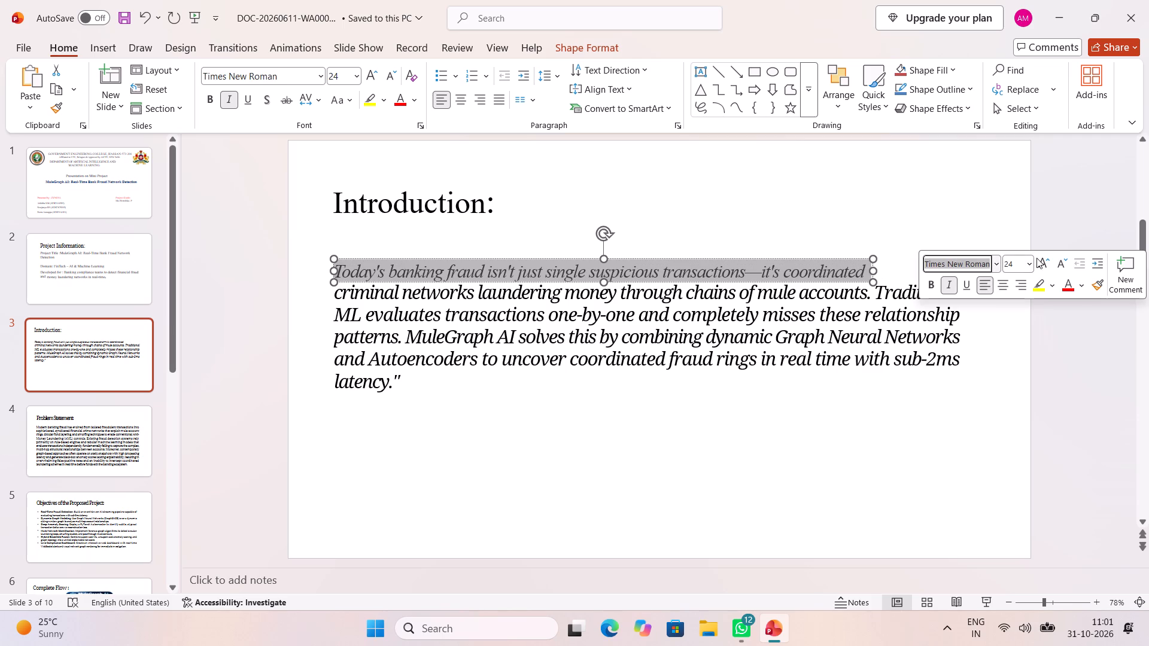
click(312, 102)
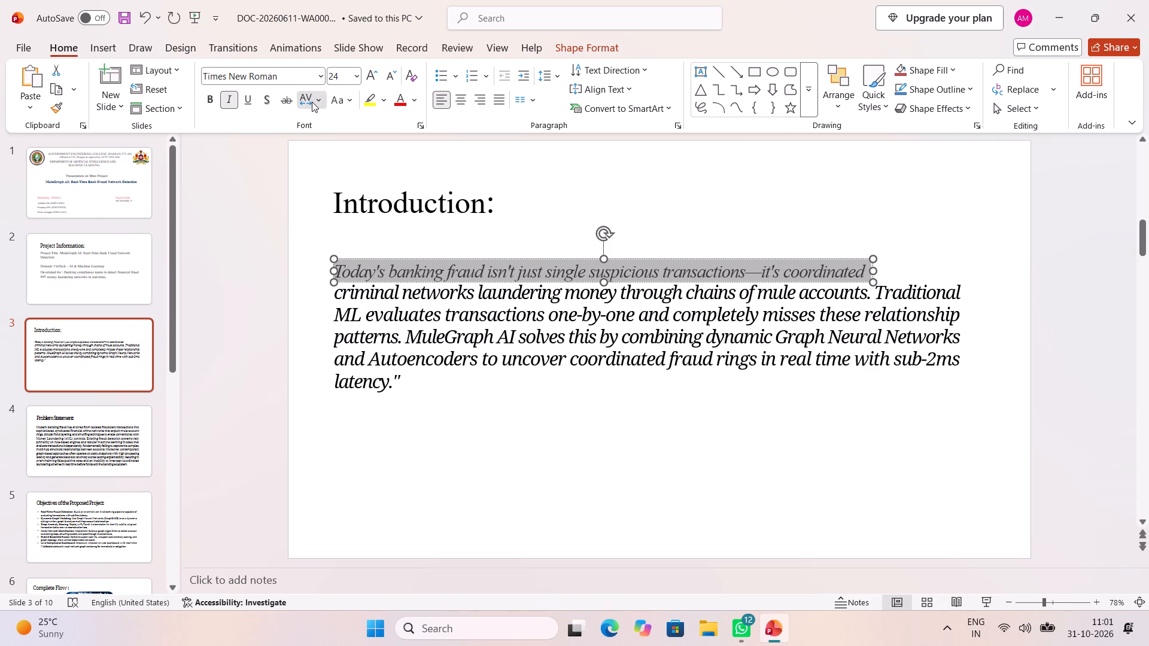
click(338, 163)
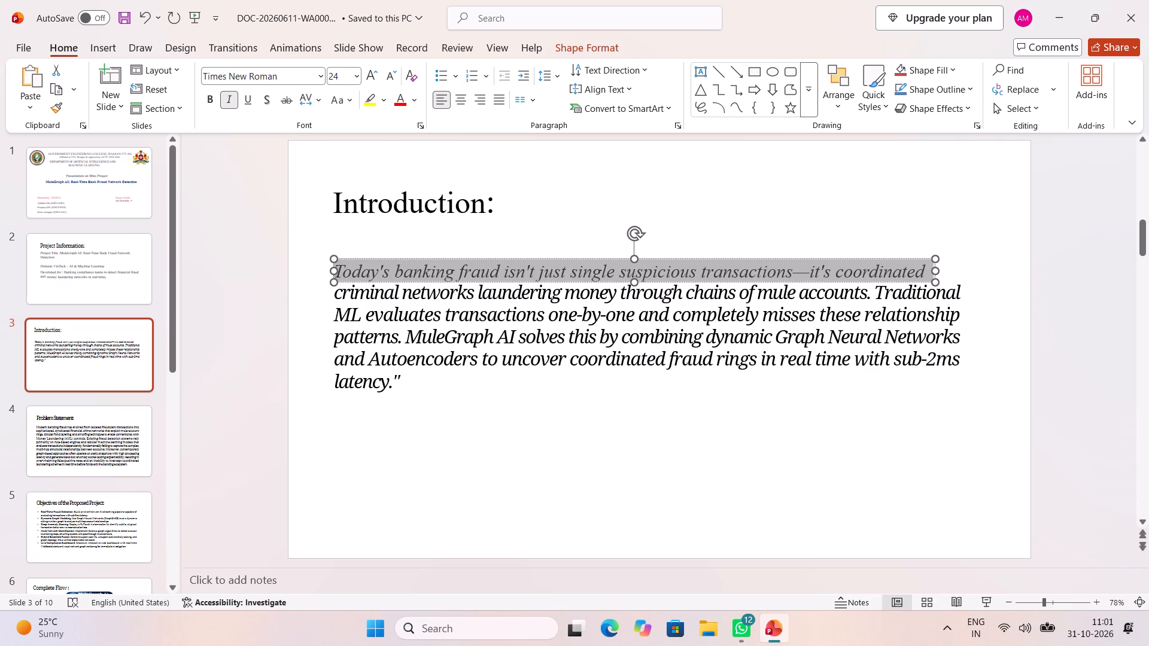
Delete the text of the first two body lines on slide 3, from "Today's banking fraud" to "Traditional".
click(679, 273)
key(BackSpace)
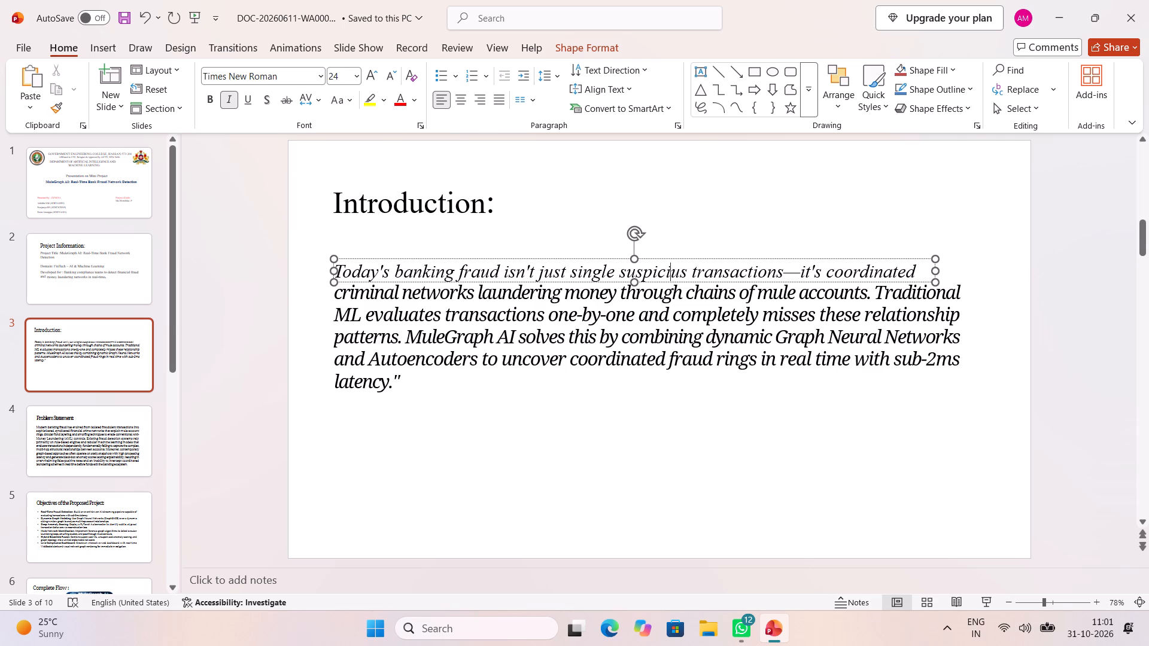
triple_click(738, 267)
double_click(738, 267)
key(BackSpace)
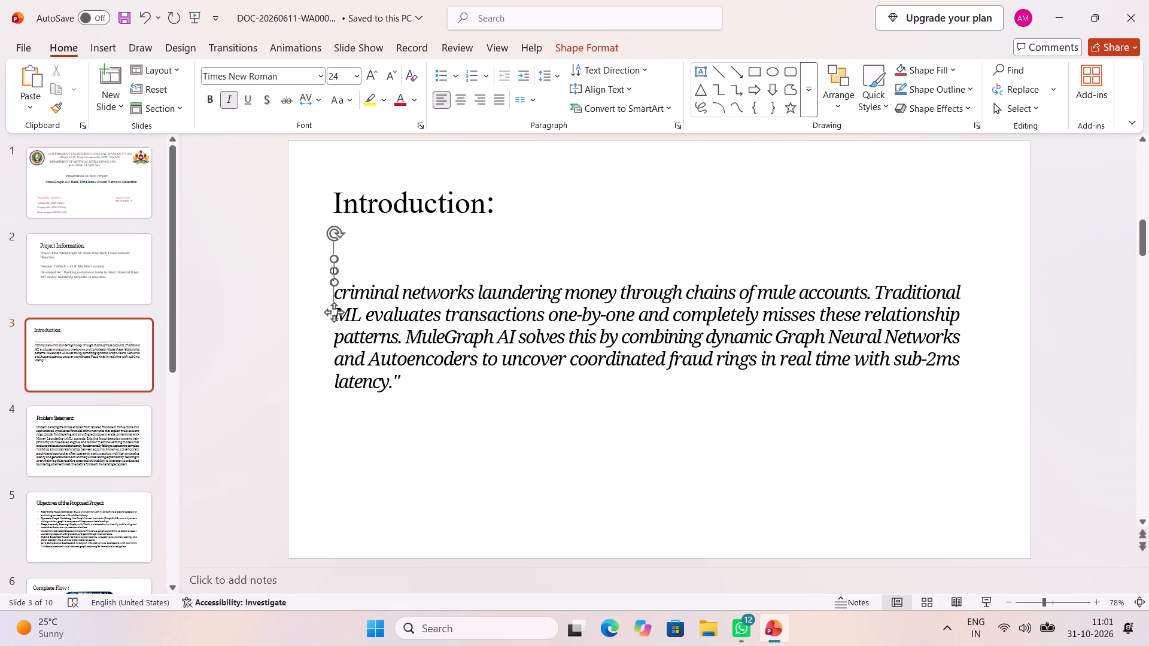
triple_click(772, 290)
click(772, 290)
key(BackSpace)
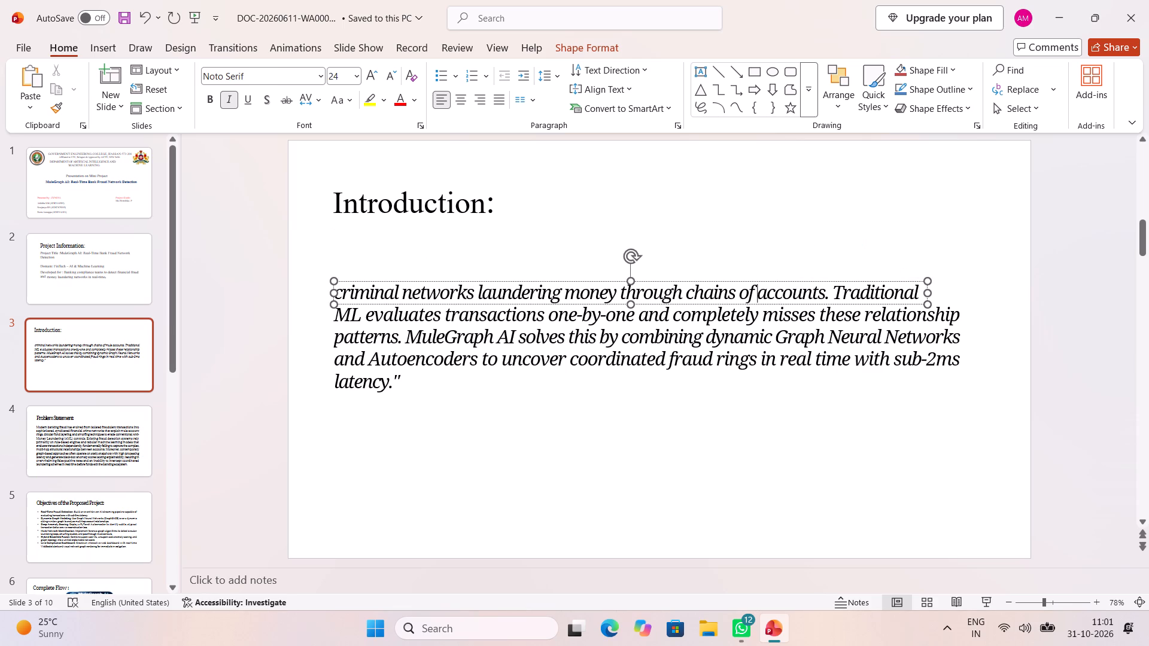
double_click(772, 290)
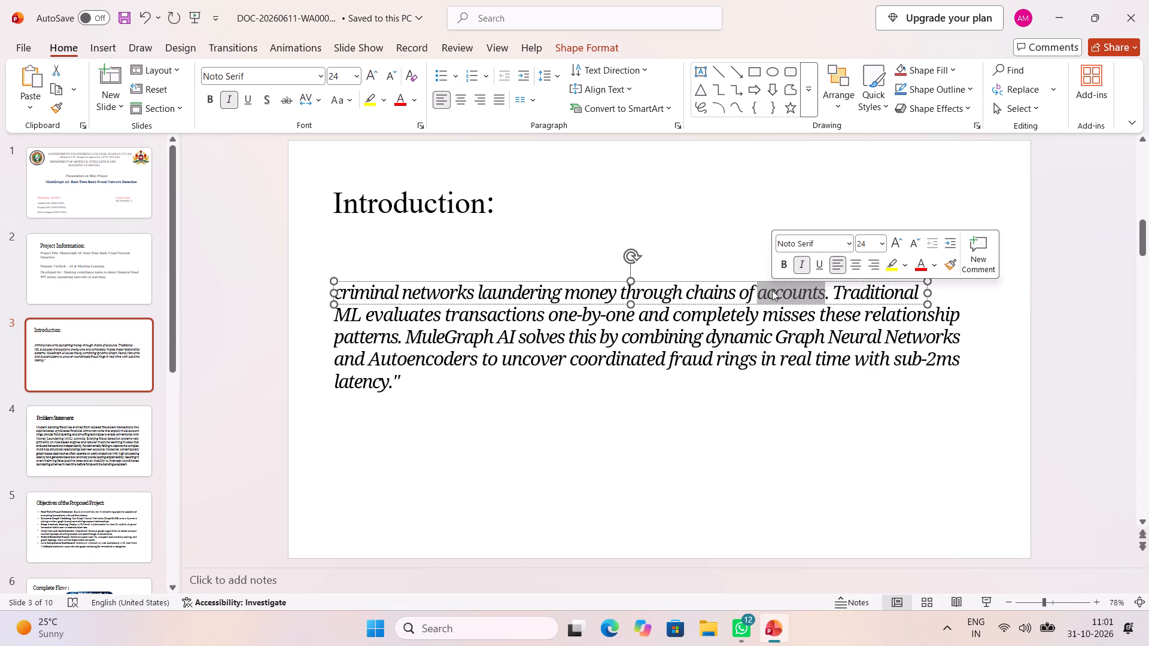
triple_click(772, 290)
key(BackSpace)
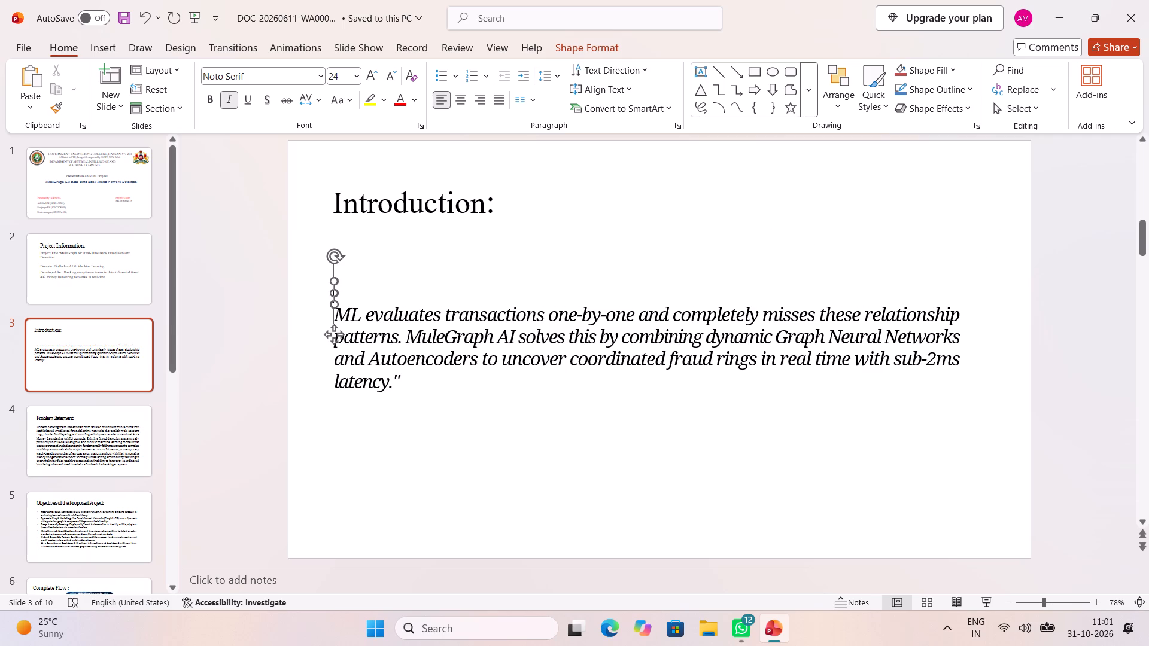
Delete the text of the three body lines on slide 3 running from "ML evaluates transactions" to "sub-2ms".
triple_click(861, 313)
key(BackSpace)
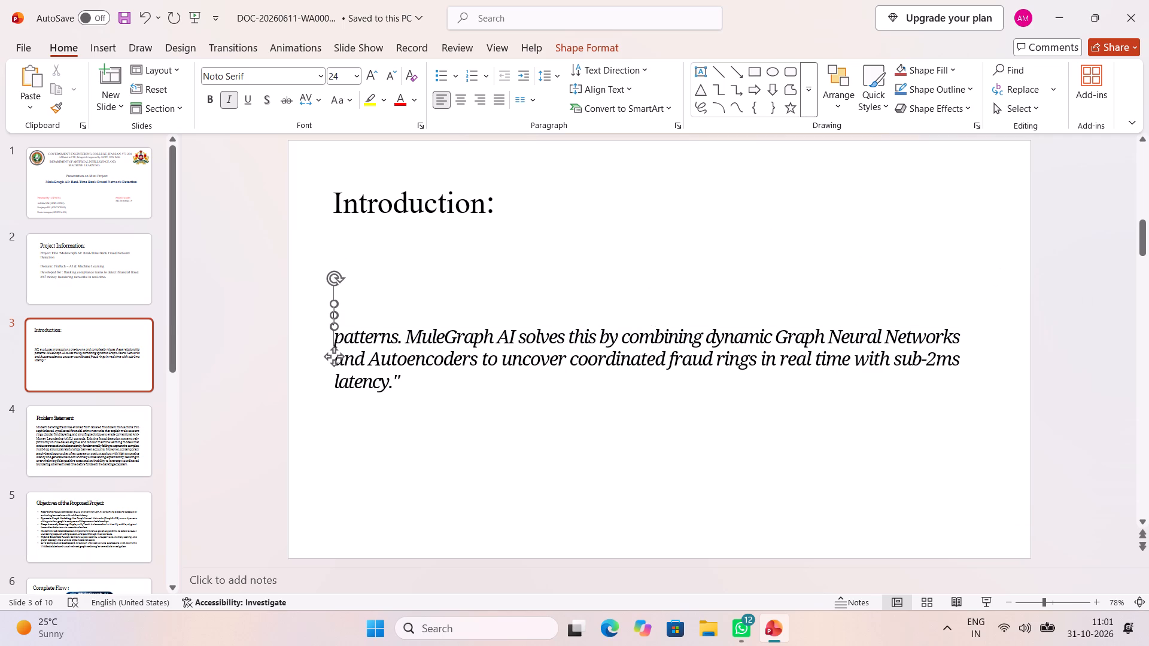
triple_click(864, 339)
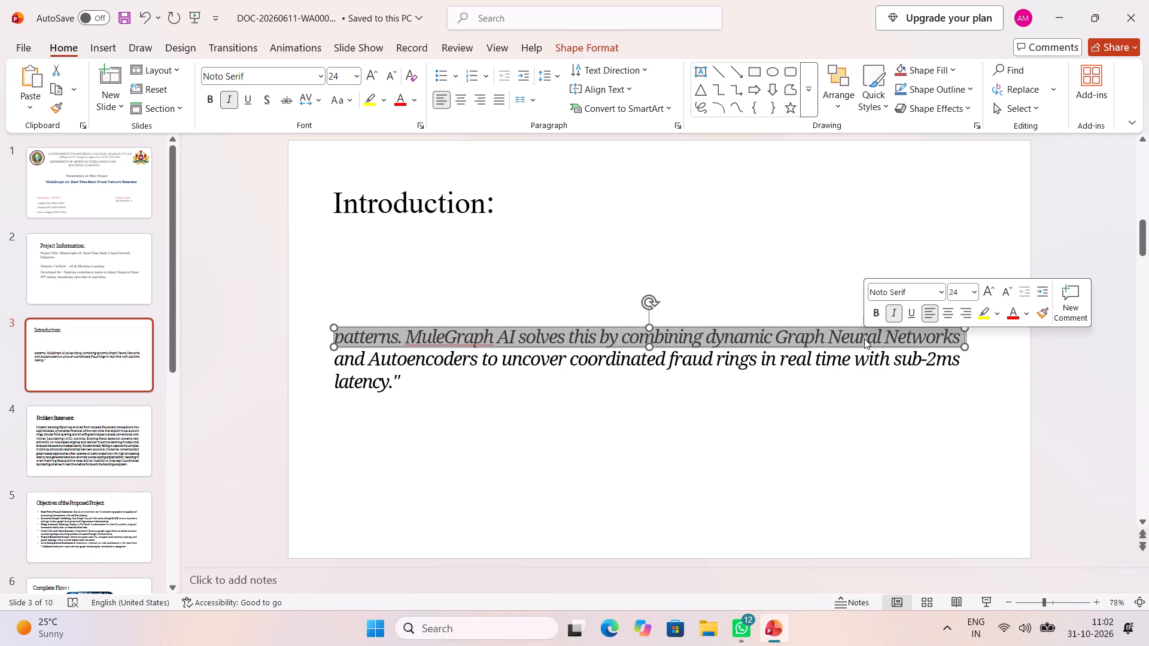
key(BackSpace)
double_click(886, 351)
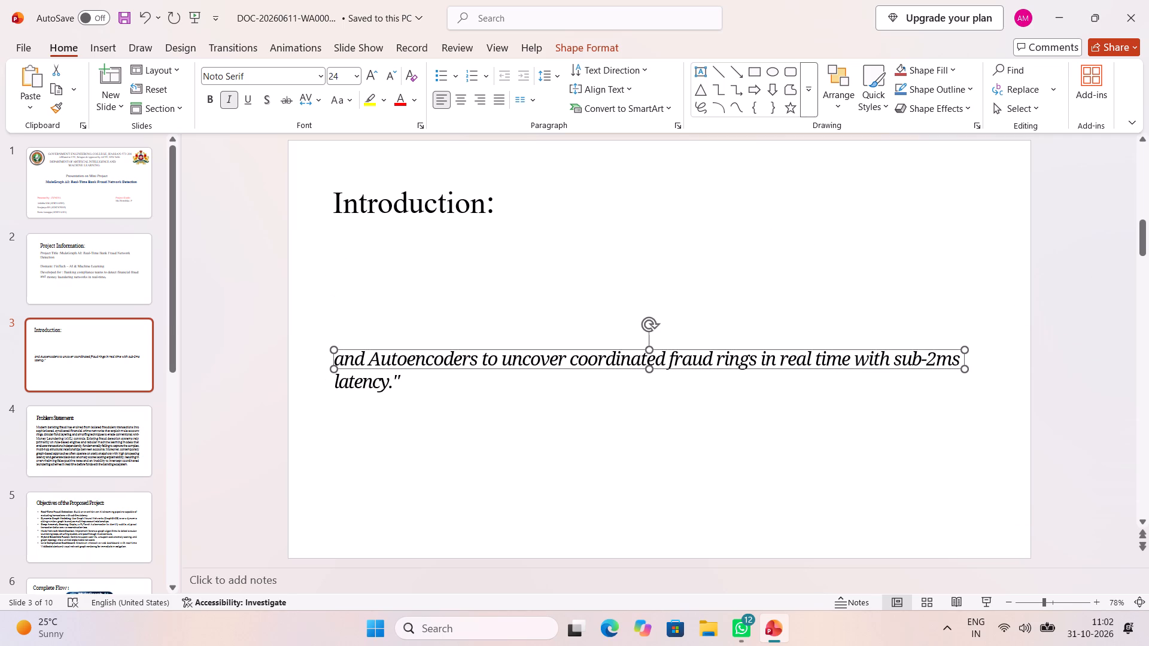
double_click(886, 351)
triple_click(886, 351)
triple_click(887, 357)
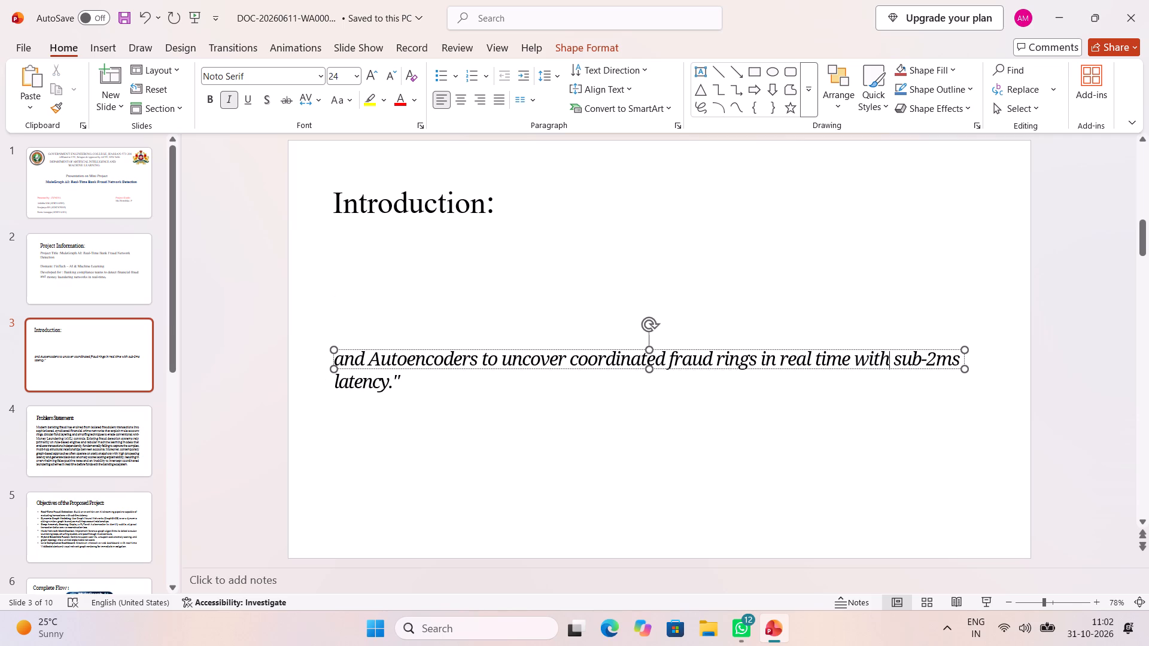
key(BackSpace)
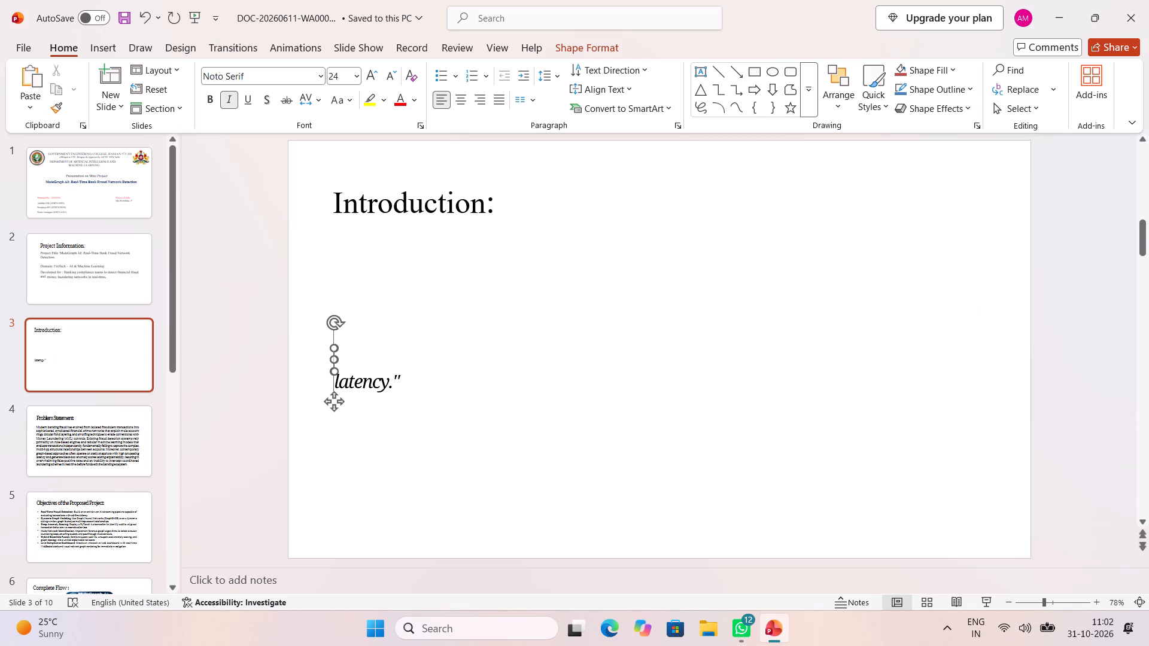
Delete the remaining word "latency" and its closing punctuation from the last body line on slide 3.
double_click(391, 385)
key(BackSpace)
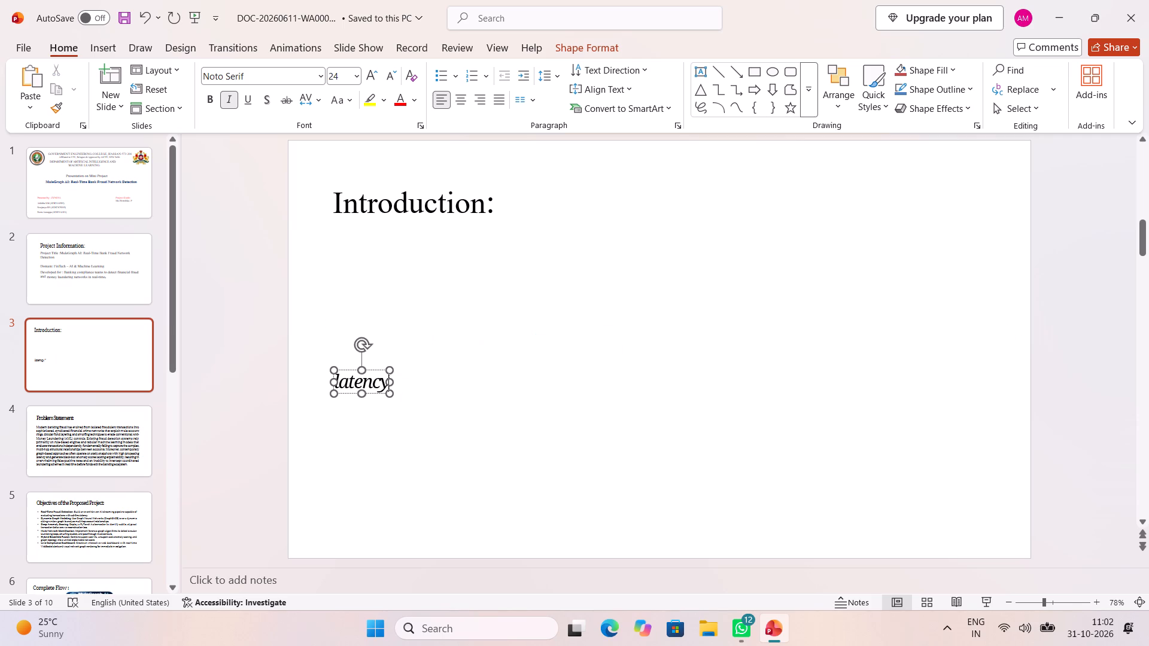
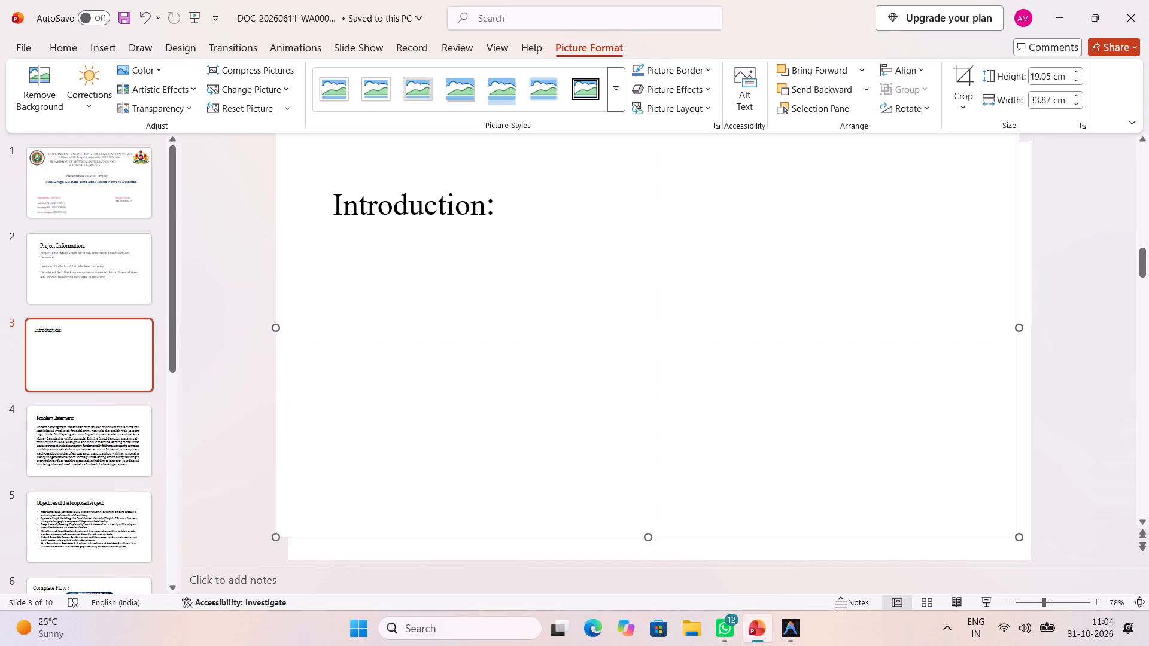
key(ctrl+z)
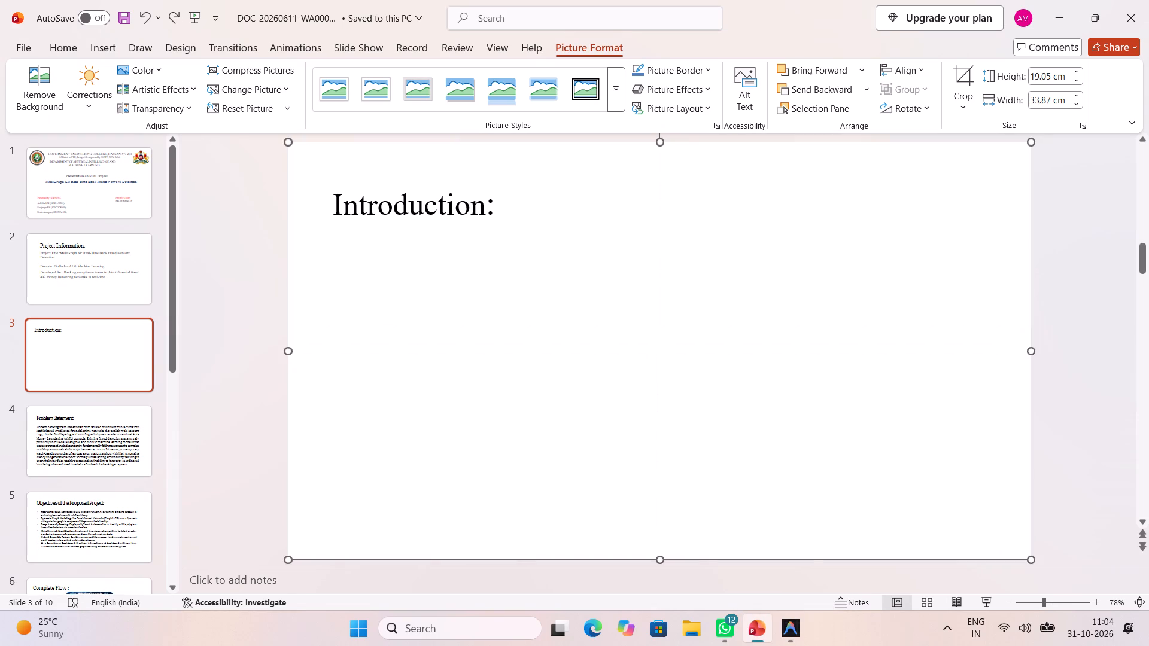
Paste the copied introduction paragraph onto slide 3.
click(359, 249)
key(ctrl+v)
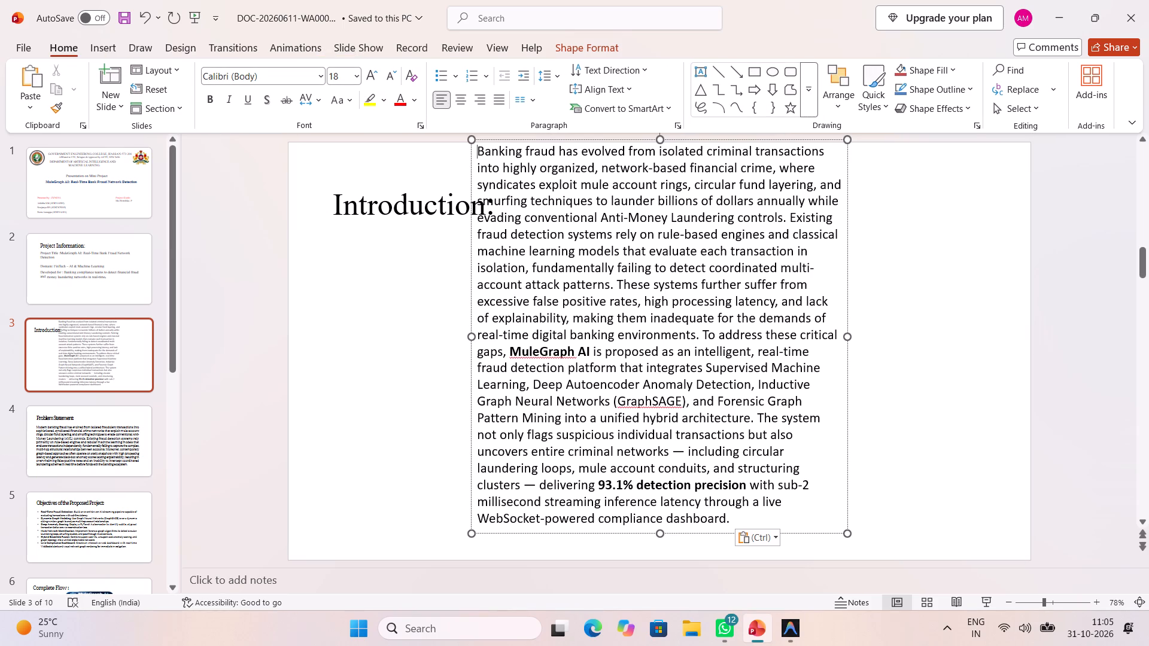
Move the pasted text box below the "Introduction:" heading and widen it to just inside the slide's right edge.
drag(847, 533, 948, 473)
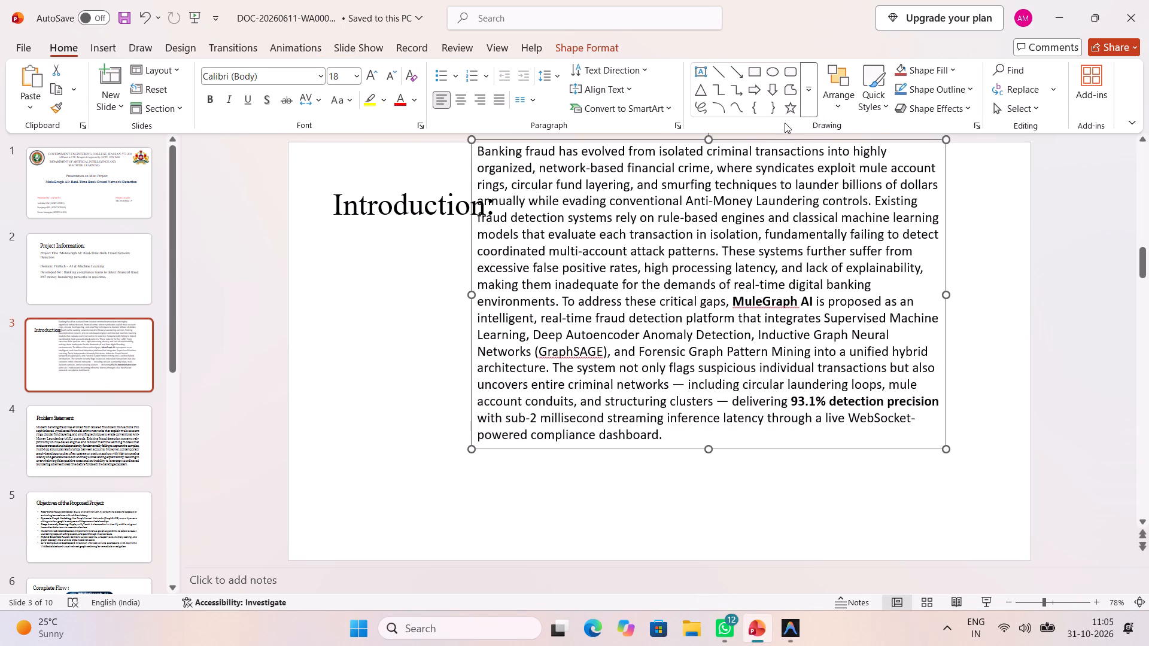
drag(786, 141, 672, 254)
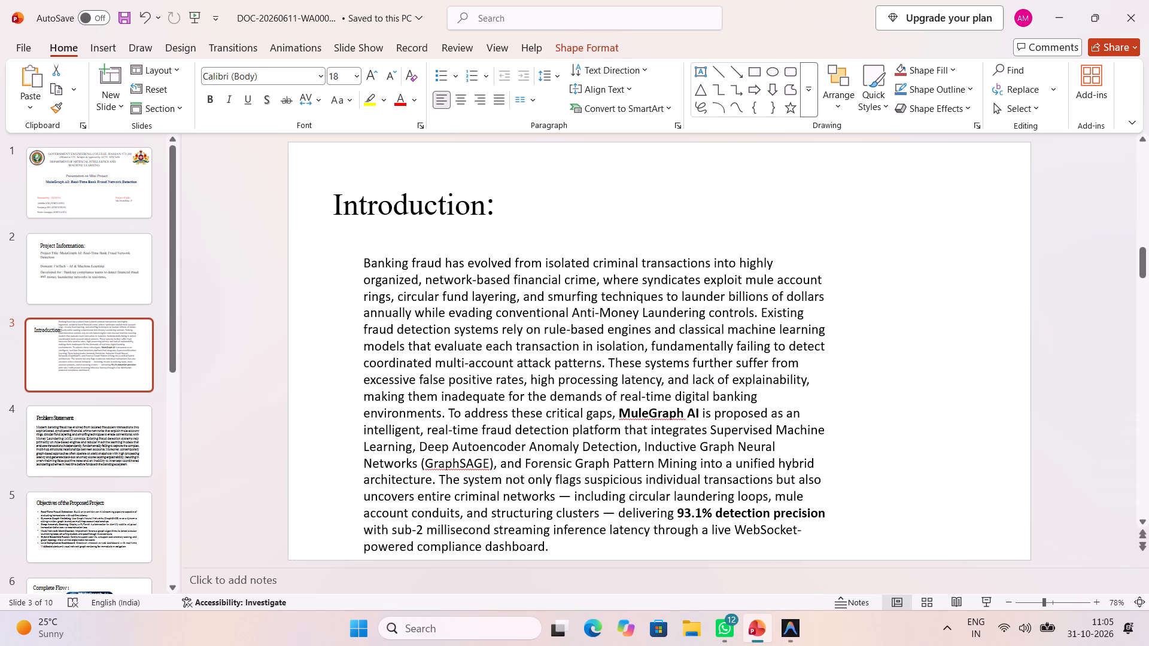
drag(672, 254, 647, 233)
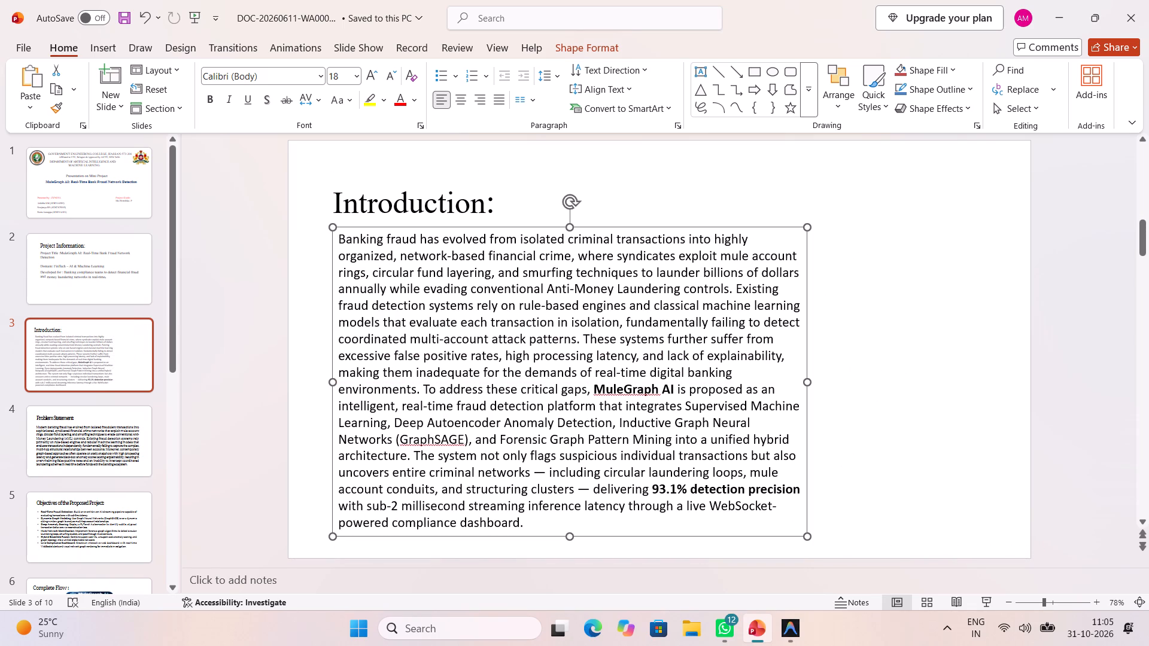
drag(806, 536, 886, 517)
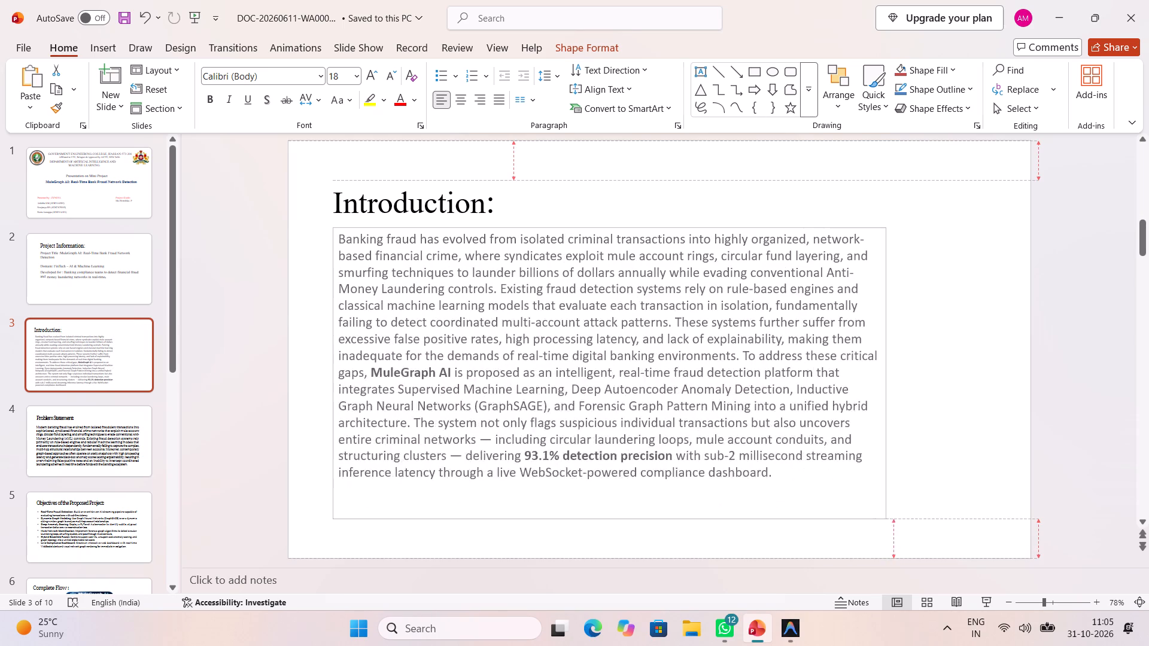
drag(886, 517, 1041, 520)
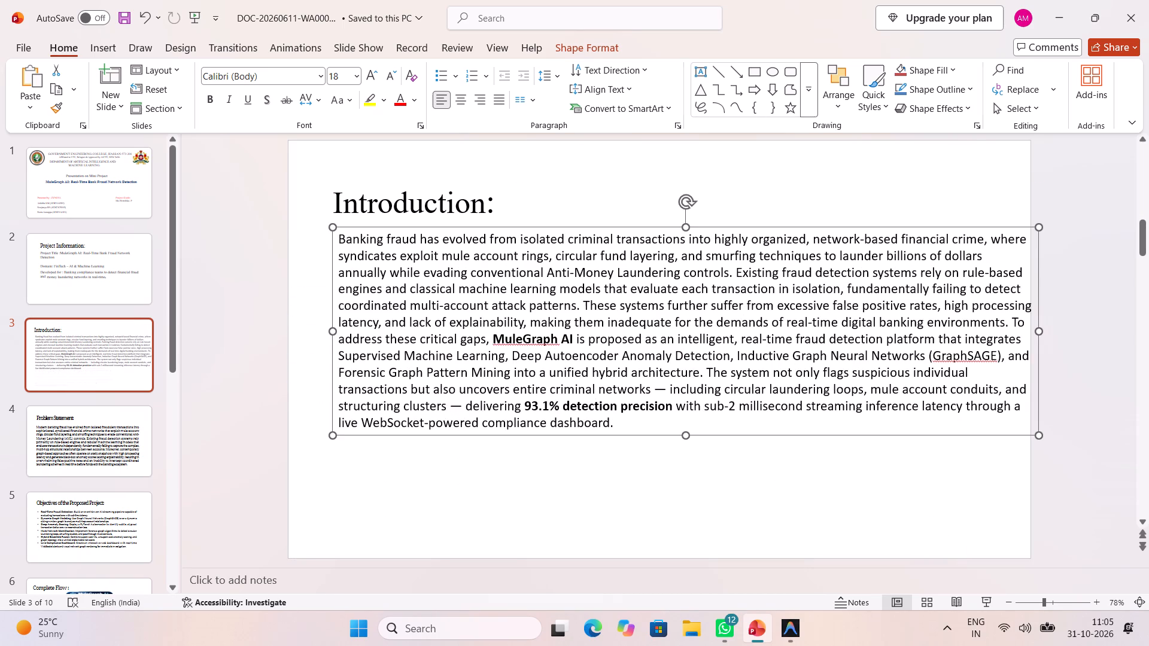
drag(1037, 435, 1003, 460)
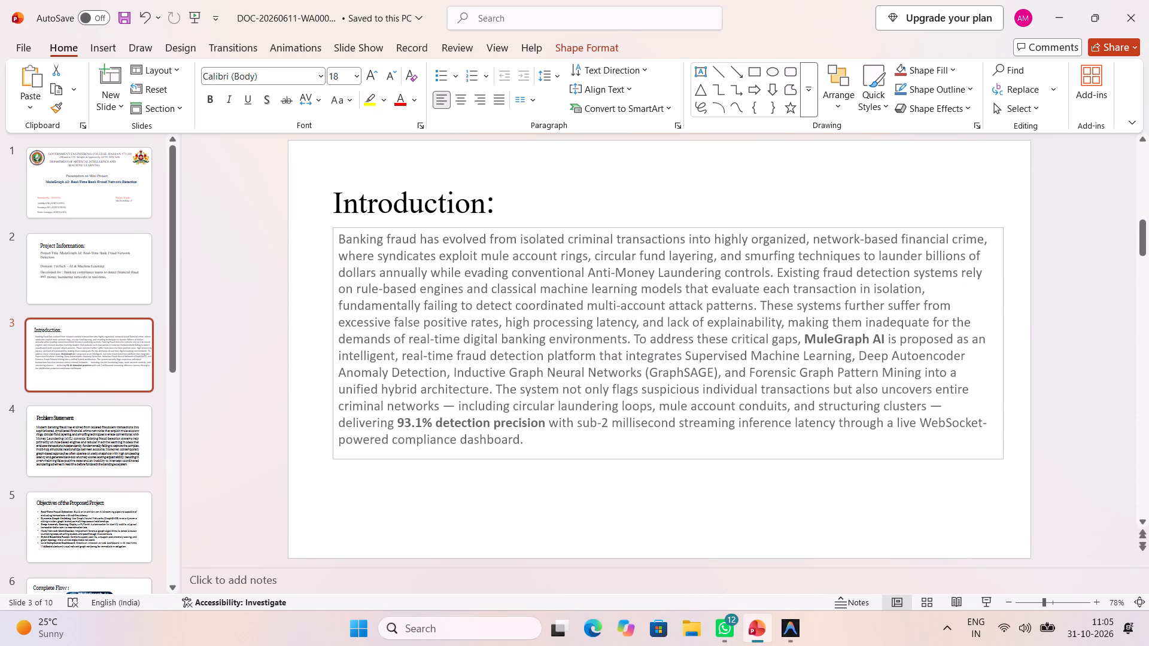
drag(1003, 460, 990, 511)
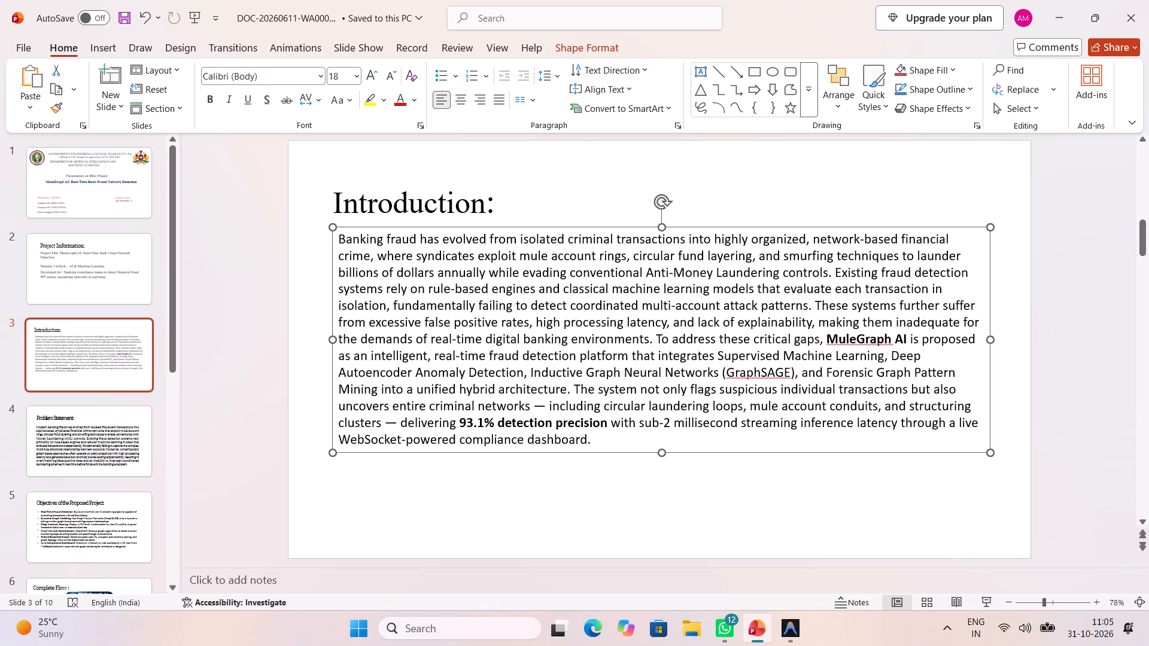
Shift the introduction text box slightly down to leave a small gap beneath the "Introduction:" heading.
triple_click(336, 237)
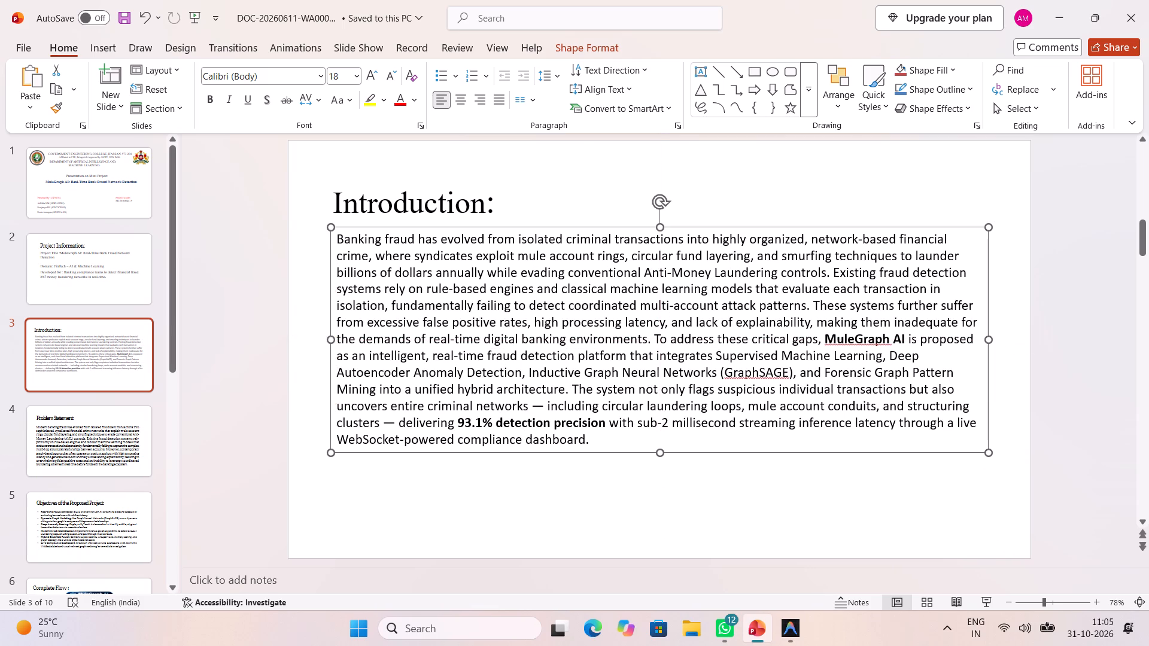
click(335, 240)
drag(335, 240, 584, 239)
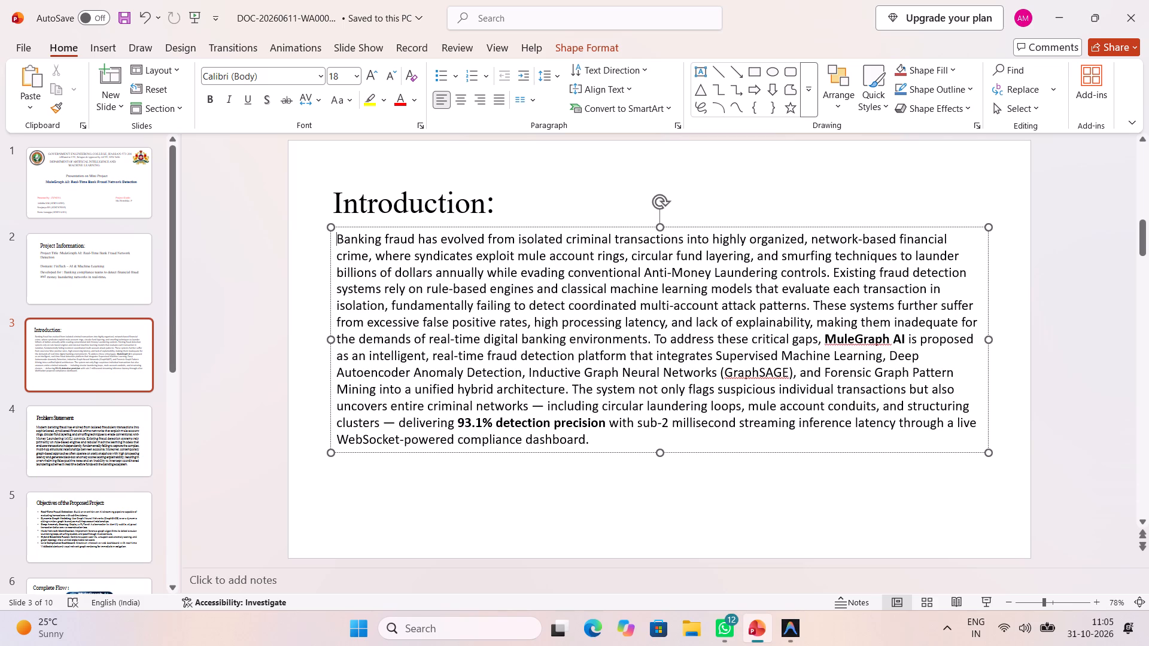
click(597, 233)
drag(600, 226, 597, 238)
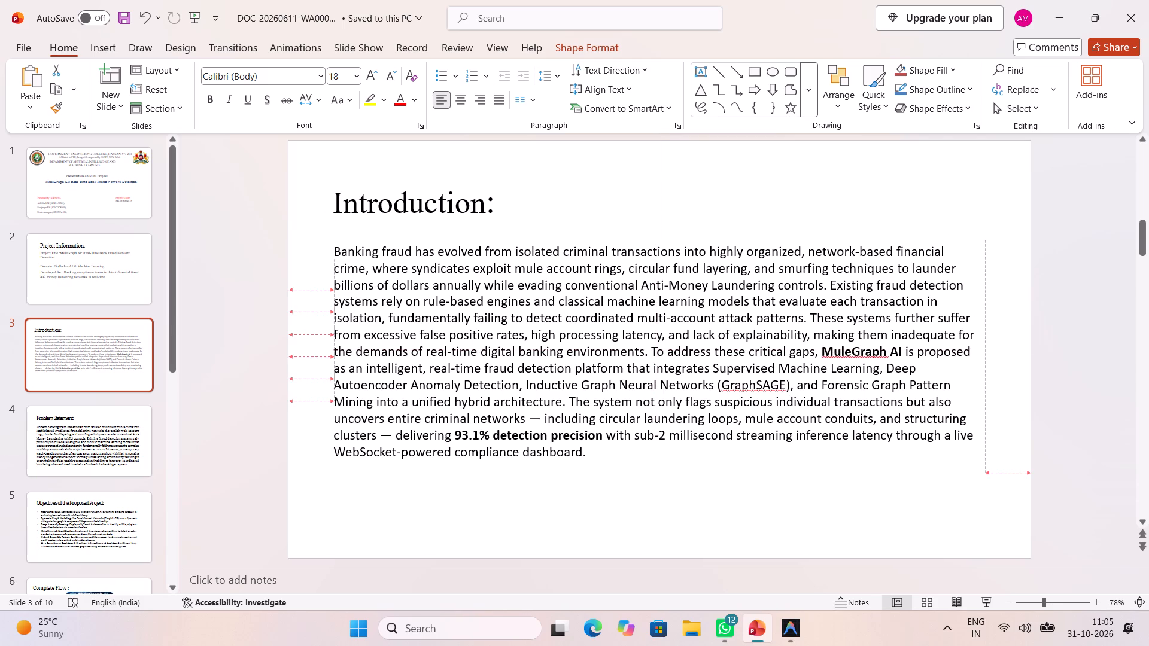
drag(597, 238, 597, 239)
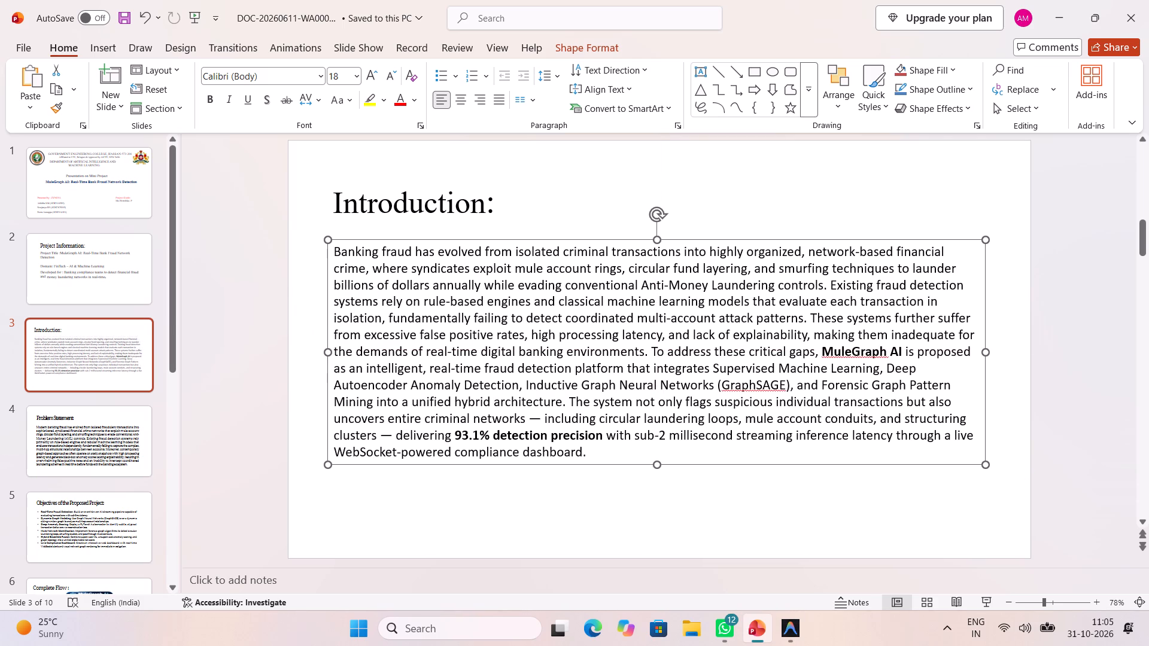
Set the whole introduction paragraph on slide 3 in Times New Roman at font size 20.
click(334, 247)
drag(334, 247, 586, 450)
click(275, 72)
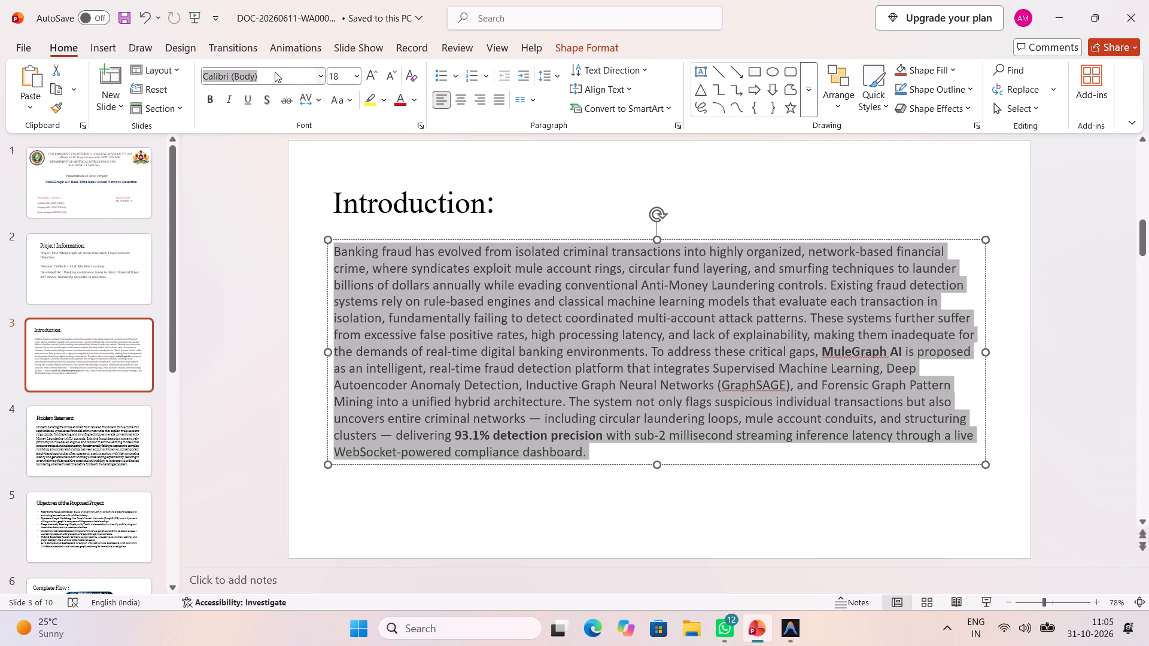
text(tim)
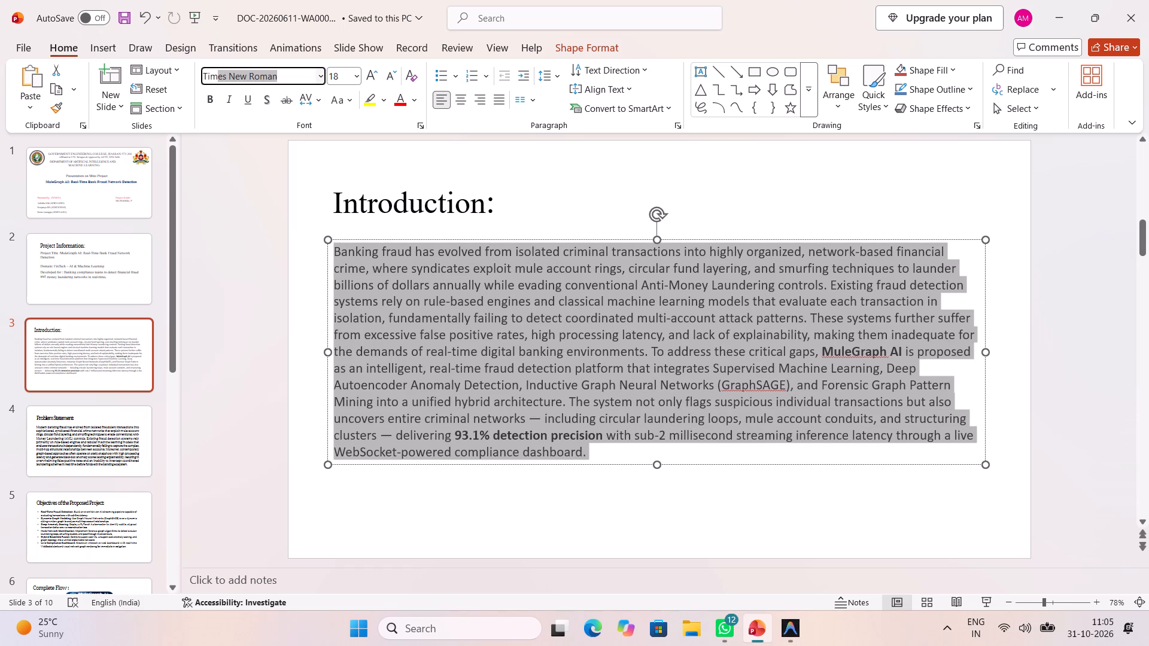
key(Return)
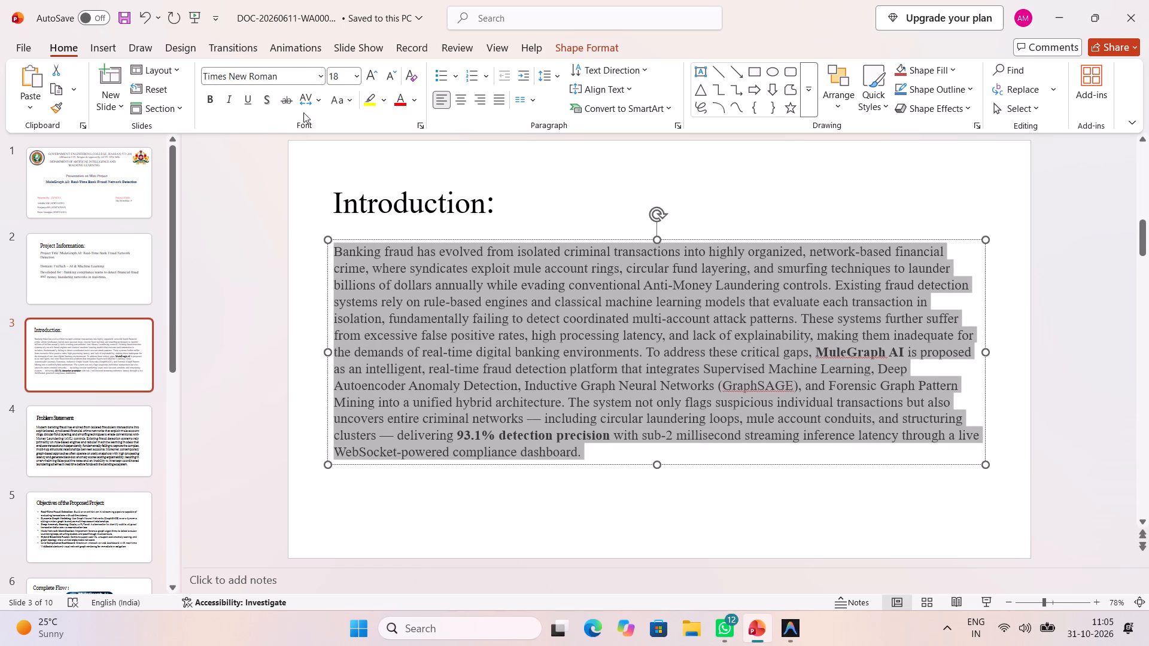
click(353, 79)
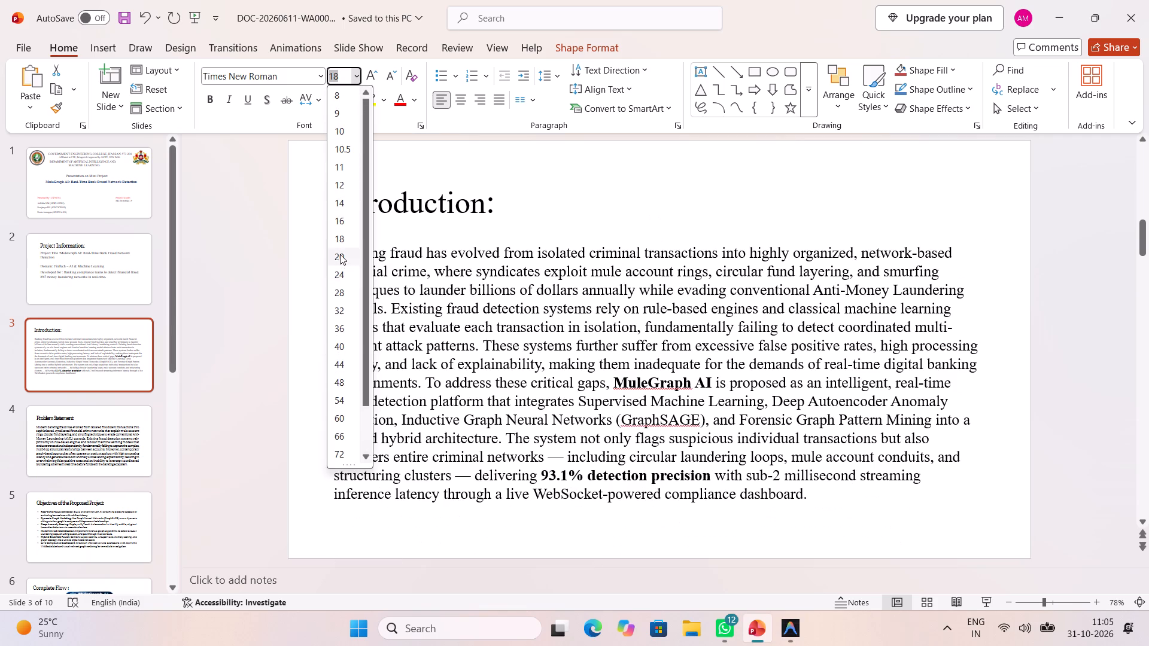
click(340, 254)
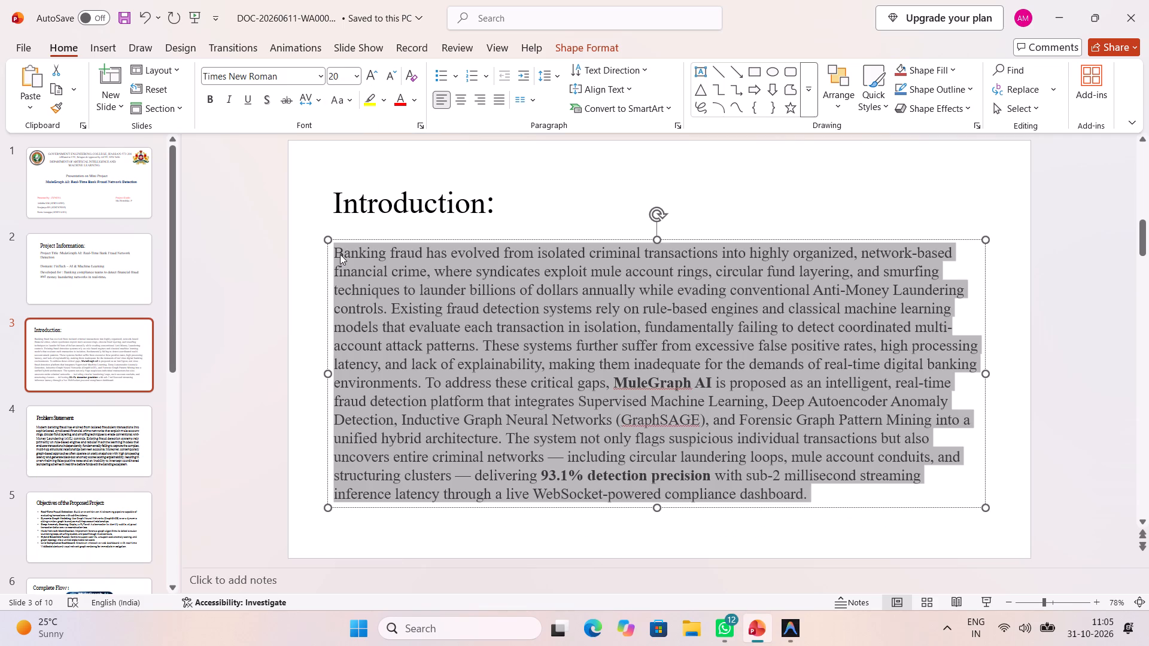
Apply Normal character spacing to the introduction paragraph and justify its text.
click(324, 96)
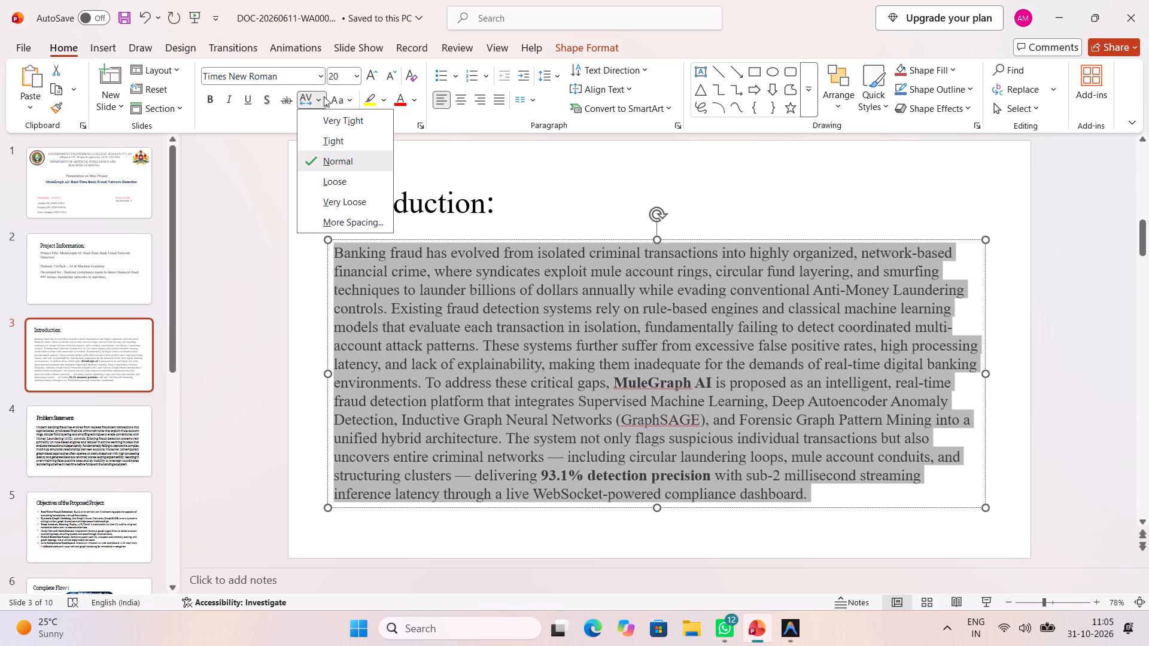
click(342, 158)
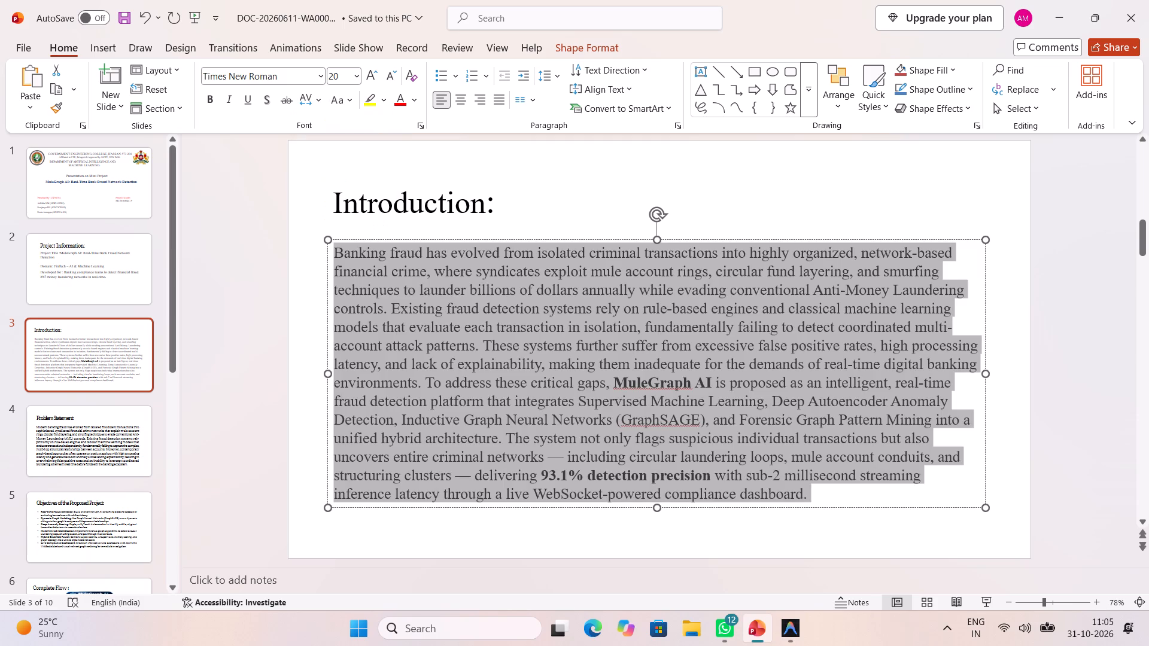
click(496, 97)
click(496, 97)
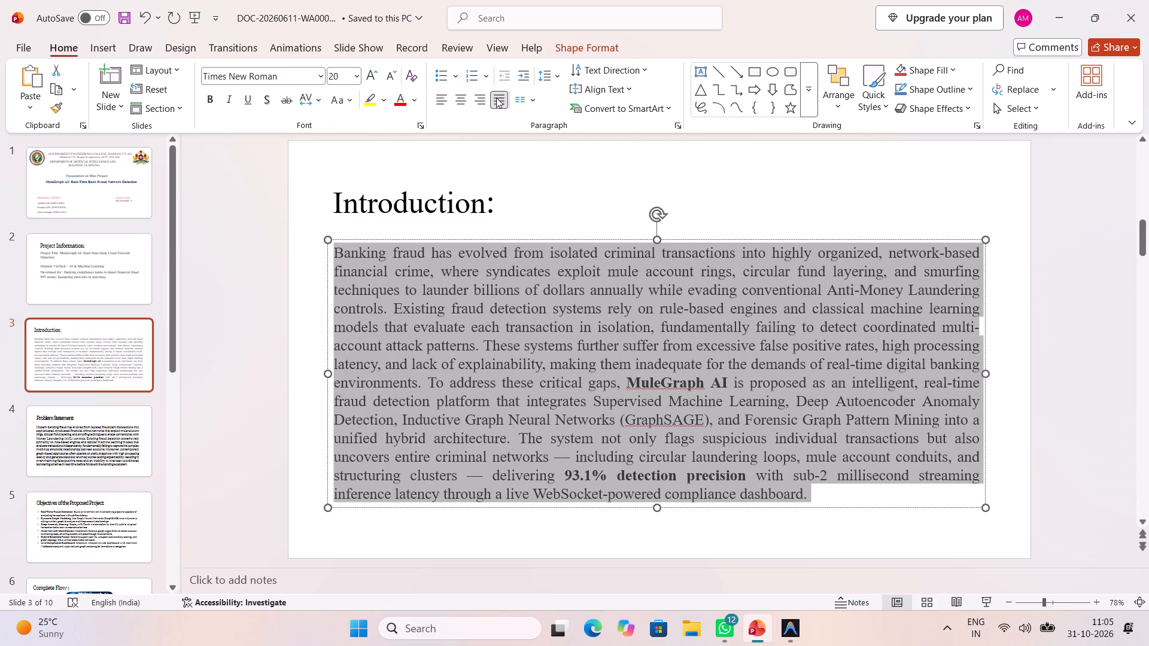
click(513, 231)
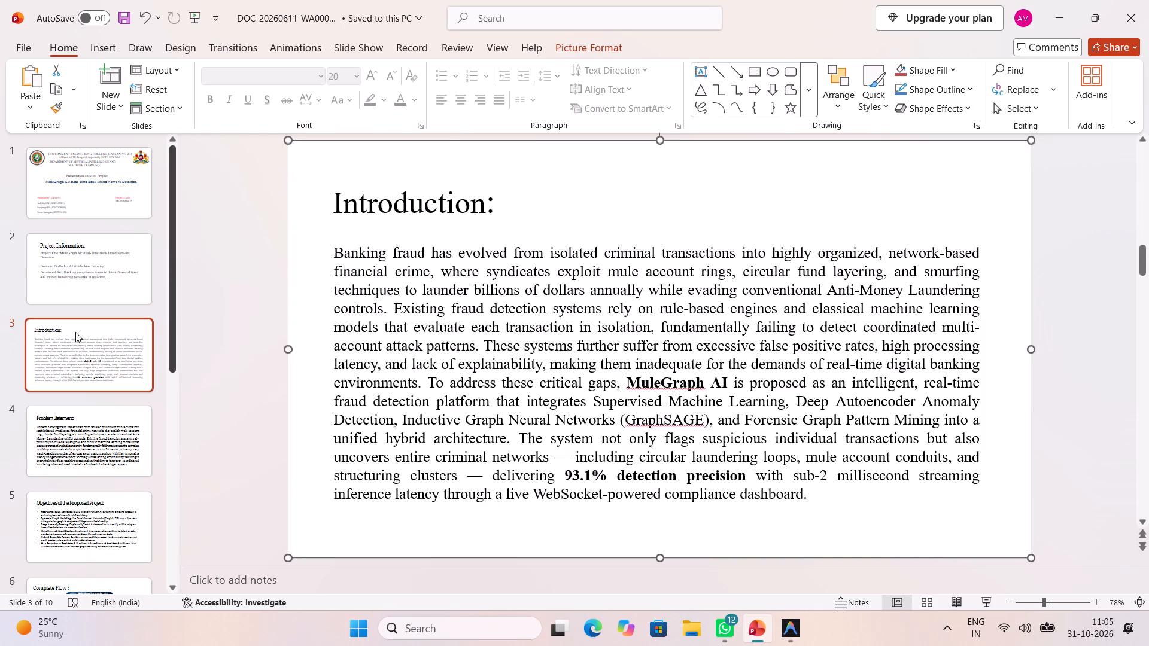
On slide 4, move the "Problem Statement:" heading slightly up and to the left of its original place.
click(80, 445)
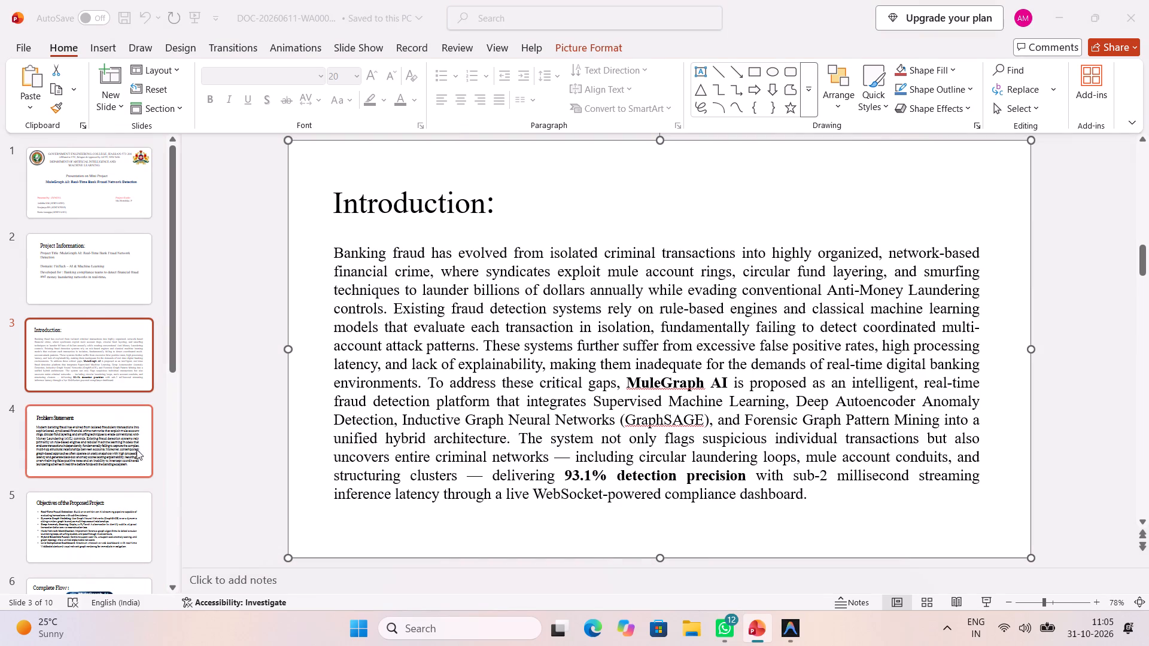
click(69, 432)
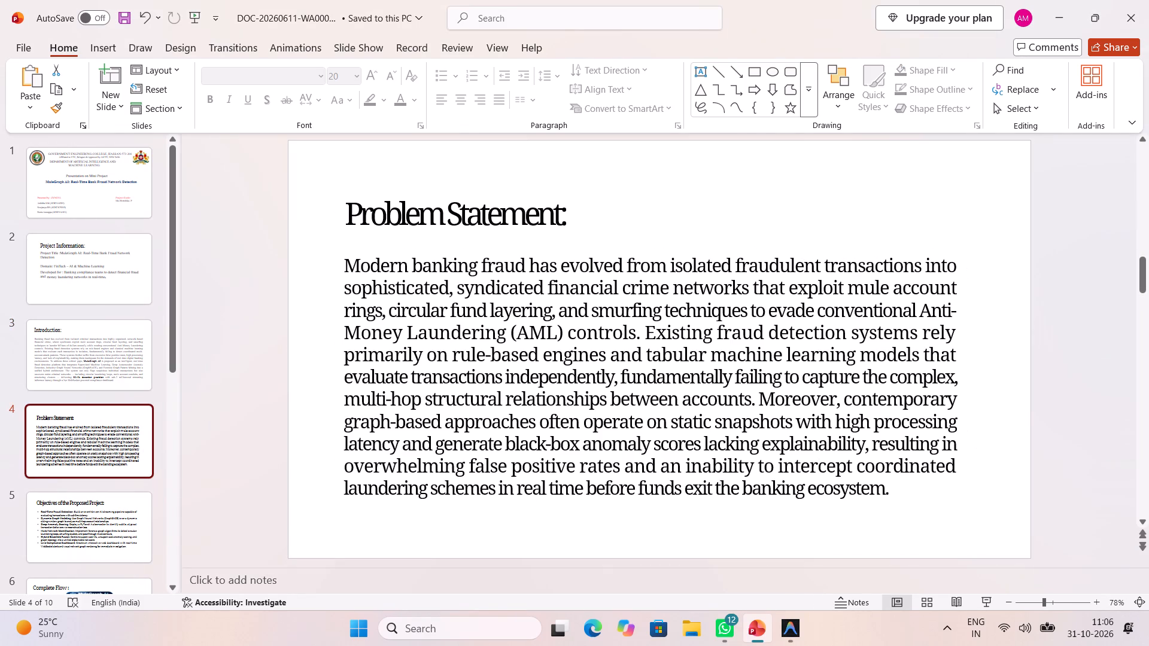
click(568, 209)
drag(568, 209, 483, 214)
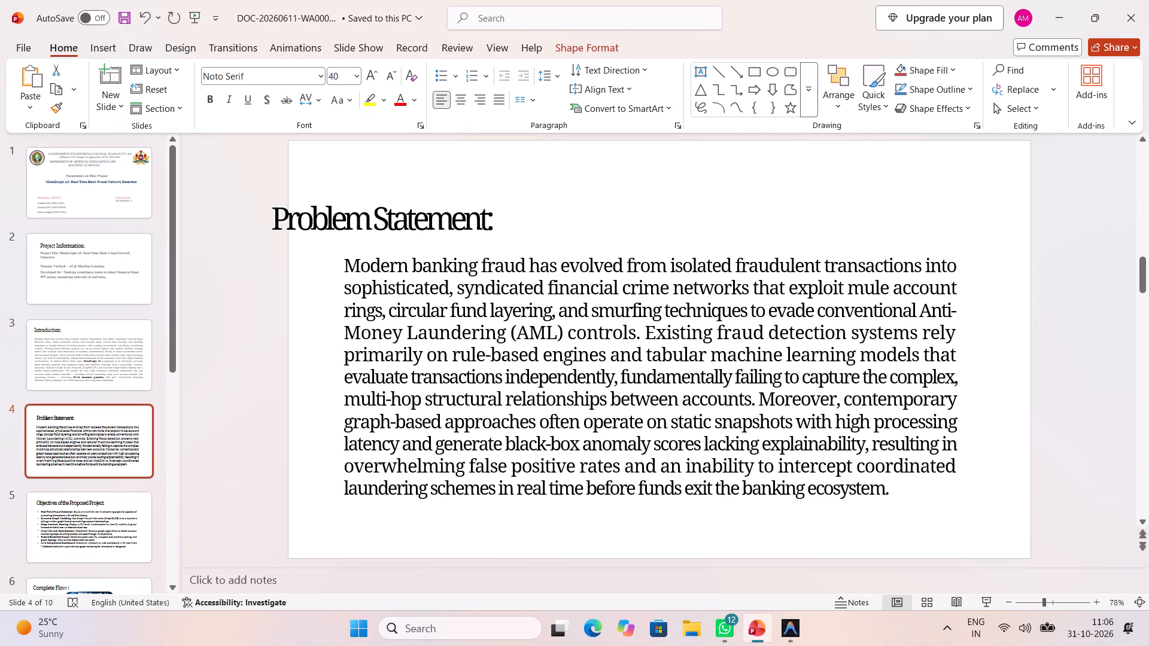
drag(483, 214, 547, 200)
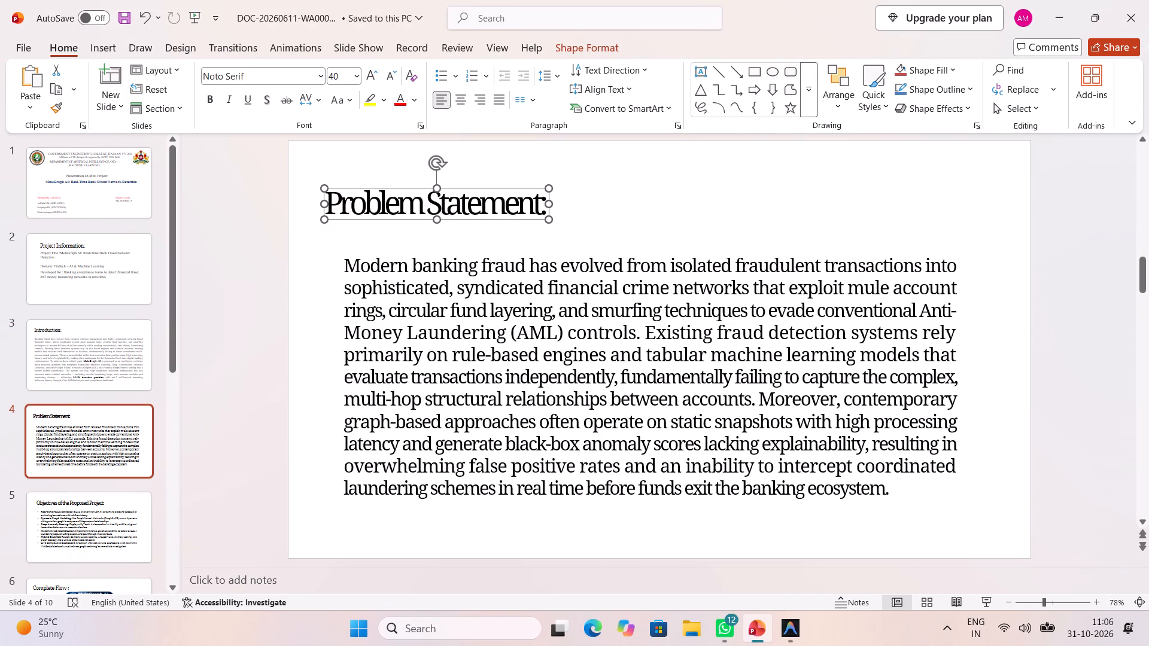
Set the "Problem Statement:" heading on slide 4 in Times New Roman with Normal character spacing.
triple_click(540, 200)
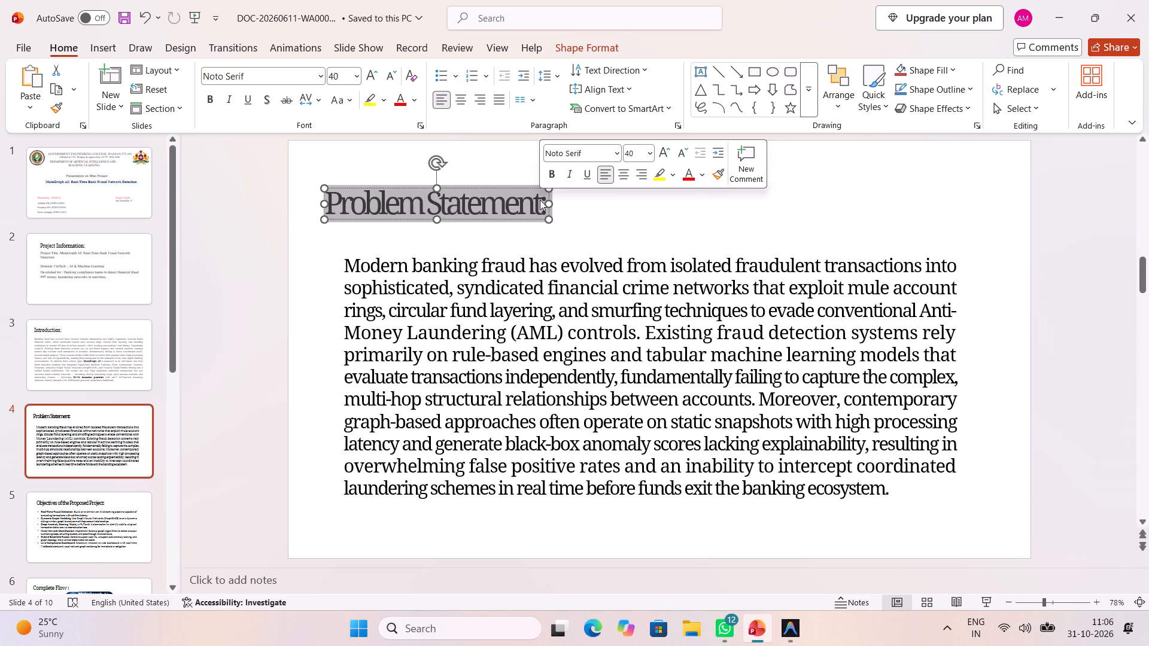
click(324, 74)
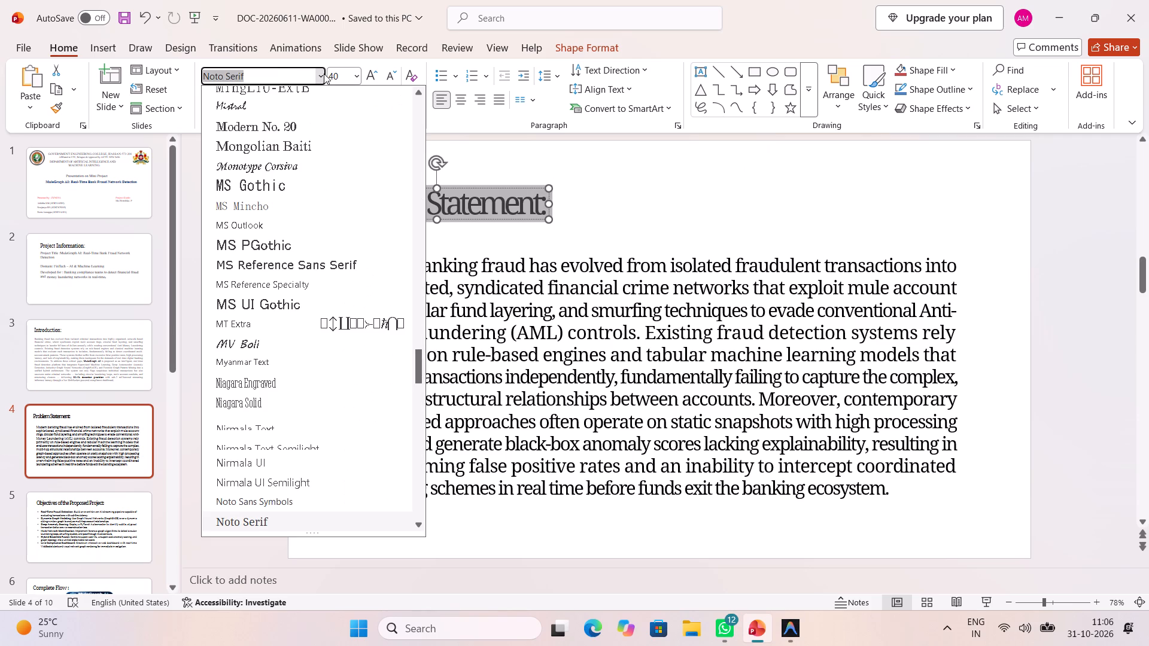
text(tim)
key(Return)
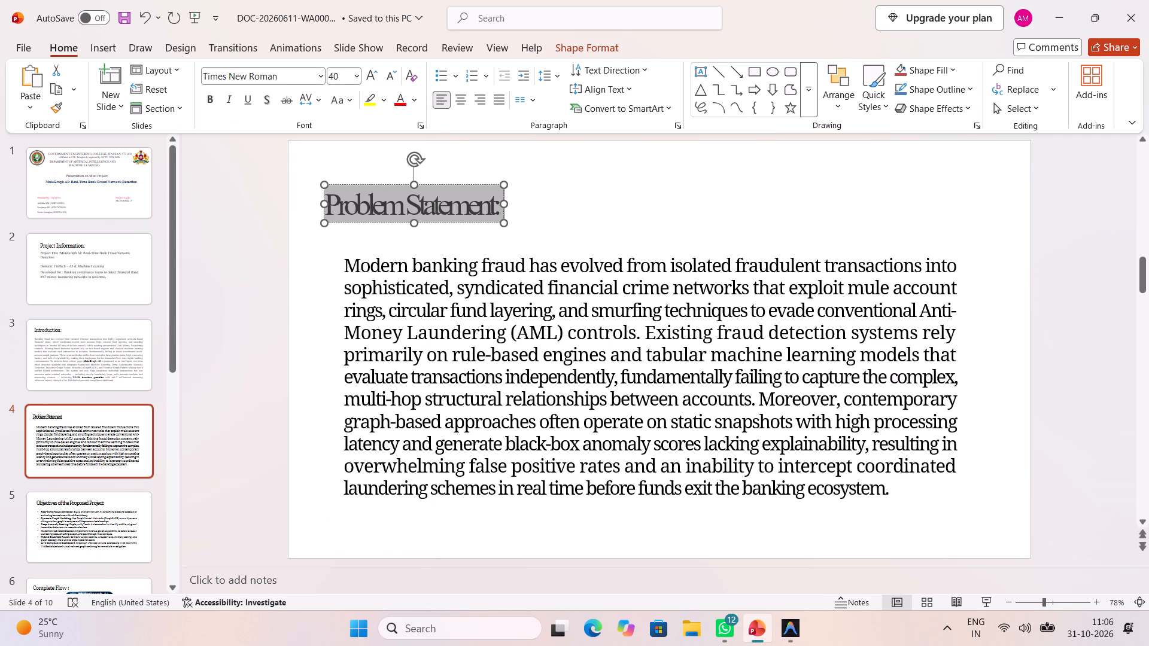
click(313, 99)
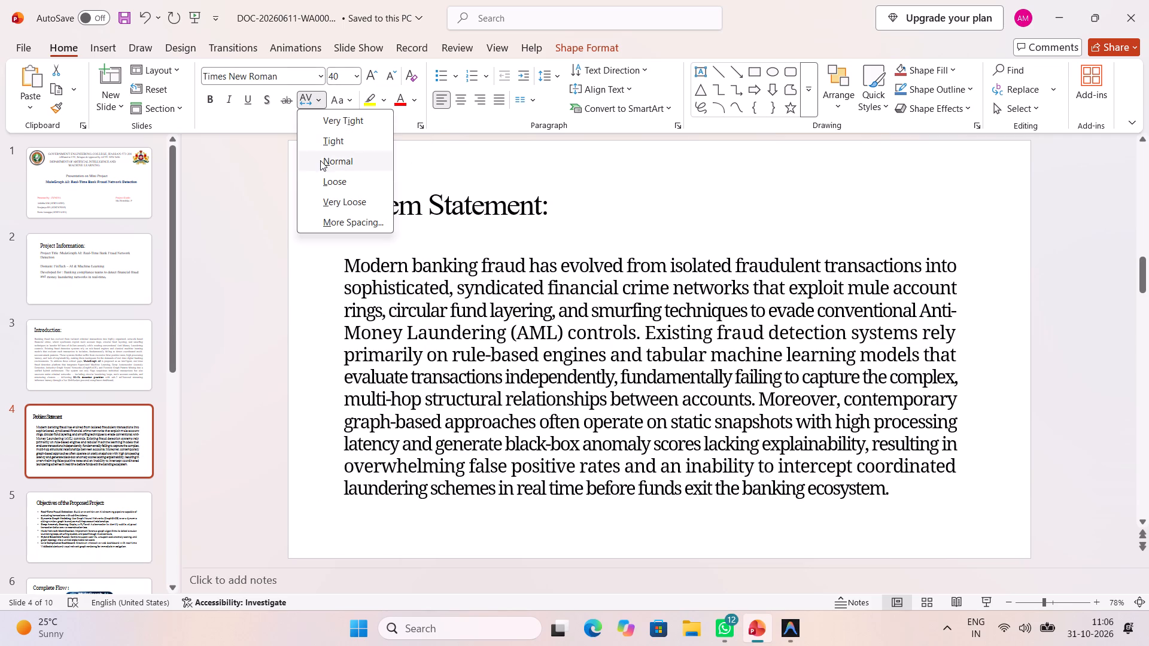
click(321, 157)
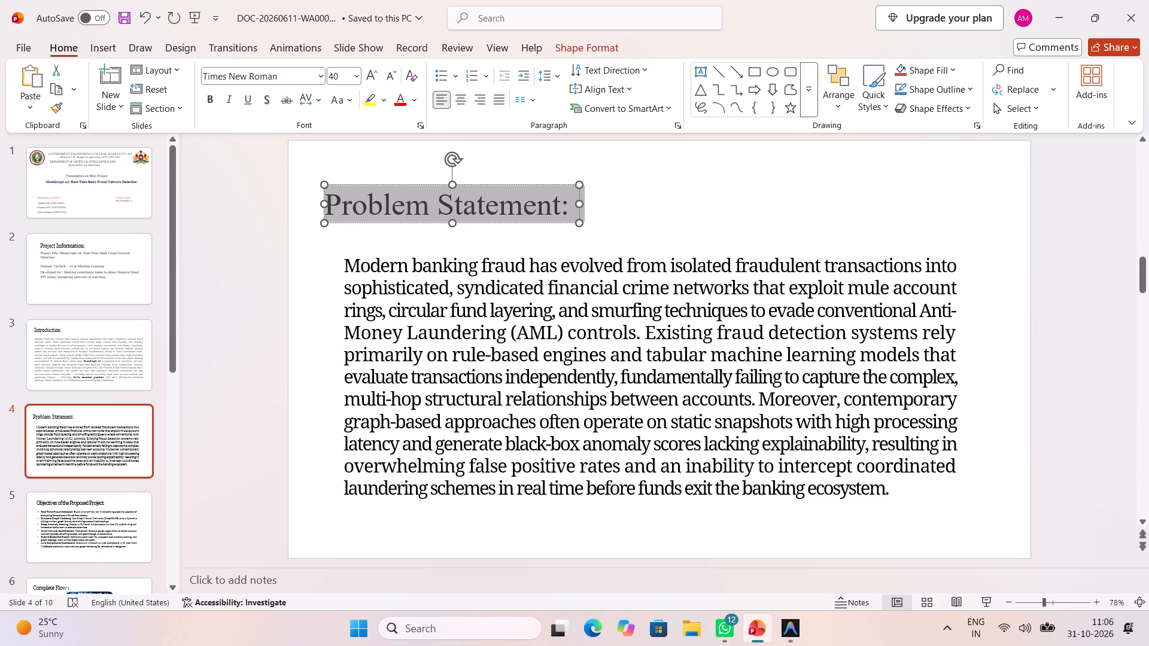
Set the first line of the problem statement text, beginning "Modern banking fraud", in Times New Roman with Normal character spacing.
click(348, 263)
drag(348, 263, 595, 295)
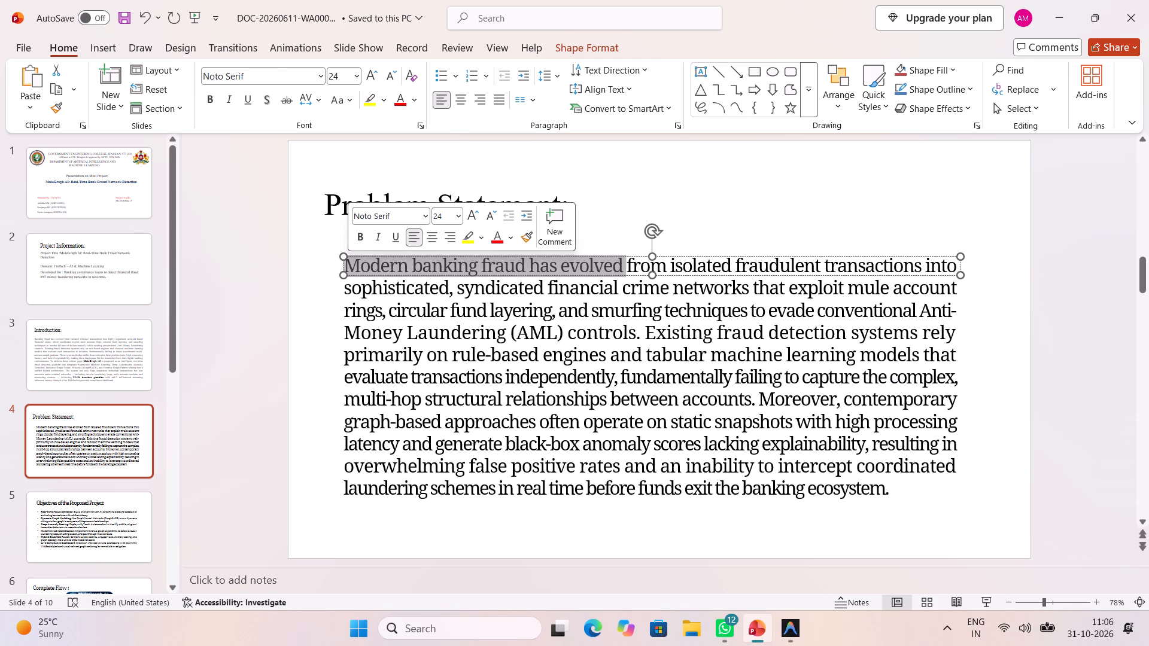
drag(595, 295, 890, 284)
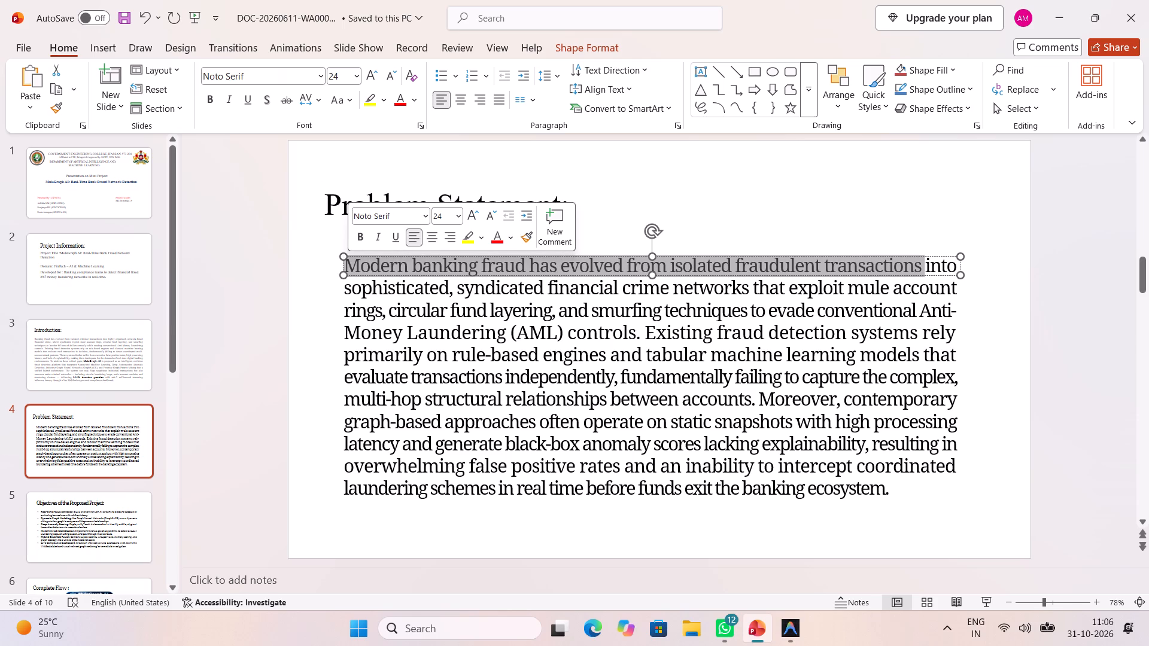
drag(890, 284, 973, 284)
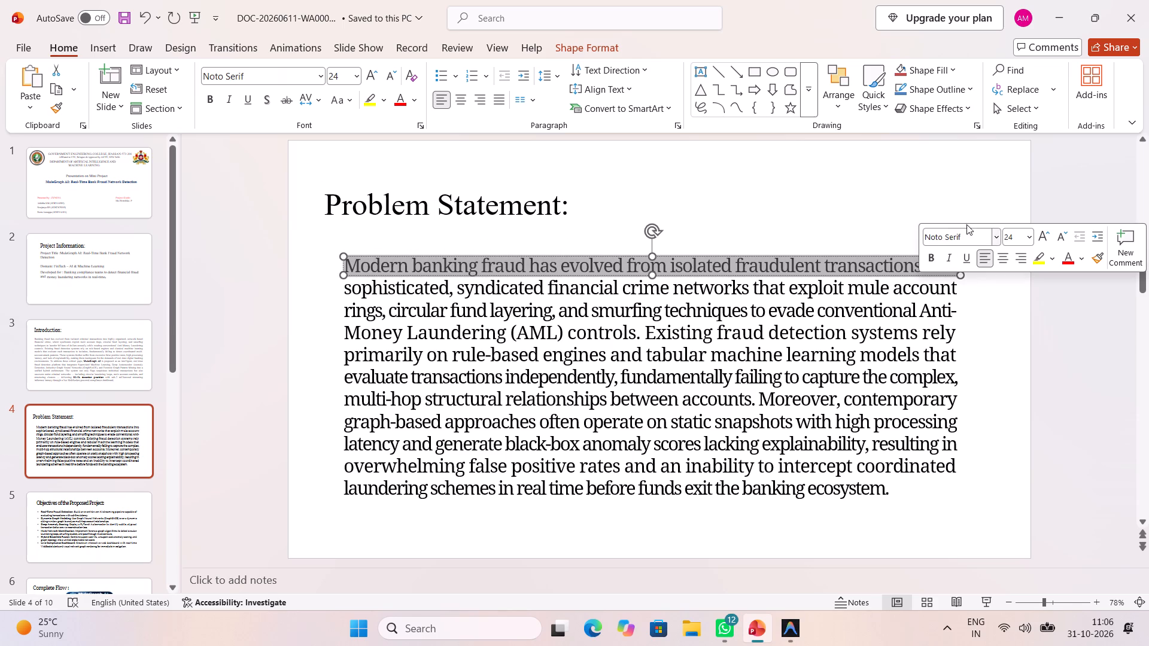
click(960, 237)
text(tim)
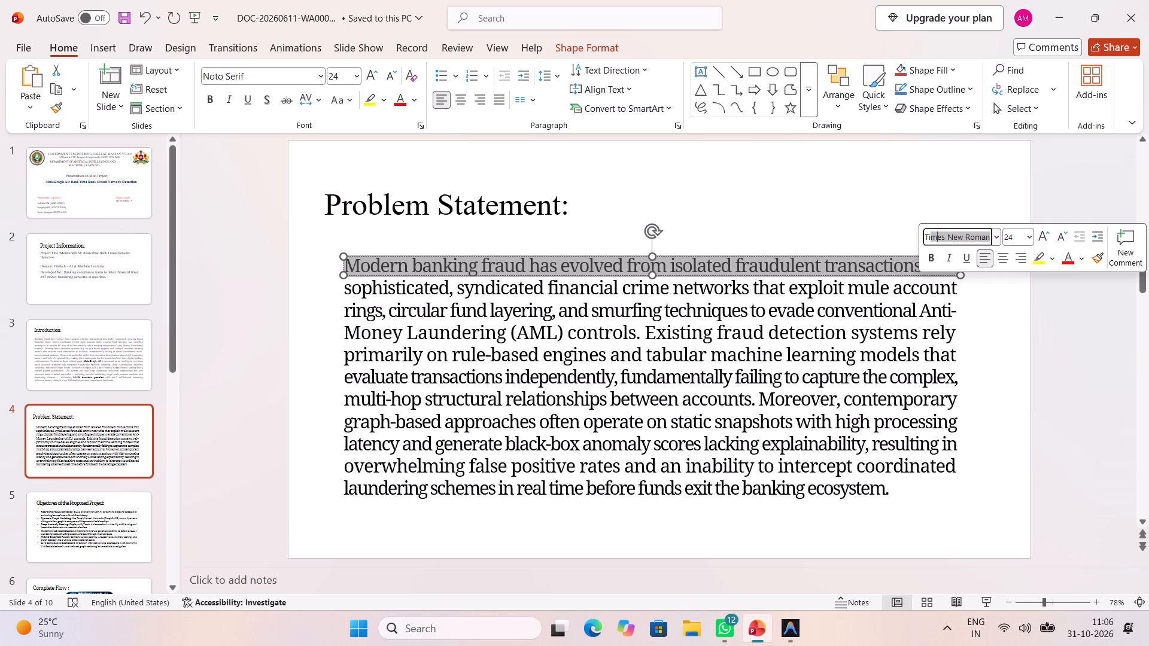
key(Return)
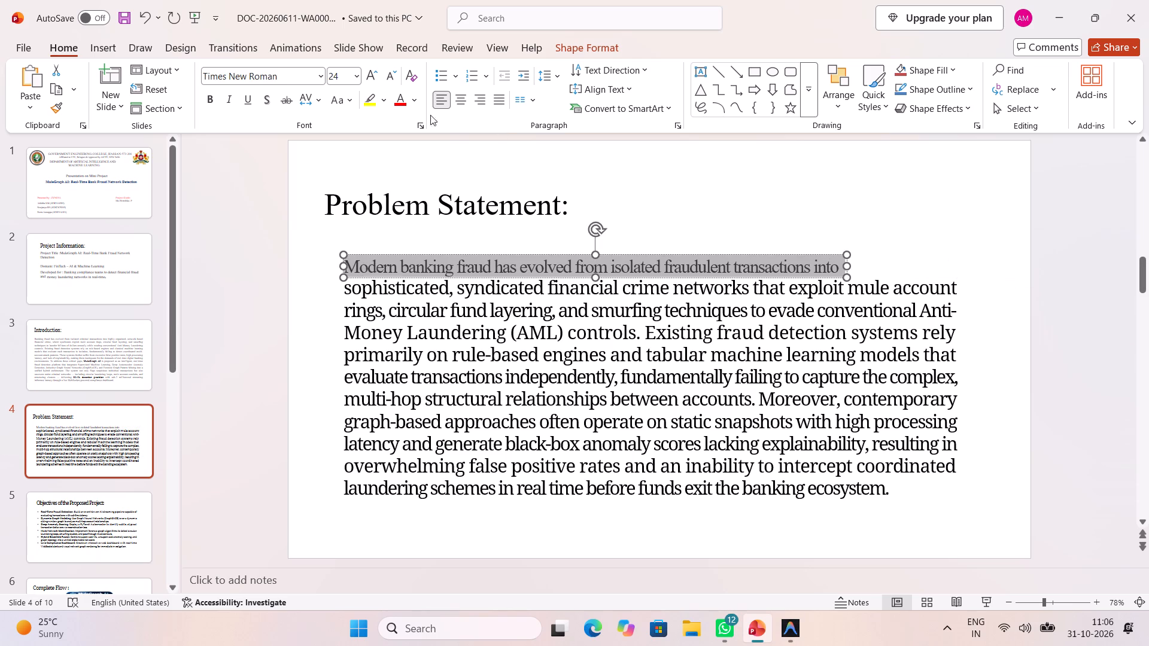
click(318, 95)
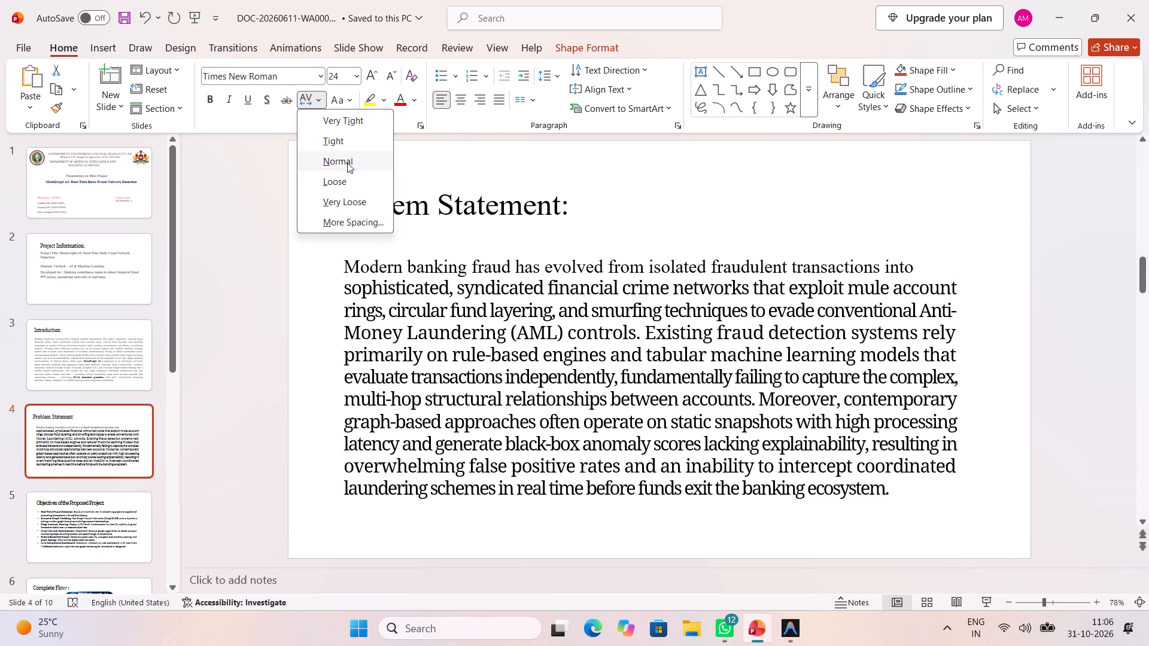
click(346, 160)
Set the second body line, beginning "sophisticated, syndicated financial crime", in Times New Roman with Normal character spacing.
double_click(355, 296)
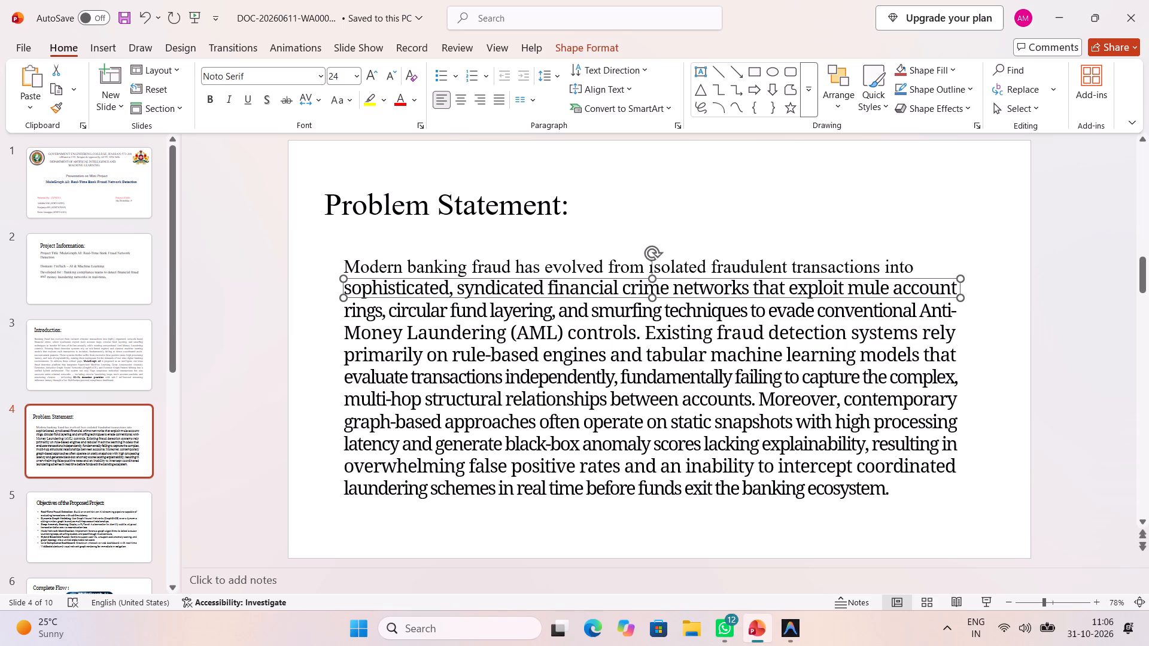
triple_click(346, 285)
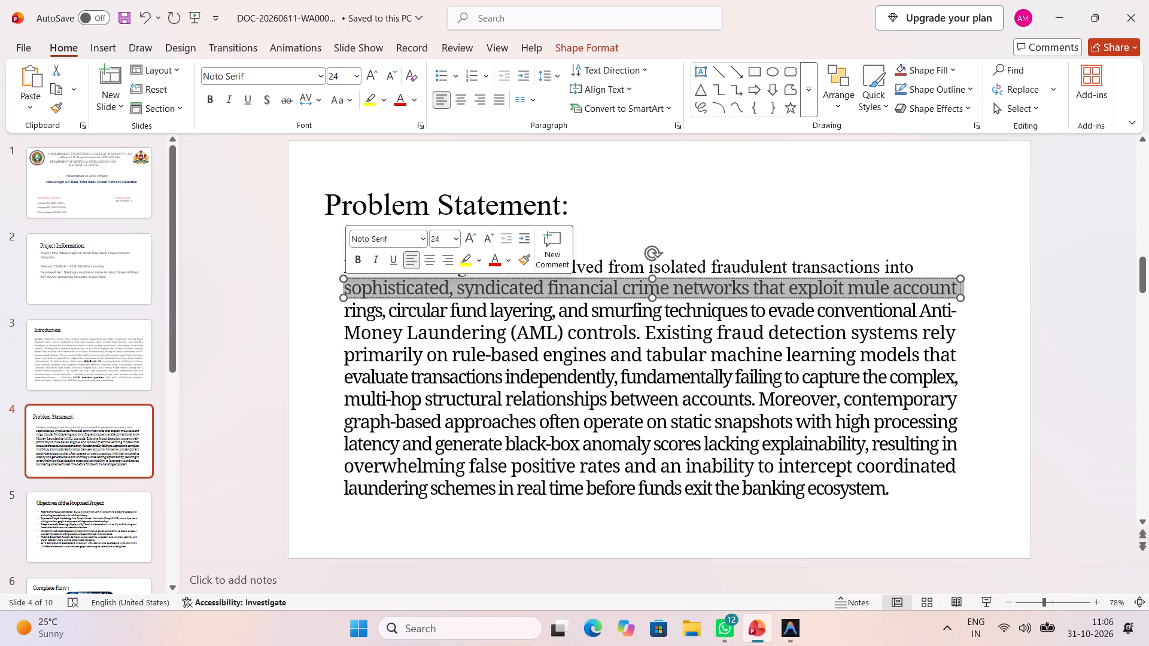
click(411, 239)
text(tim)
key(Return)
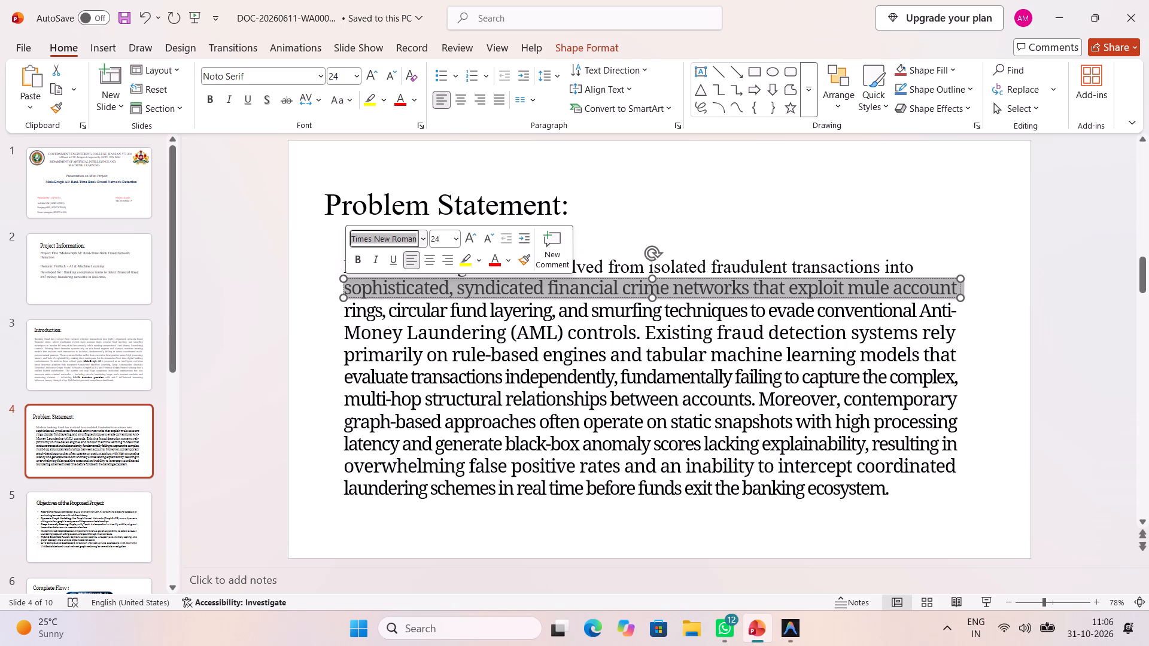
click(311, 102)
click(331, 157)
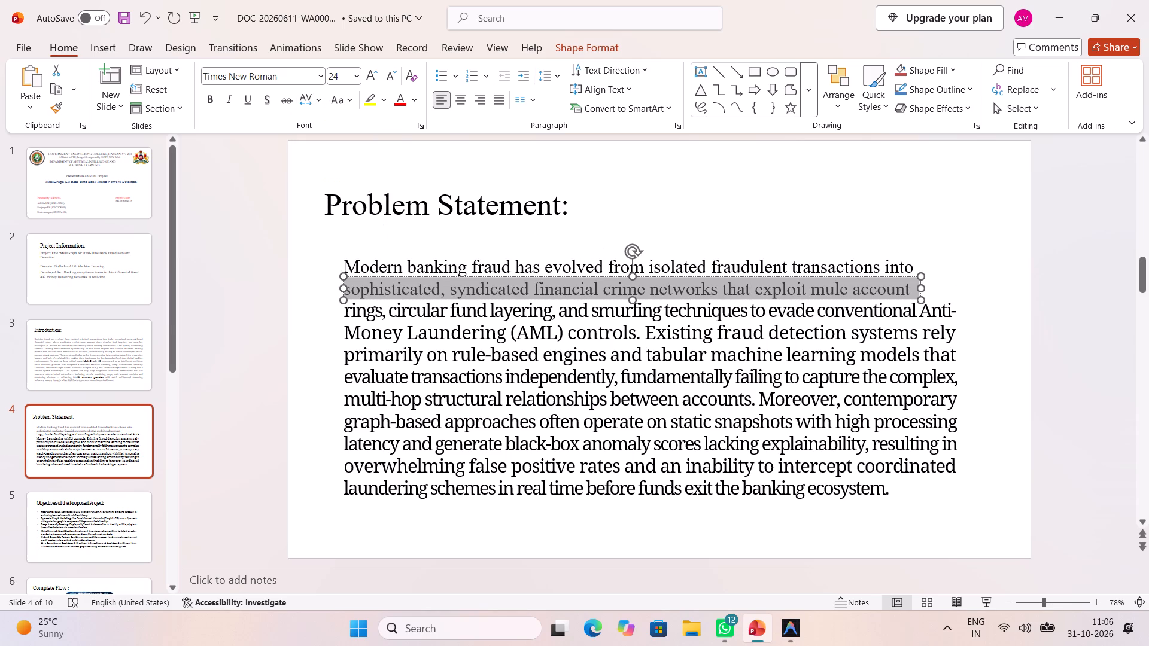
Set the third body line, beginning "rings, circular fund layering", in Times New Roman with Normal character spacing.
triple_click(353, 311)
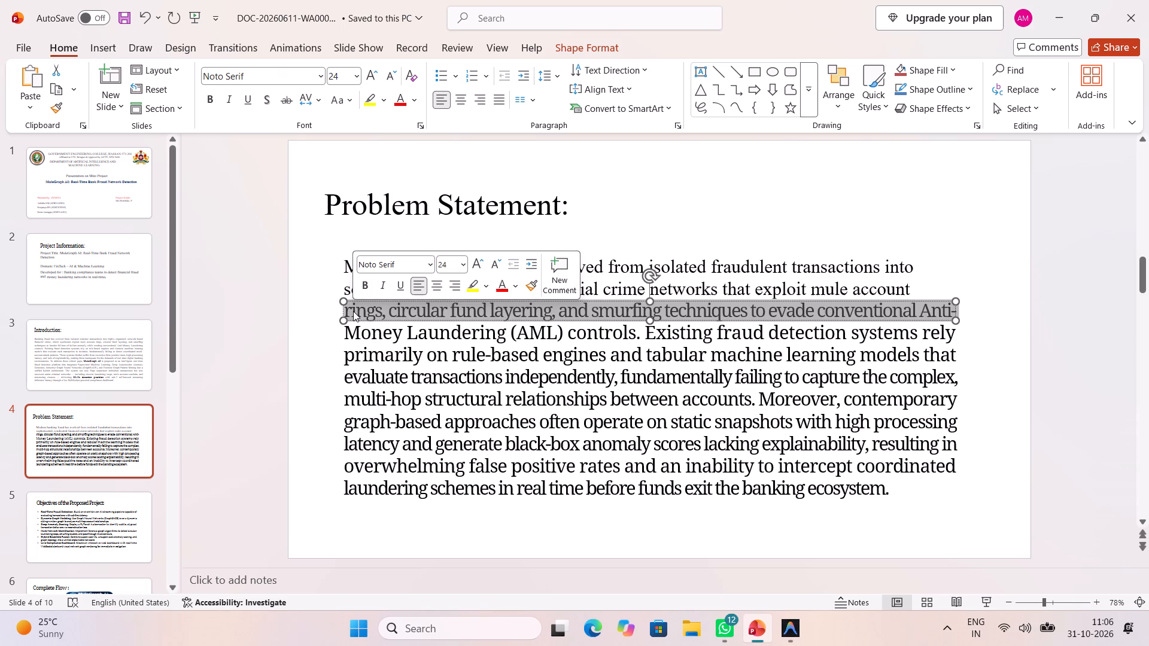
click(403, 262)
text(tim)
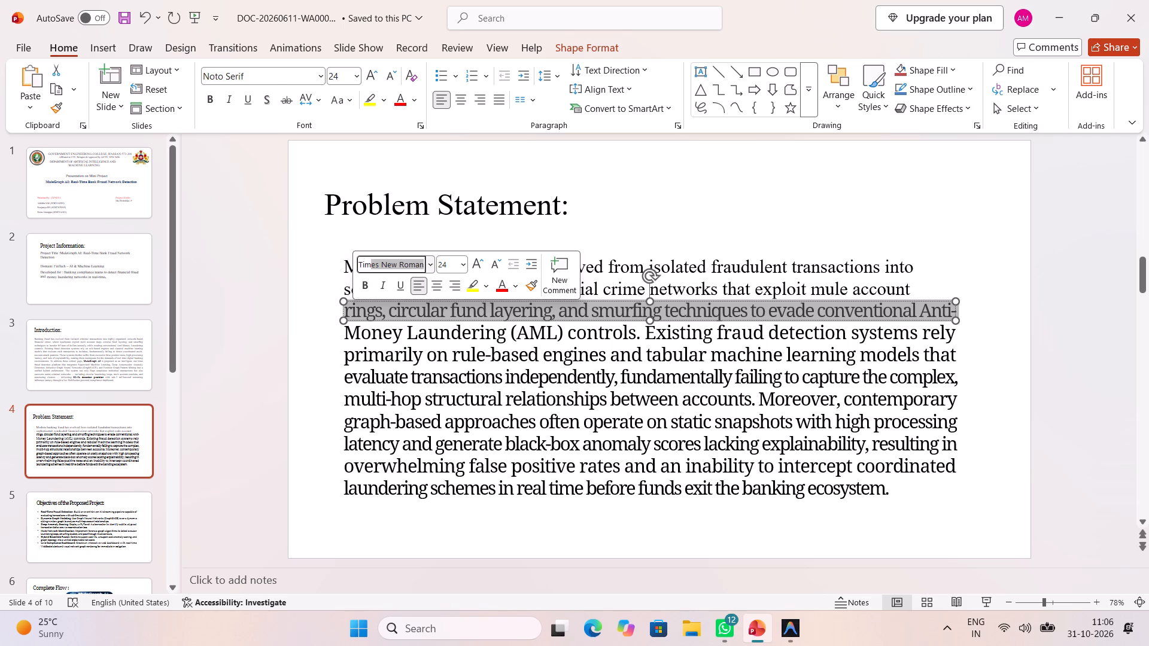
key(Return)
click(319, 99)
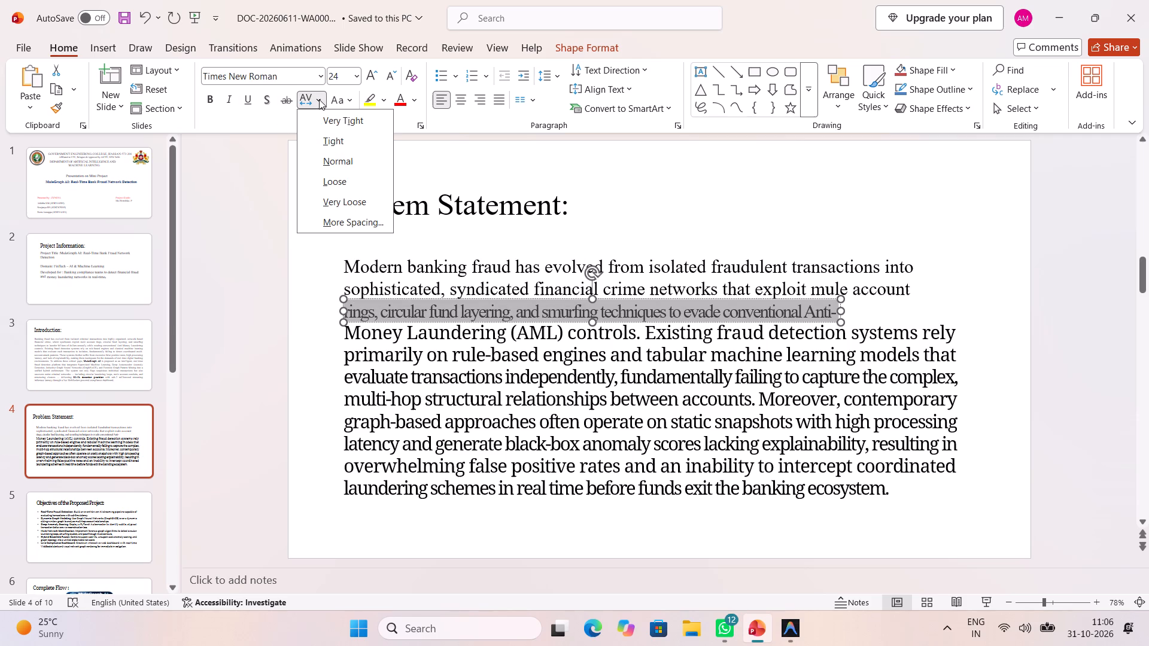
click(338, 164)
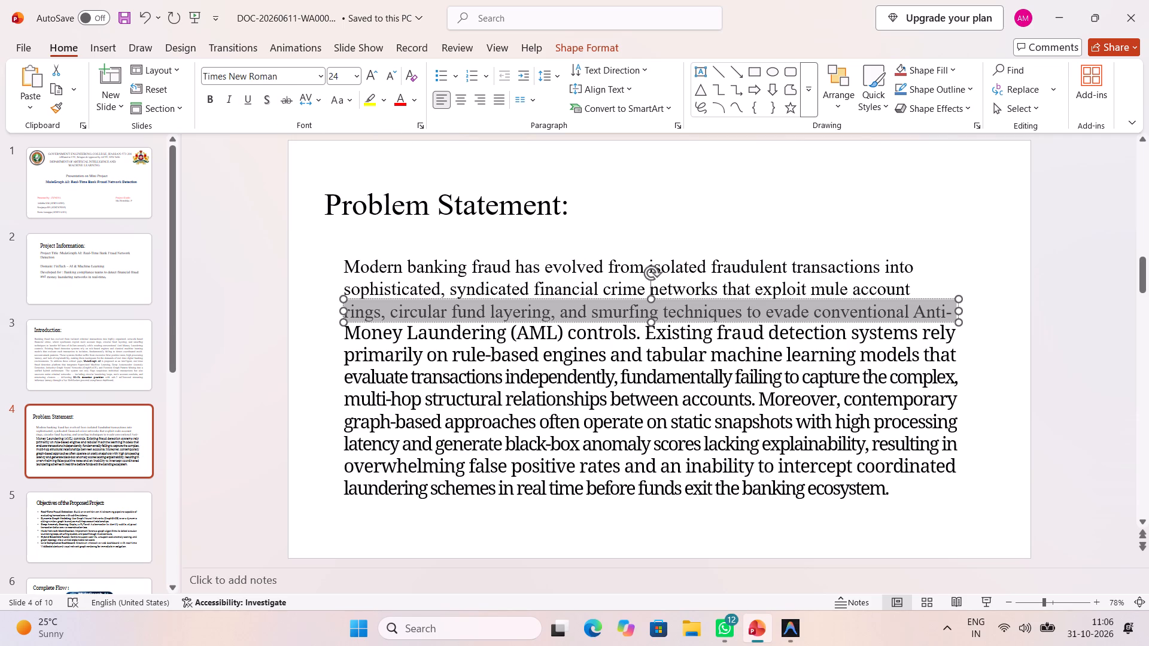
Set the fourth body line, beginning "Money Laundering (AML) controls", in Times New Roman with Normal character spacing.
triple_click(345, 330)
triple_click(345, 330)
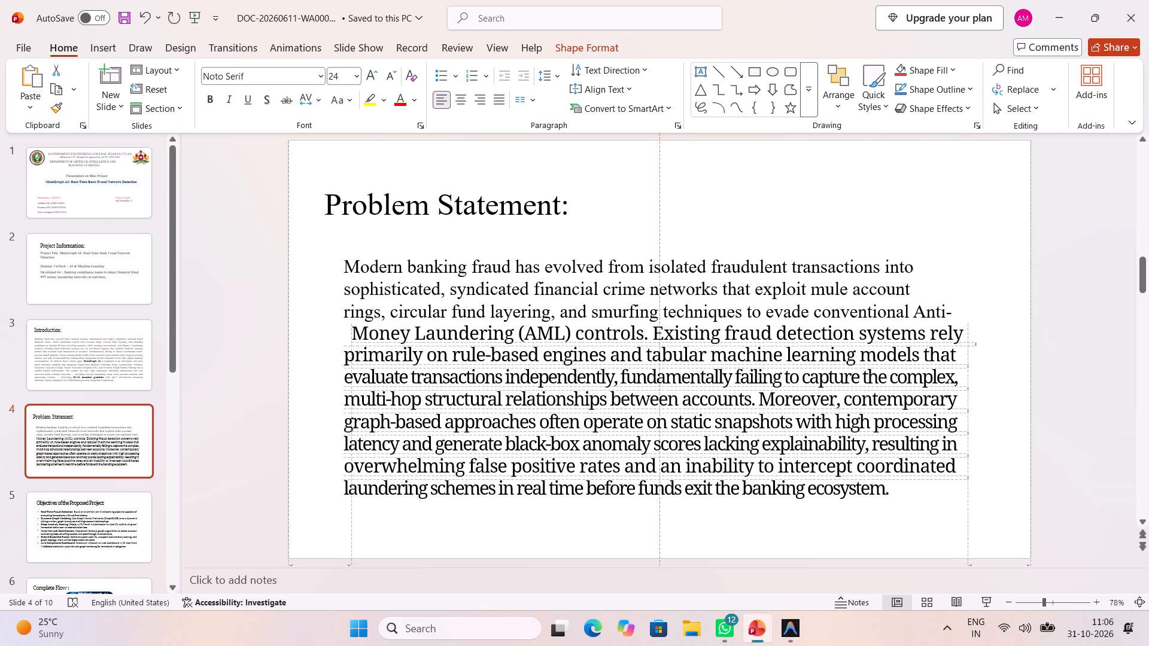
triple_click(349, 329)
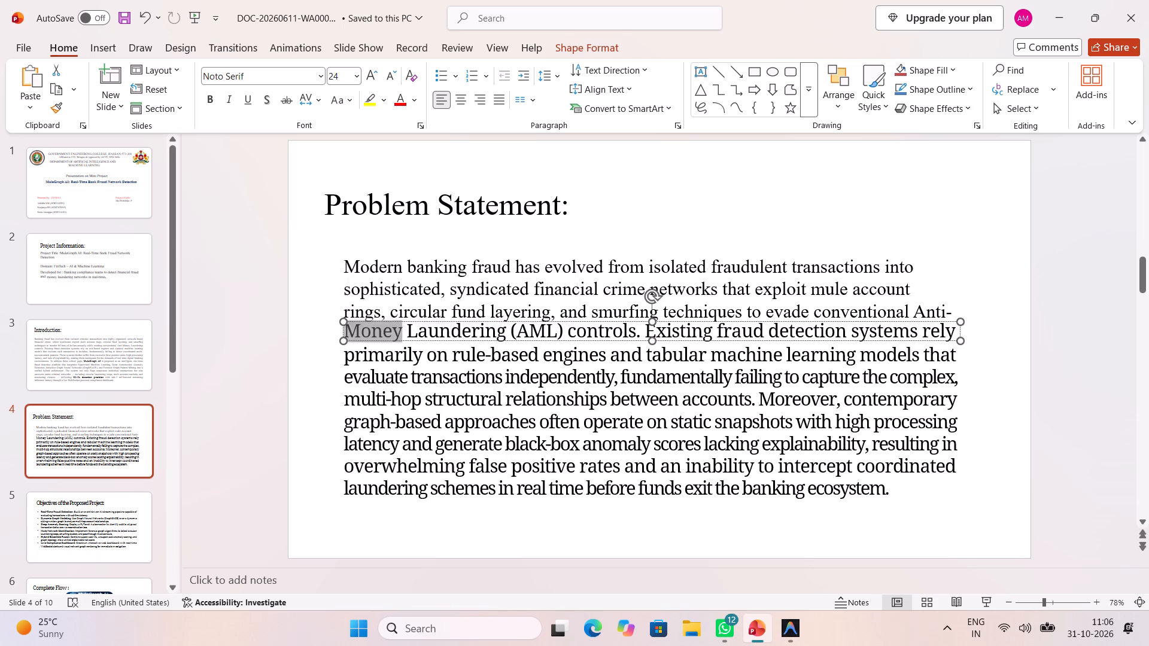
click(385, 278)
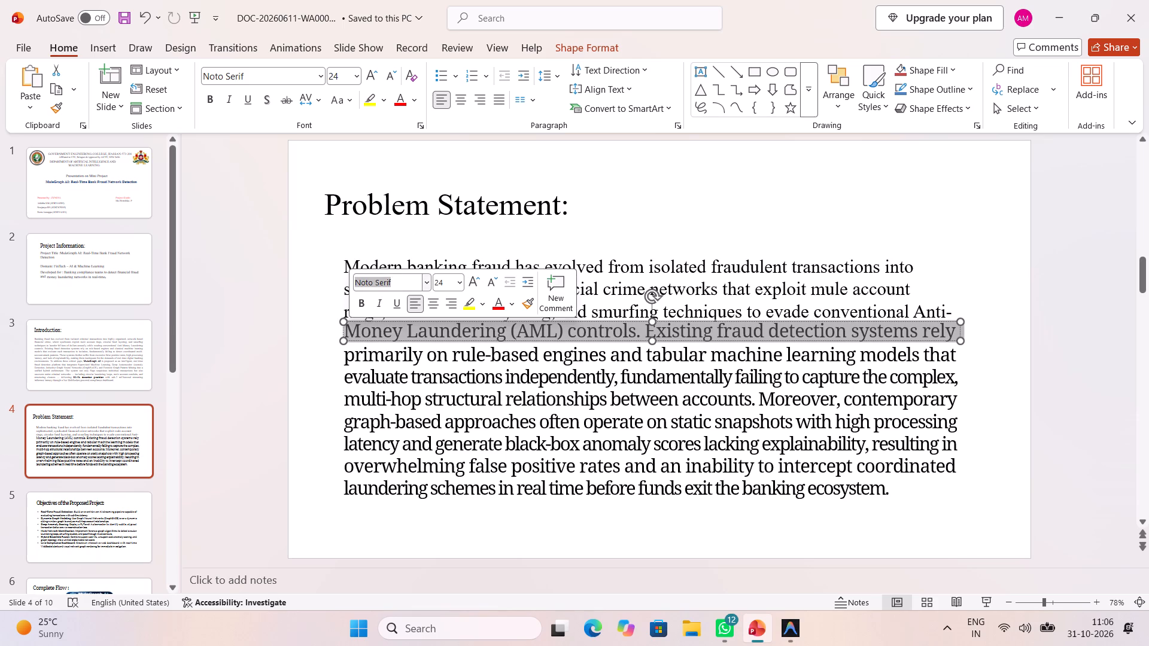
text(tim)
key(Return)
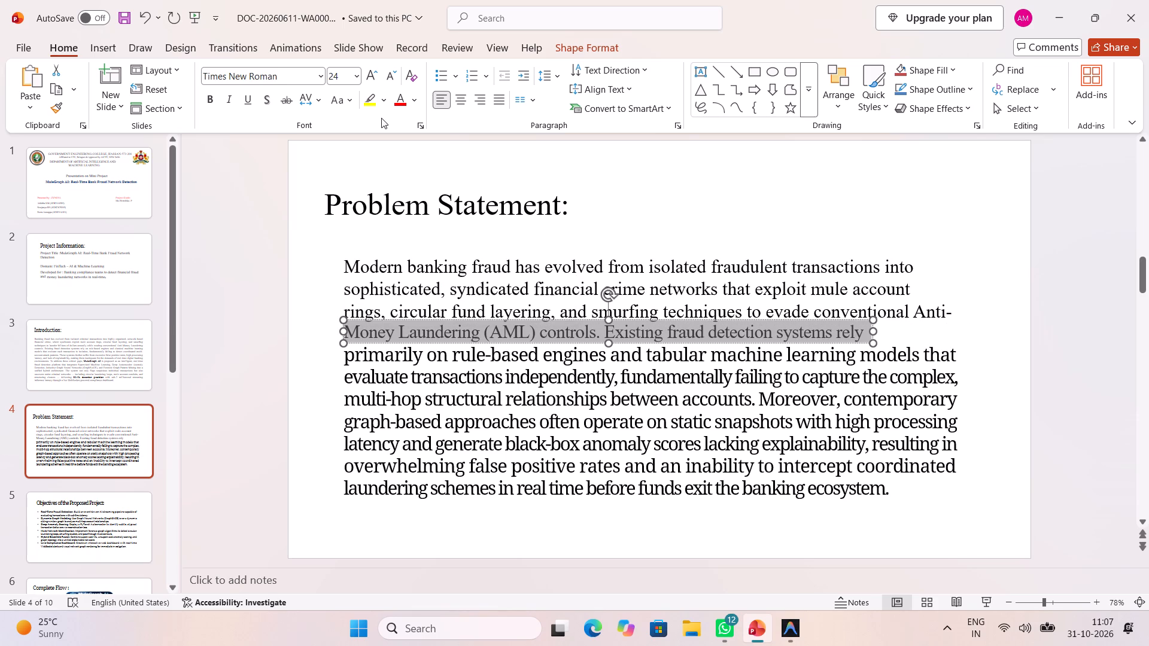
click(318, 103)
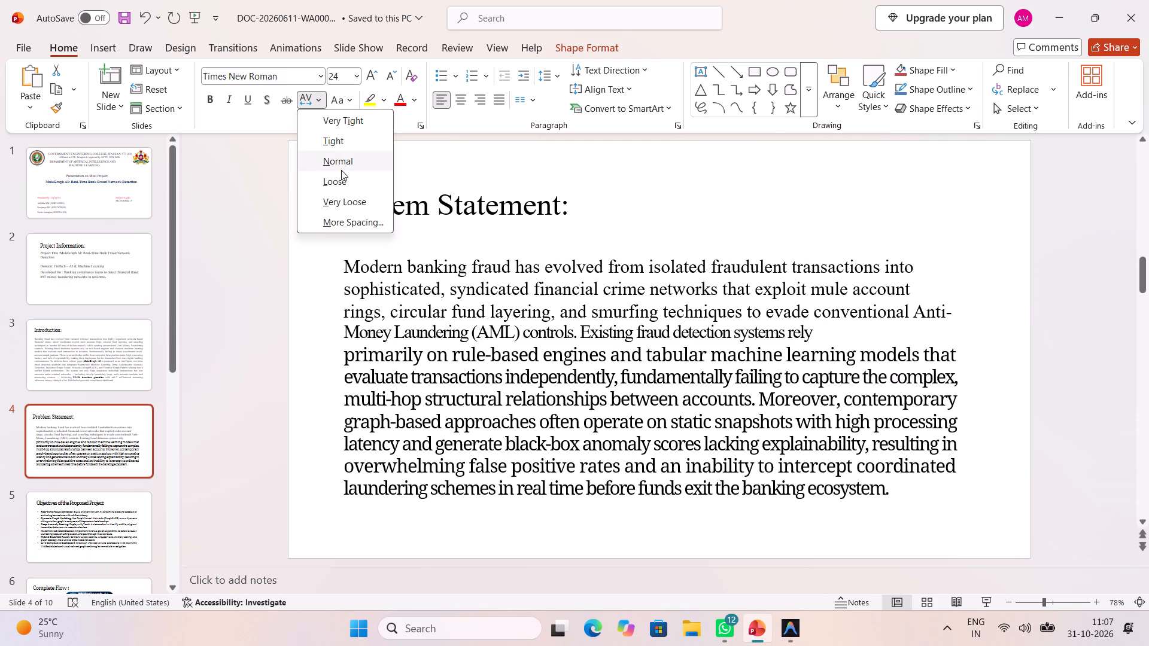
click(335, 154)
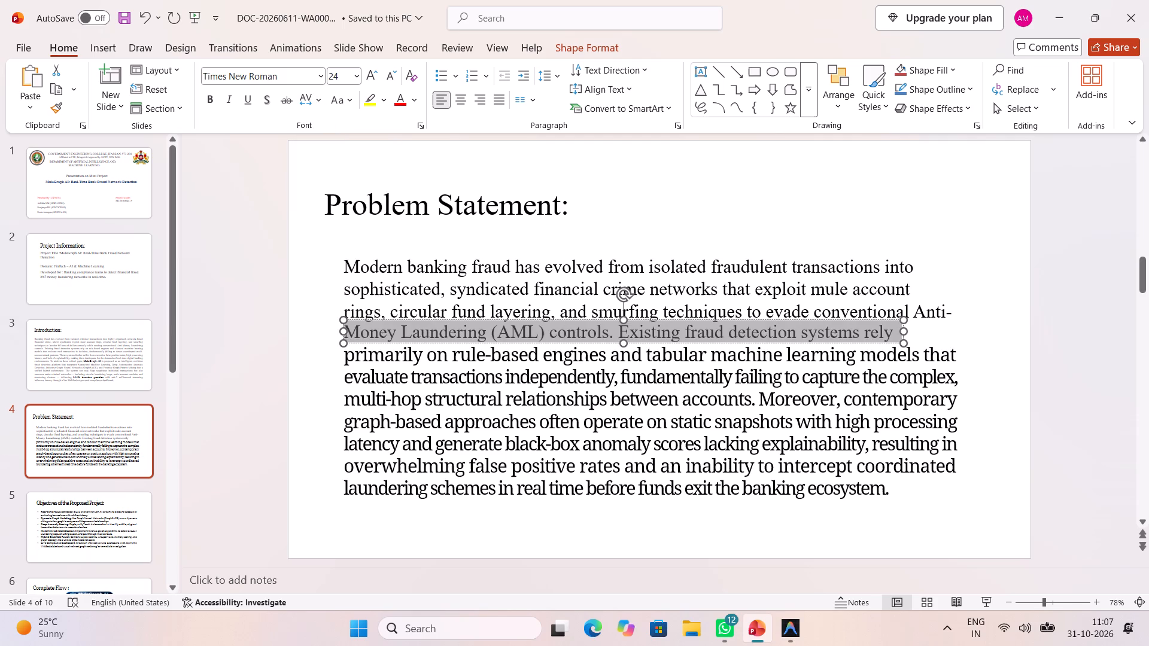
triple_click(346, 357)
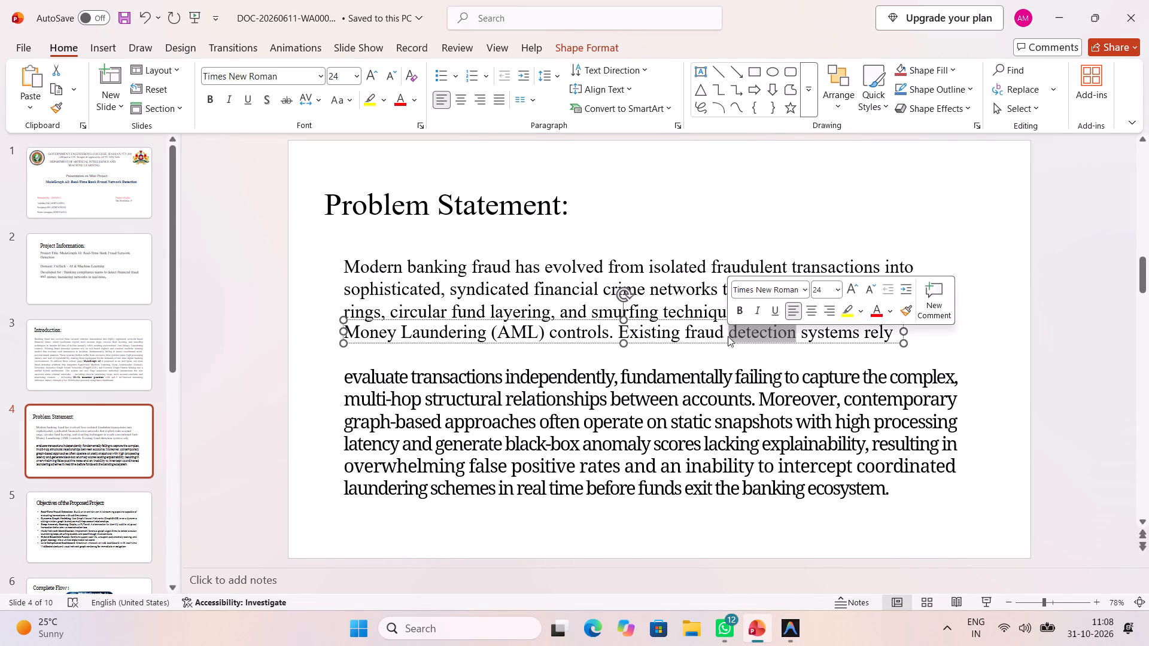
key(BackSpace)
triple_click(734, 315)
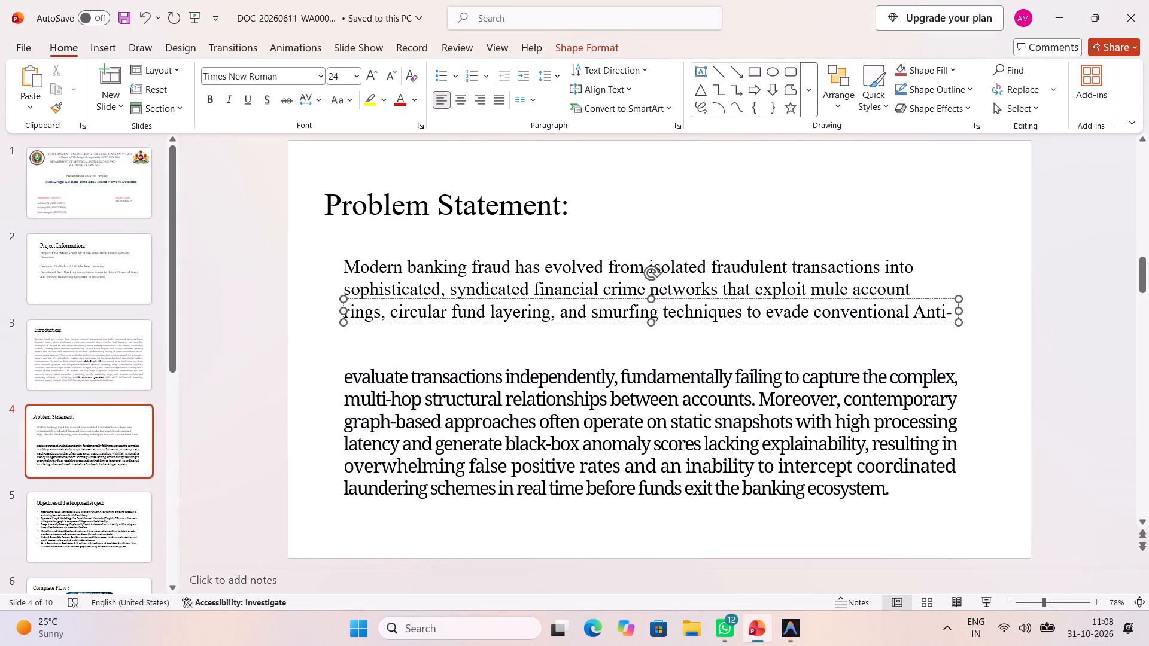
key(BackSpace)
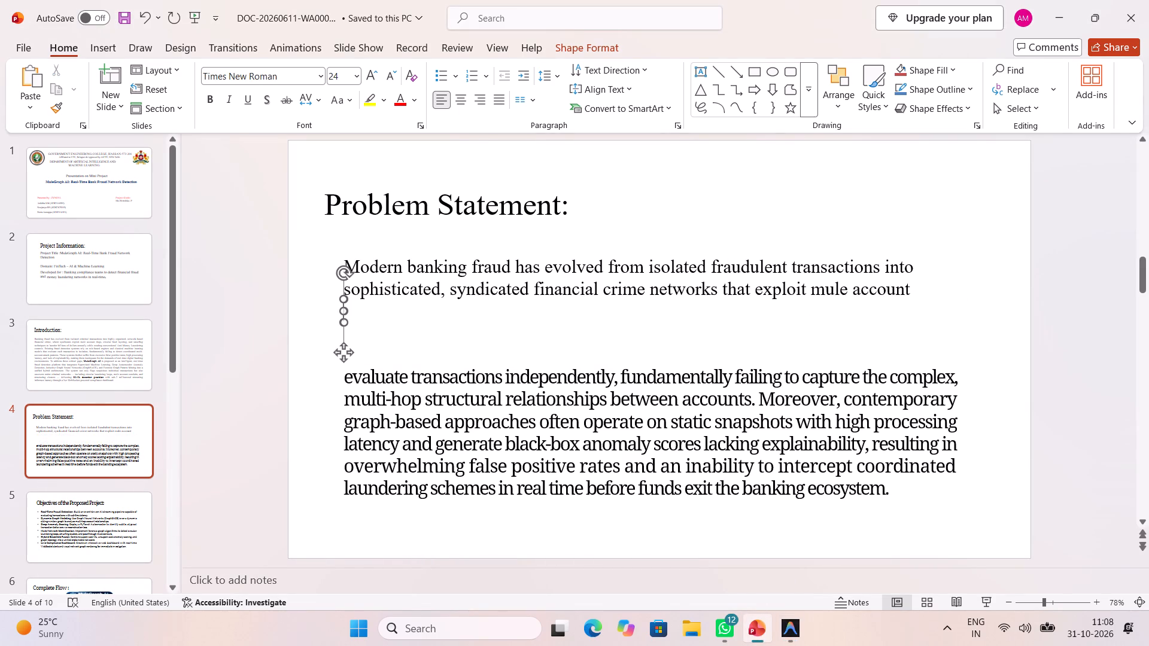
triple_click(764, 376)
key(BackSpace)
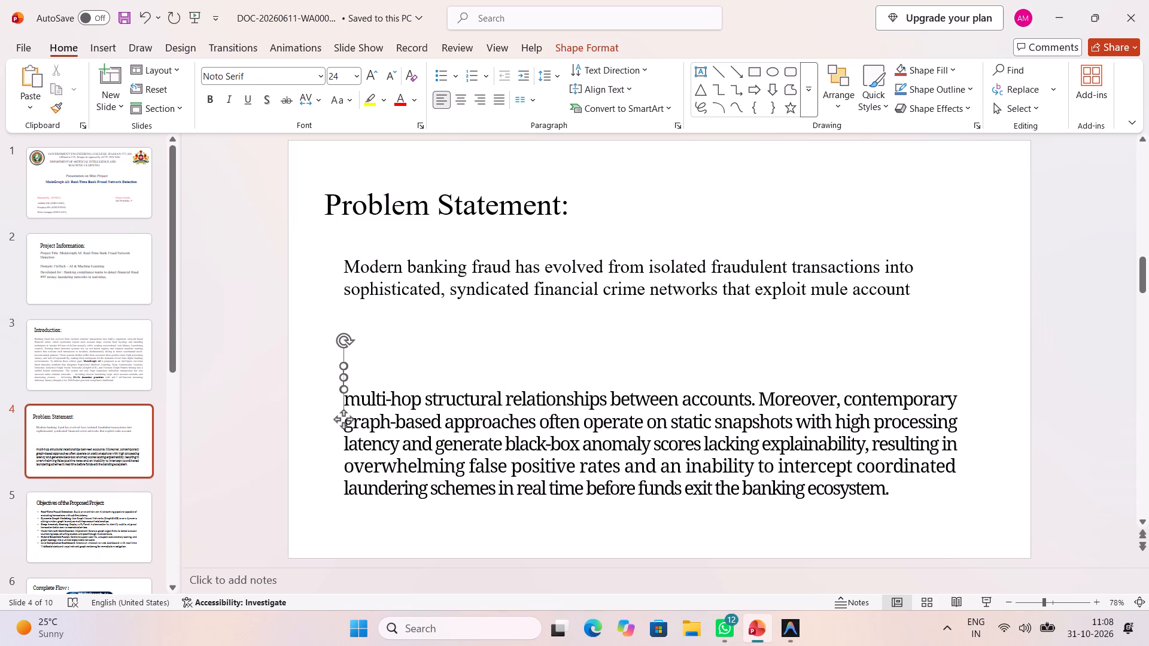
triple_click(775, 397)
key(BackSpace)
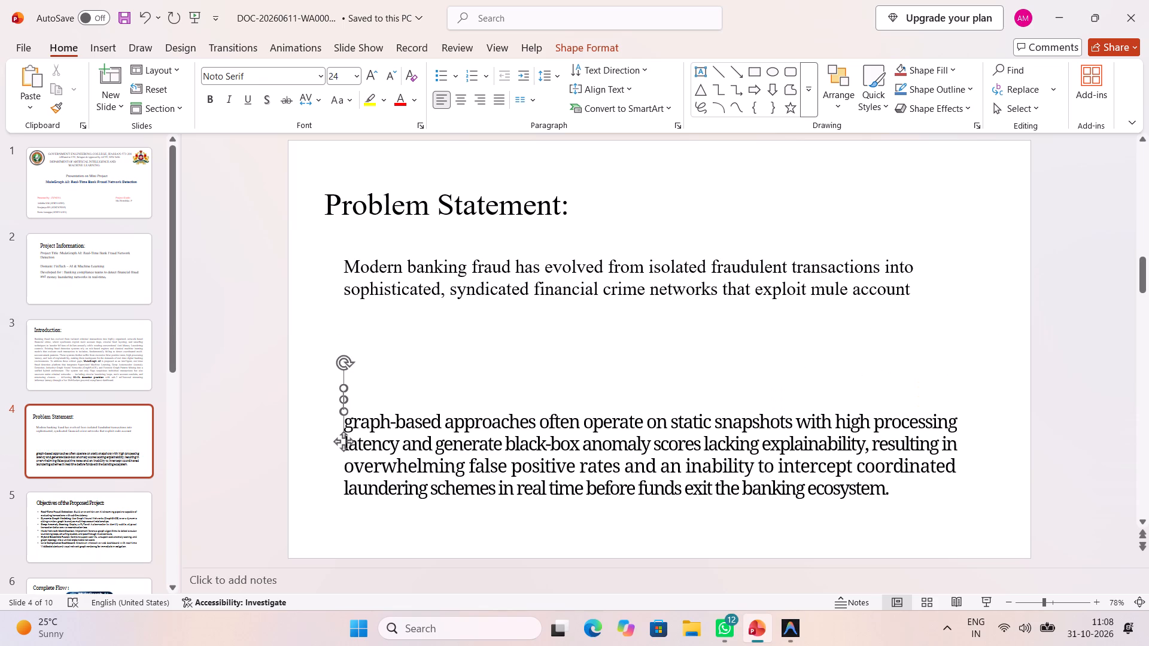
Delete the whole body line beginning "graph-based approaches often operate" from the Problem Statement slide.
triple_click(788, 413)
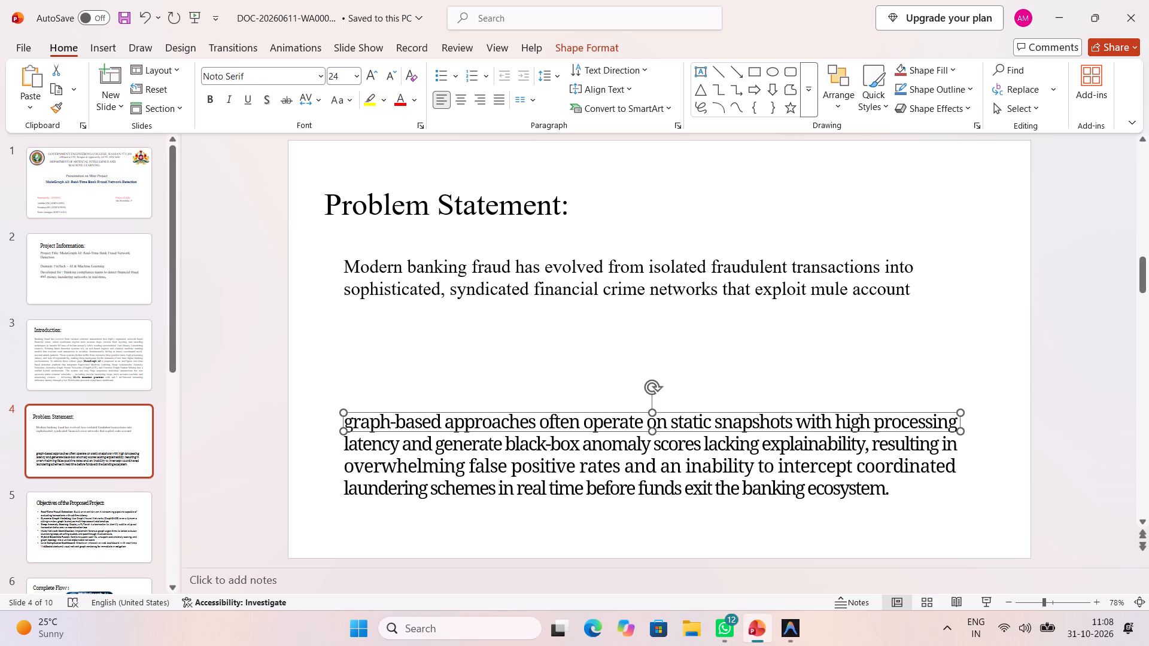
triple_click(798, 424)
click(798, 424)
double_click(798, 424)
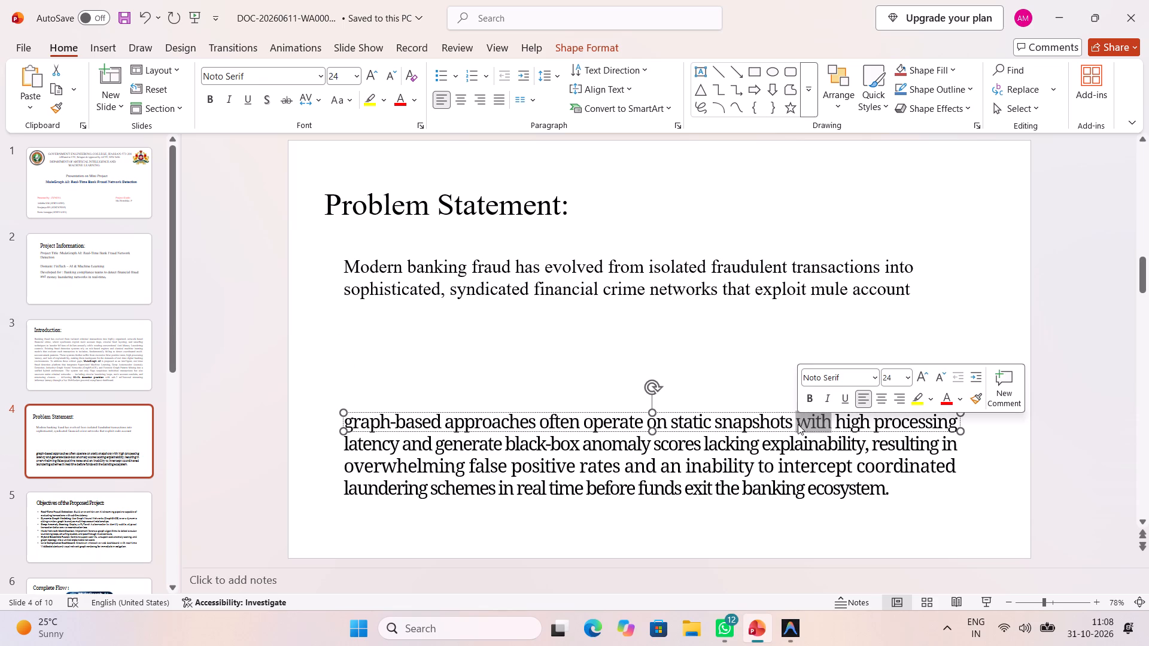
triple_click(789, 416)
click(789, 416)
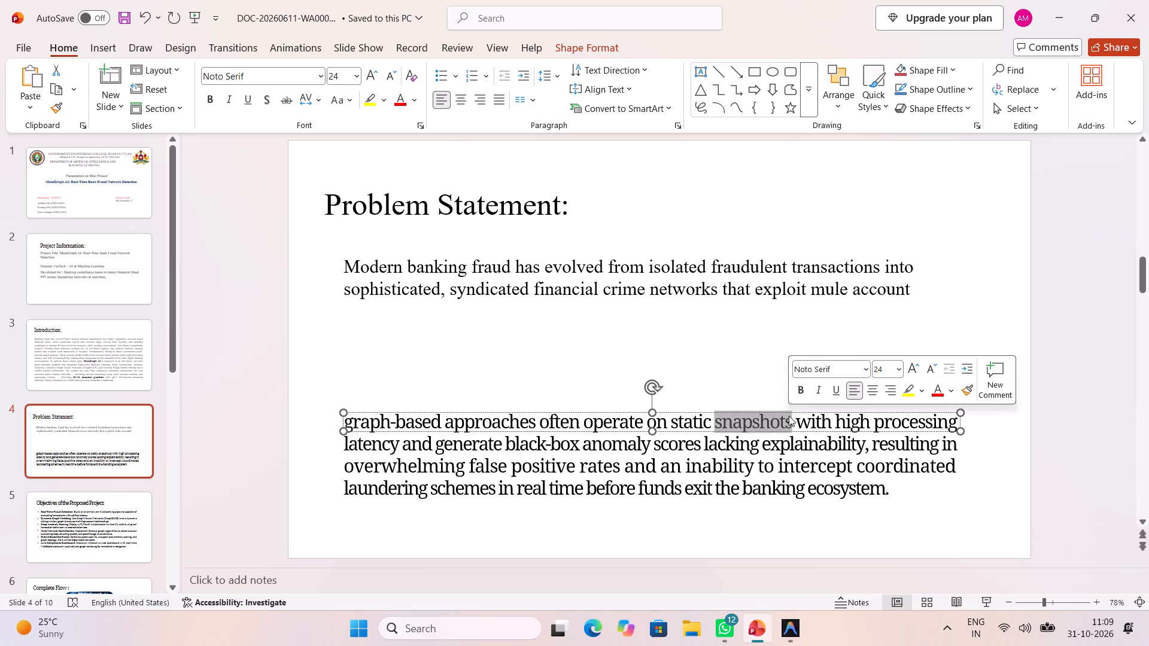
key(BackSpace)
triple_click(789, 416)
click(789, 416)
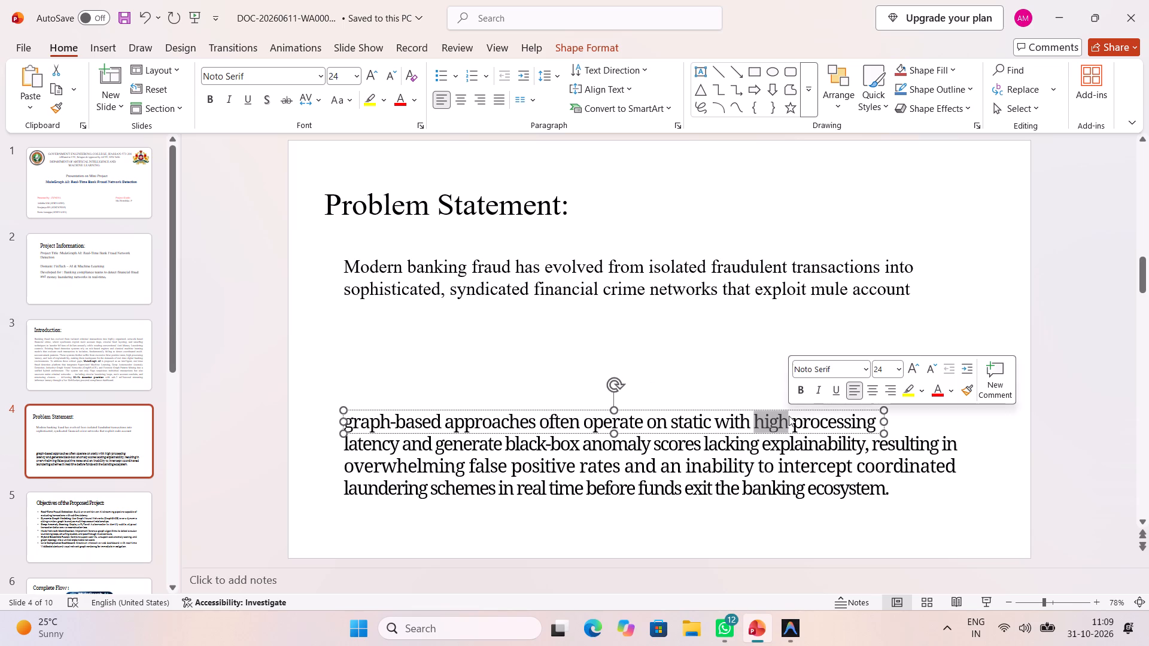
click(789, 416)
double_click(789, 416)
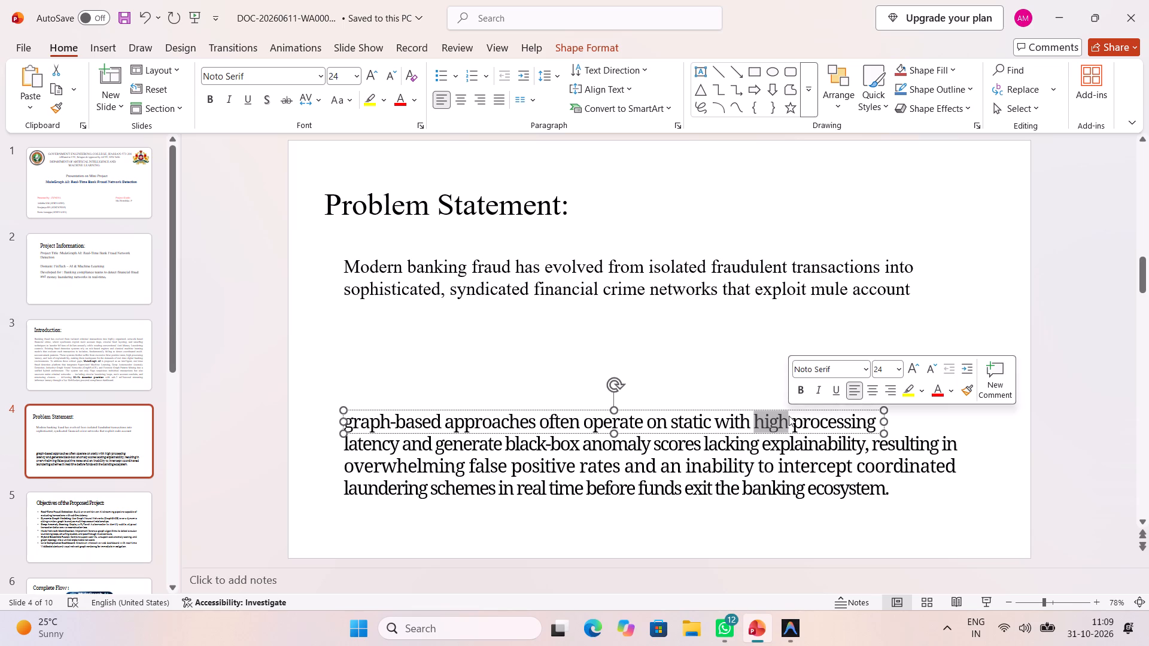
triple_click(789, 416)
key(BackSpace)
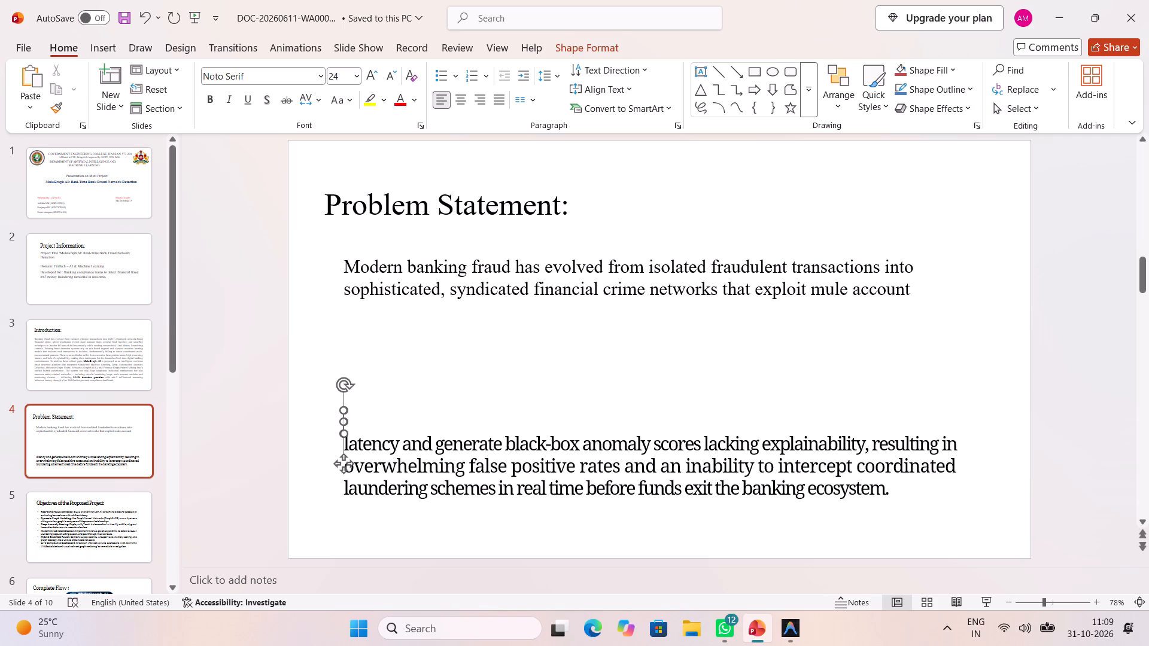
Delete the last three body lines, beginning "latency and generate", "overwhelming" and "laundering schemes", plus the second line beginning "sophisticated, syndicated".
triple_click(823, 446)
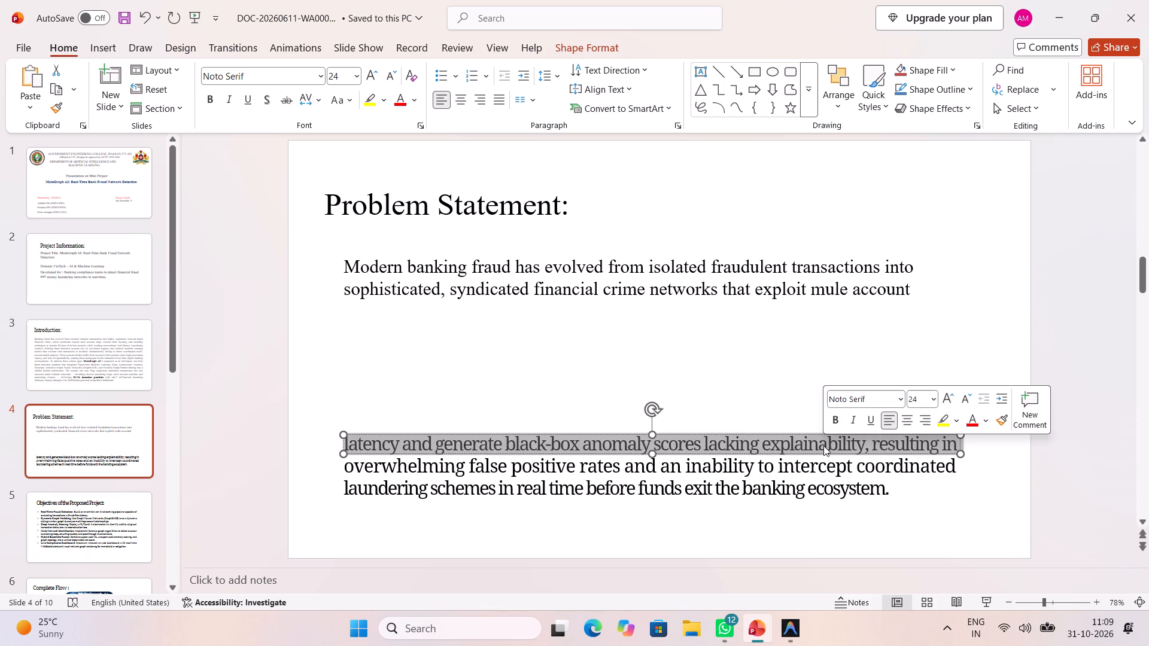
key(BackSpace)
triple_click(846, 463)
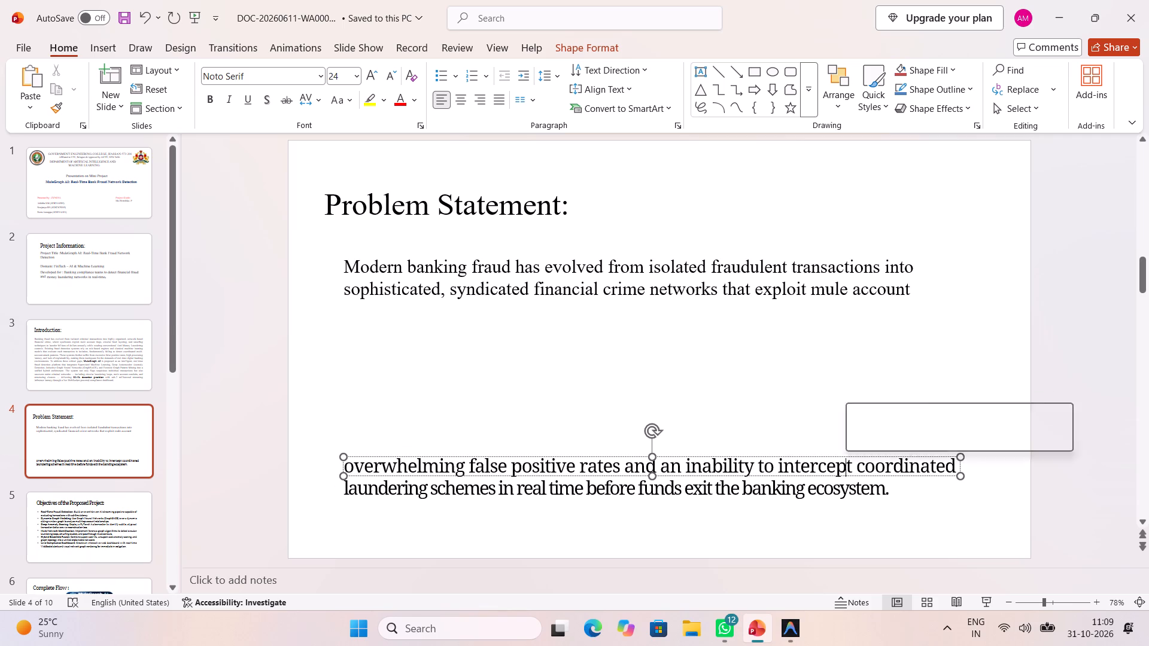
key(BackSpace)
triple_click(850, 486)
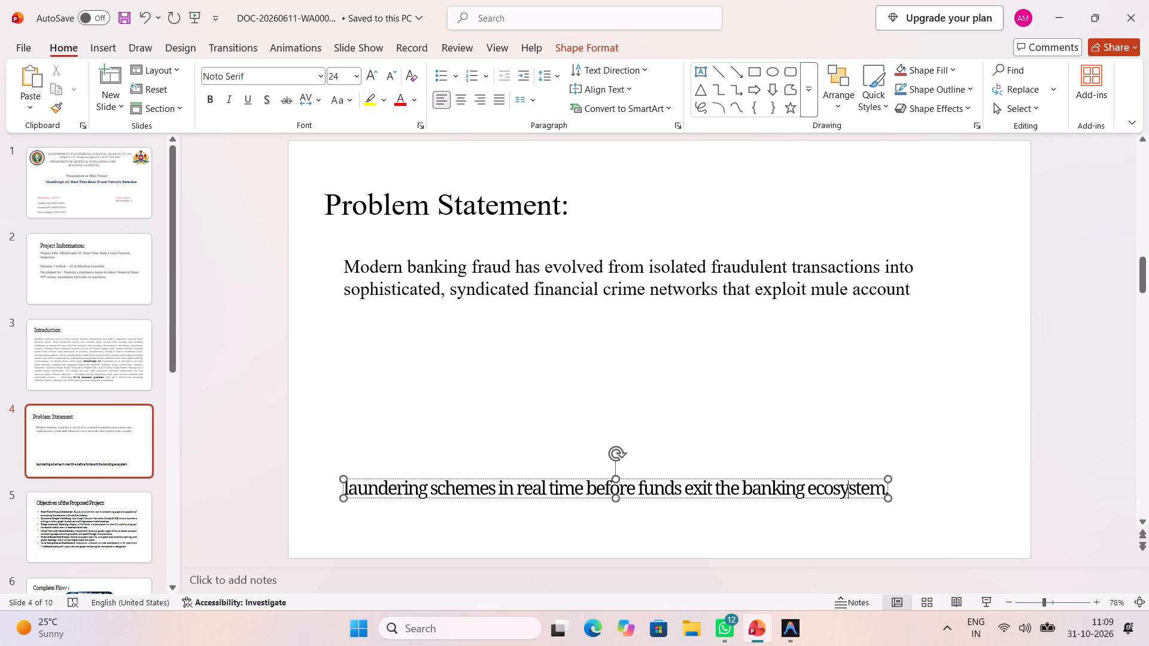
key(BackSpace)
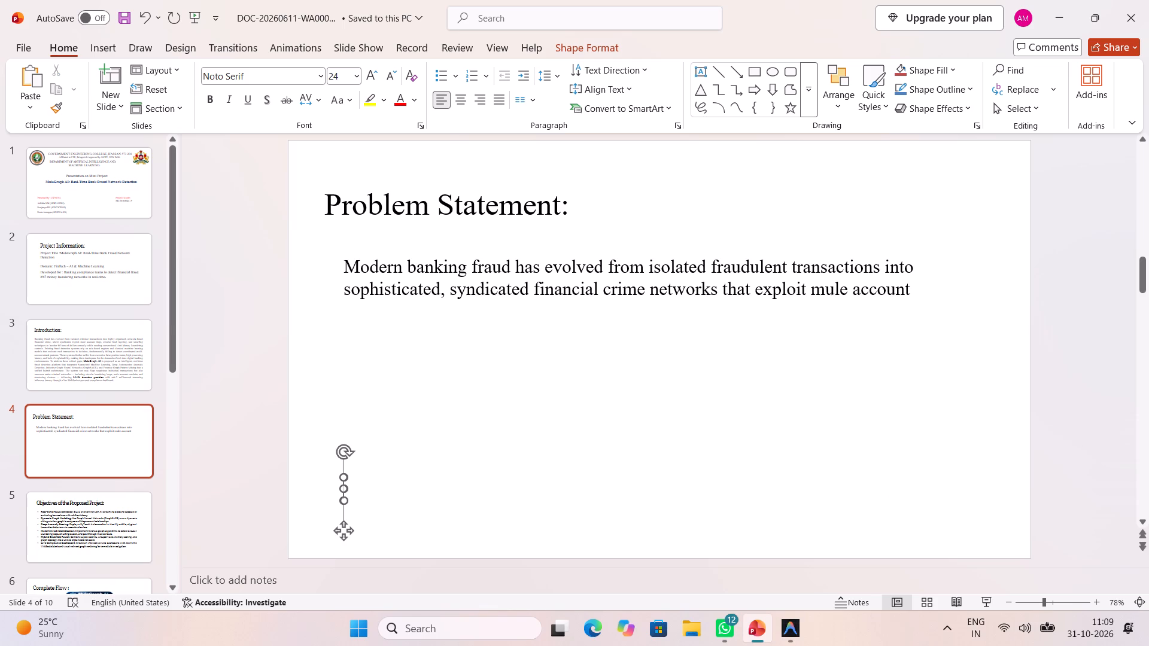
triple_click(886, 292)
key(BackSpace)
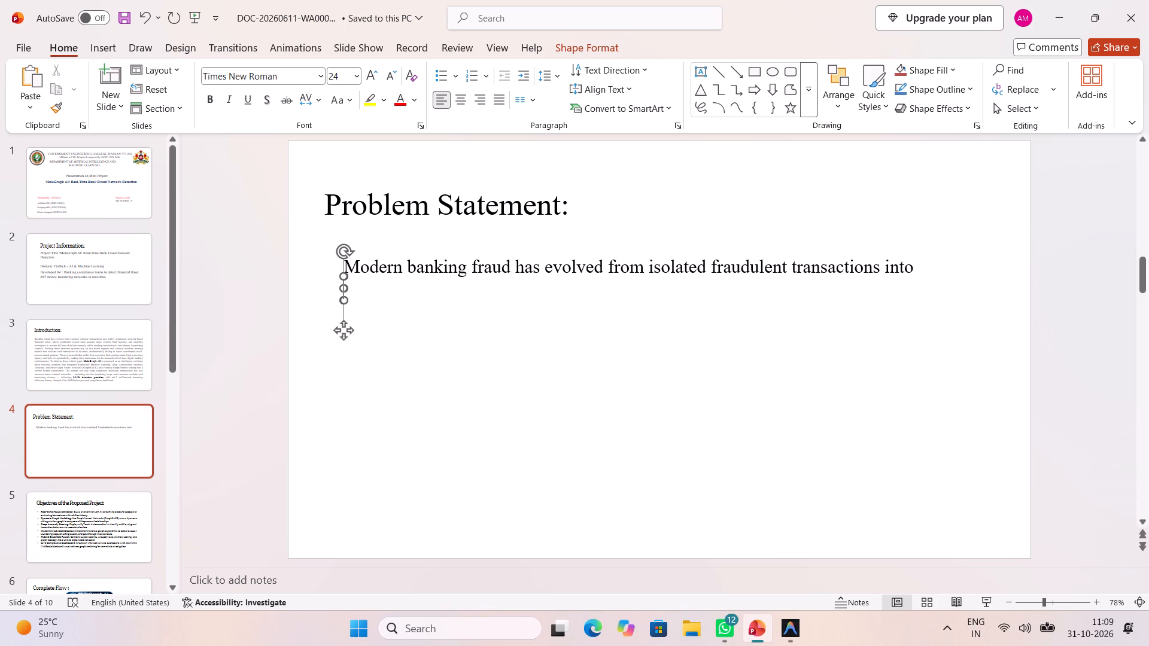
Replace the remaining body line "Modern banking fraud has evolved from isolated fraudulent transactions into" with the copied problem statement paragraph.
double_click(880, 266)
double_click(880, 266)
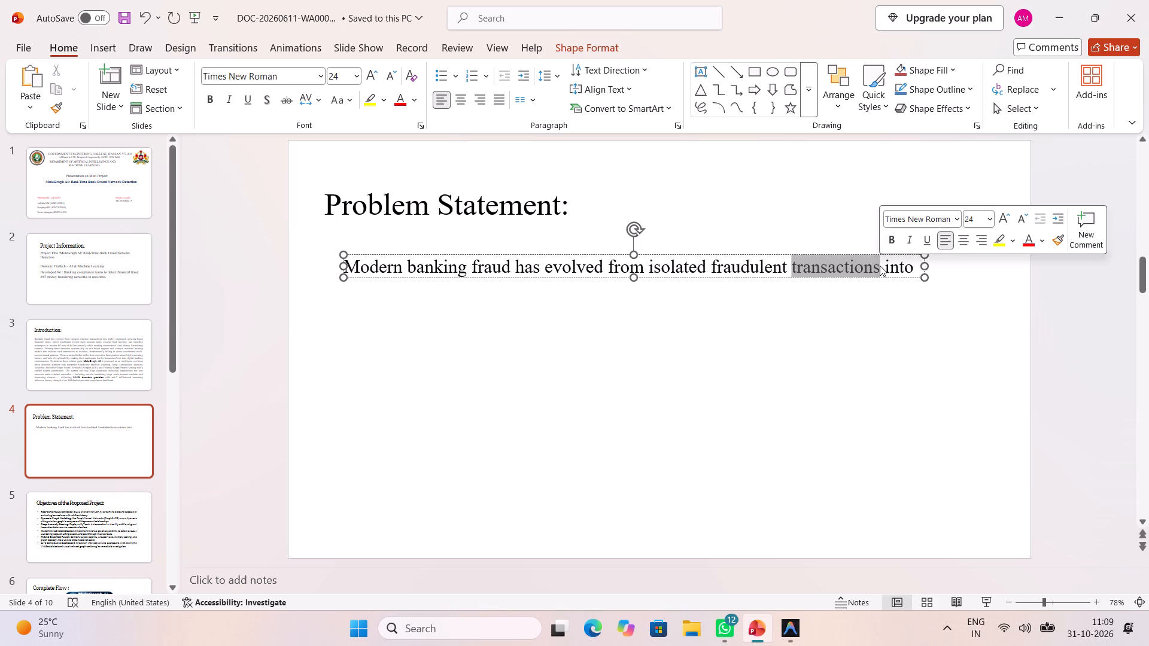
triple_click(880, 266)
key(BackSpace)
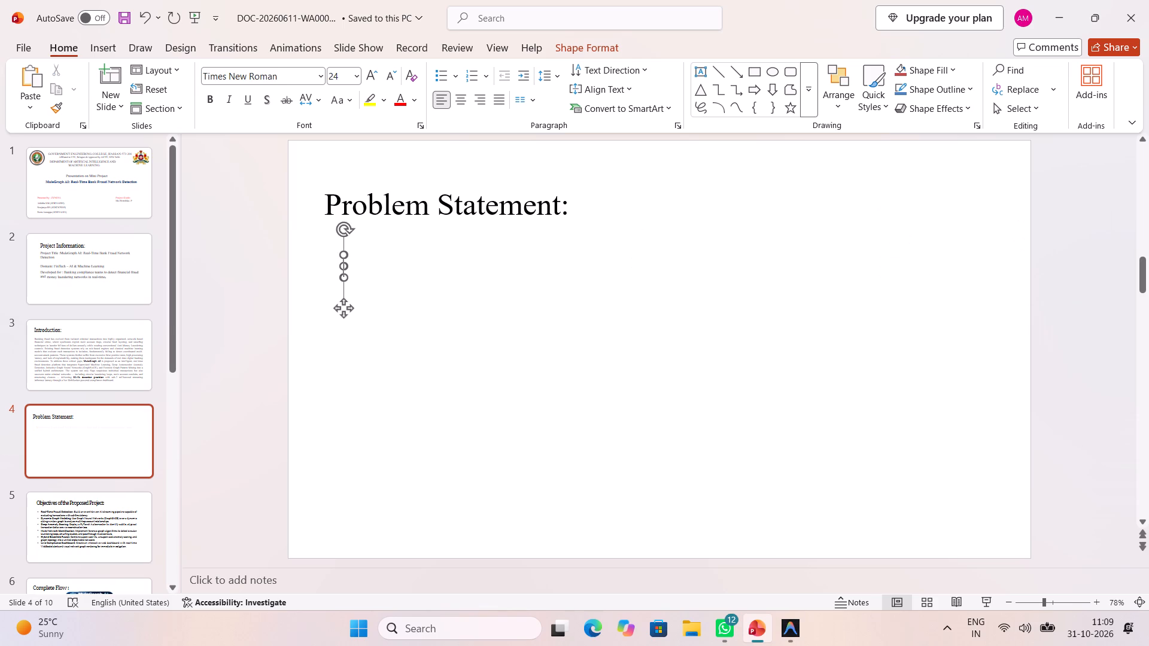
key(ctrl+v)
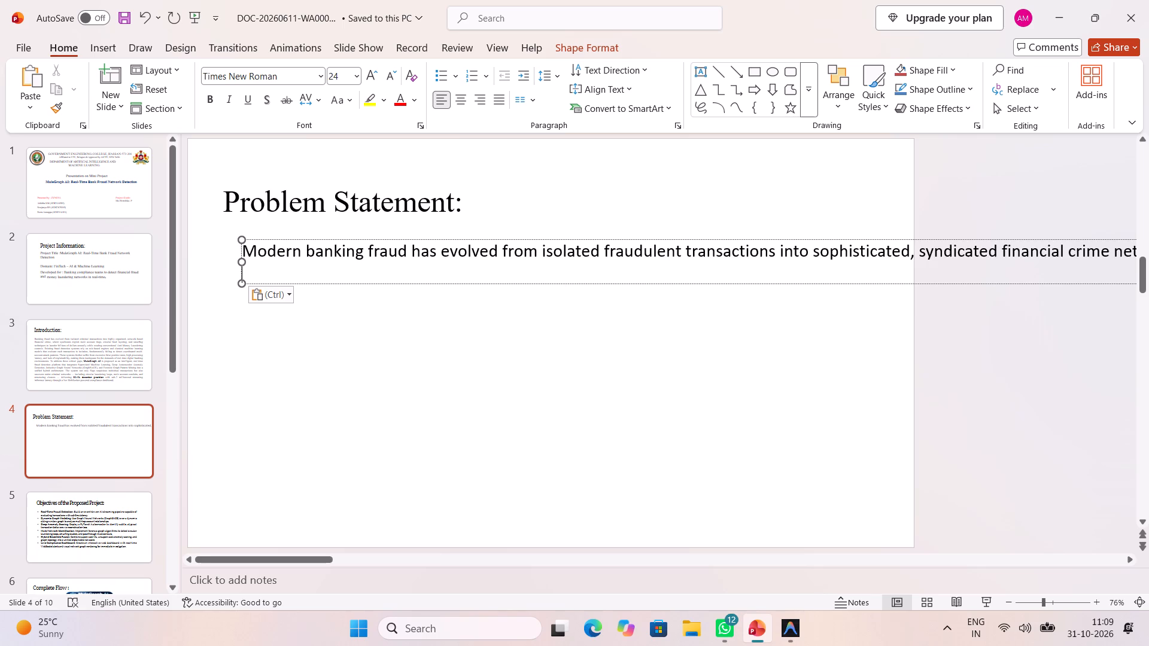
Narrow the pasted paragraph's overlong text box until the text wraps within the Problem Statement slide's width.
scroll(1038, 267, left, 16)
scroll(1038, 267, left, 20)
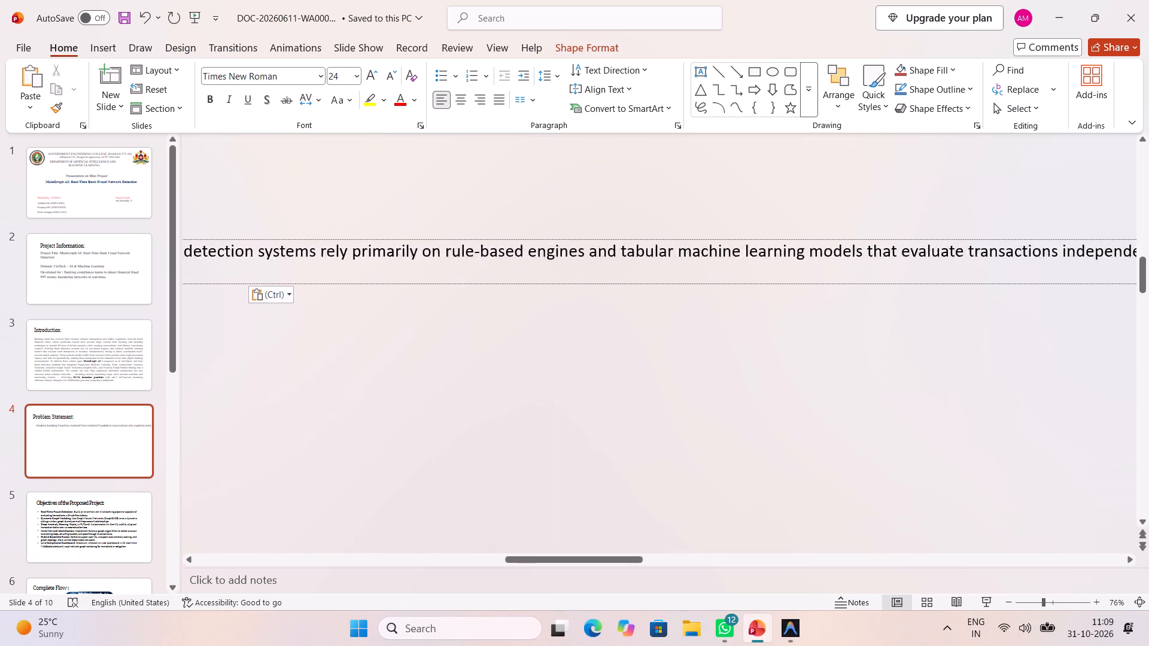
scroll(1038, 267, left, 20)
scroll(1038, 267, left, 2)
scroll(1038, 267, left, 20)
scroll(1038, 267, left, 20)
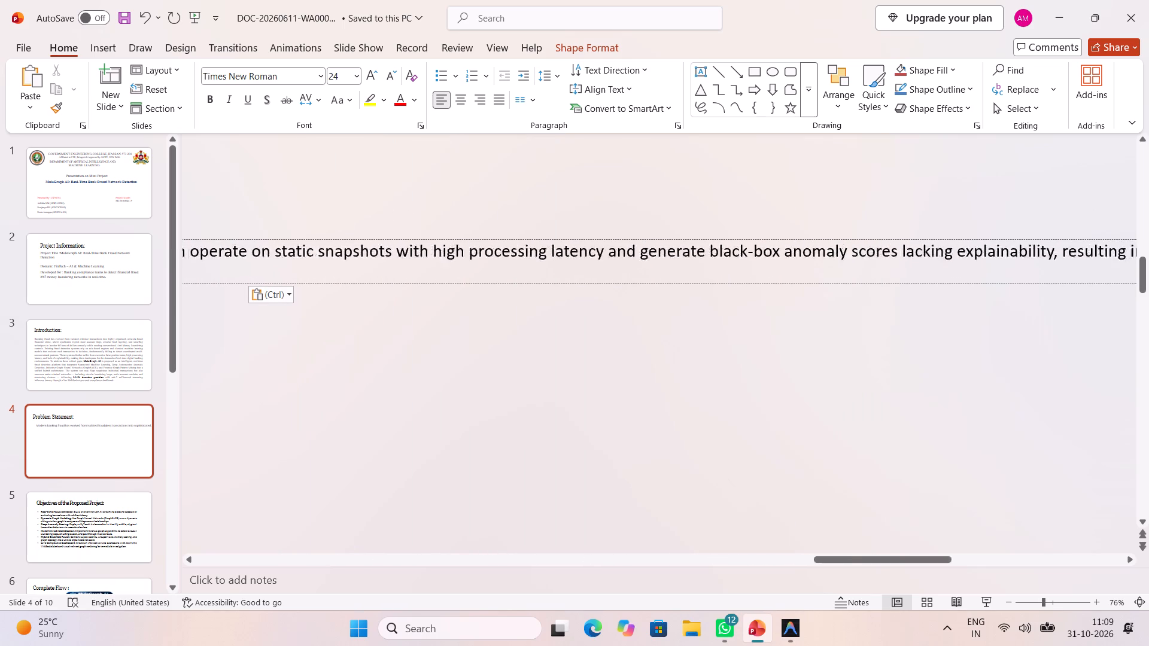
scroll(1038, 267, left, 17)
scroll(1038, 267, left, 16)
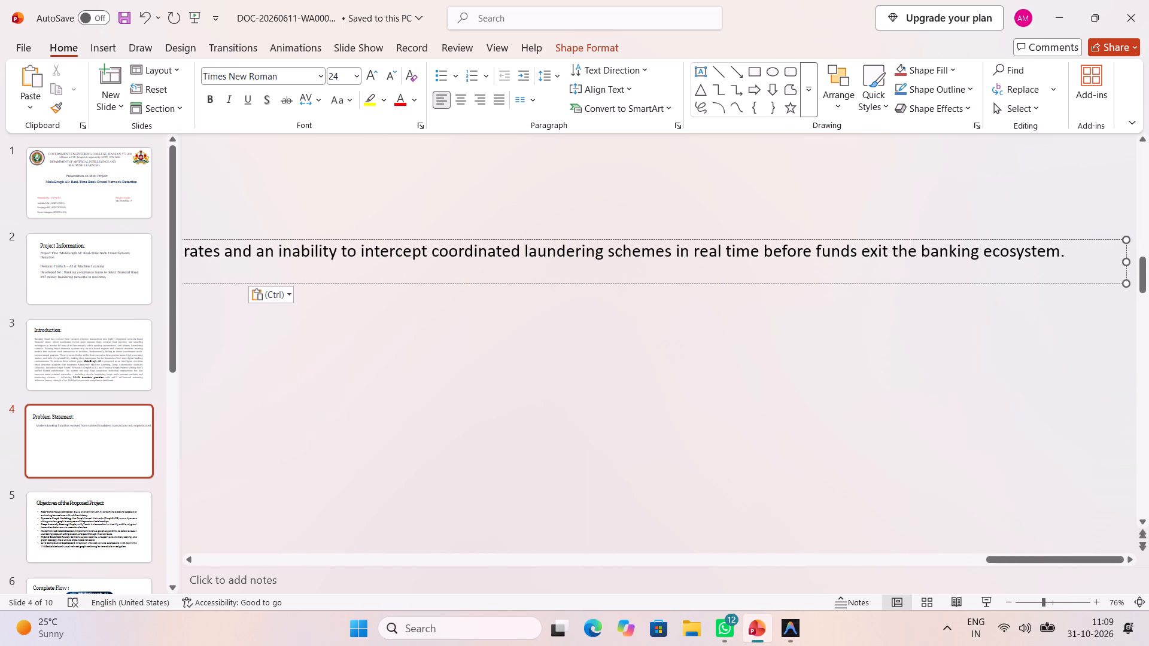
drag(1126, 281, 0, 441)
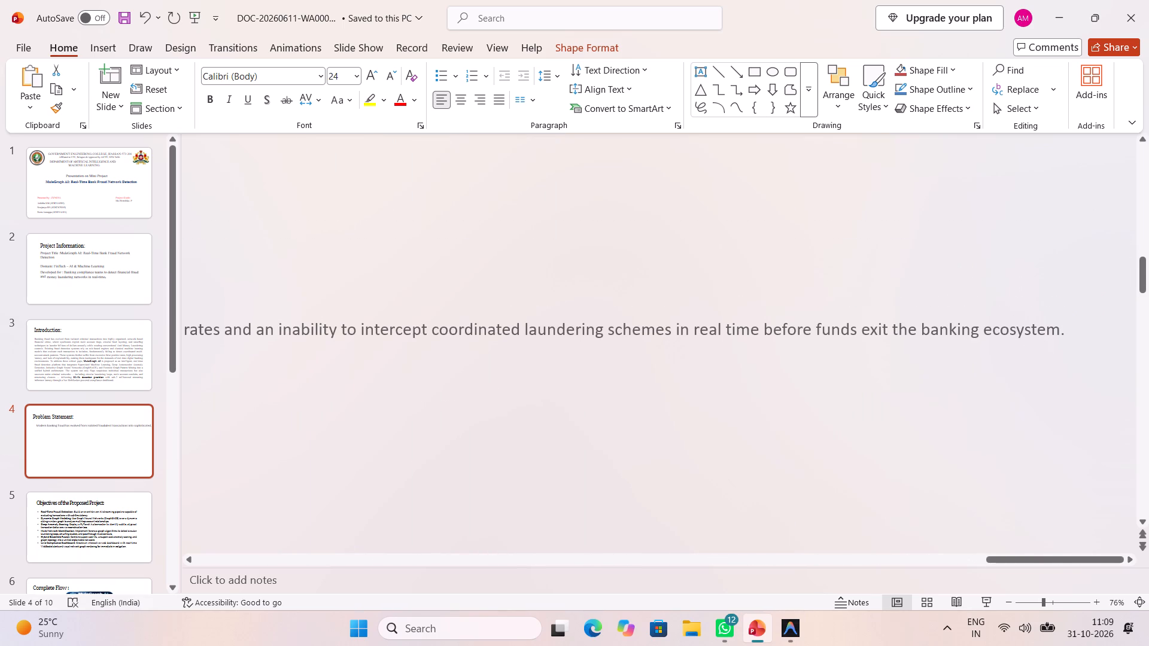
drag(0, 441, 0, 448)
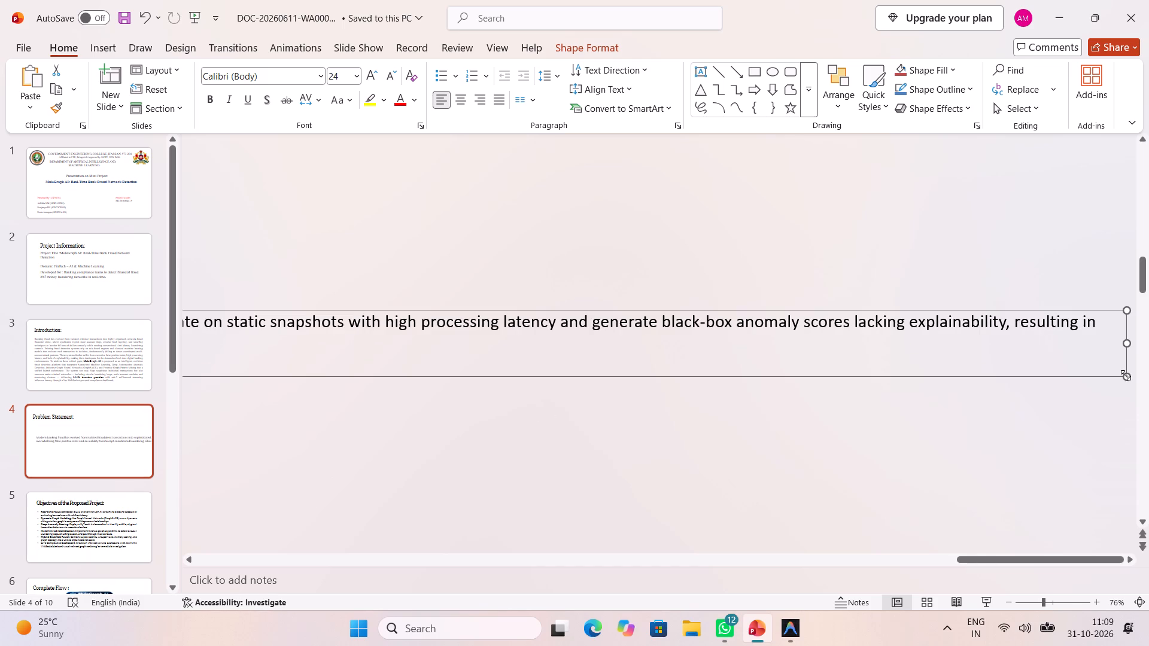
drag(1126, 375, 414, 451)
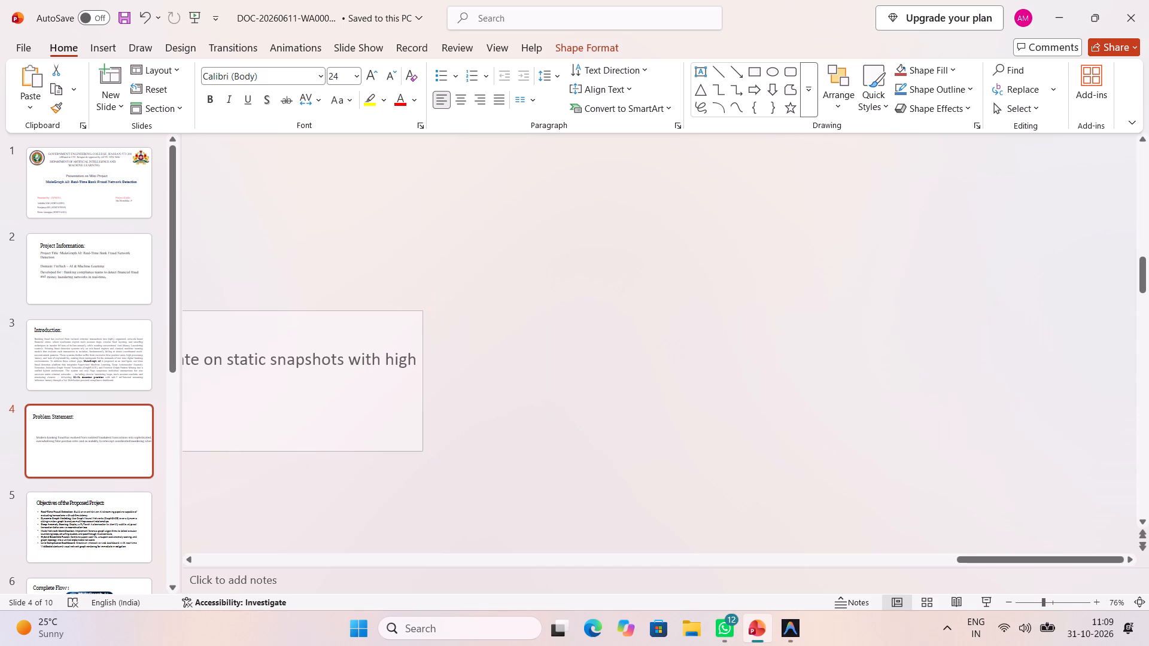
drag(414, 451, 13, 503)
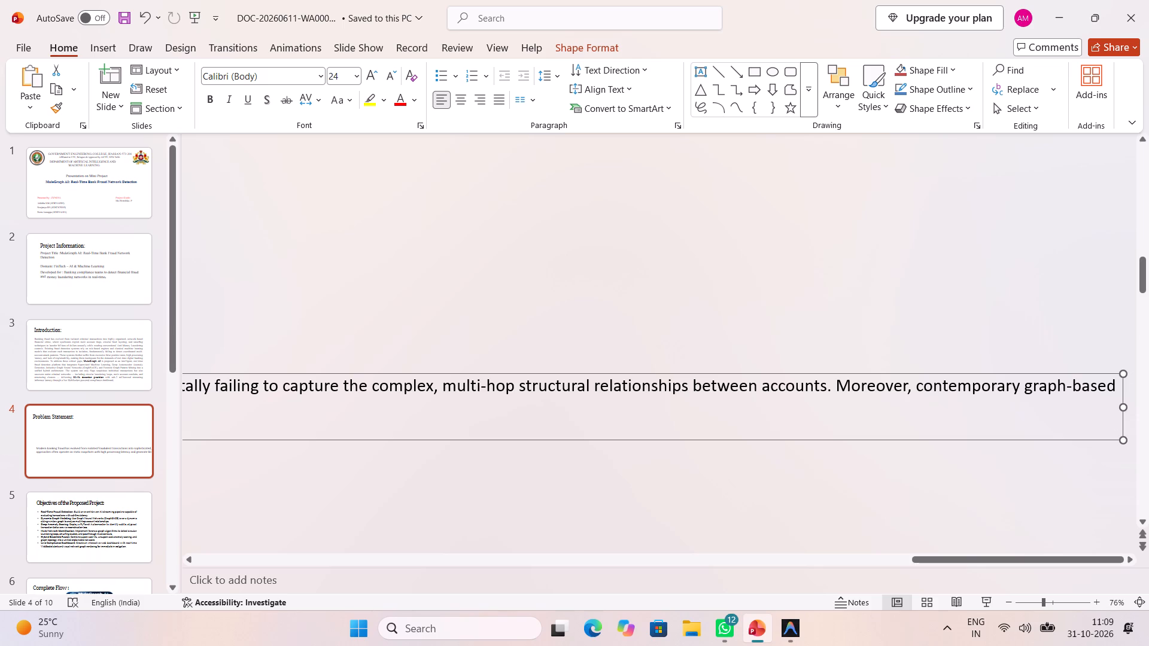
drag(1124, 438, 154, 449)
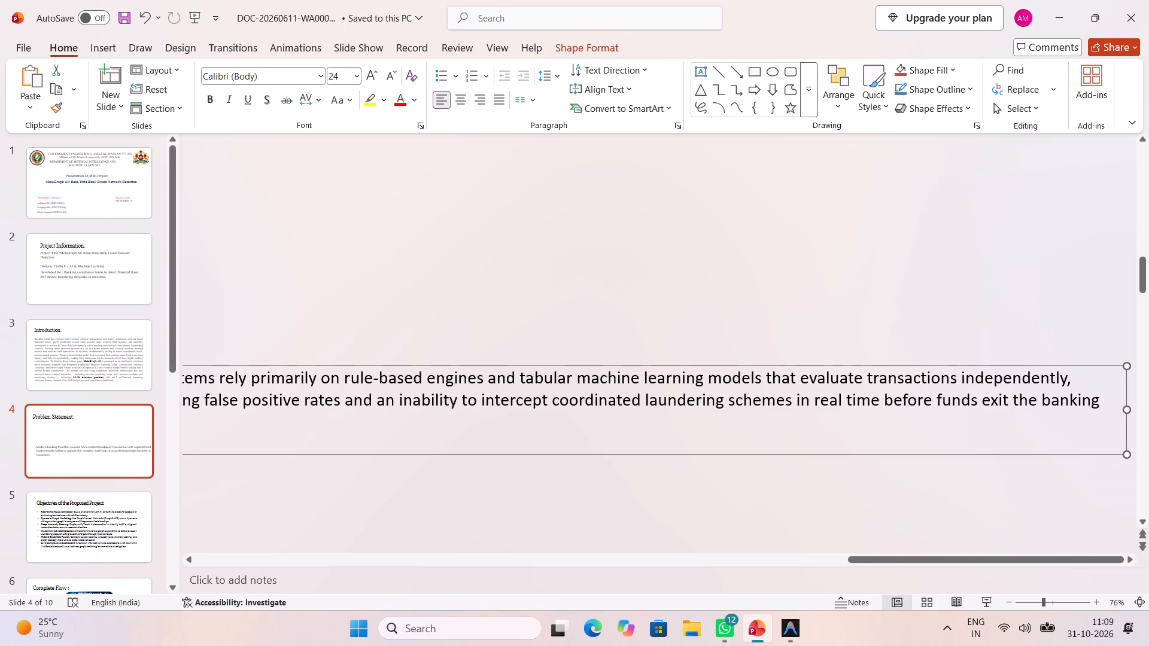
drag(1126, 452, 886, 493)
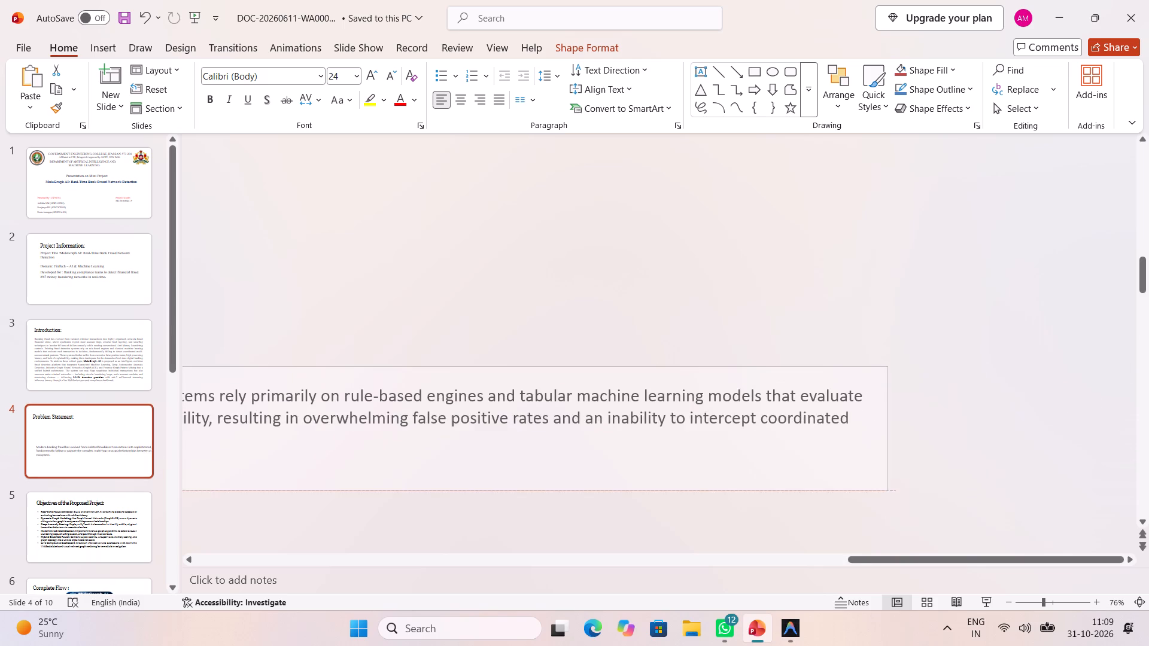
drag(886, 493, 174, 538)
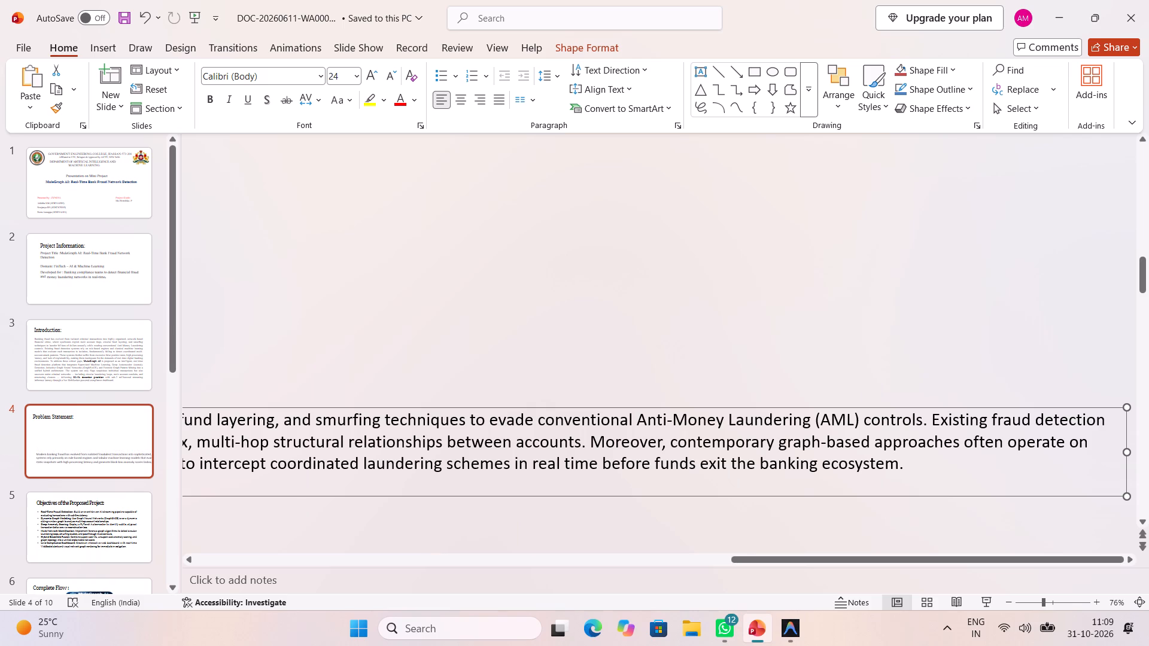
drag(1126, 496, 841, 499)
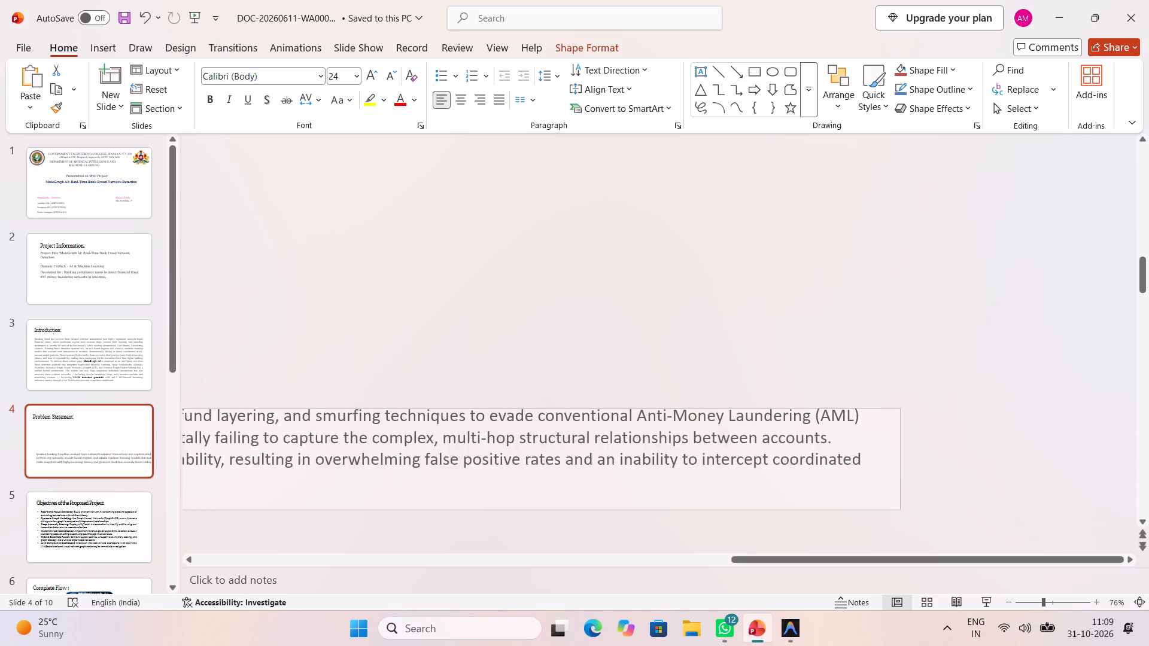
drag(841, 499, 464, 436)
click(464, 436)
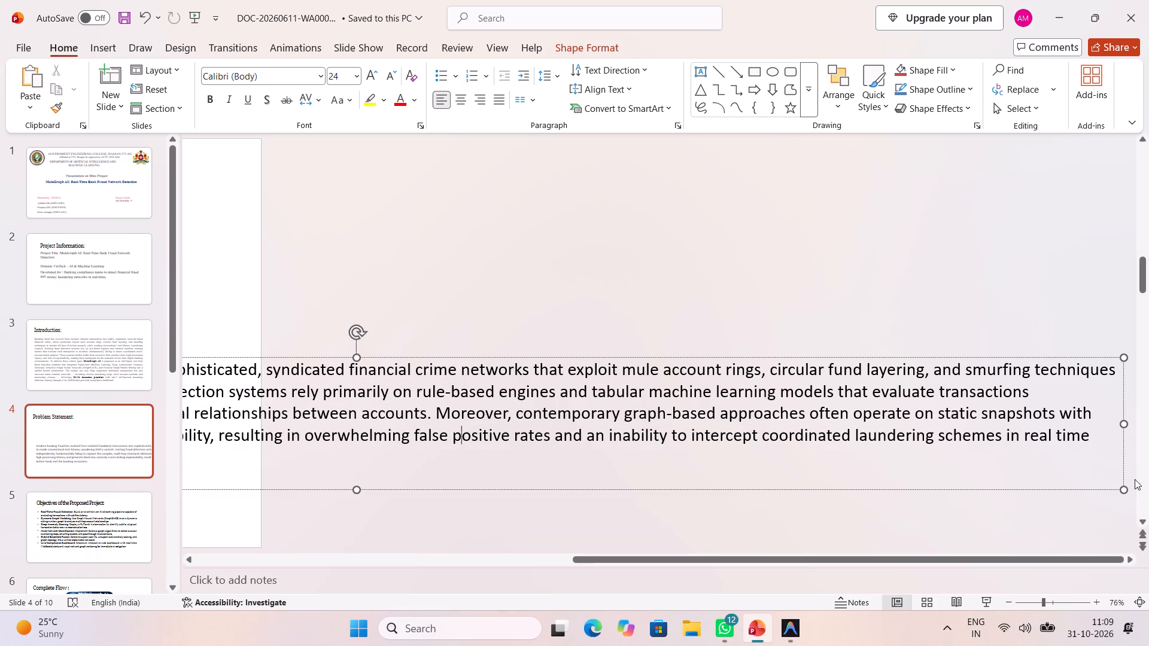
drag(1126, 490, 229, 492)
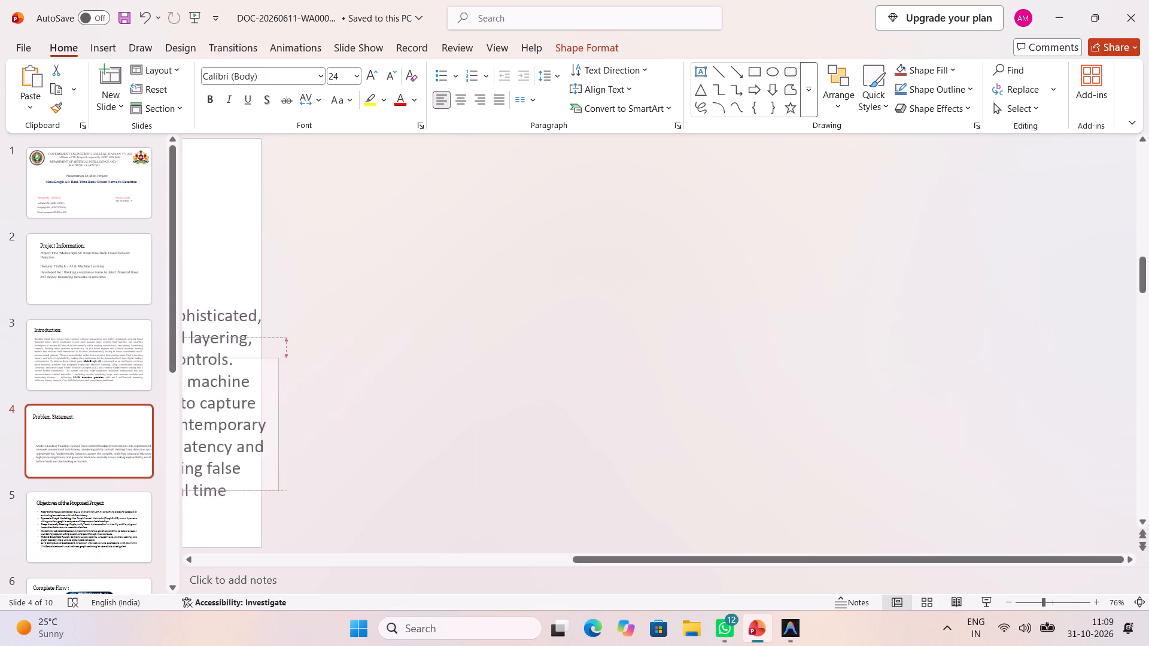
drag(229, 492, 229, 493)
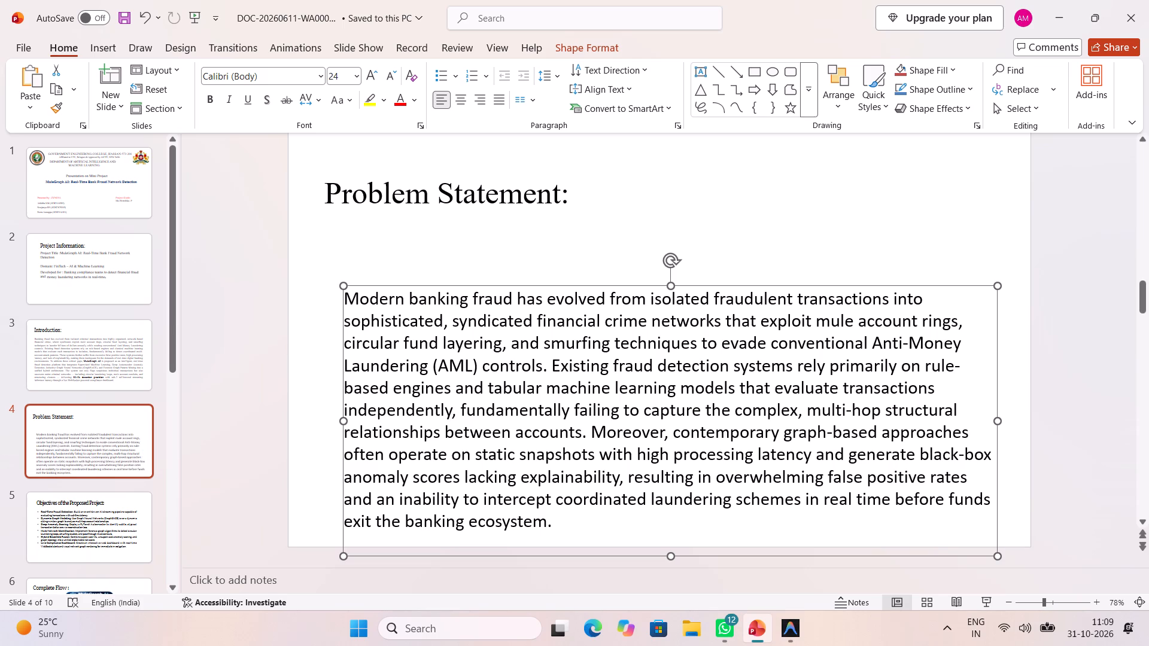
Move the paragraph's text box up and slightly left so it sits just below the "Problem Statement:" heading.
drag(625, 285, 619, 272)
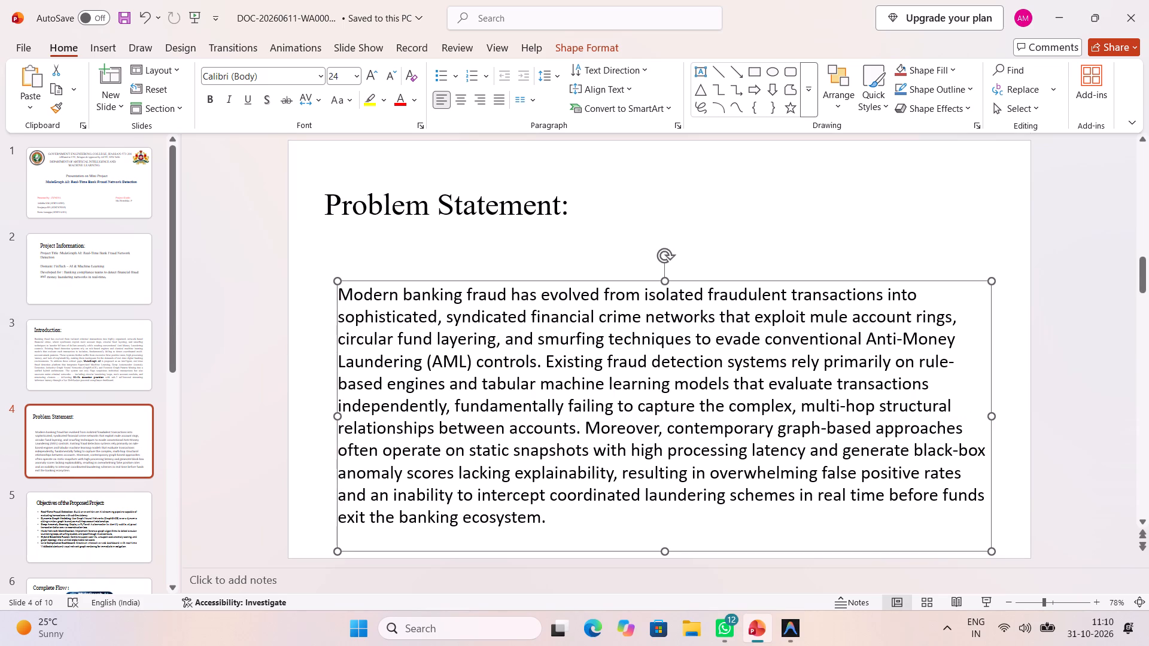
drag(616, 281, 610, 250)
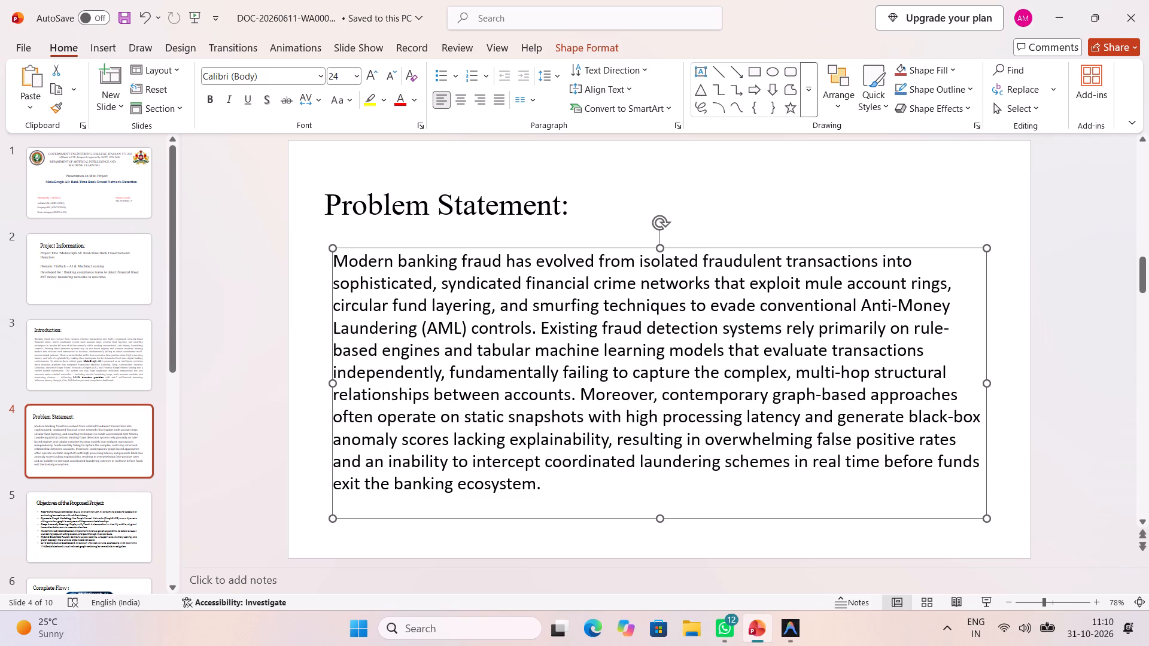
Format the whole problem statement paragraph in Times New Roman with Normal character spacing and justified alignment.
click(542, 486)
drag(542, 486, 323, 264)
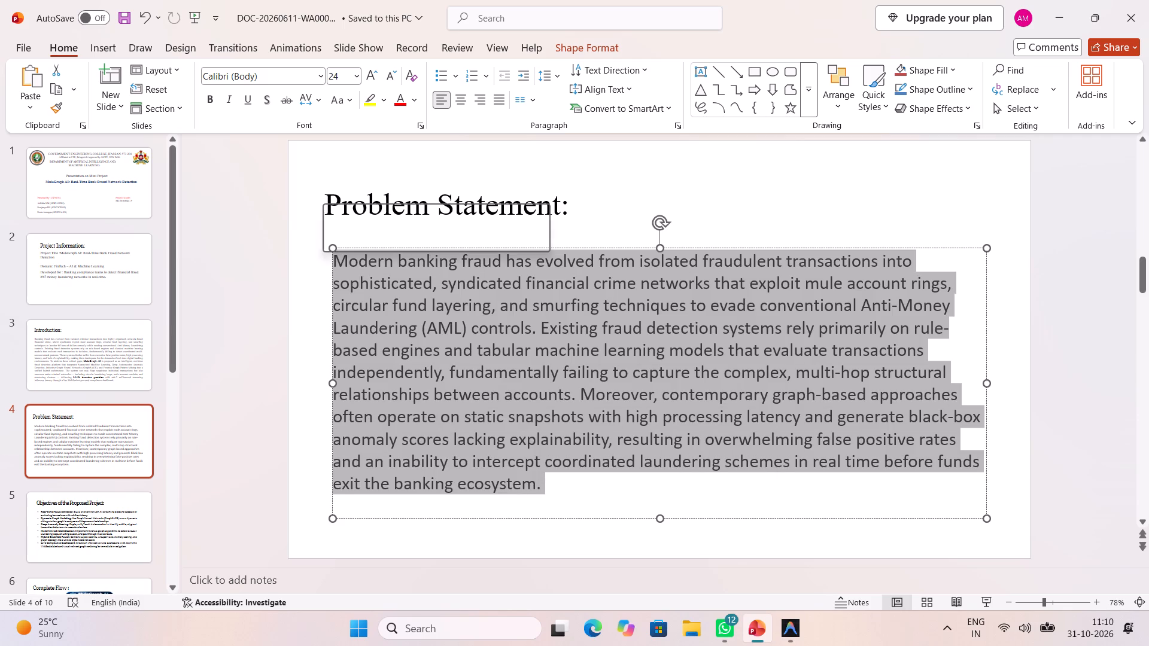
click(320, 71)
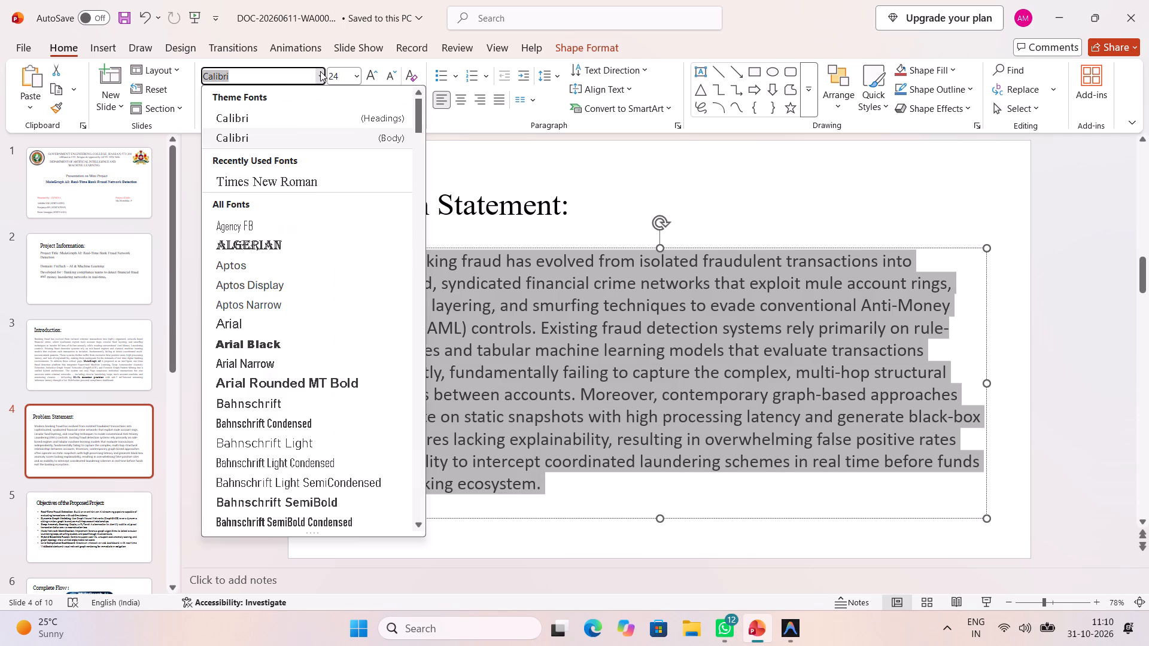
text(ti)
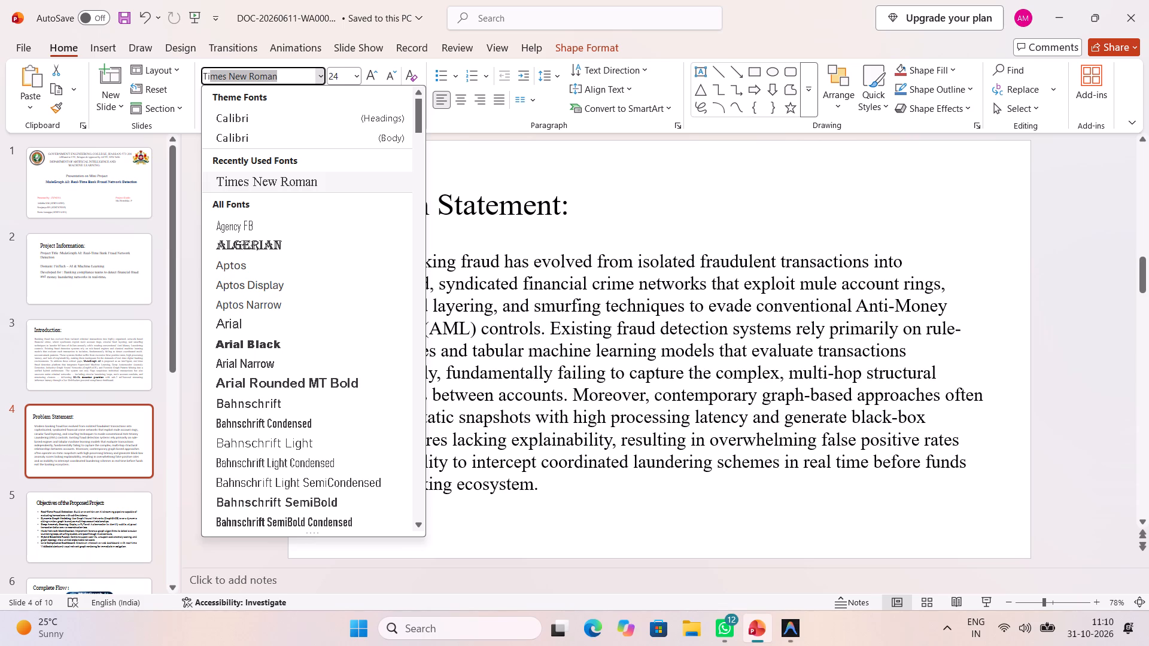
key(Return)
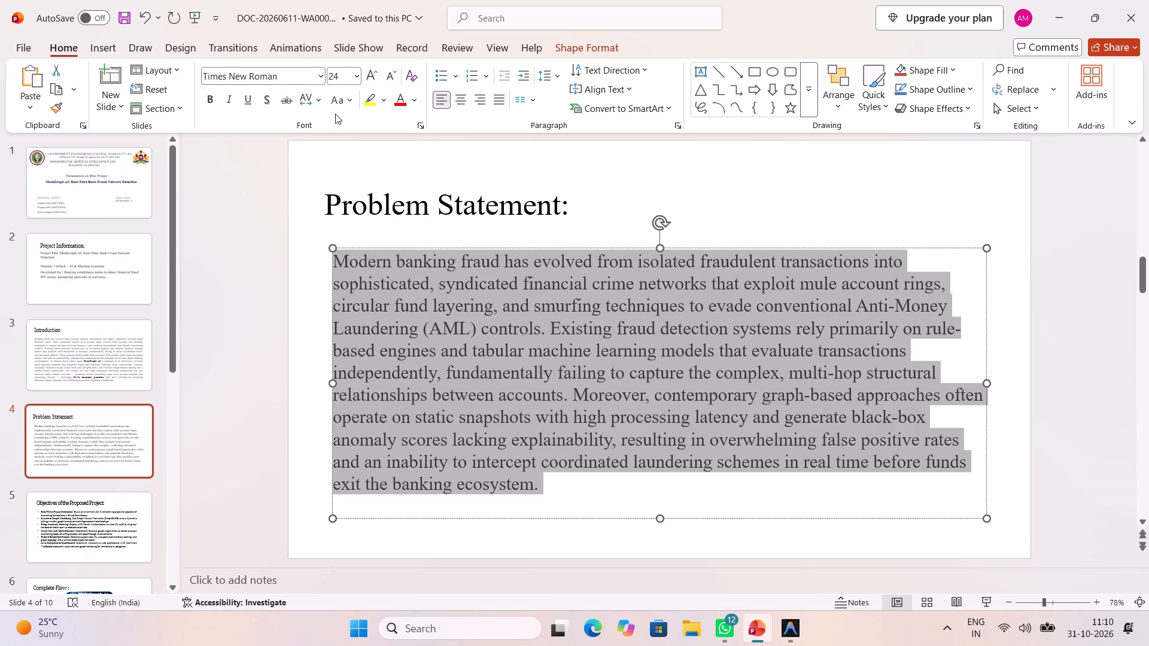
click(312, 99)
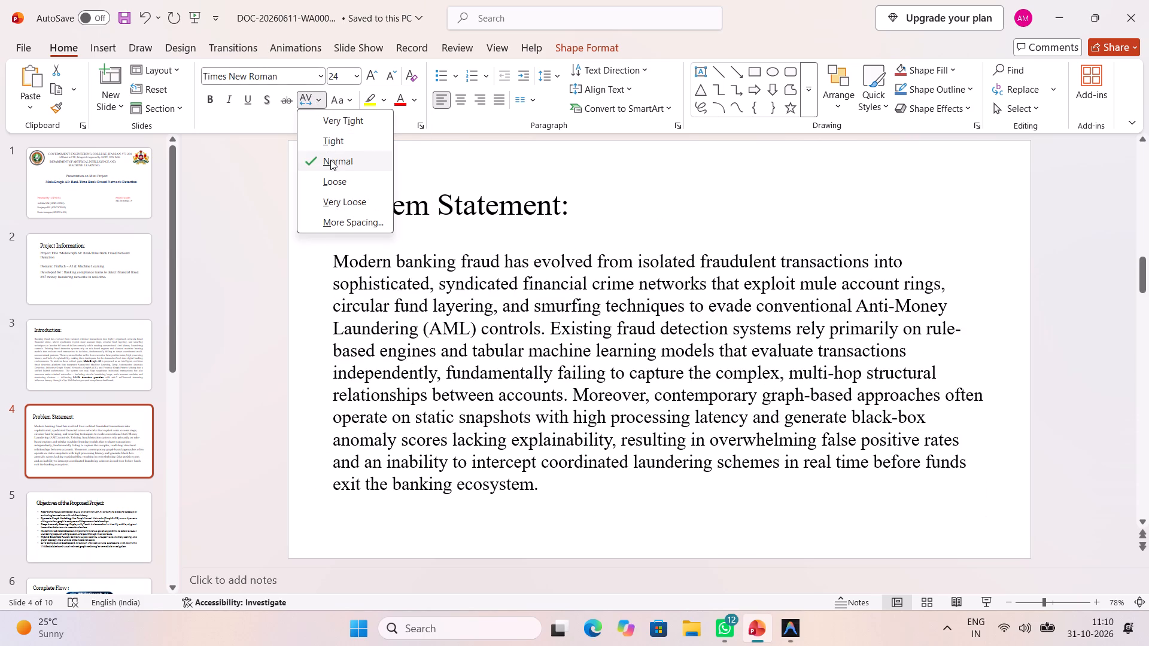
click(330, 160)
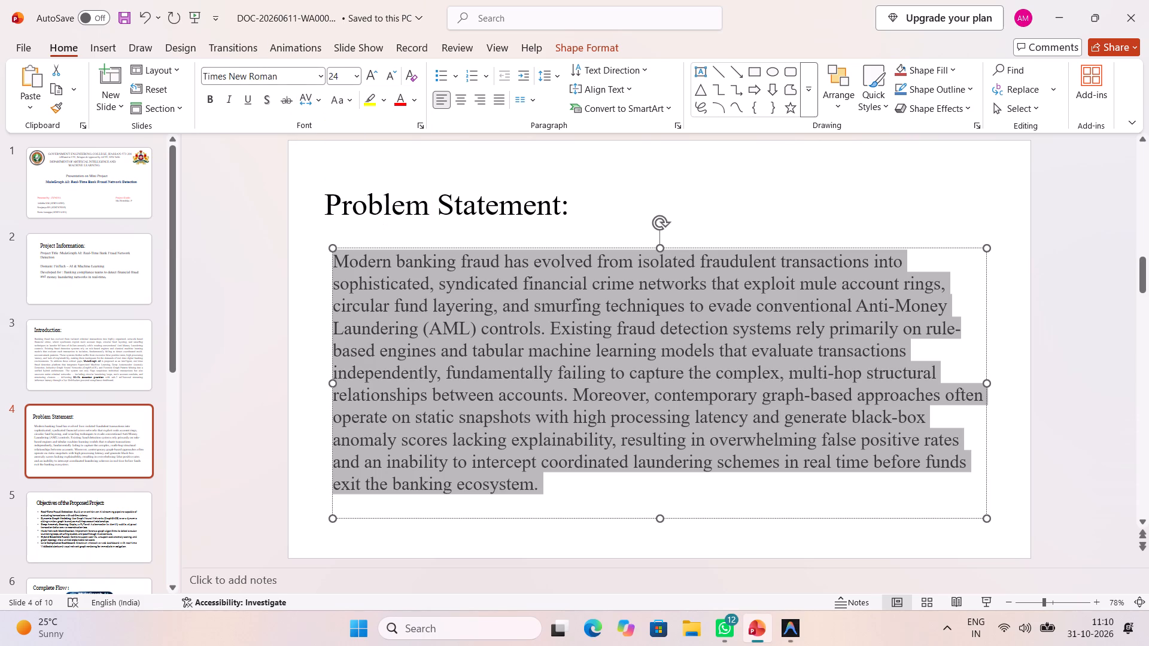
click(503, 100)
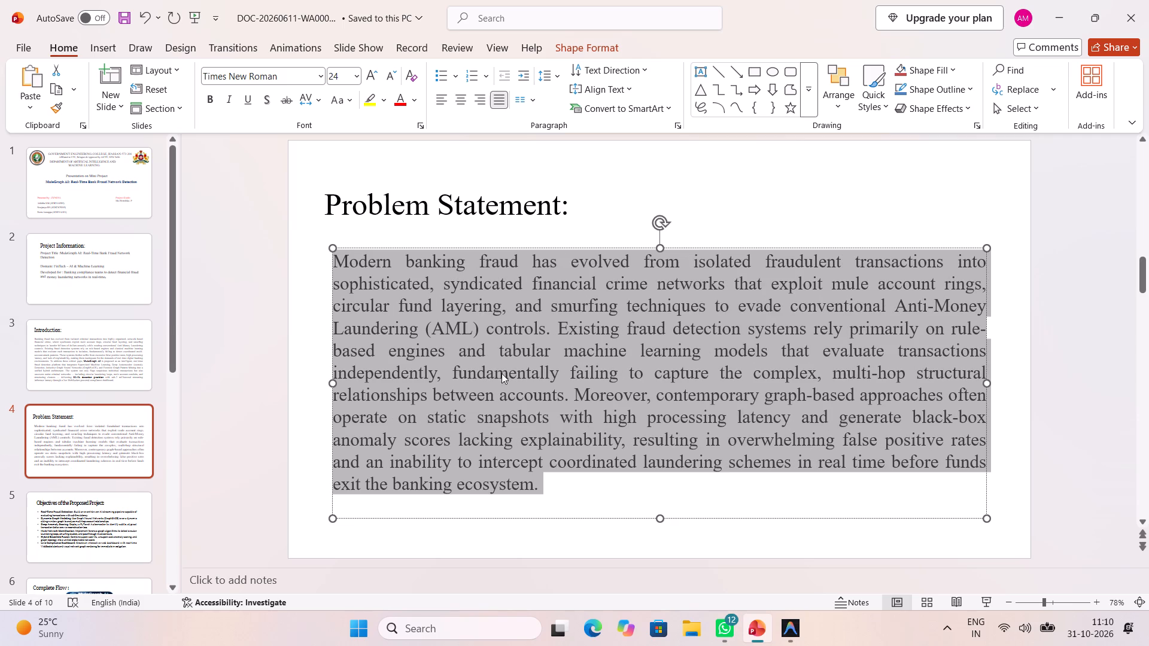
click(539, 478)
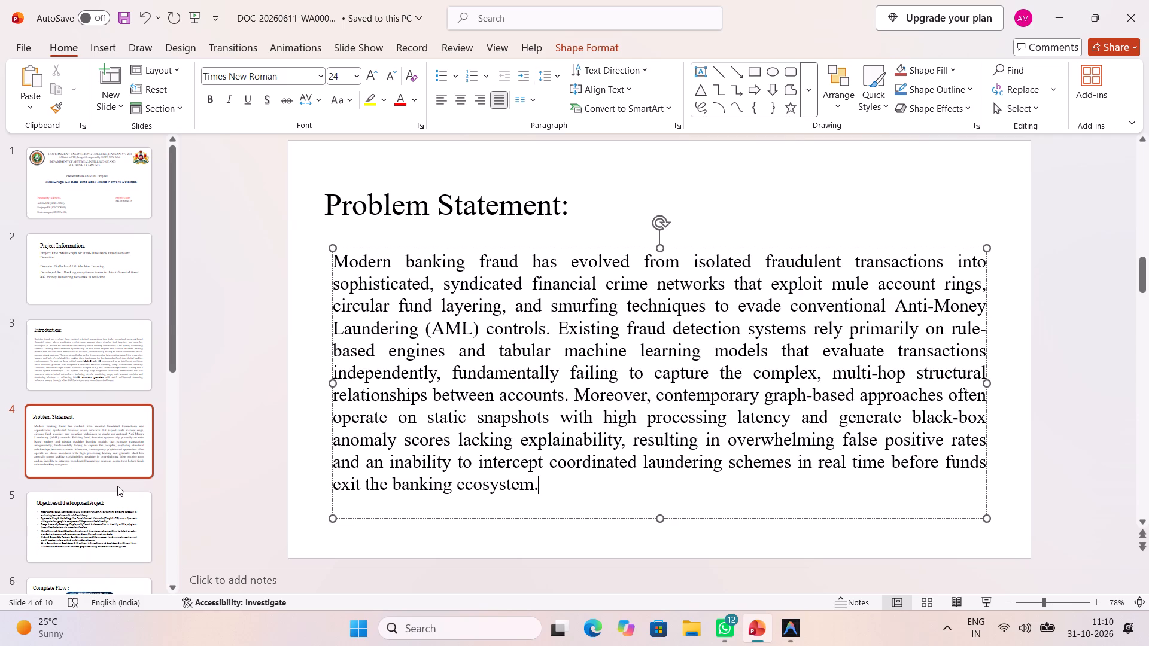
On slide 5, move the "Objectives of the Proposed Project:" heading slightly left and up.
scroll(117, 486, down, 1)
click(101, 327)
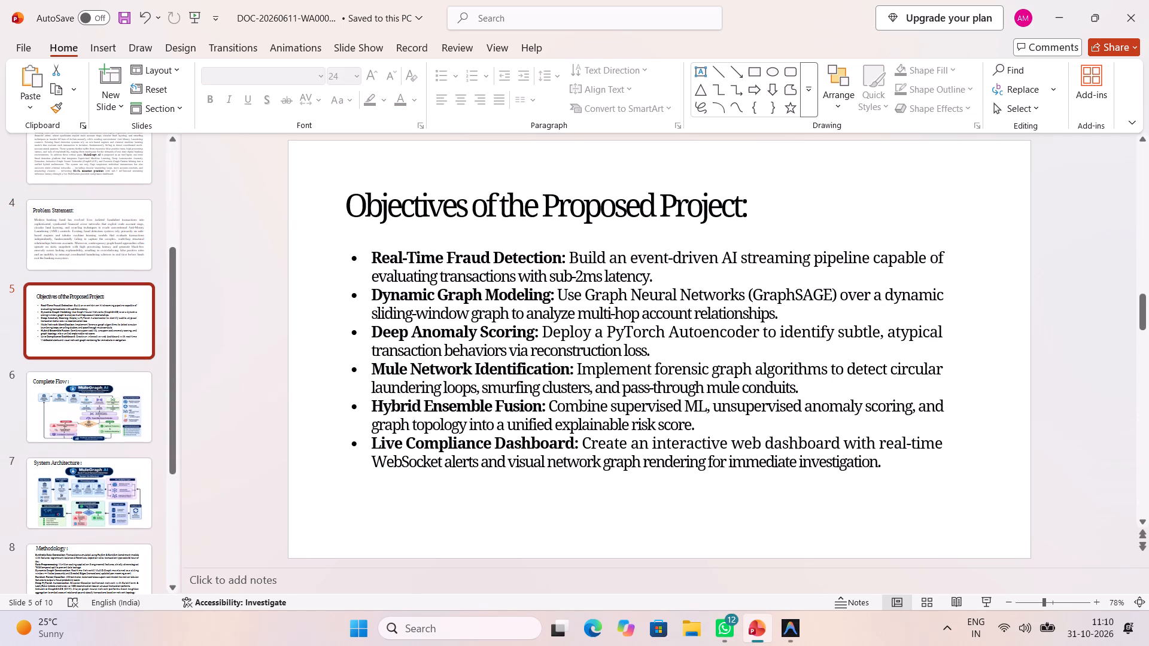
click(750, 200)
click(750, 200)
drag(750, 200, 728, 199)
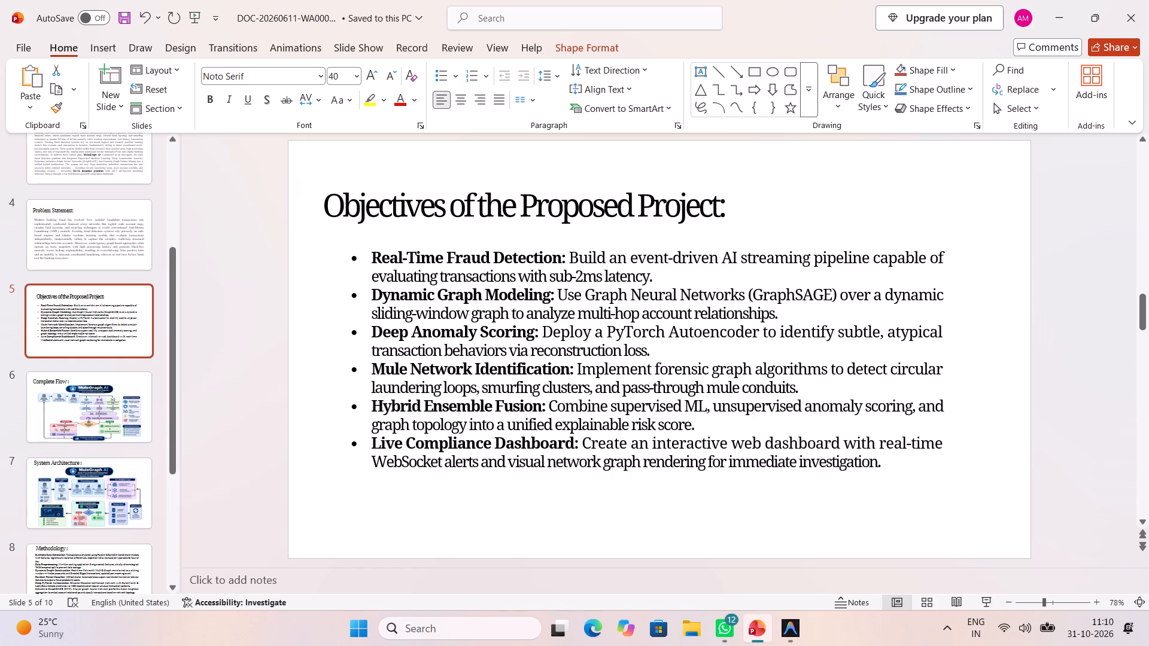
drag(728, 199, 729, 193)
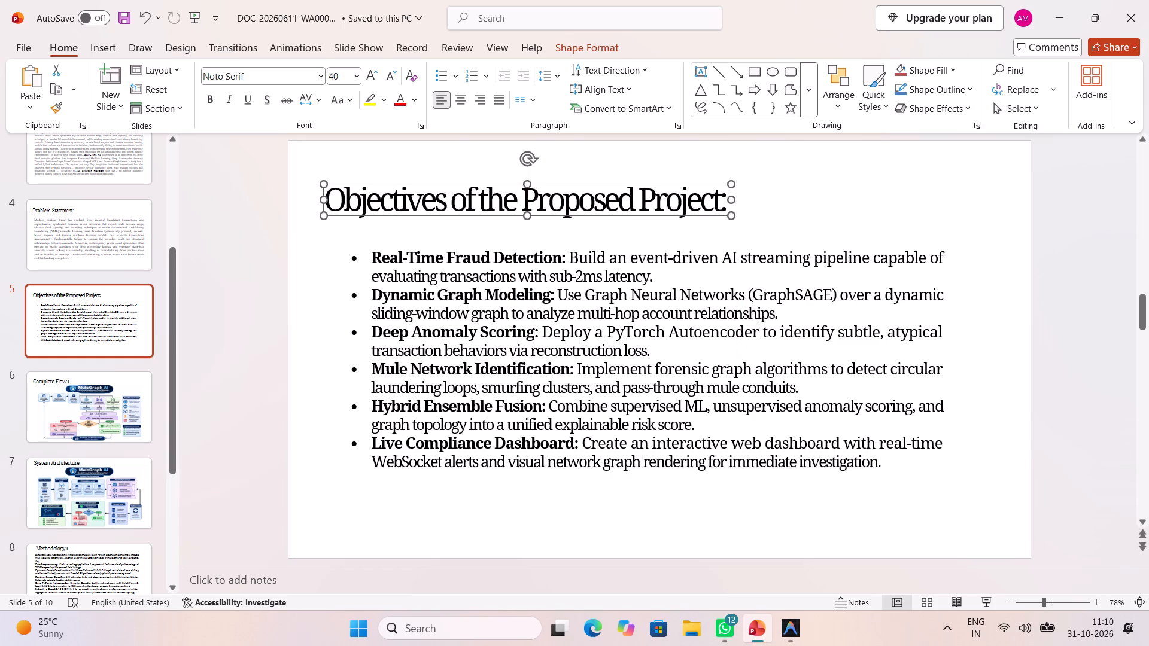
Set the "Objectives of the Proposed Project:" heading to Times New Roman with Normal character spacing.
click(726, 197)
drag(726, 197, 286, 245)
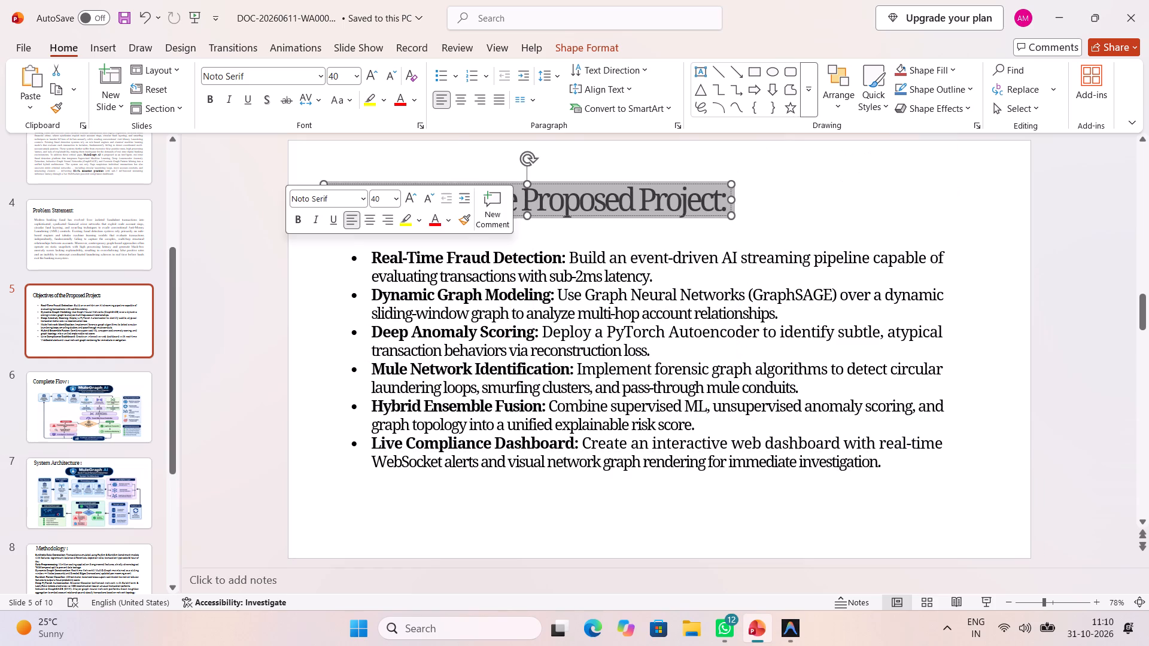
click(319, 83)
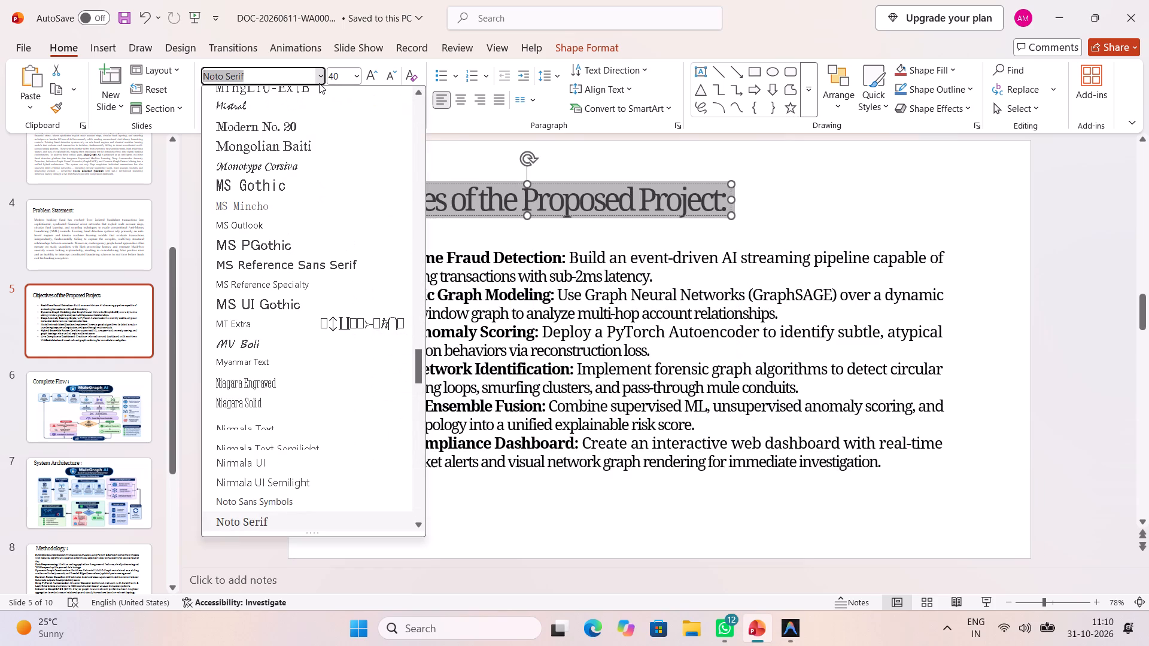
text(ti)
key(Return)
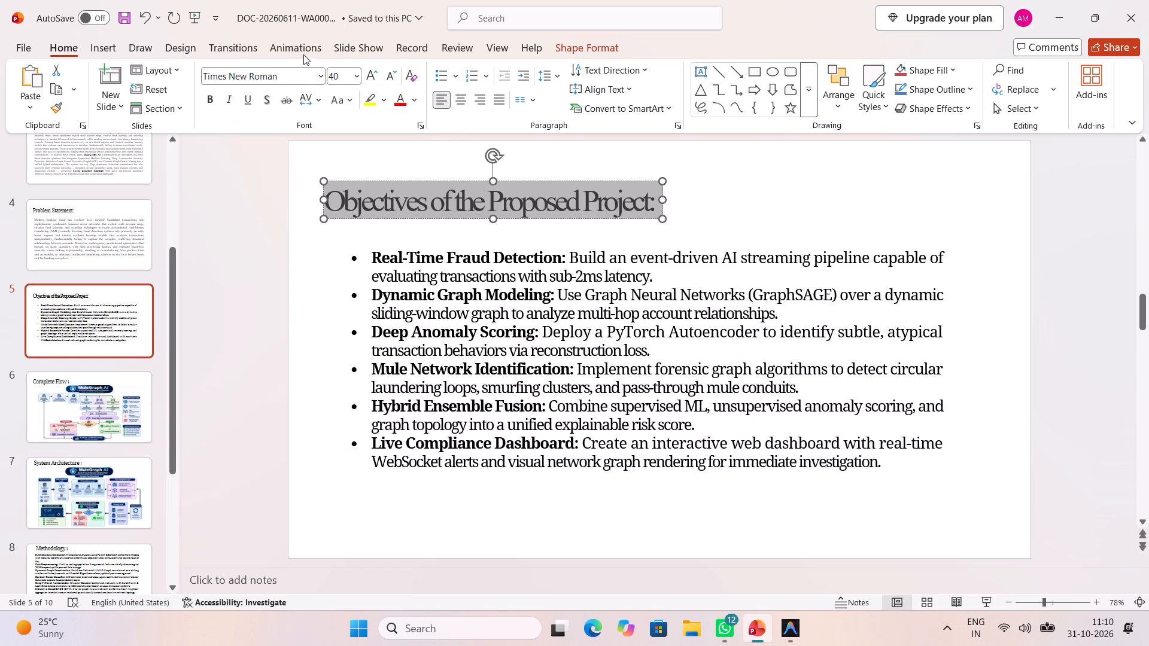
click(318, 100)
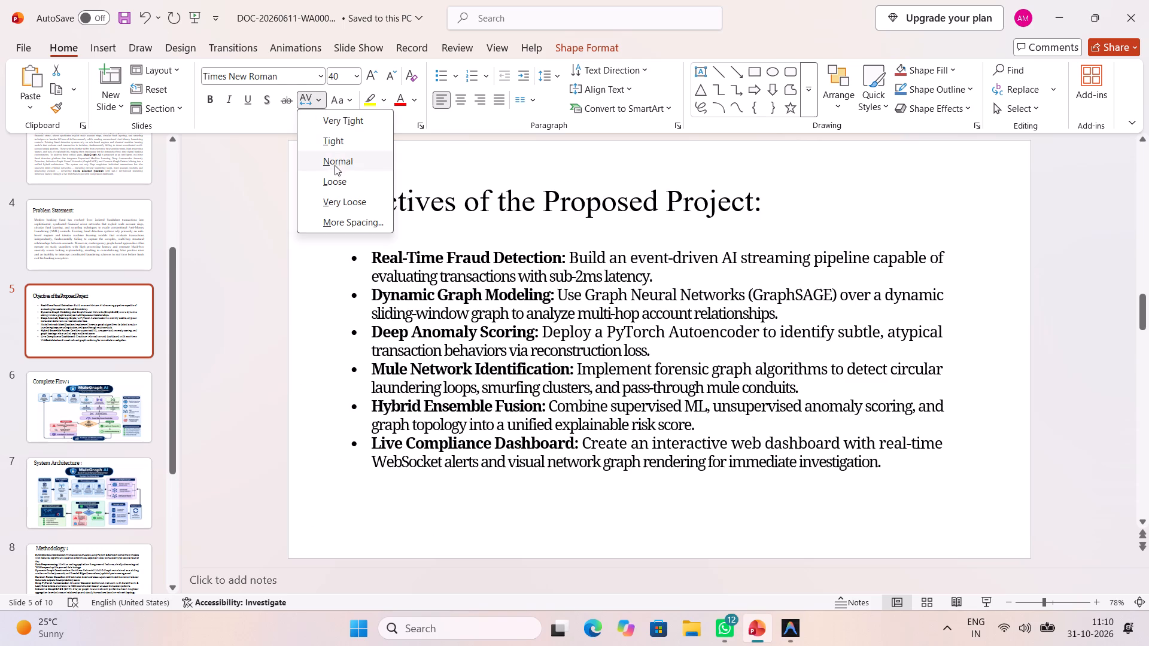
click(333, 160)
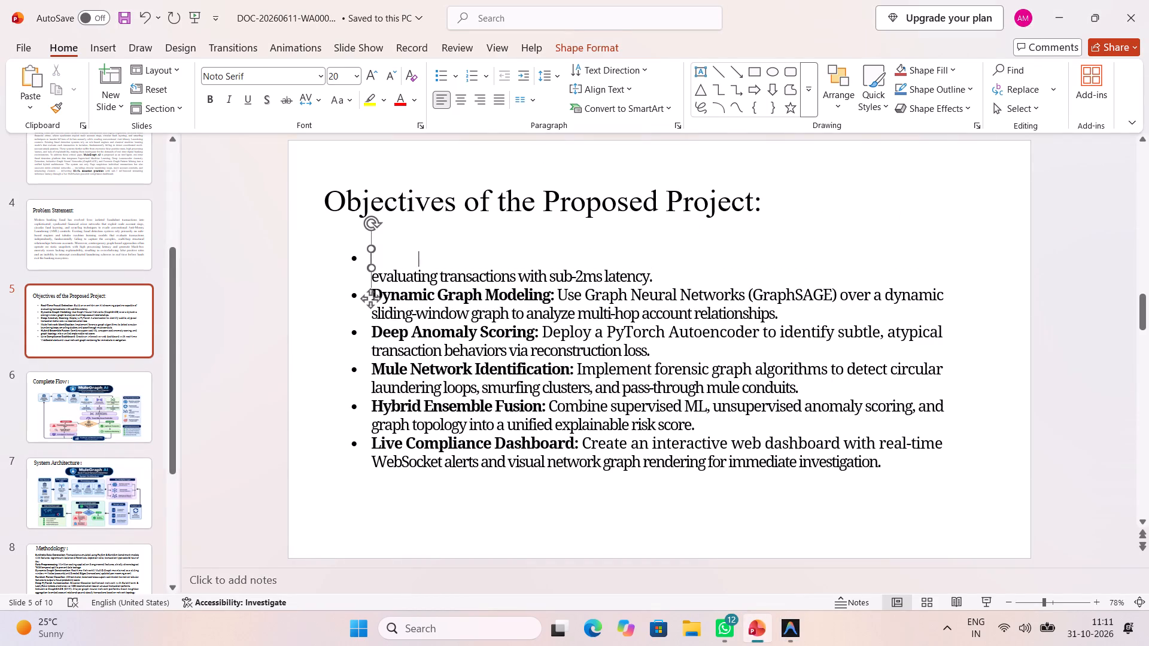
double_click(649, 270)
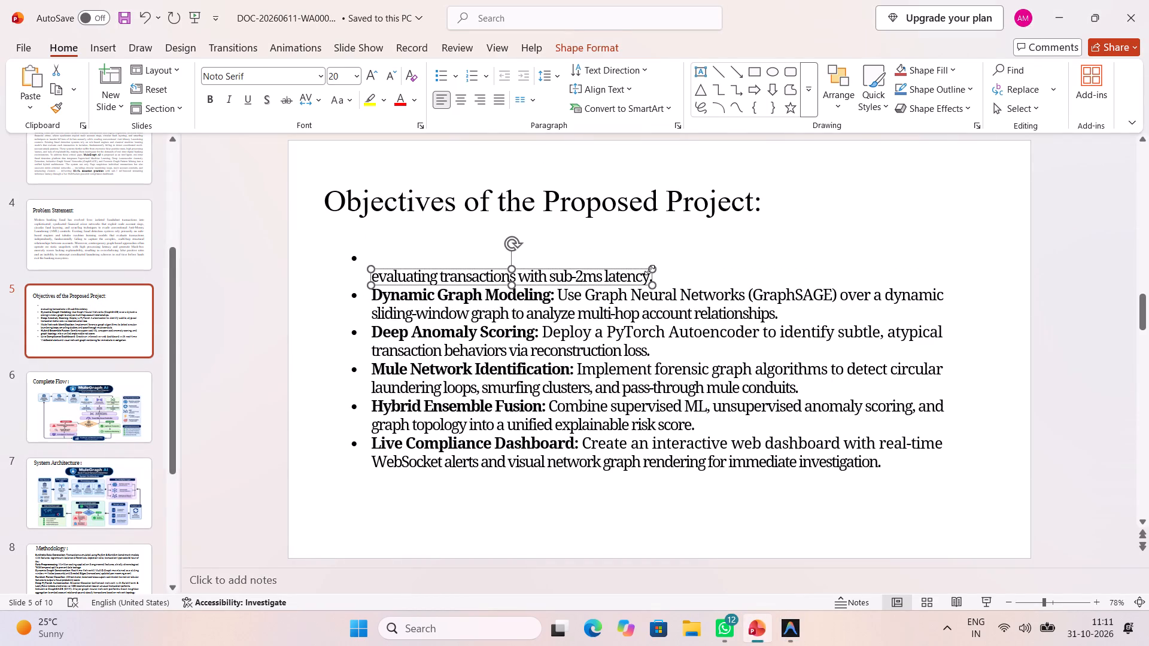
triple_click(649, 270)
double_click(645, 281)
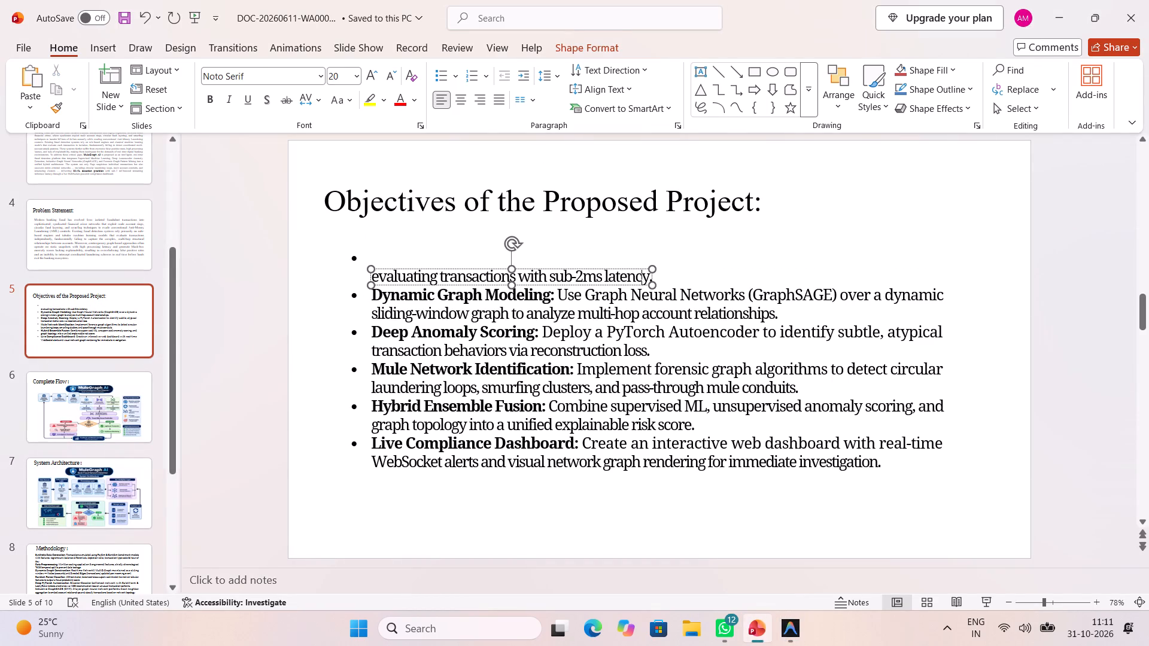
triple_click(645, 281)
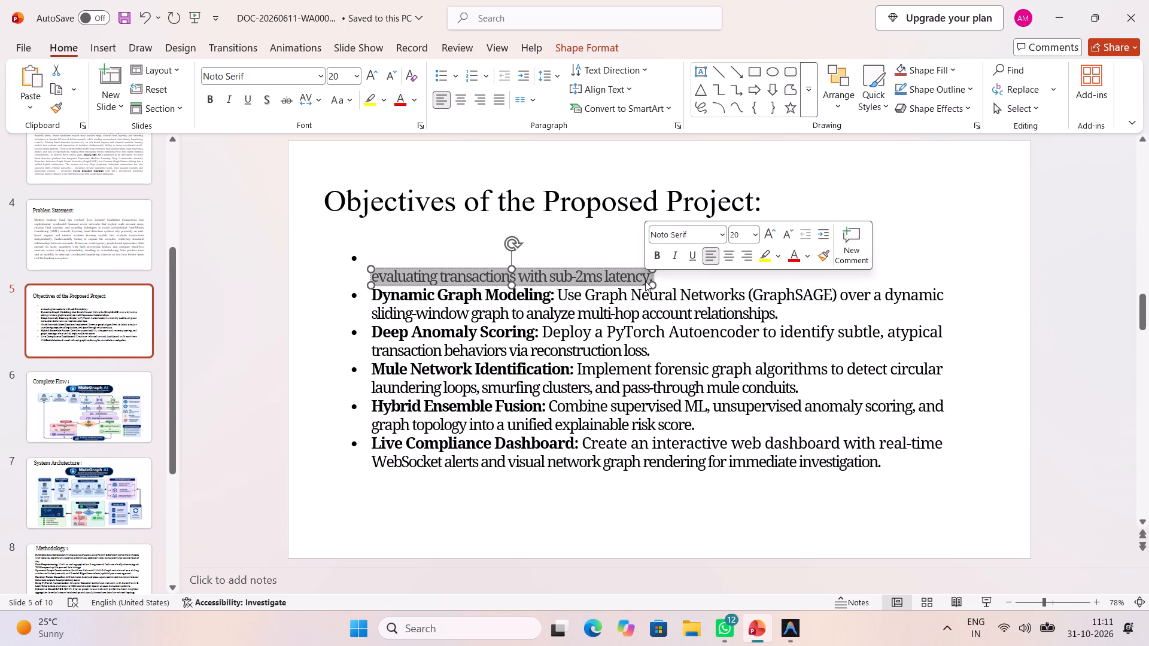
key(BackSpace)
Delete the text lines of the "Dynamic Graph Modeling" and "Deep Anomaly Scoring" objectives.
triple_click(700, 304)
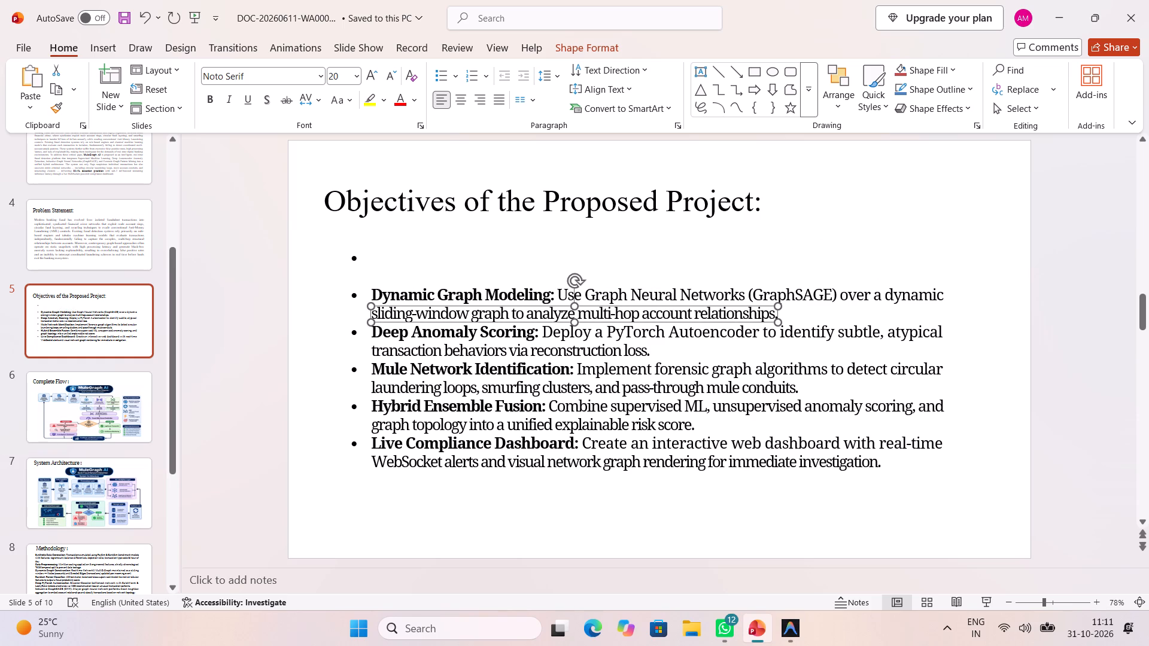
key(BackSpace)
triple_click(698, 297)
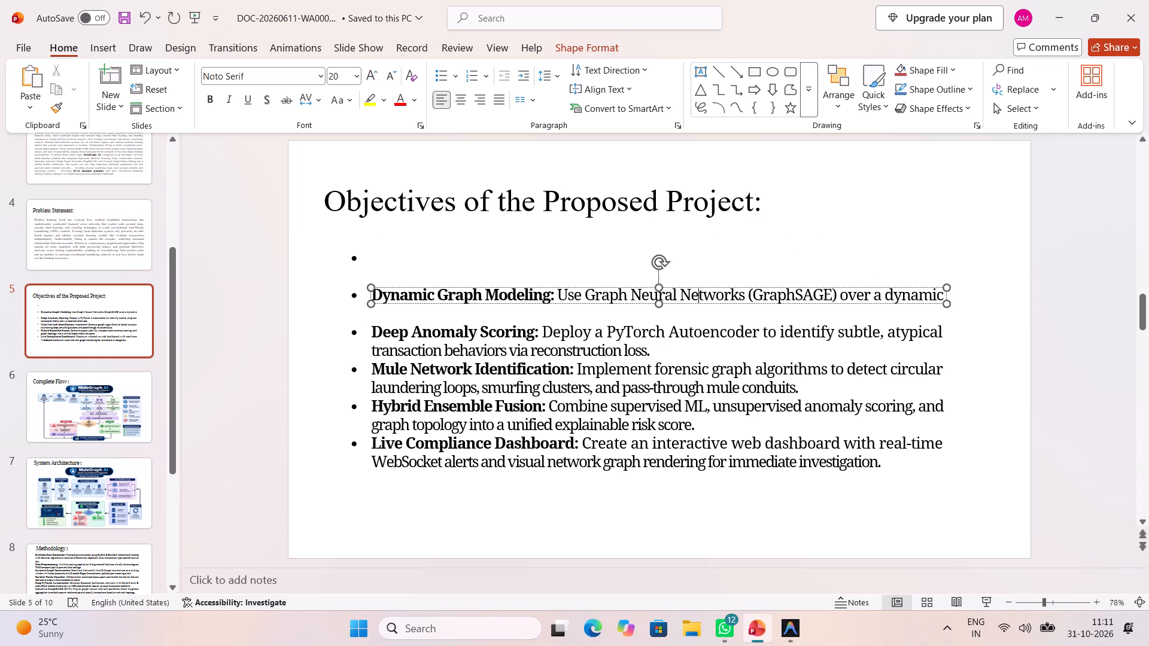
key(BackSpace)
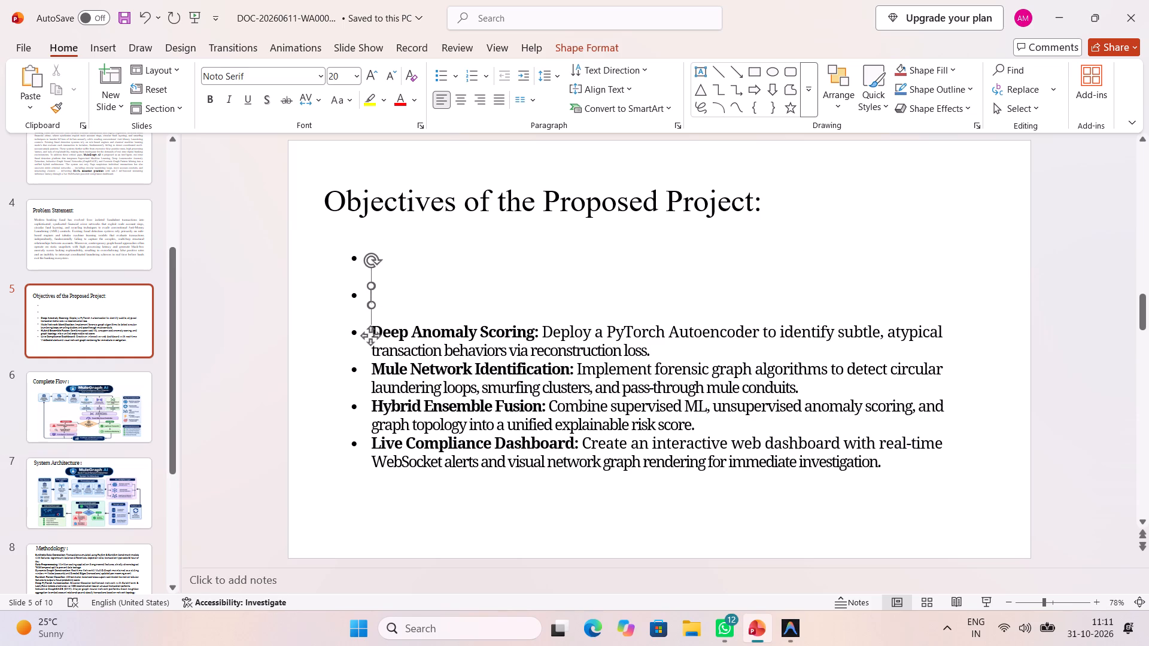
triple_click(707, 330)
key(BackSpace)
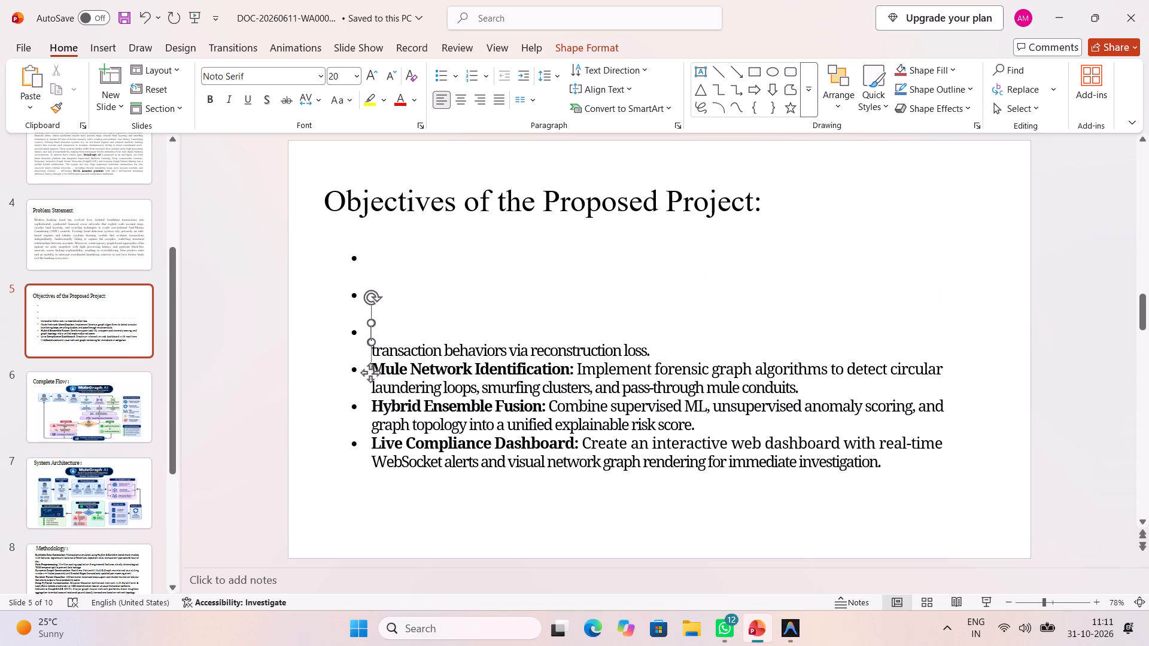
triple_click(641, 356)
key(BackSpace)
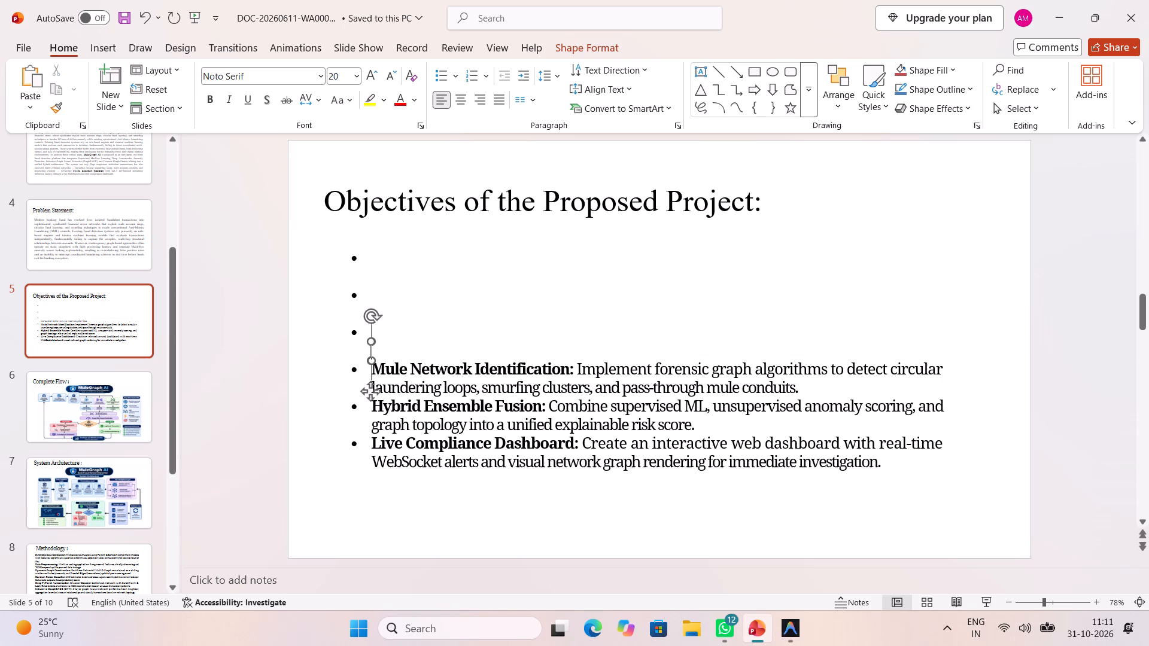
Delete both text lines of the "Mule Network Identification" objective.
triple_click(658, 371)
key(BackSpace)
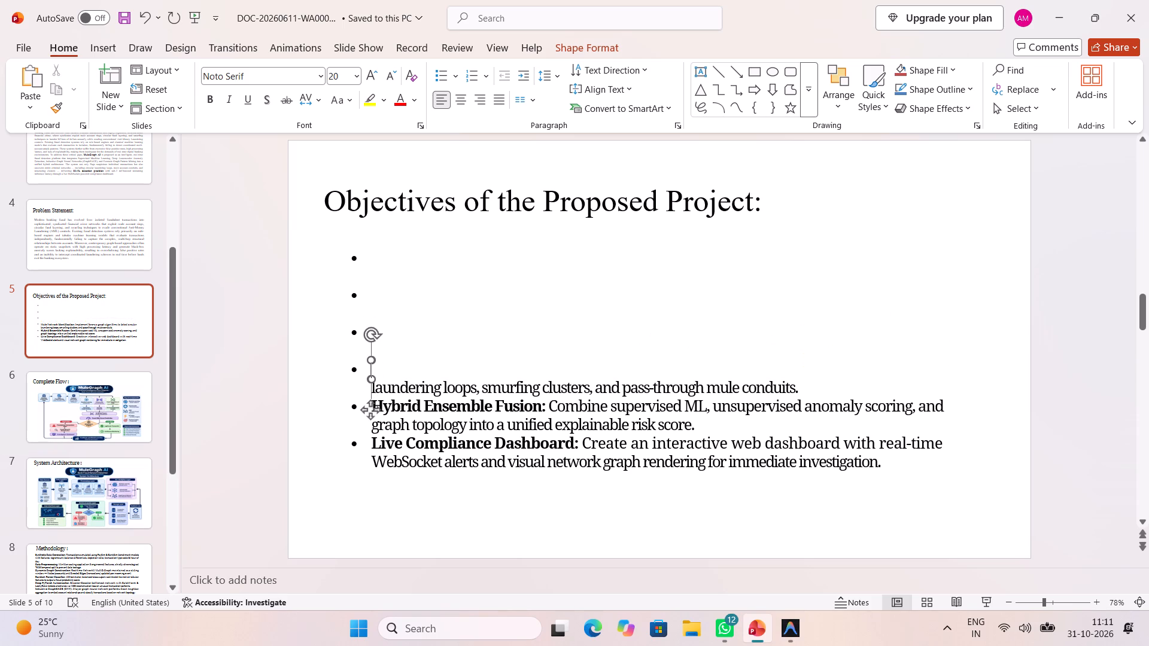
right_click(674, 391)
right_click(674, 391)
right_click(674, 391)
key(BackSpace)
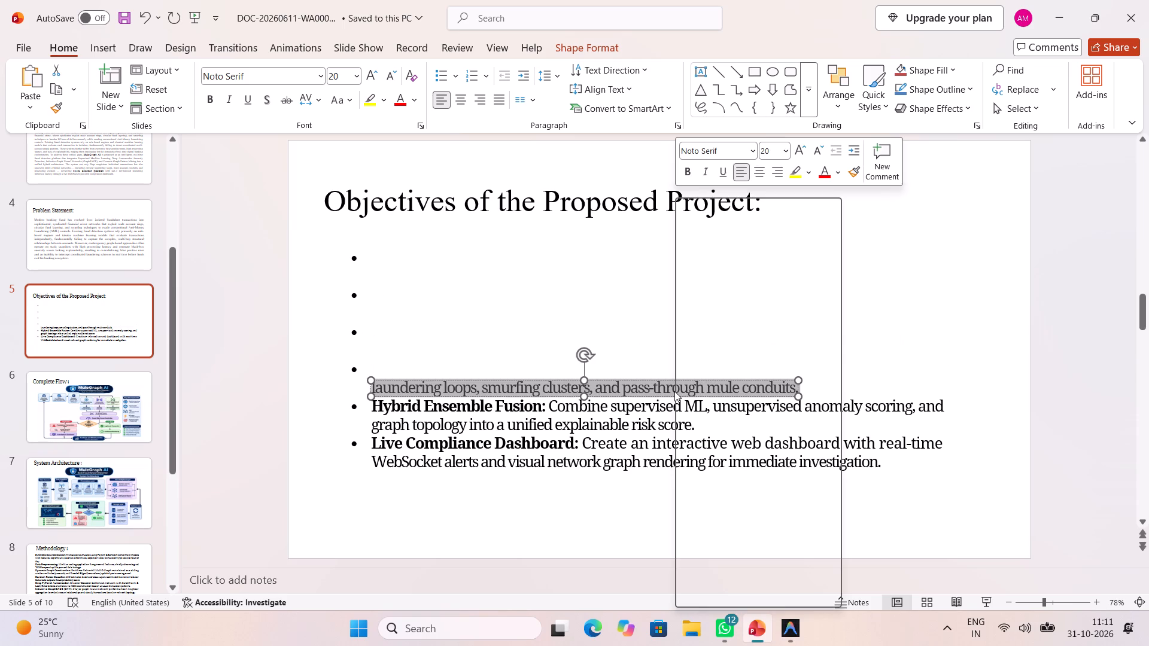
key(BackSpace)
click(661, 389)
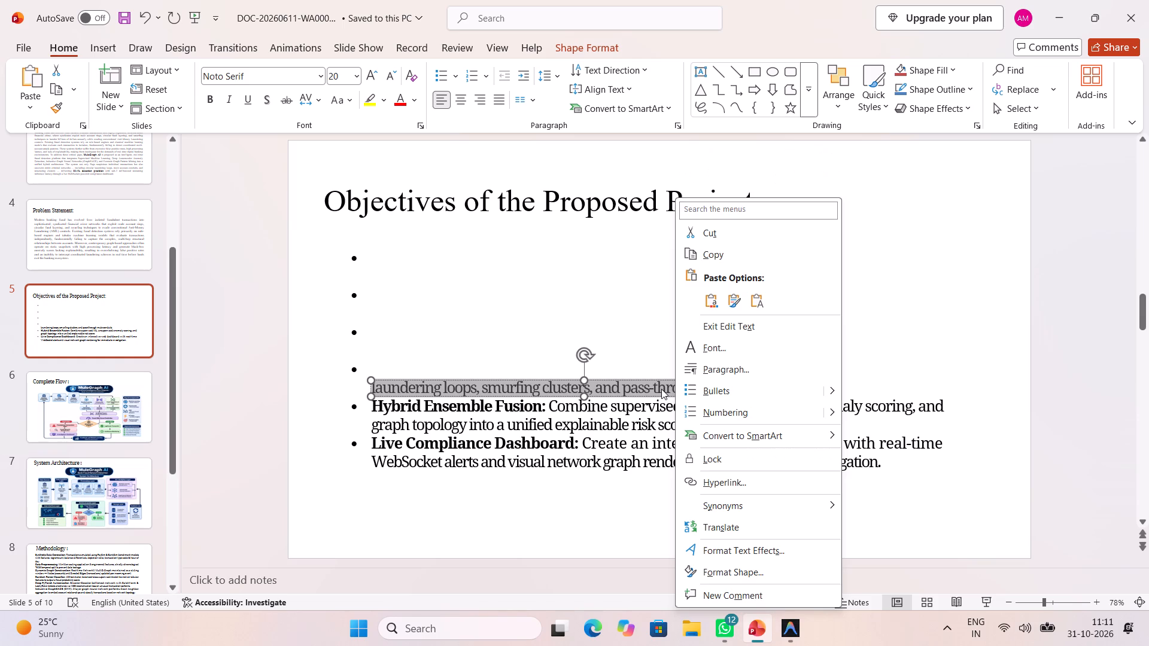
key(BackSpace)
Delete both text lines of the "Hybrid Ensemble Fusion" objective on slide 5.
triple_click(668, 407)
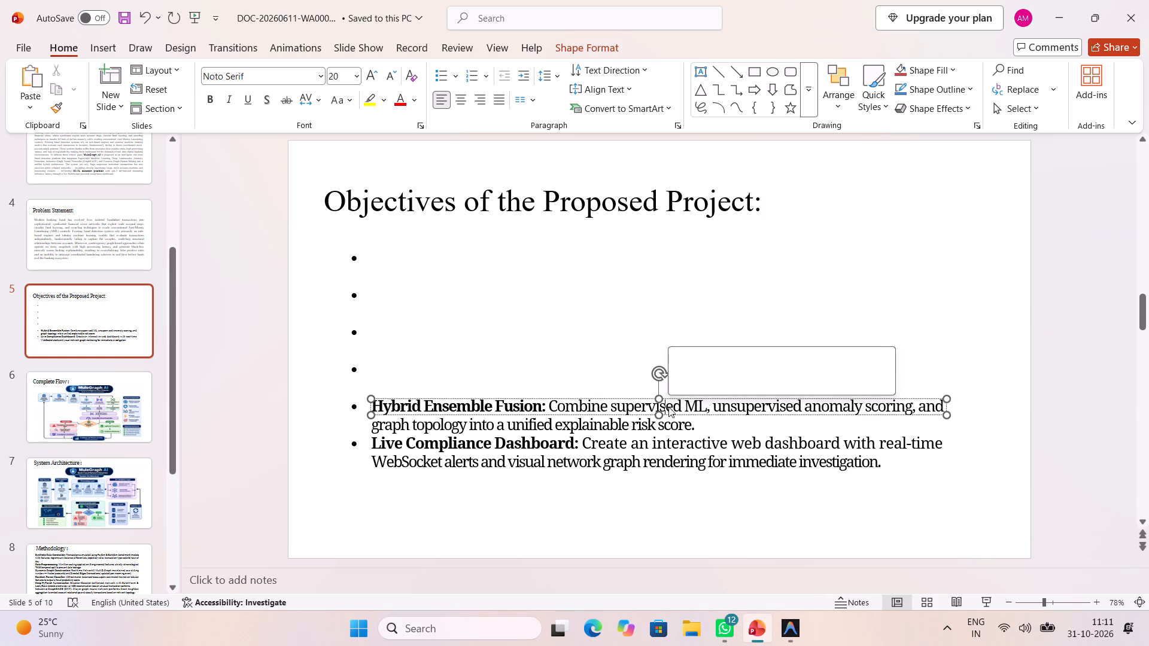
key(BackSpace)
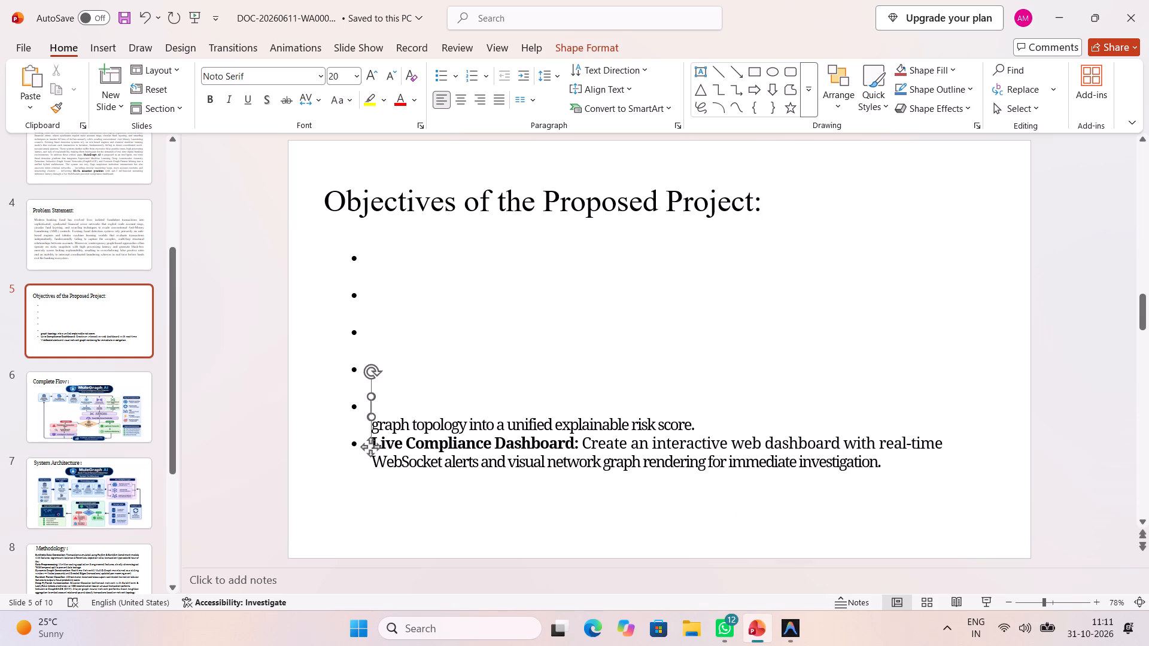
triple_click(655, 426)
key(BackSpace)
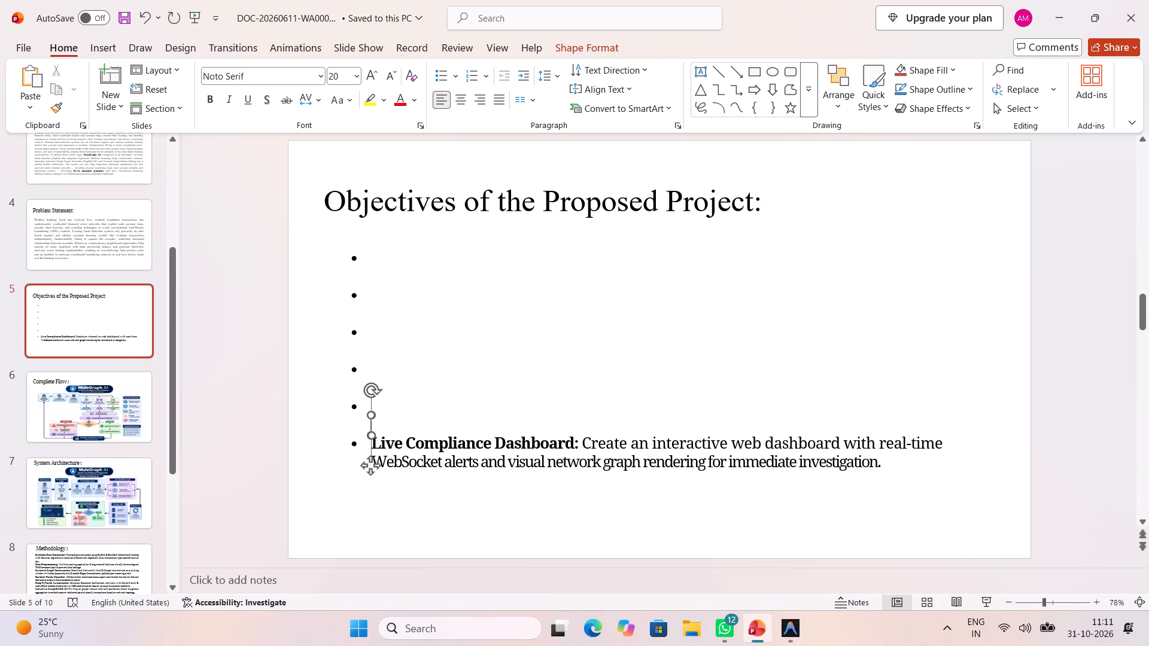
Delete both text lines of the "Live Compliance Dashboard" objective.
triple_click(671, 443)
key(BackSpace)
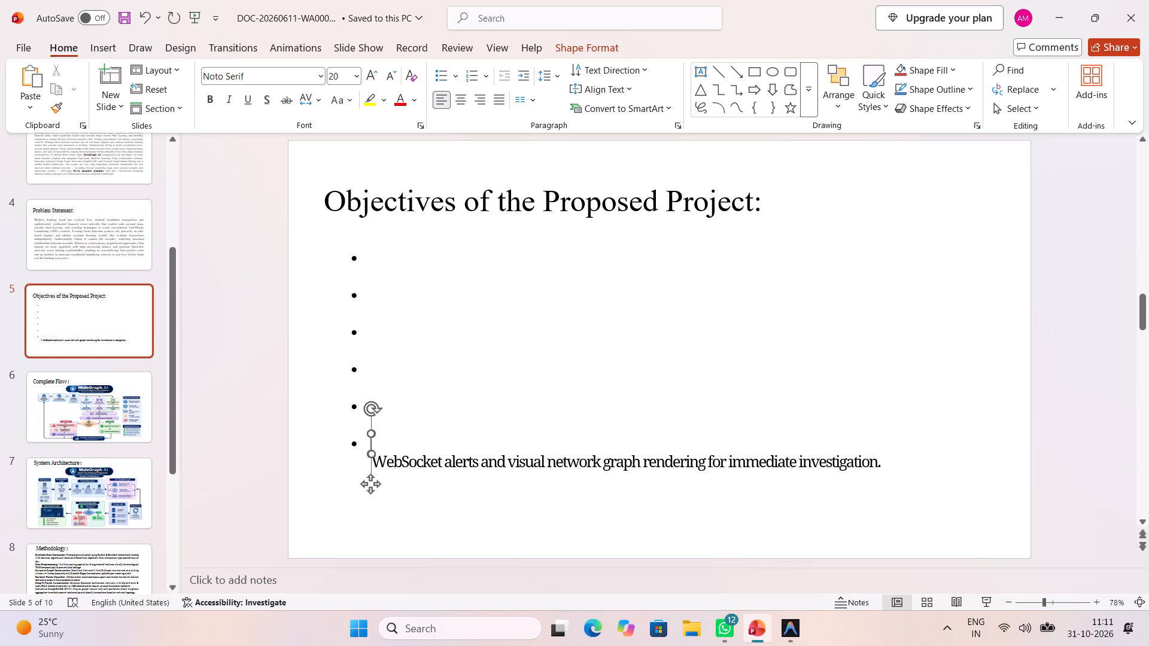
double_click(677, 457)
double_click(677, 457)
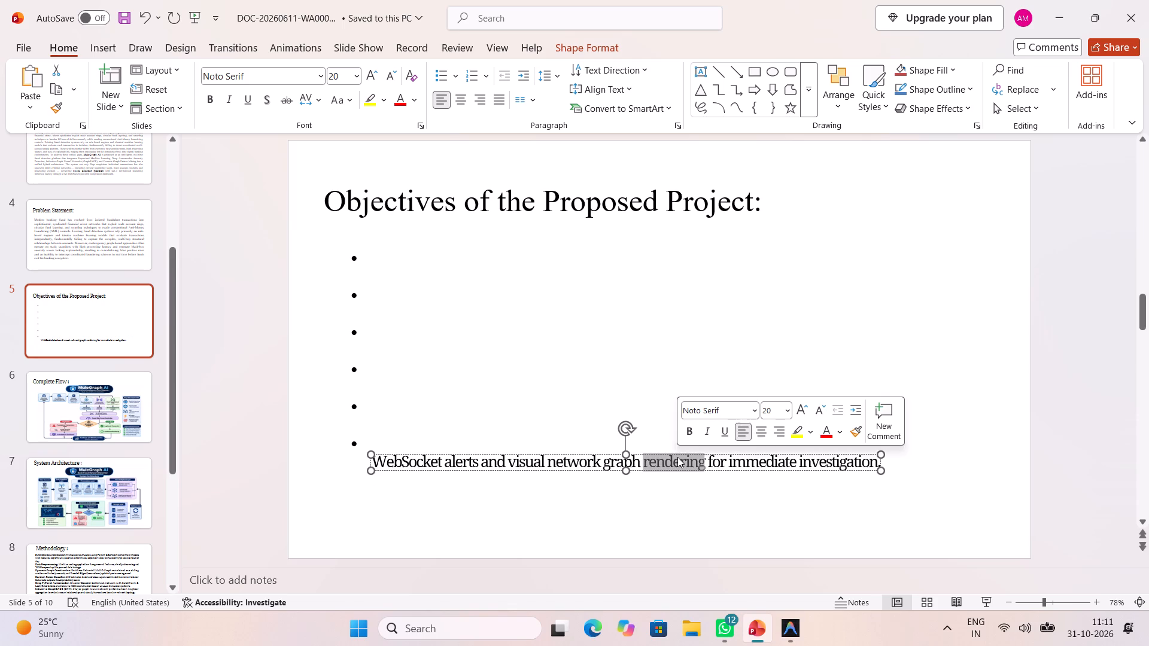
double_click(677, 457)
double_click(677, 457)
triple_click(719, 459)
click(719, 459)
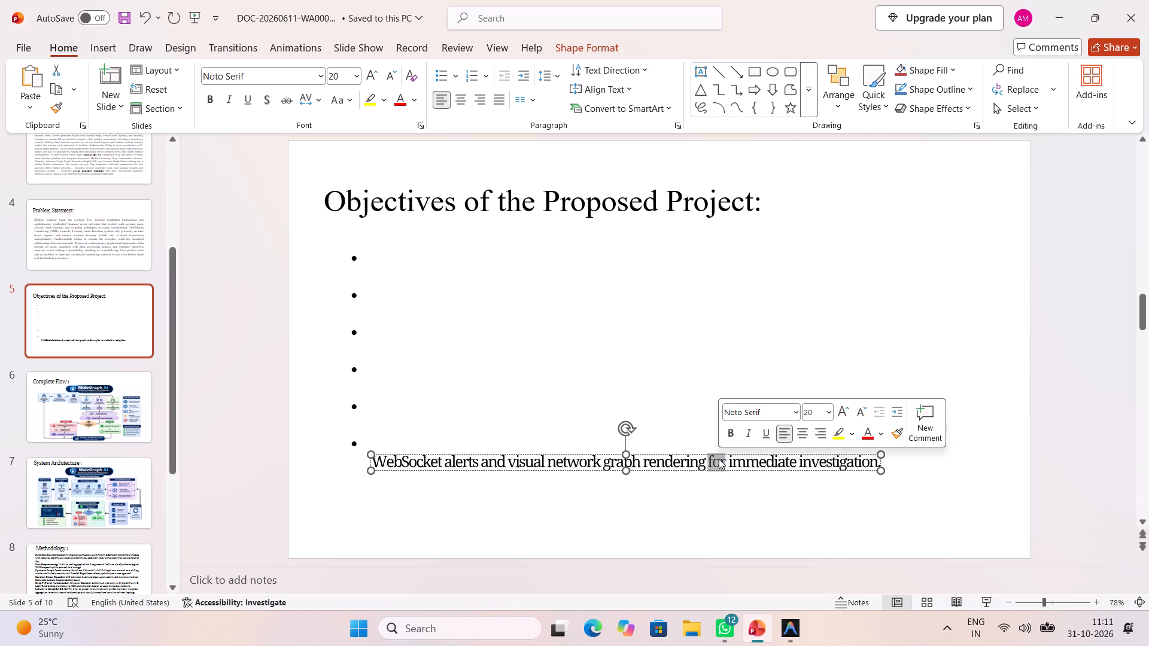
double_click(719, 459)
triple_click(719, 459)
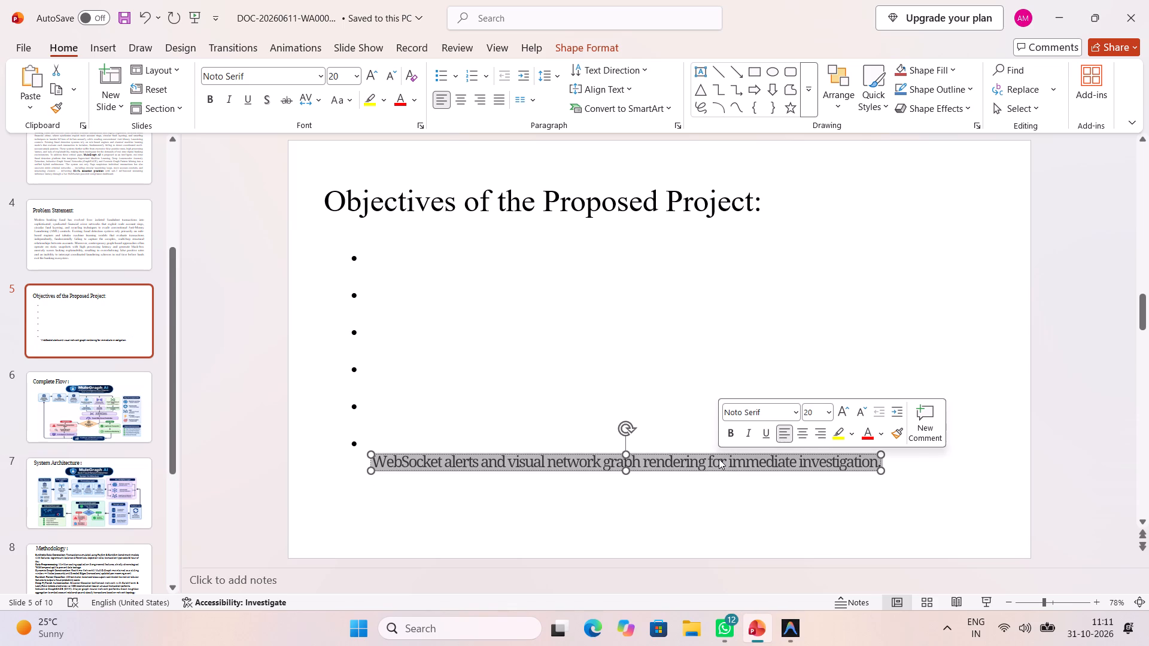
key(BackSpace)
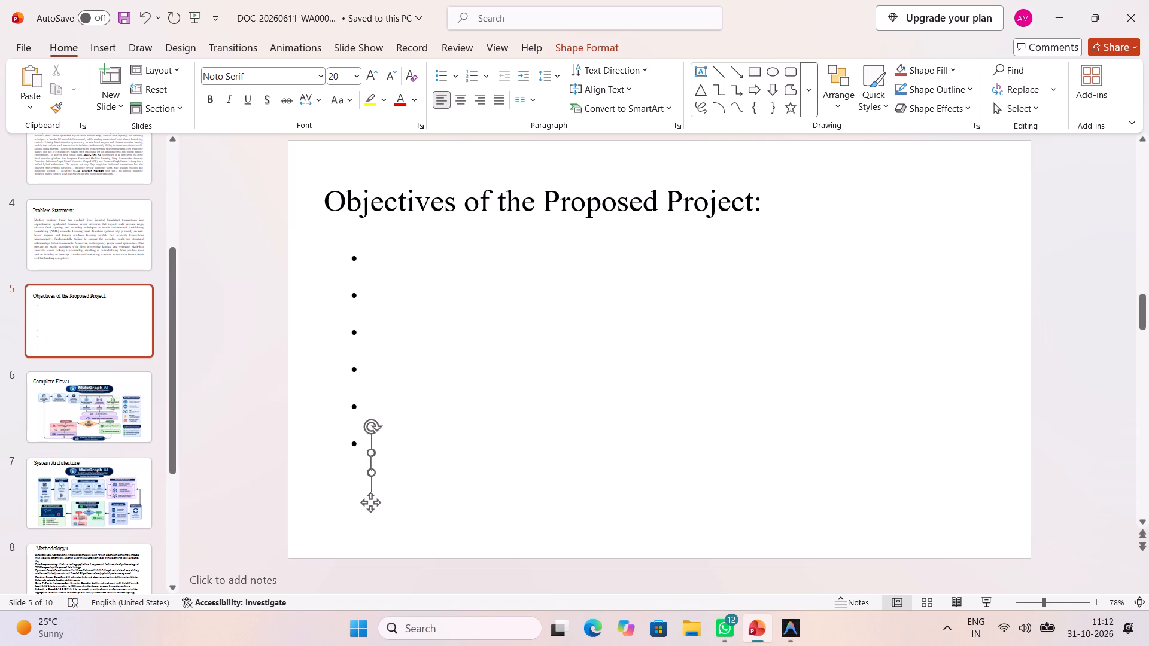
Delete the leftover empty bullets of the second, fourth, fifth and sixth objectives on slide 5.
click(357, 440)
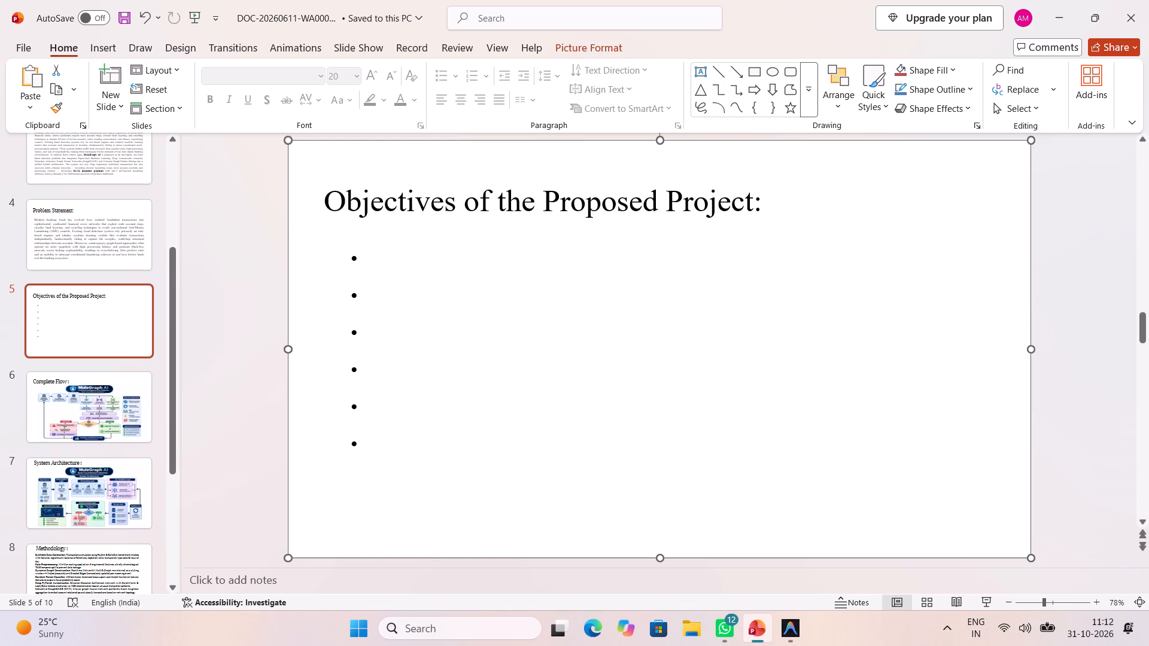
click(354, 437)
key(BackSpace)
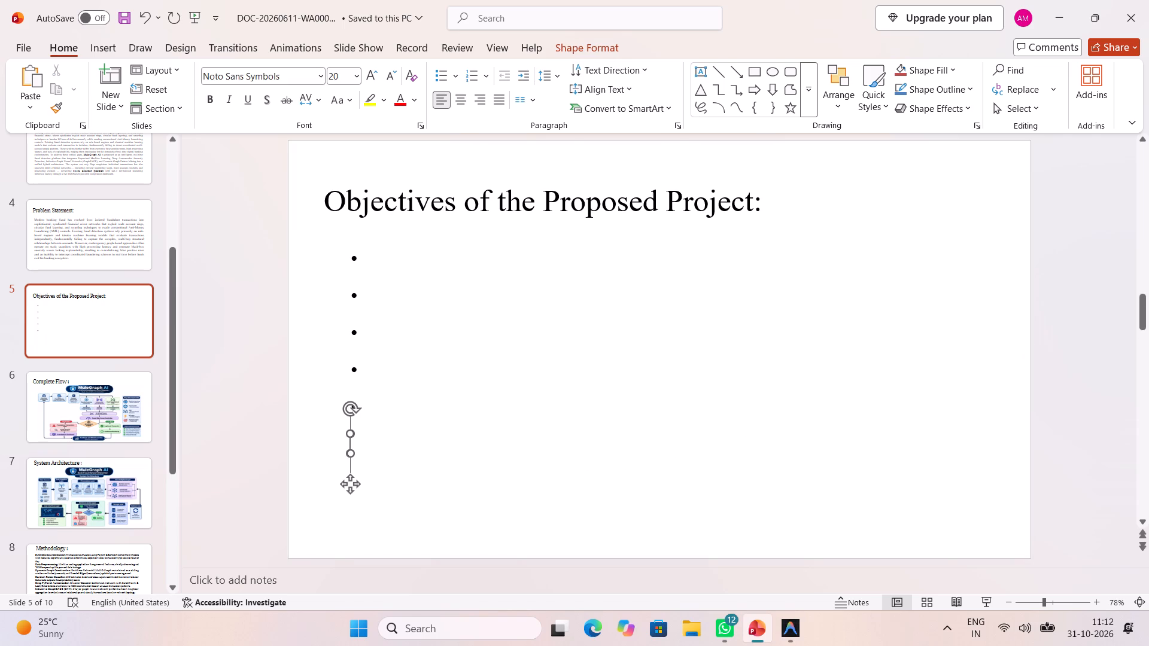
click(356, 366)
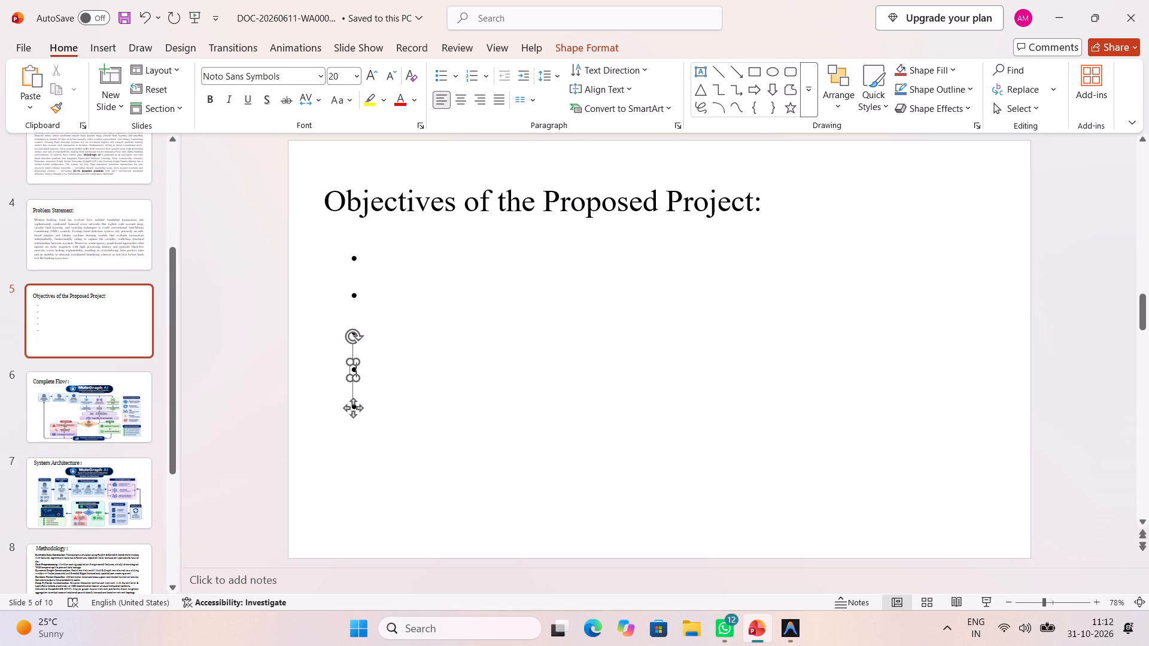
key(BackSpace)
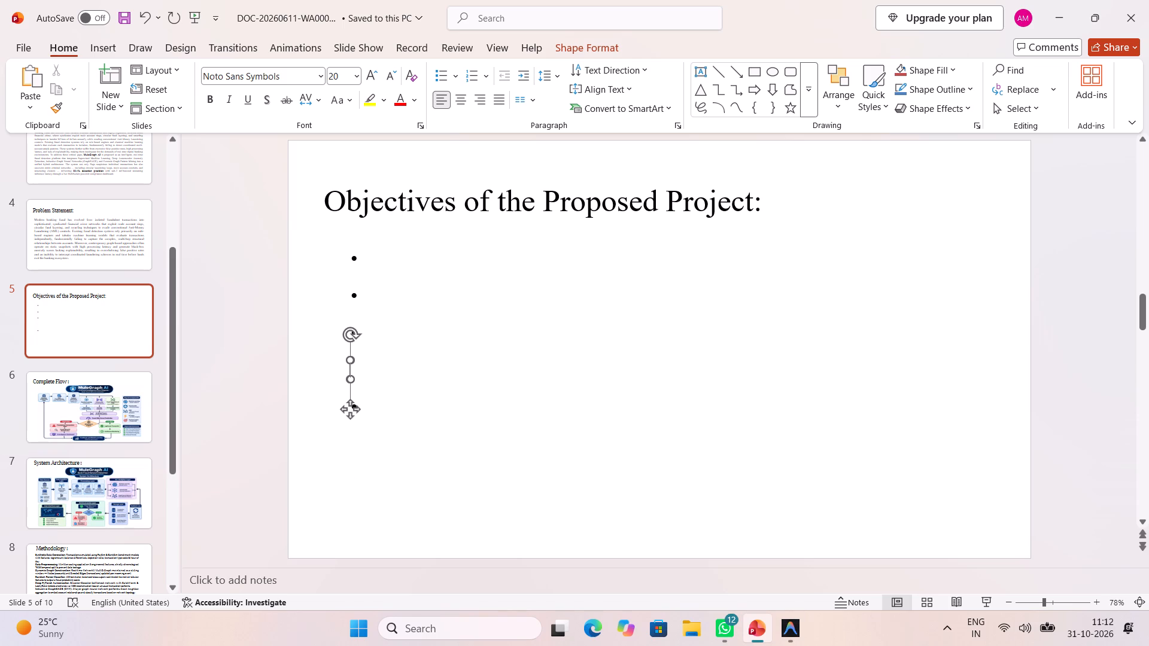
click(359, 404)
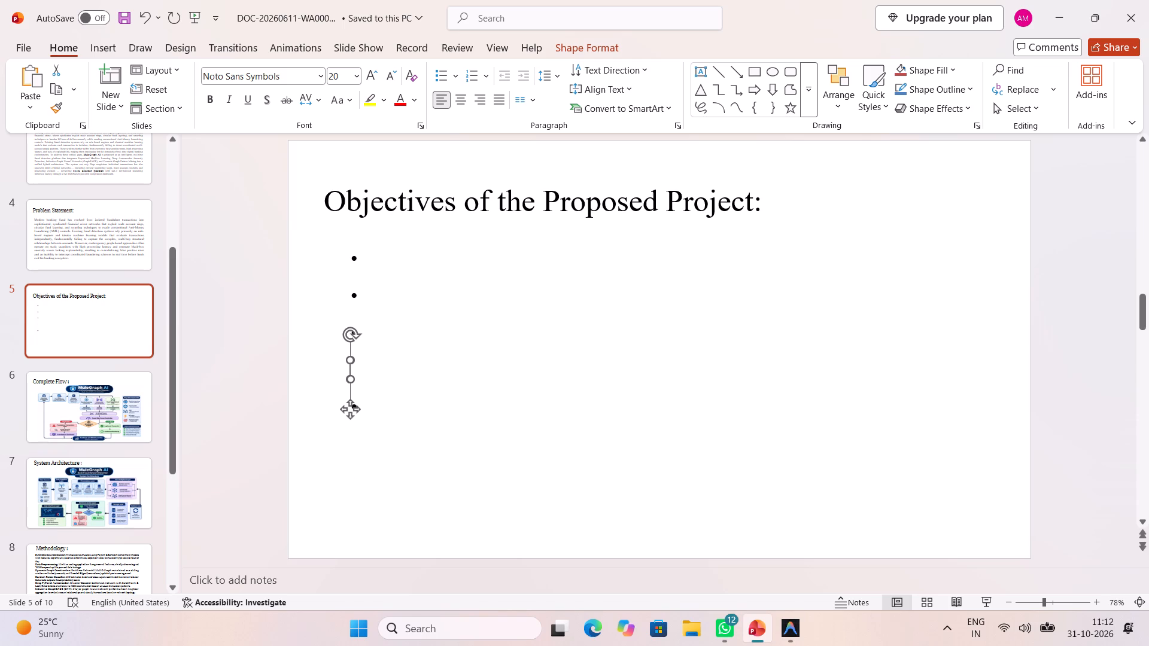
click(356, 294)
key(BackSpace)
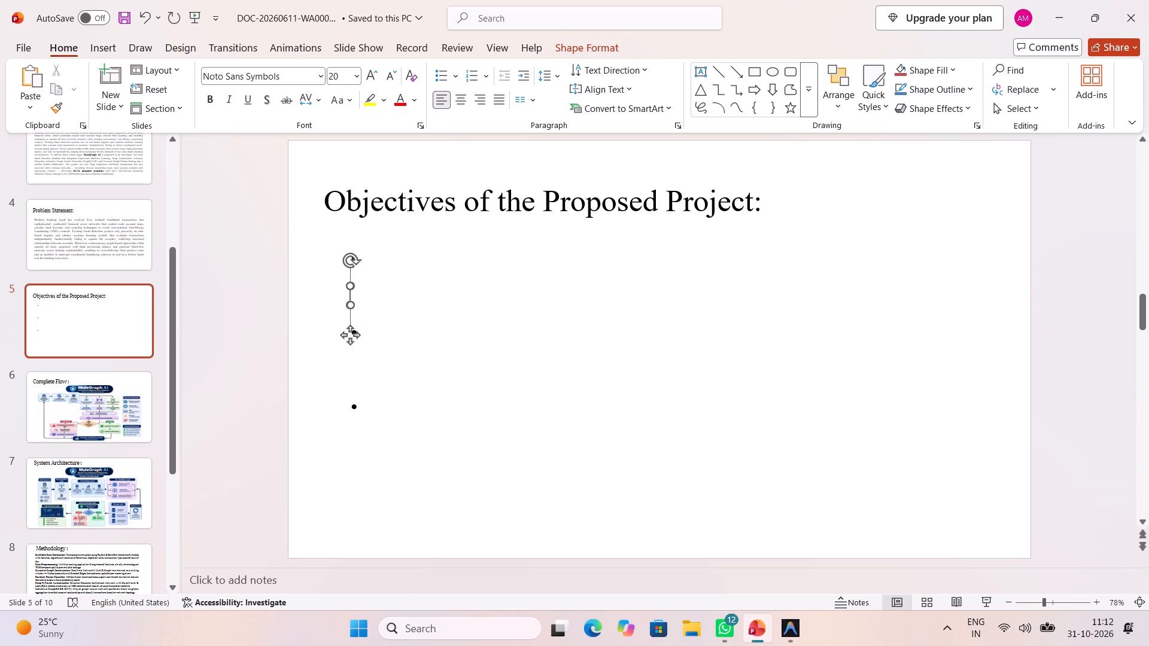
click(358, 401)
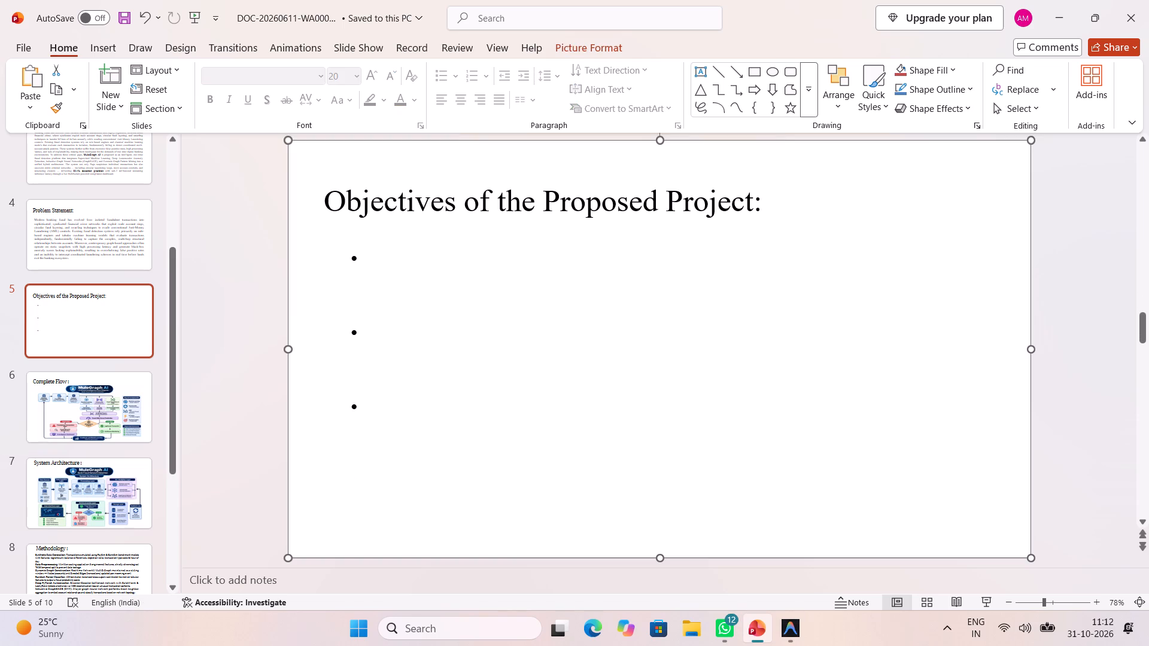
click(354, 406)
key(BackSpace)
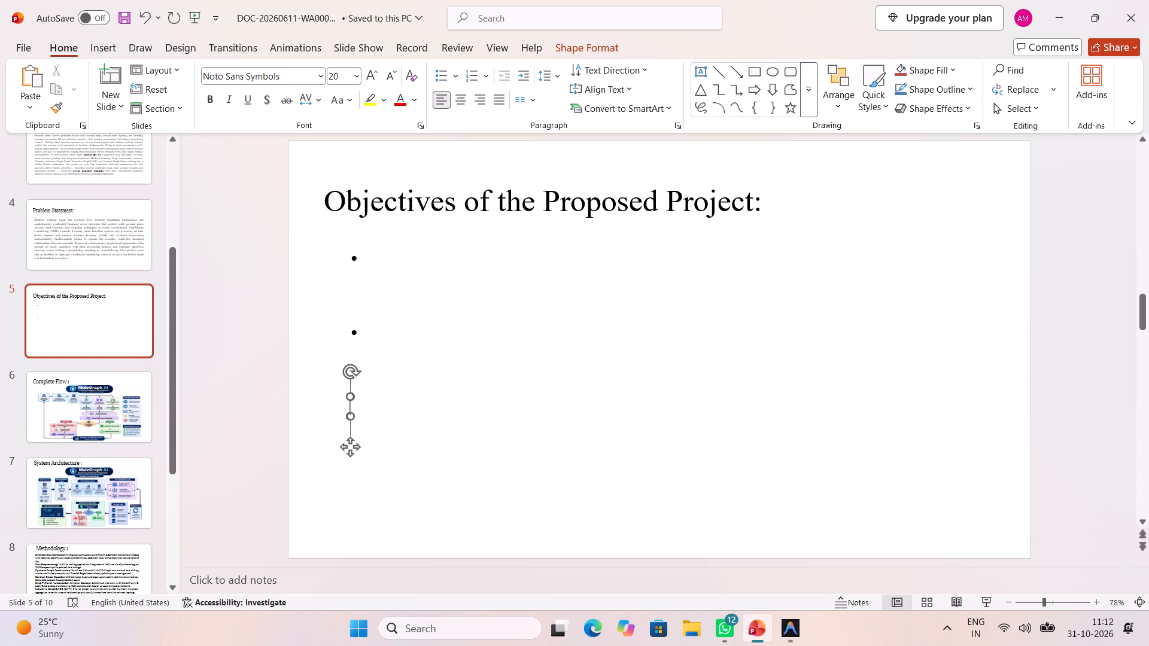
Delete the two remaining empty bullets under the "Objectives of the Proposed Project" title.
click(354, 329)
key(backslash)
key(BackSpace)
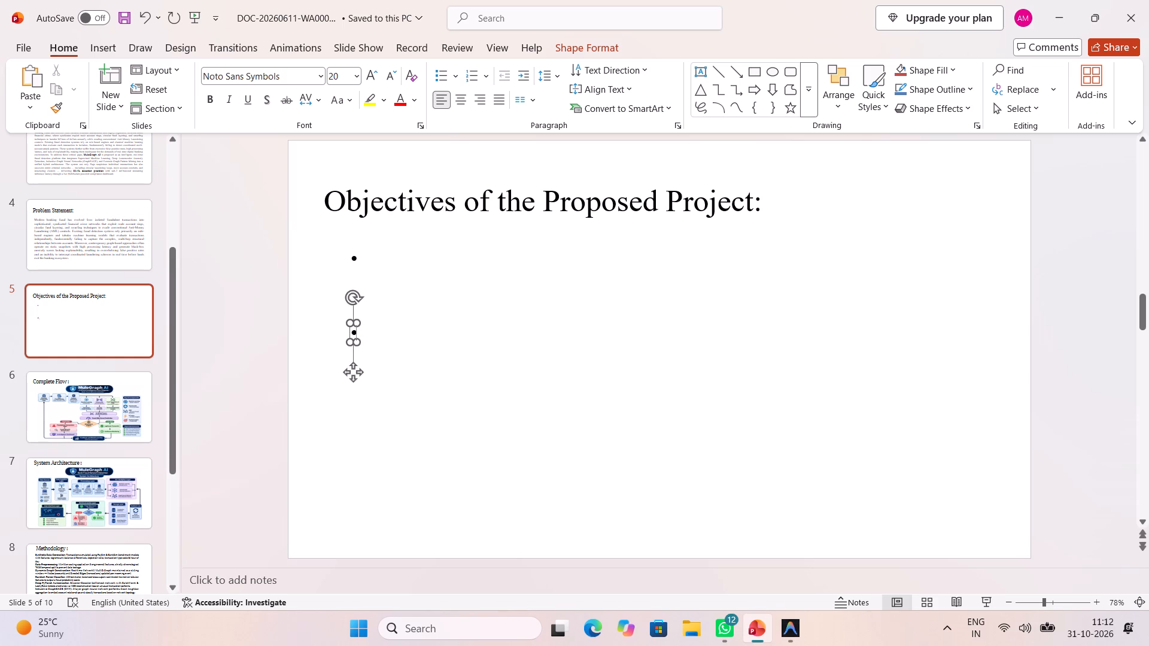
key(BackSpace)
key(BackSpace)
double_click(357, 254)
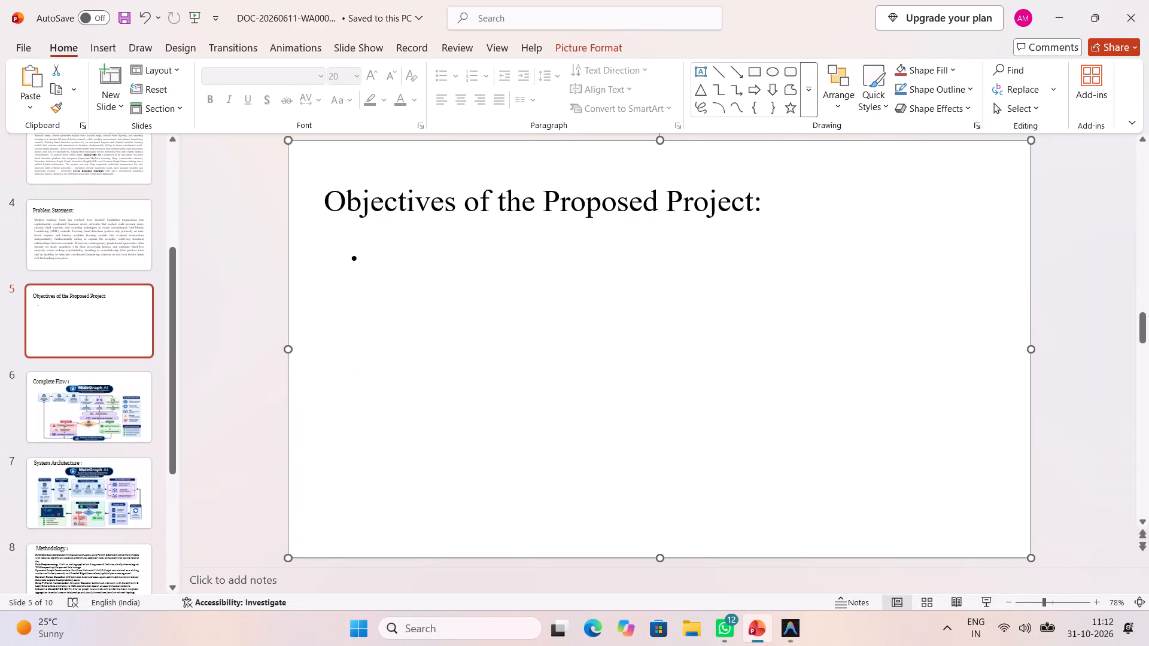
click(353, 255)
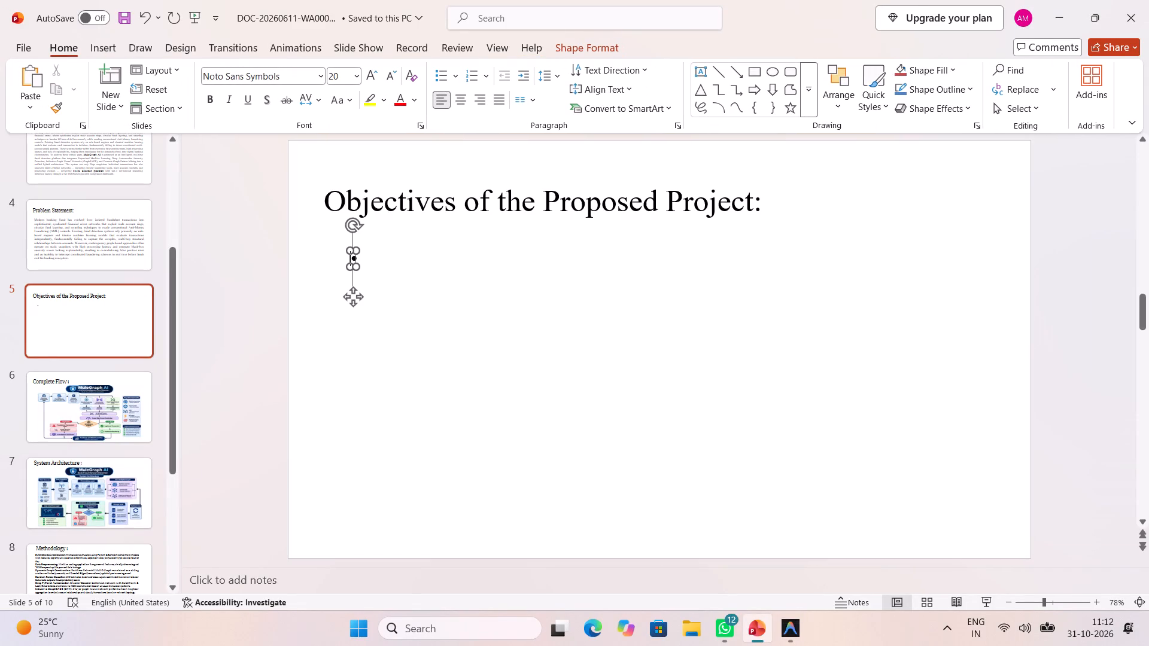
key(BackSpace)
key(Right)
key(BackSpace)
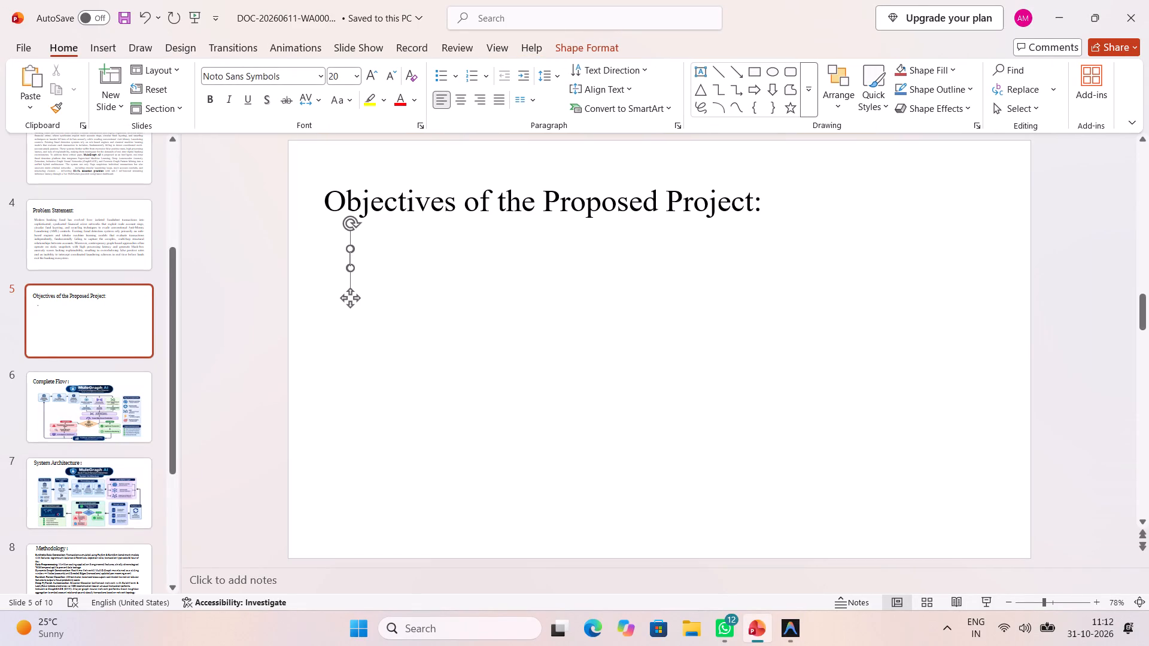
Paste the copied six objectives onto slide 5.
key(ctrl+v)
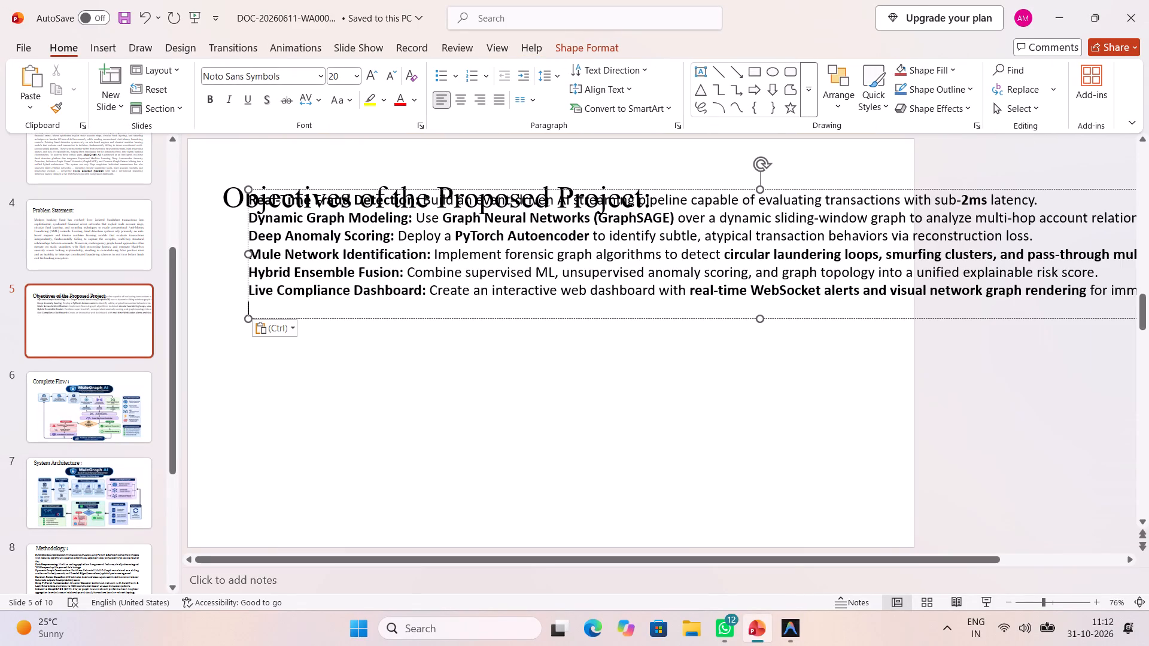
Narrow the pasted objectives text box by pulling in its lower-right corner so the long lines wrap.
scroll(946, 132, left, 5)
scroll(956, 288, left, 5)
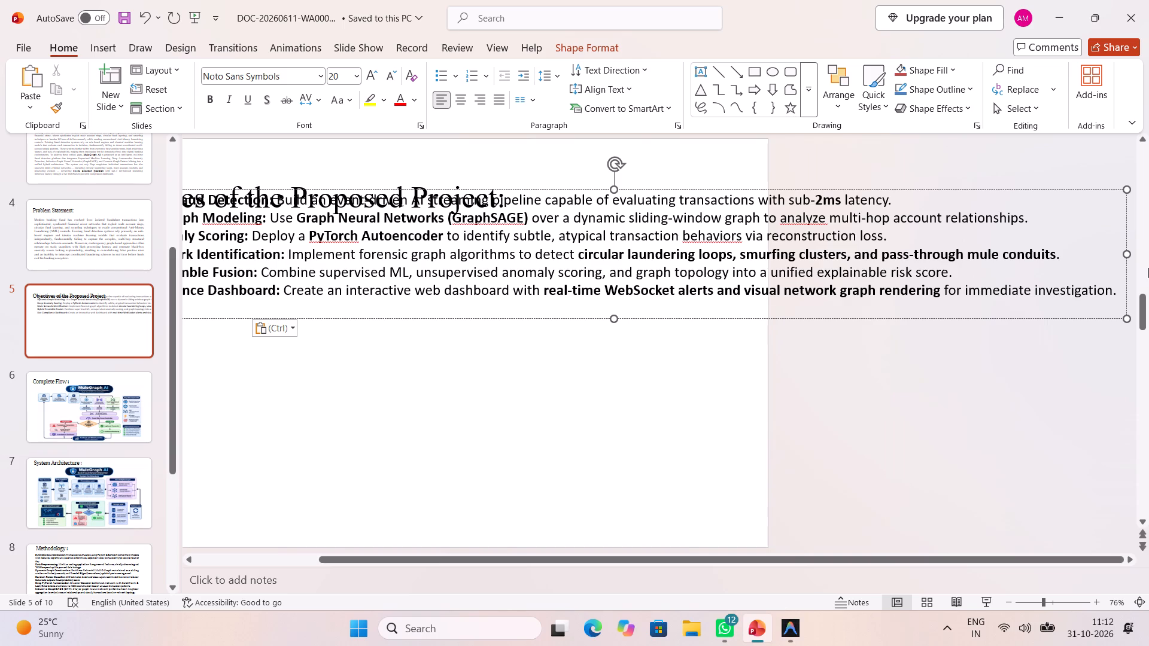
drag(1127, 319, 997, 357)
click(886, 400)
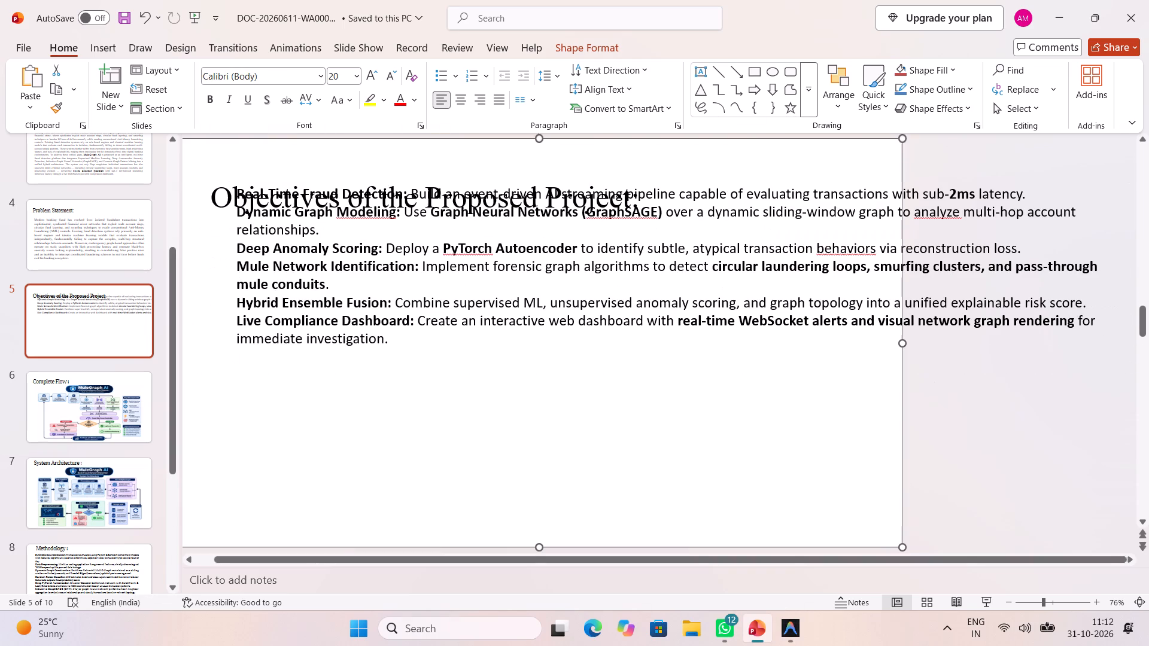
click(871, 405)
click(1075, 325)
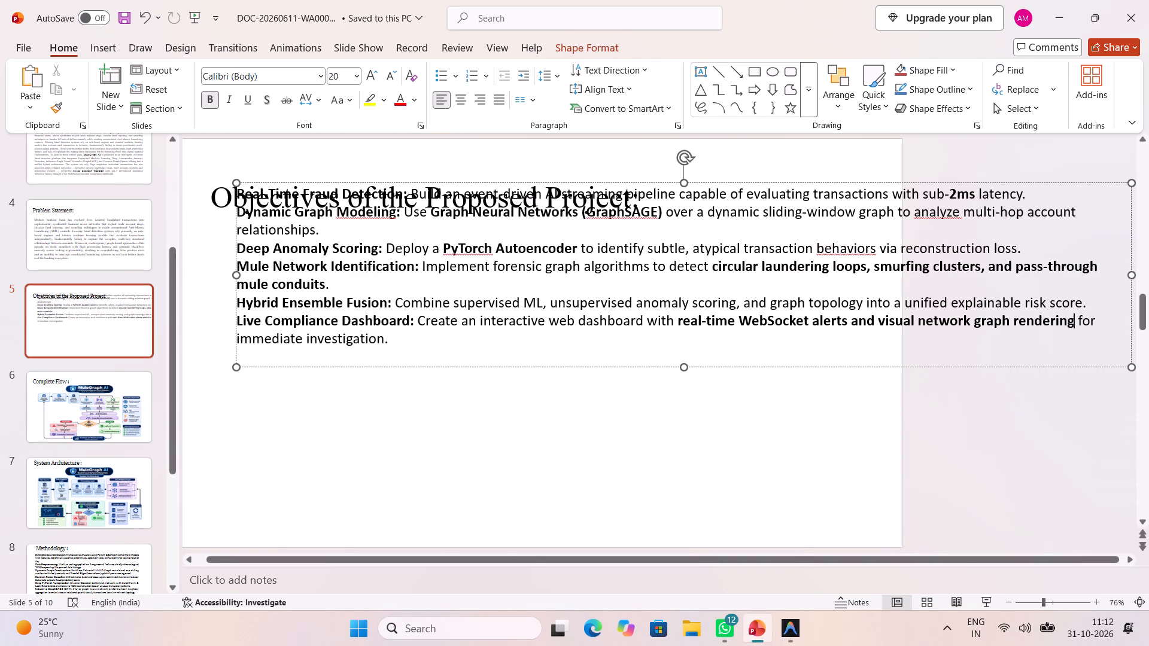
drag(1131, 364, 1050, 400)
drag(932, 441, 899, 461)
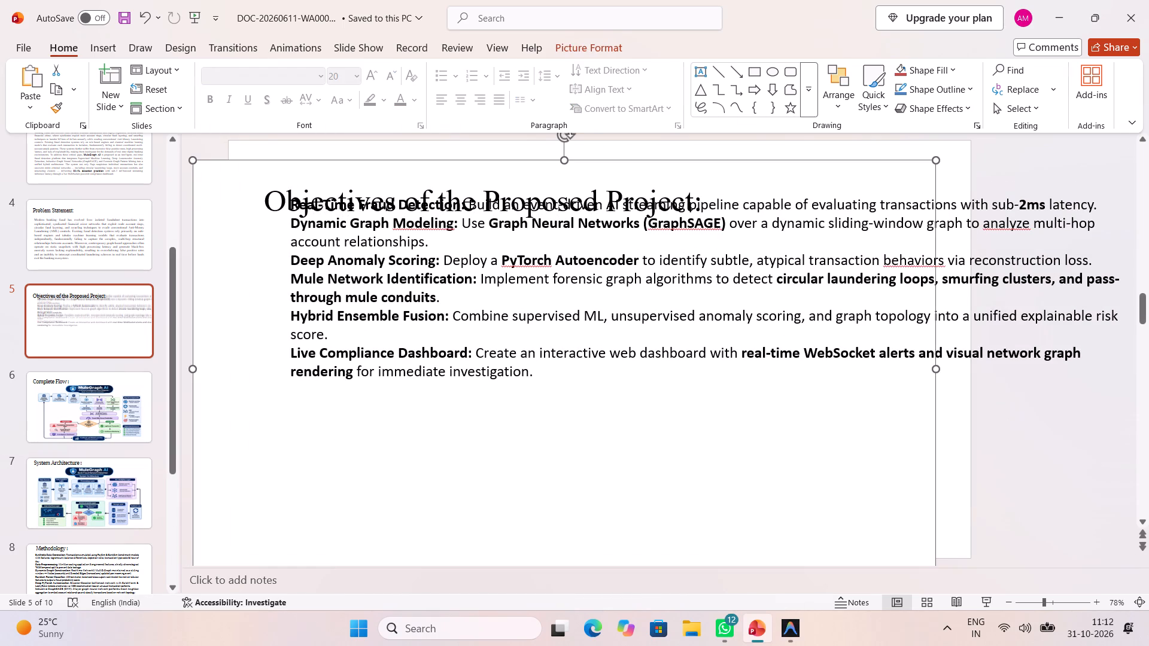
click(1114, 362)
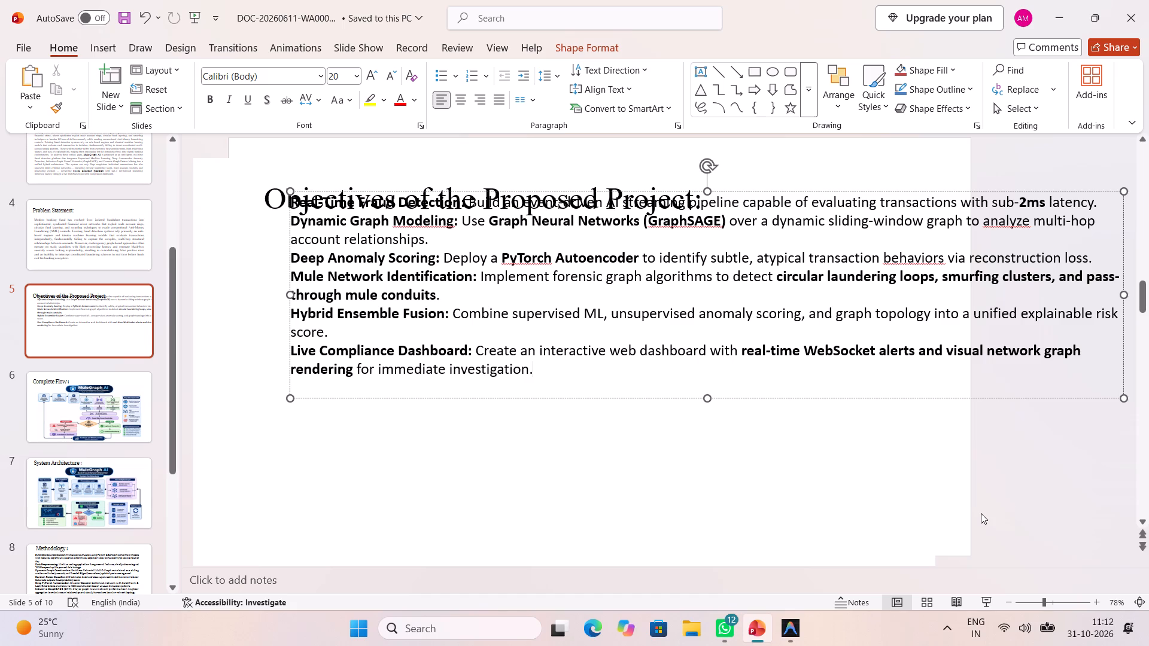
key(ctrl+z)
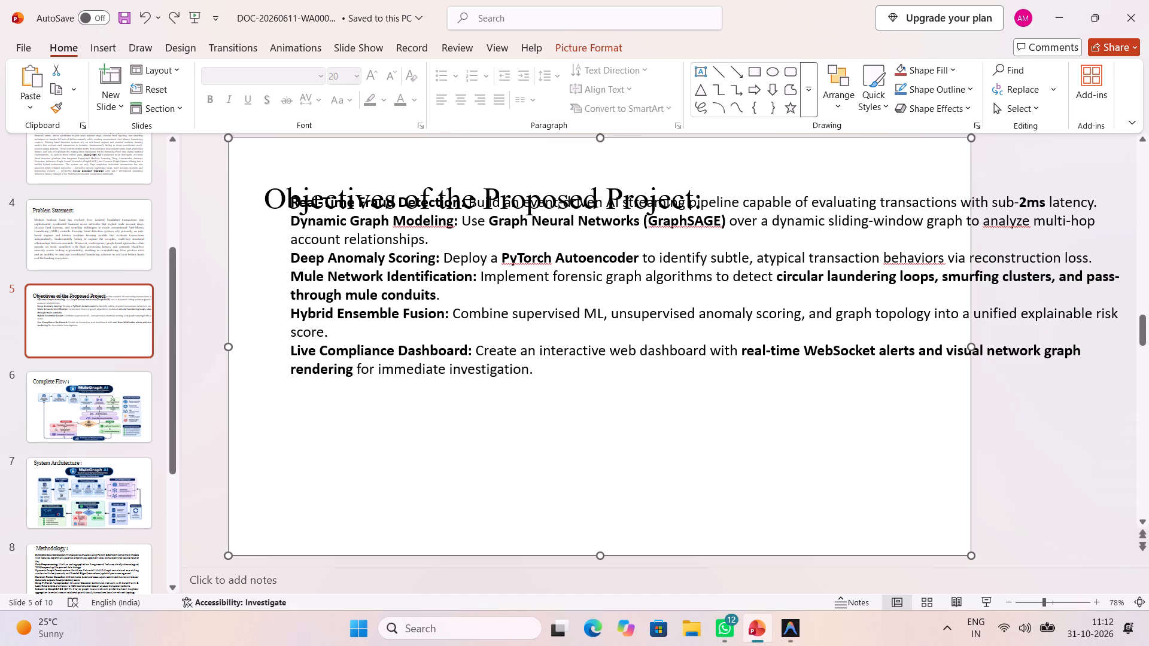
Resize the objectives text box to fit within the slide's width and align it beneath the slide title.
click(1102, 345)
drag(1124, 400, 929, 514)
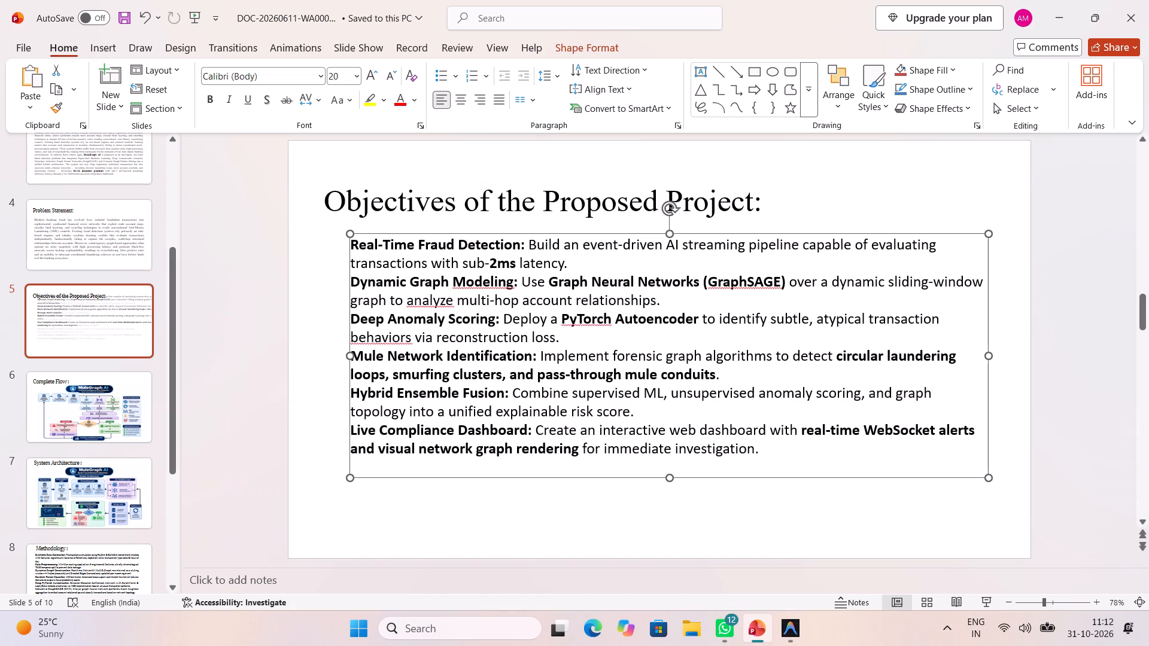
drag(722, 233, 706, 234)
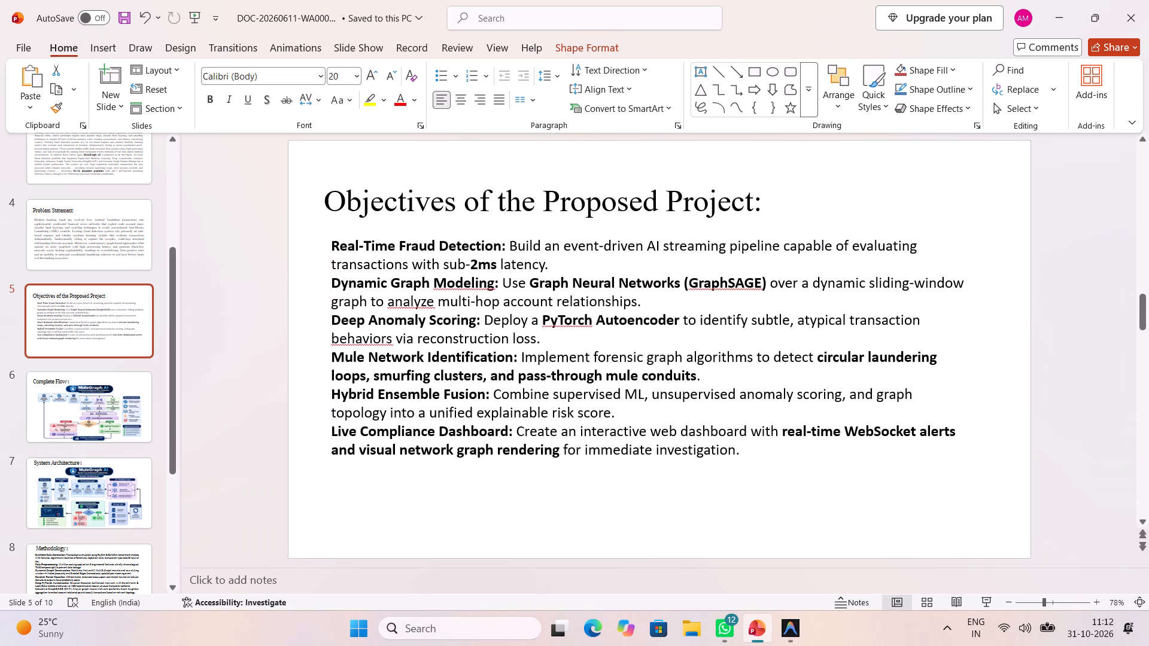
drag(706, 234, 706, 234)
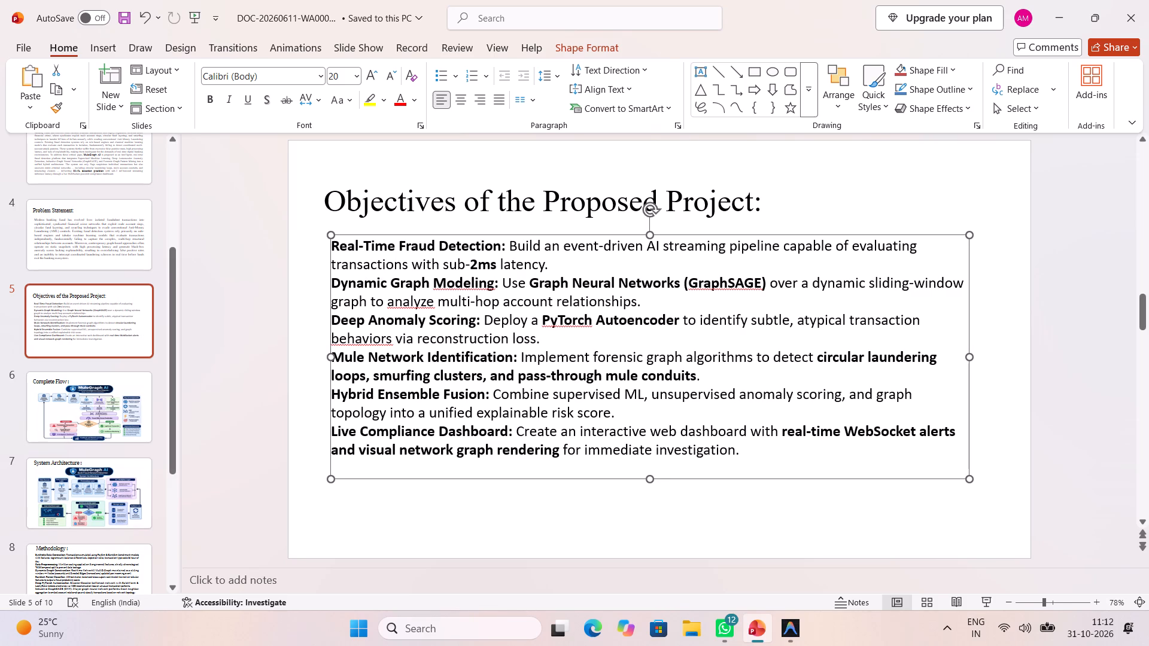
Set the font of all six pasted objectives to Times New Roman.
click(333, 242)
drag(333, 242, 721, 456)
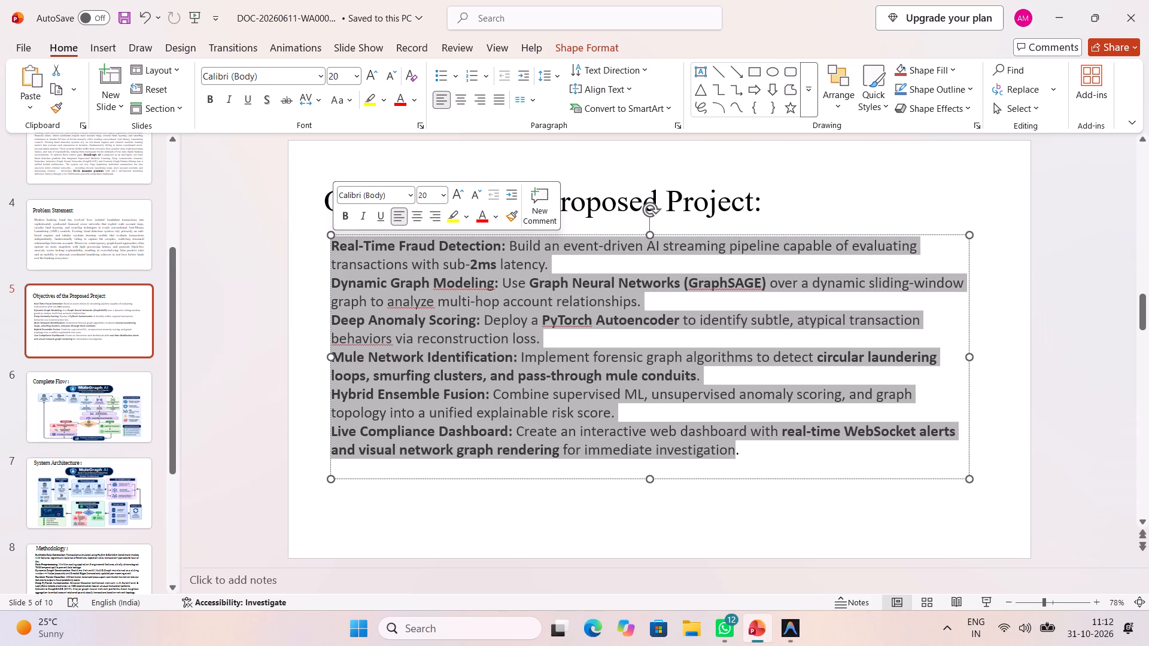
drag(721, 456, 727, 461)
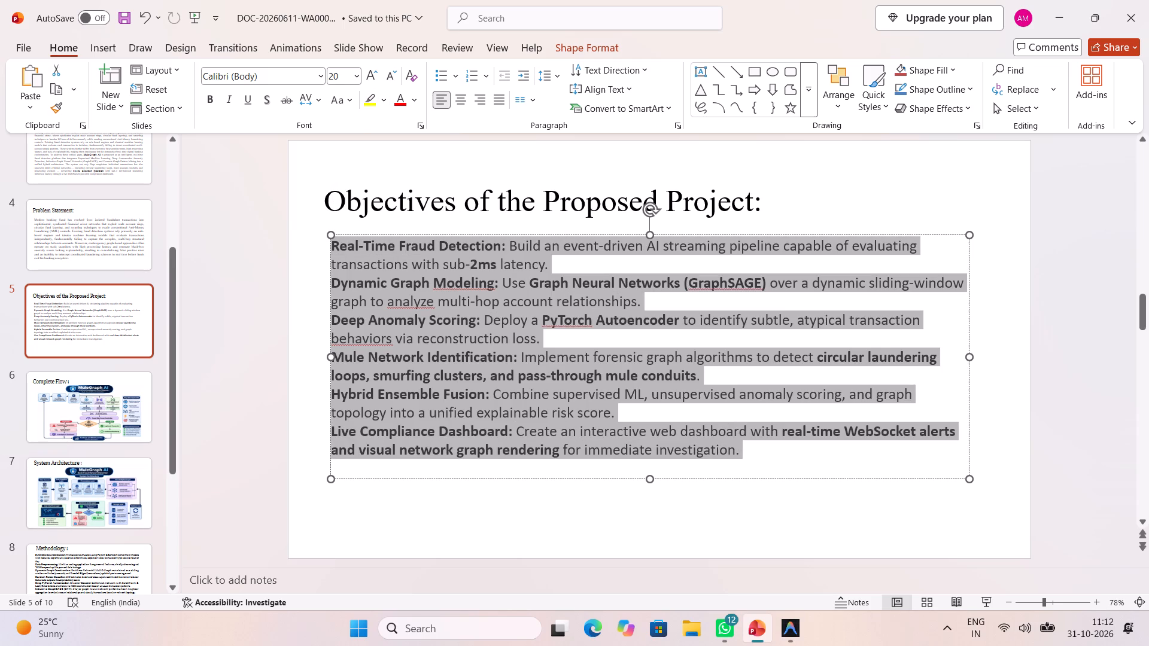
click(317, 77)
text(tim)
key(Return)
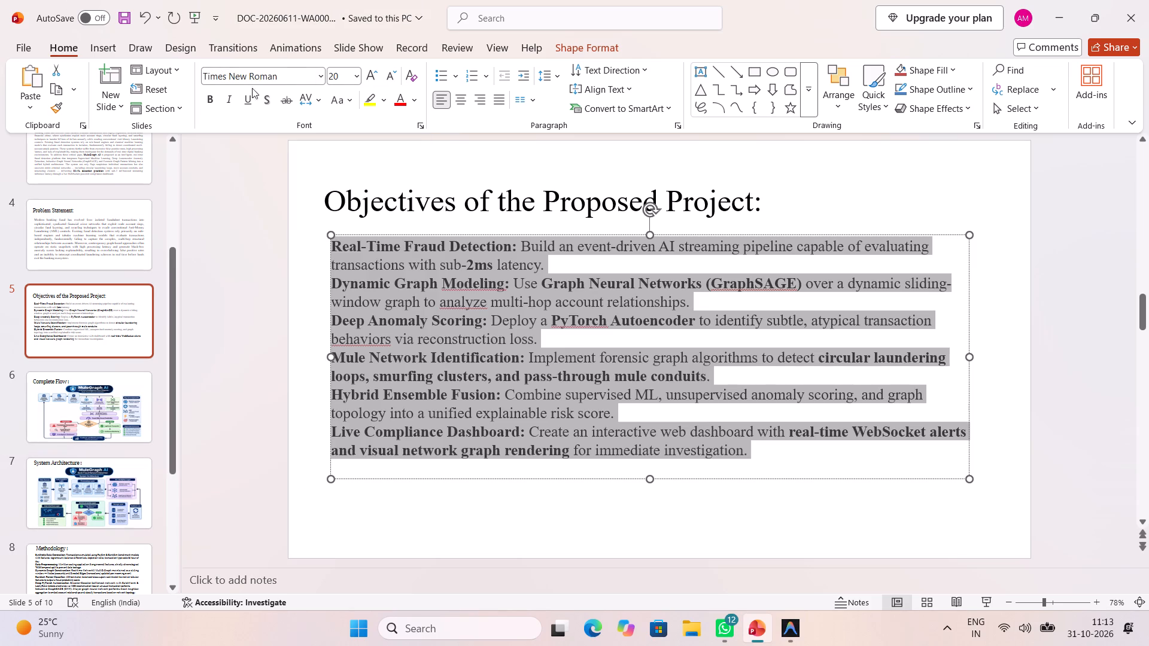
Apply normal character spacing to the six objectives on slide 5 and justify their paragraphs.
click(315, 102)
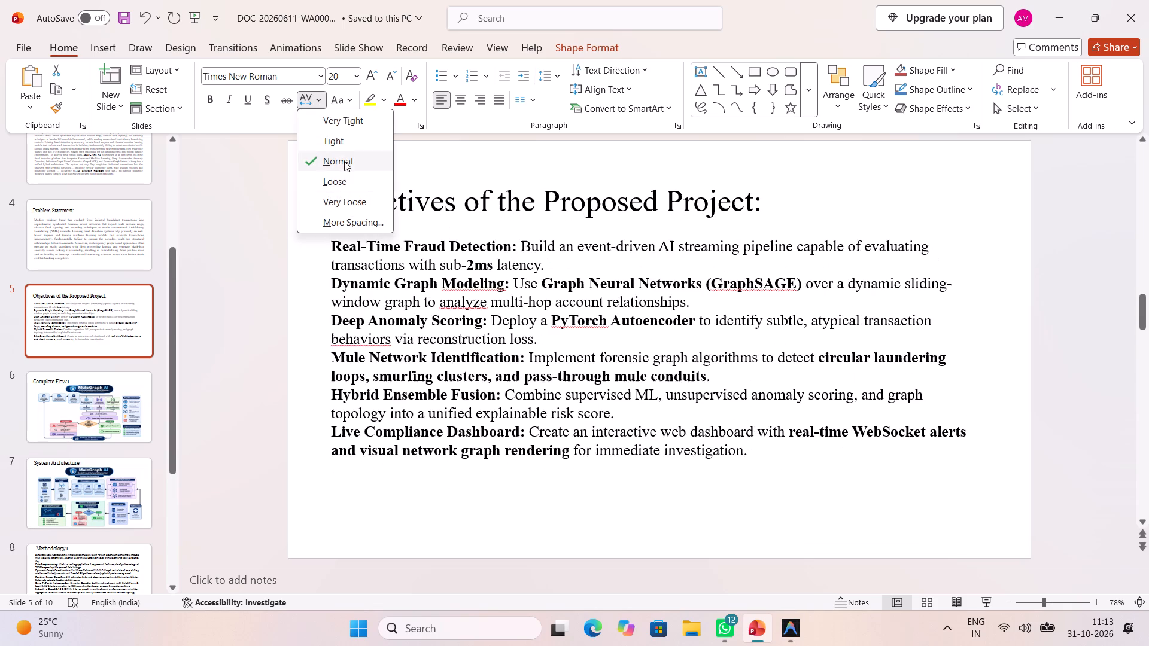
click(344, 160)
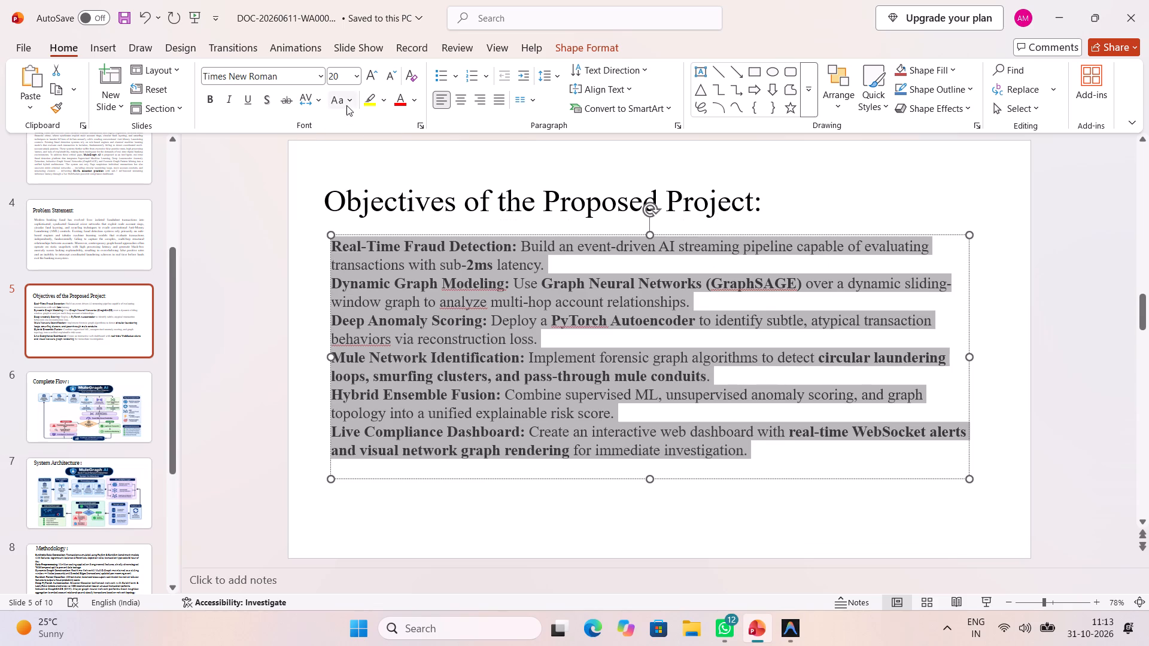
click(357, 76)
click(357, 76)
click(504, 98)
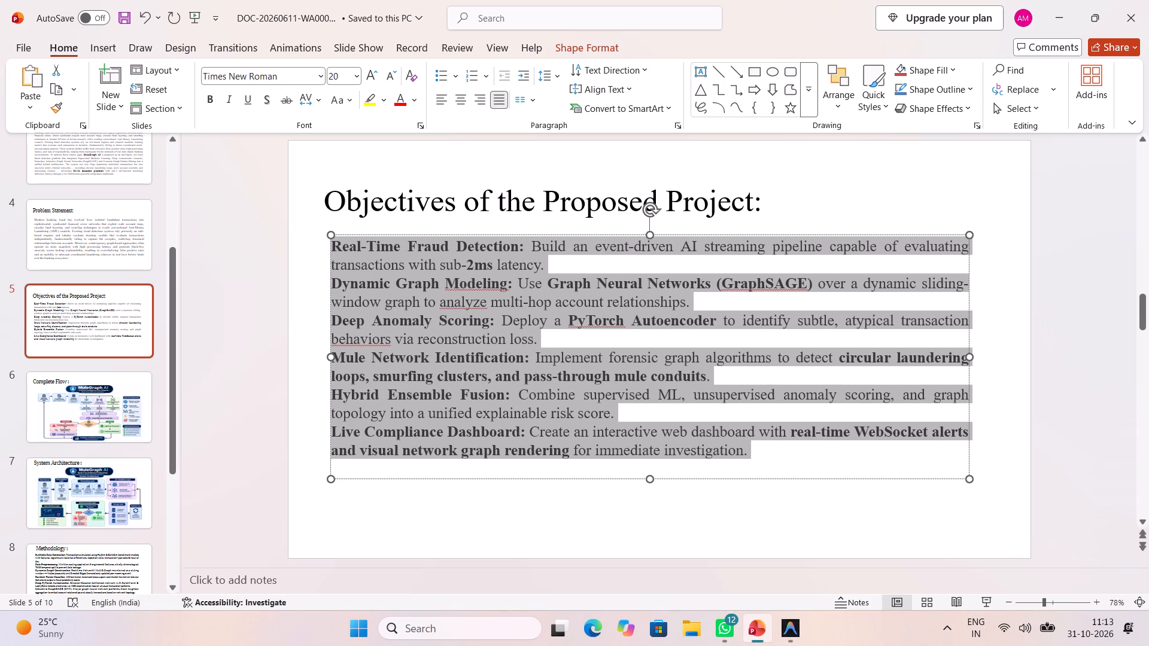
click(638, 470)
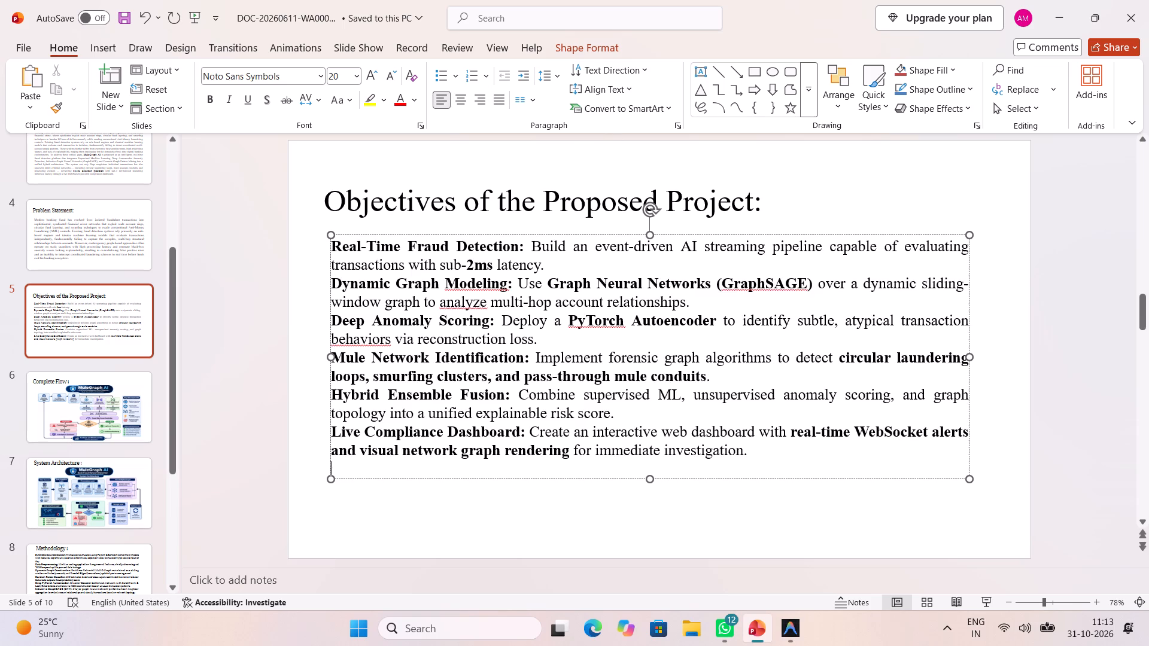
Remove bold from "Graph Neural Networks (GraphSAGE)", "2ms" and "PyTorch Autoencoder" in the first three objectives.
click(813, 285)
drag(813, 285, 569, 283)
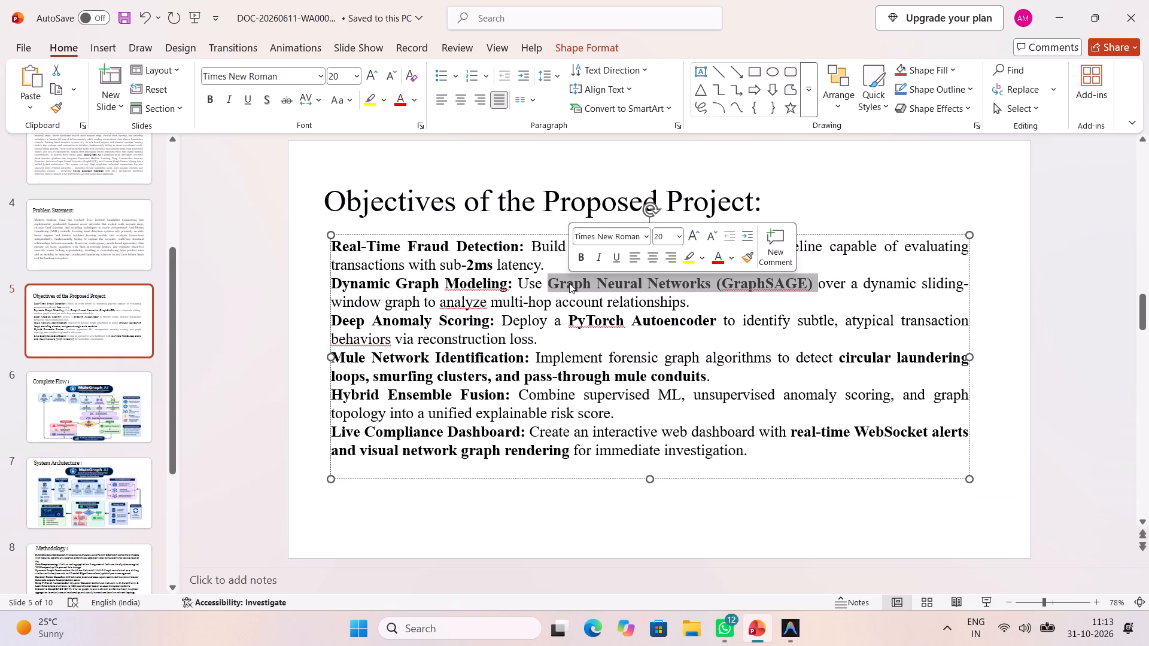
click(576, 259)
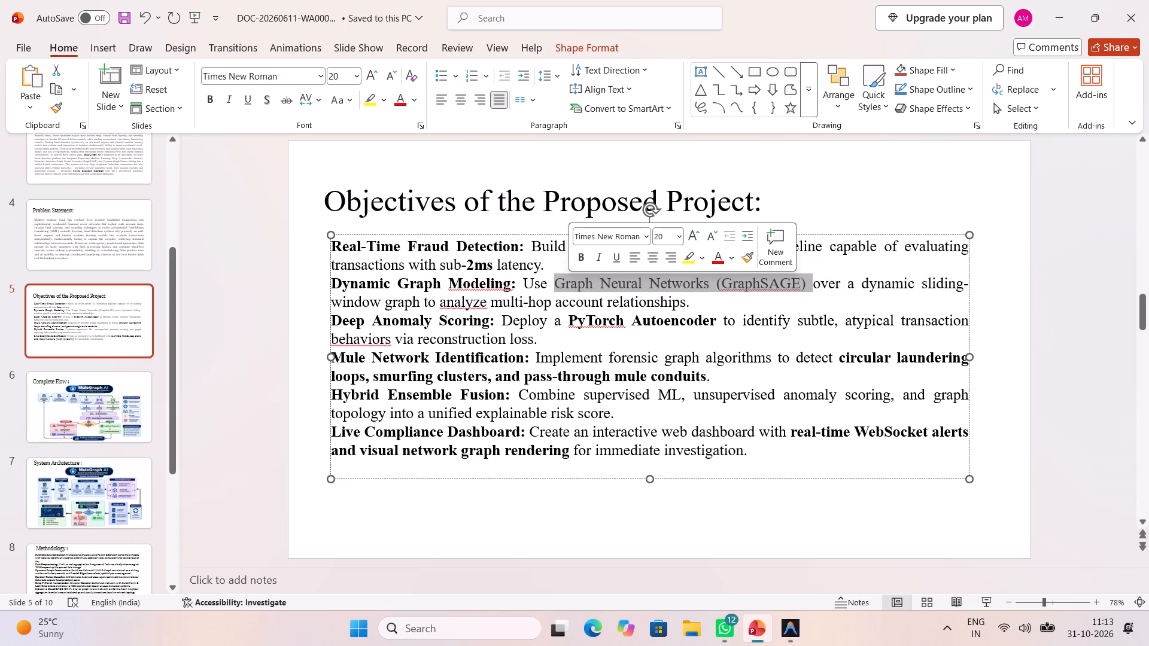
click(493, 263)
drag(493, 263, 482, 266)
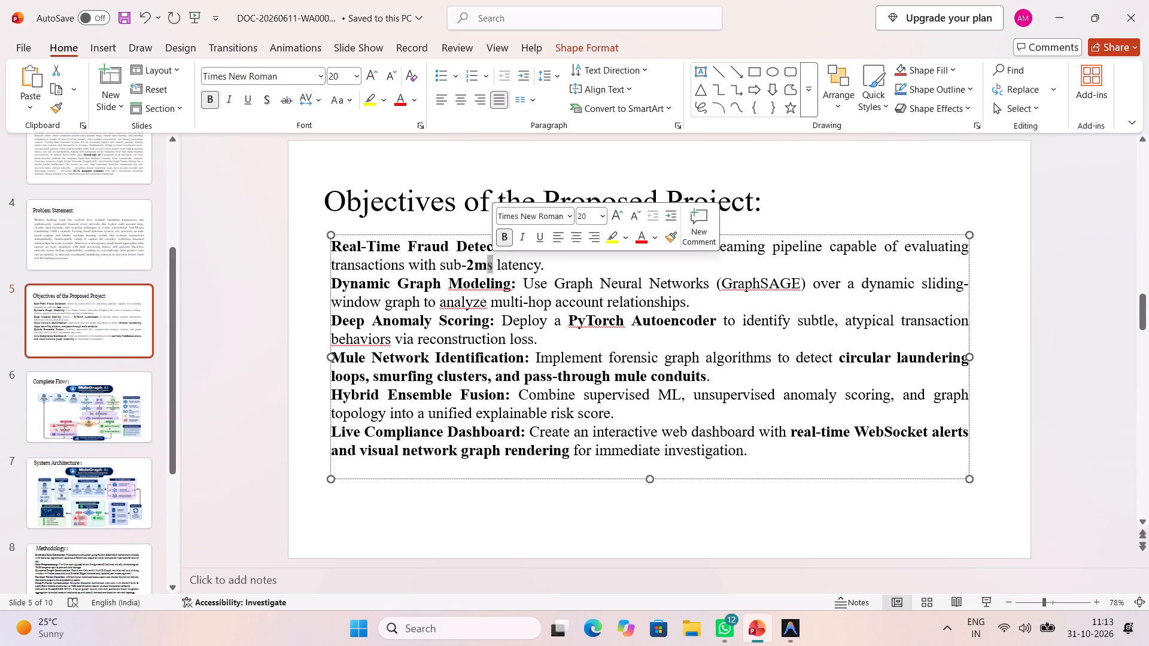
drag(482, 266, 469, 264)
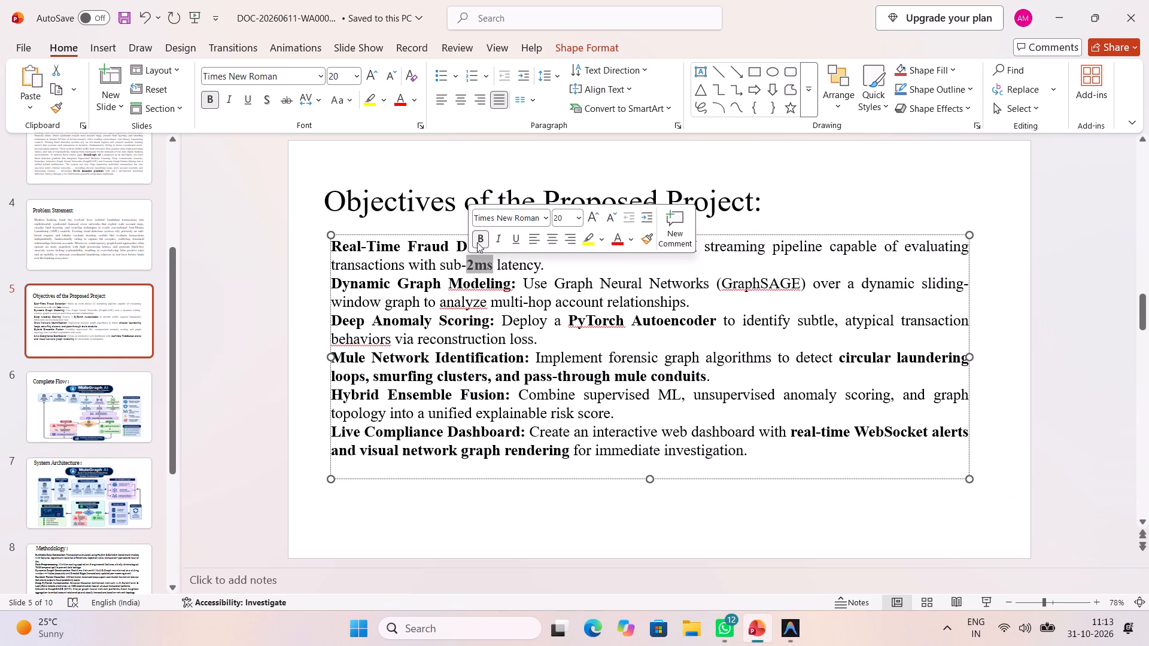
click(477, 242)
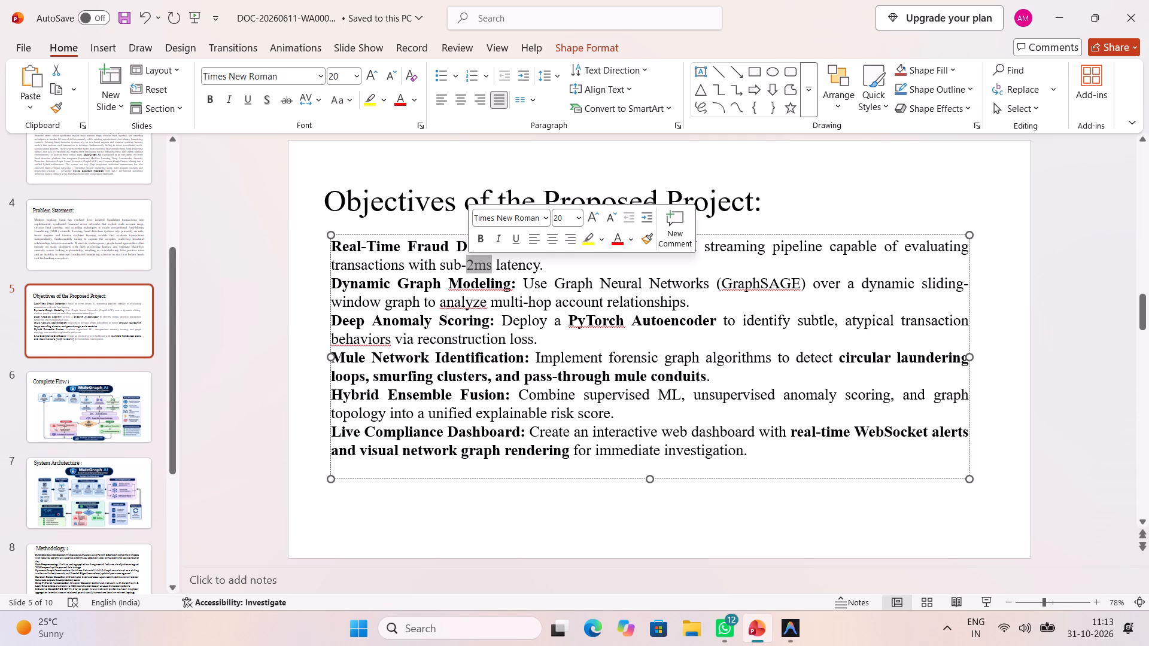
click(566, 321)
drag(566, 321, 722, 324)
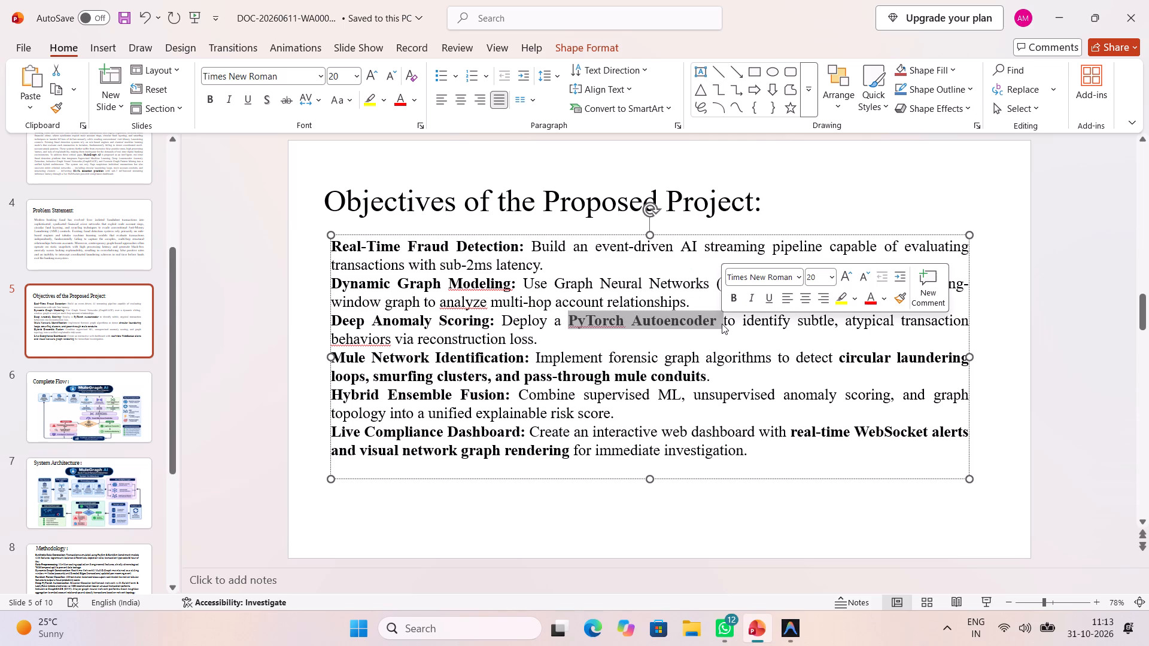
click(730, 295)
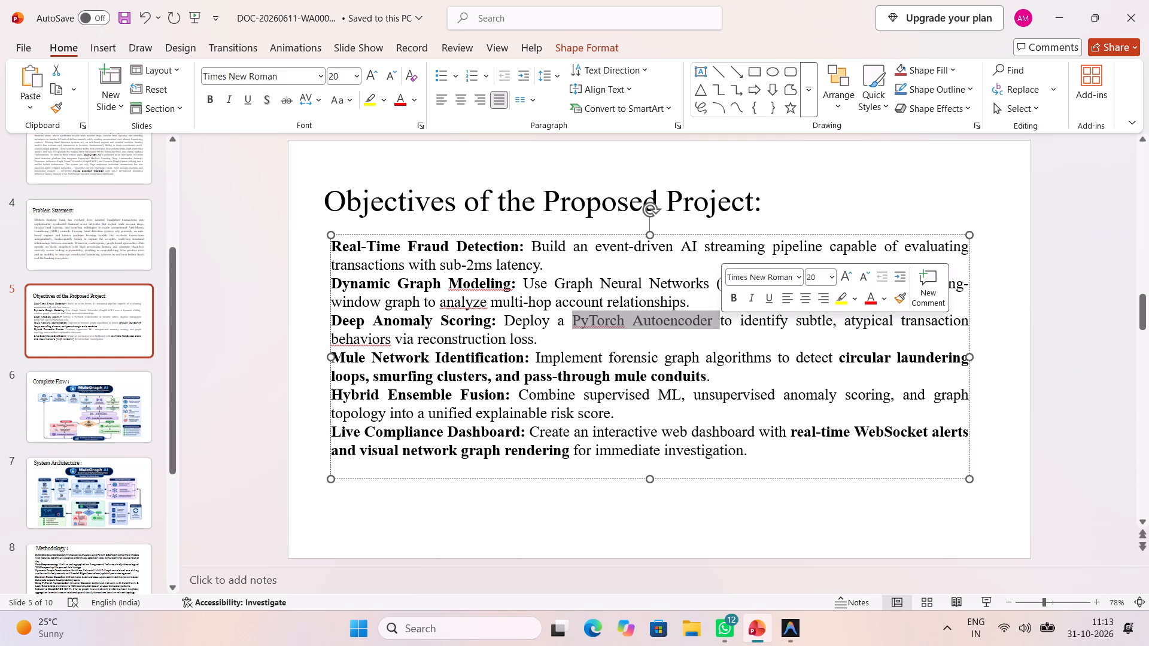
Remove bold from "circular laundering loops, smurfing clusters, and pass-through mule conduits" in the Mule Network Identification objective.
click(840, 355)
drag(840, 355, 969, 354)
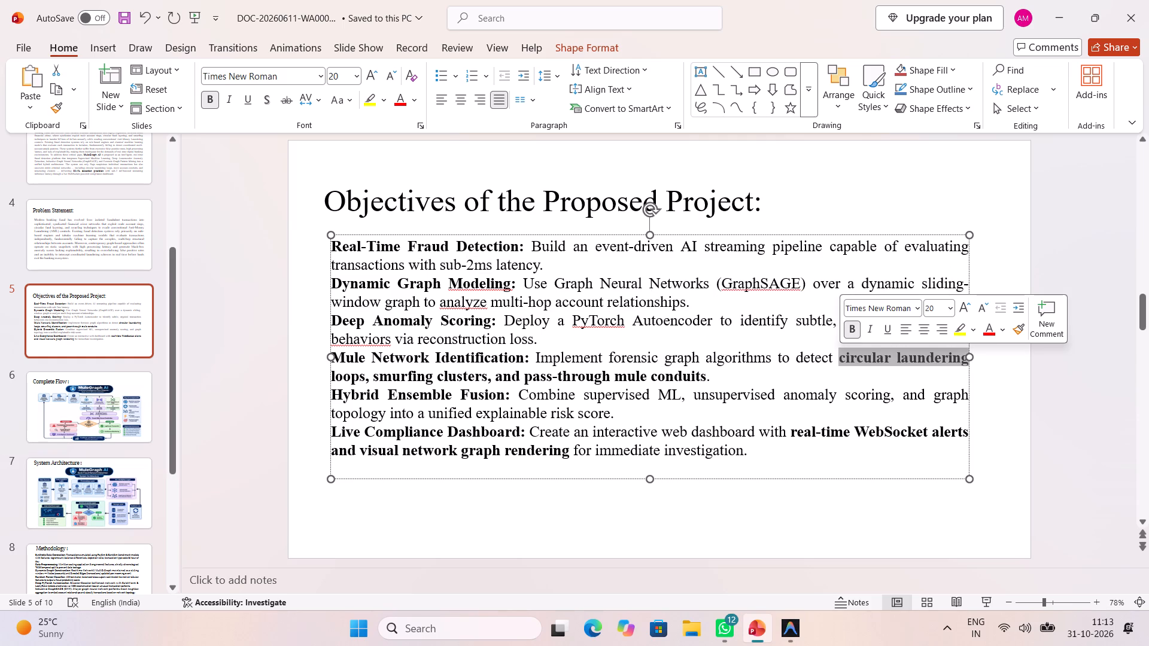
drag(969, 354, 968, 354)
click(934, 332)
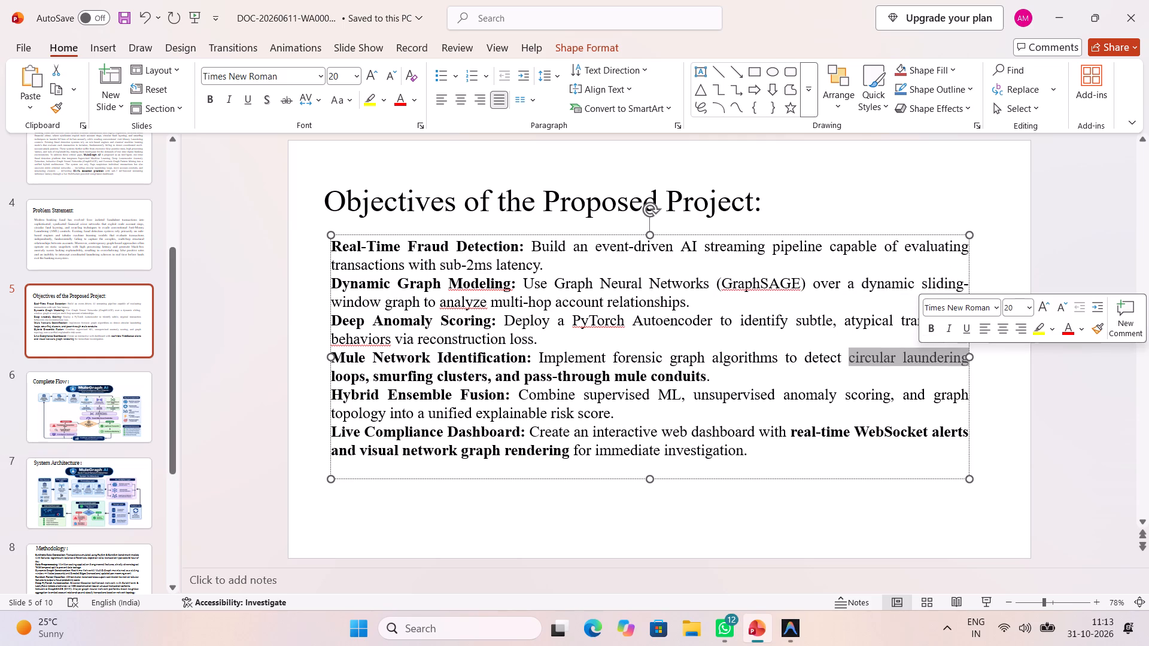
click(334, 377)
drag(334, 377, 366, 374)
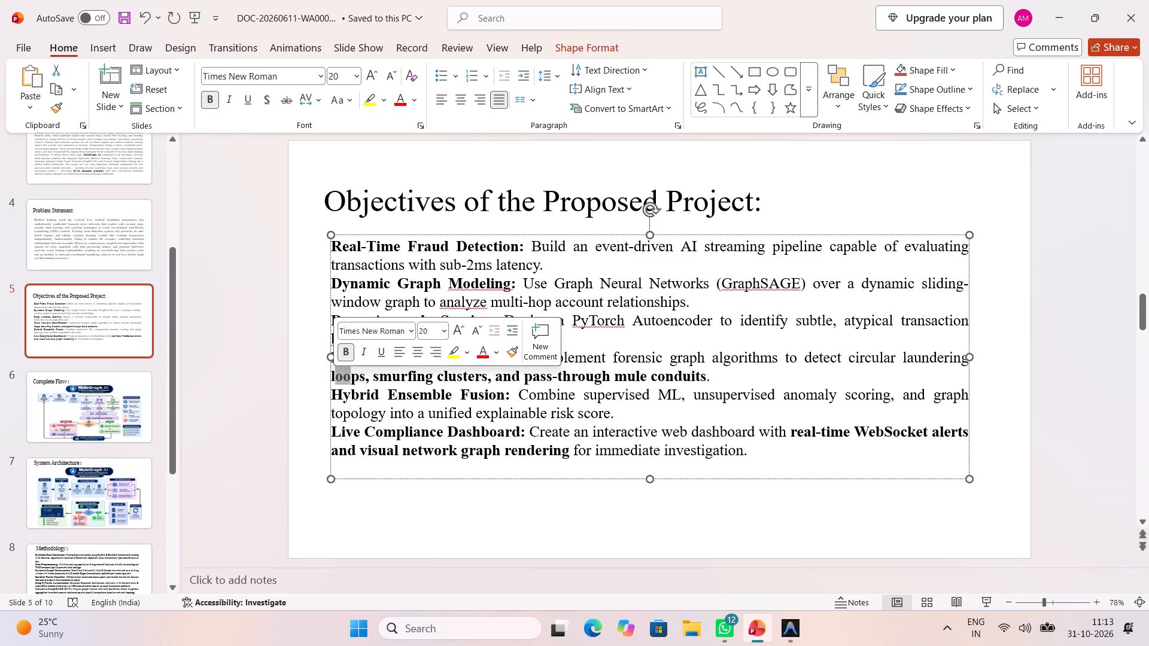
drag(366, 374, 661, 368)
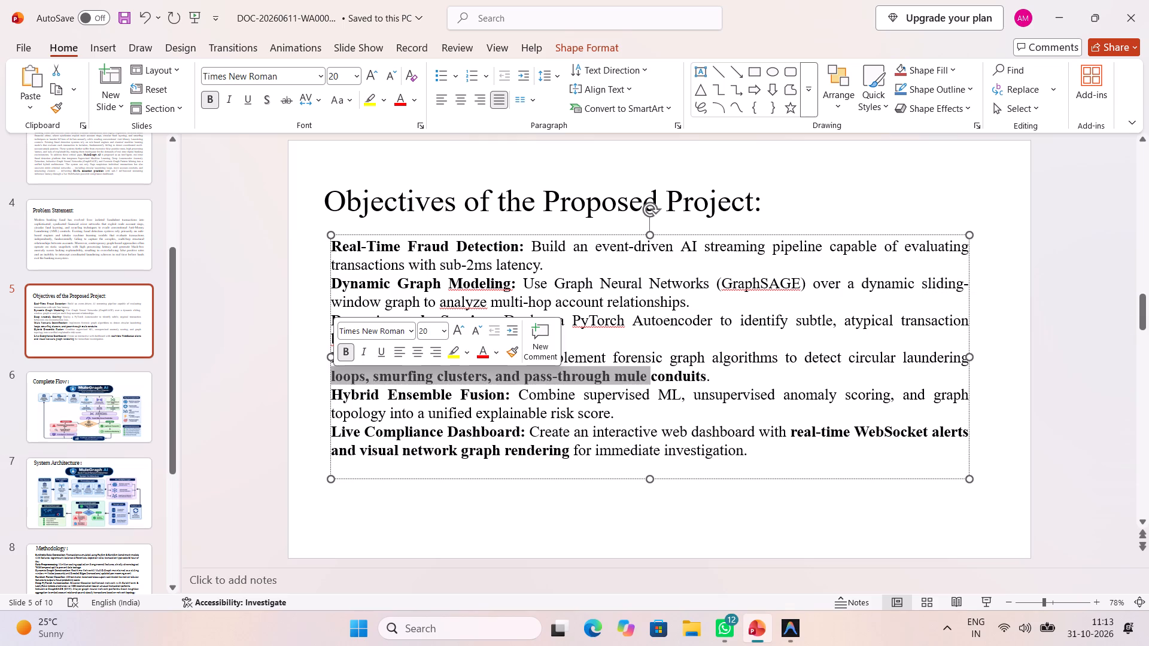
drag(661, 368, 695, 380)
click(712, 354)
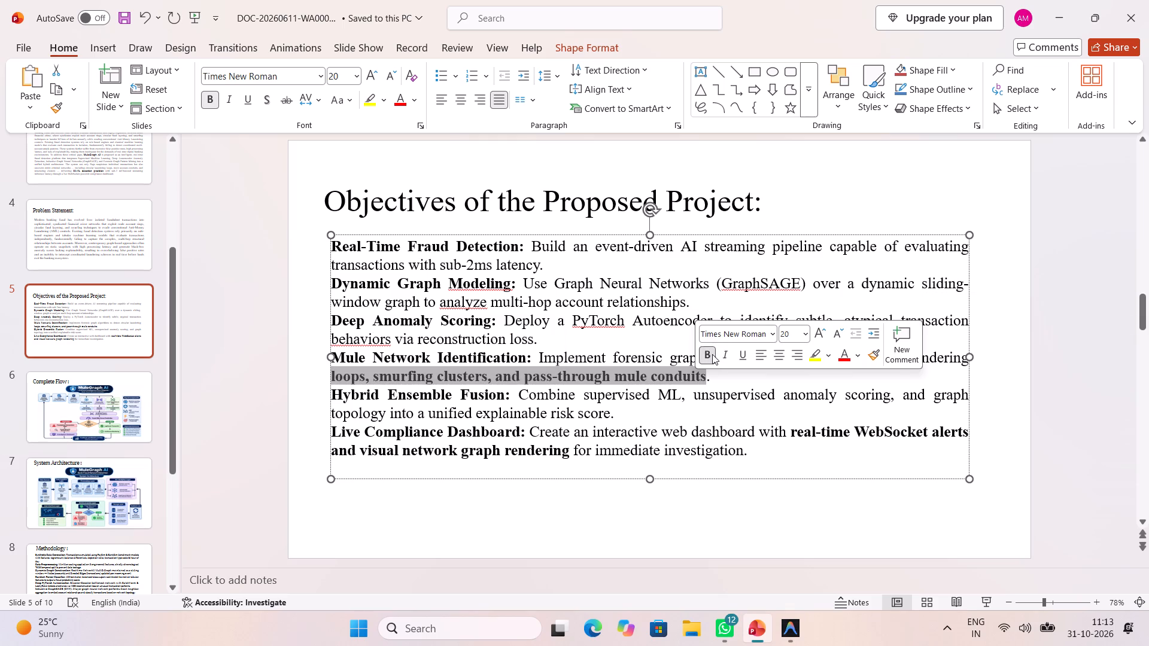
Remove bold from "real-time WebSocket alerts and visual network graph rendering" in the Live Compliance Dashboard objective.
click(791, 430)
drag(791, 430, 943, 419)
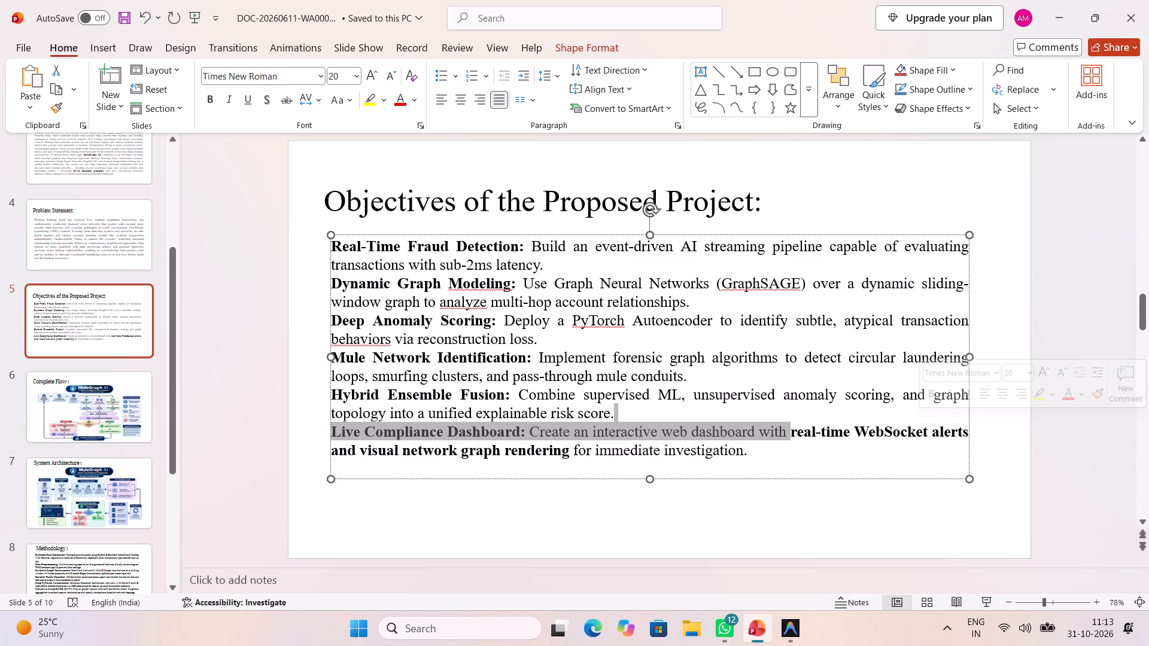
double_click(792, 432)
drag(792, 432, 893, 440)
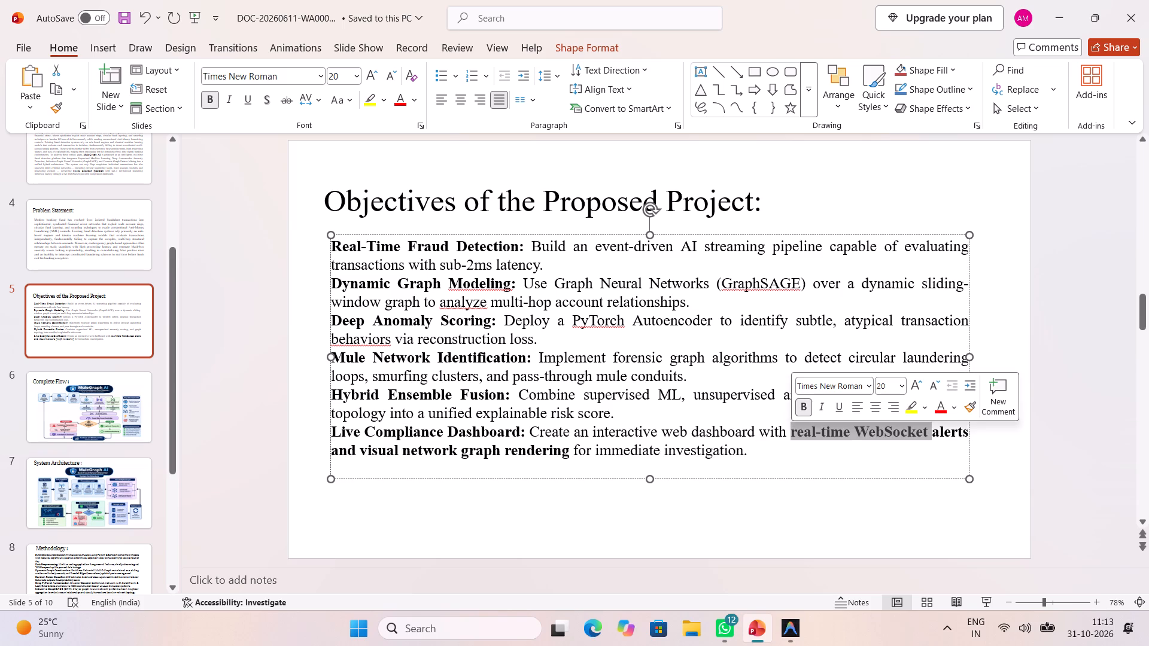
drag(893, 440, 574, 450)
click(582, 426)
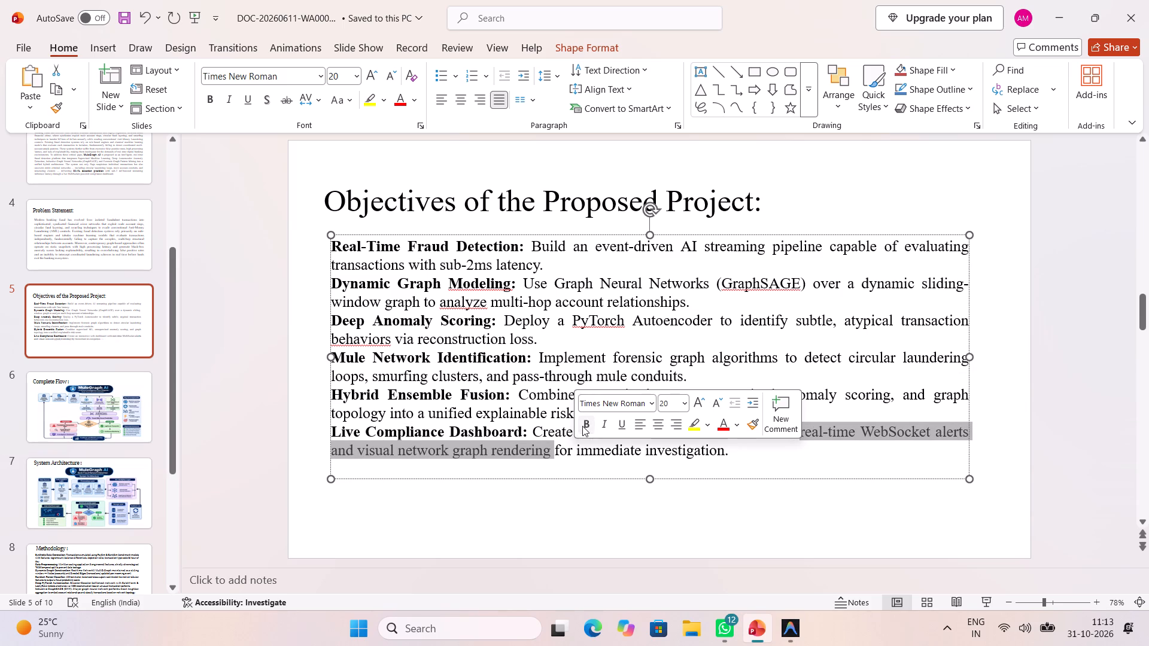
click(773, 463)
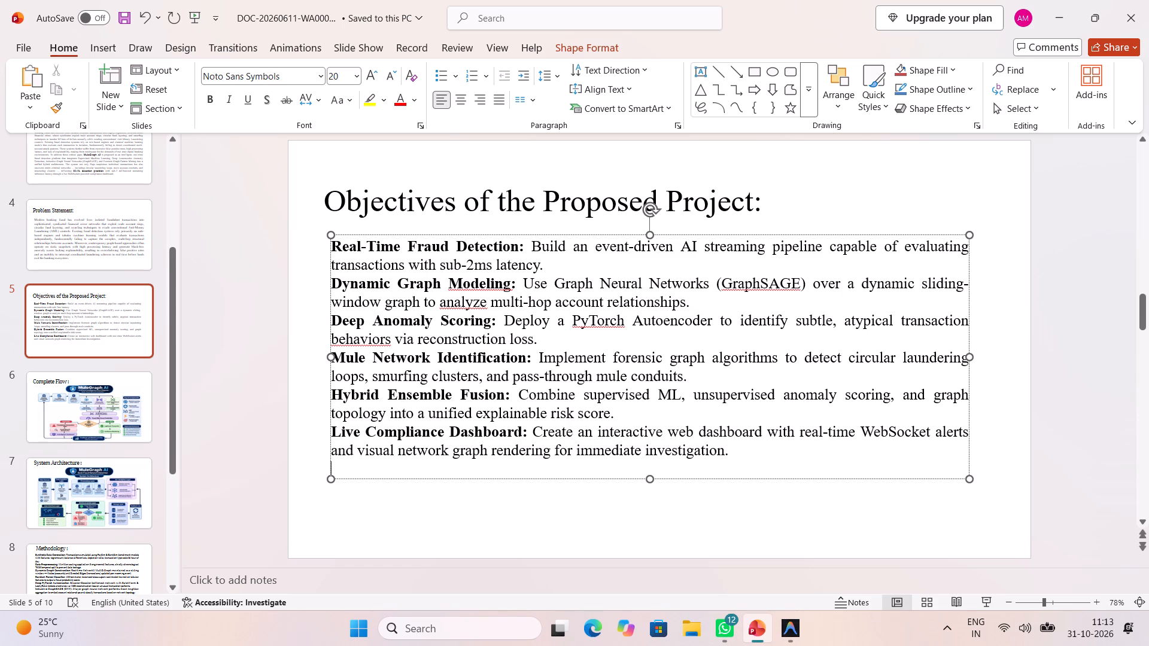
Format the "Methodology :" title on slide 8 in Times New Roman with normal character spacing.
click(105, 438)
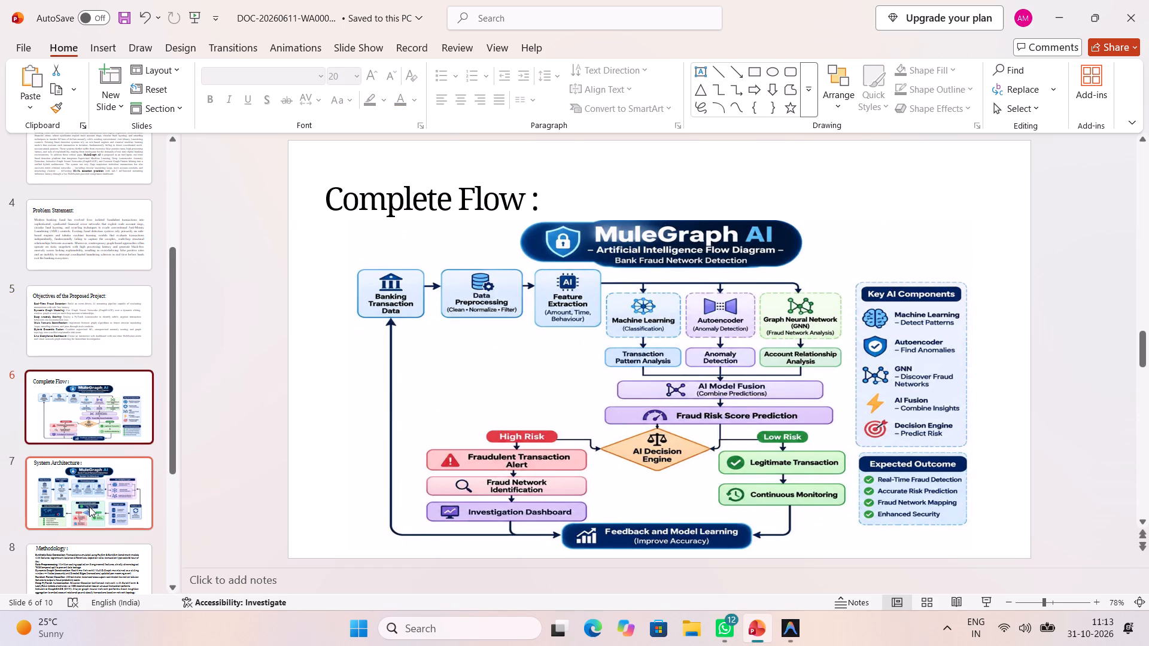
click(89, 507)
scroll(89, 507, down, 2)
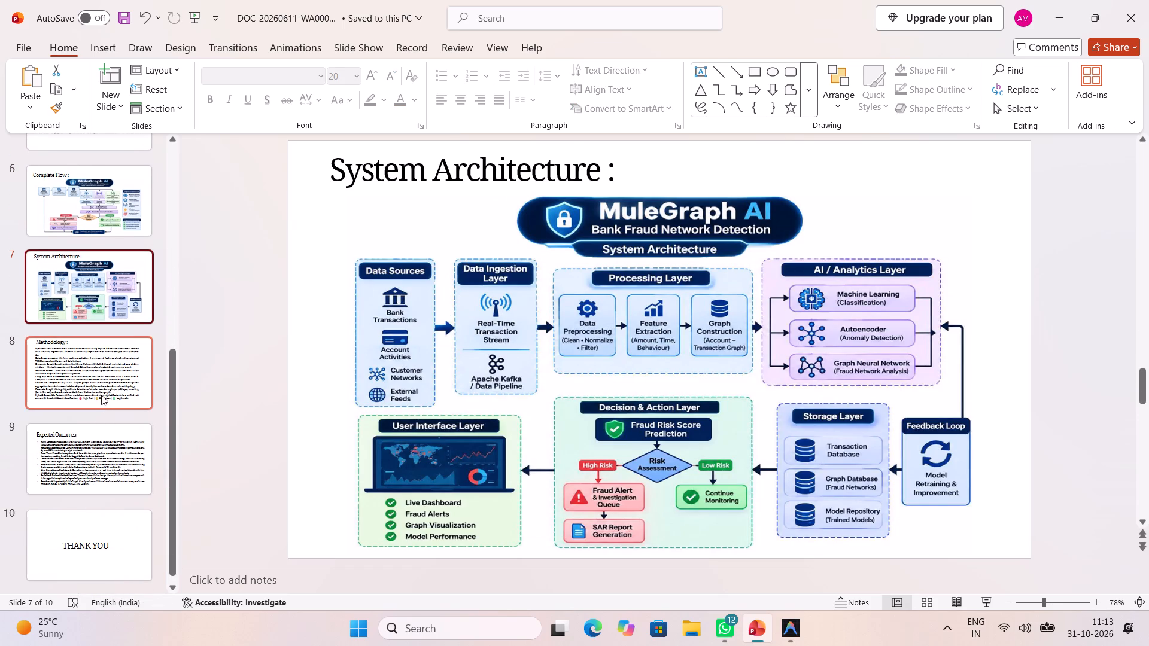
click(101, 395)
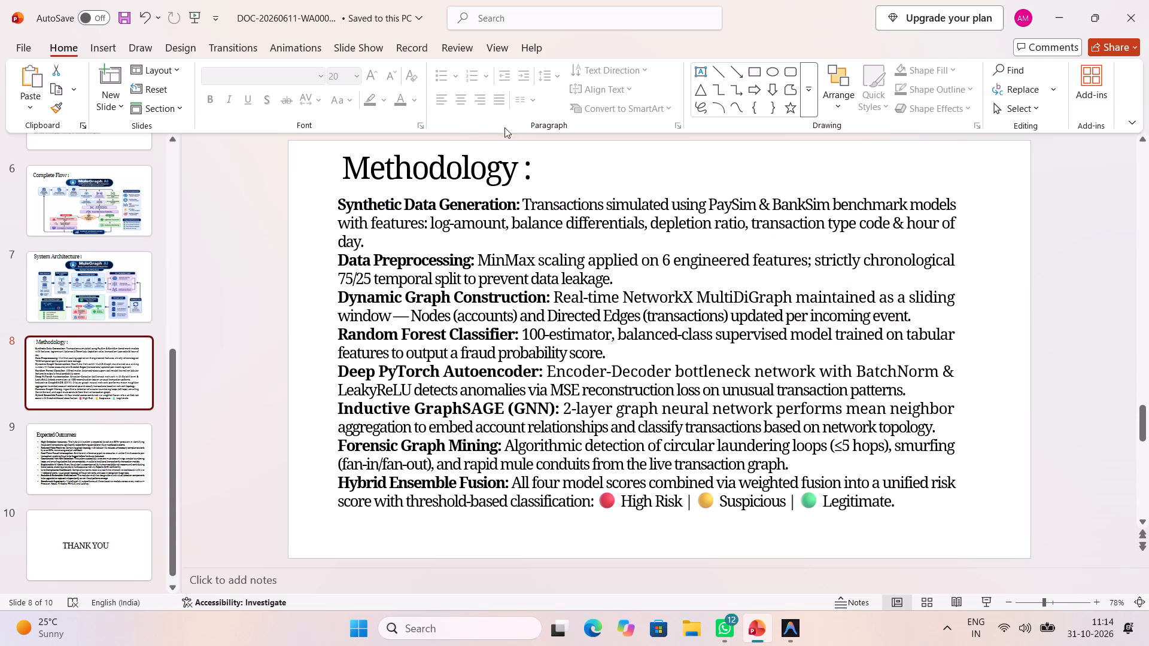
click(543, 163)
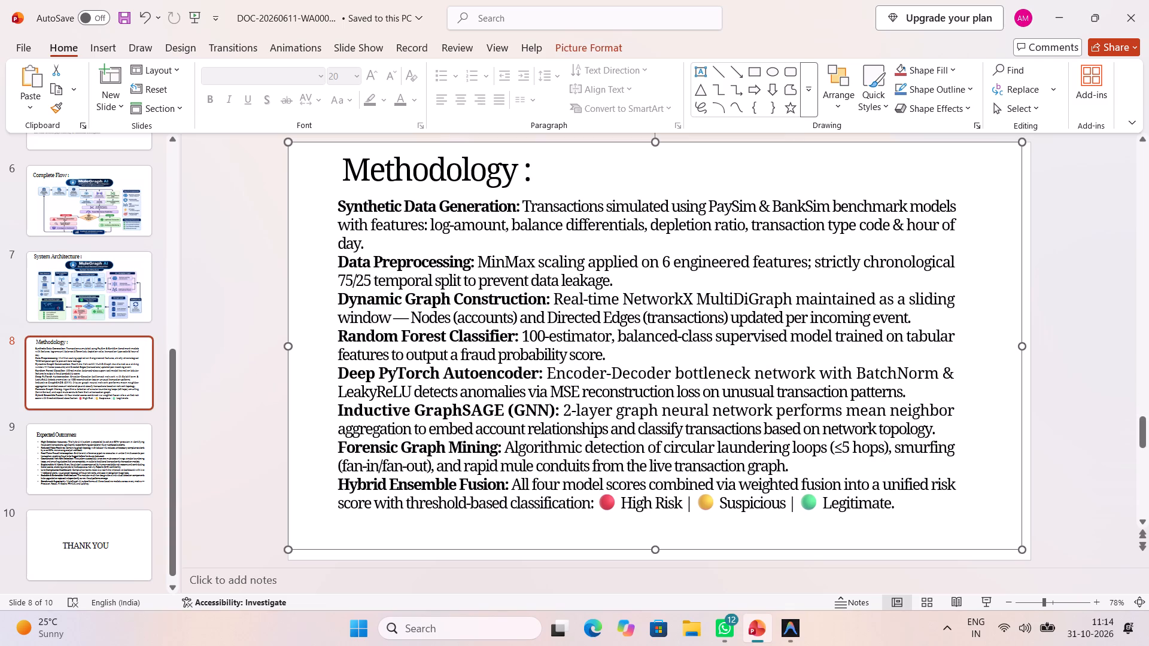
double_click(530, 167)
drag(530, 167, 400, 162)
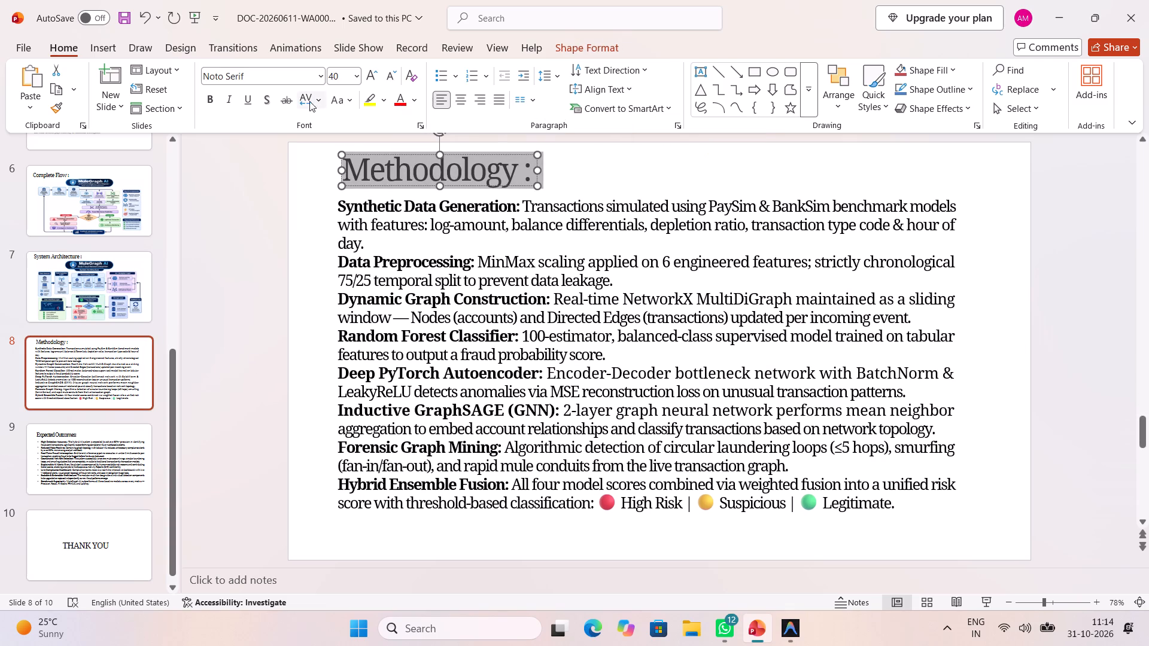
click(305, 80)
text(ti)
key(Return)
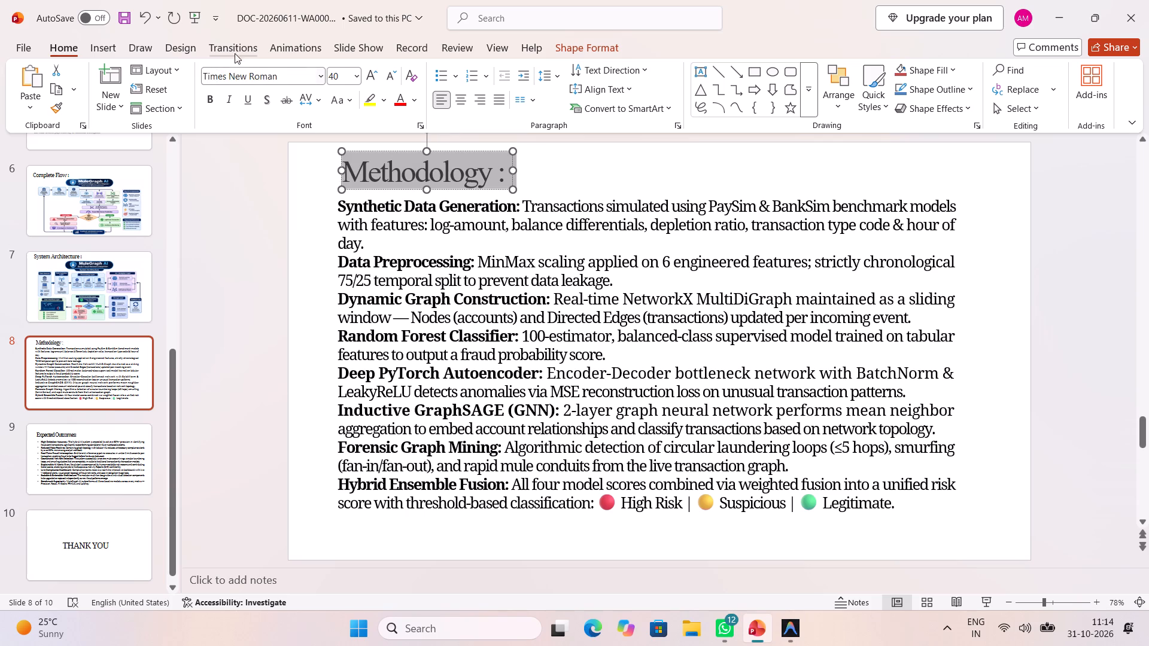
click(320, 101)
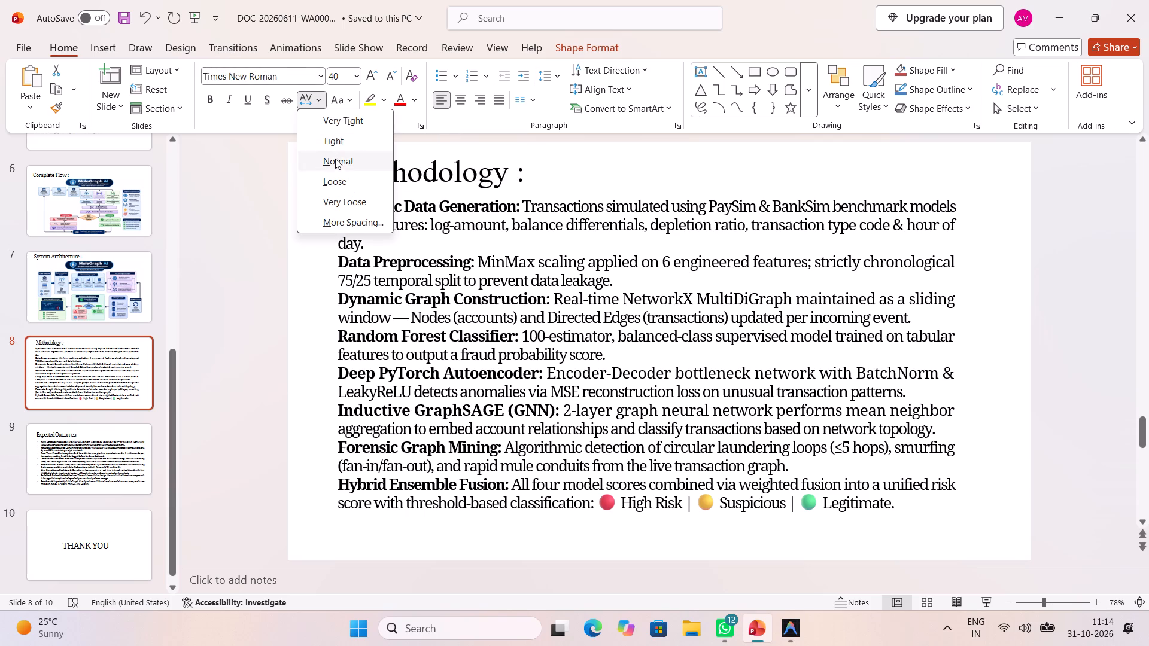
click(336, 160)
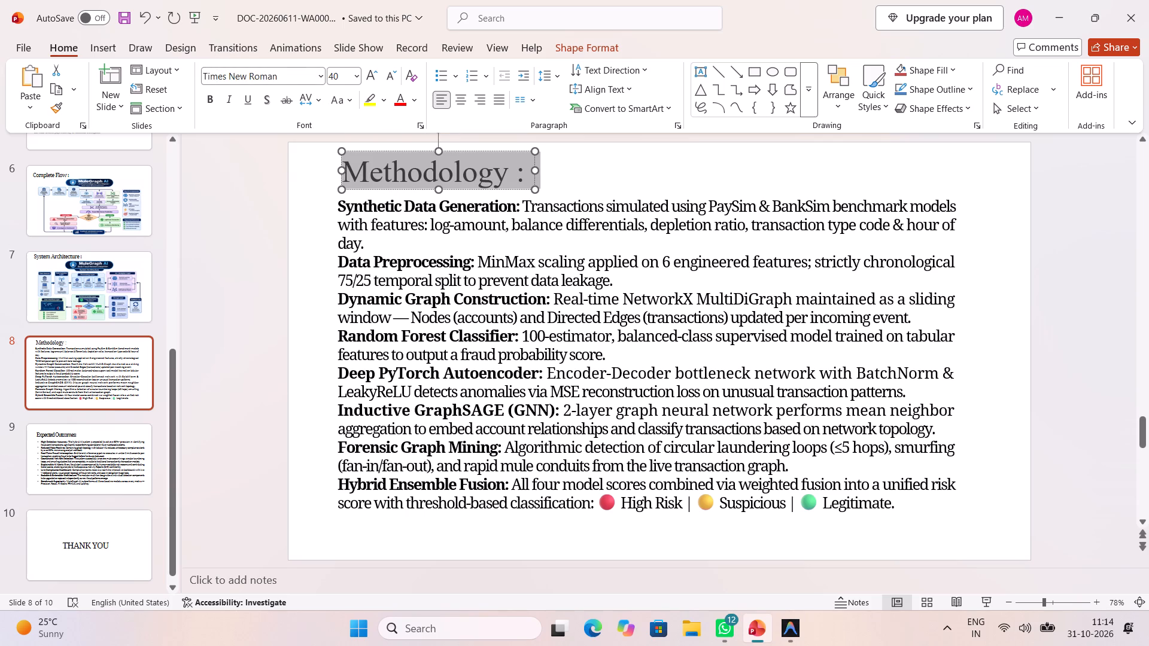
Delete the first two lines of the Synthetic Data Generation text and the first line of Data Preprocessing on slide 8.
double_click(373, 206)
key(BackSpace)
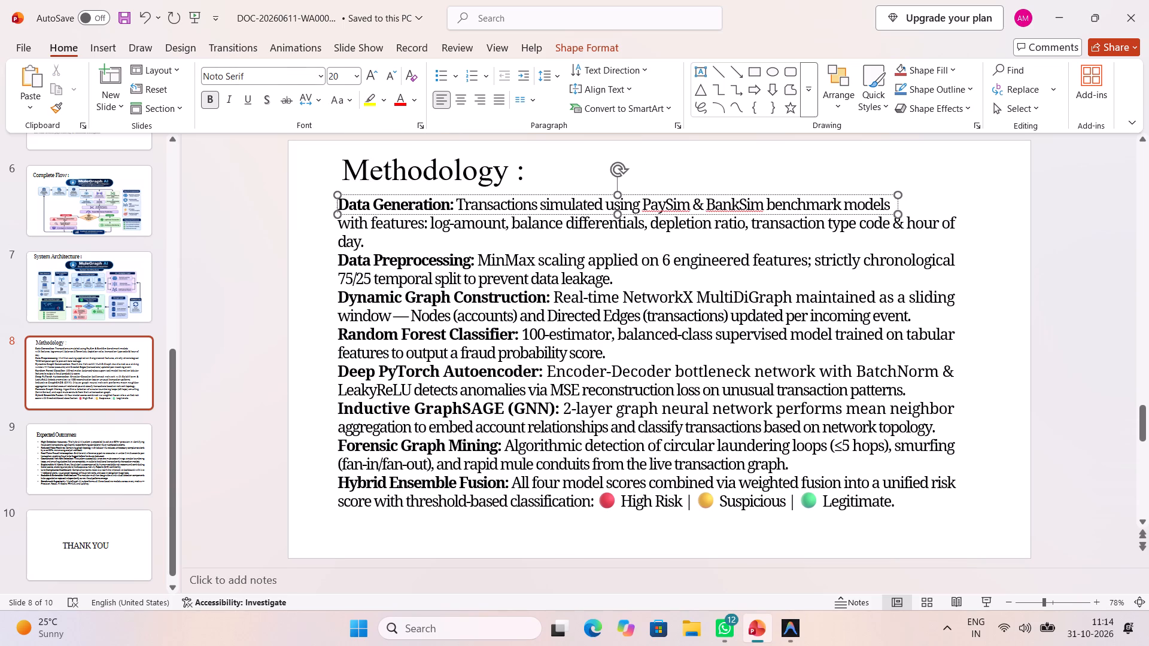
triple_click(411, 207)
key(BackSpace)
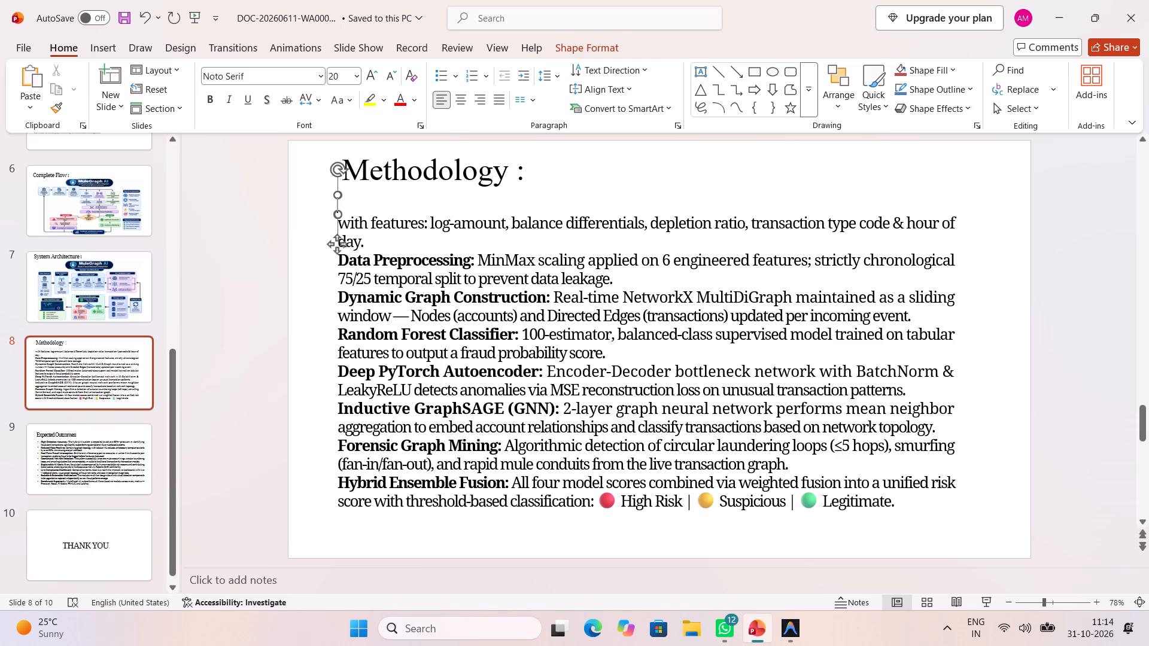
triple_click(452, 227)
key(BackSpace)
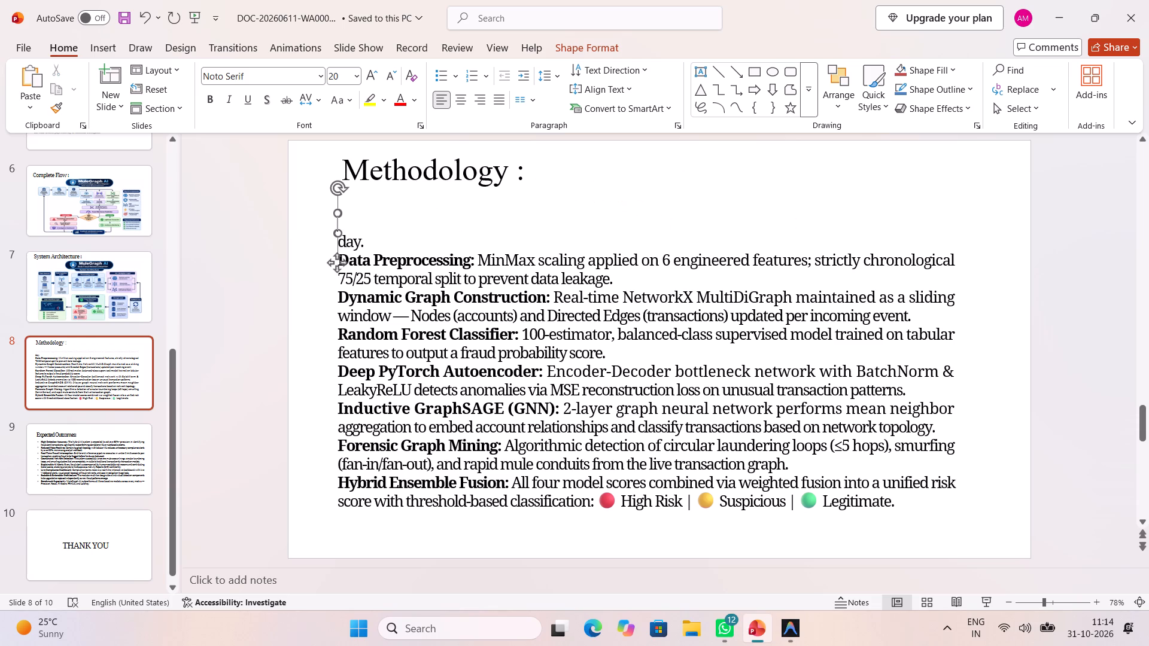
triple_click(464, 258)
key(BackSpace)
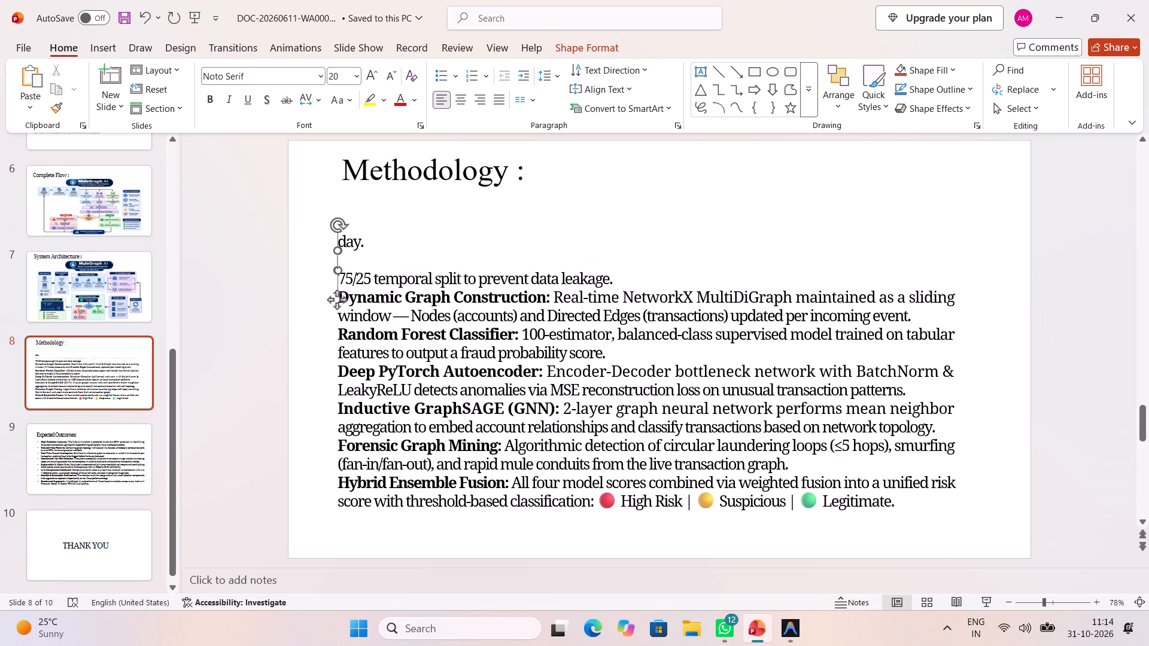
Delete the leftover "day." line, undoing the accidental shift of the slide's background picture.
double_click(364, 236)
drag(364, 236, 355, 242)
triple_click(355, 242)
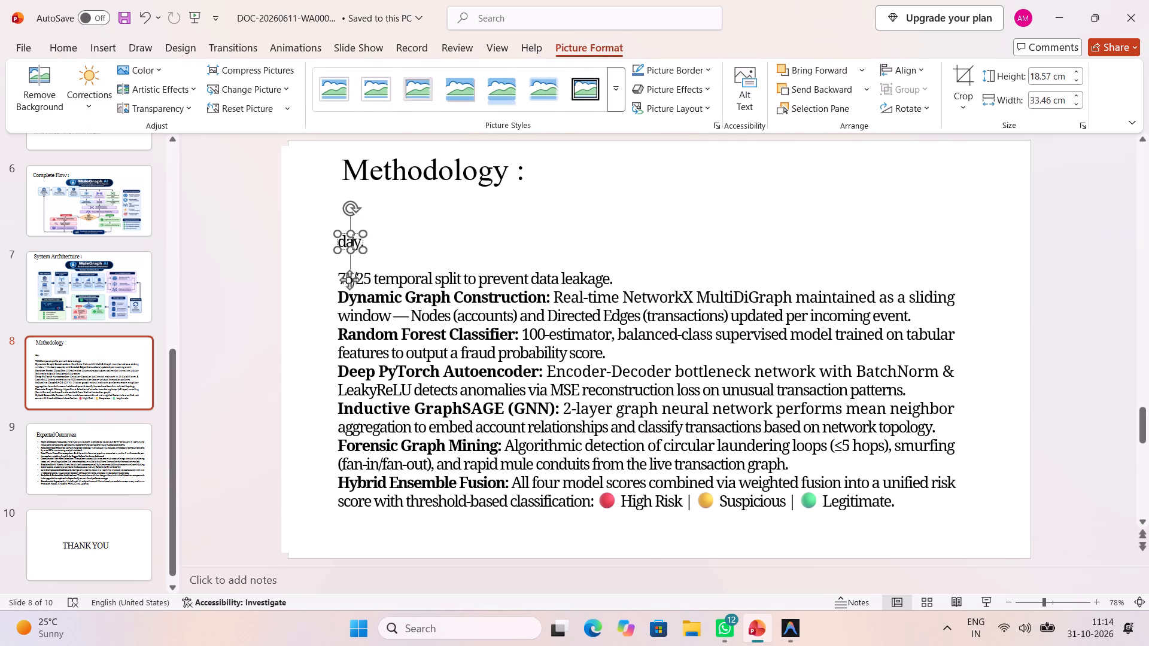
key(BackSpace)
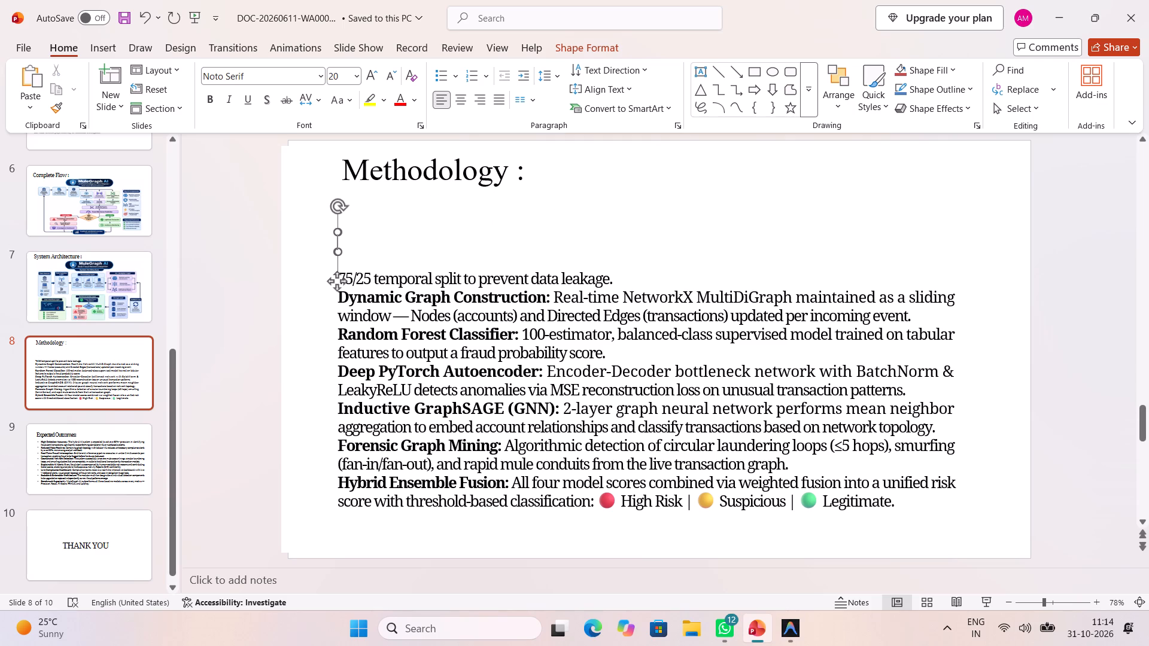
key(ctrl+z)
key(ctrl+z)
triple_click(355, 242)
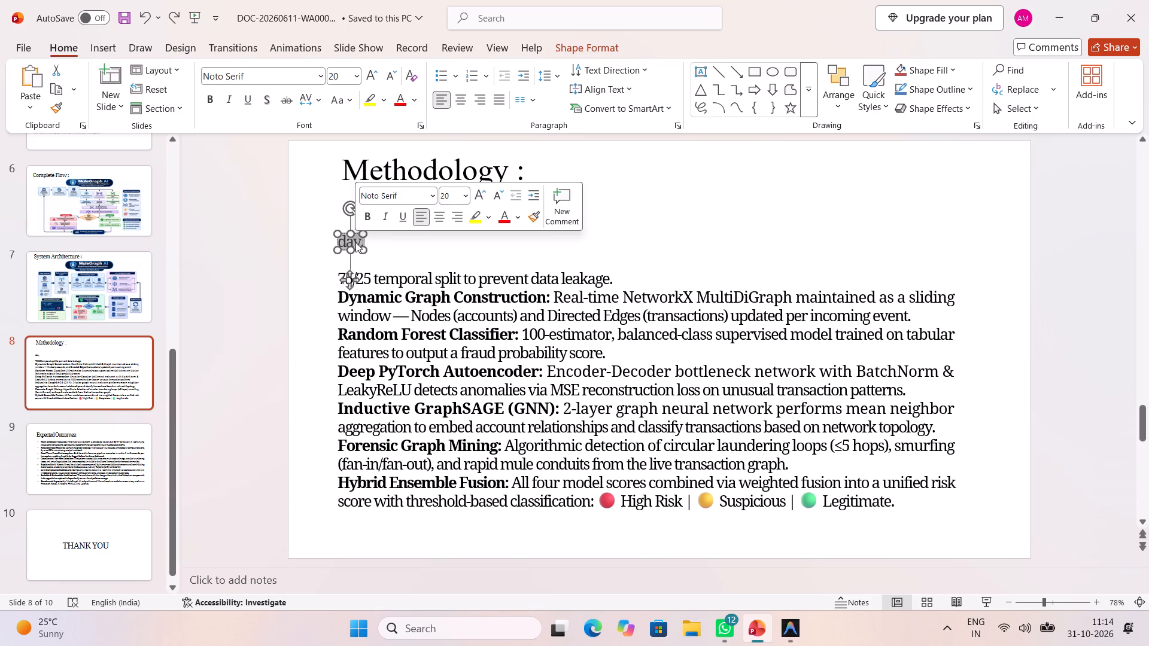
key(BackSpace)
Delete the "75/25 temporal split" line and the two-line Dynamic Graph Construction and Random Forest Classifier texts.
triple_click(424, 279)
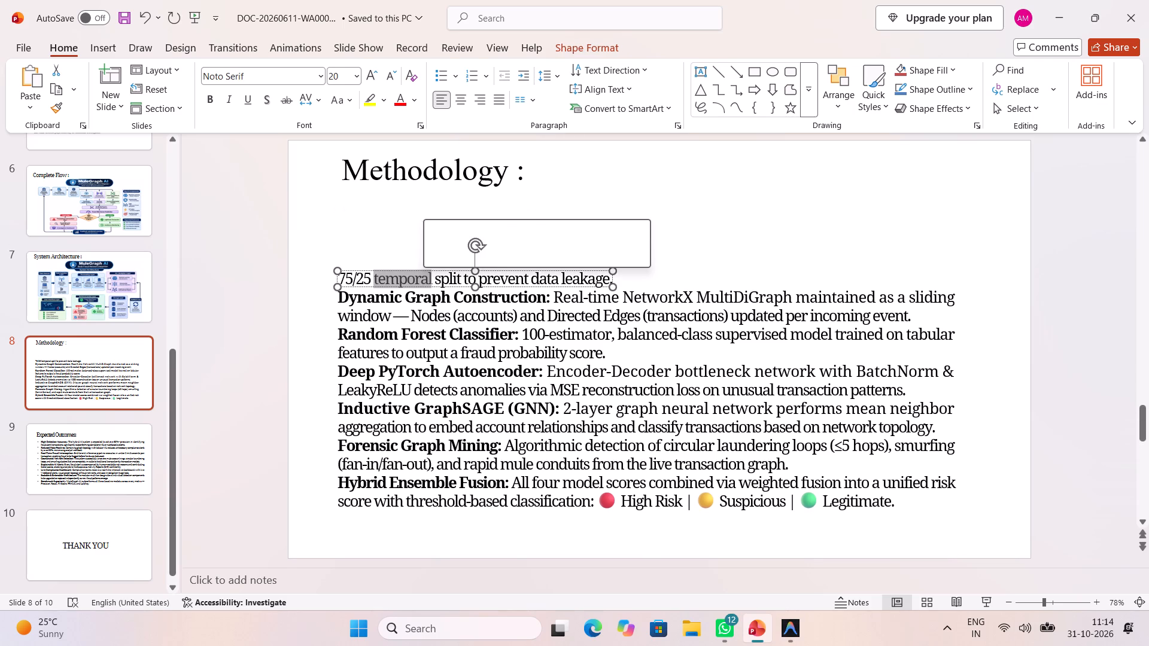
key(BackSpace)
triple_click(493, 301)
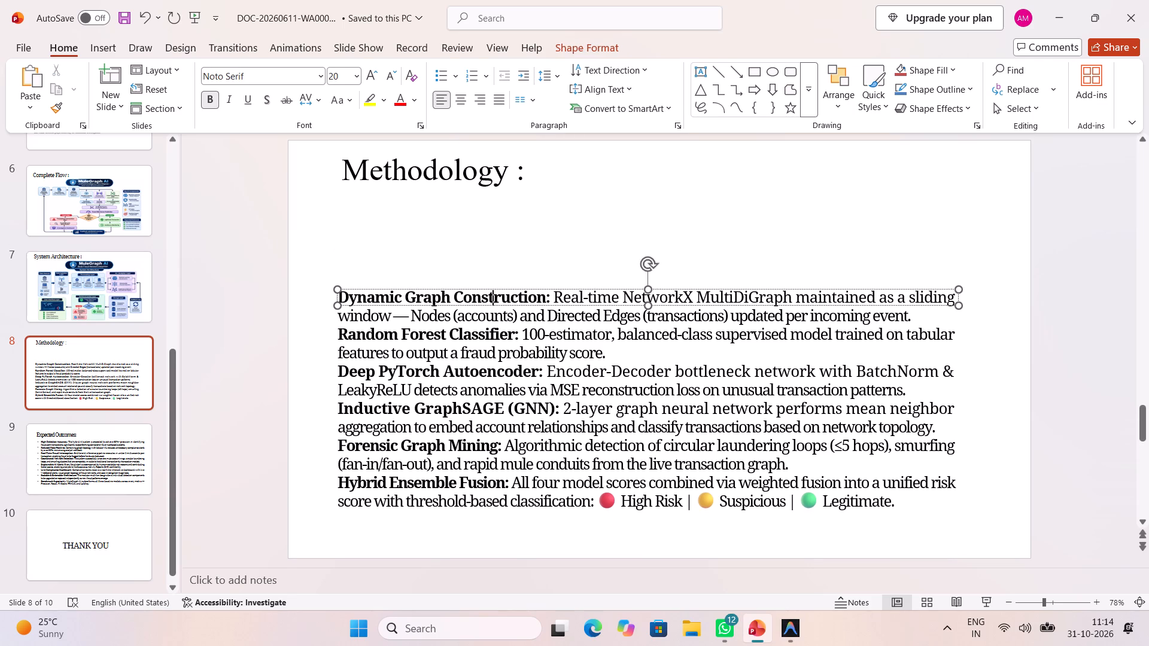
key(BackSpace)
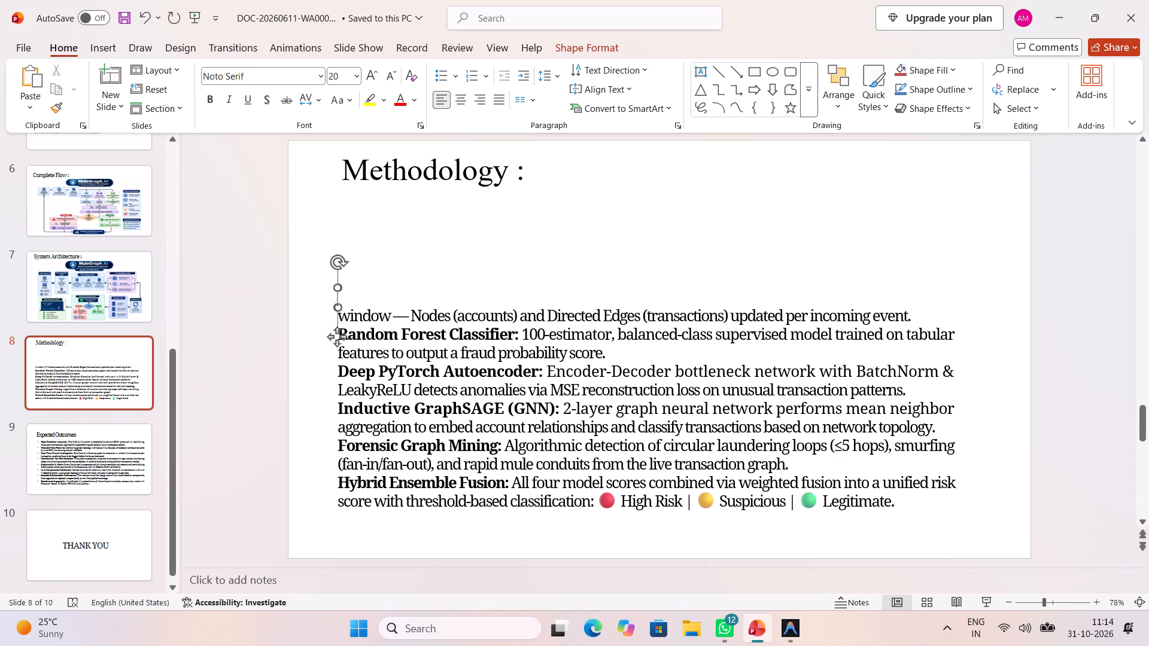
triple_click(551, 325)
key(BackSpace)
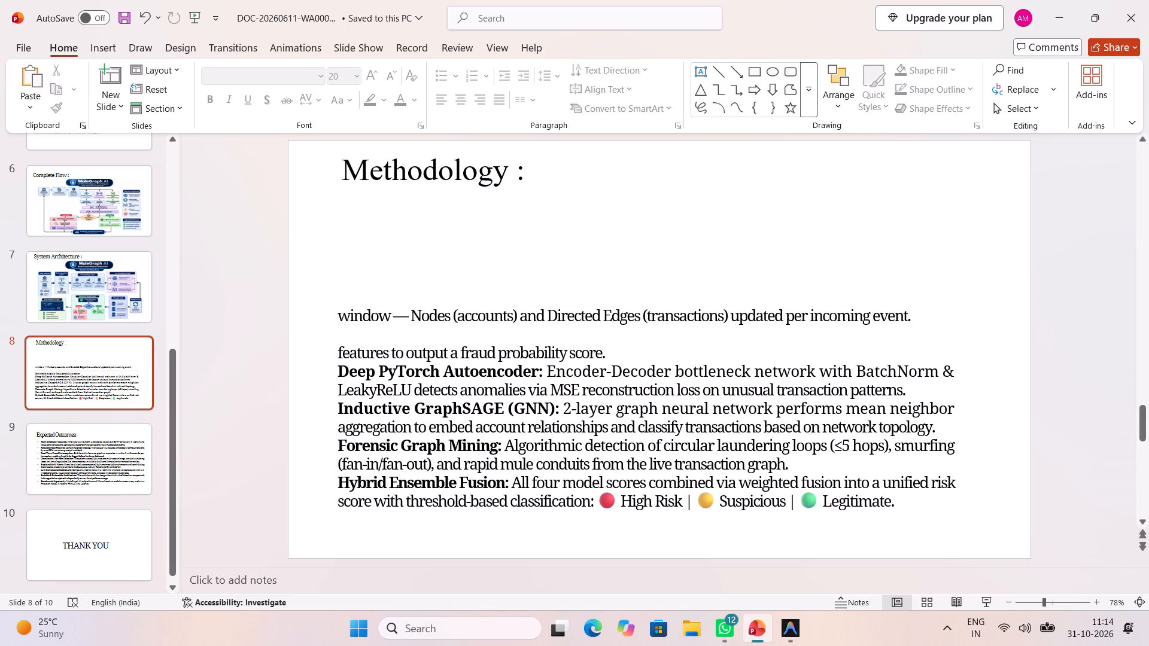
triple_click(560, 315)
key(backslash)
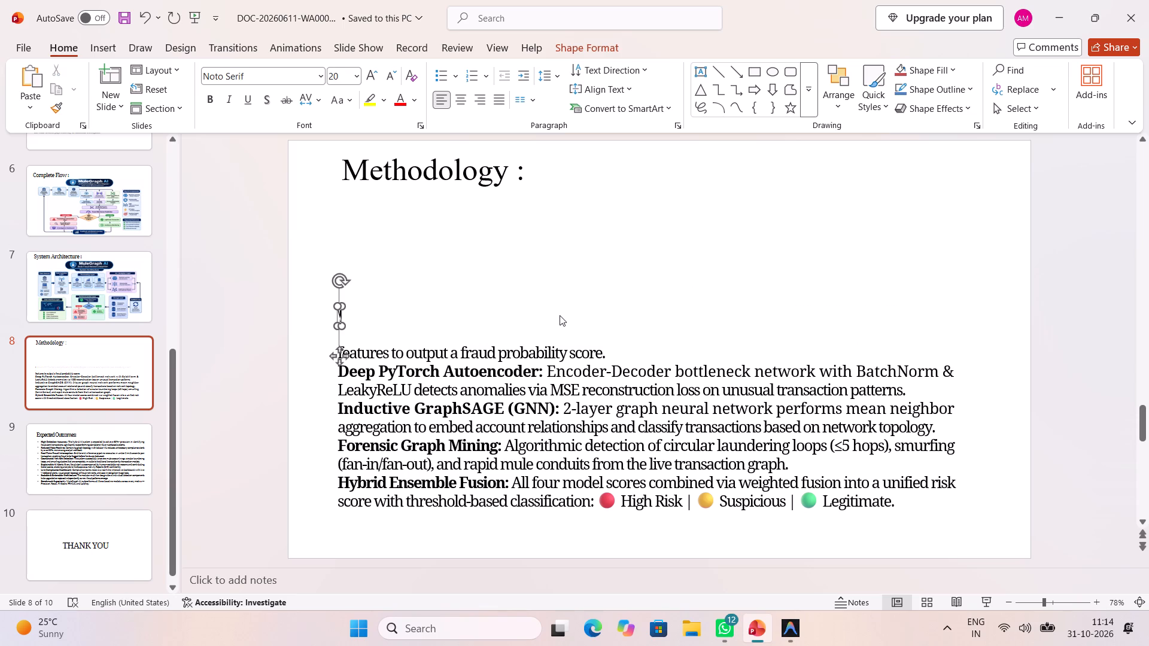
key(BackSpace)
triple_click(563, 348)
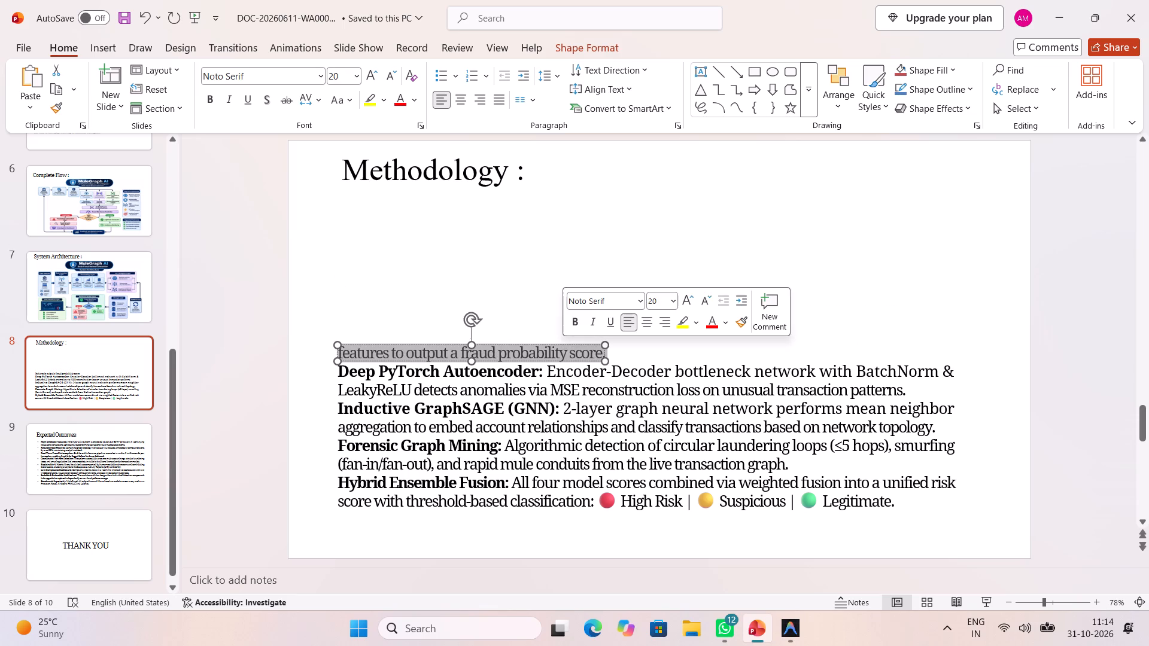
key(BackSpace)
Delete the first line of the Deep PyTorch Autoencoder text and the first line of the Inductive GraphSAGE (GNN) text.
double_click(648, 371)
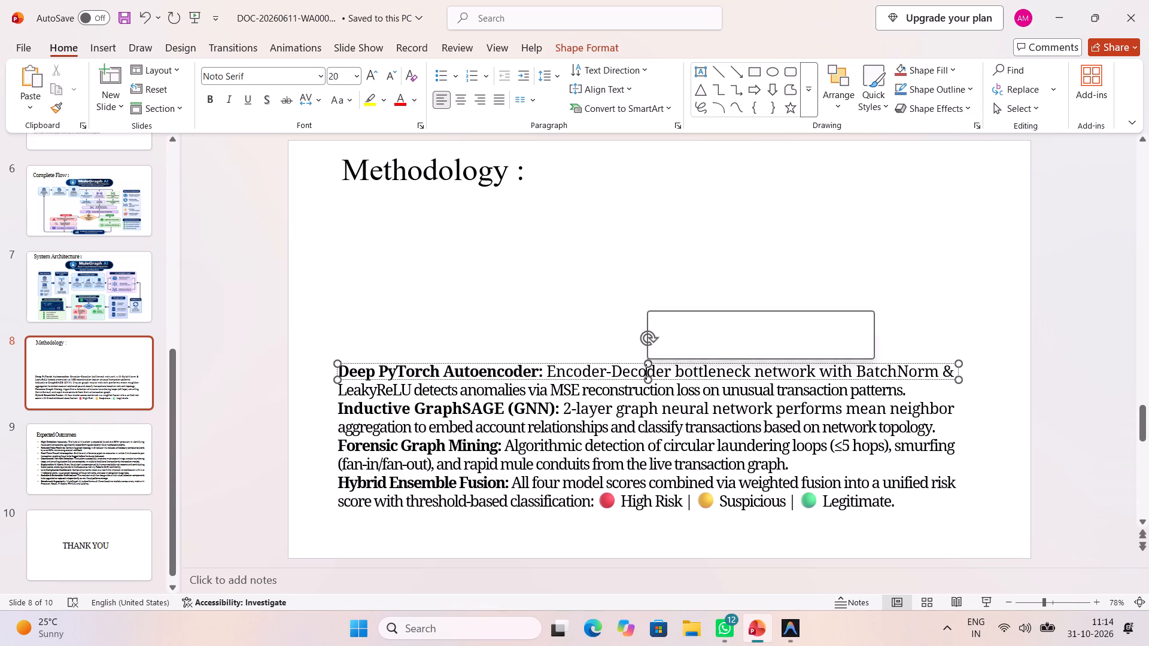
triple_click(648, 371)
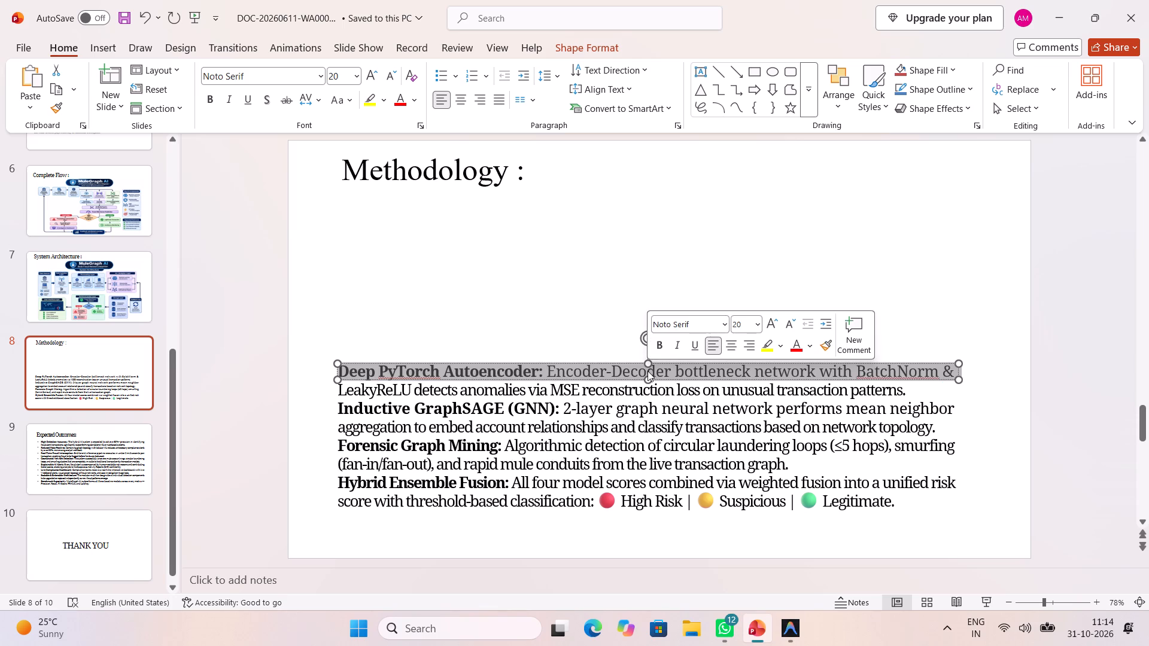
key(BackSpace)
triple_click(672, 400)
click(672, 400)
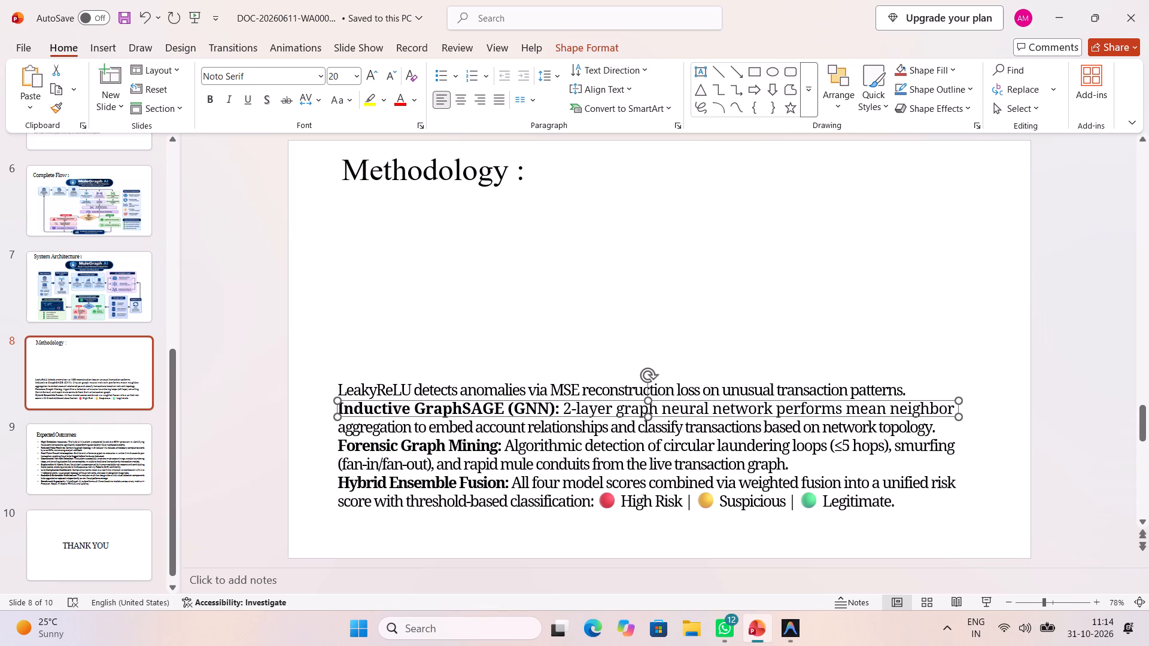
click(672, 400)
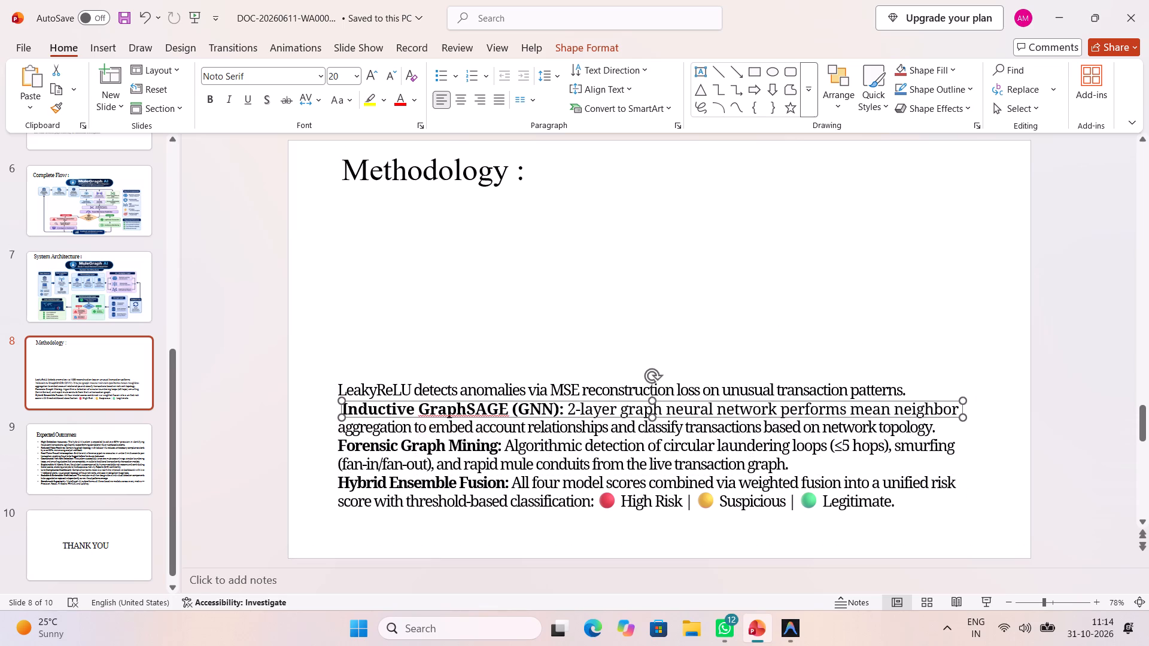
key(BackSpace)
Delete the words of the "LeakyReLU detects anomalies via MSE reconstruction loss on unusual transaction patterns" line.
click(700, 393)
drag(700, 393, 704, 404)
key(BackSpace)
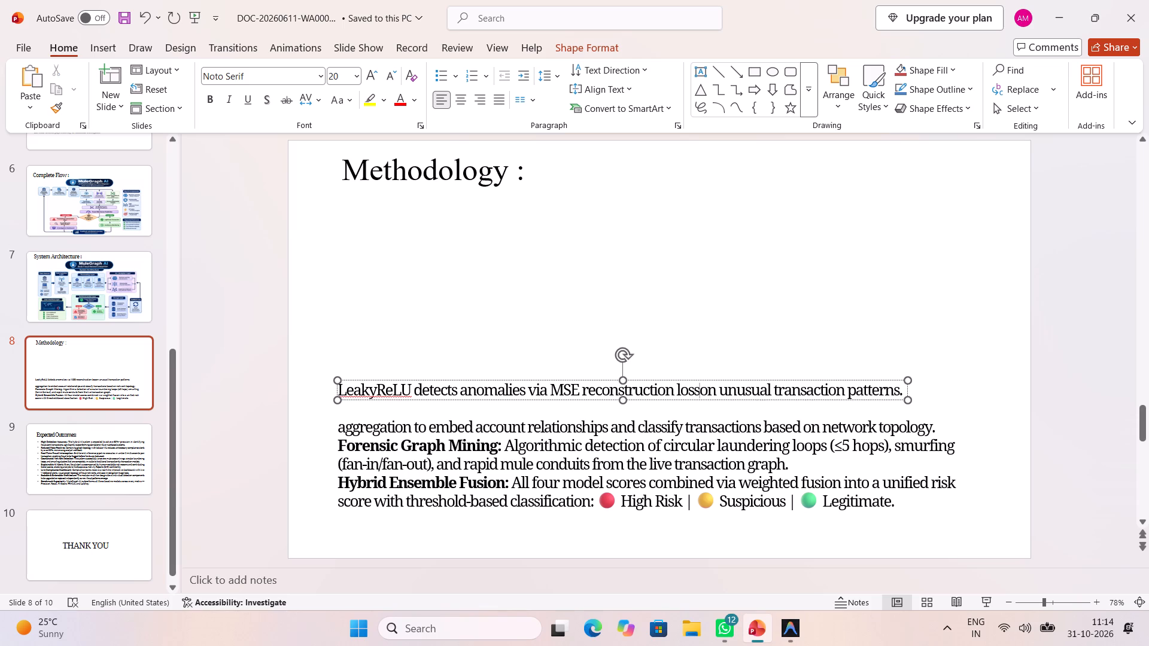
triple_click(716, 391)
click(716, 391)
key(BackSpace)
triple_click(716, 391)
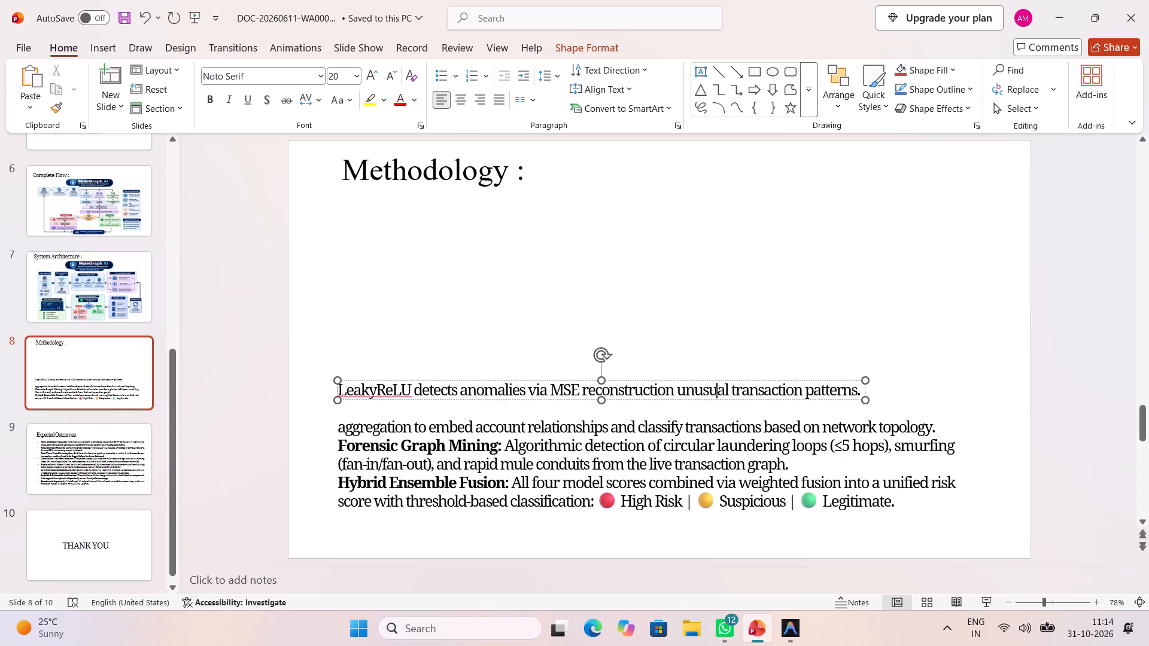
click(716, 391)
double_click(716, 391)
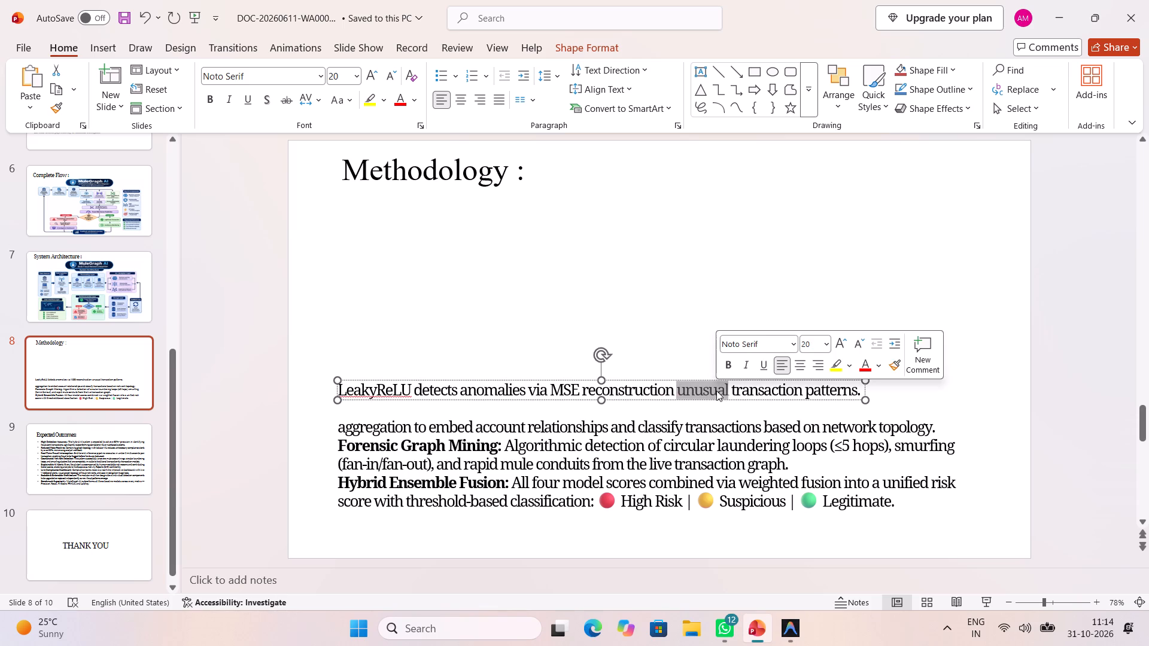
double_click(716, 391)
triple_click(716, 391)
click(716, 391)
key(BackSpace)
click(743, 388)
drag(743, 388, 749, 395)
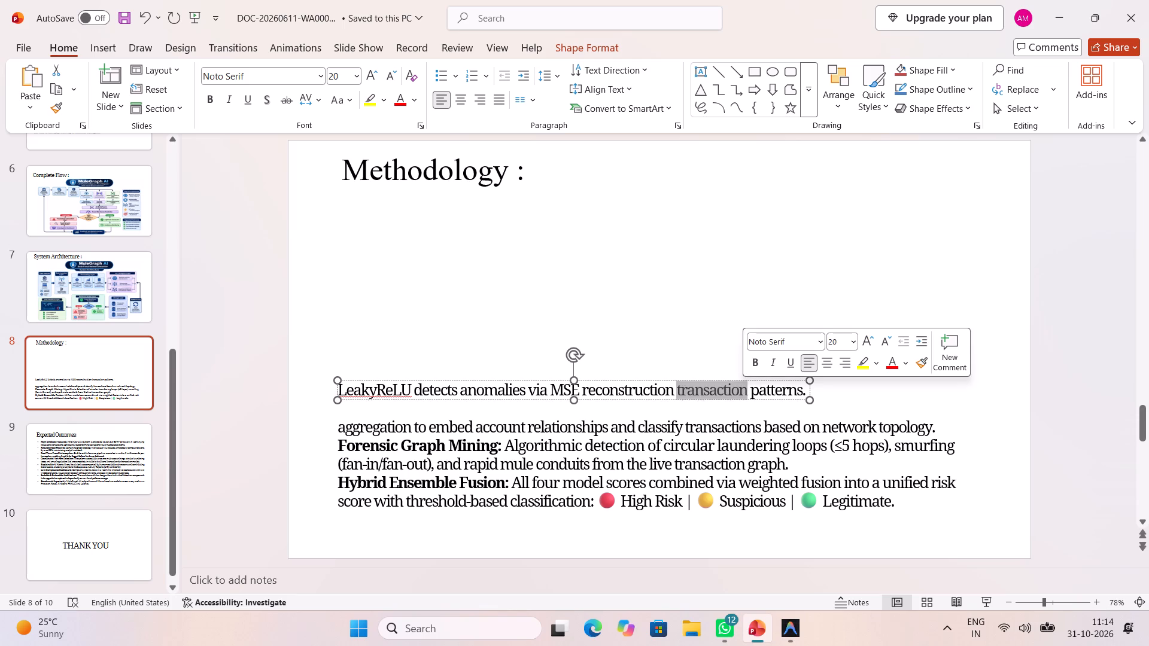
drag(749, 395, 327, 409)
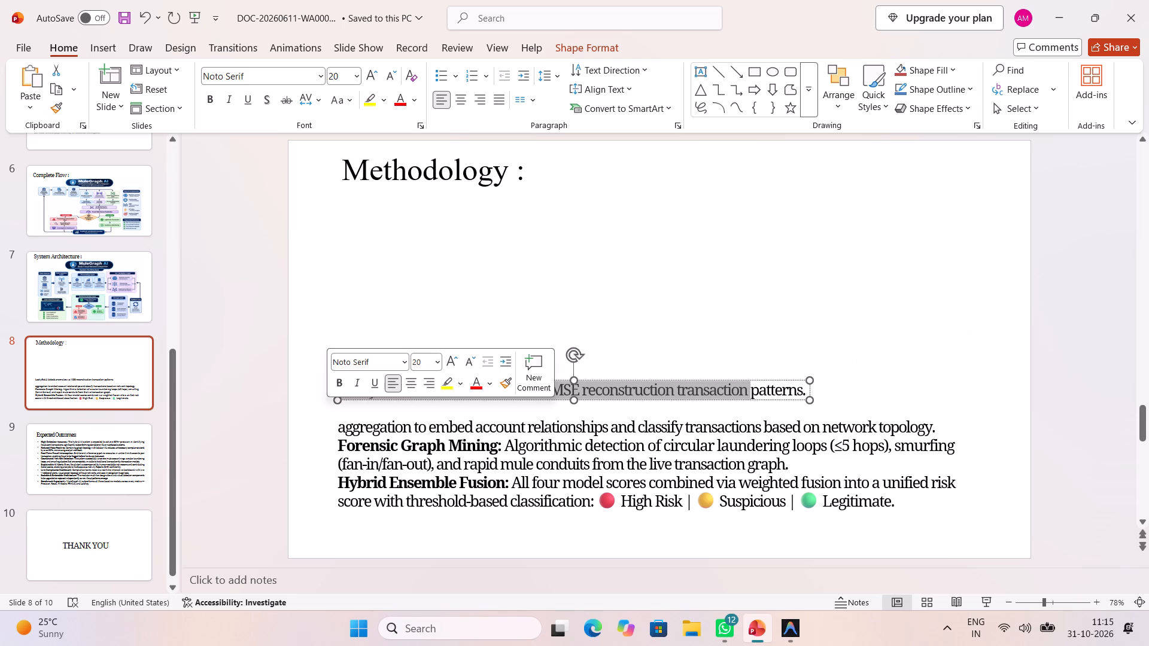
key(BackSpace)
triple_click(378, 389)
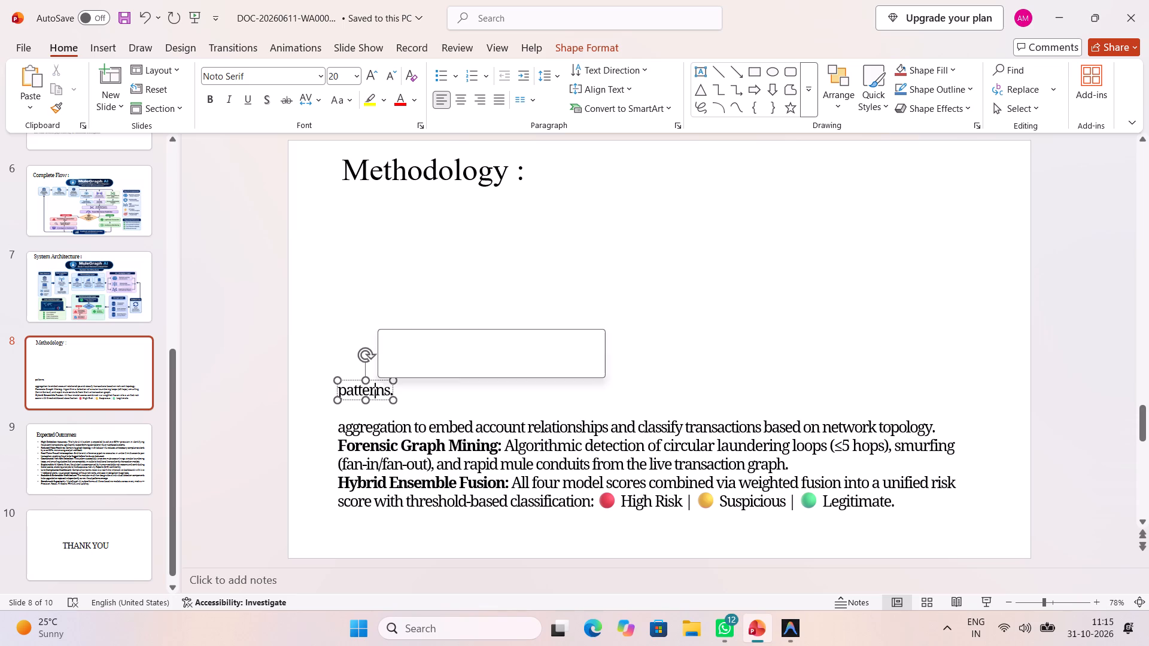
click(378, 389)
key(BackSpace)
Delete the "aggregation to embed account relationships" line and both lines of the Forensic Graph Mining text.
triple_click(437, 442)
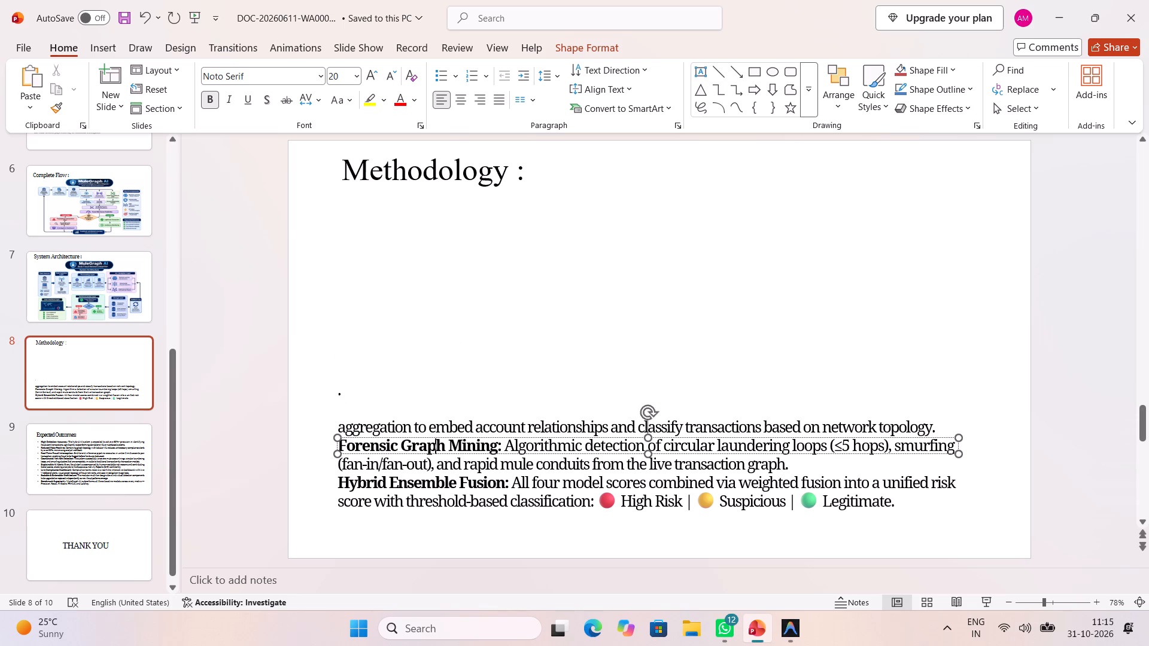
click(437, 442)
key(BackSpace)
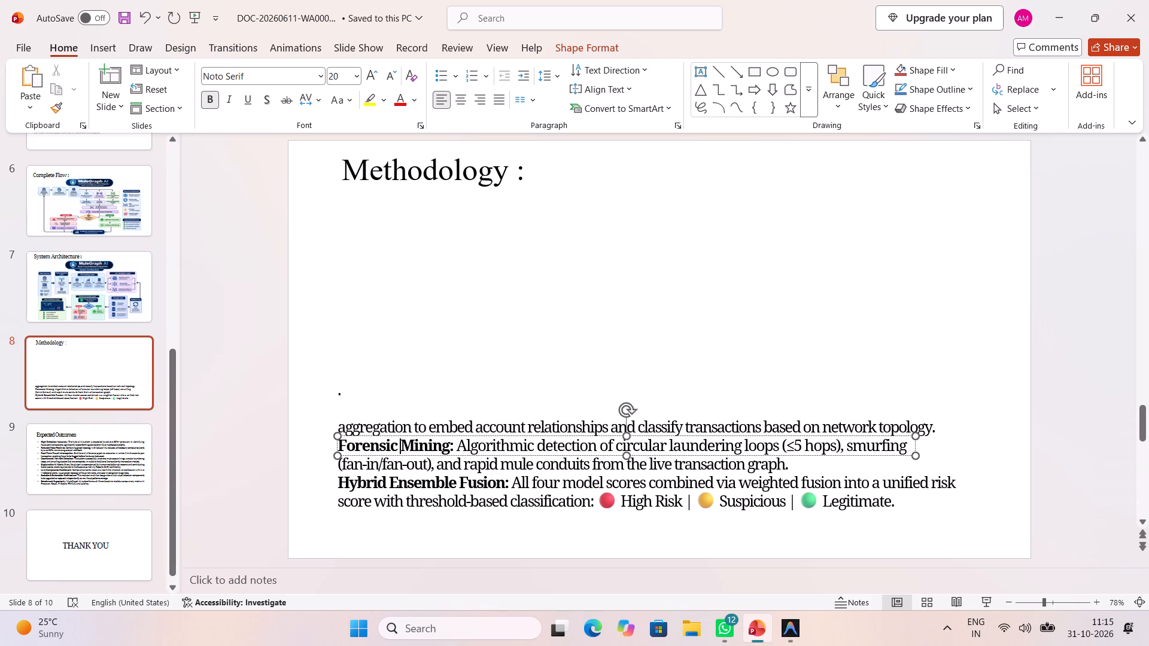
triple_click(482, 432)
click(482, 432)
click(482, 432)
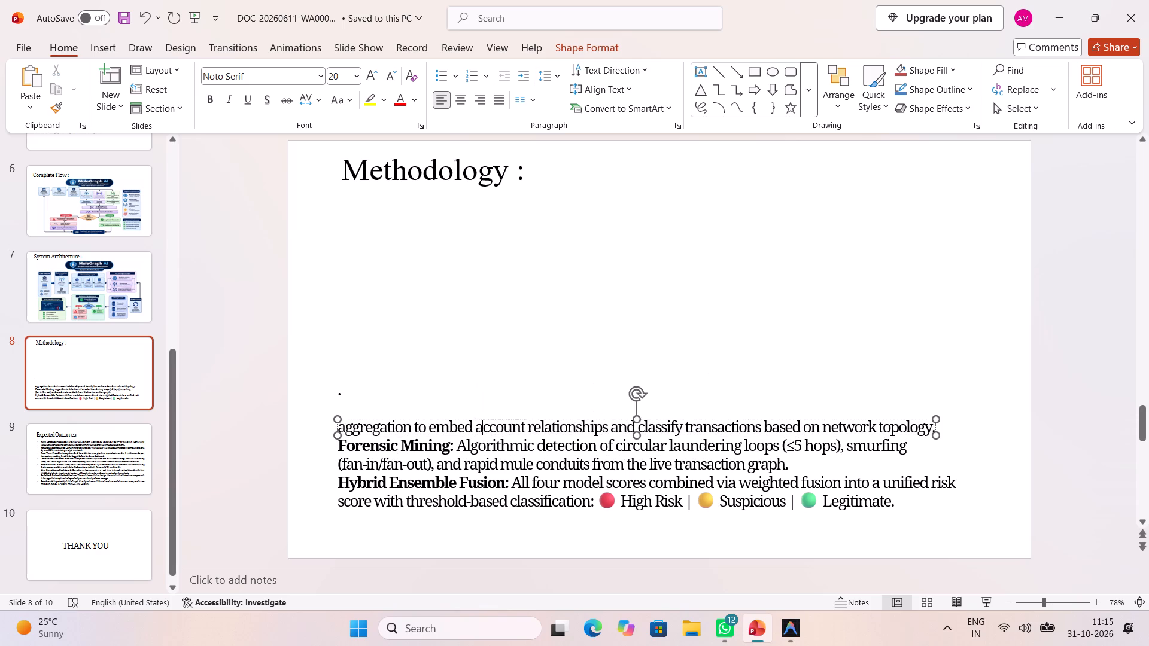
triple_click(482, 432)
key(BackSpace)
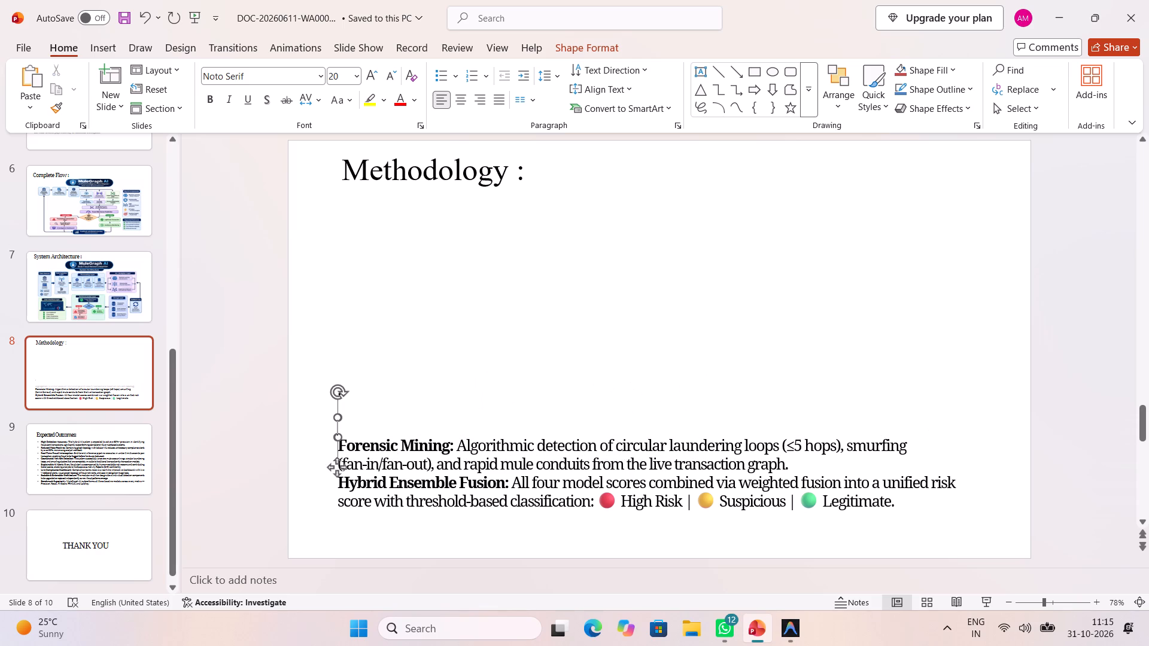
triple_click(495, 438)
key(BackSpace)
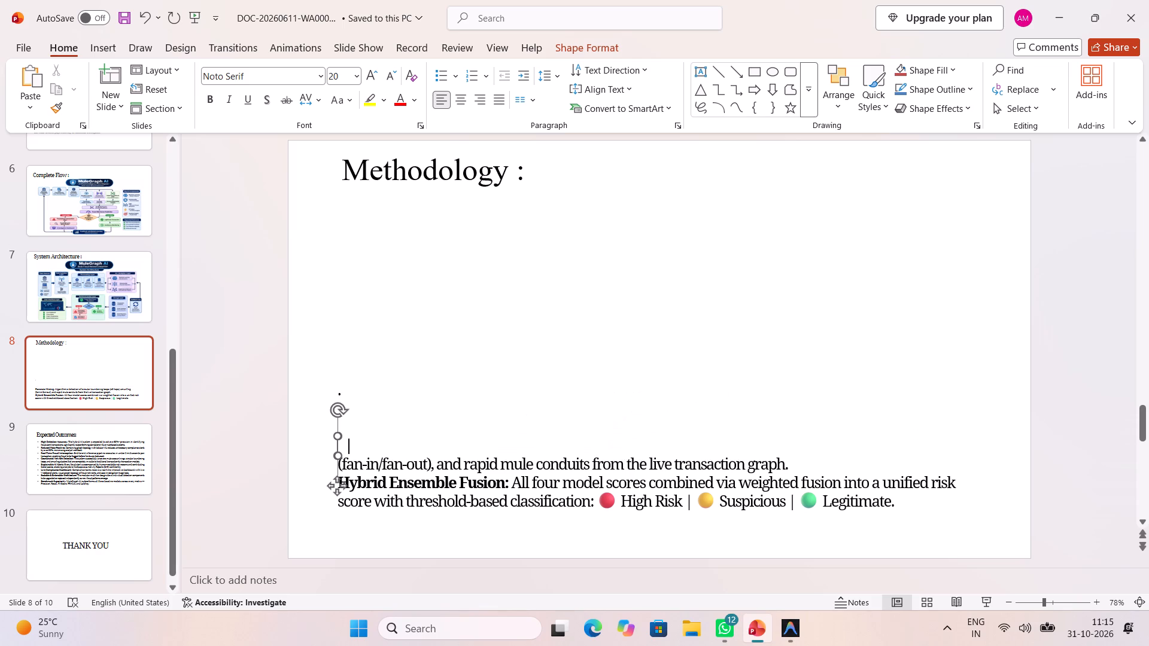
triple_click(522, 469)
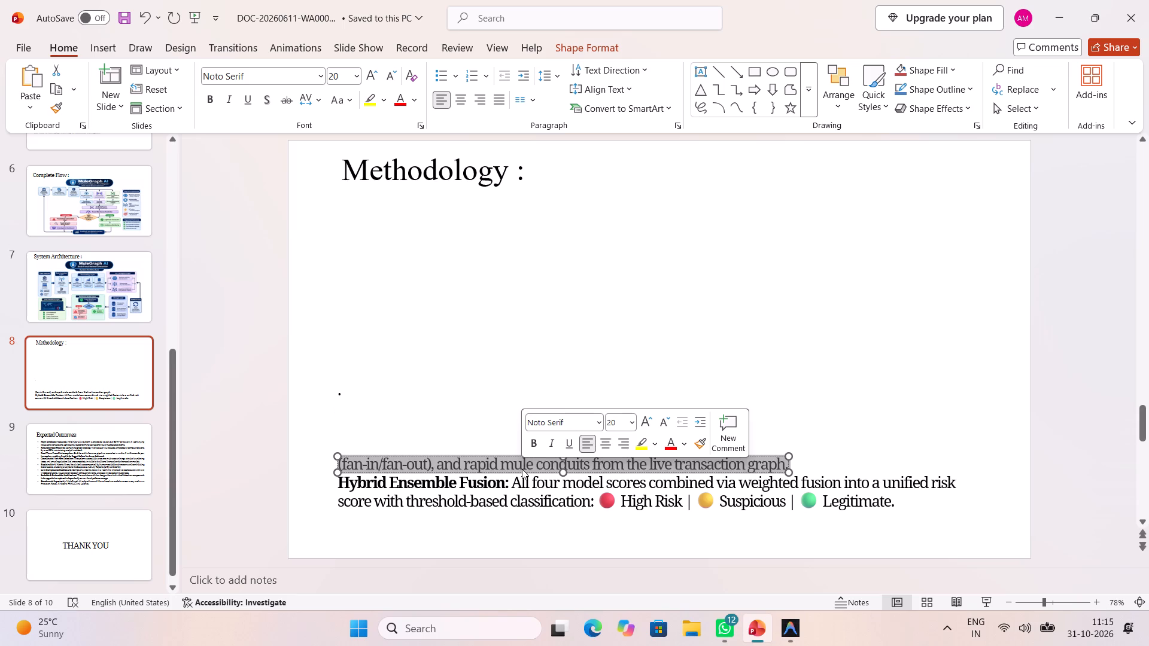
key(BackSpace)
Delete the Hybrid Ensemble Fusion line and the "score with threshold-based classification:" line.
triple_click(577, 492)
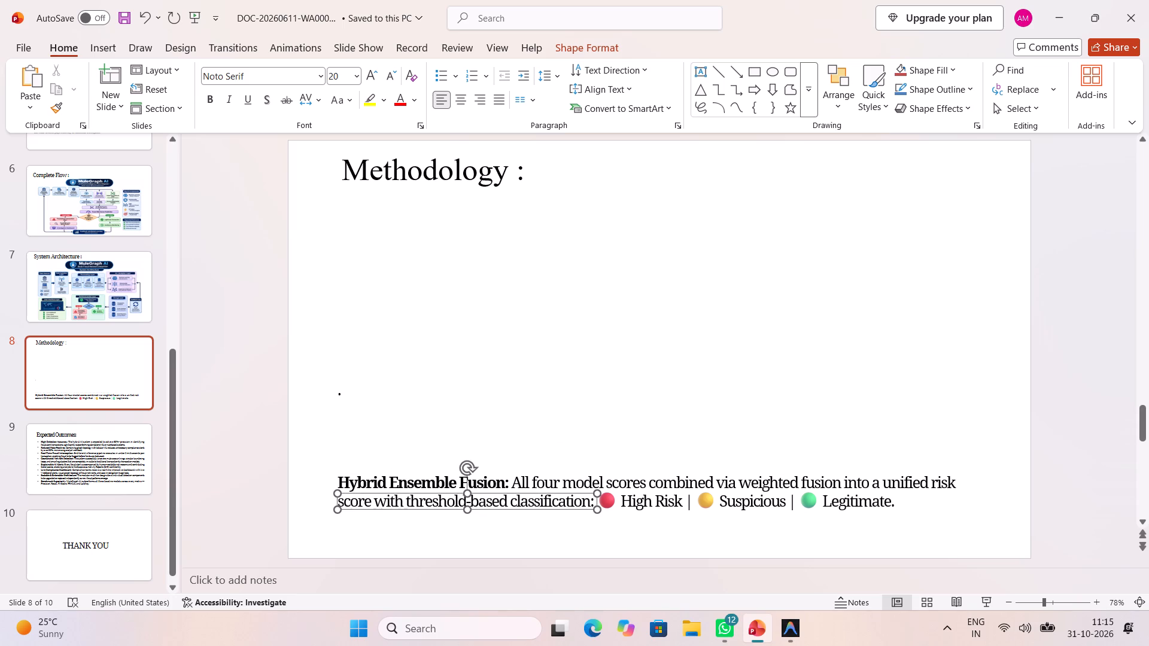
key(BackSpace)
double_click(598, 477)
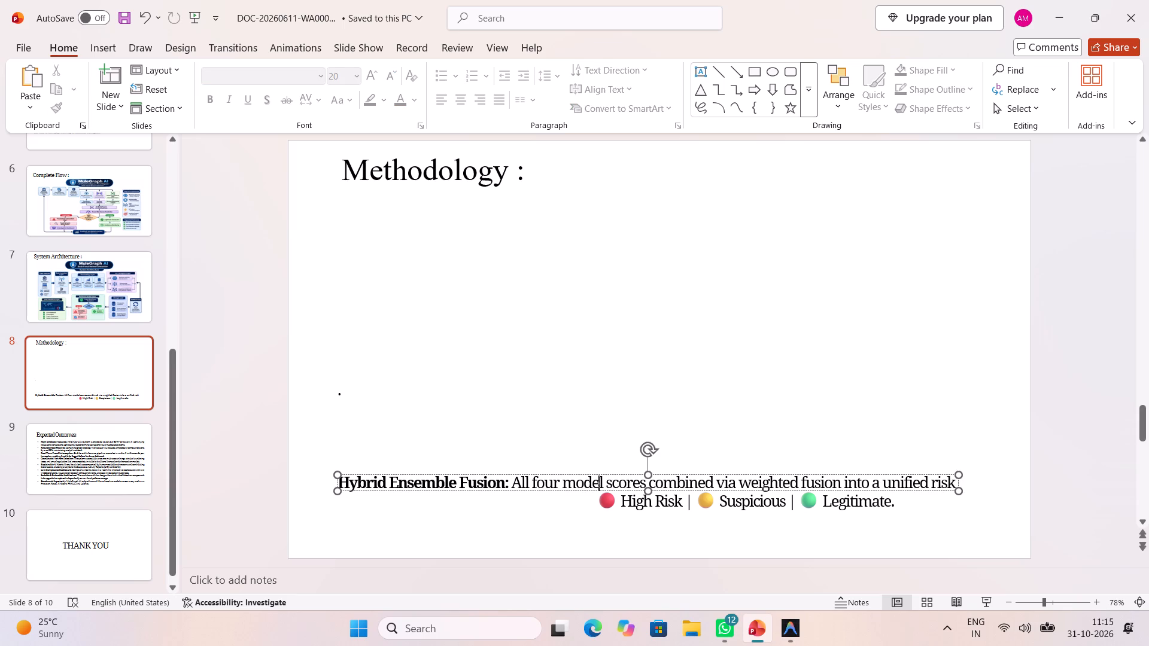
key(BackSpace)
triple_click(627, 479)
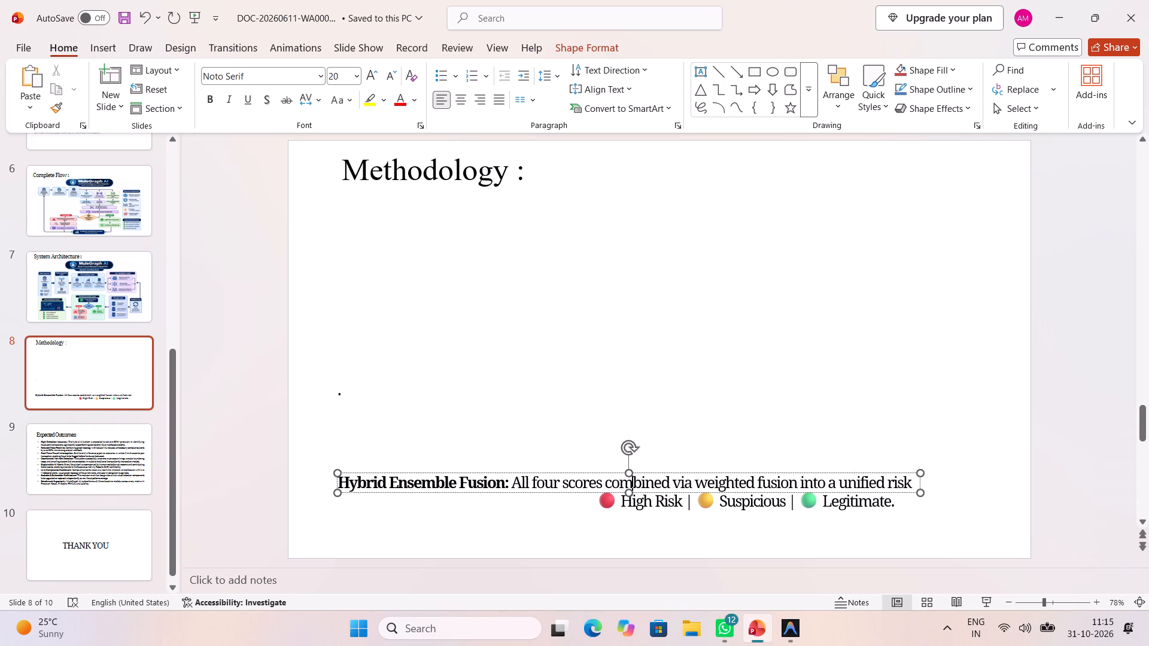
key(BackSpace)
Delete the "High Risk |" label beside the red dot.
triple_click(685, 501)
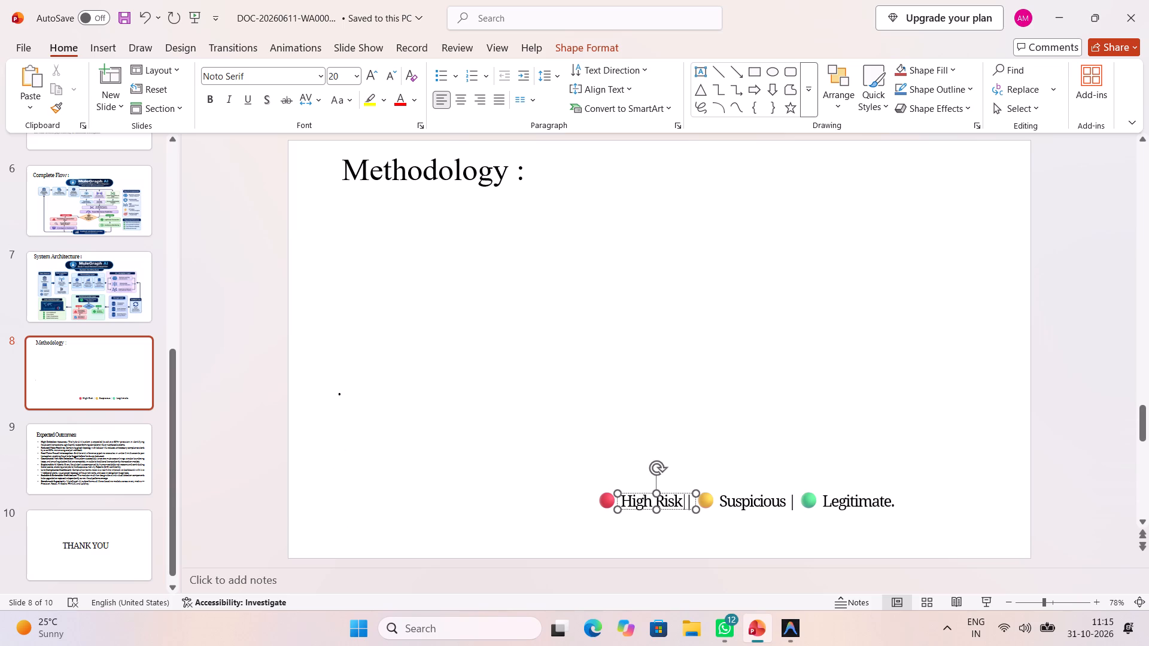
key(BackSpace)
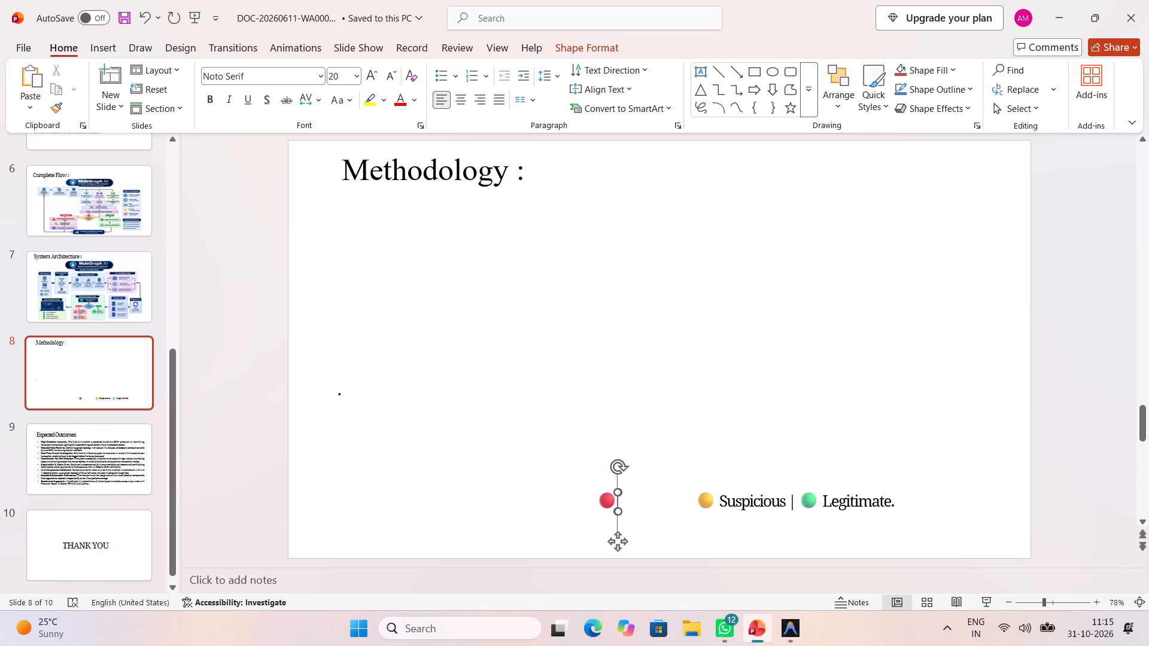
Delete the "Suspicious |" and "Legitimate." labels beside the yellow and green dots on slide 8.
double_click(750, 504)
key(BackSpace)
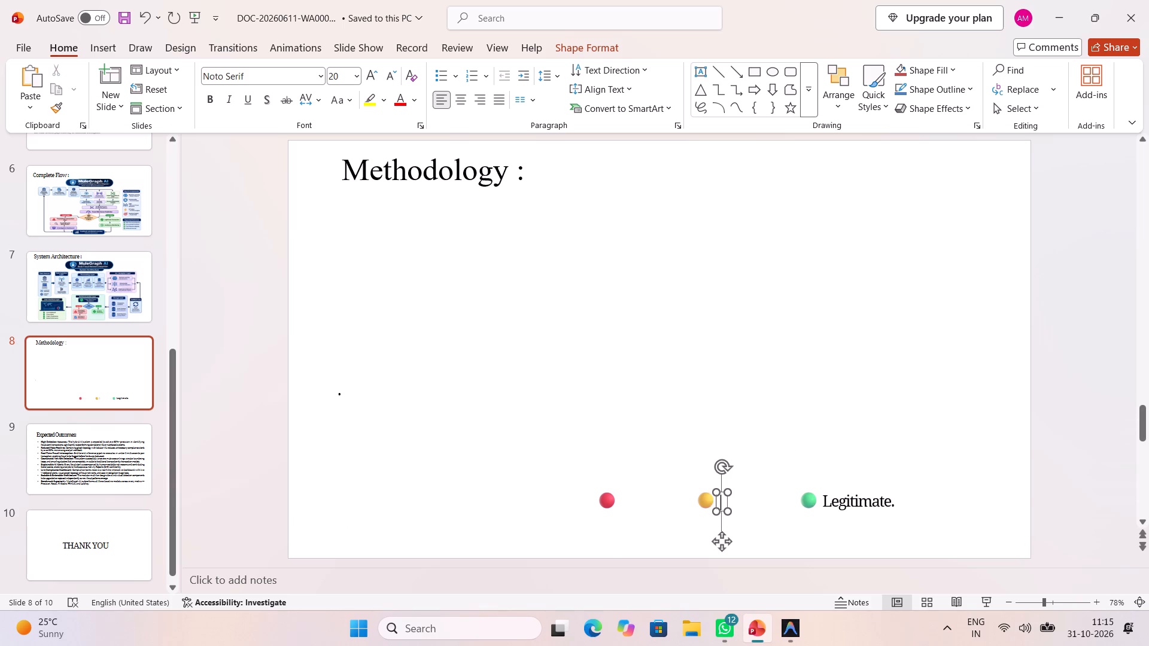
double_click(839, 501)
key(BackSpace)
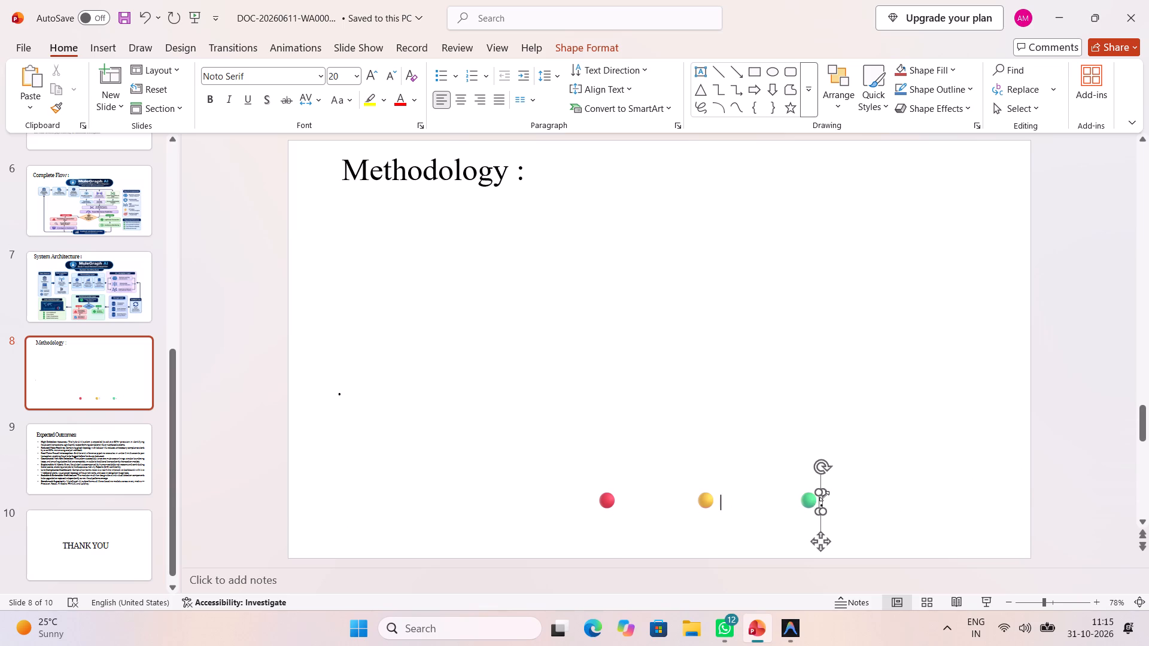
key(Right)
key(BackSpace)
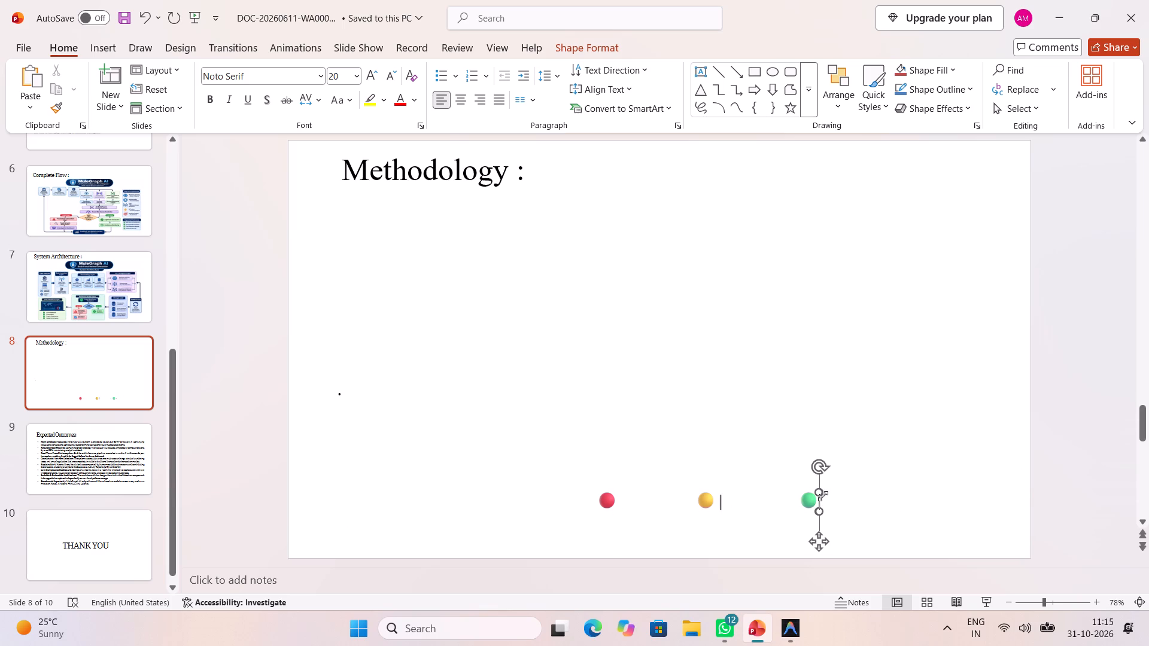
key(BackSpace)
key(BackSpace)
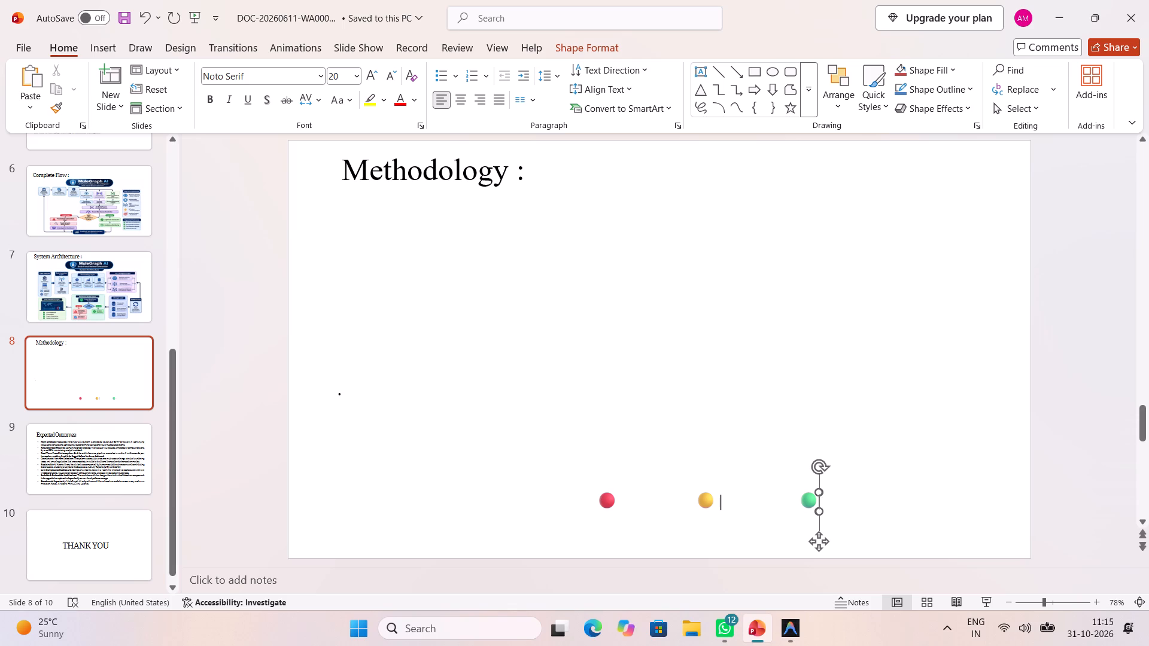
Delete the green, yellow and red legend dots from slide 8.
click(810, 496)
key(BackSpace)
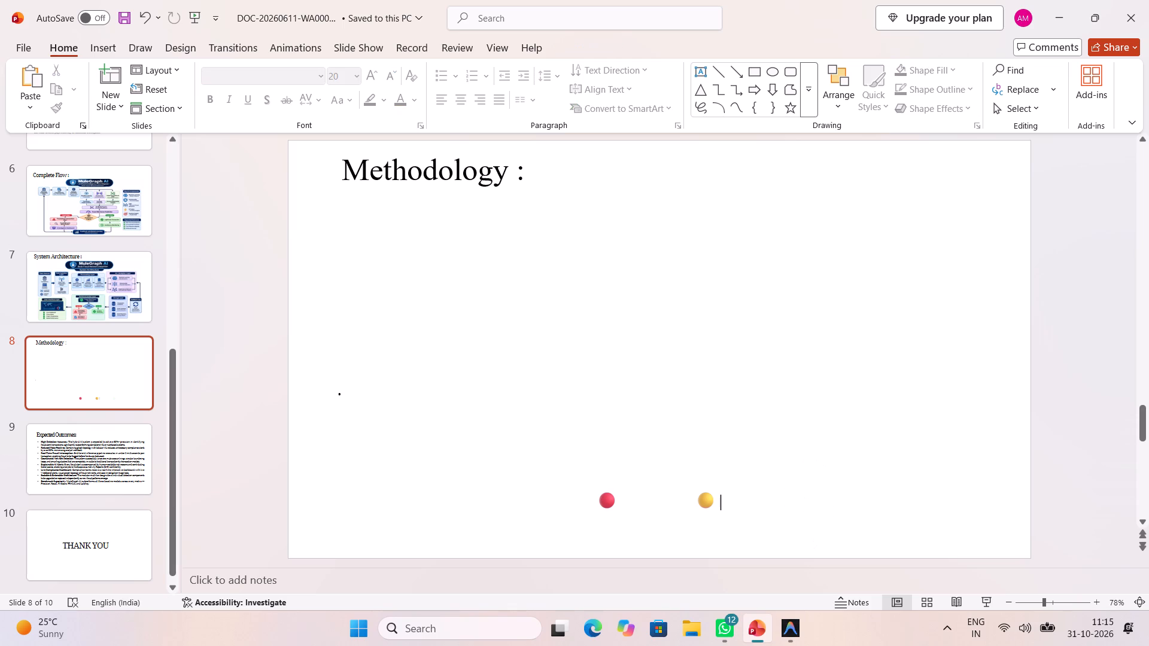
click(702, 505)
key(BackSpace)
click(607, 508)
key(BackSpace)
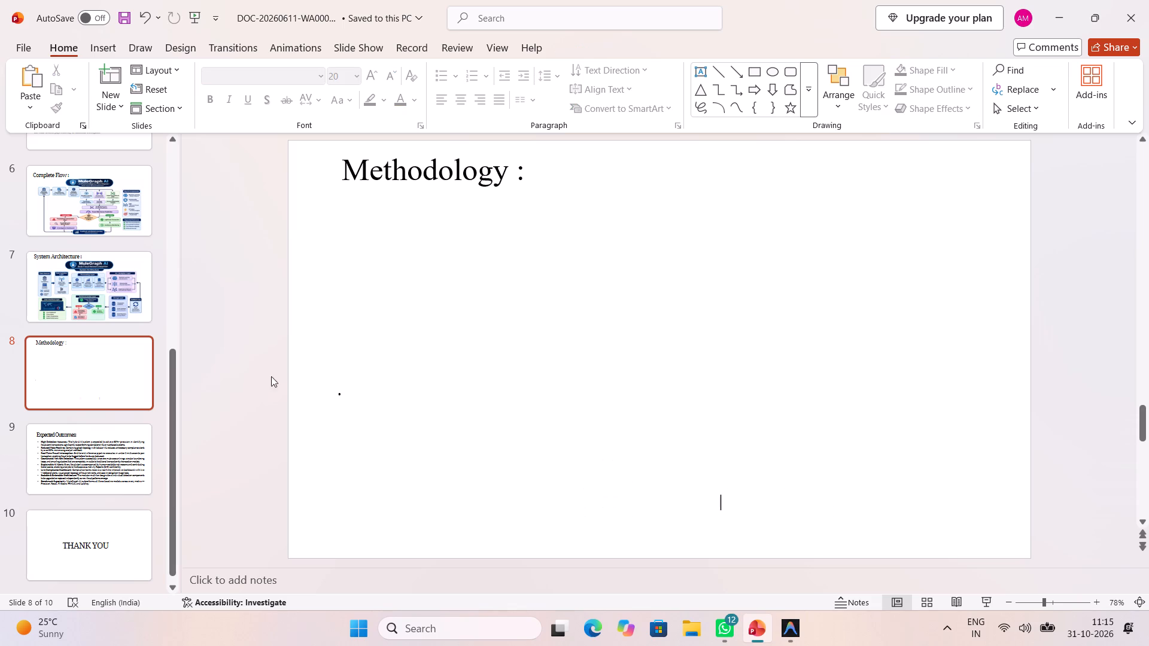
Delete the stray period left from the old Methodology text on slide 8.
click(341, 396)
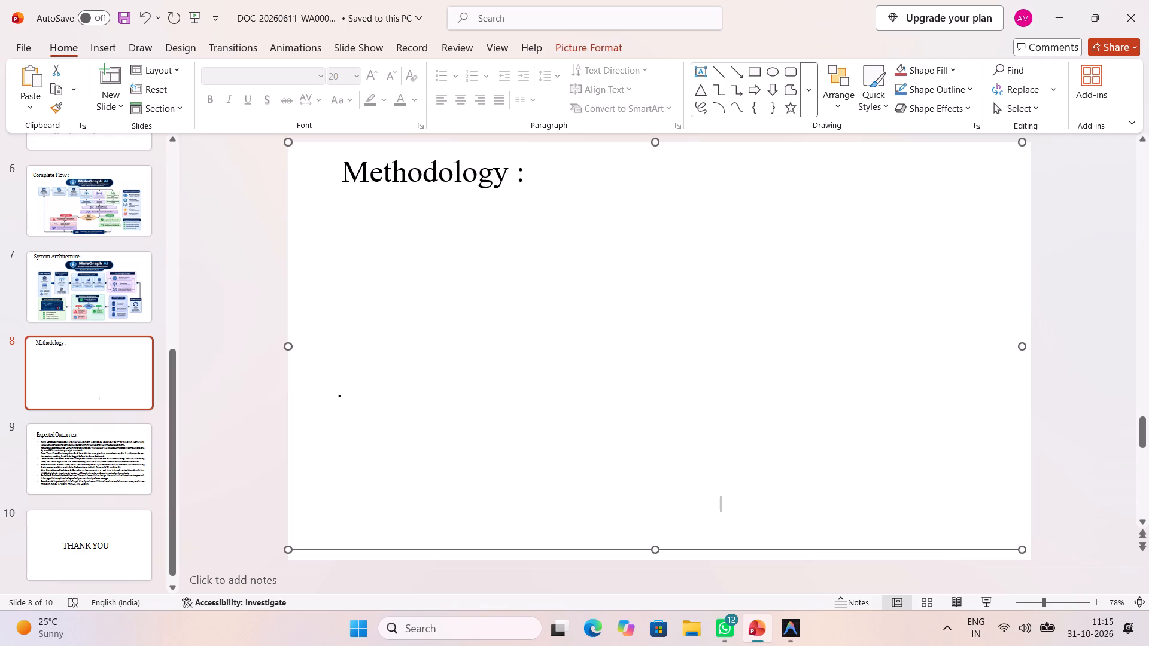
click(339, 392)
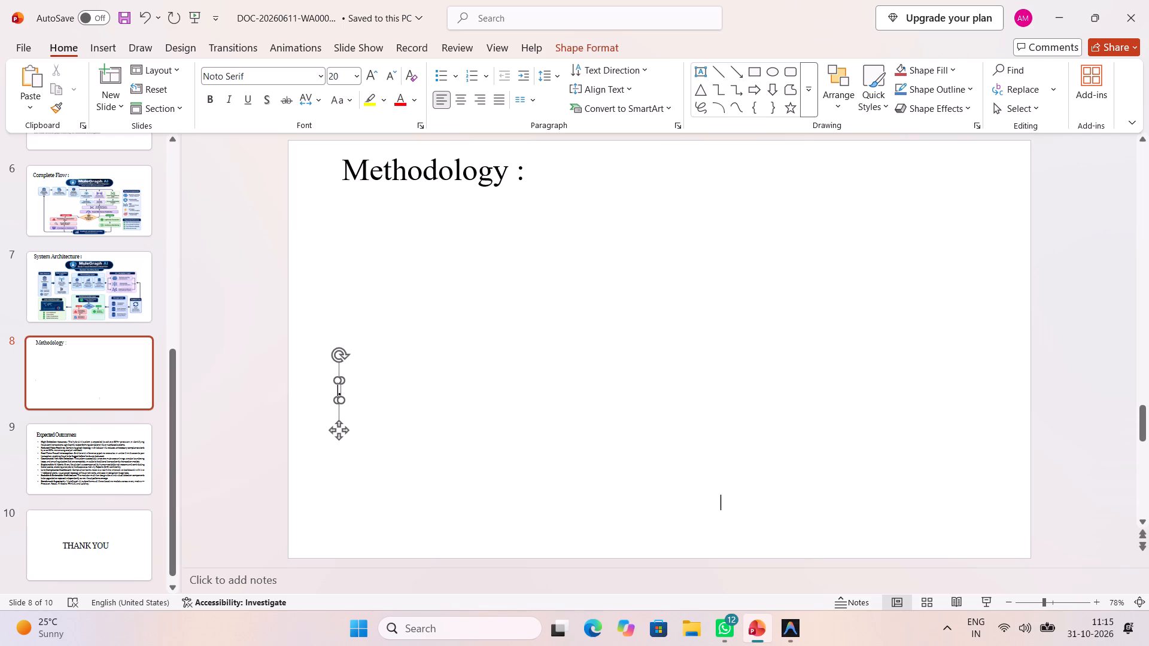
key(Right)
key(BackSpace)
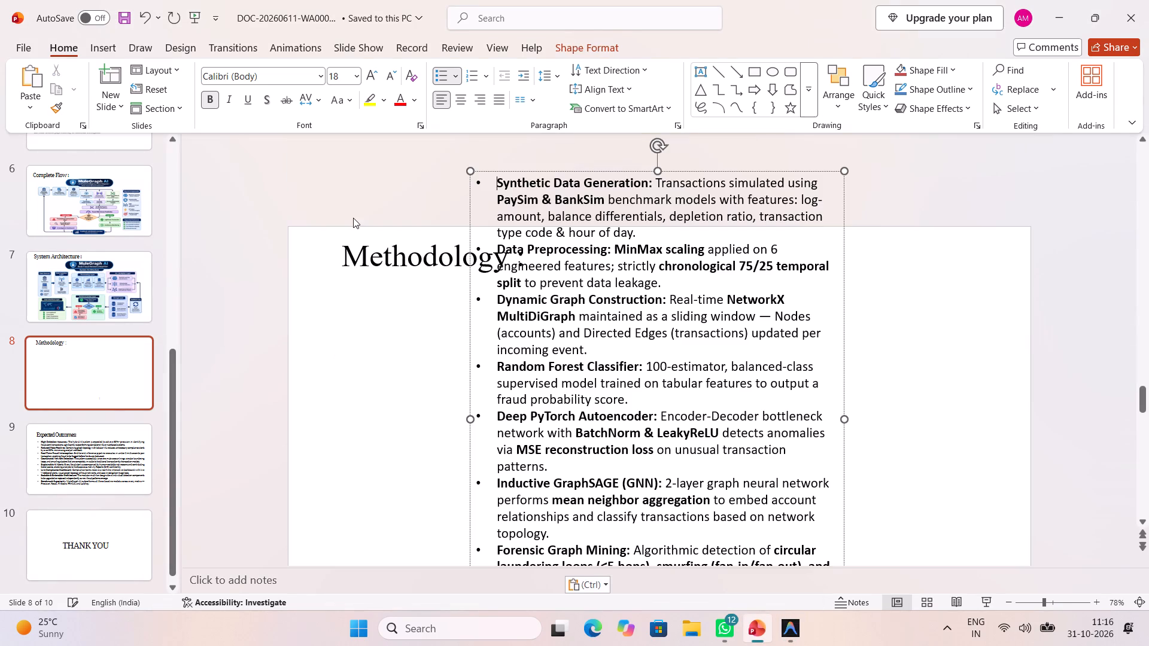
scroll(812, 376, down, 1)
scroll(849, 490, down, 1)
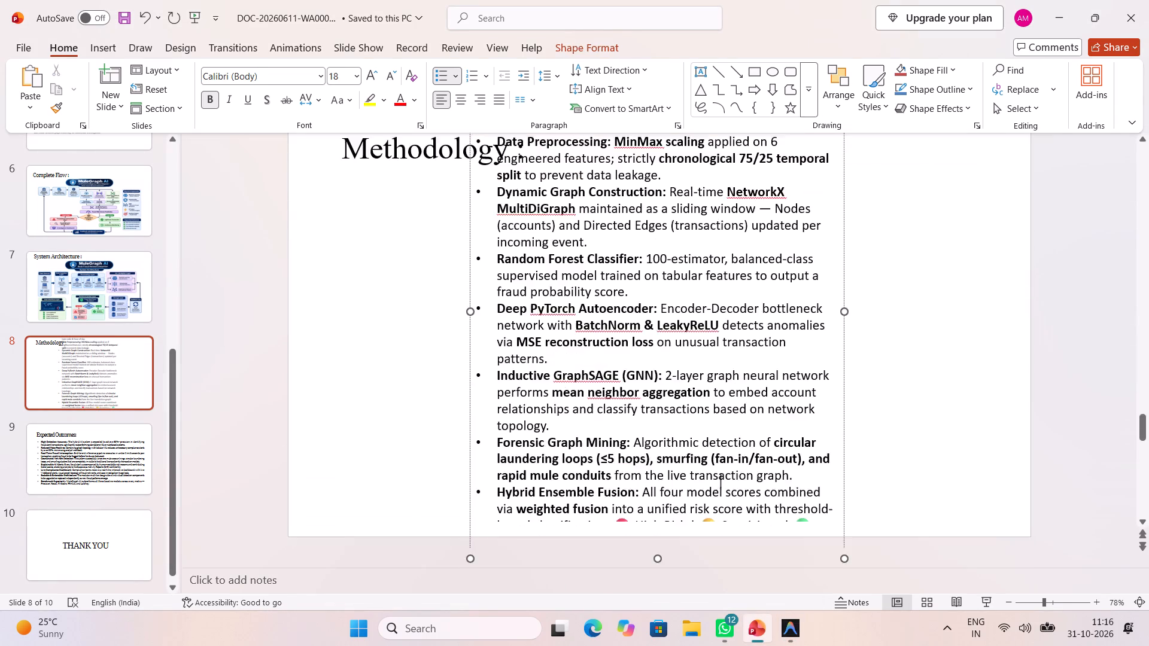
scroll(849, 490, down, 1)
scroll(796, 462, up, 9)
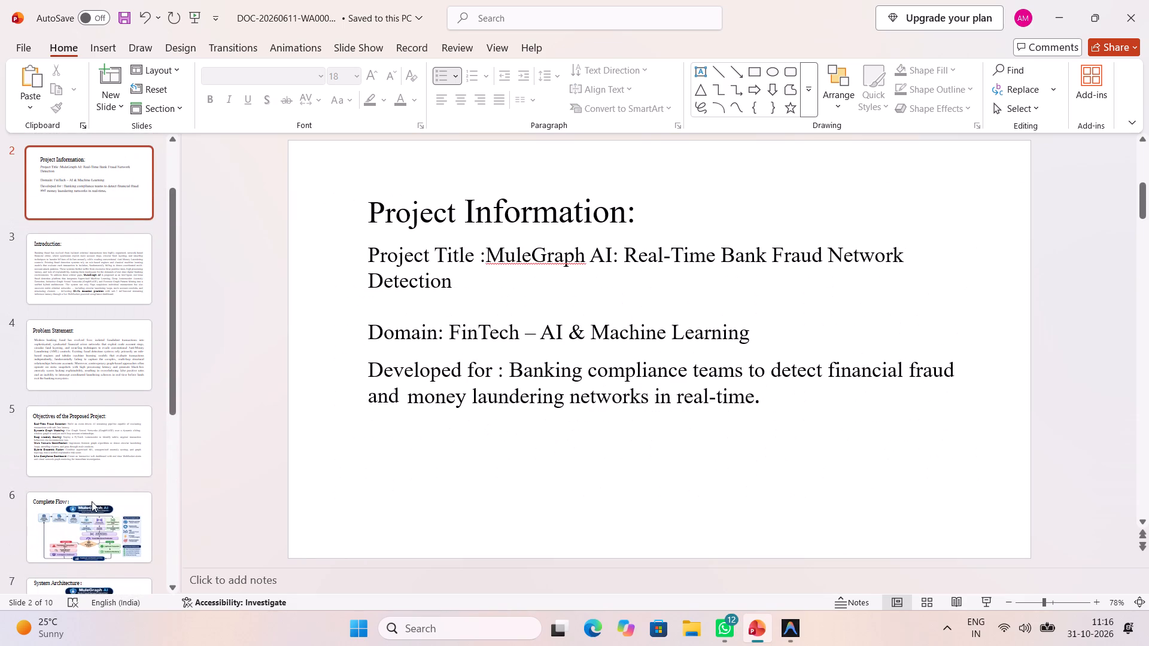
scroll(89, 560, down, 1)
click(96, 556)
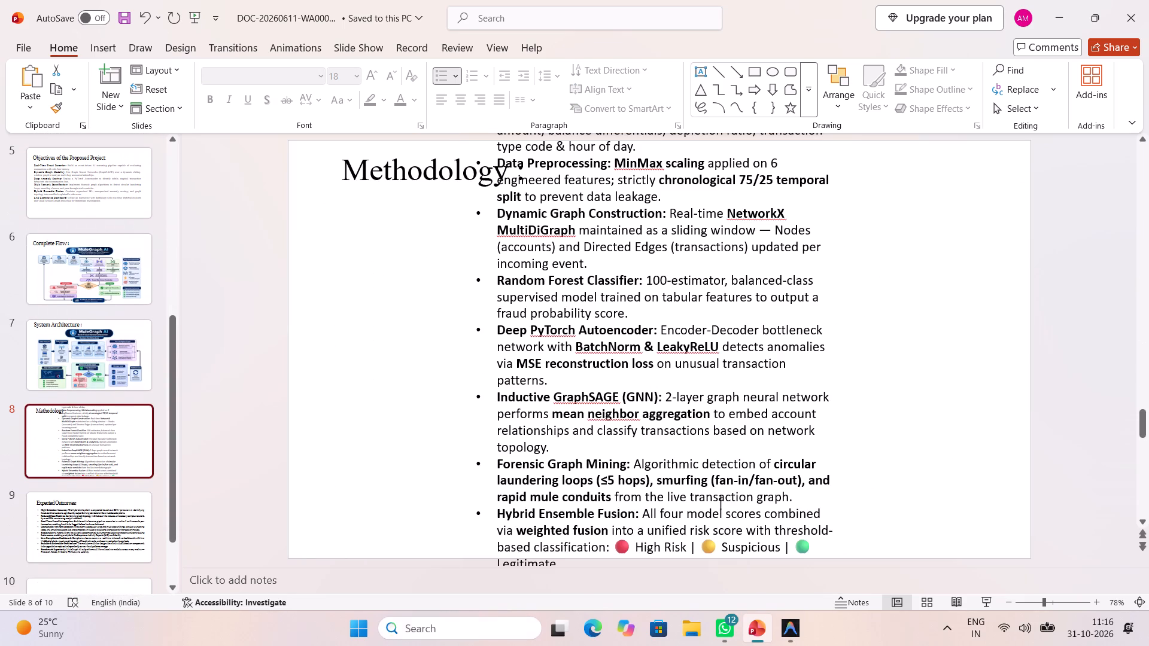
Widen the pasted bullet text box on slide 8 so its right edge comes close to the slide's right edge.
click(835, 432)
drag(848, 335, 861, 337)
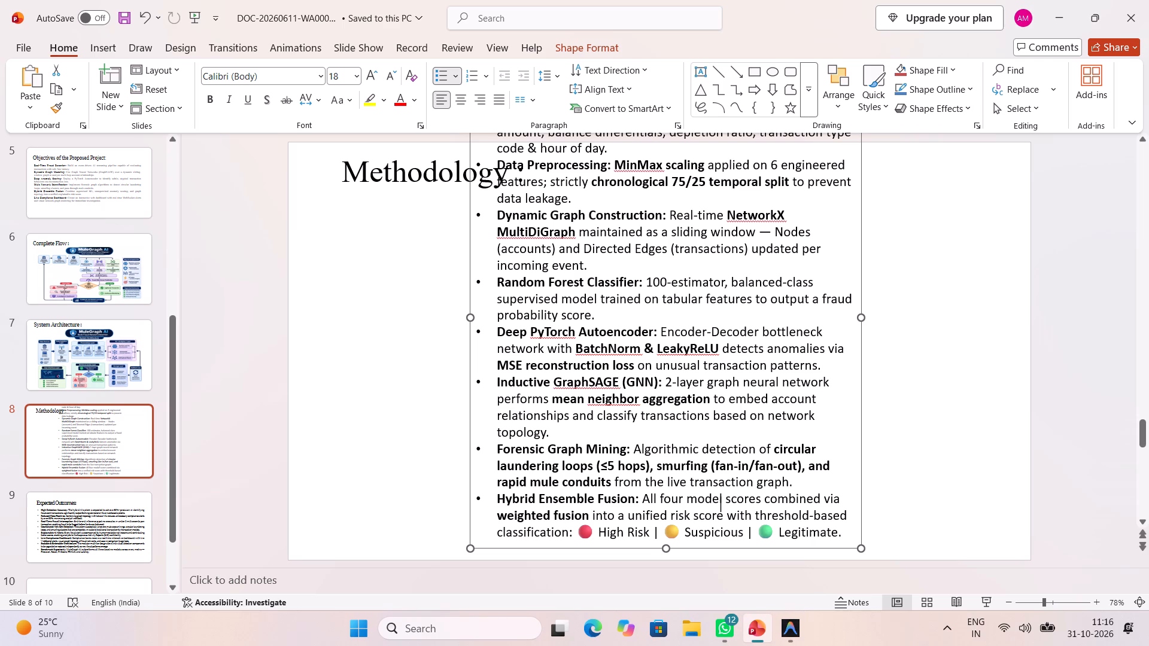
drag(859, 550, 879, 531)
scroll(738, 330, up, 1)
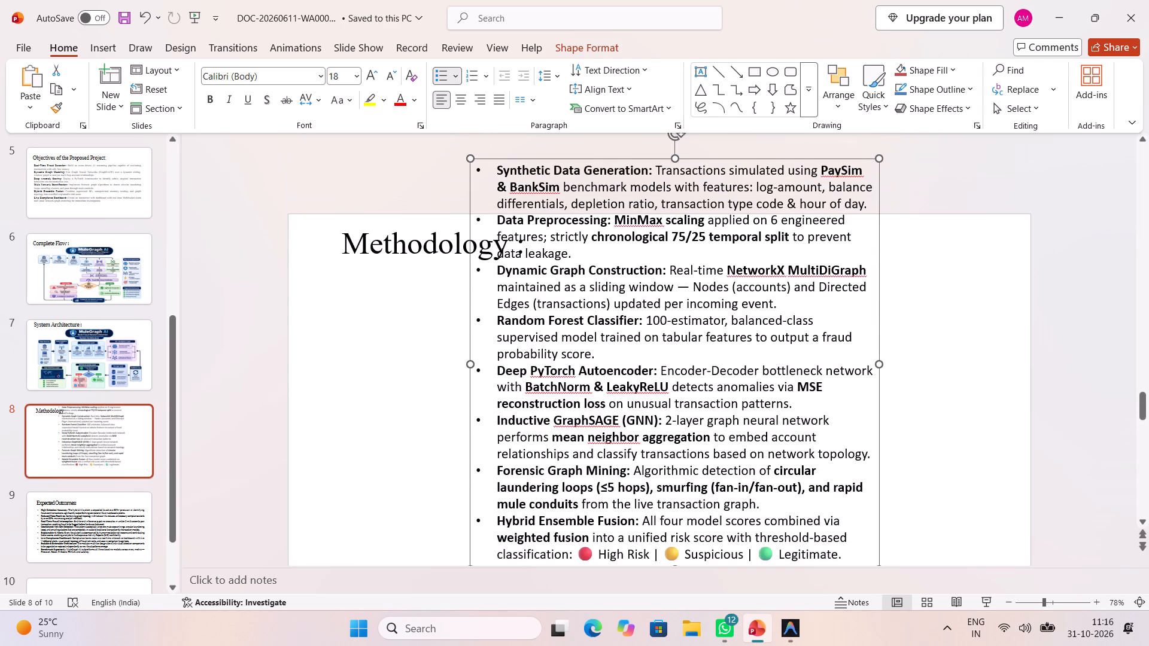
scroll(738, 330, up, 1)
drag(675, 163, 676, 187)
drag(879, 363, 1014, 374)
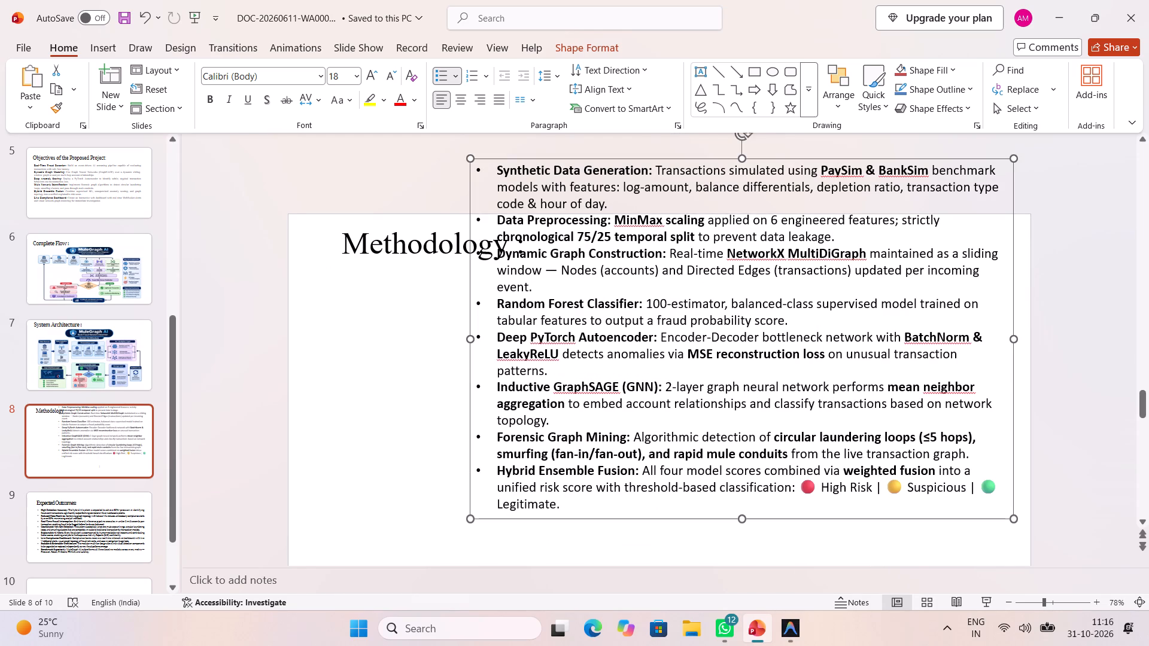
Move the bullet text box directly below the "Methodology :" heading, roughly aligned with the heading's left edge.
drag(676, 157, 534, 267)
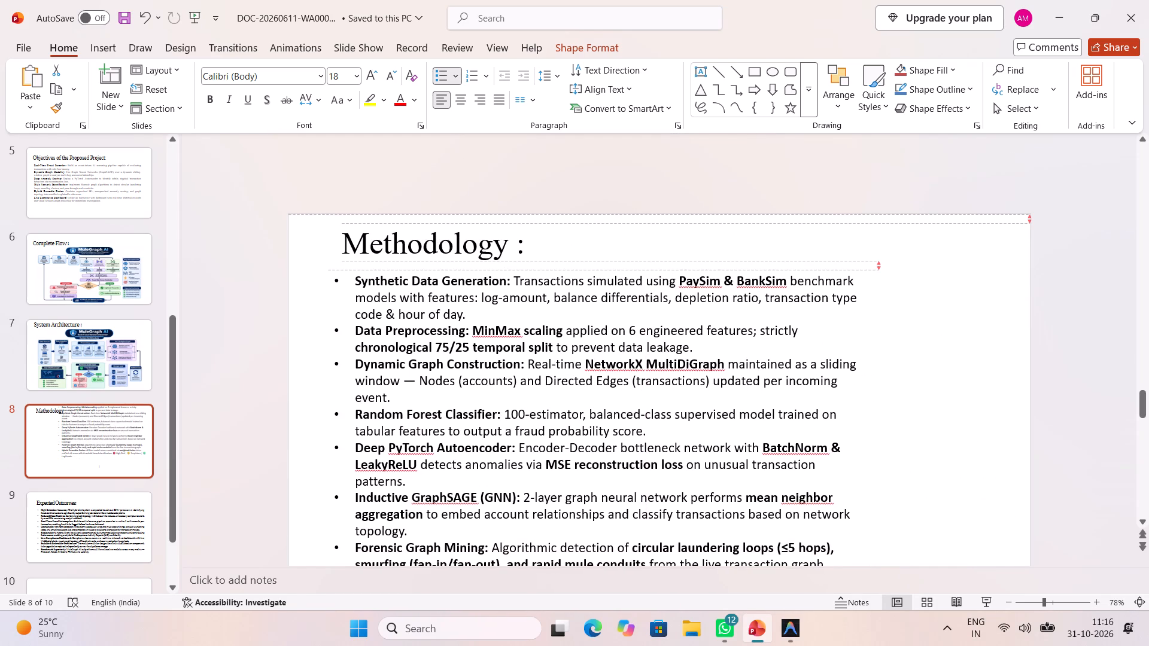
drag(534, 267, 539, 269)
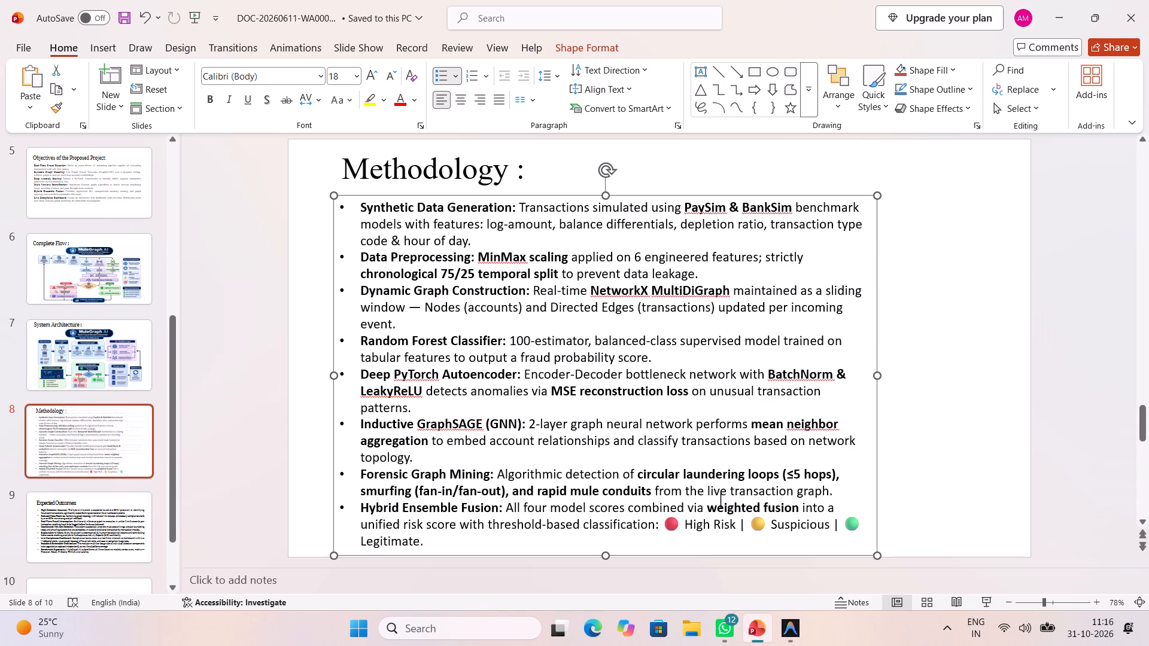
Widen the methodology bullet text box on slide 8 further so its right edge sits just inside the slide's right edge.
drag(879, 376, 915, 376)
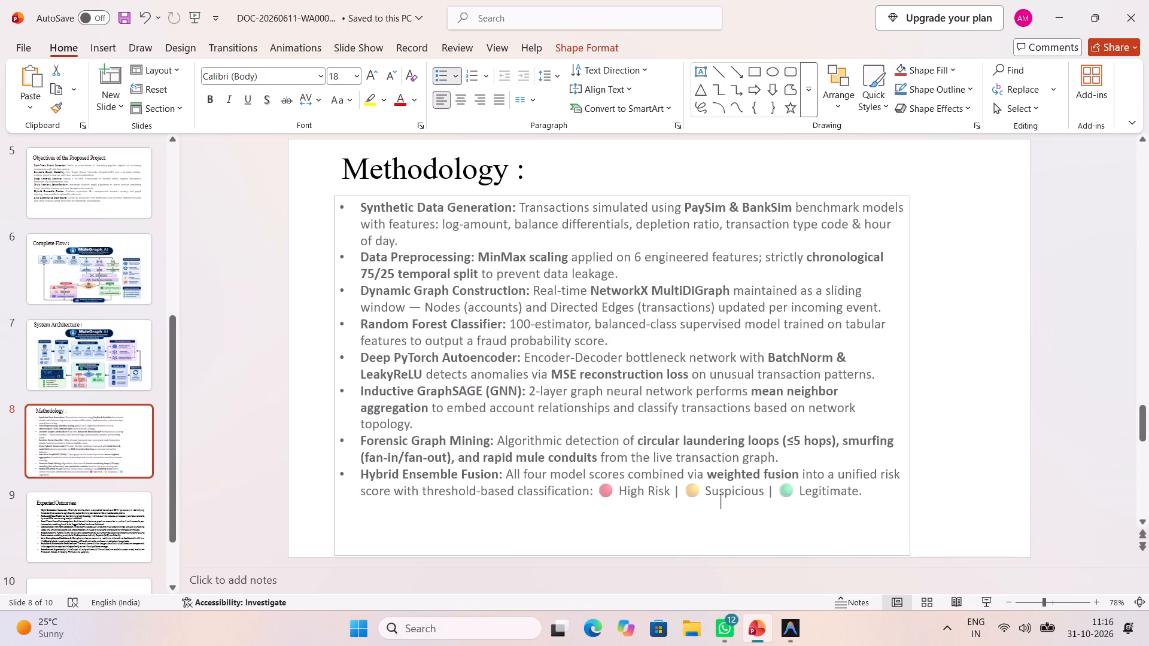
drag(915, 376, 986, 395)
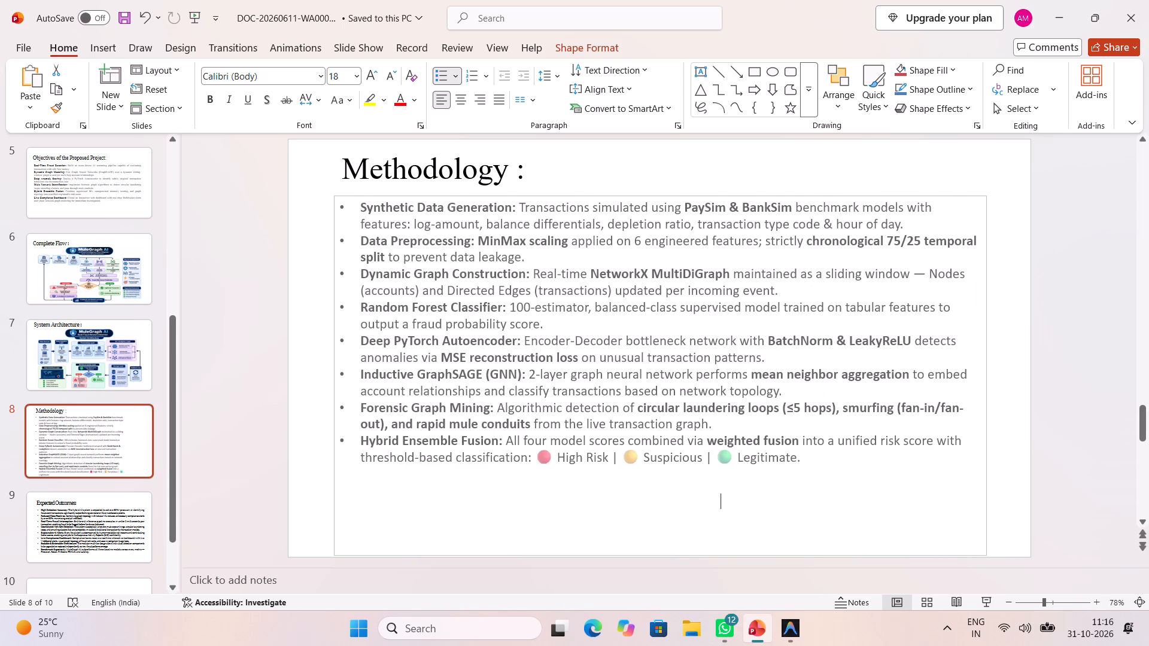
drag(986, 395, 986, 396)
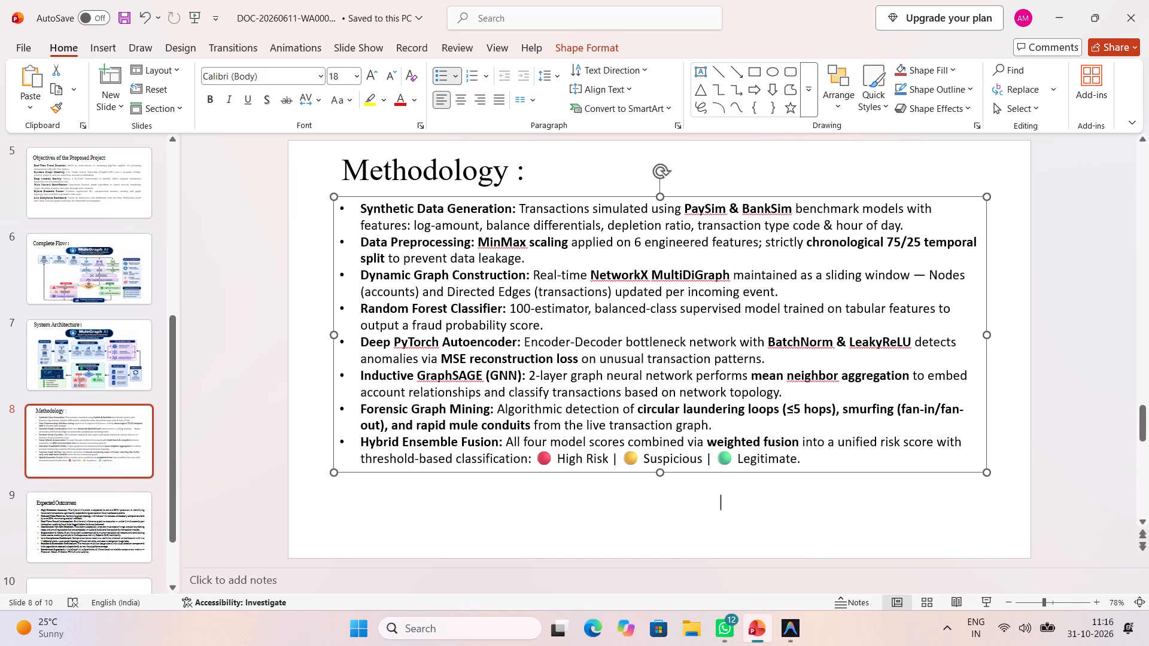
Change the font of all the methodology bullets on slide 8 to Times New Roman.
click(363, 212)
drag(363, 212, 764, 458)
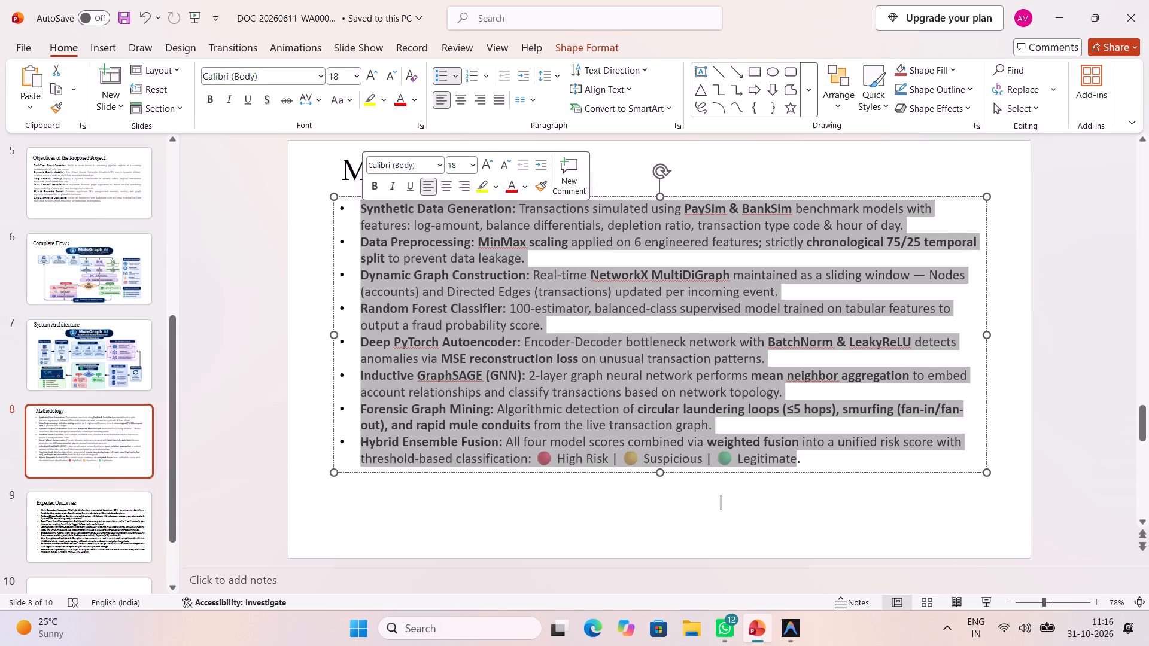
drag(764, 458, 797, 453)
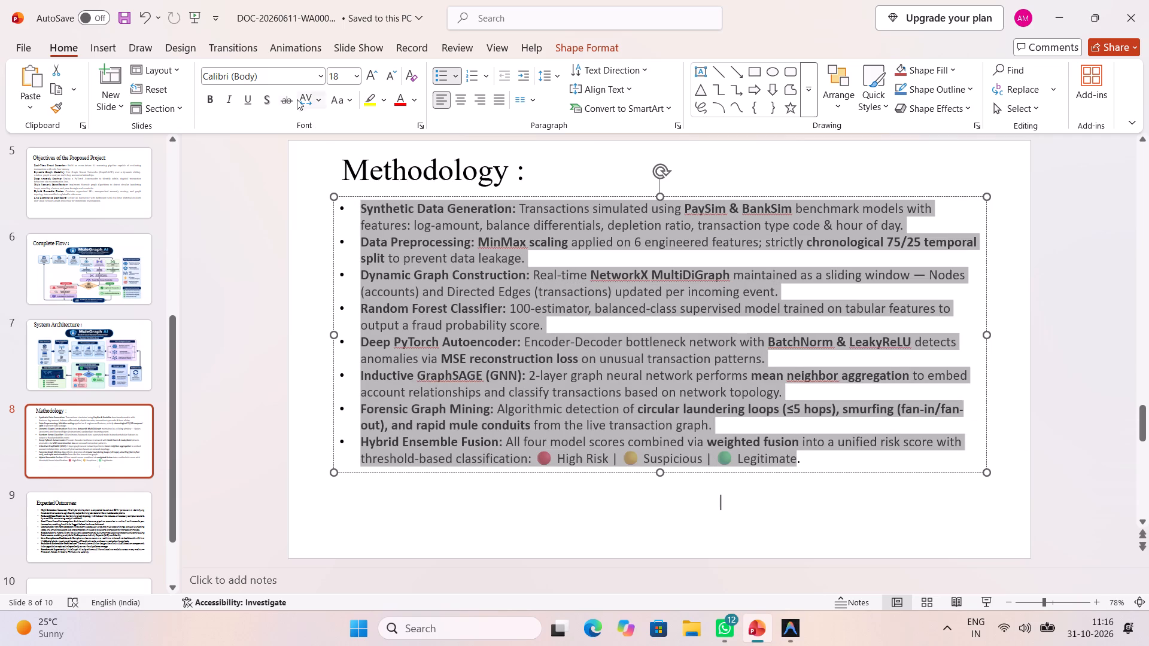
click(292, 71)
text(tim)
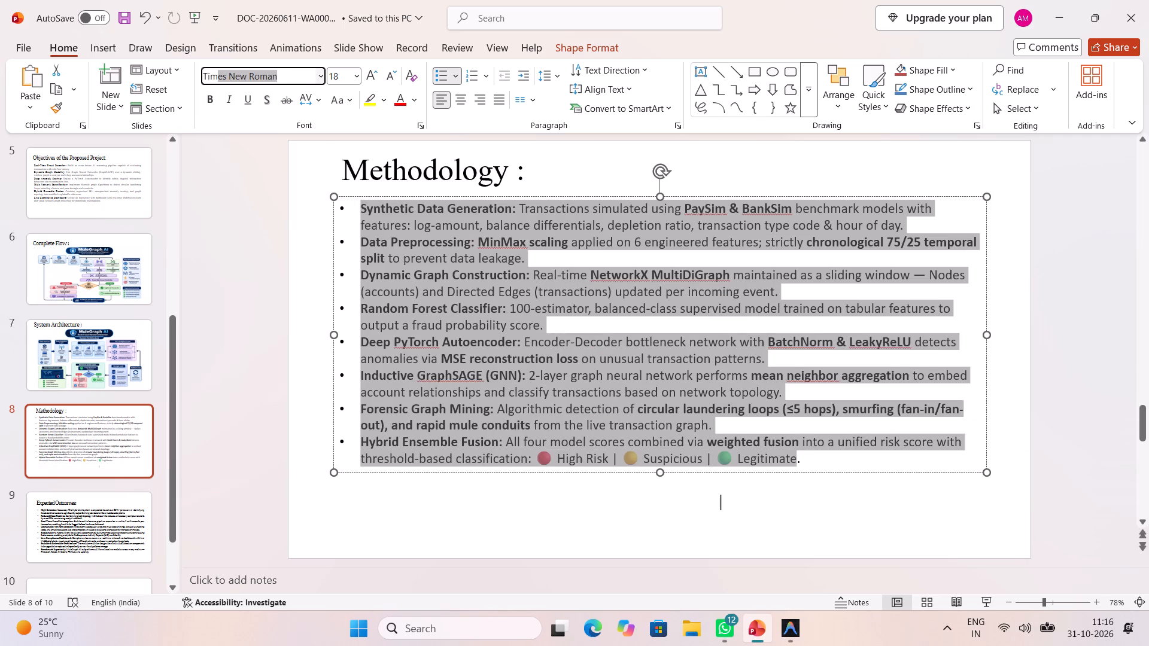
key(Return)
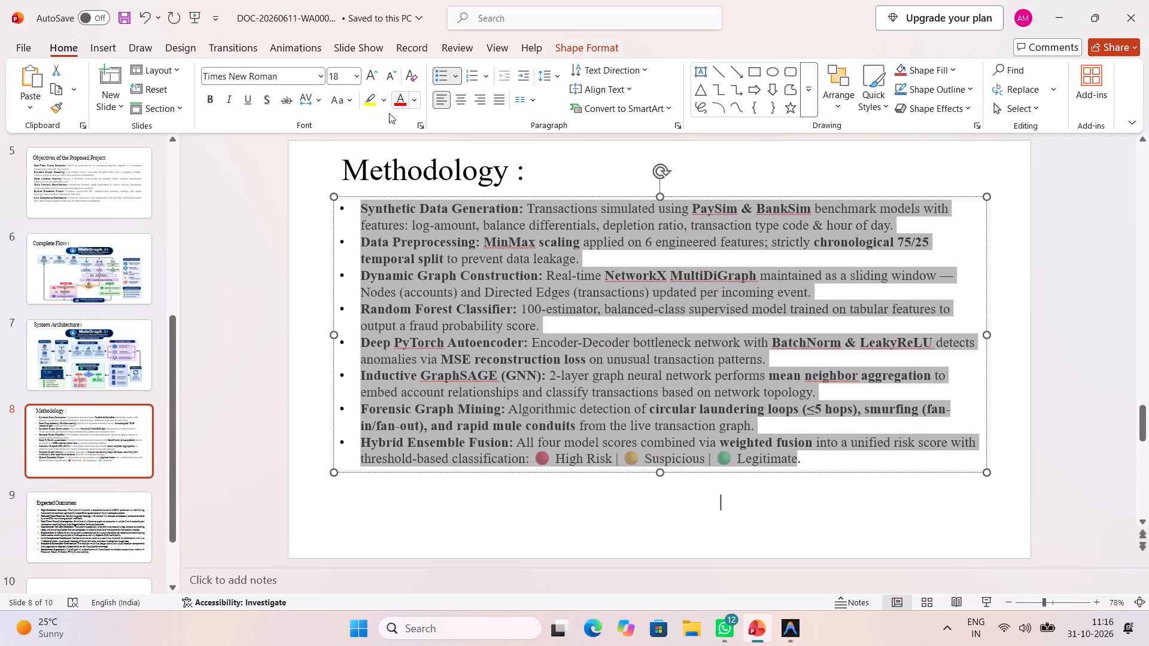
Set the methodology bullets' character spacing to Normal and justify their paragraphs.
click(356, 100)
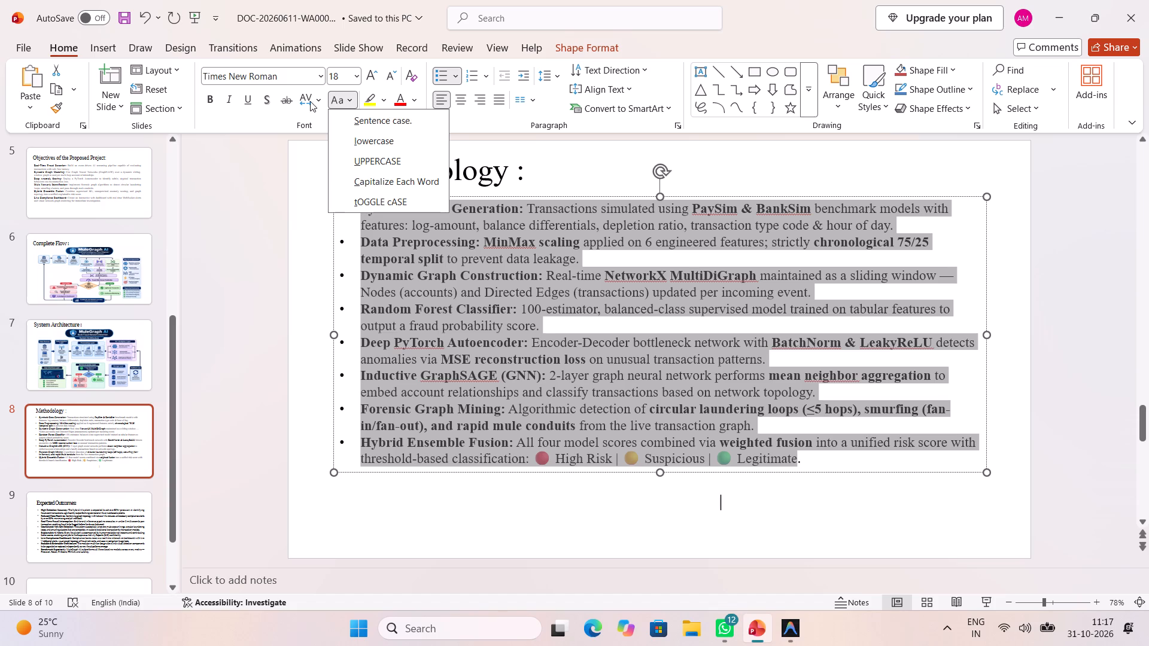
click(309, 92)
click(335, 163)
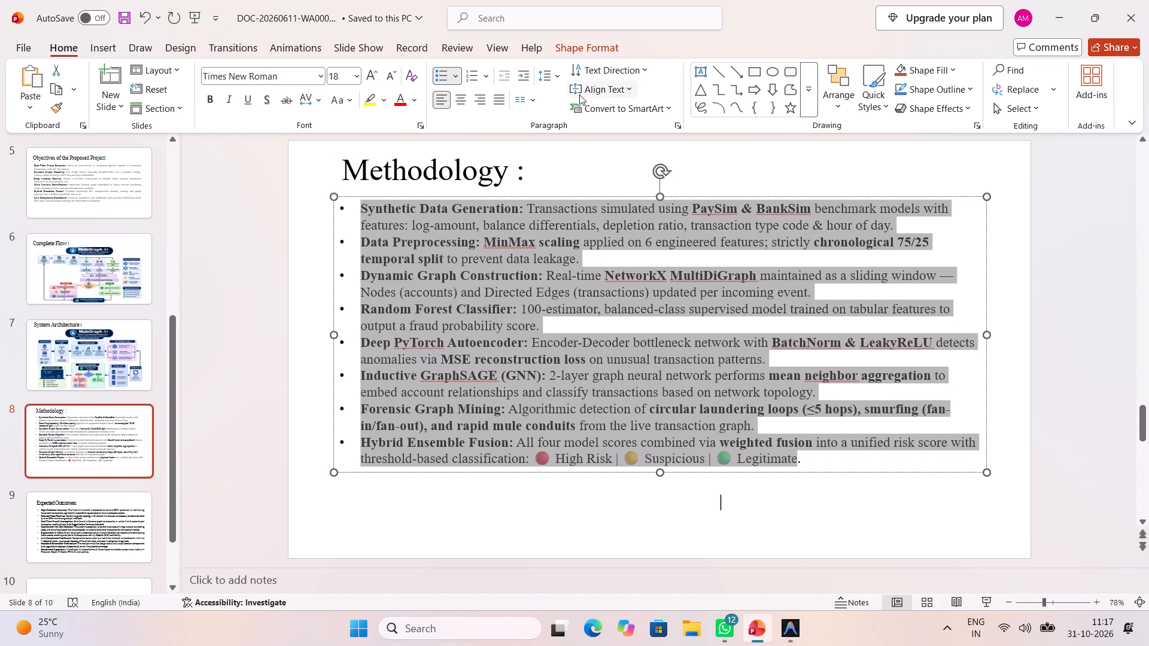
click(493, 96)
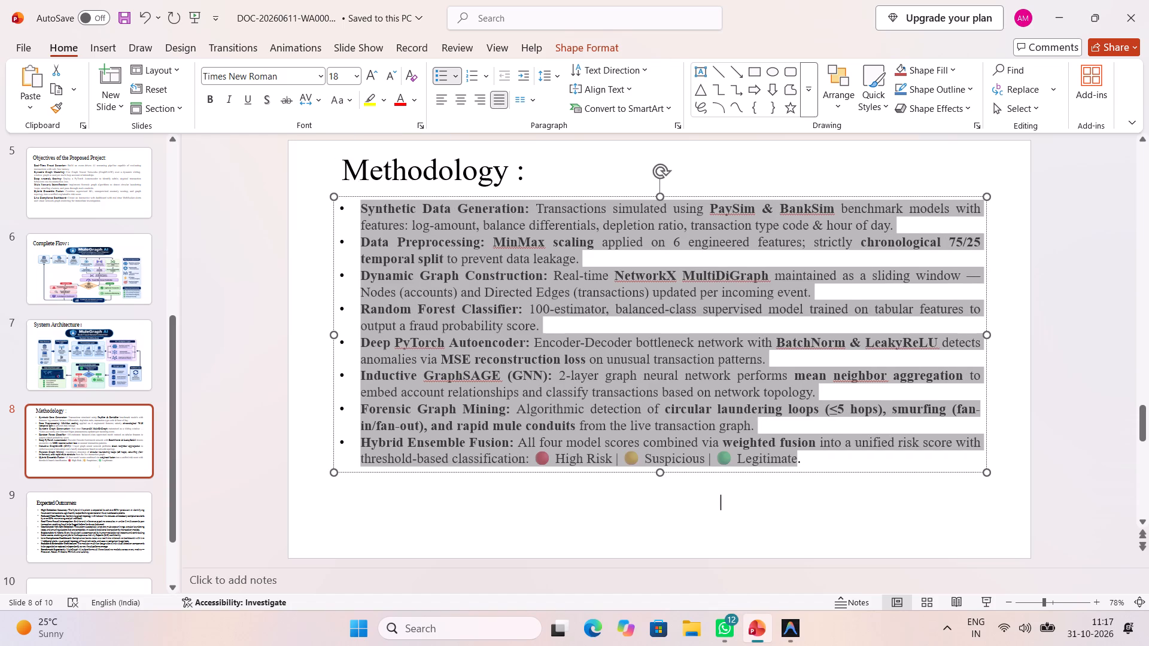
click(848, 354)
Remove the bold from "PaySim & BankSim" in the Synthetic Data Generation bullet.
click(834, 211)
drag(834, 211, 809, 207)
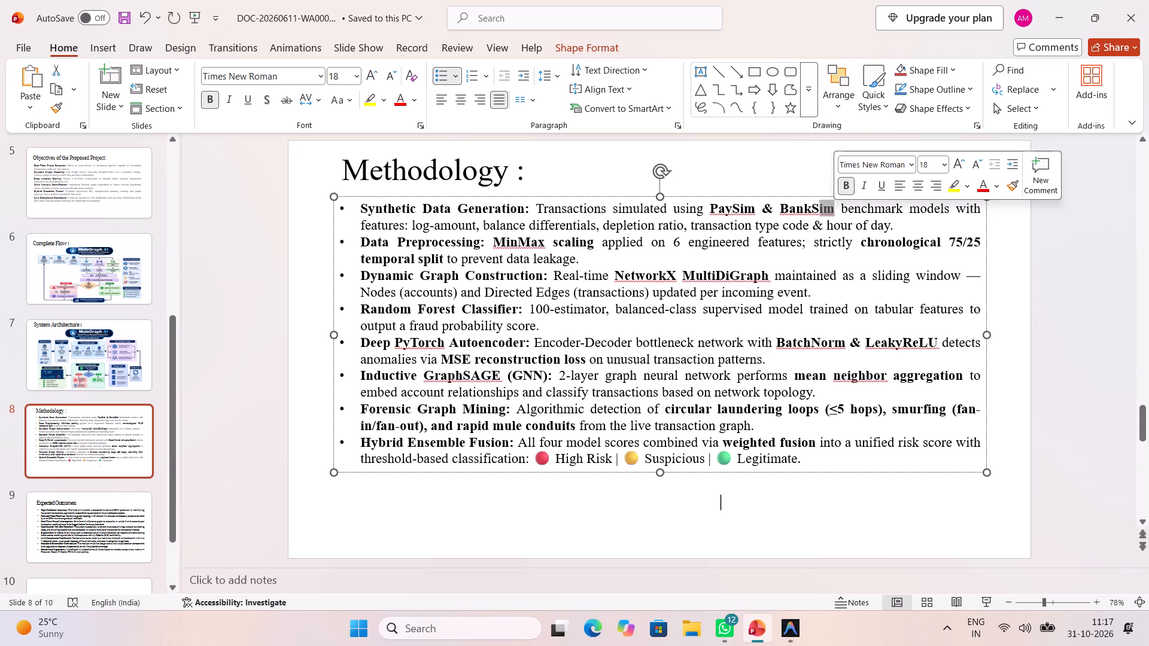
drag(809, 207, 712, 206)
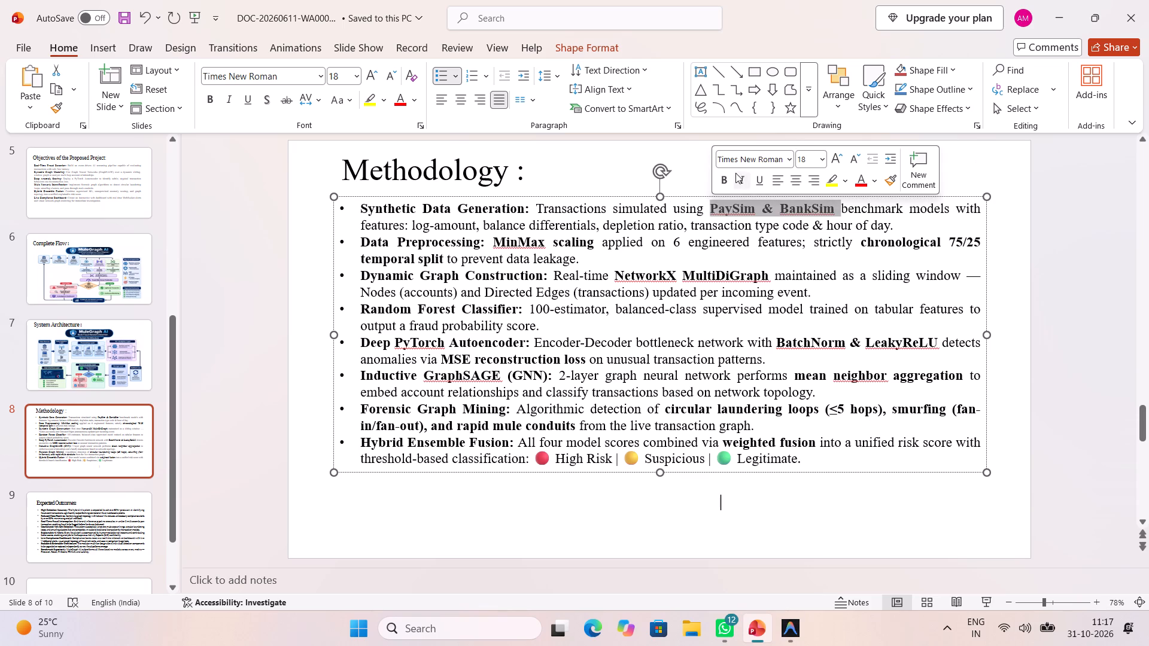
click(723, 181)
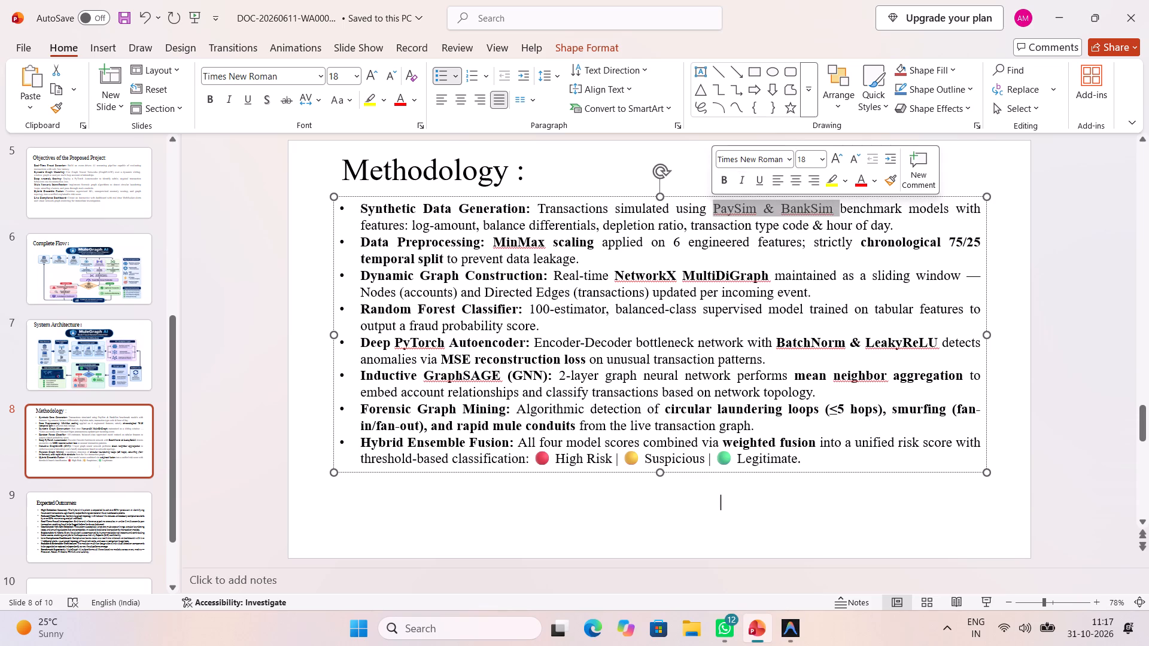
Remove the bold from "MinMax scaling" and "chronological 75/25 temporal split" in the Data Preprocessing bullet.
click(591, 241)
drag(591, 241, 551, 240)
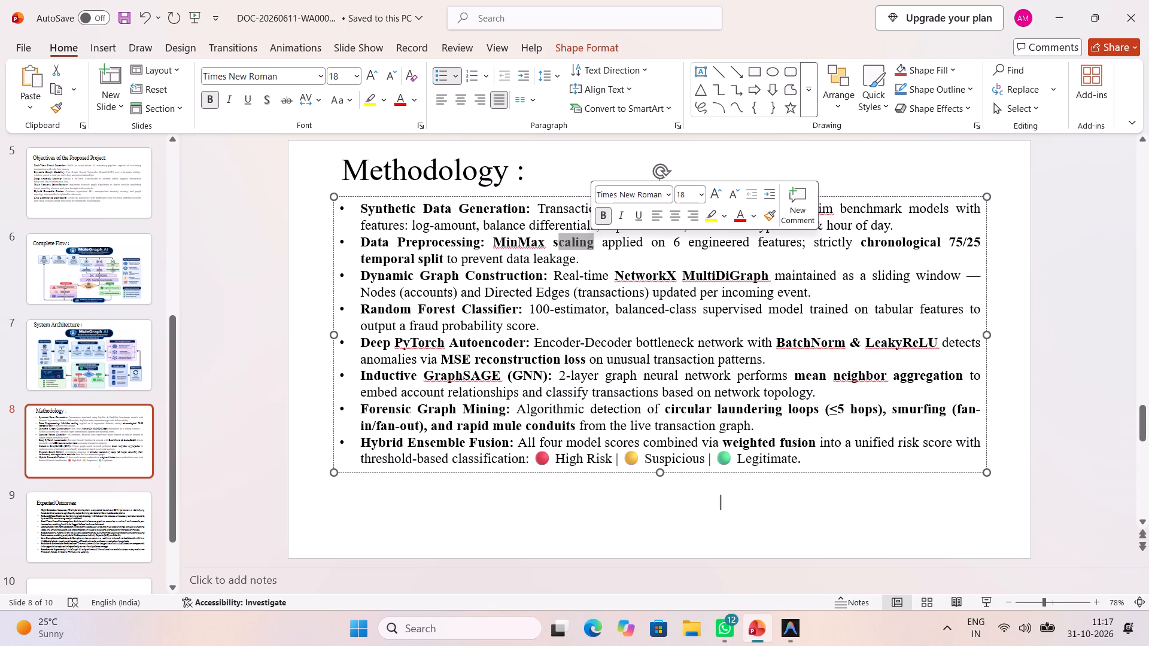
drag(551, 240, 506, 242)
click(515, 217)
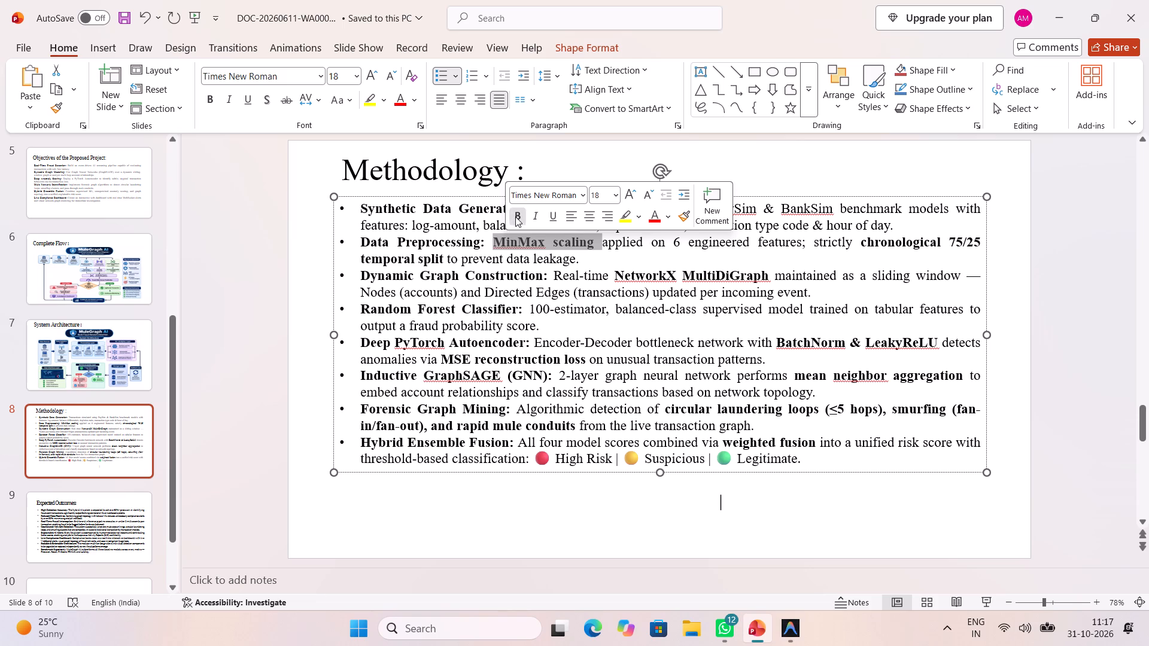
click(861, 241)
drag(861, 241, 973, 259)
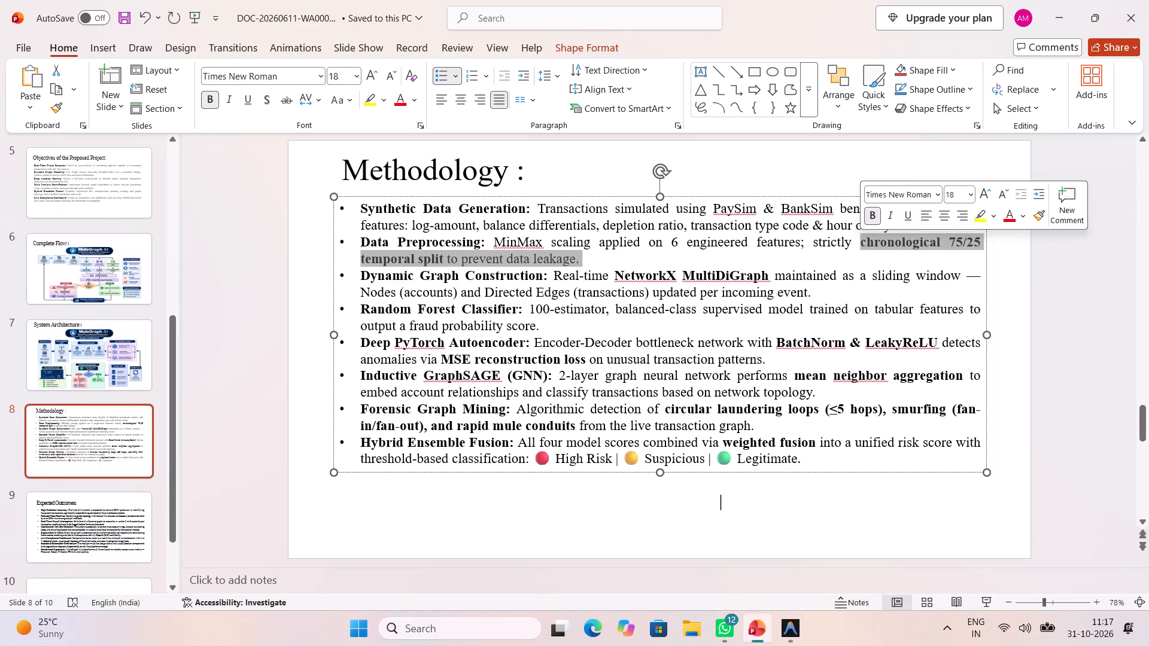
drag(973, 259, 445, 257)
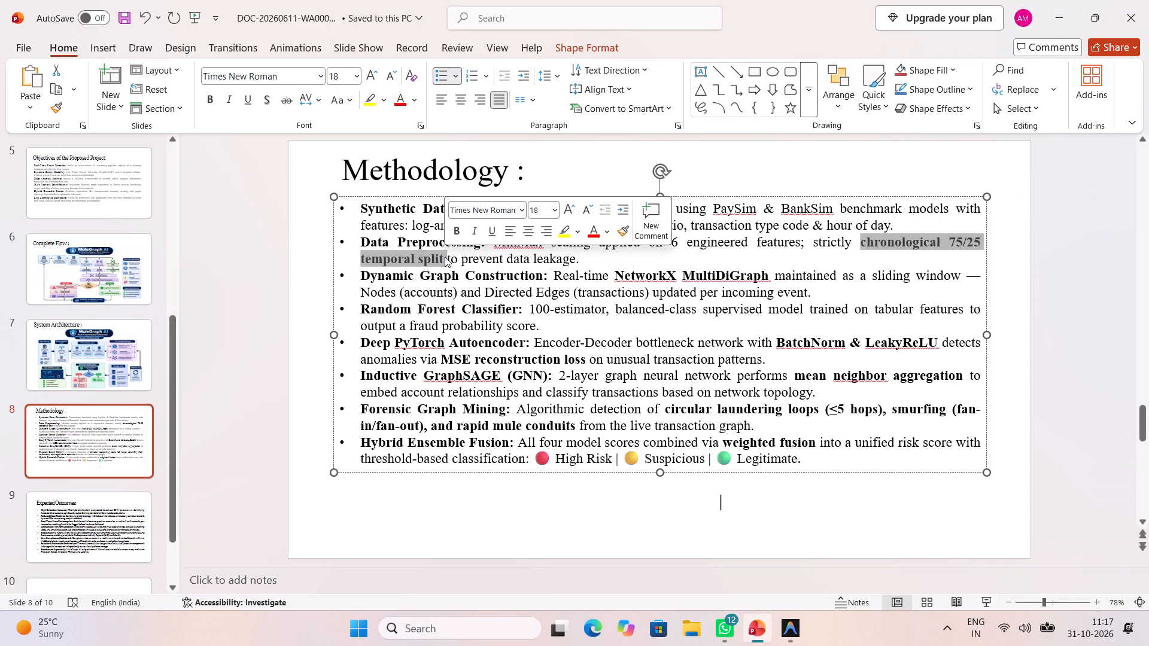
click(453, 233)
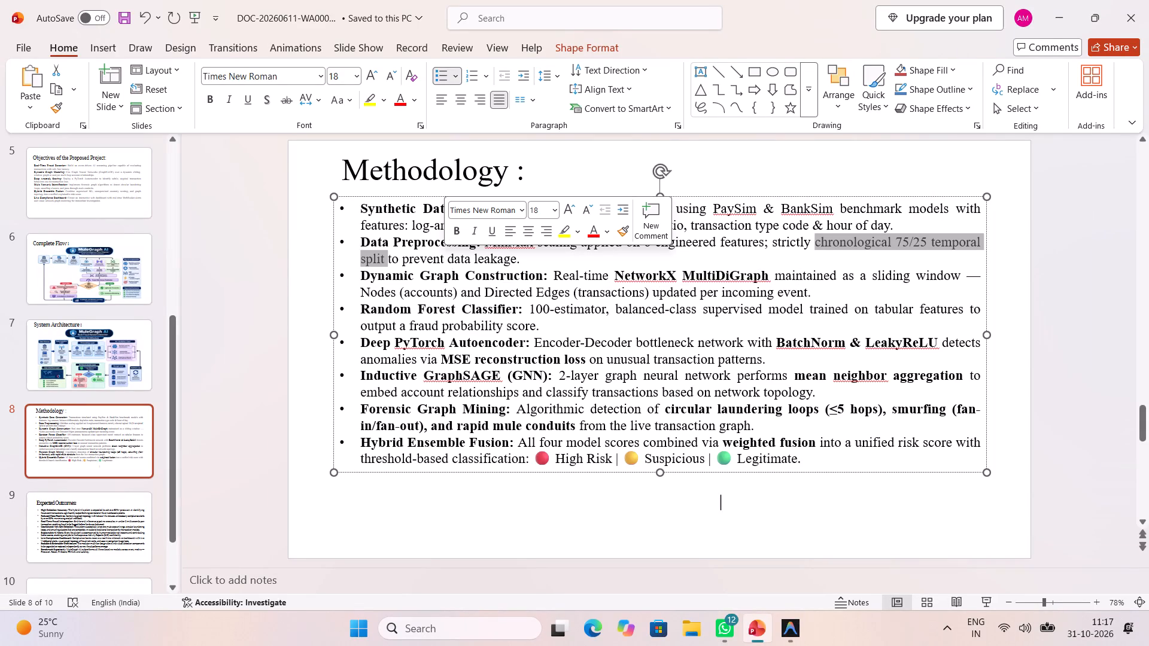
Remove the bold from "NetworkX MultiDiGraph" in the Dynamic Graph Construction bullet.
click(615, 275)
drag(615, 275, 746, 266)
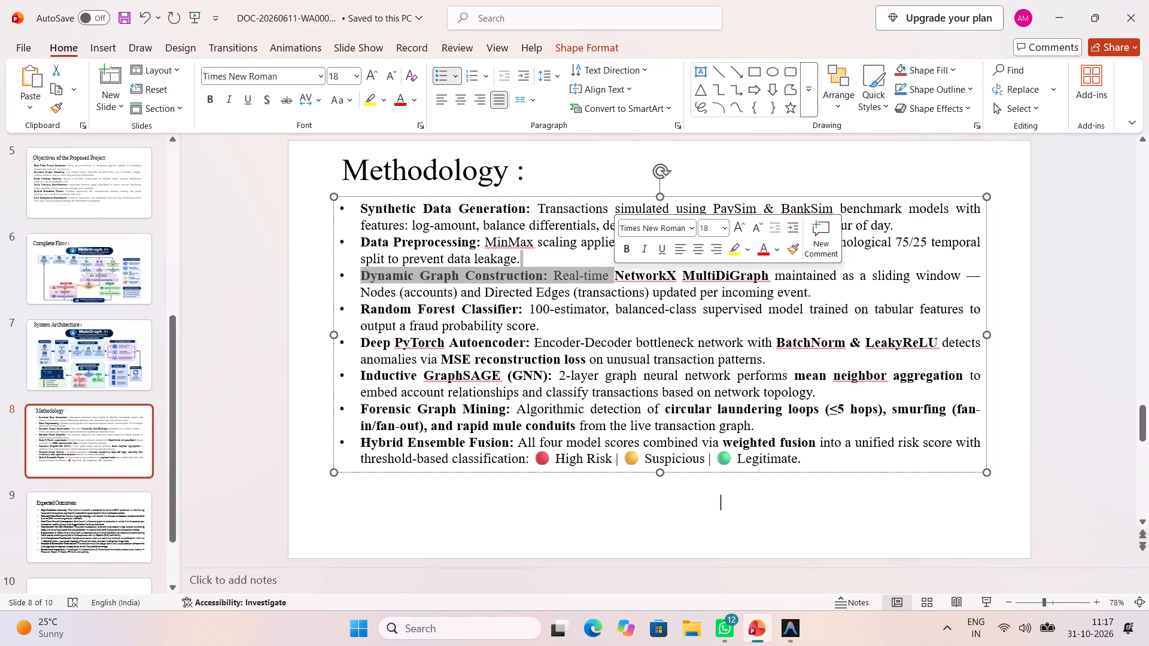
drag(746, 266, 770, 277)
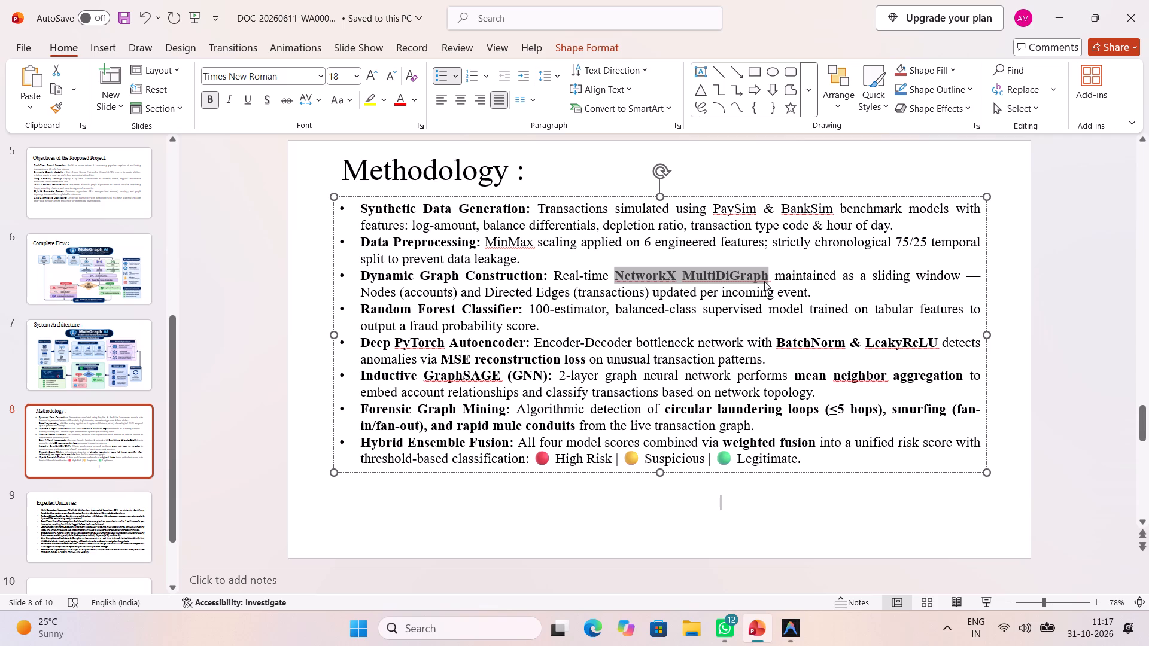
double_click(765, 278)
click(777, 250)
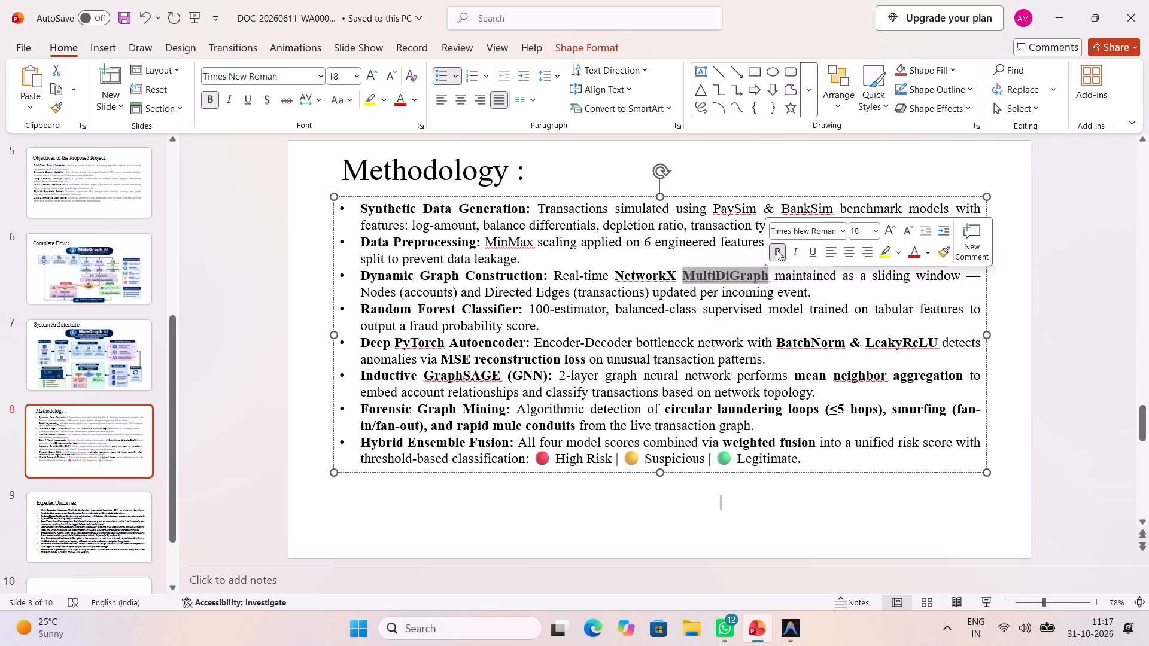
double_click(661, 279)
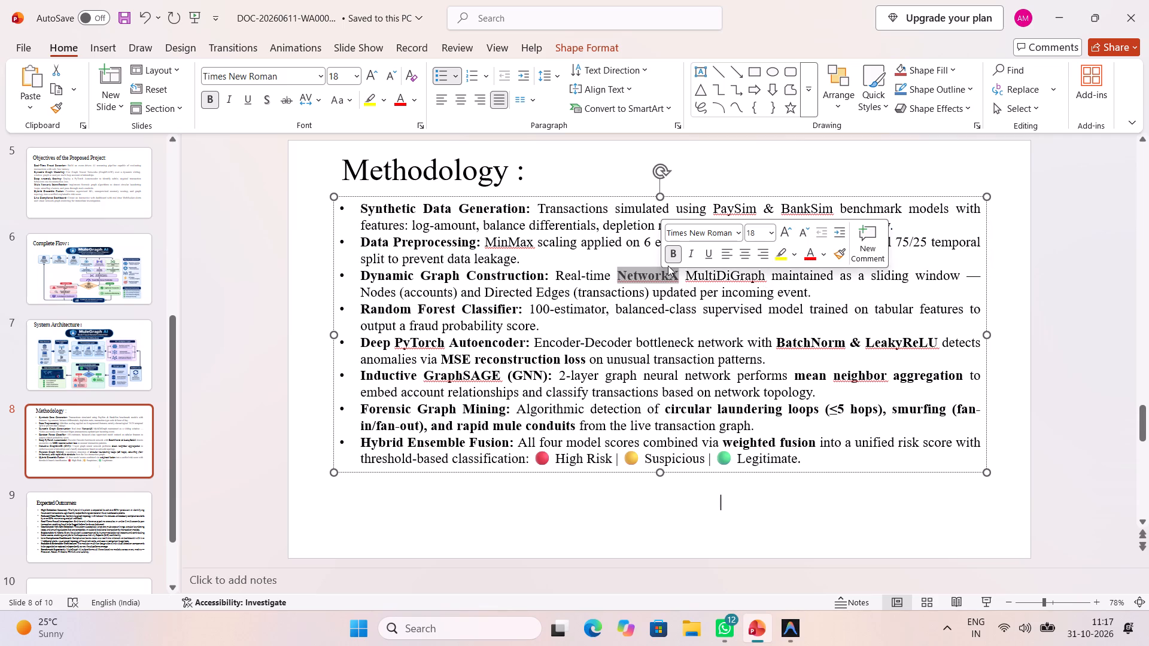
click(668, 254)
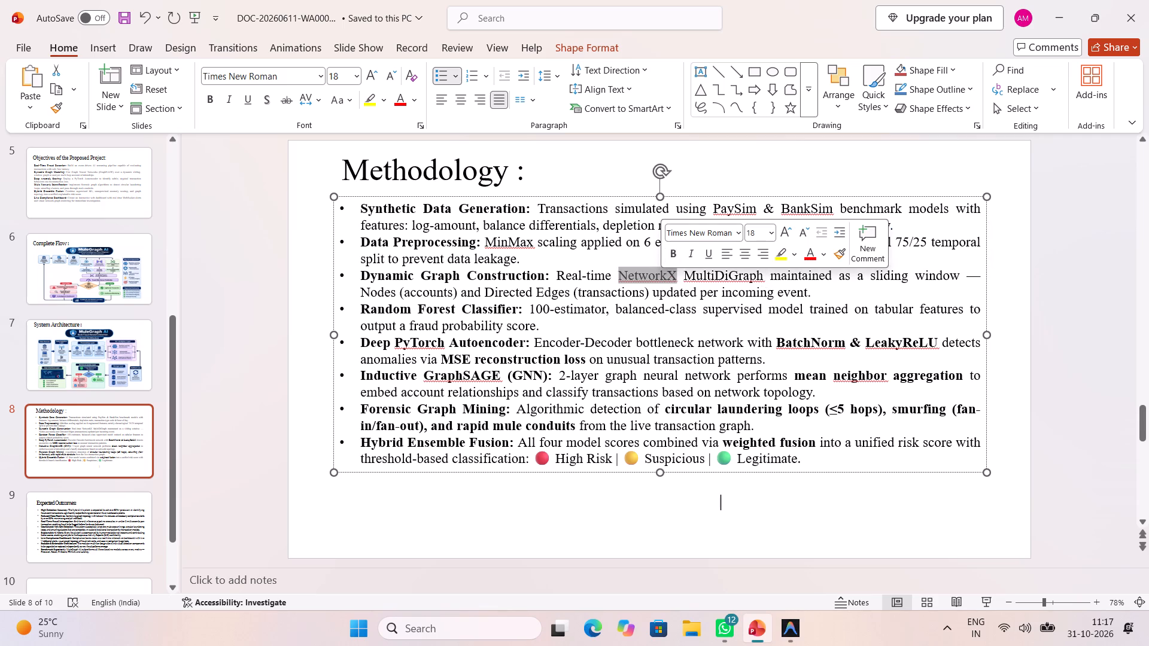
Remove the bold from "BatchNorm & LeakyReLU" in the Deep PyTorch Autoencoder bullet.
triple_click(812, 340)
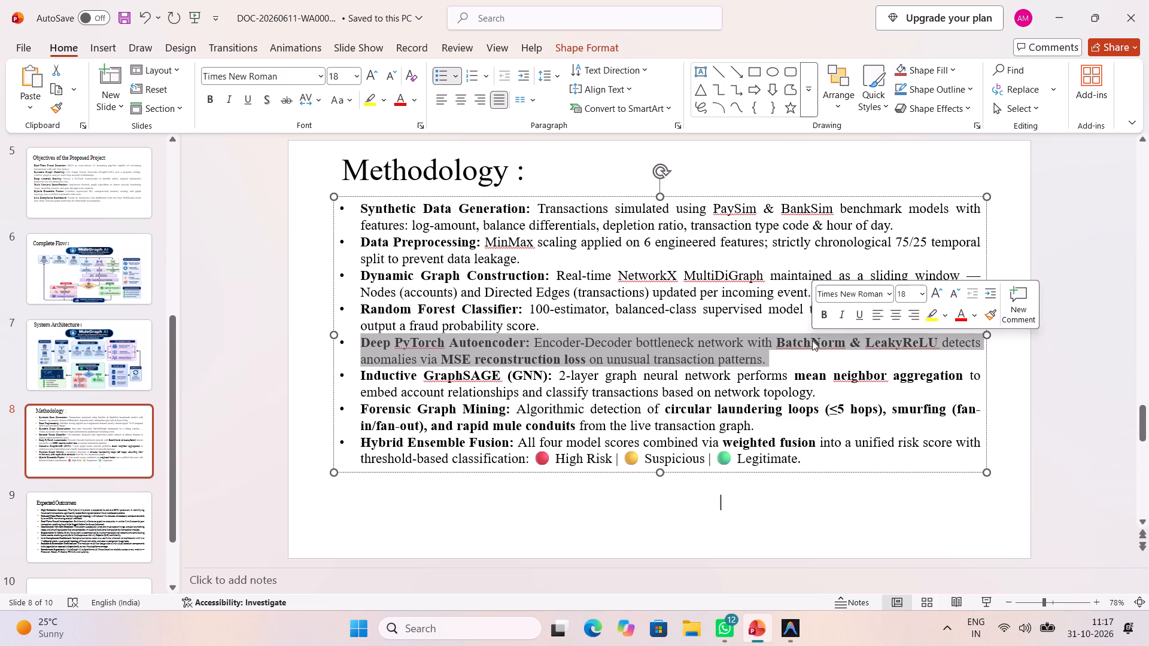
triple_click(828, 340)
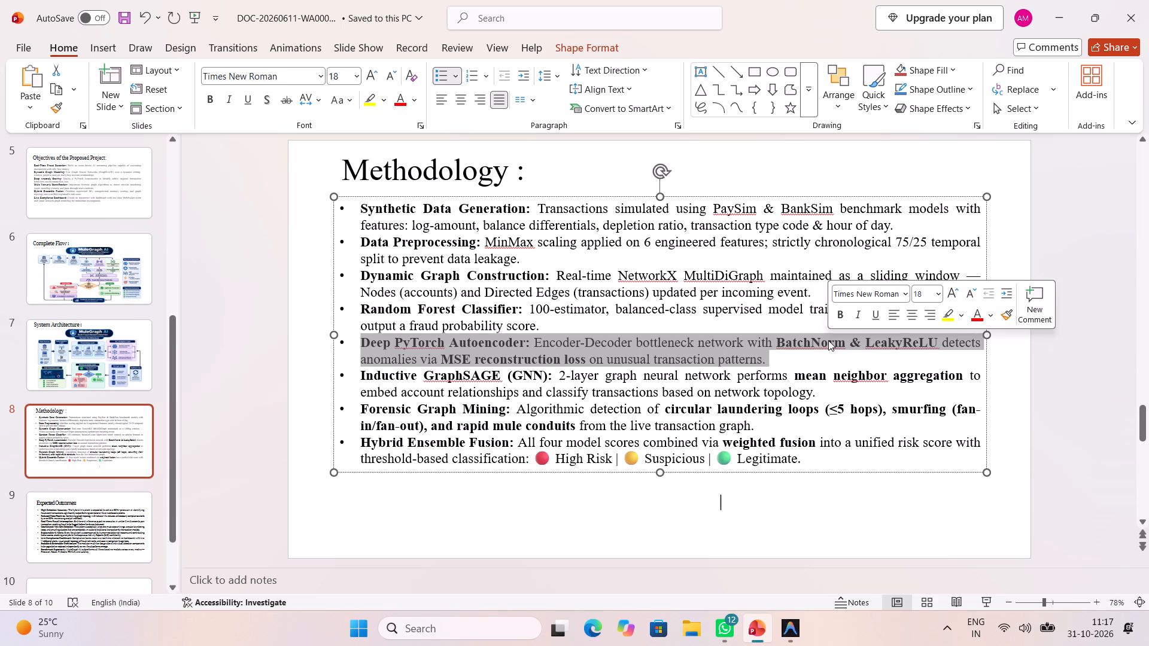
click(828, 340)
drag(774, 340, 917, 342)
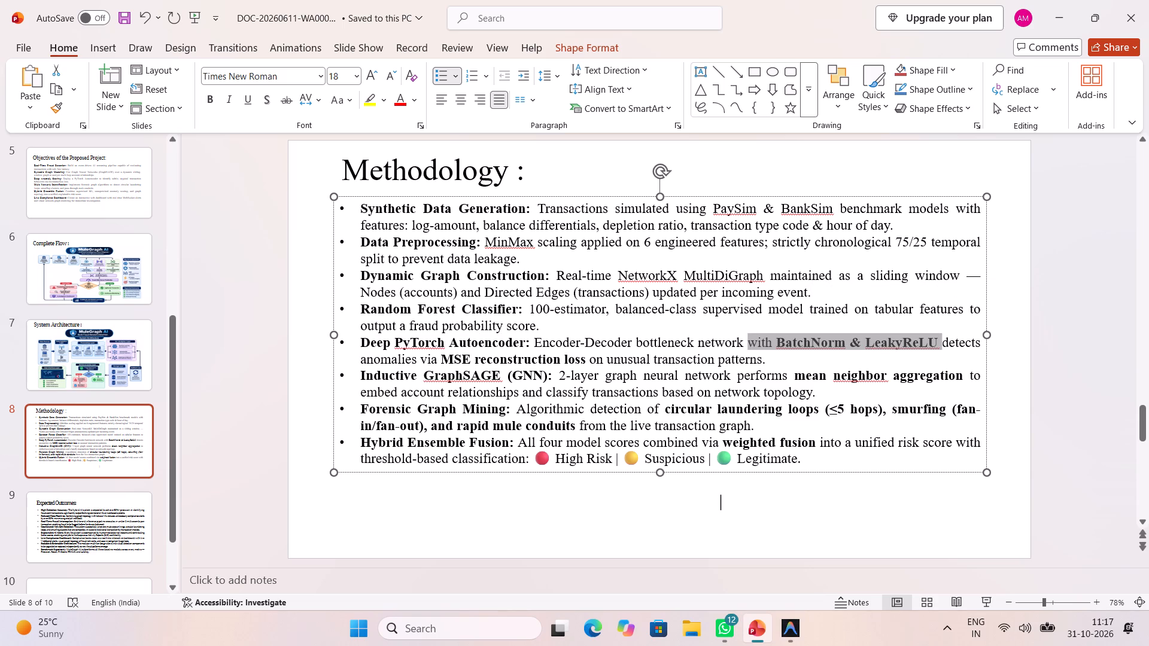
drag(917, 342, 917, 342)
click(917, 342)
click(934, 340)
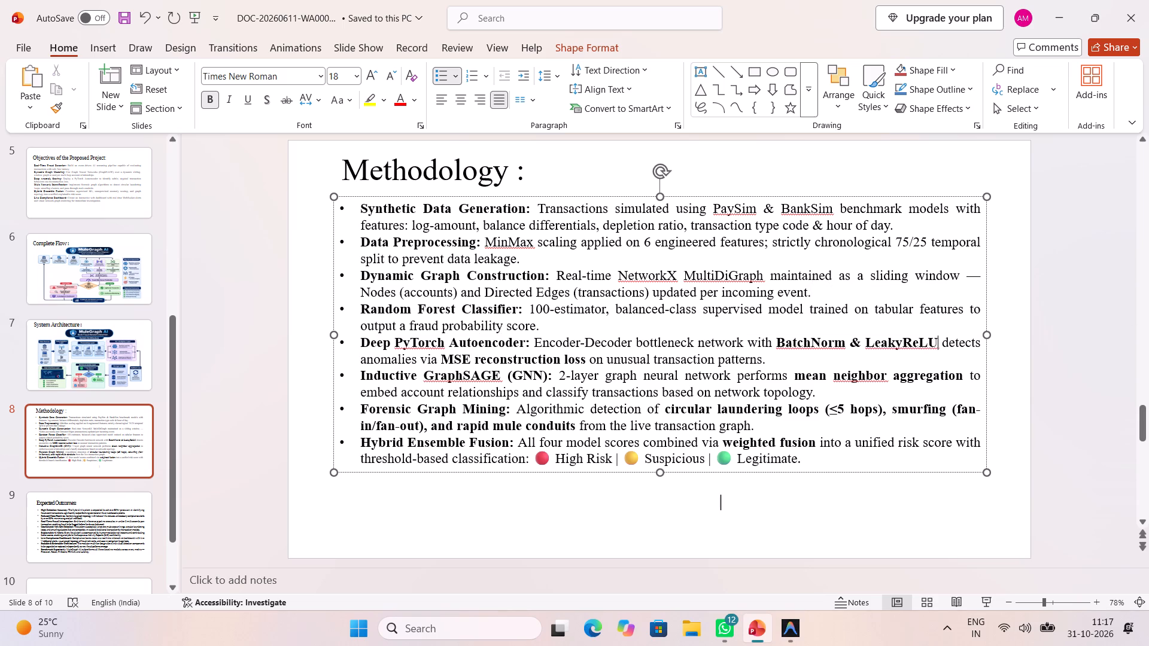
drag(934, 340, 794, 341)
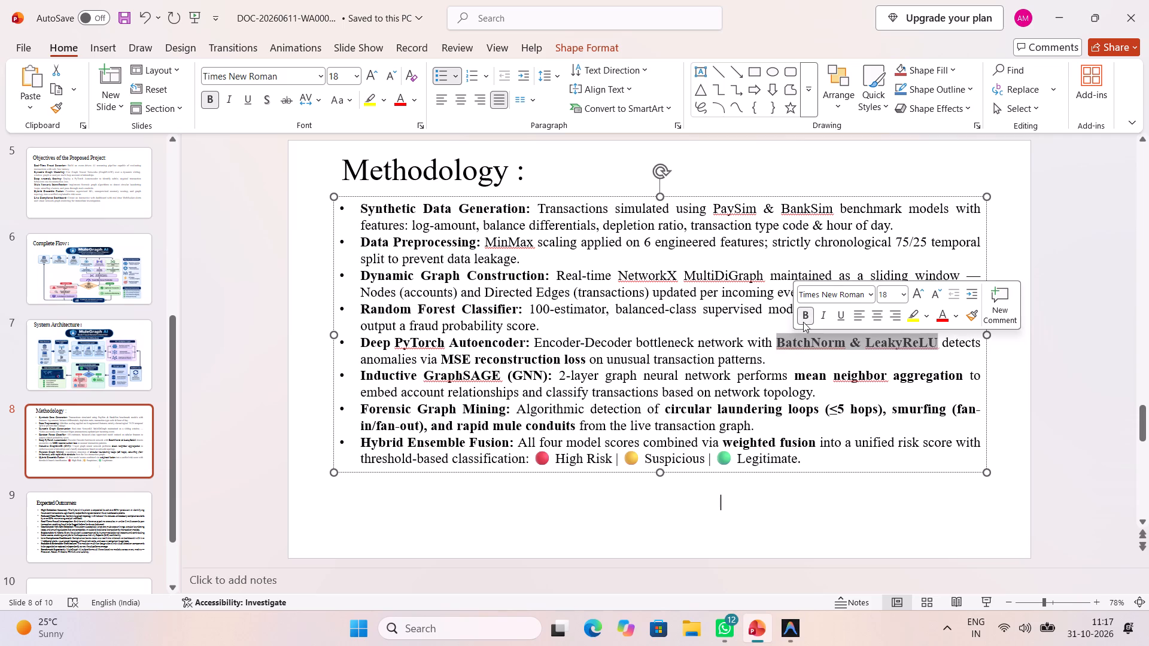
click(805, 321)
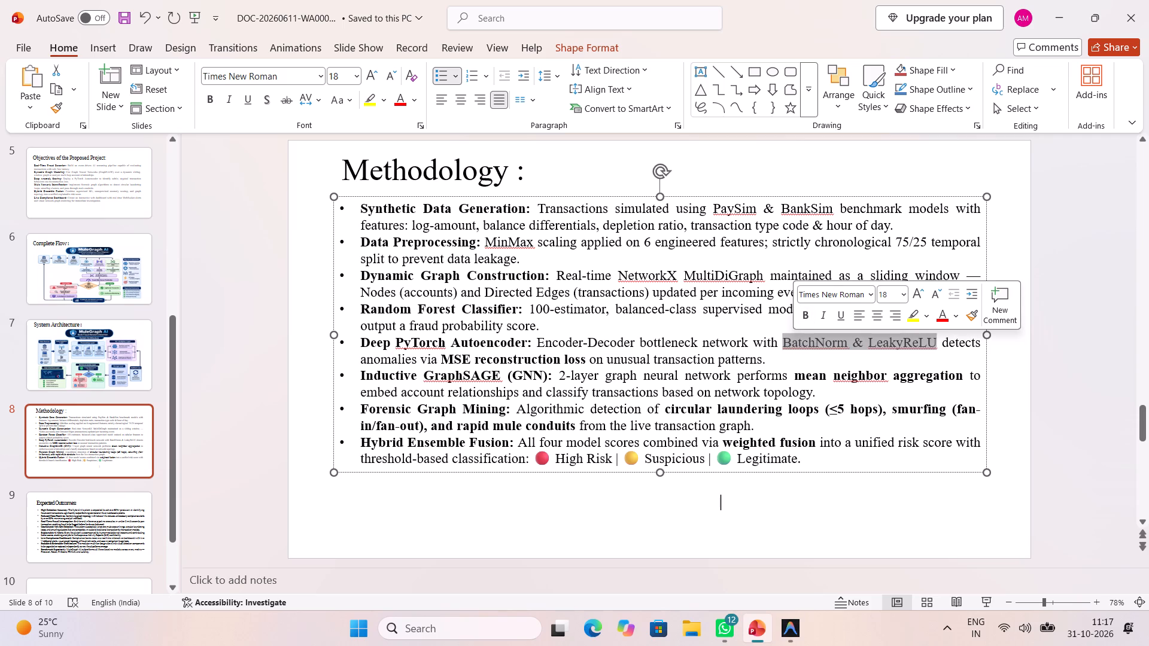
Remove the bold from "mean neighbor aggregation" in the Inductive GraphSAGE (GNN) bullet.
click(795, 373)
drag(795, 373, 844, 367)
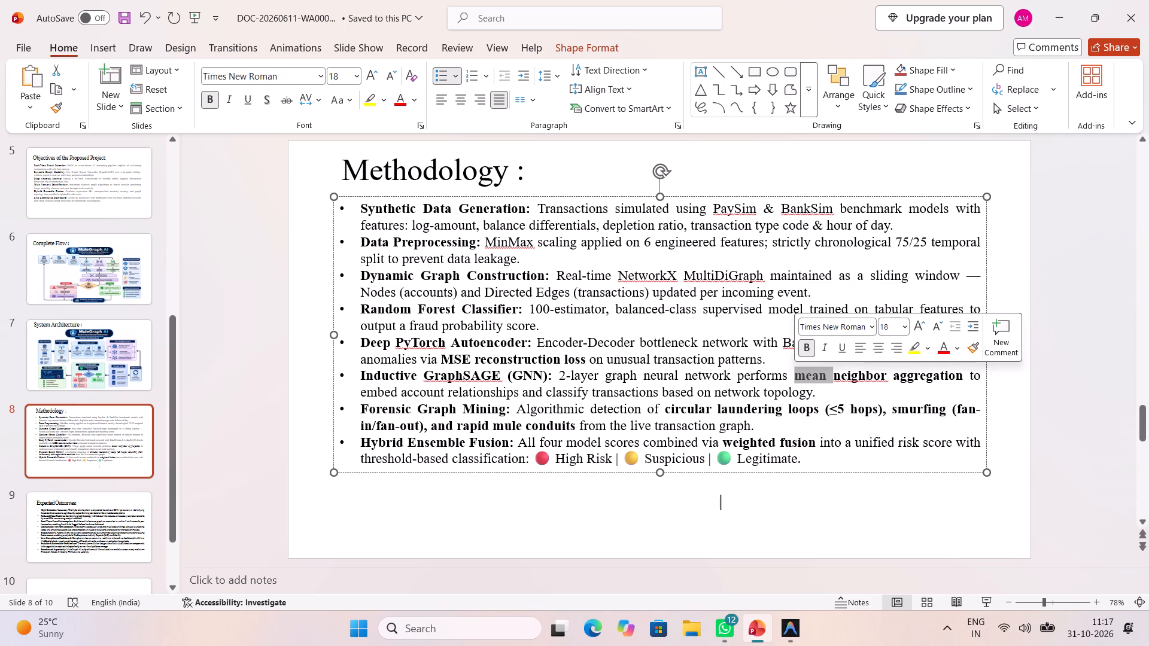
drag(844, 367, 966, 379)
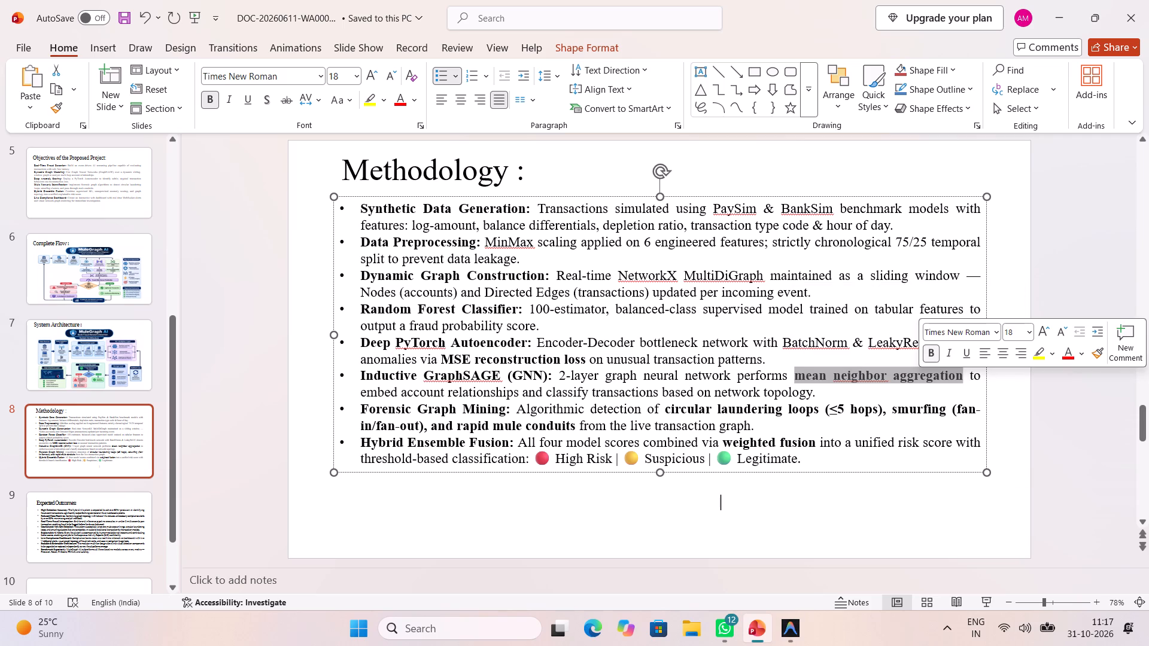
click(934, 353)
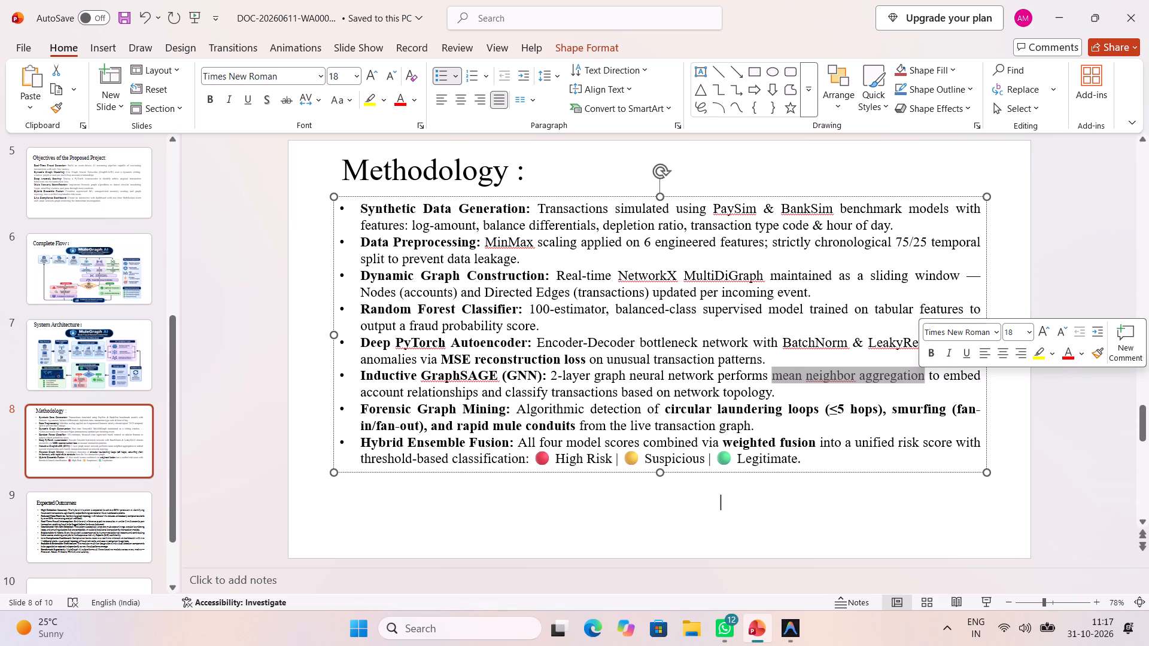
Remove the bold from "circular laundering loops (≤5 hops), smurfing (fan-in/fan-out), and rapid mule conduits" in the Forensic Graph Mining bullet.
drag(667, 409, 794, 408)
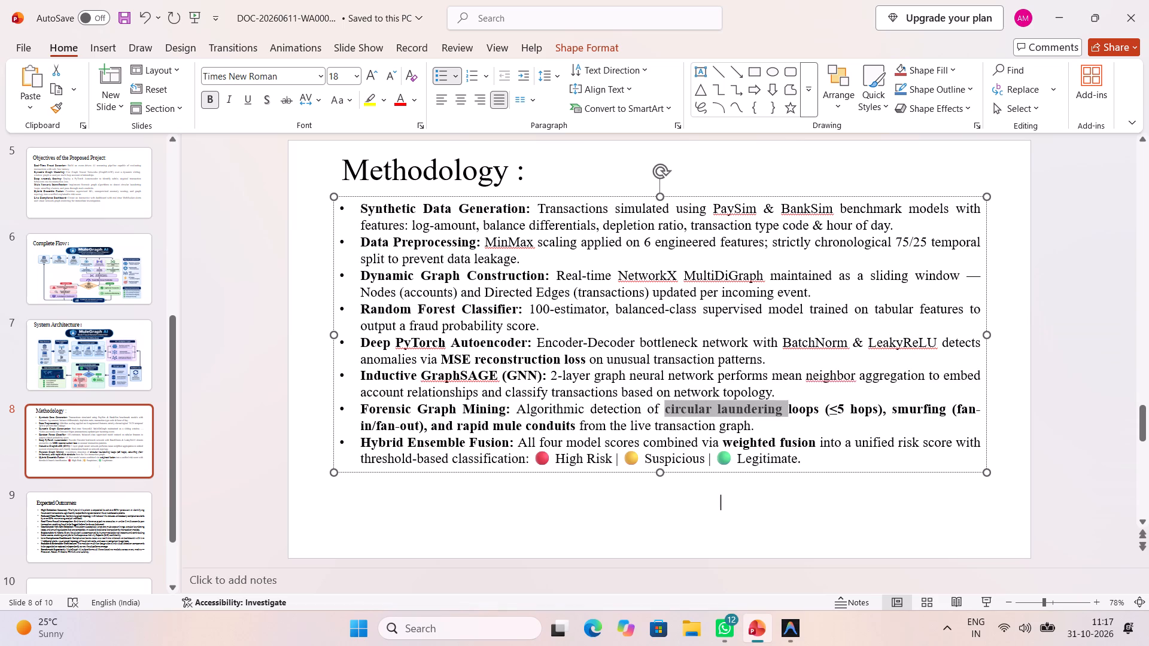
drag(794, 408, 600, 458)
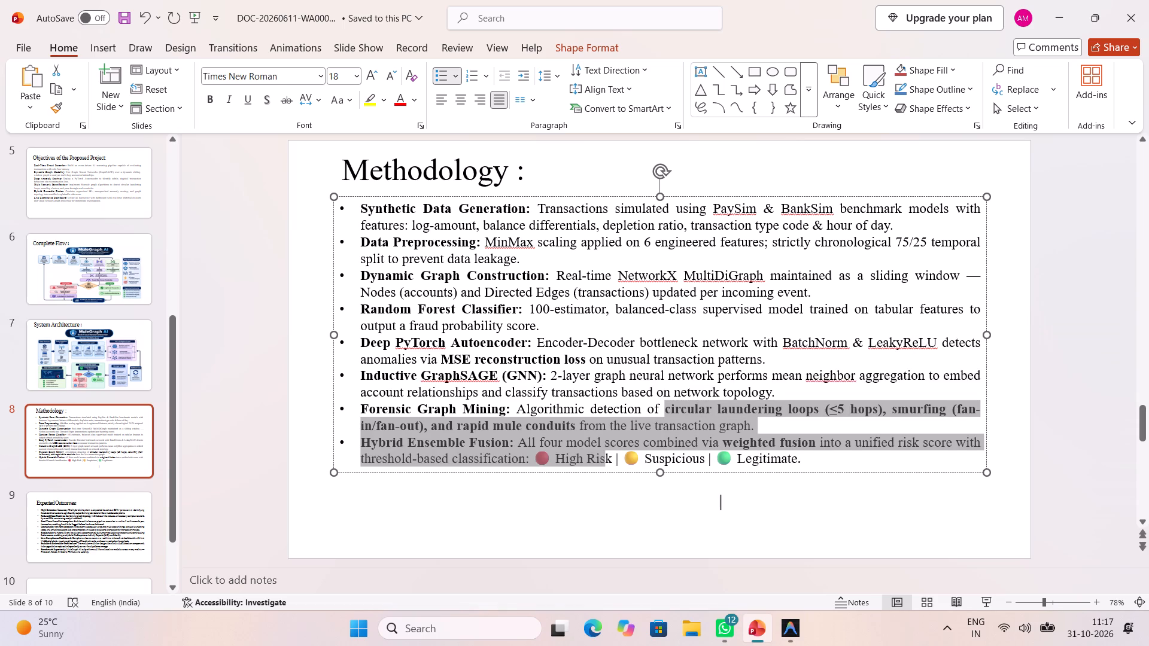
drag(600, 458, 576, 428)
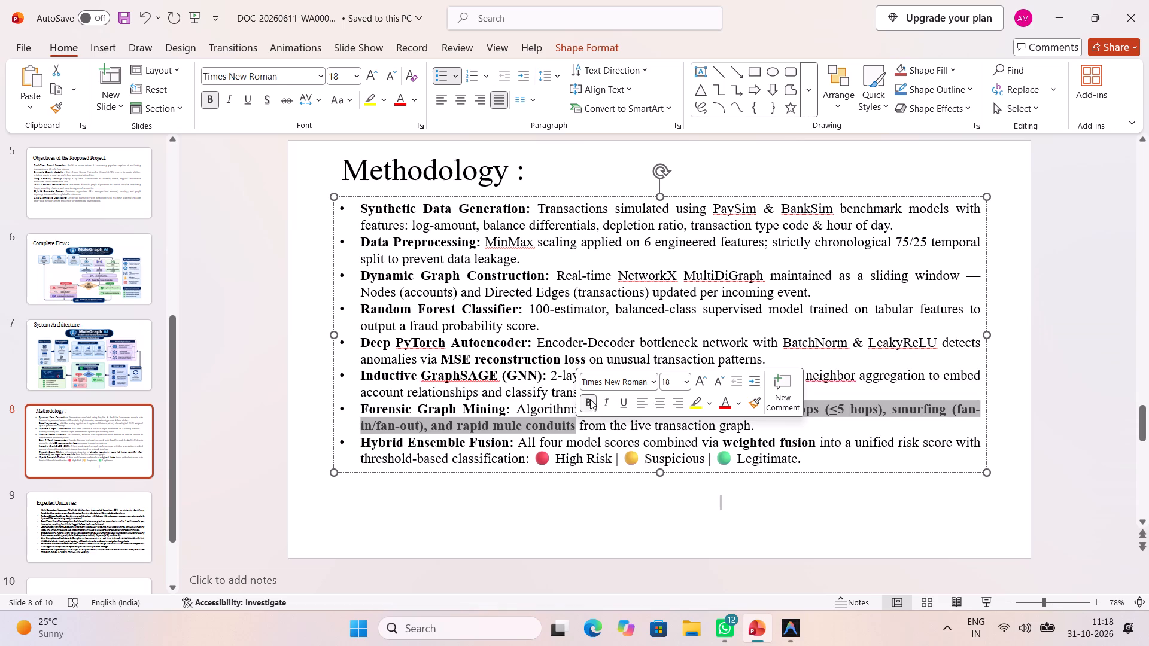
click(586, 401)
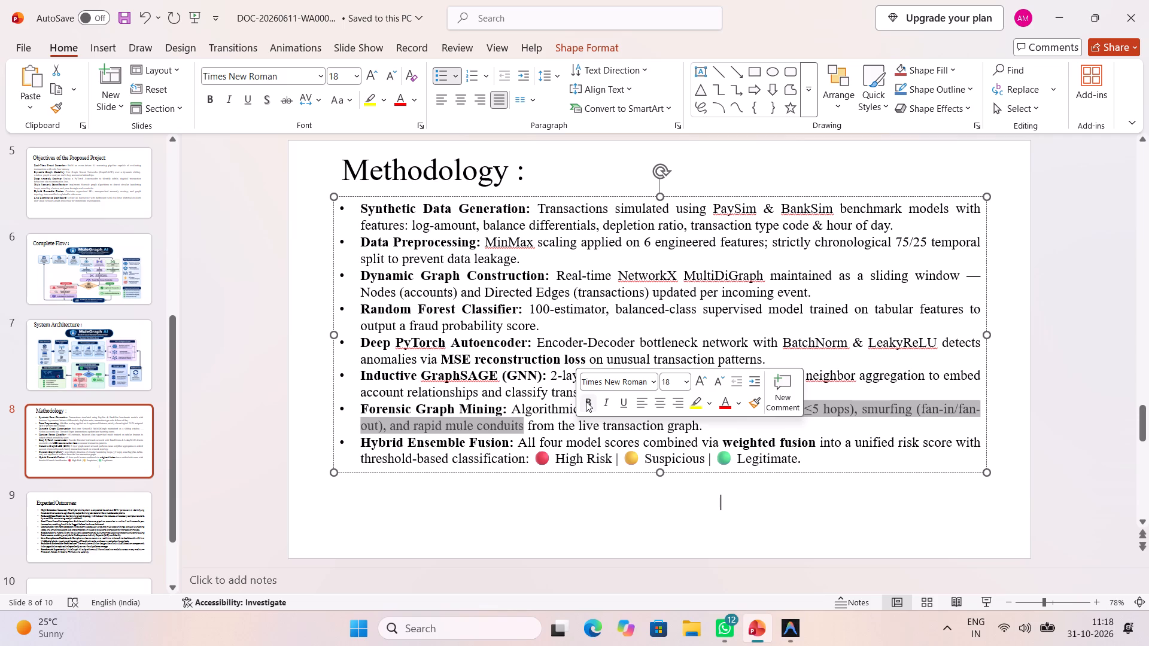
Remove the bold from "weighted fusion" in the Hybrid Ensemble Fusion bullet.
click(726, 441)
drag(726, 441, 803, 441)
click(814, 421)
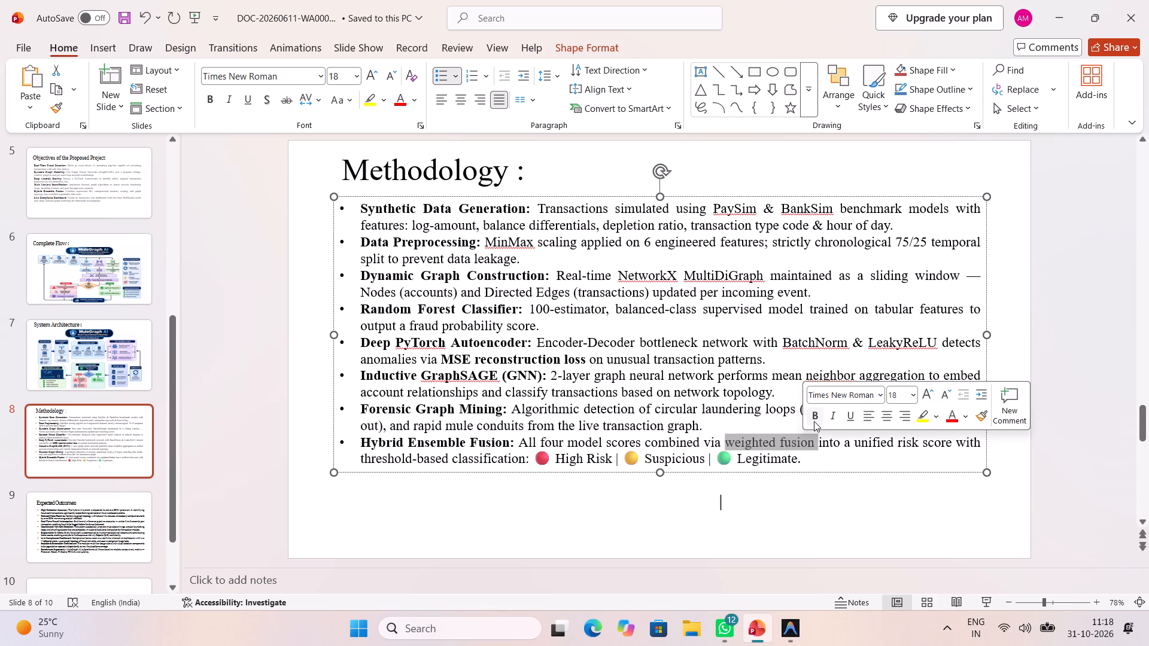
click(747, 422)
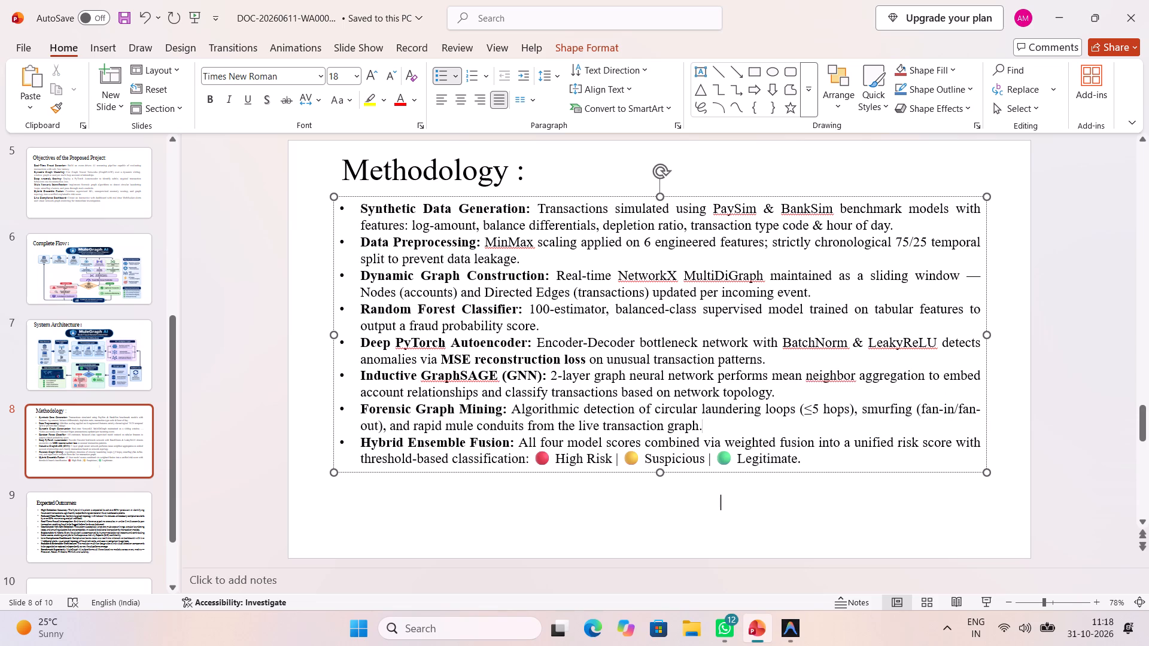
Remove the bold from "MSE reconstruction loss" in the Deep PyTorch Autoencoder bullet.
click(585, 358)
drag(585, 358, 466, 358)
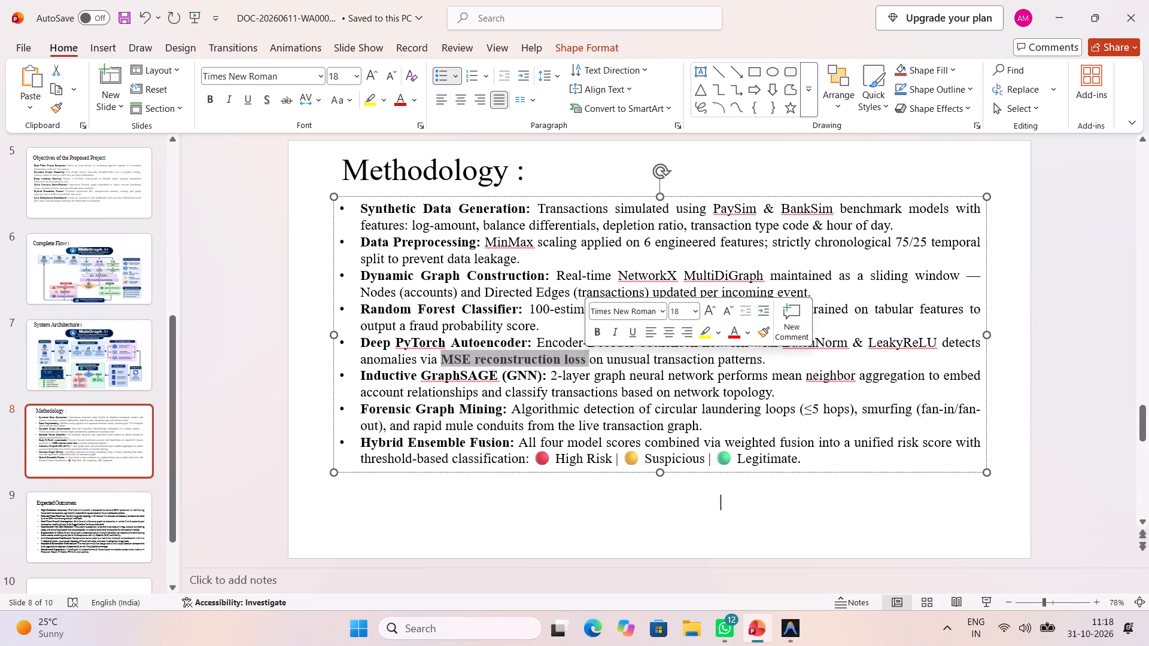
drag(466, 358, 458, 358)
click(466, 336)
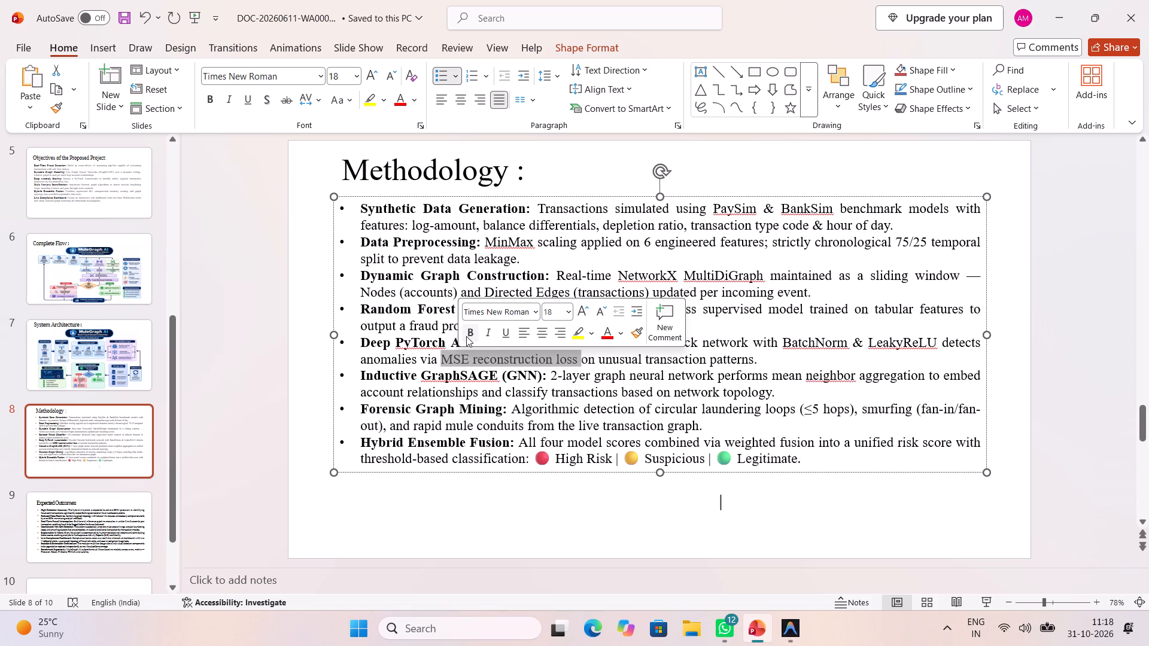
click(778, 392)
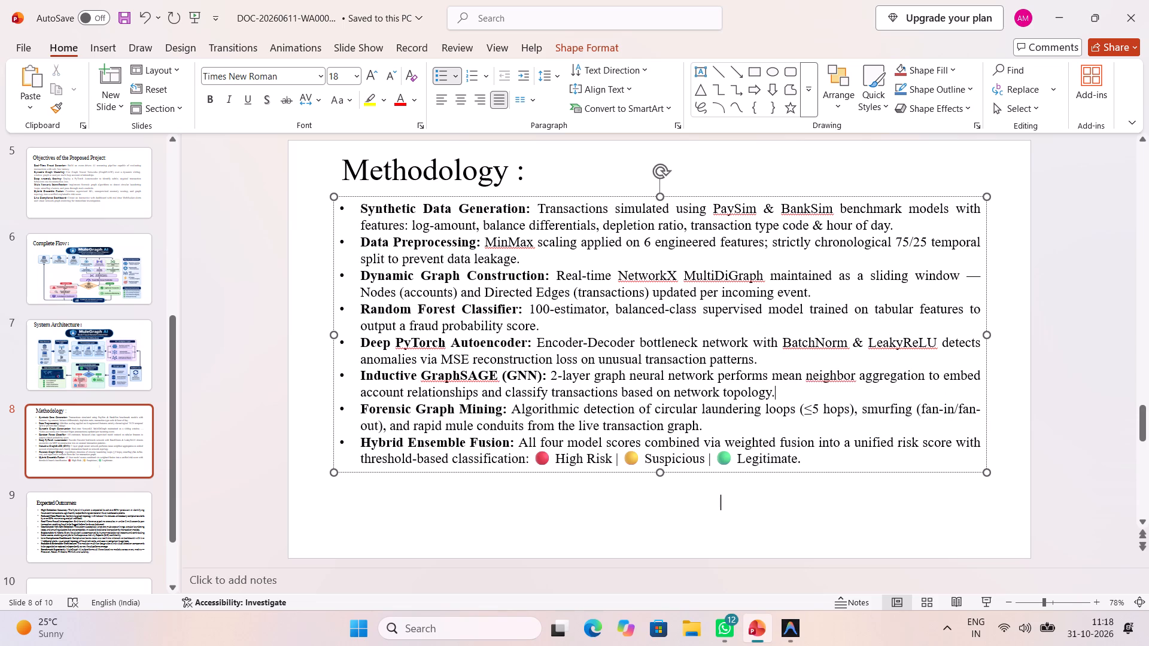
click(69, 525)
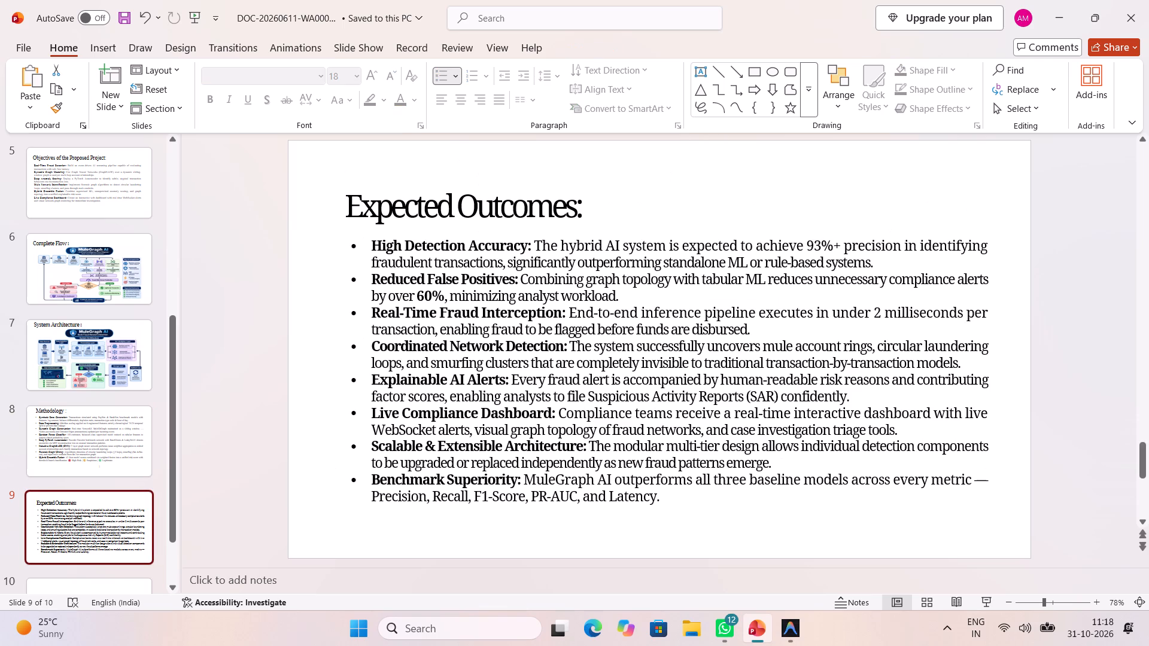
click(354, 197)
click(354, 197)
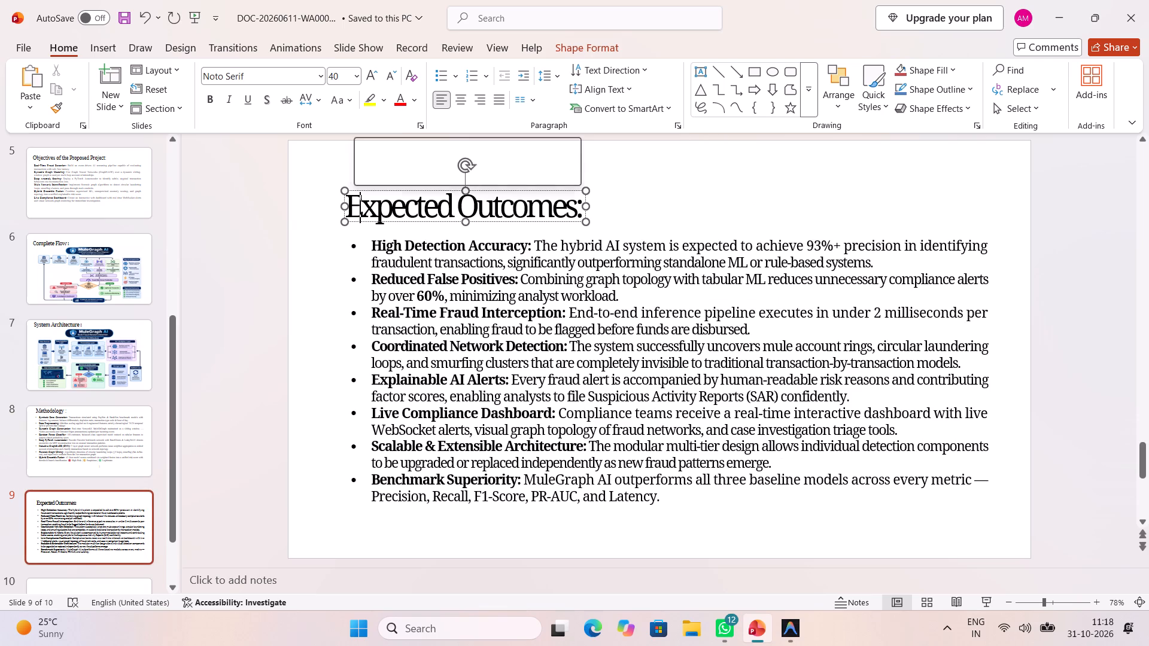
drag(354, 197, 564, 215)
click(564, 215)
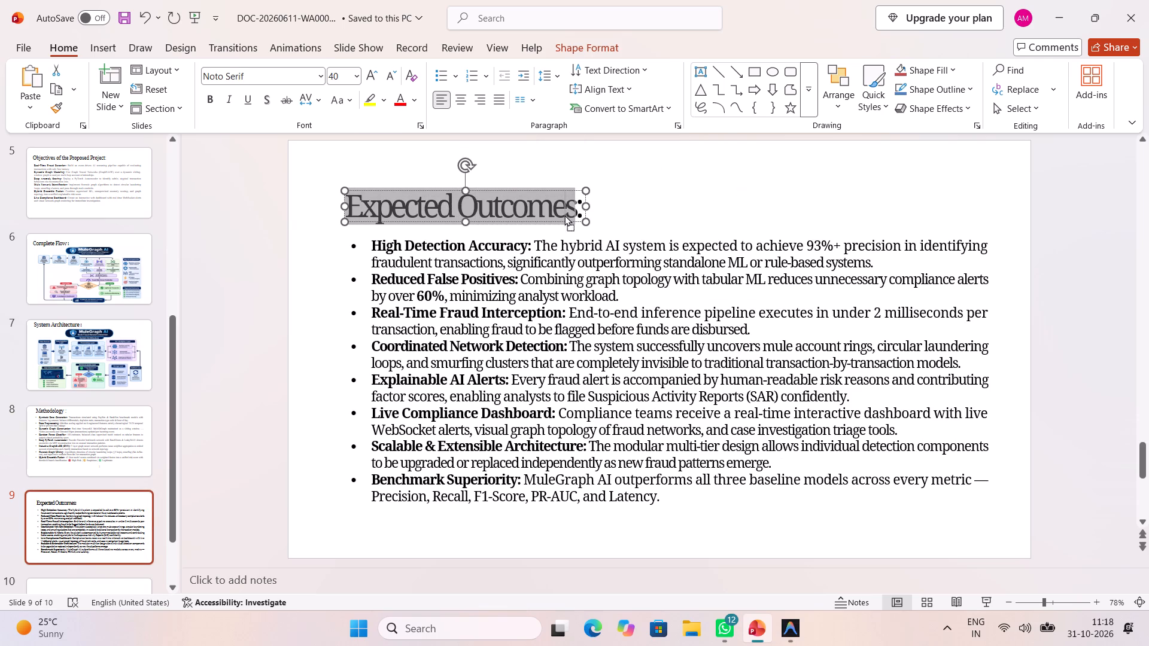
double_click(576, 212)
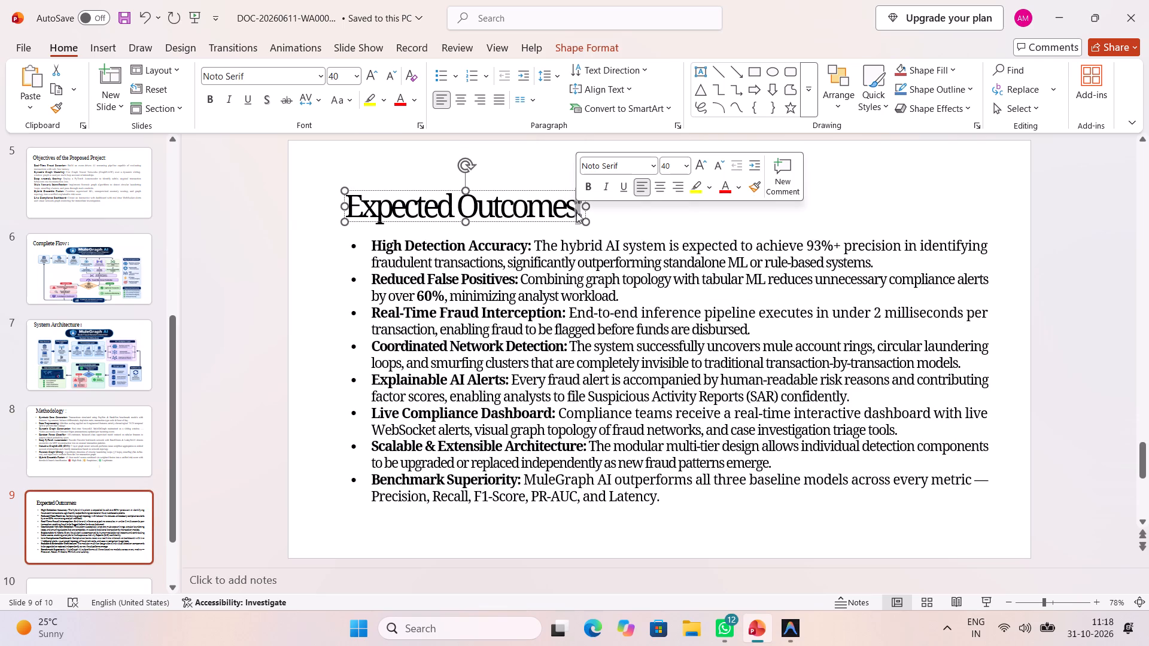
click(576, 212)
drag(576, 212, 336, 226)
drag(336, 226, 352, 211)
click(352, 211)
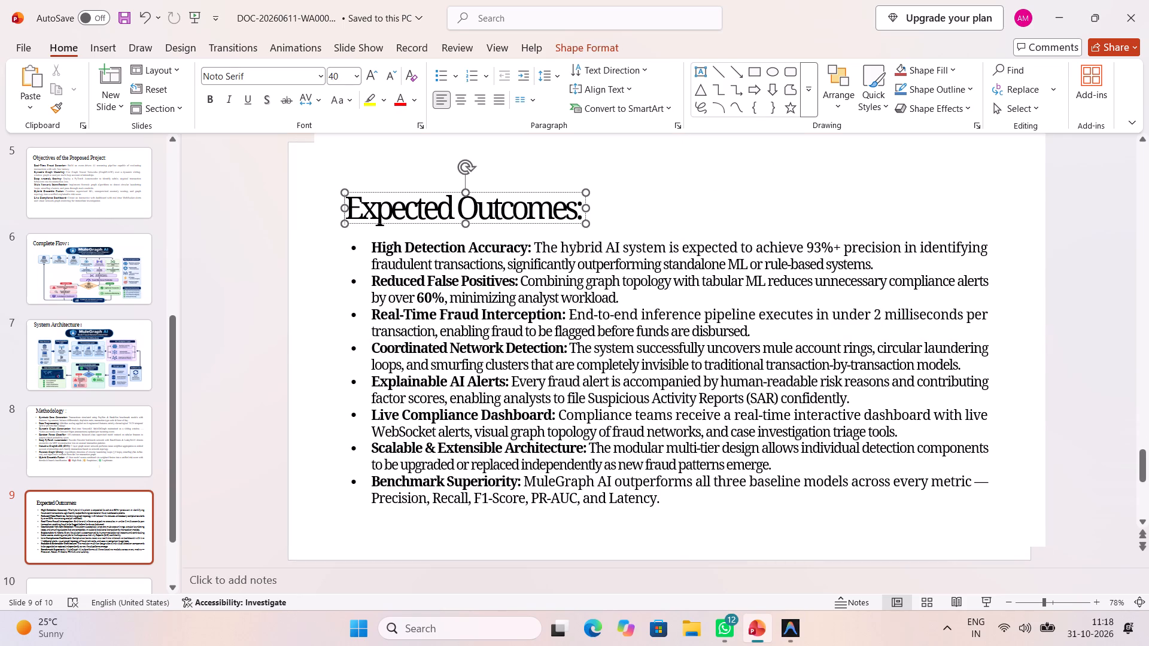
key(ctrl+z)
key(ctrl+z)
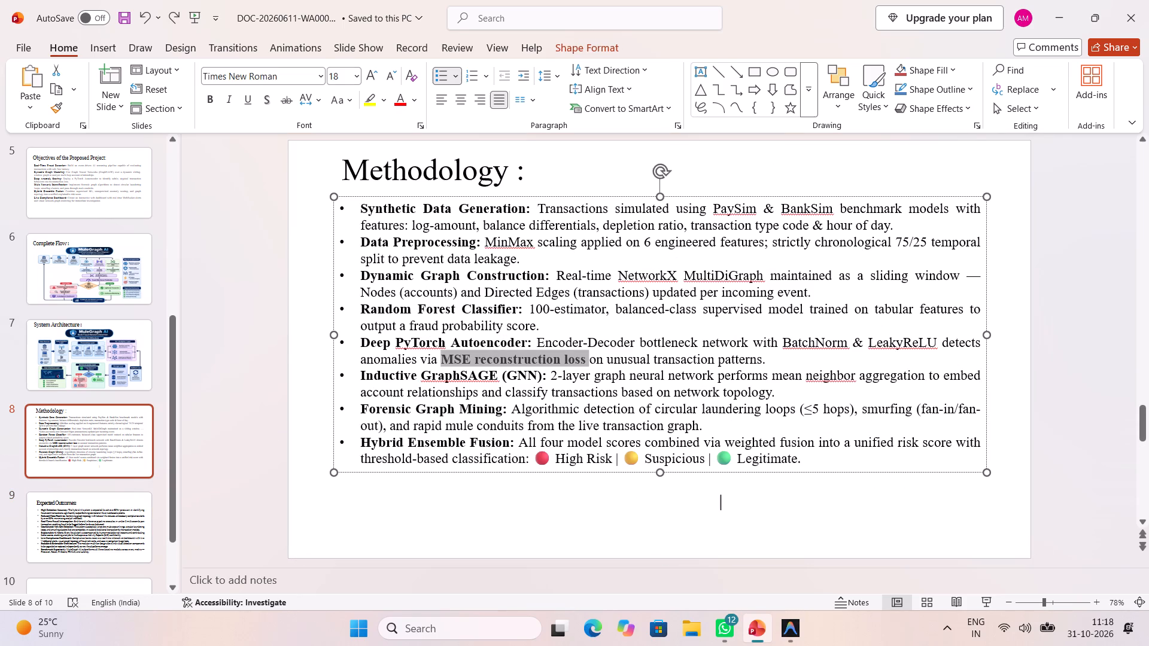
Remove the bold from "MSE reconstruction loss" in slide 8's Deep PyTorch Autoencoder bullet.
click(582, 354)
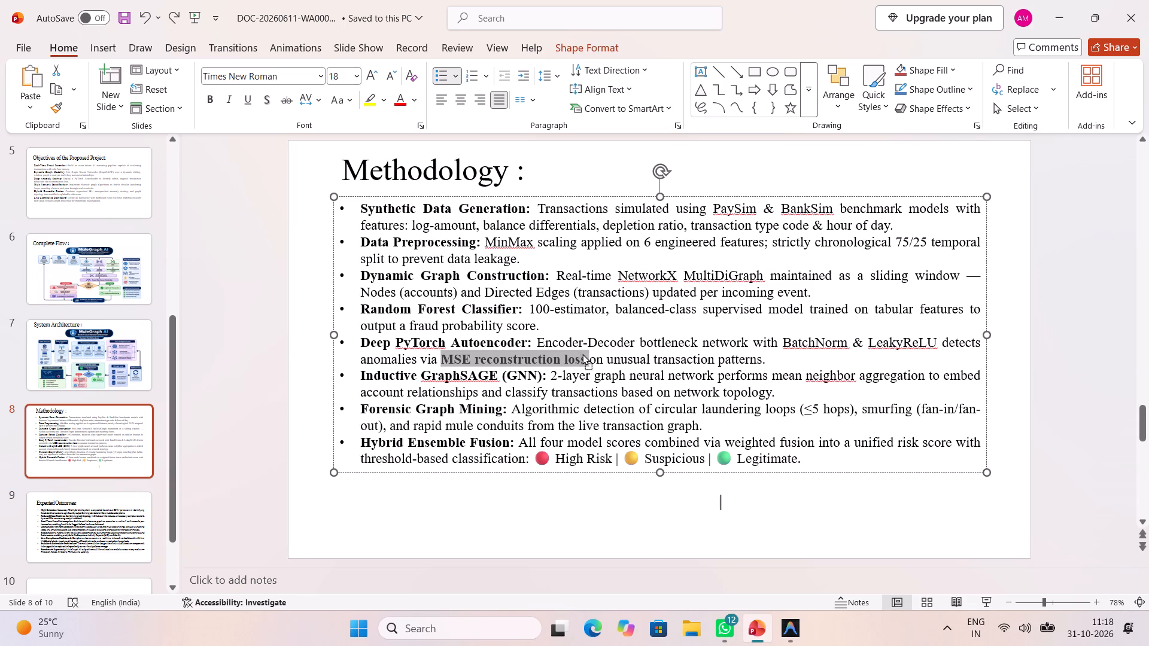
click(585, 361)
drag(585, 361, 463, 362)
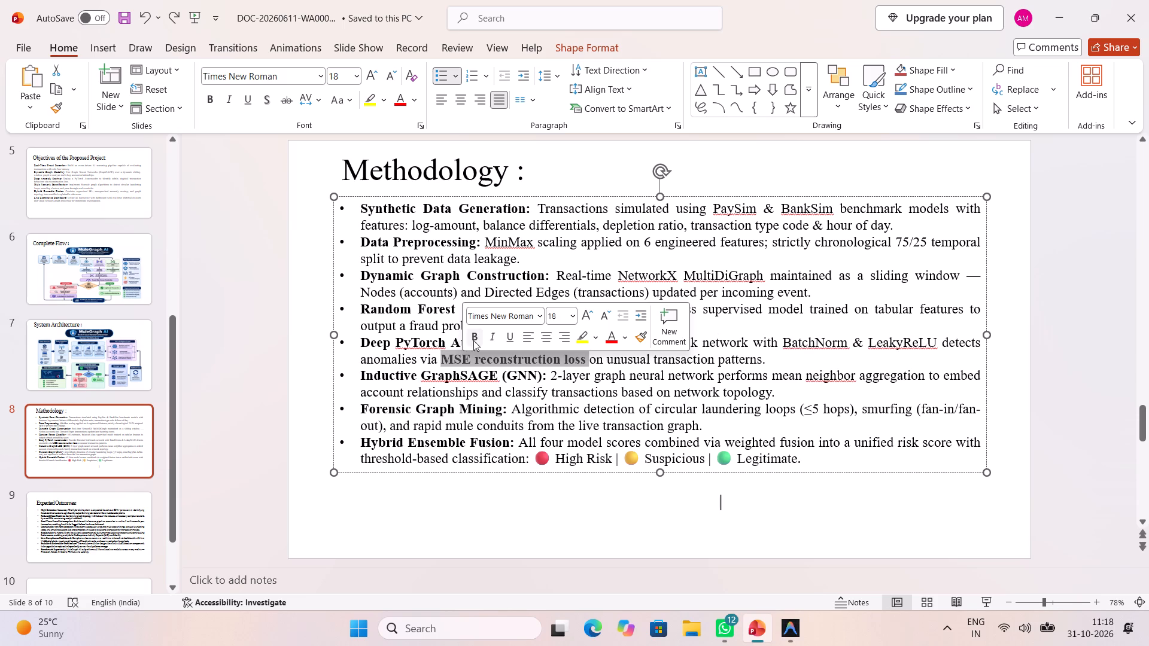
click(475, 337)
Set slide 9's "Expected Outcomes:" title to Times New Roman with Normal character spacing.
click(124, 498)
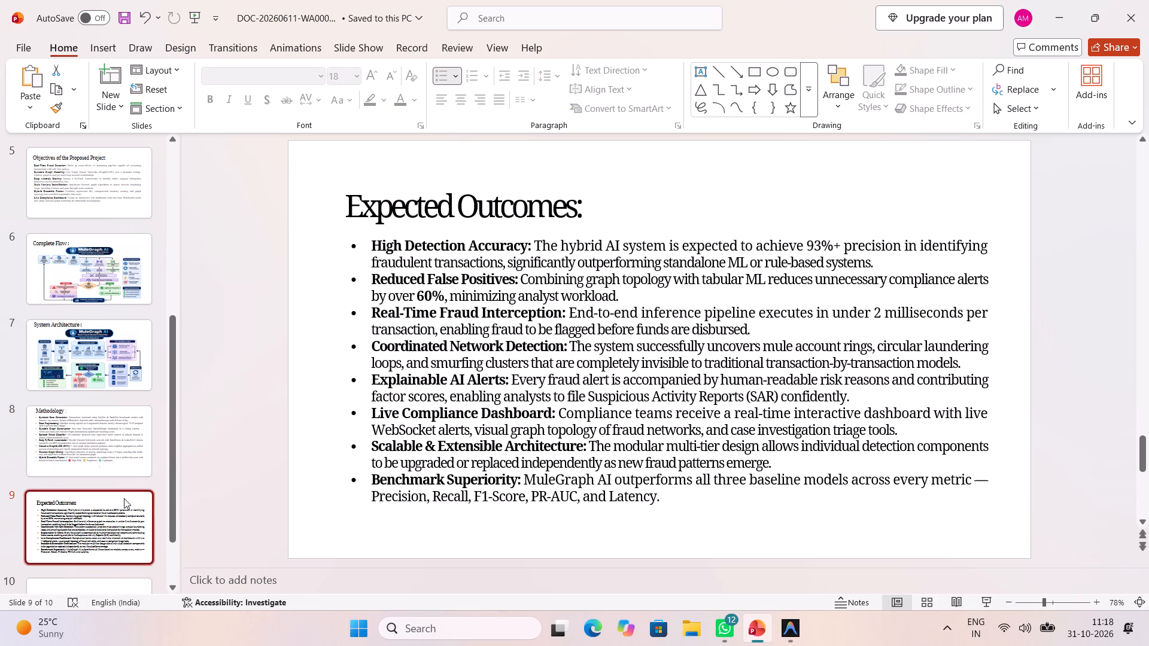
click(579, 209)
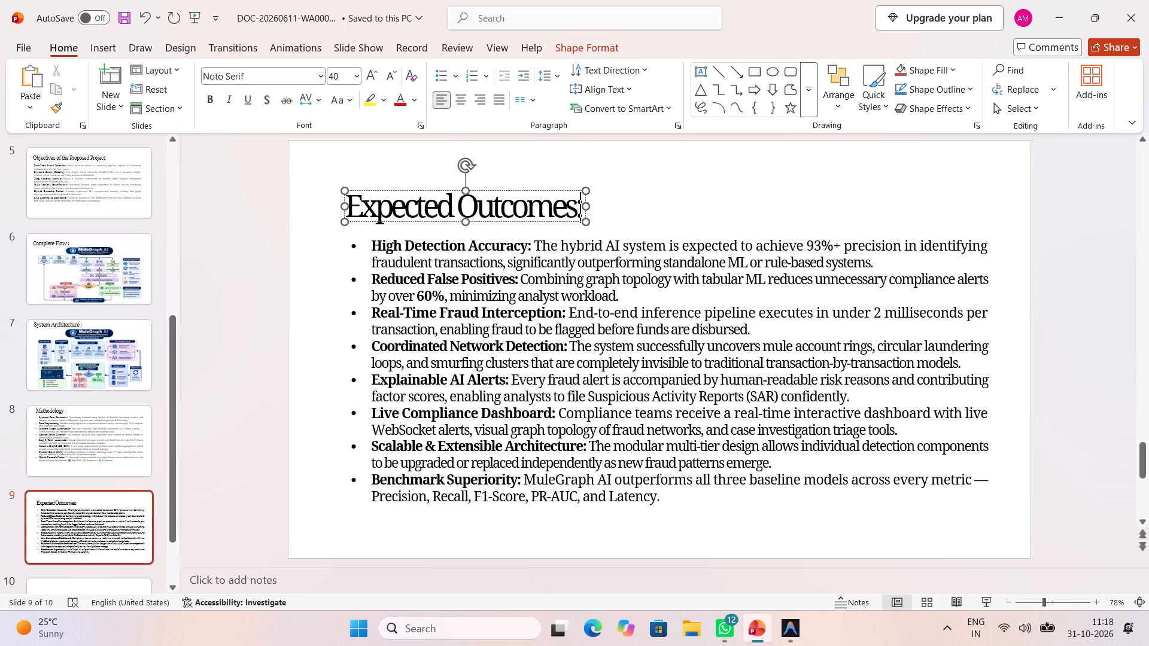
click(579, 209)
drag(579, 209, 382, 216)
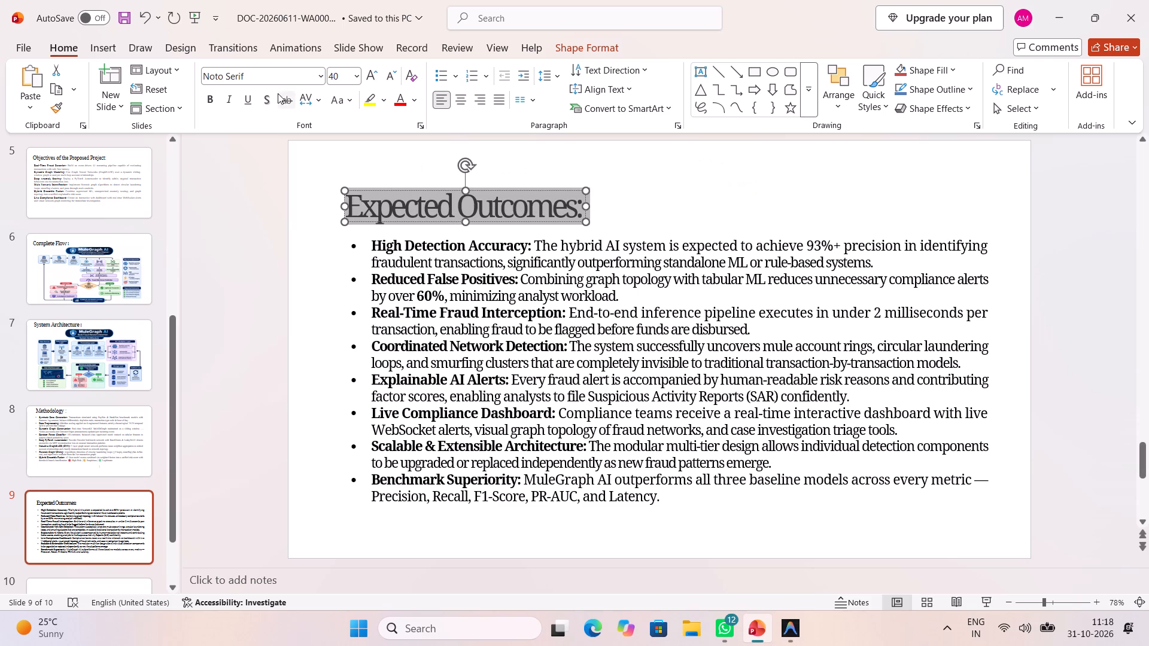
click(235, 75)
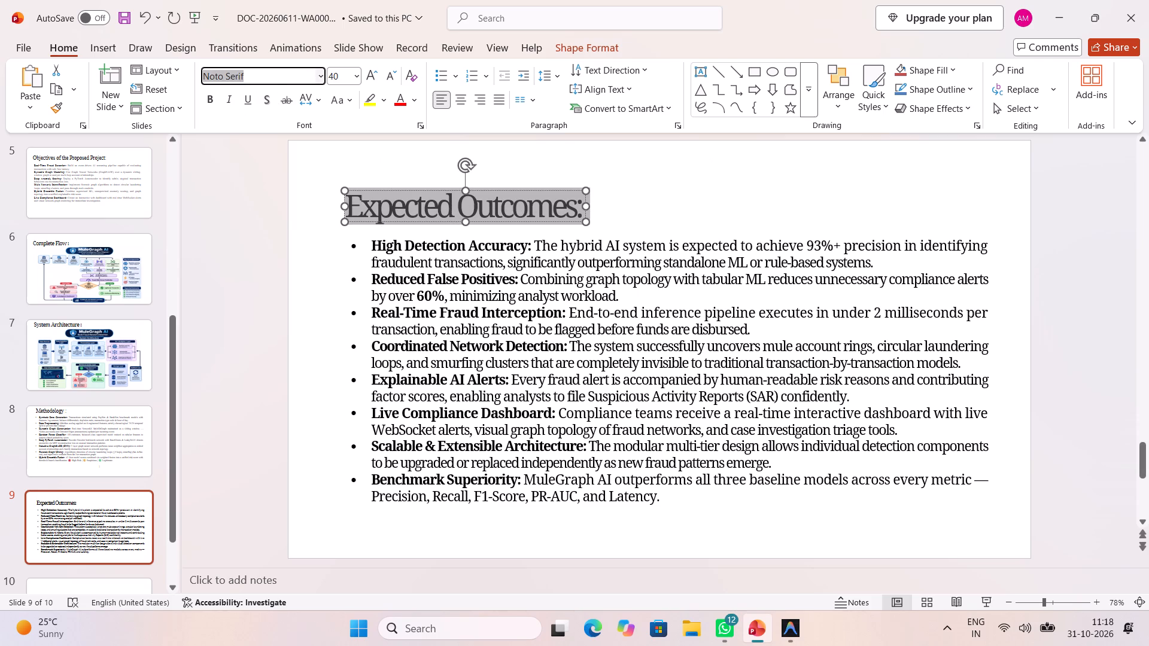
text(tim)
key(Return)
click(313, 98)
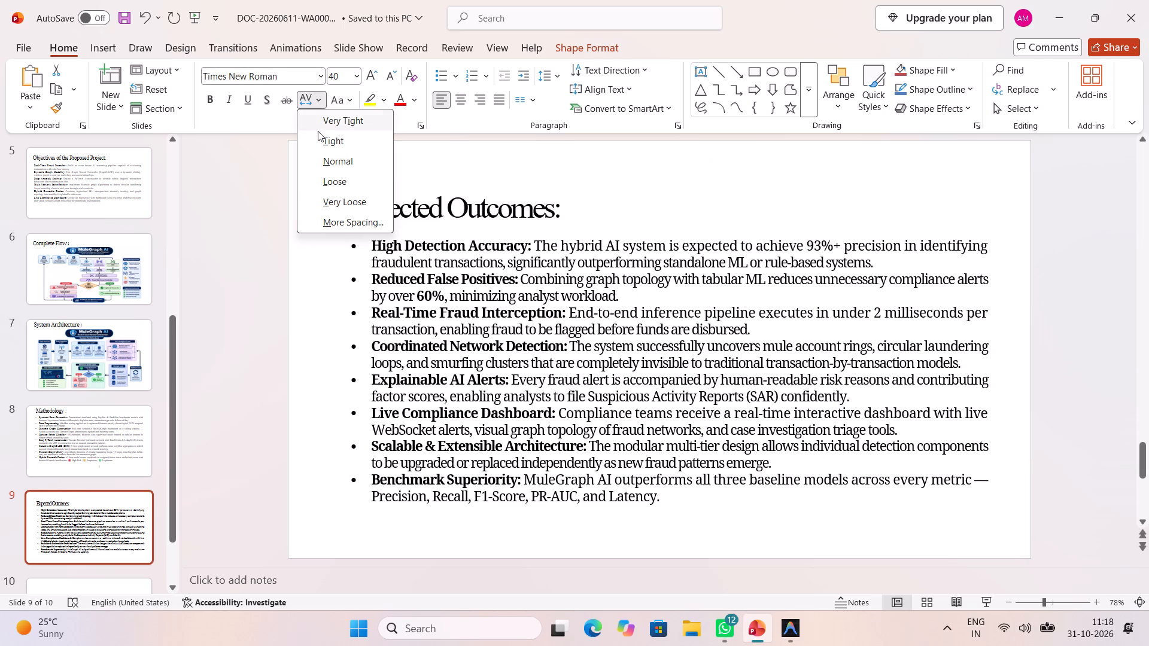
click(326, 161)
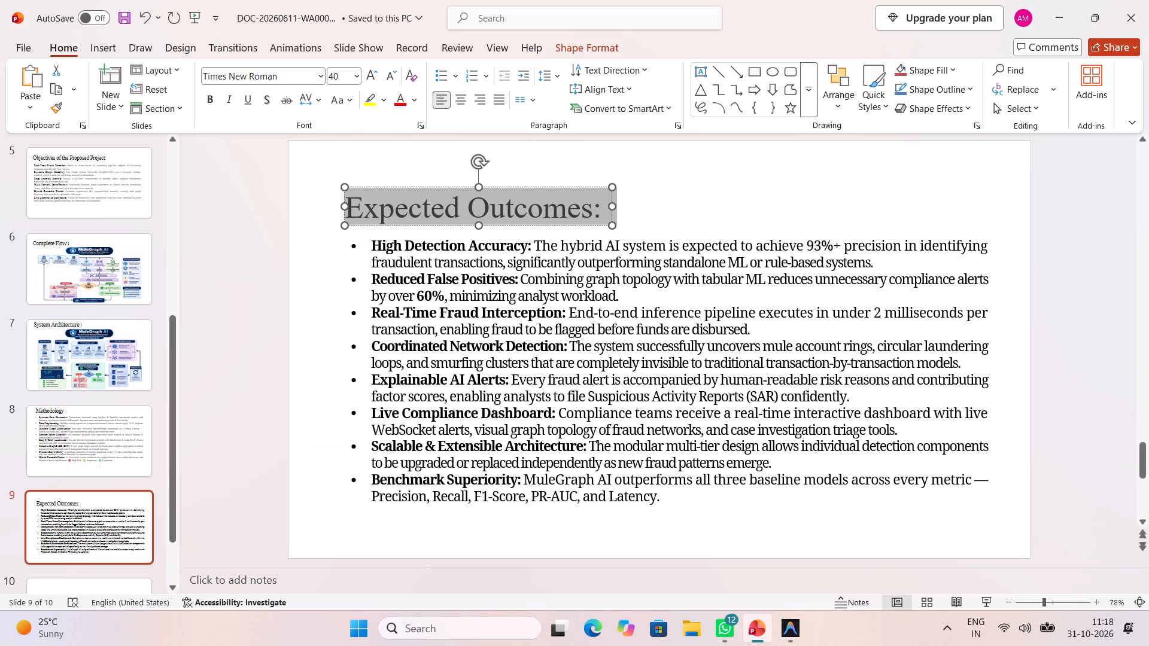
Delete both text lines of the High Detection Accuracy bullet on slide 9.
double_click(598, 246)
key(BackSpace)
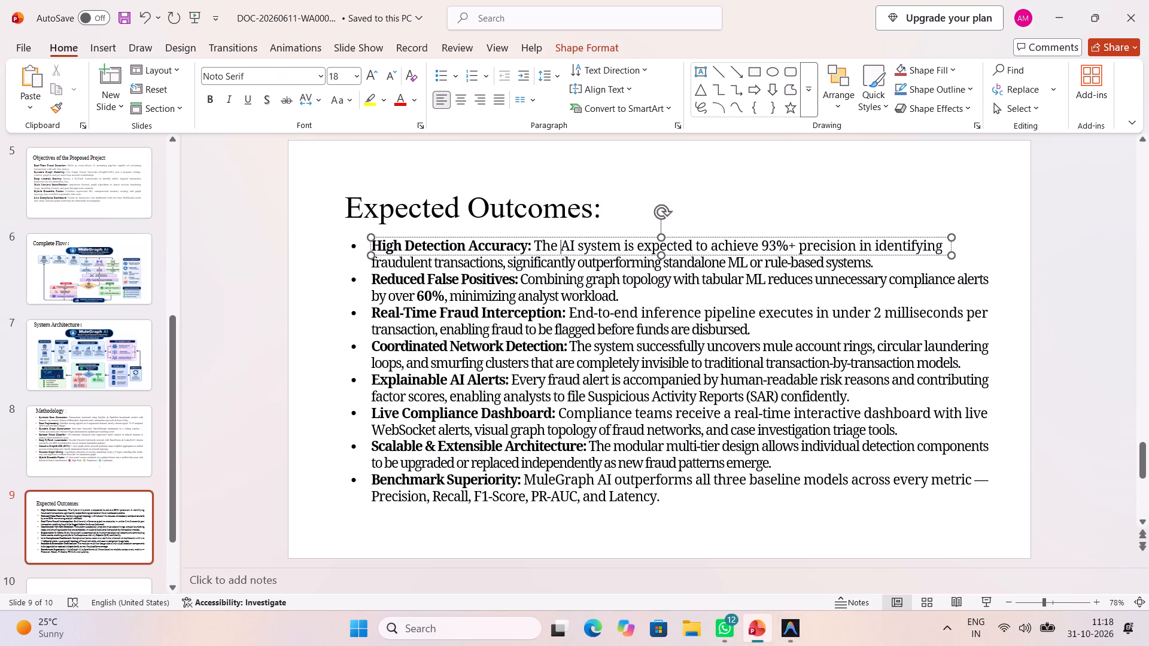
triple_click(598, 246)
key(BackSpace)
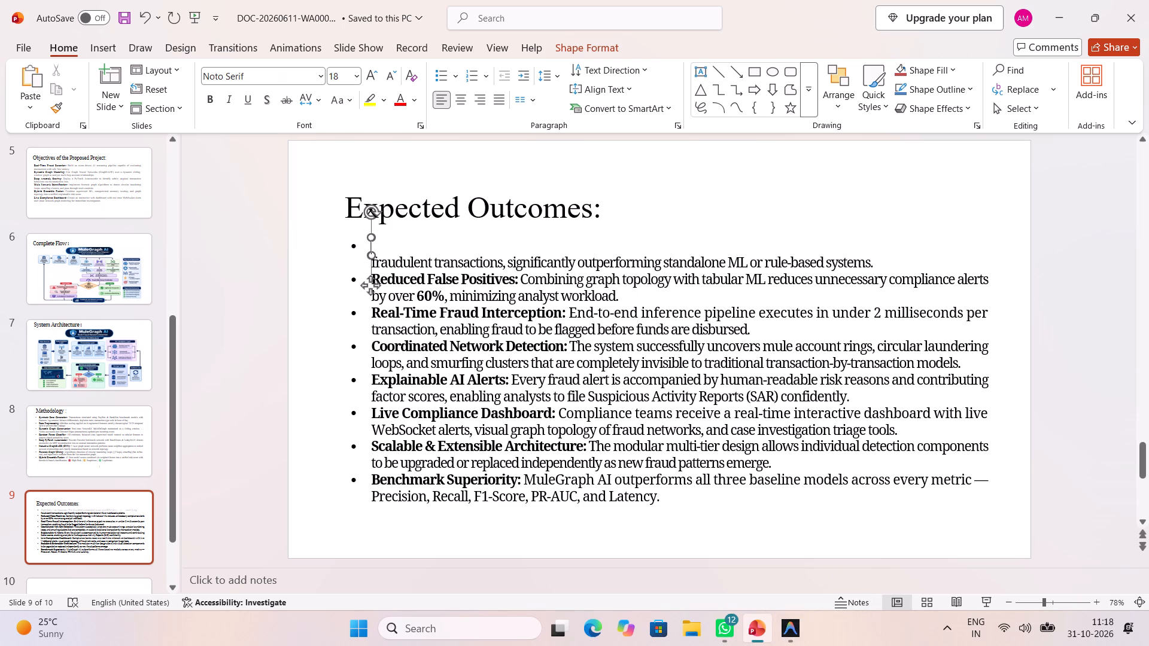
triple_click(612, 260)
key(BackSpace)
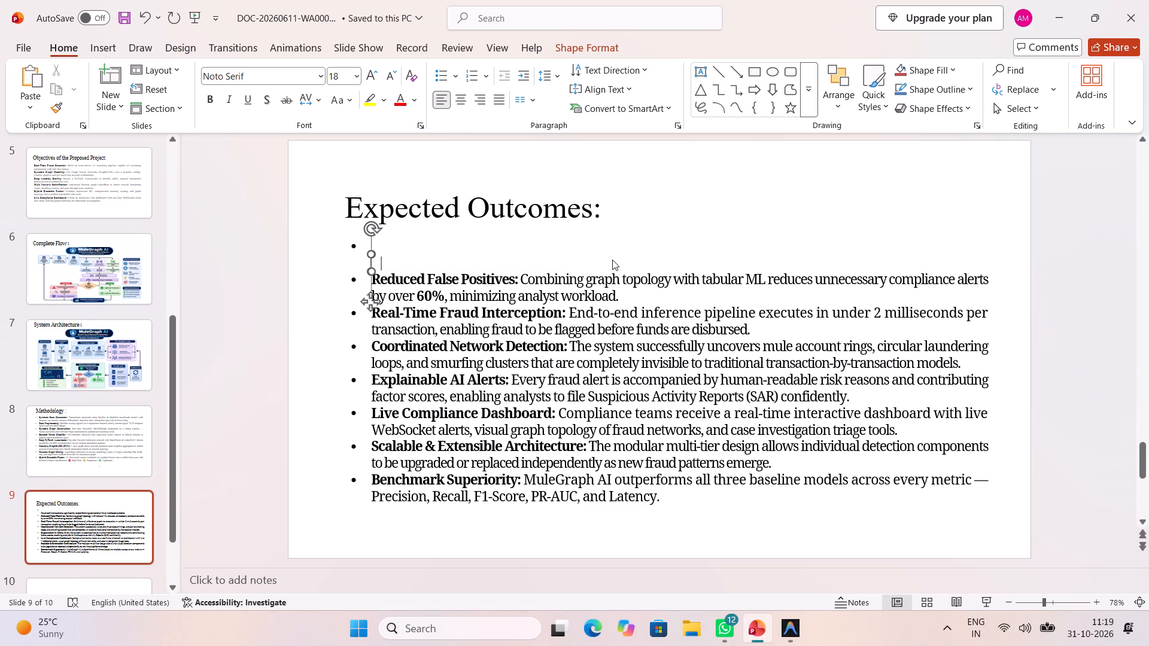
Delete both text lines of the Reduced False Positives bullet on slide 9.
triple_click(618, 280)
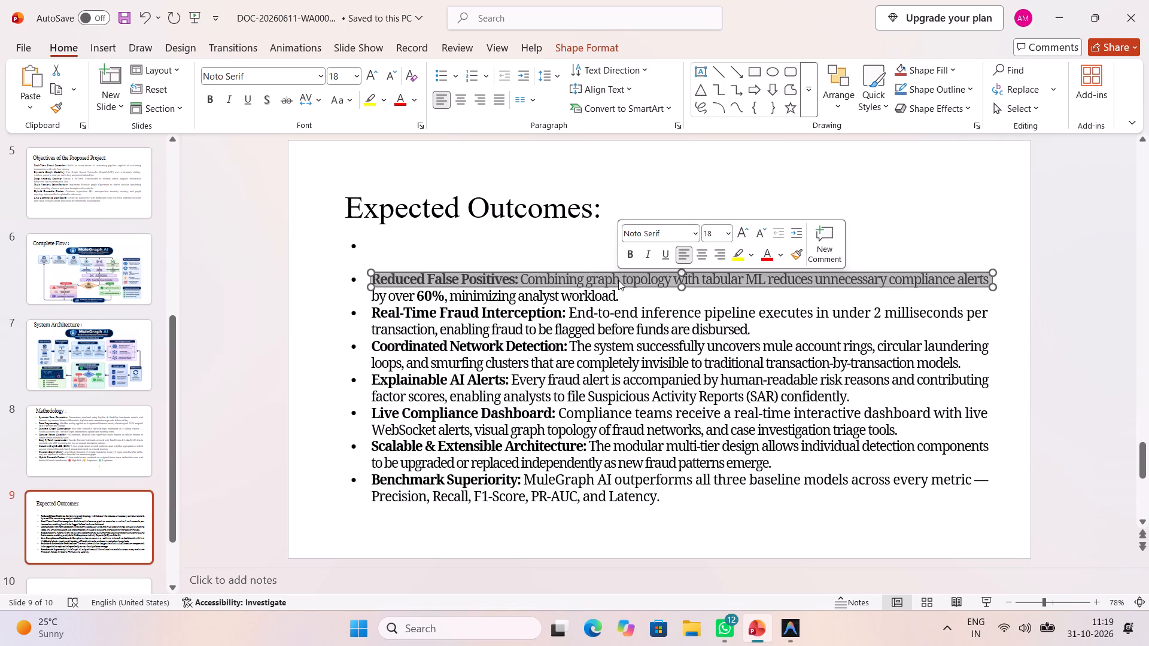
key(BackSpace)
double_click(581, 295)
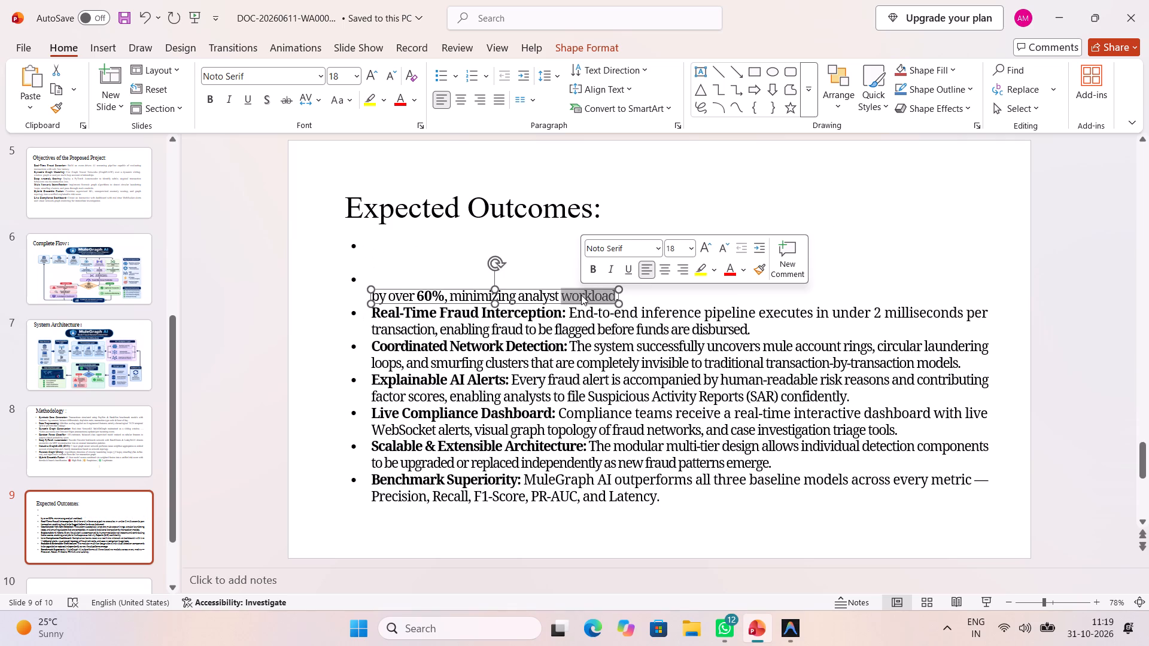
double_click(581, 295)
triple_click(581, 295)
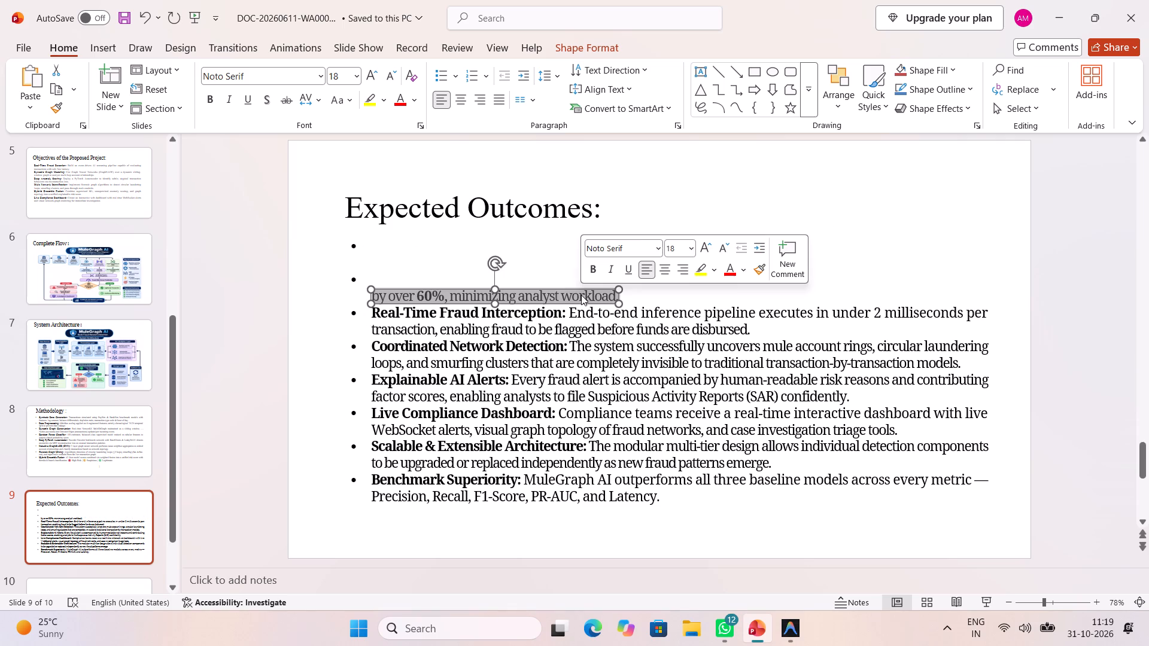
key(BackSpace)
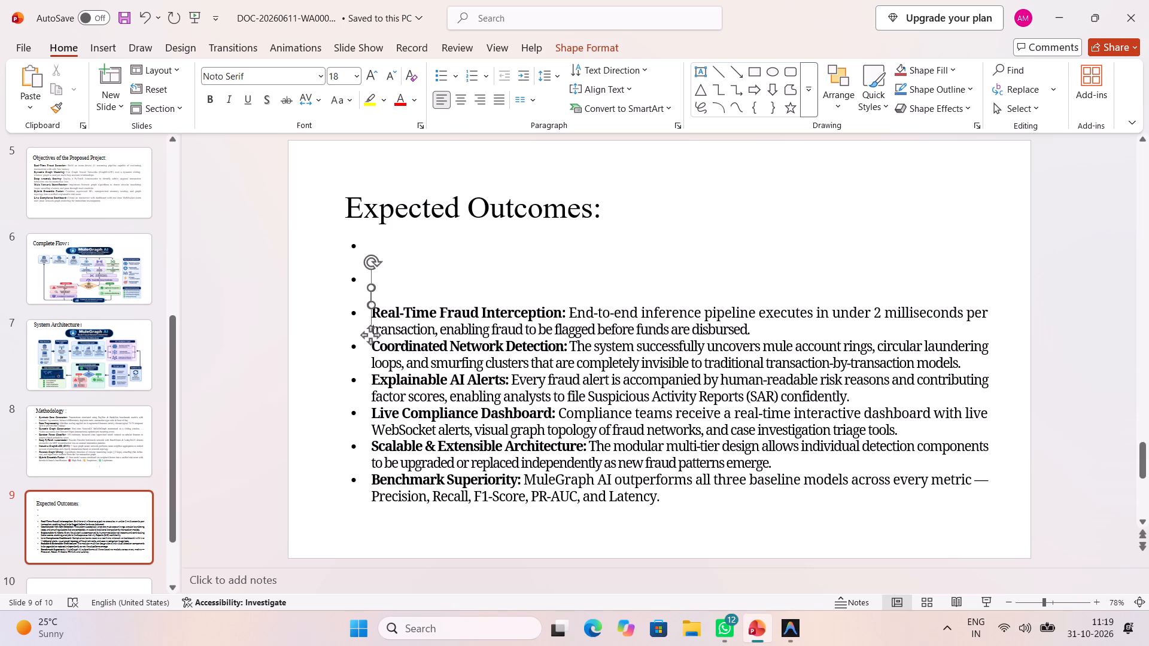
Delete both text lines of the Real-Time Fraud Interception bullet on slide 9.
double_click(676, 309)
triple_click(670, 314)
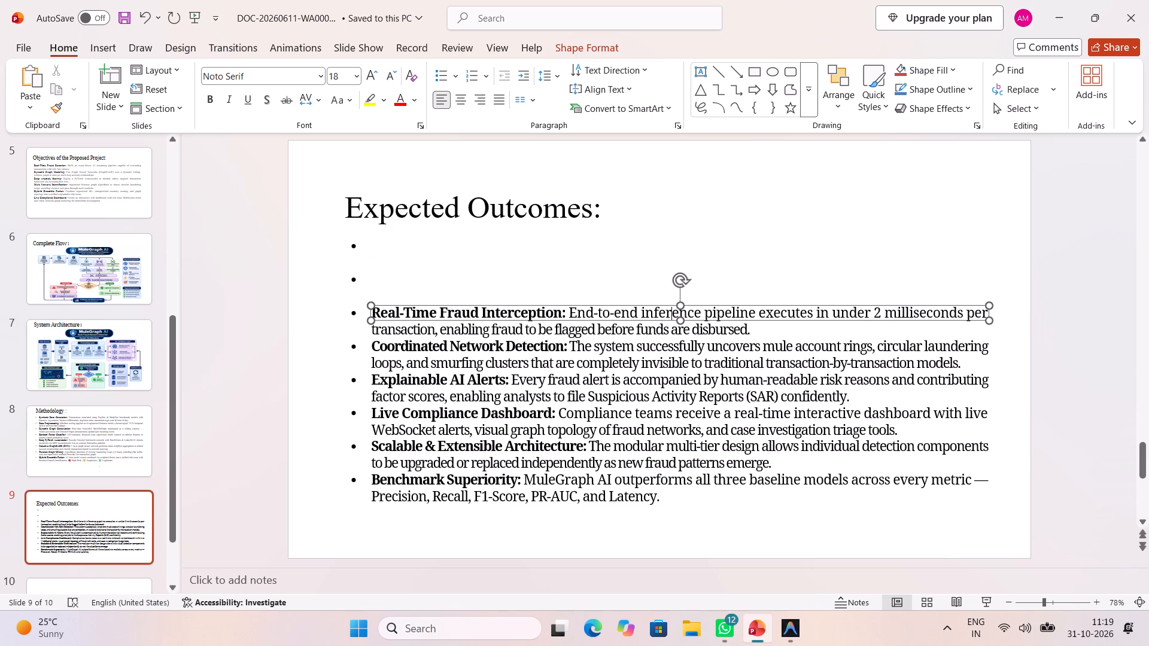
click(670, 314)
triple_click(670, 314)
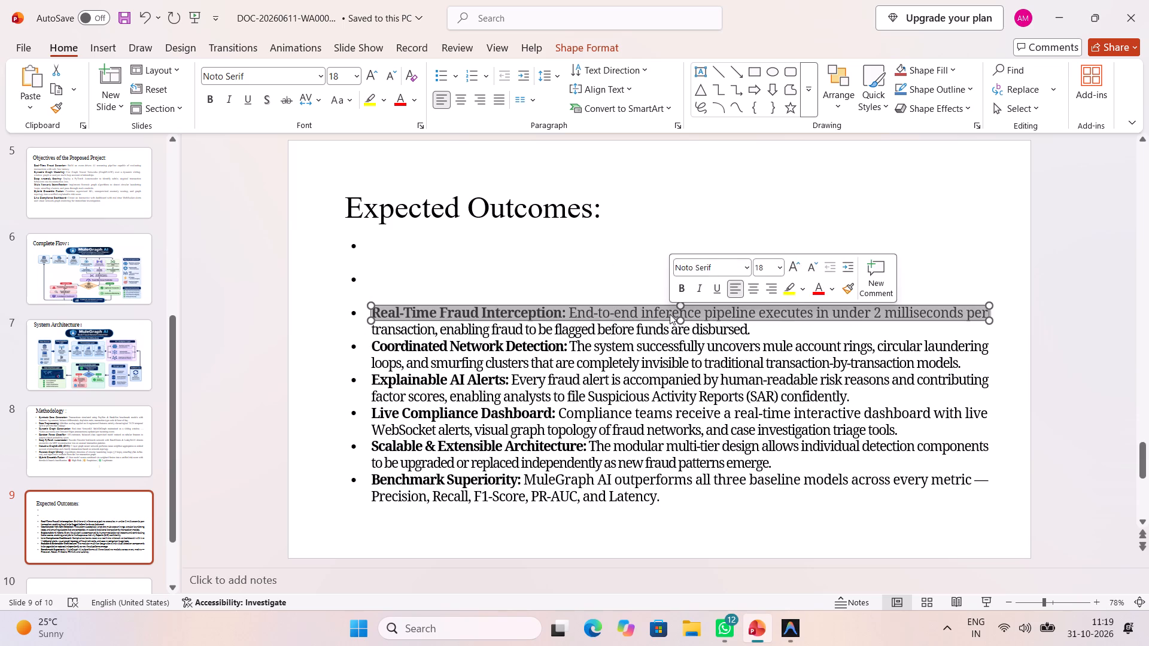
key(BackSpace)
triple_click(715, 328)
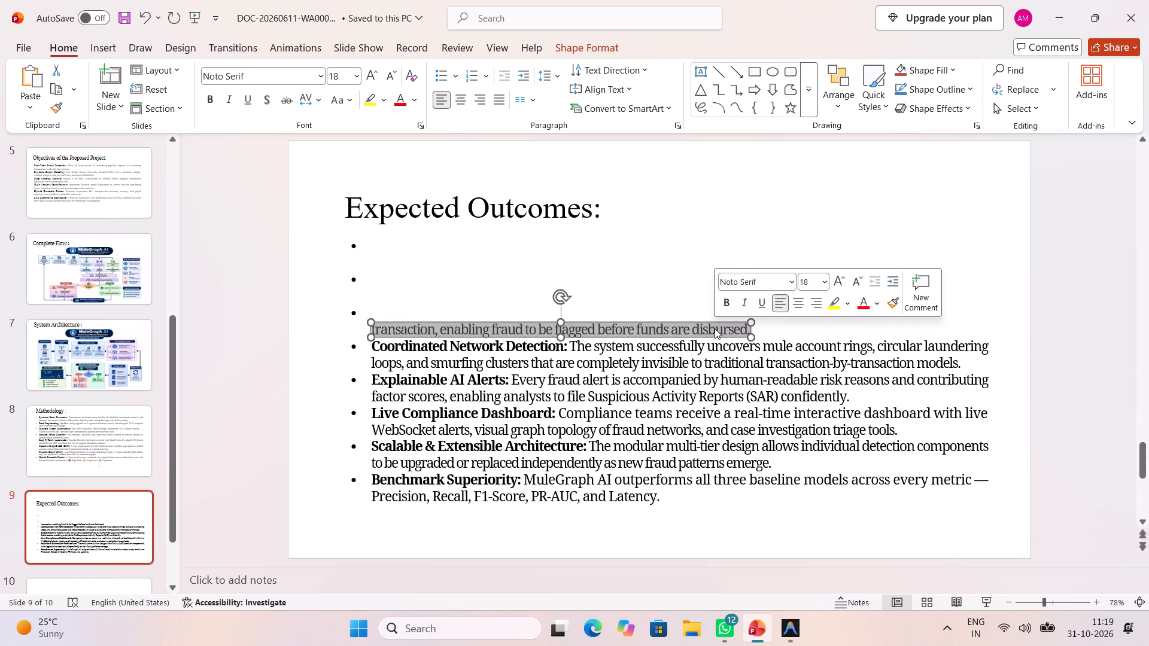
key(BackSpace)
Delete both text lines of the Coordinated Network Detection bullet on slide 9.
triple_click(748, 348)
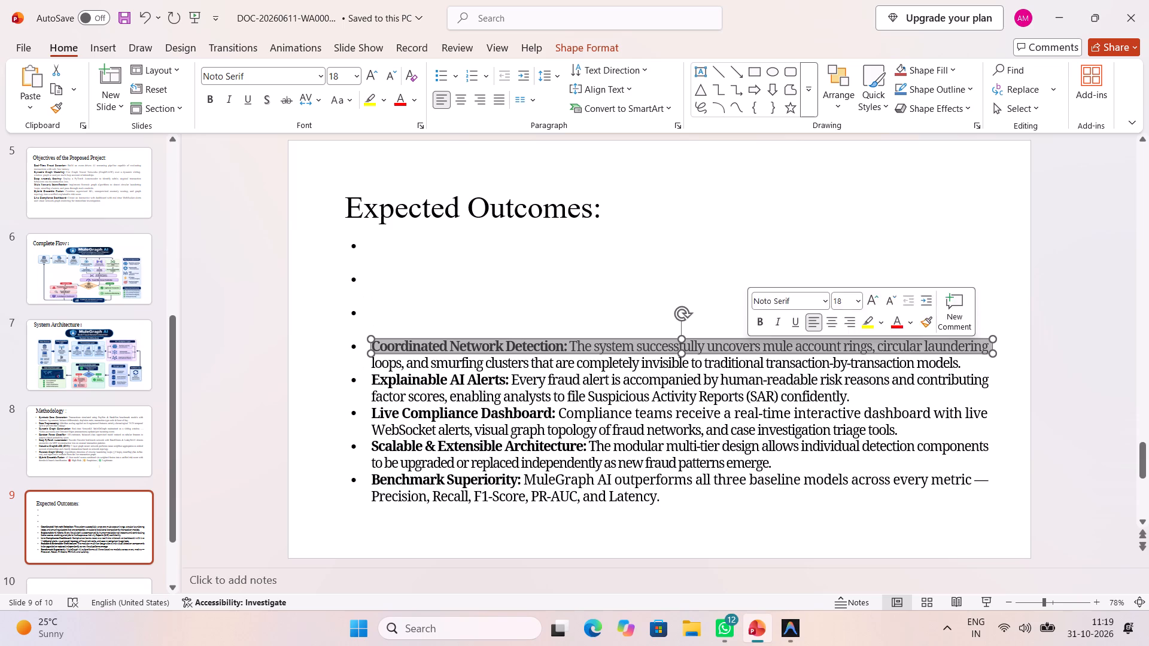
click(748, 348)
double_click(748, 348)
key(BackSpace)
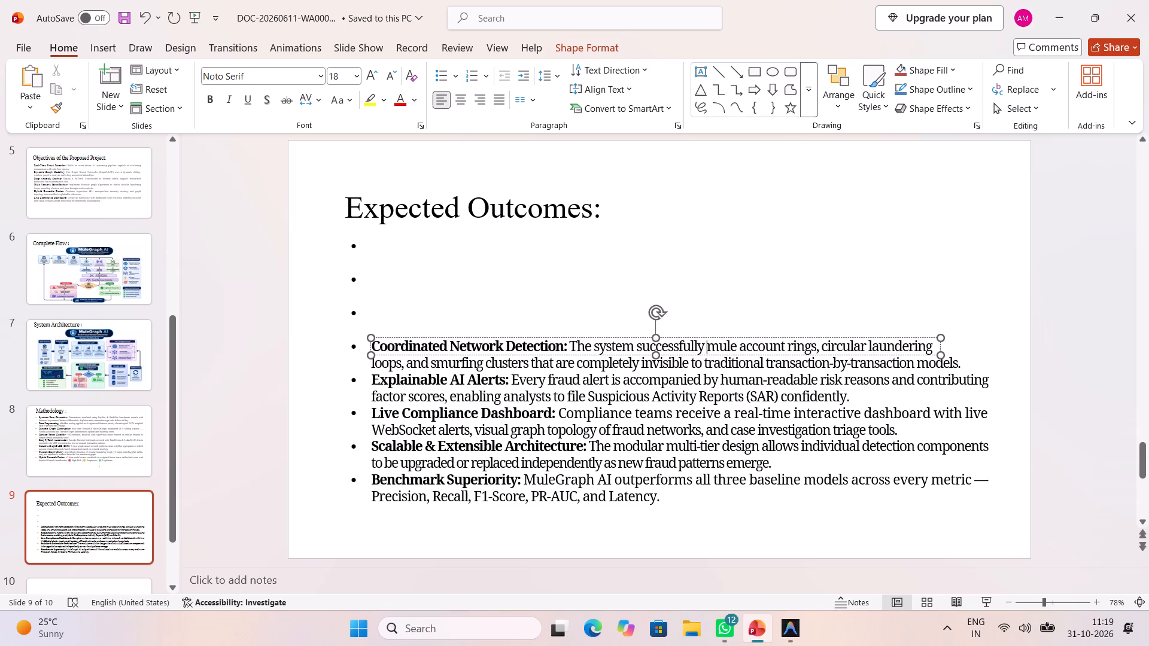
triple_click(748, 348)
key(BackSpace)
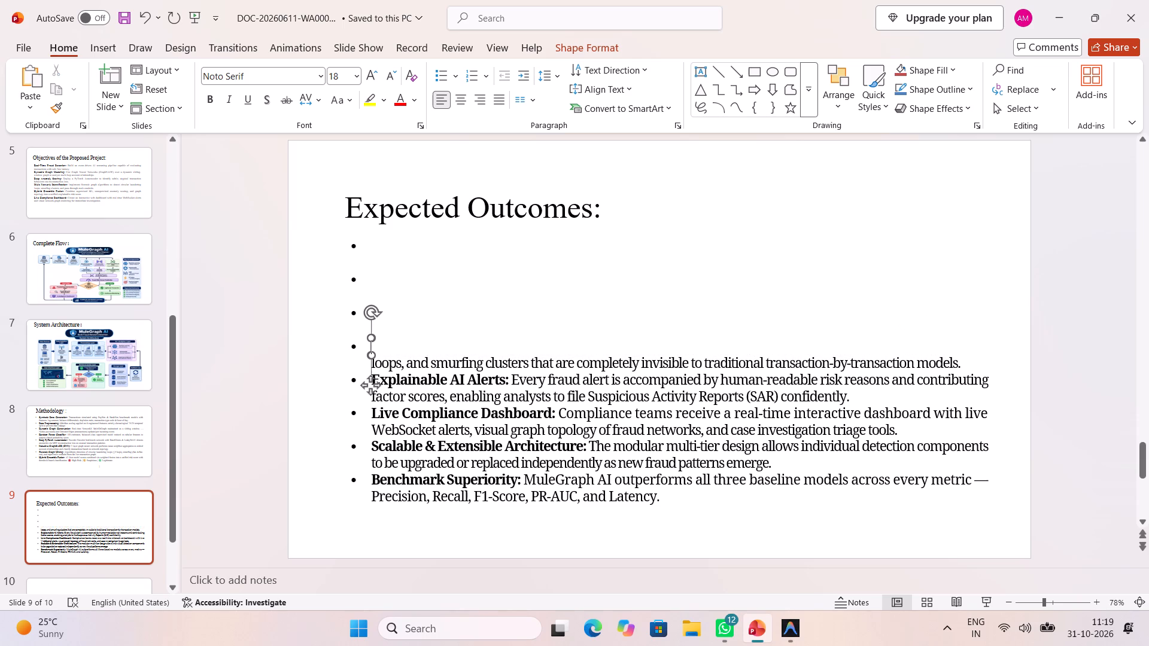
triple_click(784, 361)
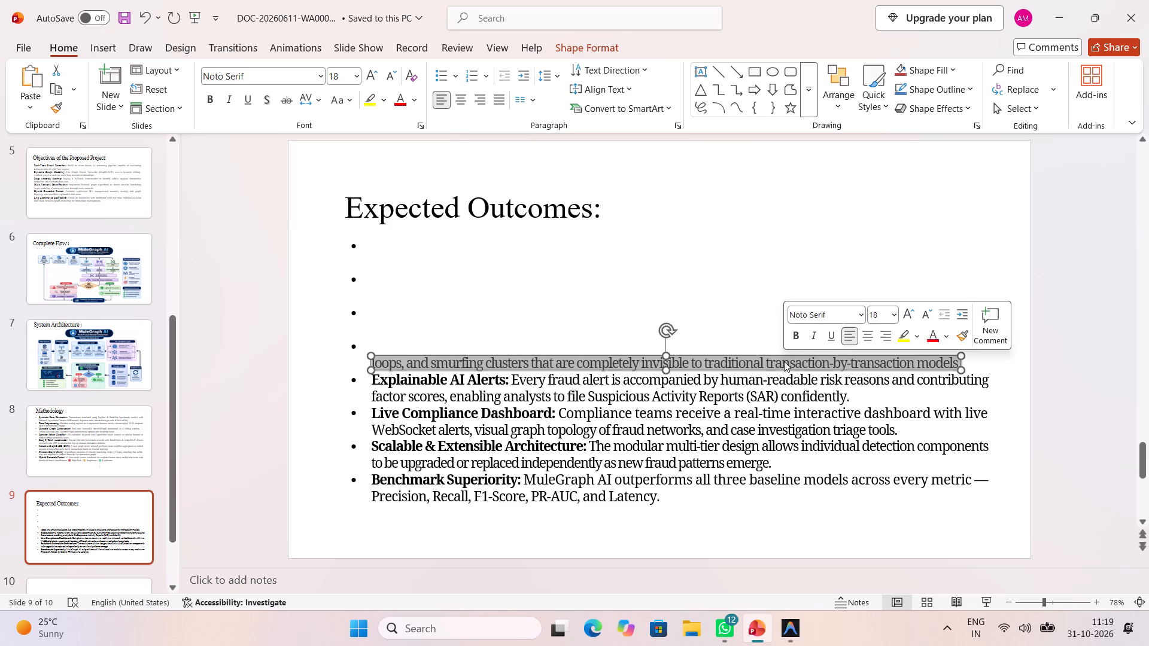
key(BackSpace)
Delete both text lines of the Explainable AI Alerts bullet on slide 9.
triple_click(796, 380)
click(796, 380)
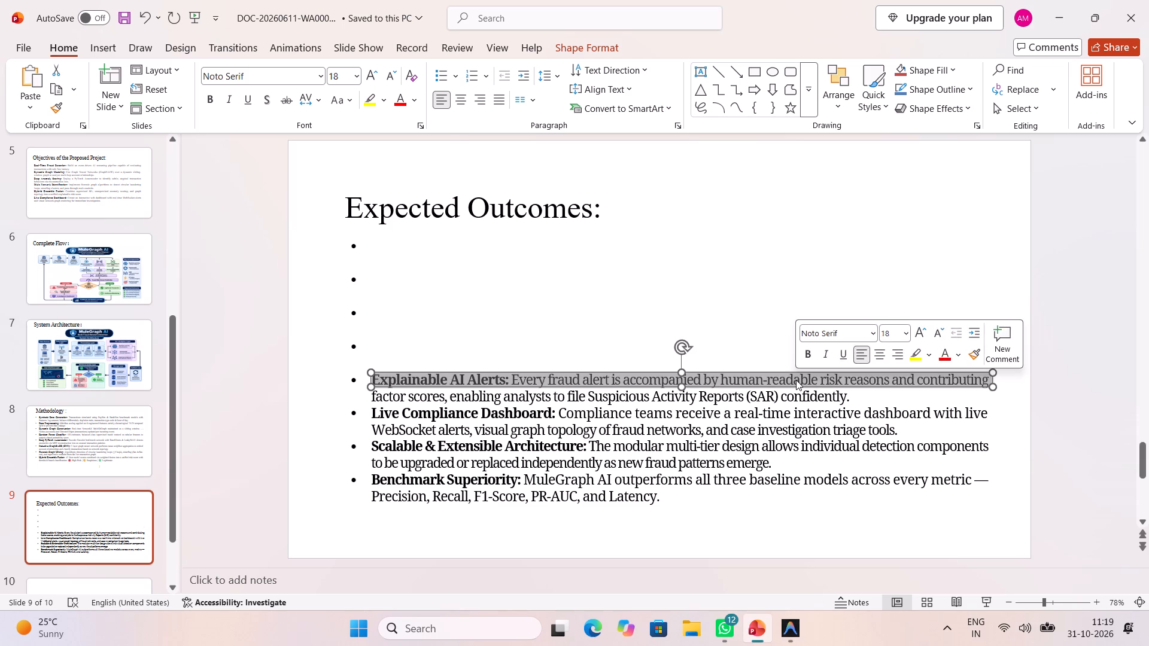
key(BackSpace)
triple_click(796, 380)
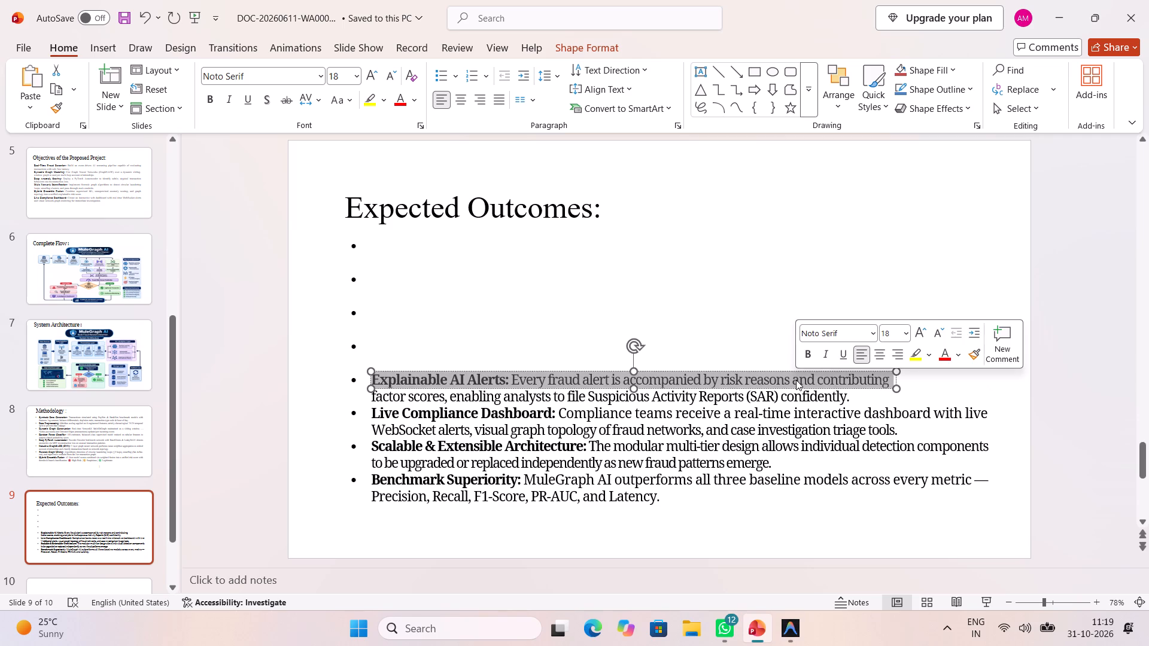
key(BackSpace)
triple_click(814, 393)
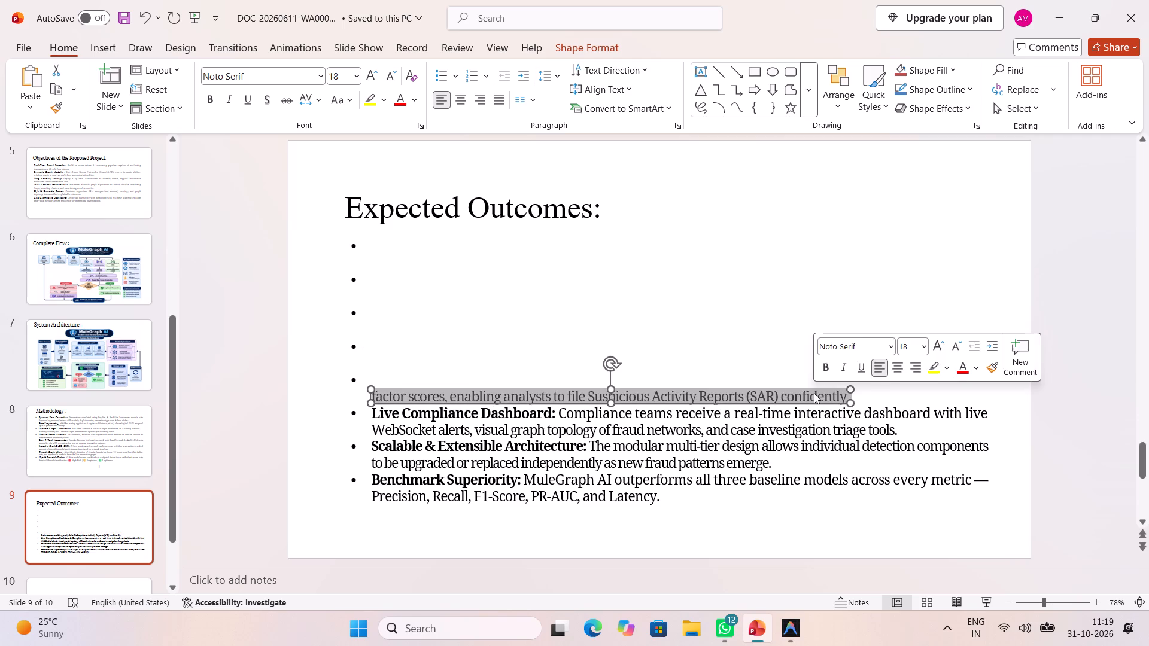
key(BackSpace)
Delete both text lines of the Live Compliance Dashboard bullet on slide 9.
triple_click(829, 409)
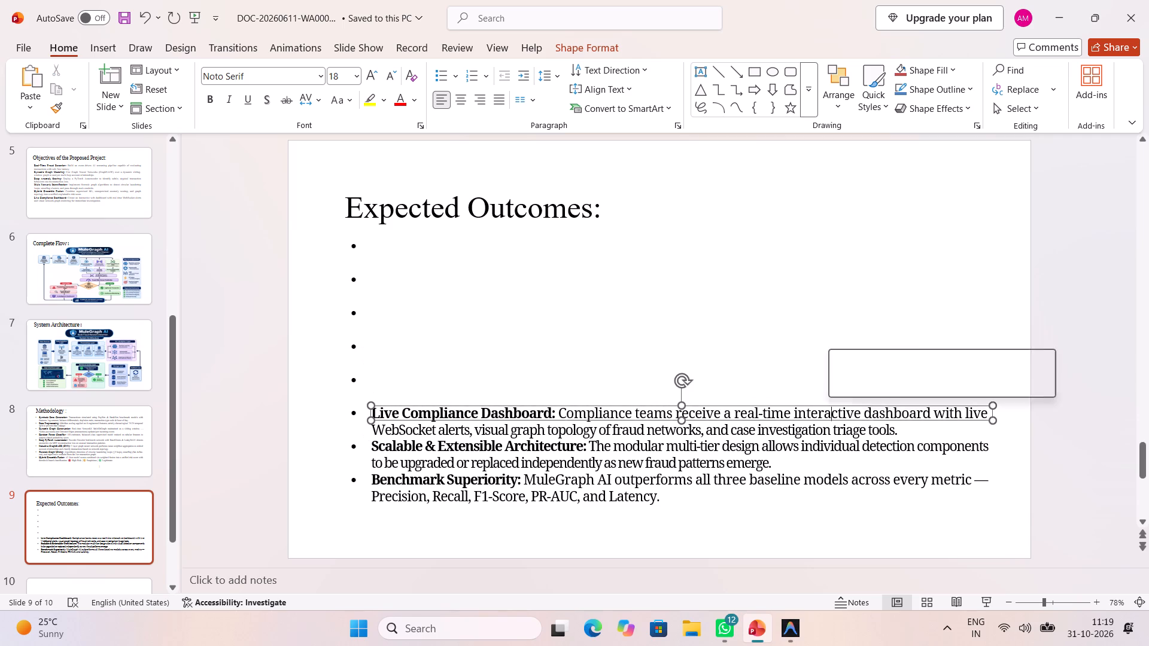
click(829, 409)
double_click(829, 409)
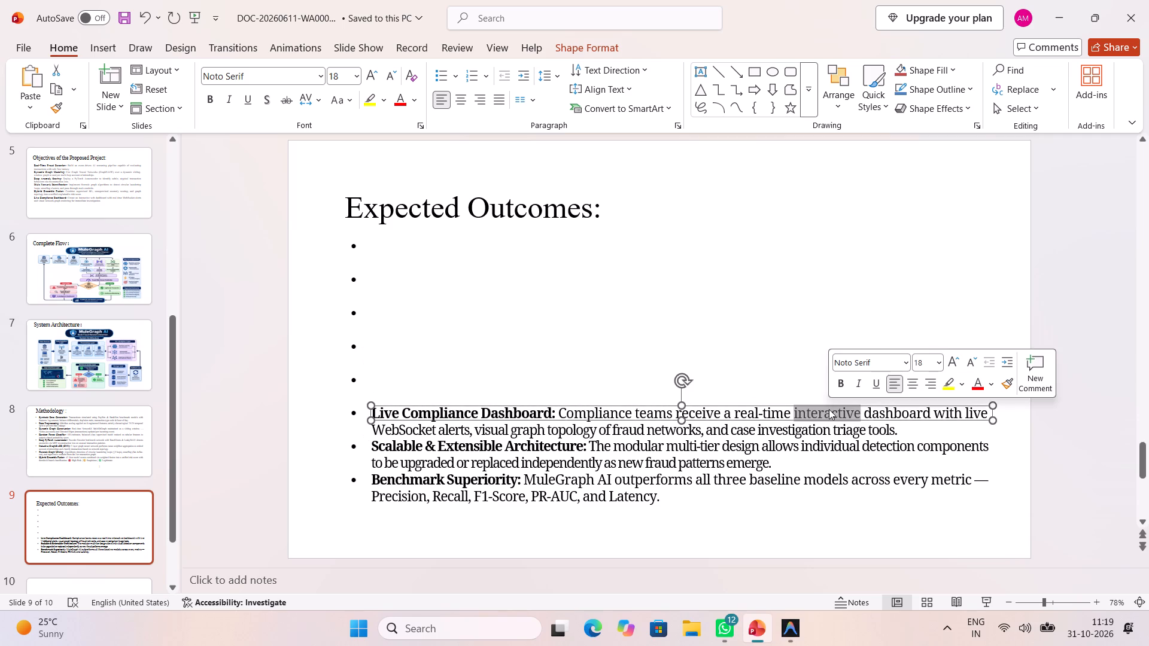
double_click(829, 409)
triple_click(829, 409)
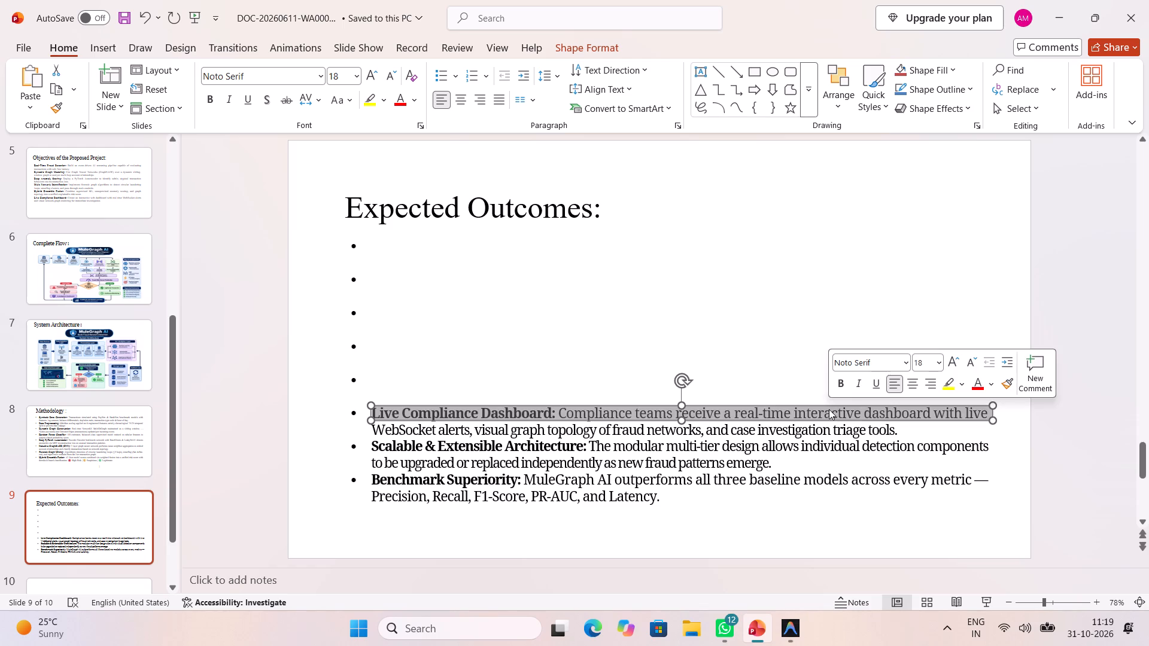
key(BackSpace)
triple_click(878, 429)
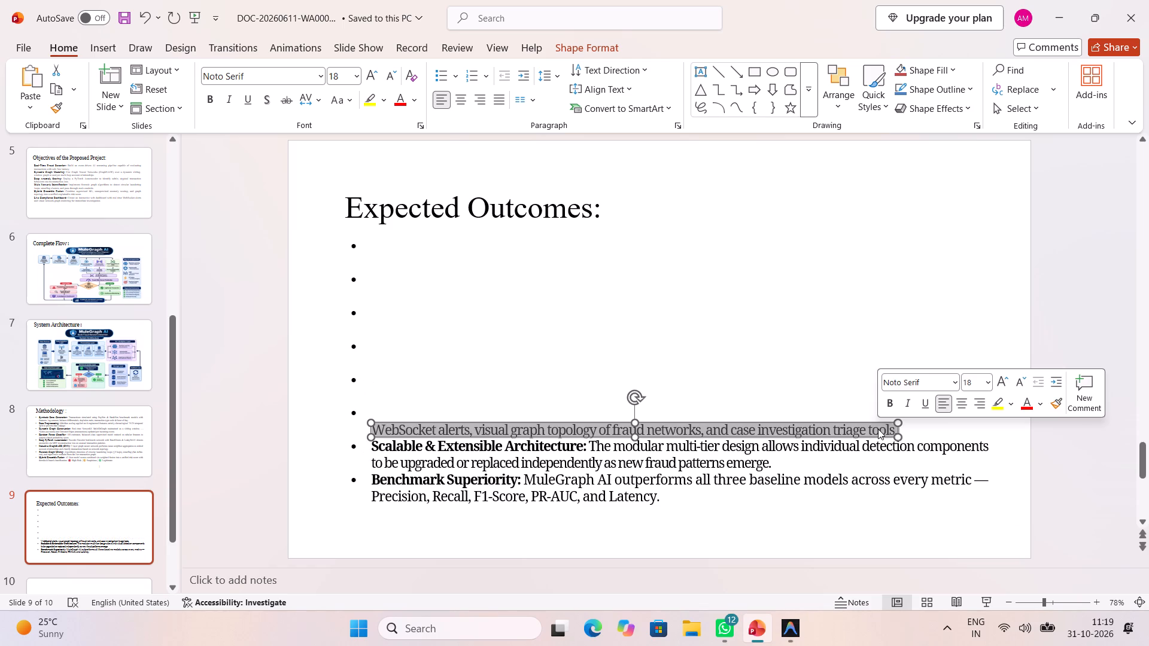
key(BackSpace)
Delete both text lines of the Scalable & Extensible Architecture bullet on slide 9.
triple_click(898, 447)
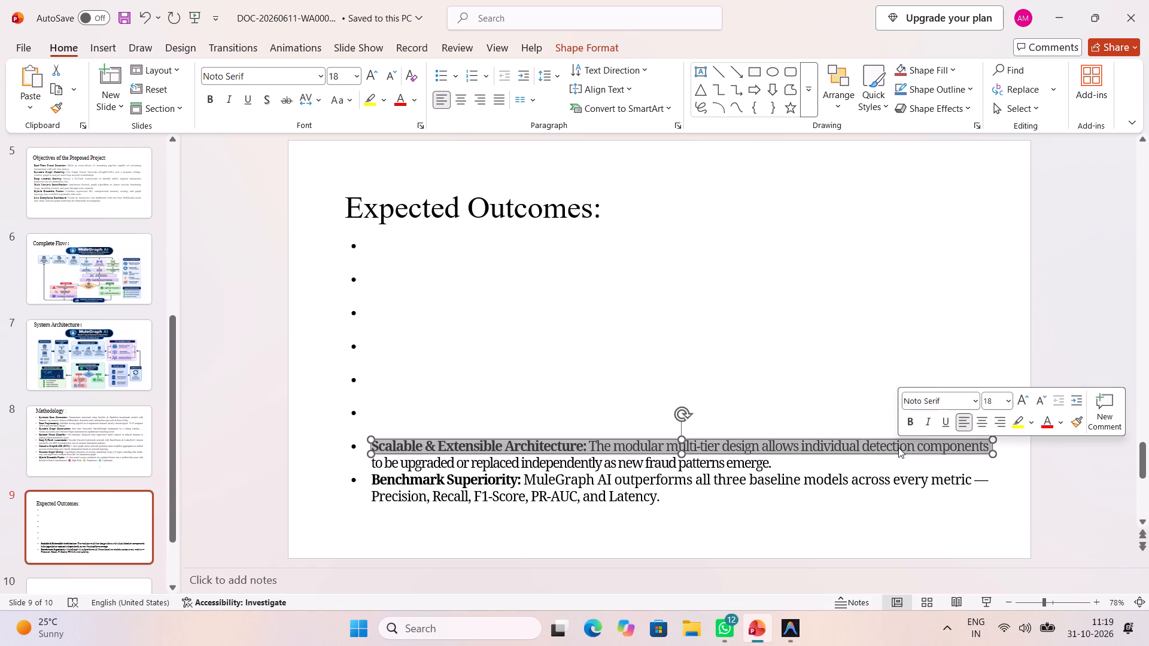
key(BackSpace)
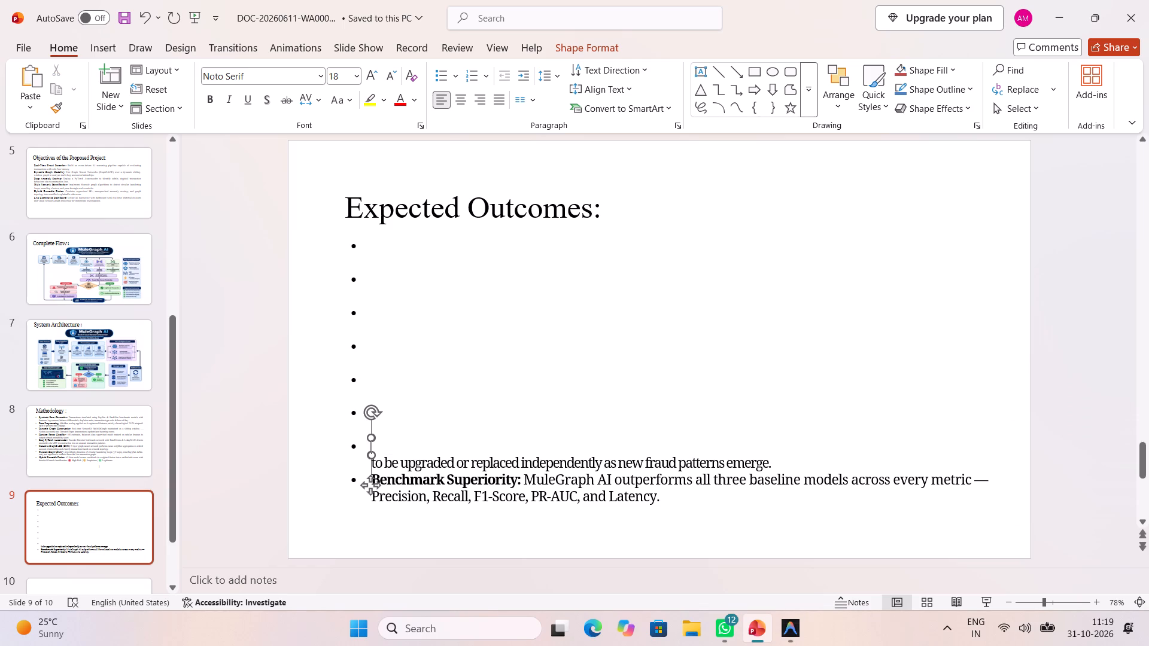
triple_click(758, 464)
key(BackSpace)
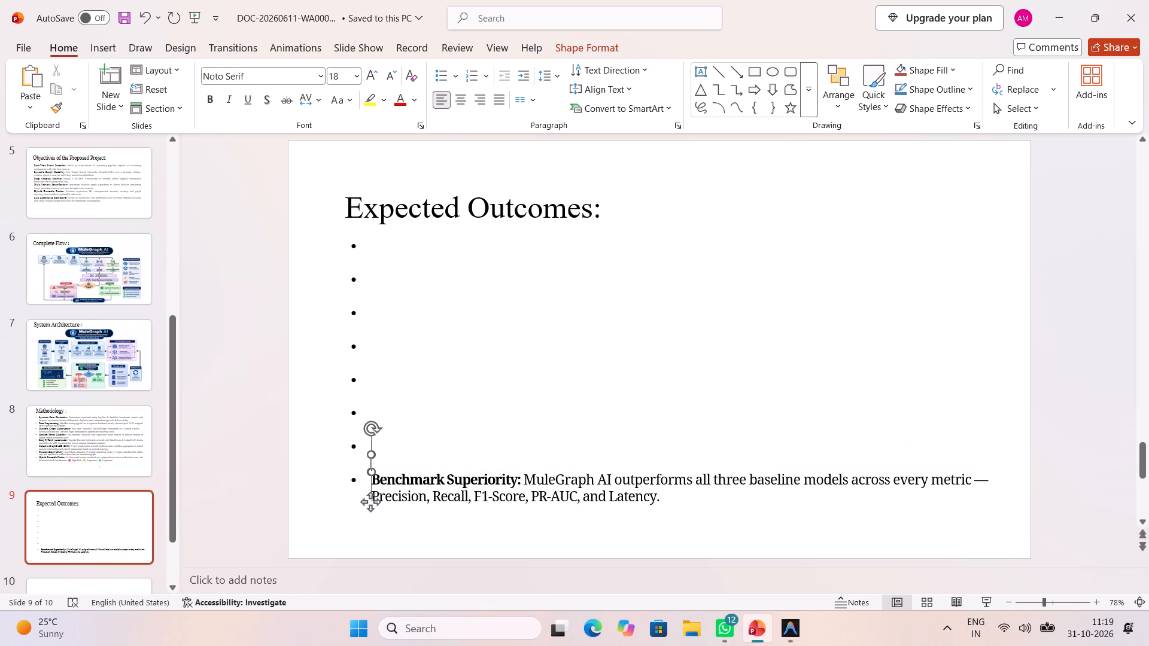
Delete both text lines of the Benchmark Superiority bullet on slide 9.
triple_click(762, 477)
key(BackSpace)
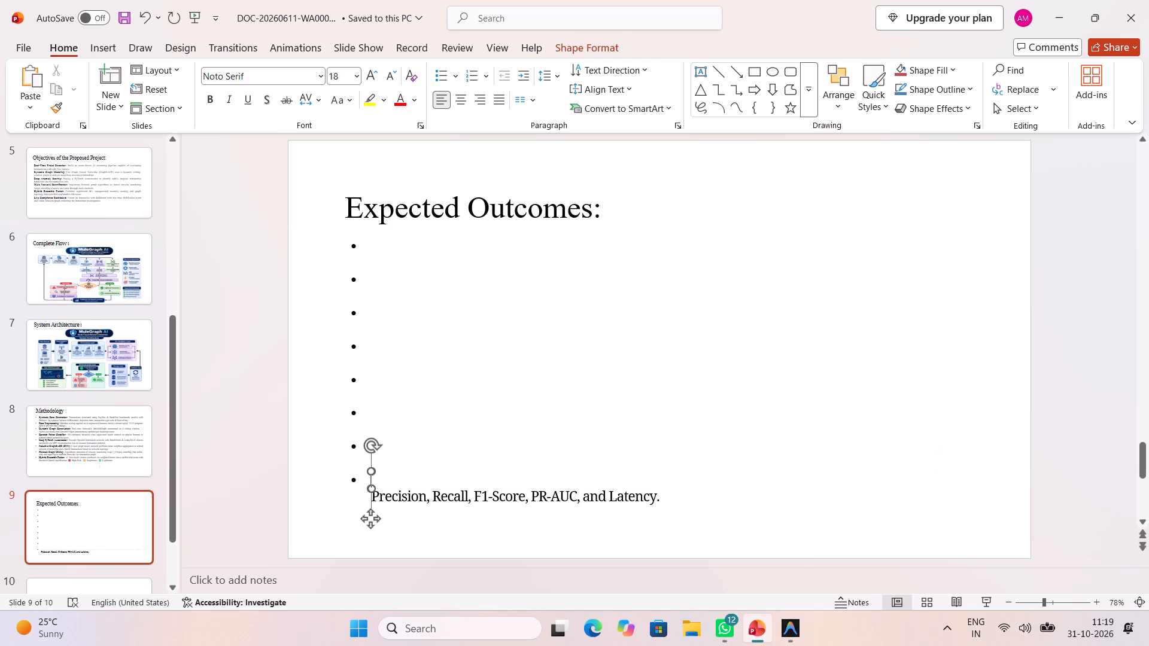
triple_click(646, 494)
key(BackSpace)
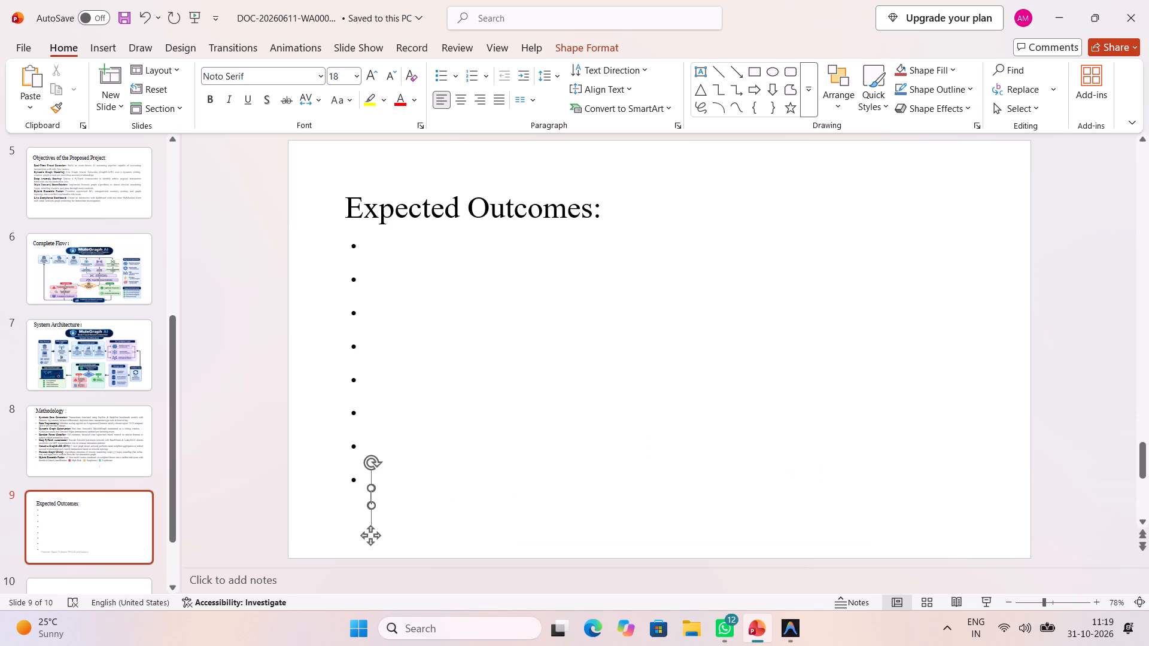
Delete the five lower leftover bullet markers on slide 9, from the fourth marker down to the last.
click(358, 474)
click(358, 474)
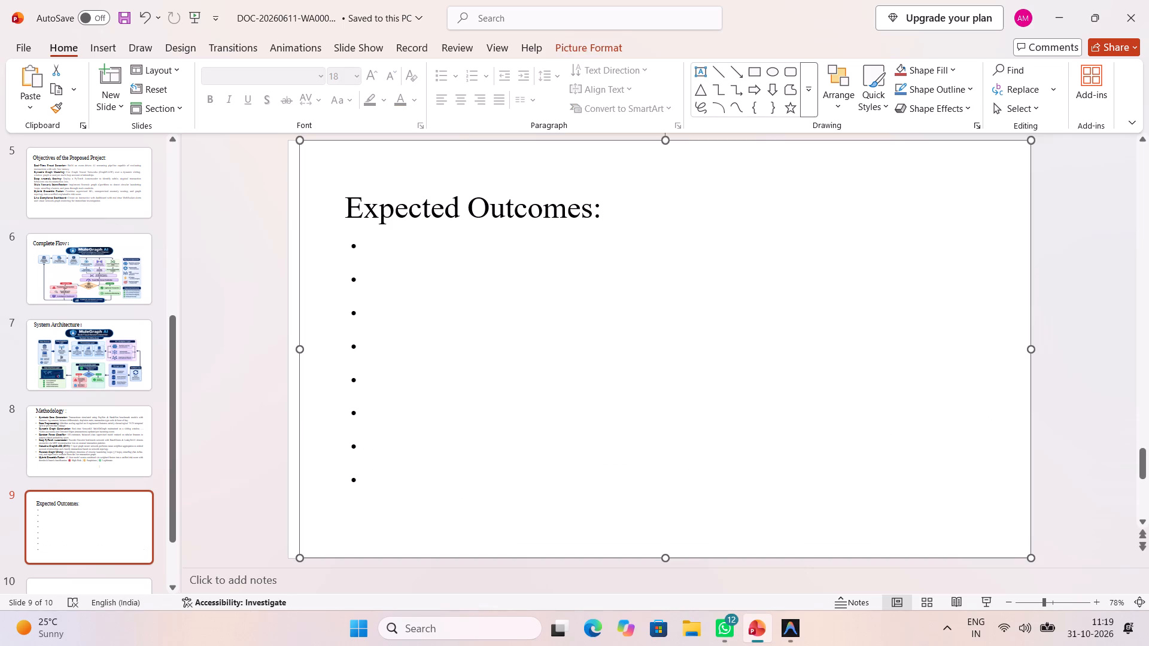
click(355, 480)
key(BackSpace)
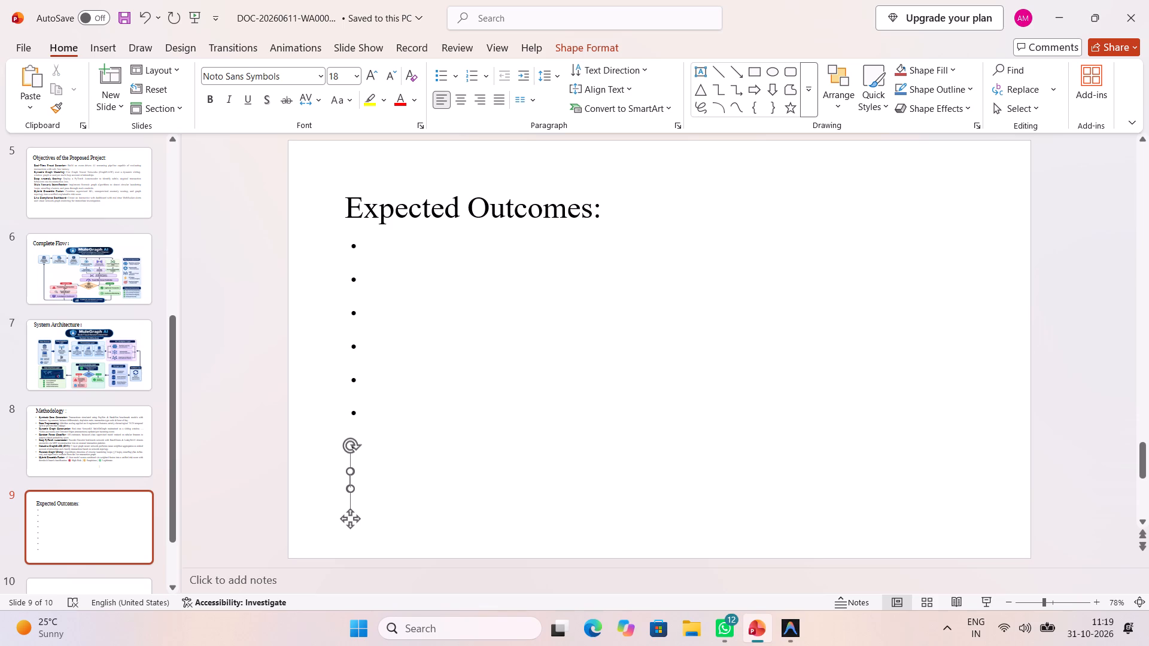
click(355, 416)
key(BackSpace)
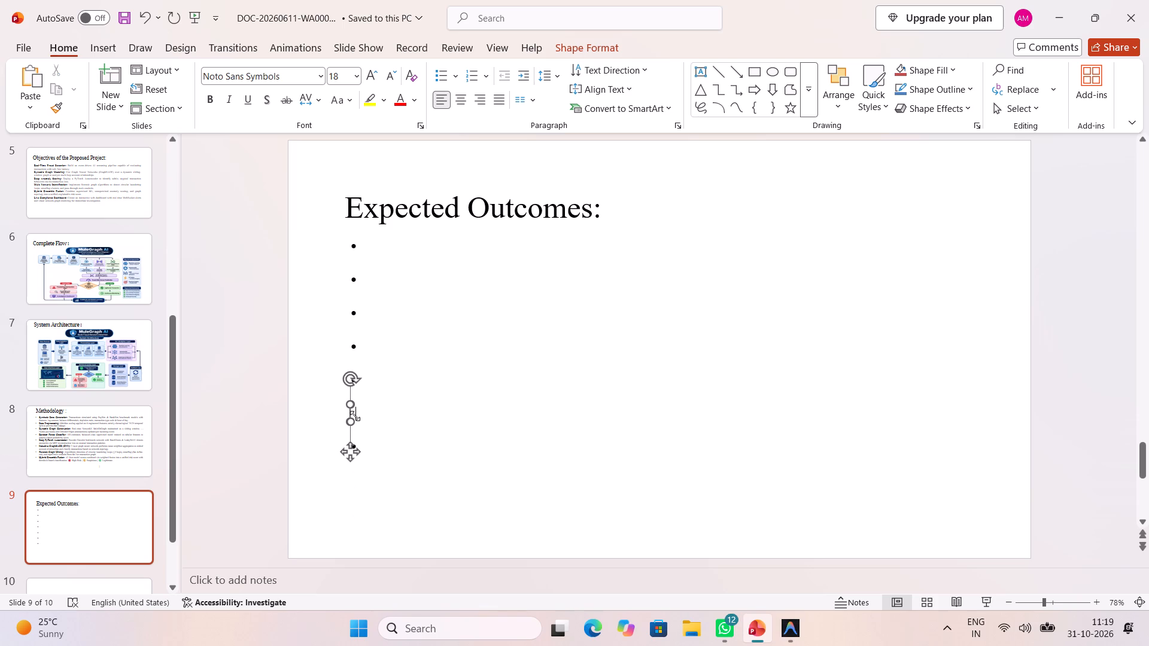
click(354, 343)
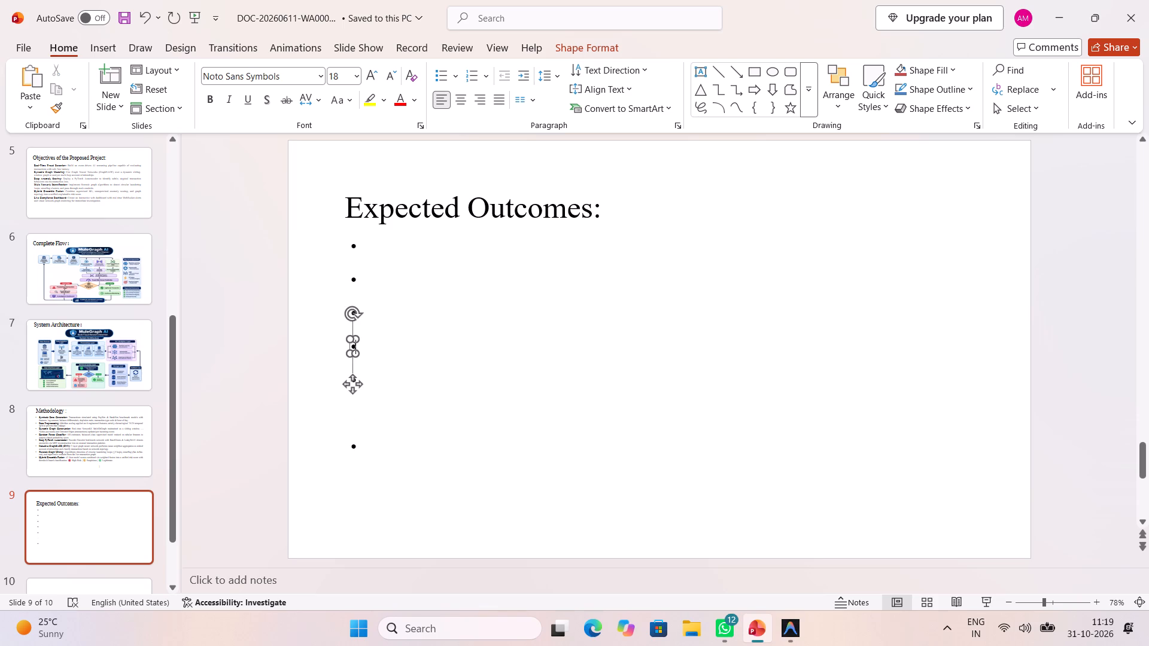
key(BackSpace)
click(353, 445)
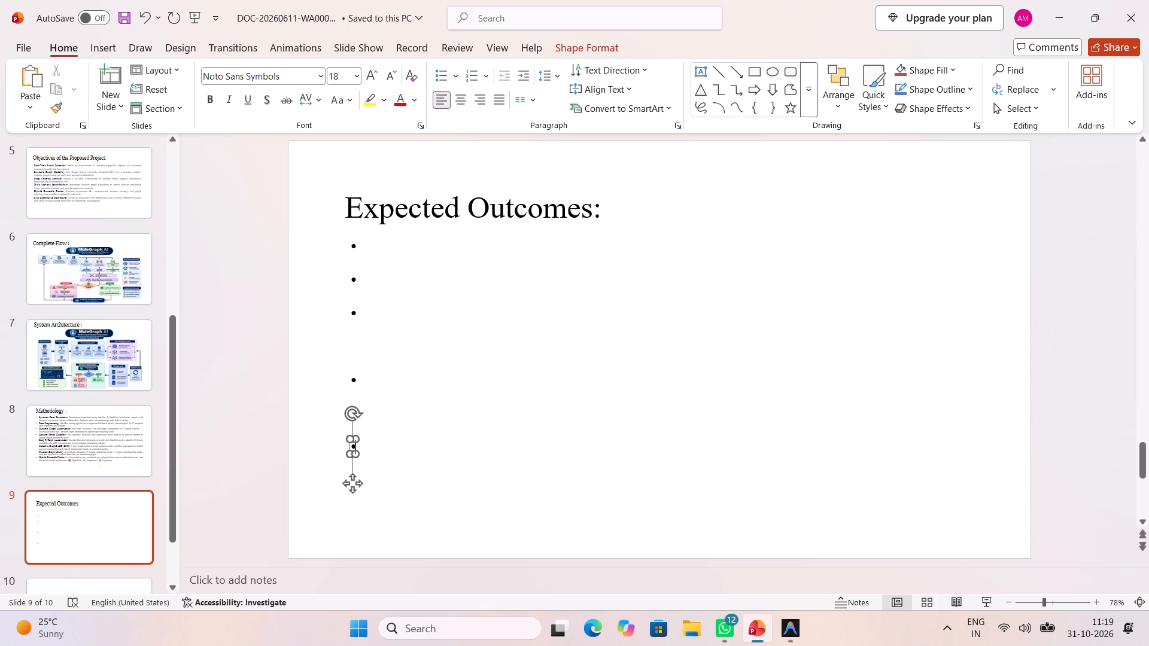
key(BackSpace)
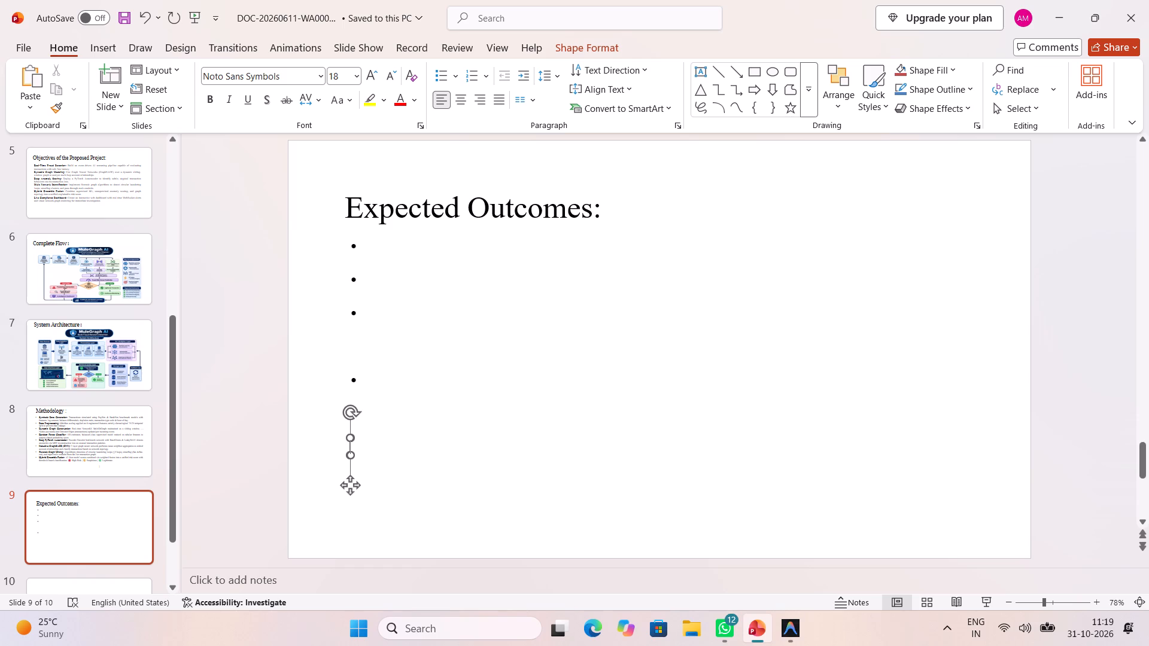
click(355, 374)
key(BackSpace)
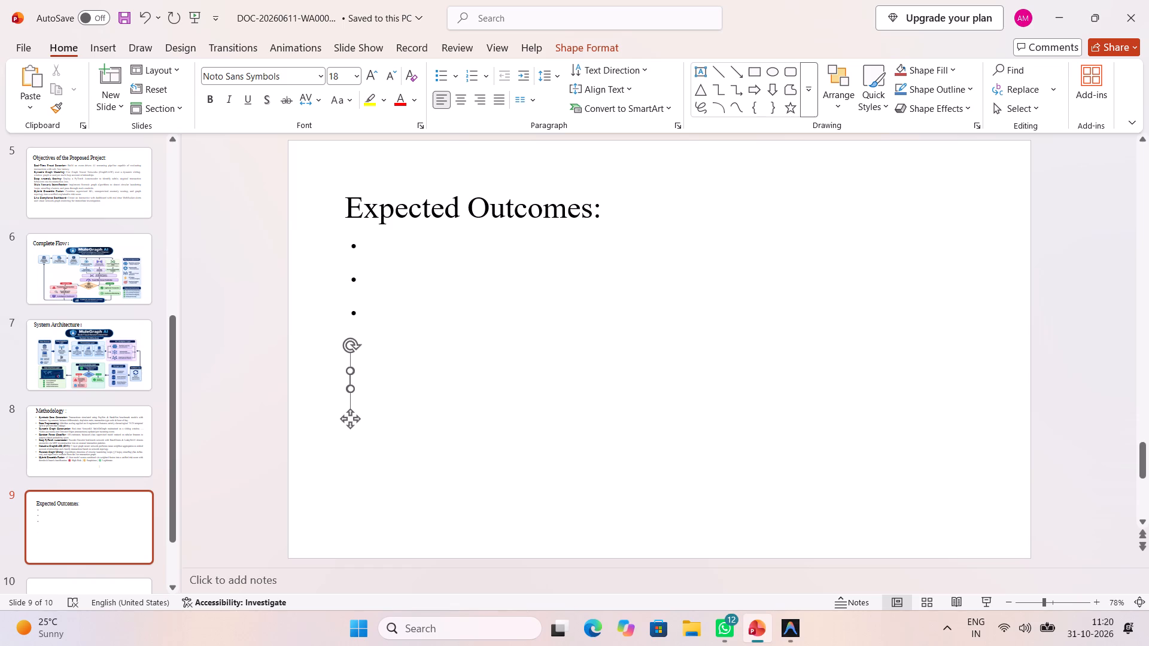
Delete the three remaining bullet markers below the "Expected Outcomes:" title, leaving slide 9 open.
click(357, 309)
key(BackSpace)
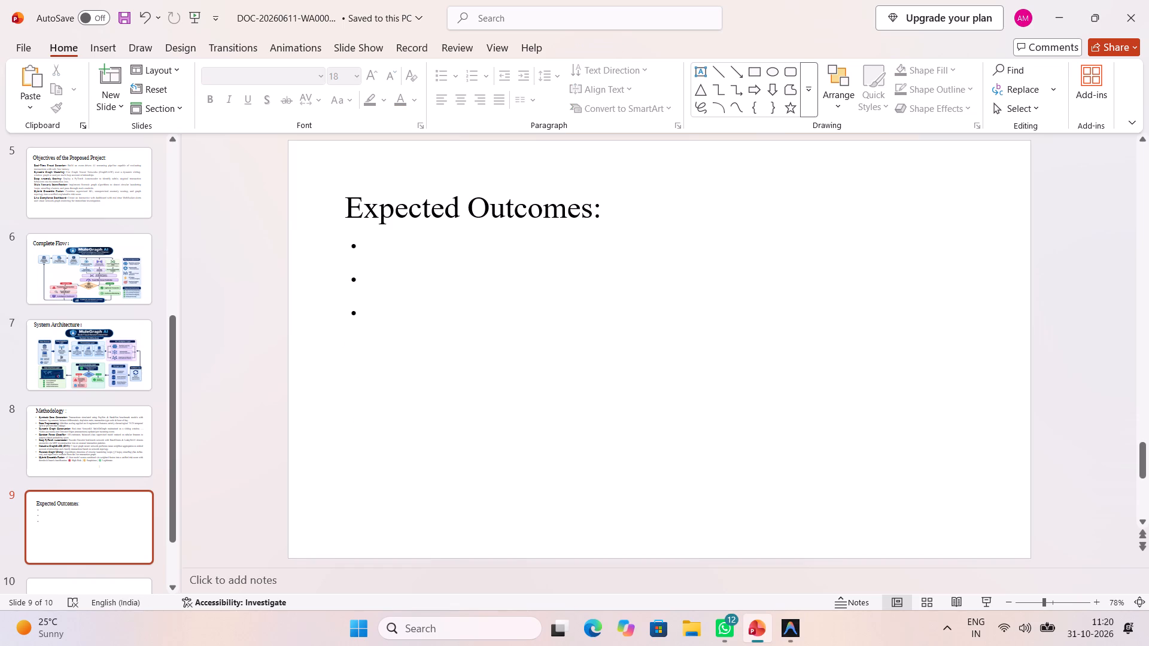
click(354, 310)
key(BackSpace)
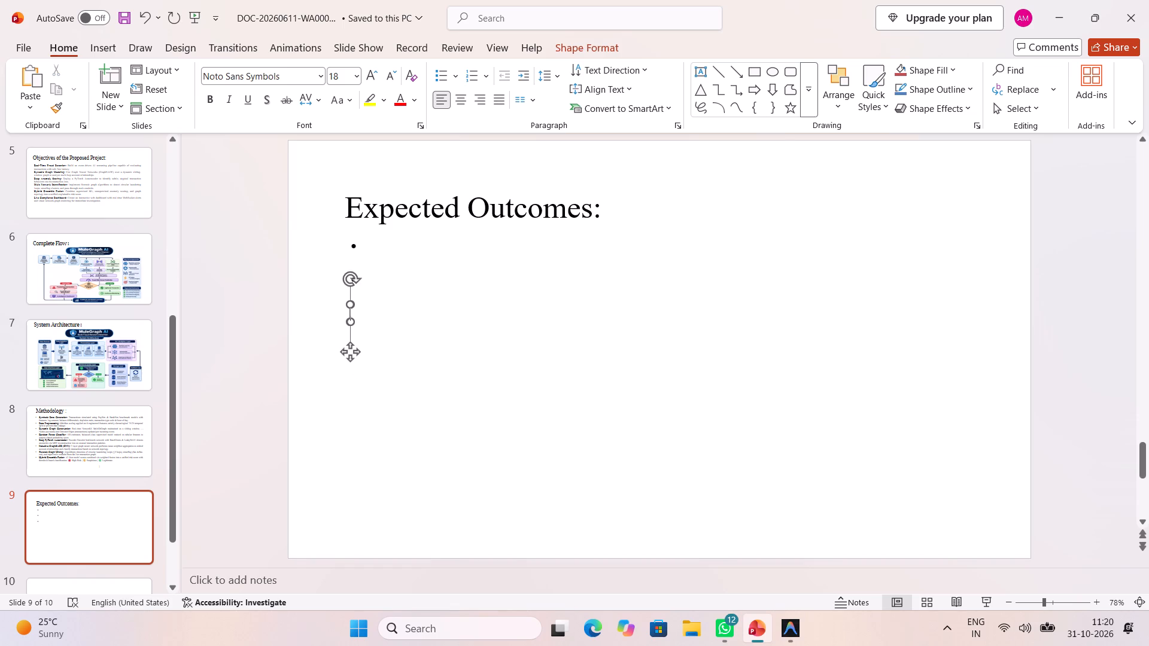
click(355, 248)
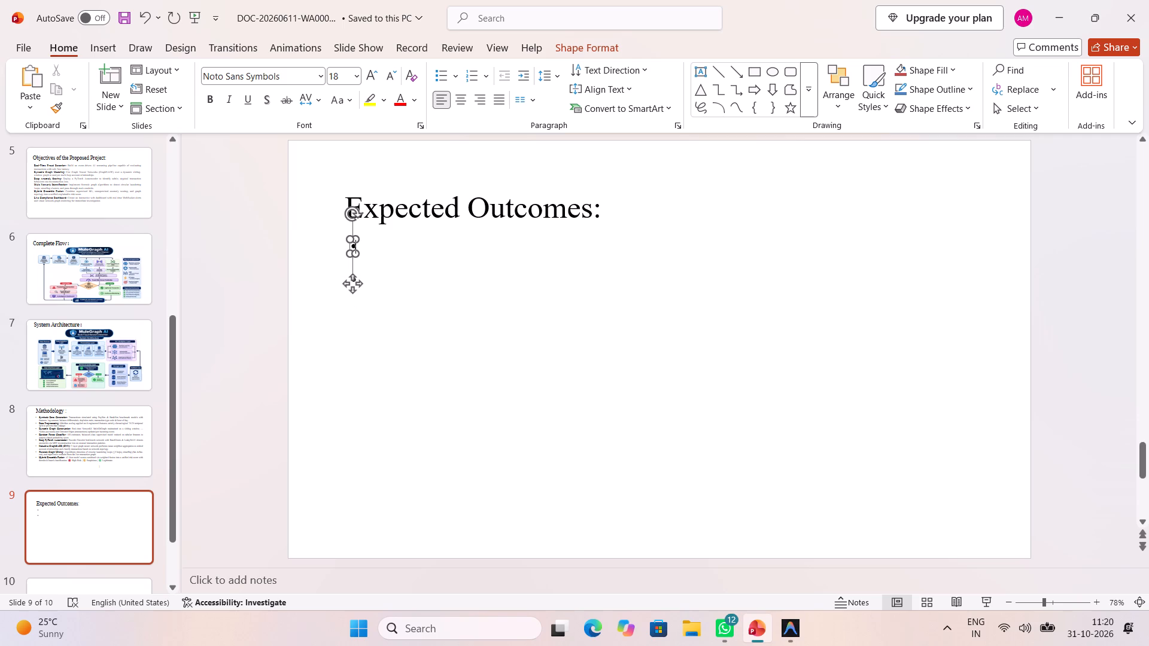
key(BackSpace)
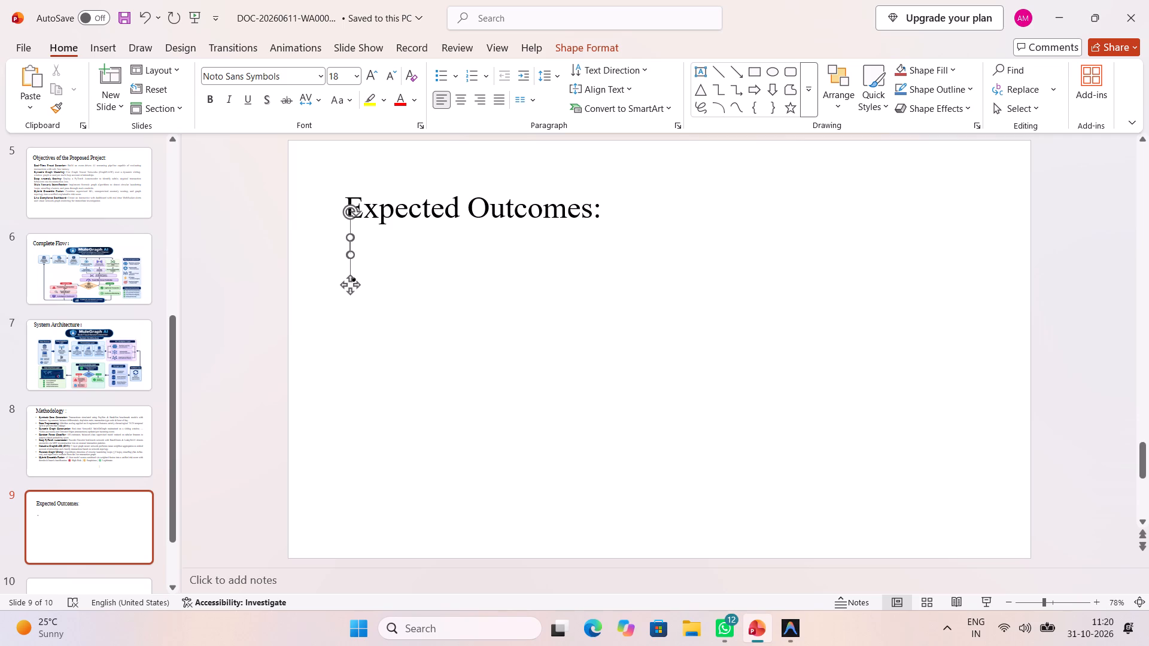
click(364, 277)
click(356, 277)
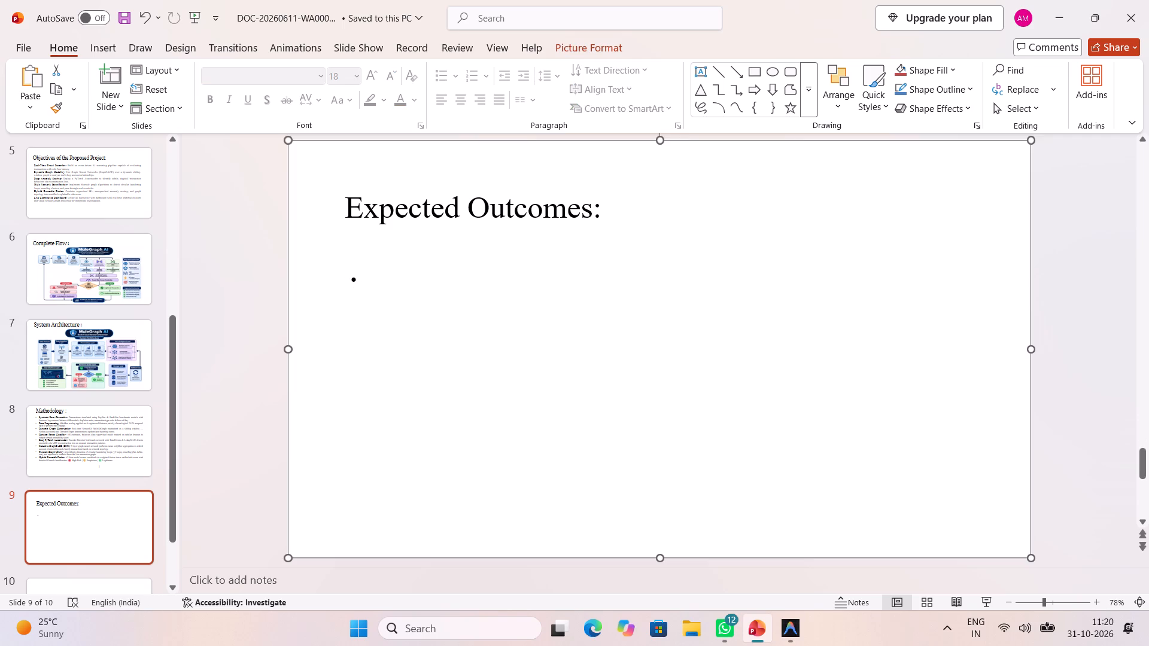
click(356, 279)
click(356, 279)
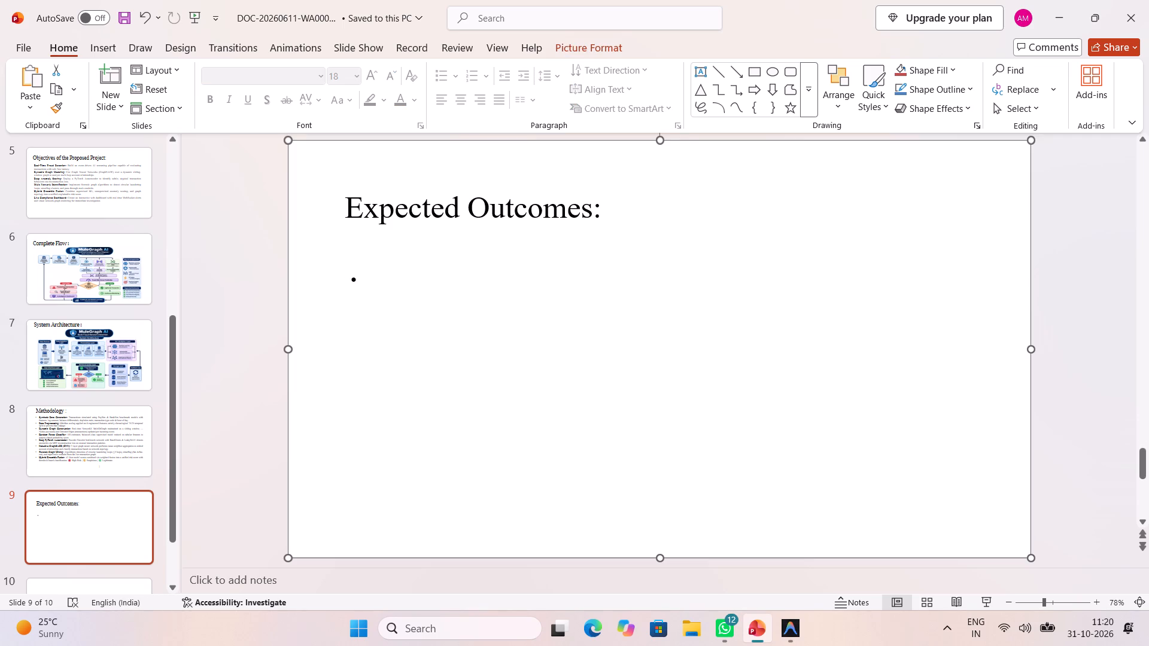
click(353, 279)
key(BackSpace)
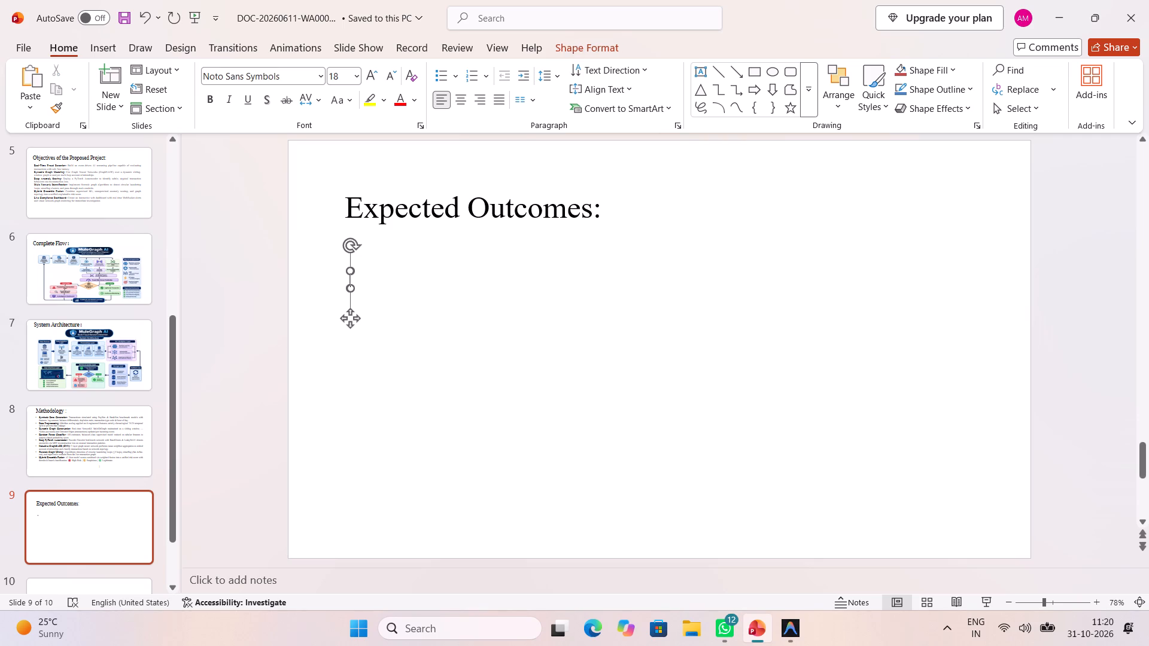
scroll(451, 507, down, 2)
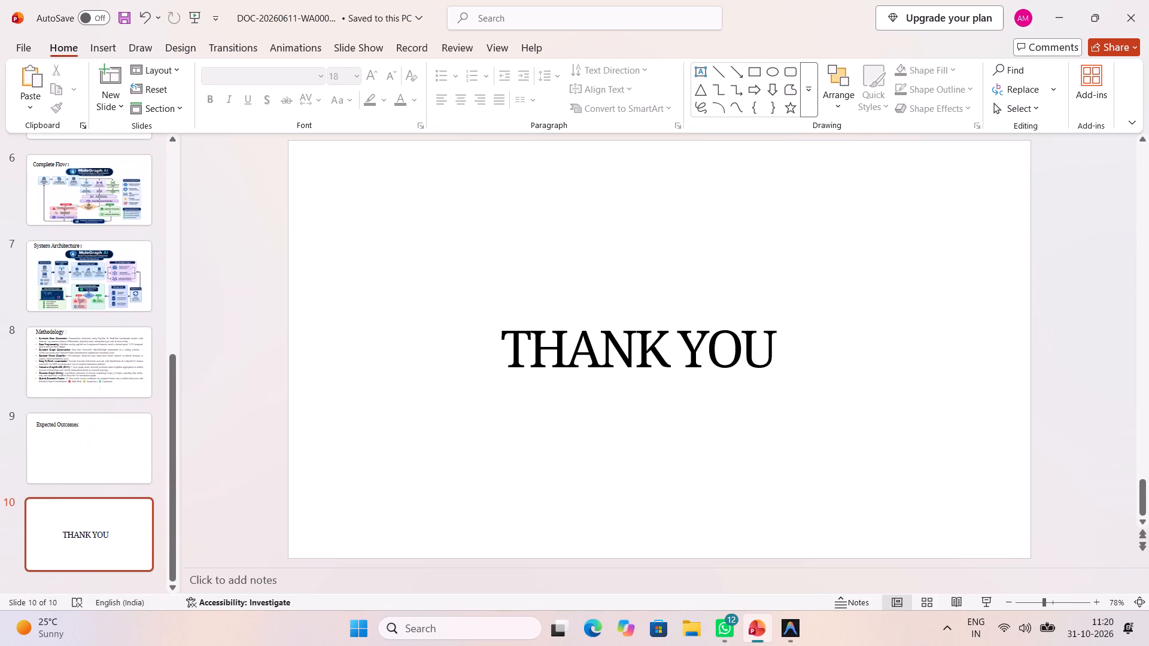
click(137, 464)
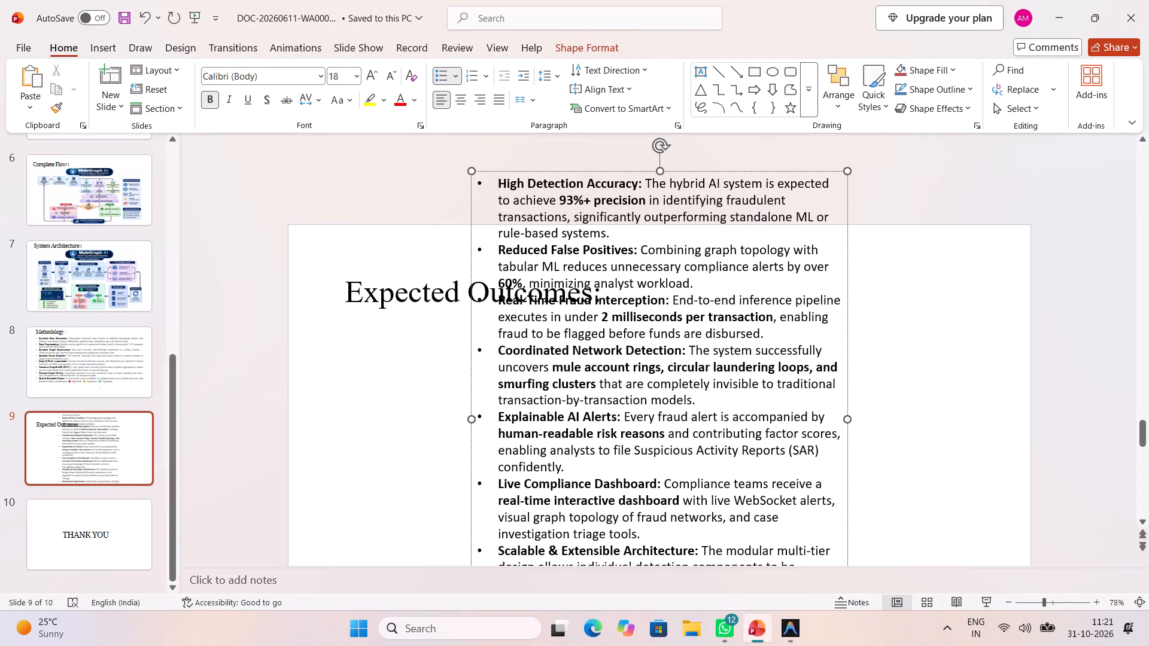
Move the pasted text box just below the "Expected Outcomes:" title and widen it to span most of the slide, within its edges.
drag(848, 419, 914, 421)
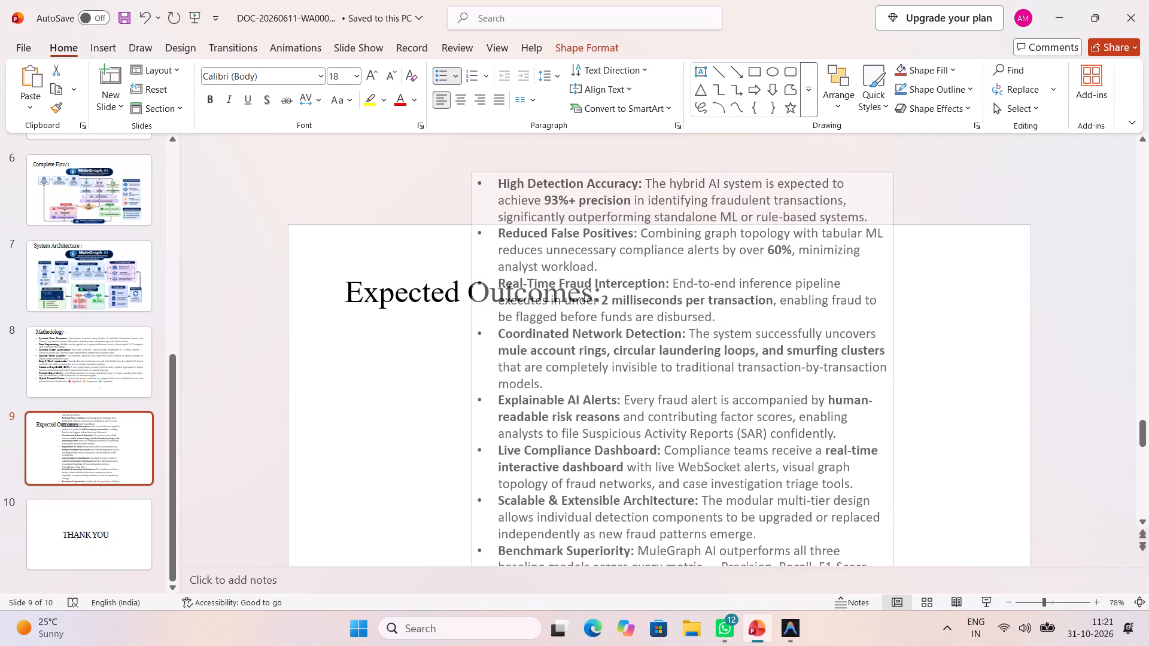
drag(914, 421, 1012, 449)
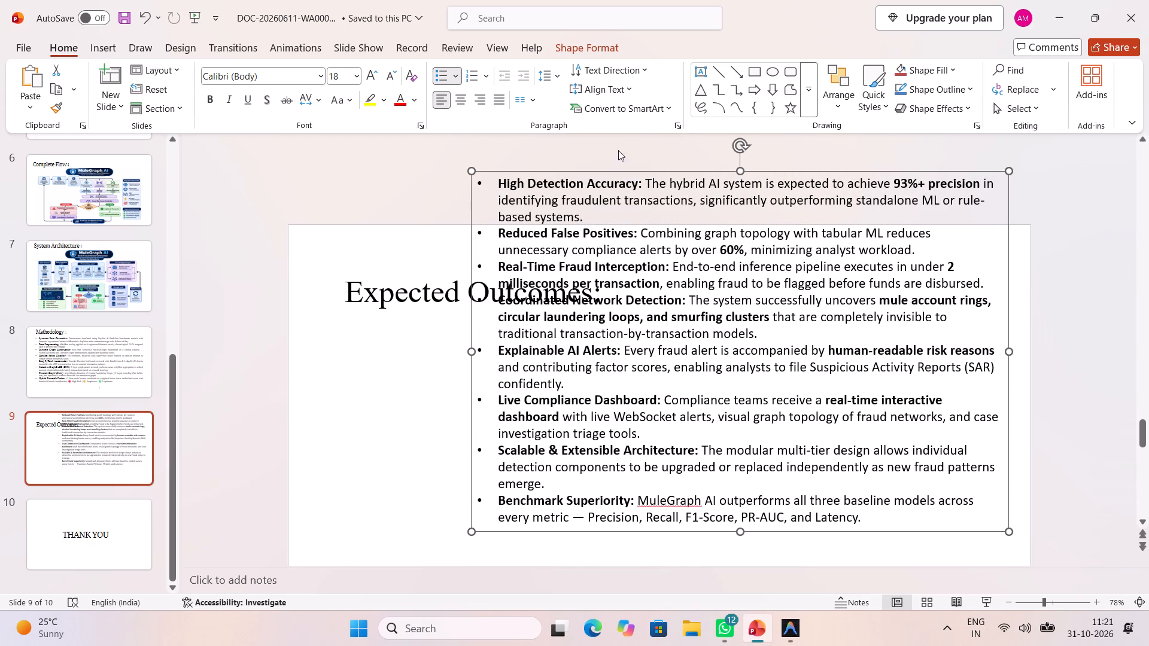
drag(630, 173, 603, 211)
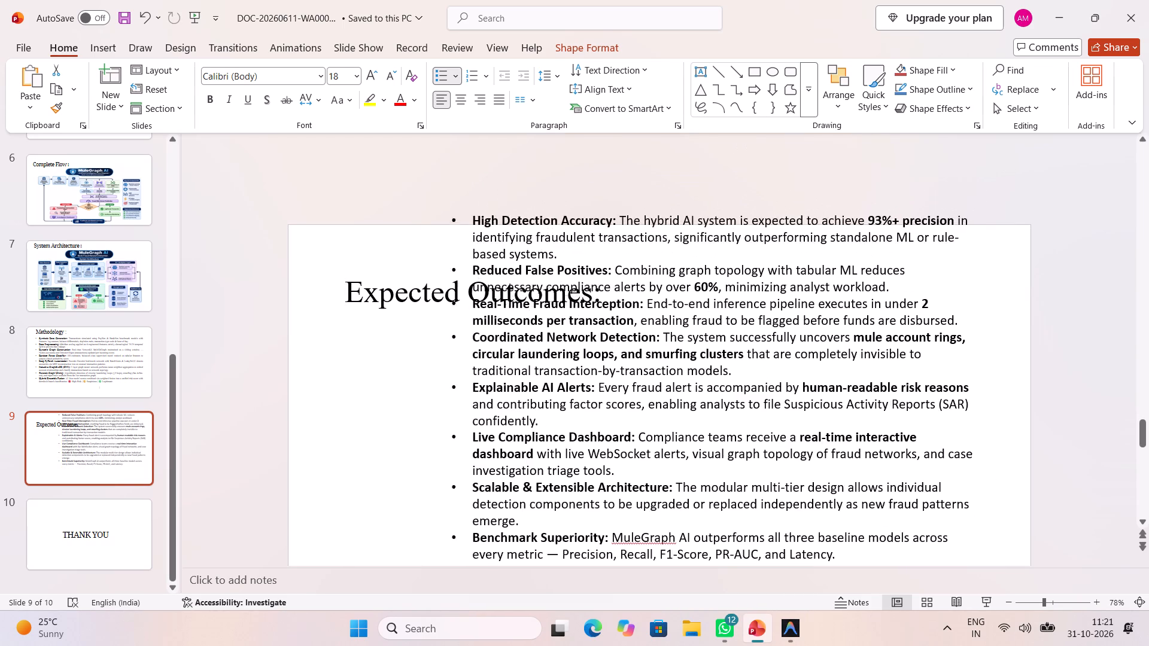
drag(603, 211, 477, 319)
scroll(491, 351, down, 1)
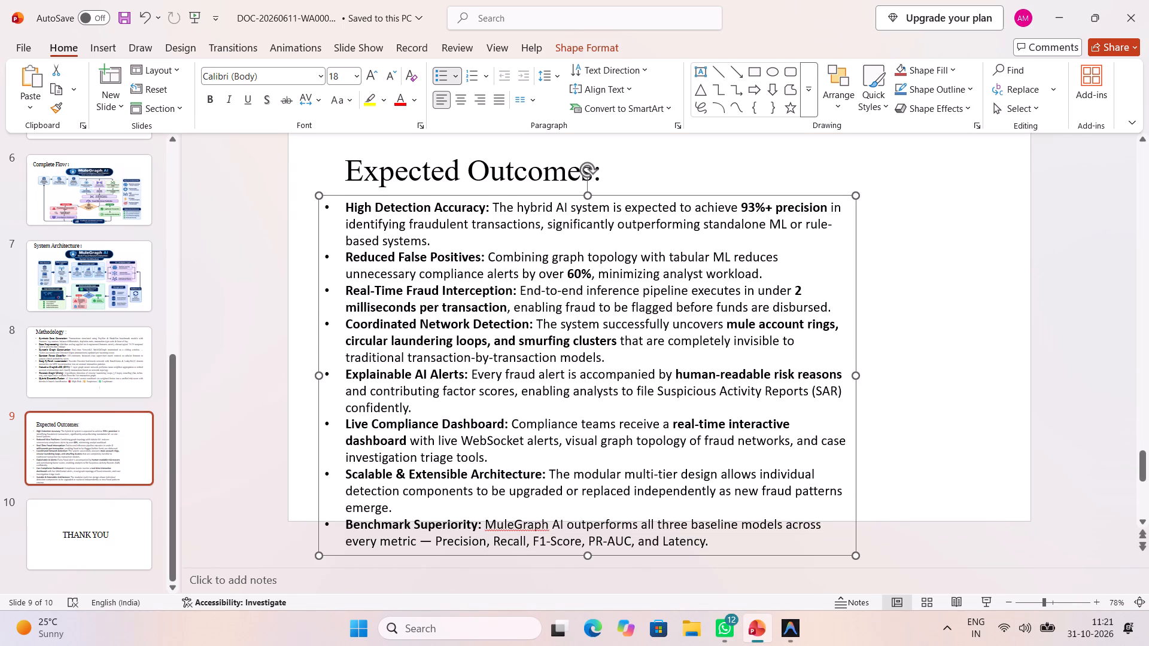
drag(855, 375, 925, 368)
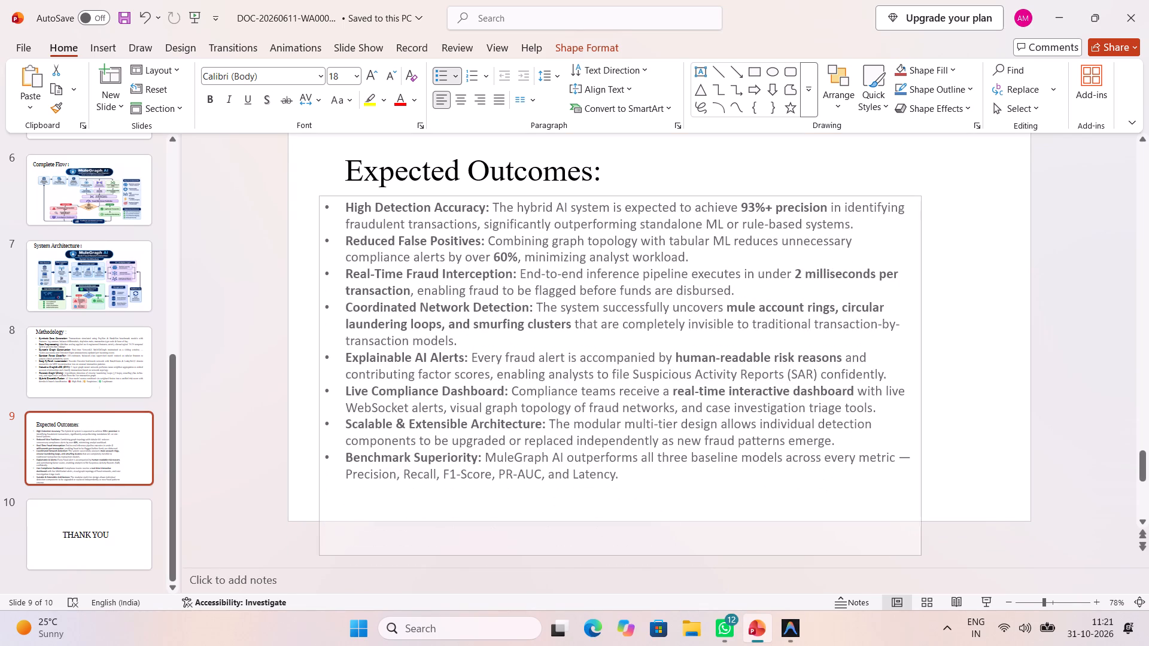
drag(925, 368, 1060, 388)
click(1060, 388)
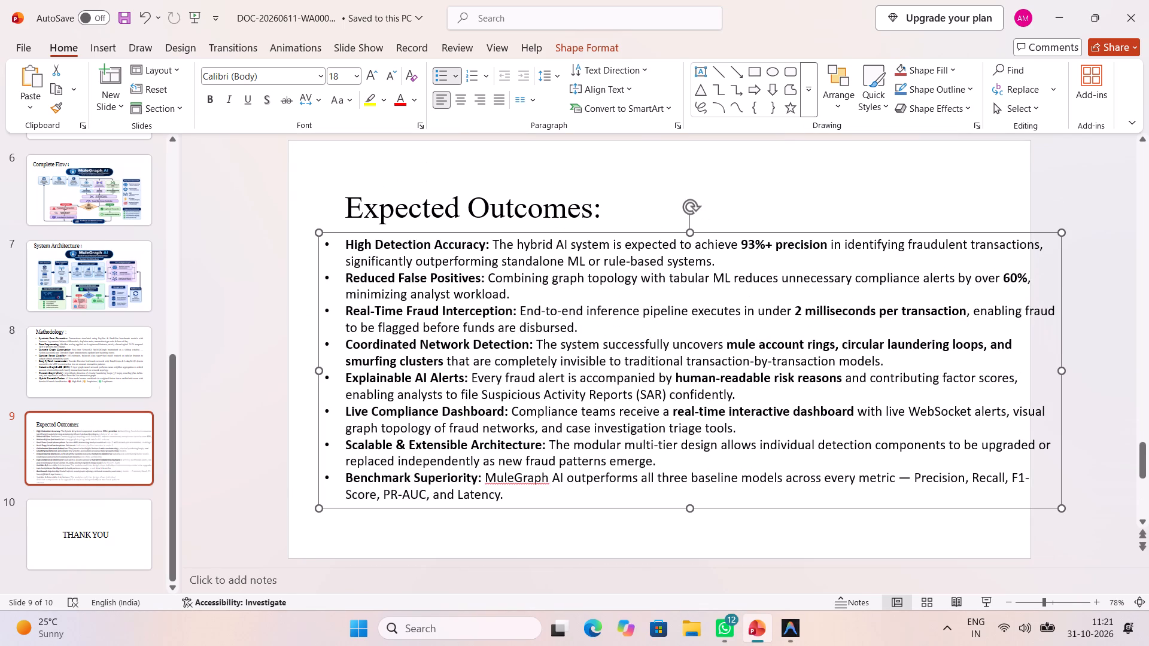
drag(1059, 370, 987, 396)
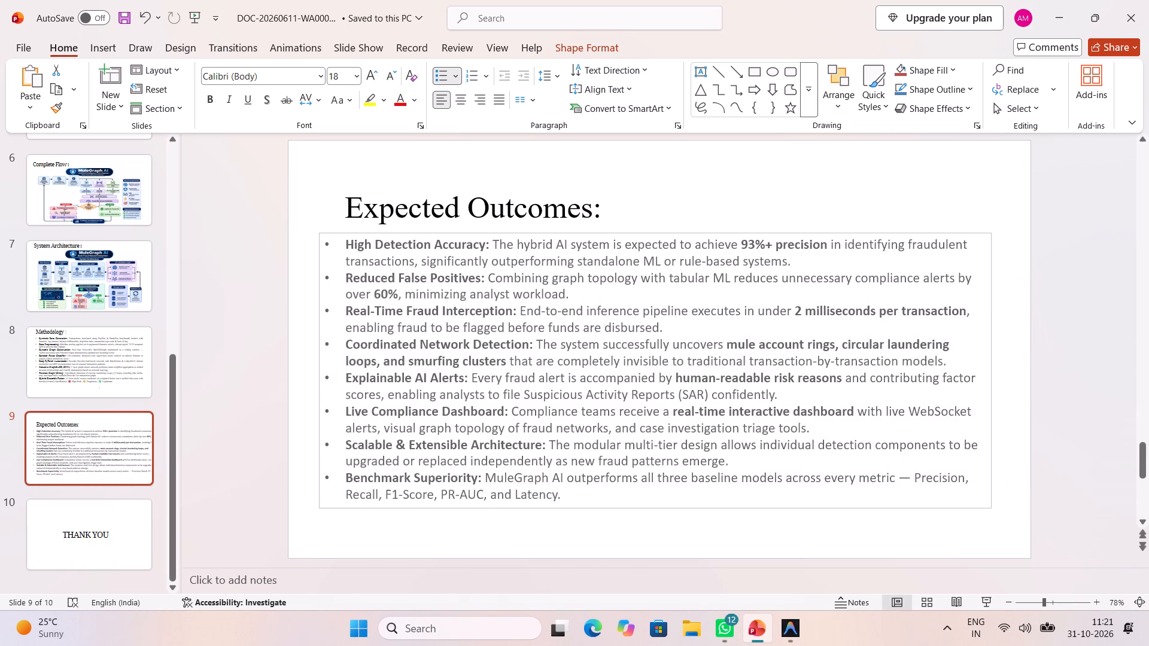
drag(987, 396, 973, 408)
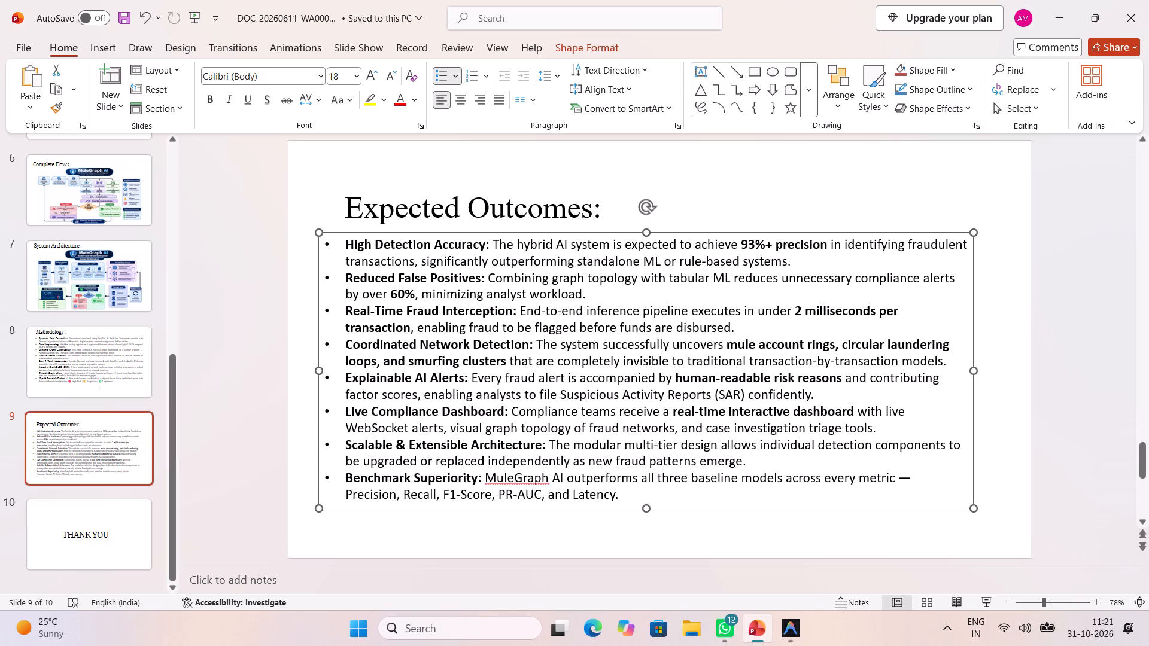
drag(972, 372, 981, 377)
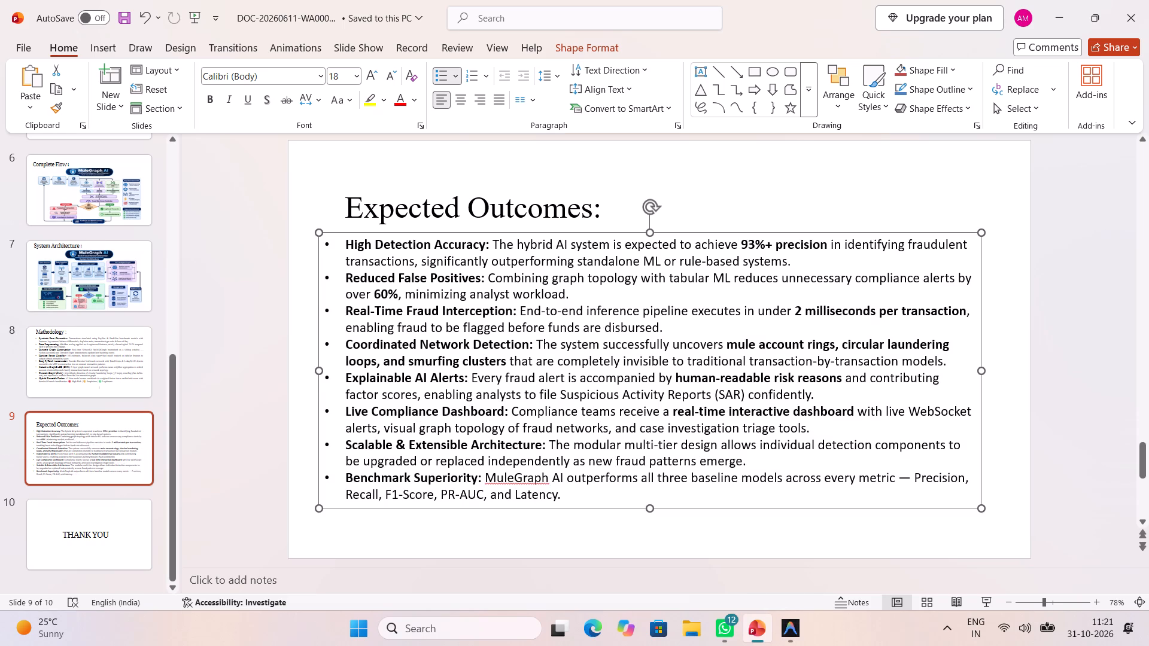
Format all the pasted bullets on slide 9 in Times New Roman with justified alignment.
click(344, 245)
drag(344, 245, 586, 464)
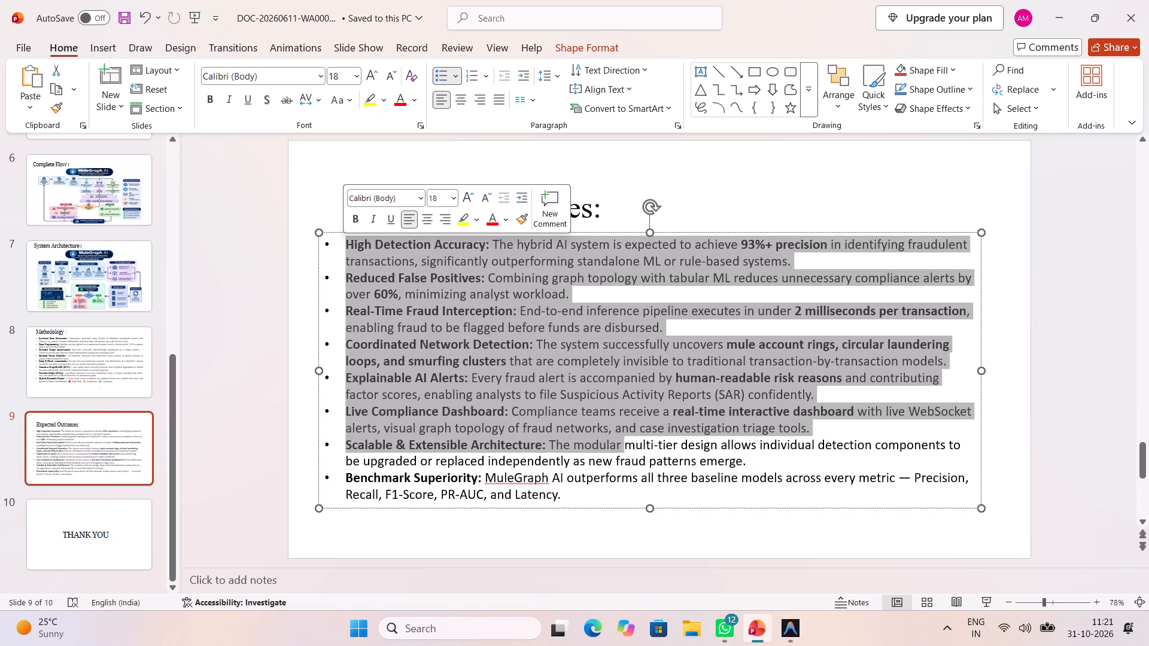
drag(586, 464, 600, 499)
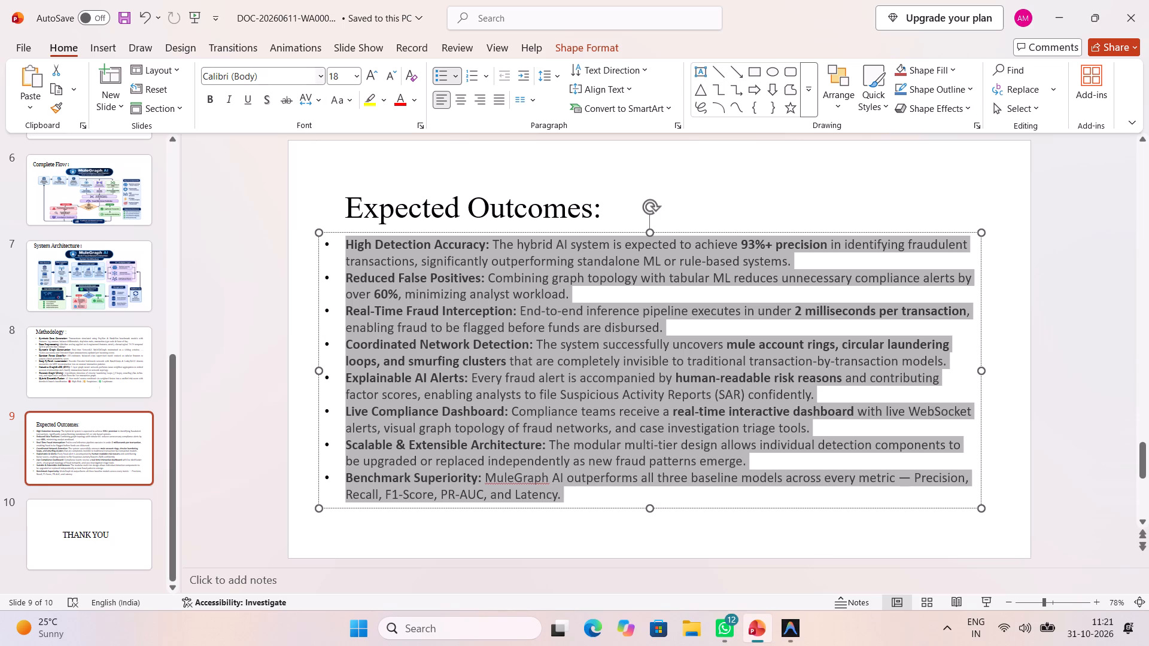
click(310, 74)
text(ti)
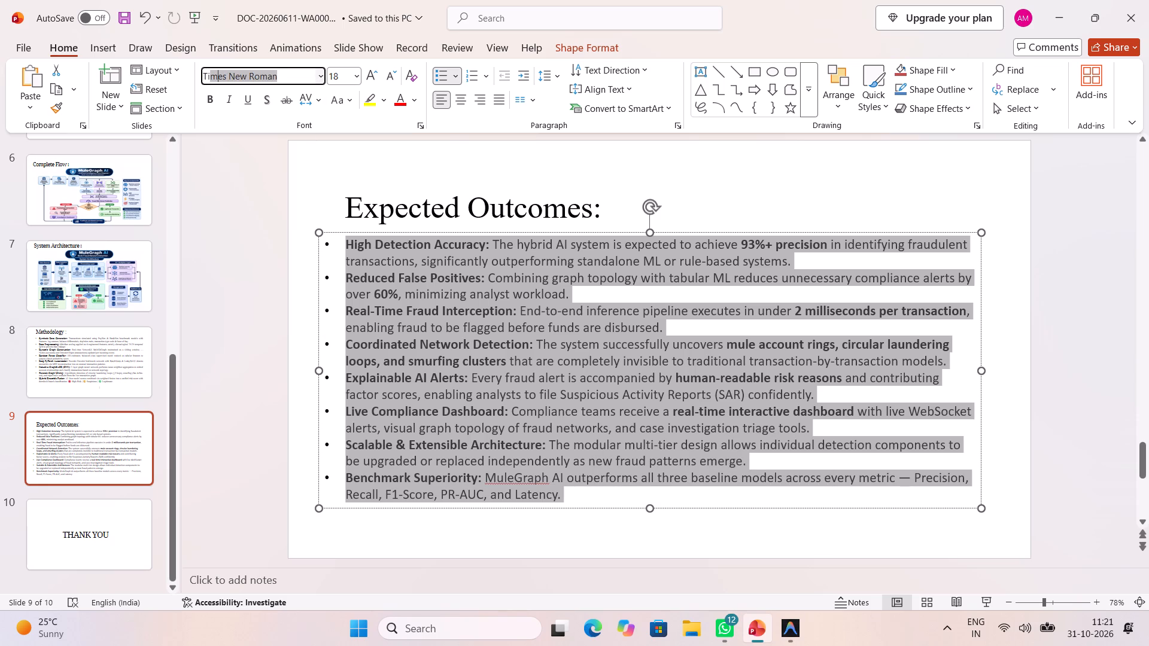
key(m)
key(Return)
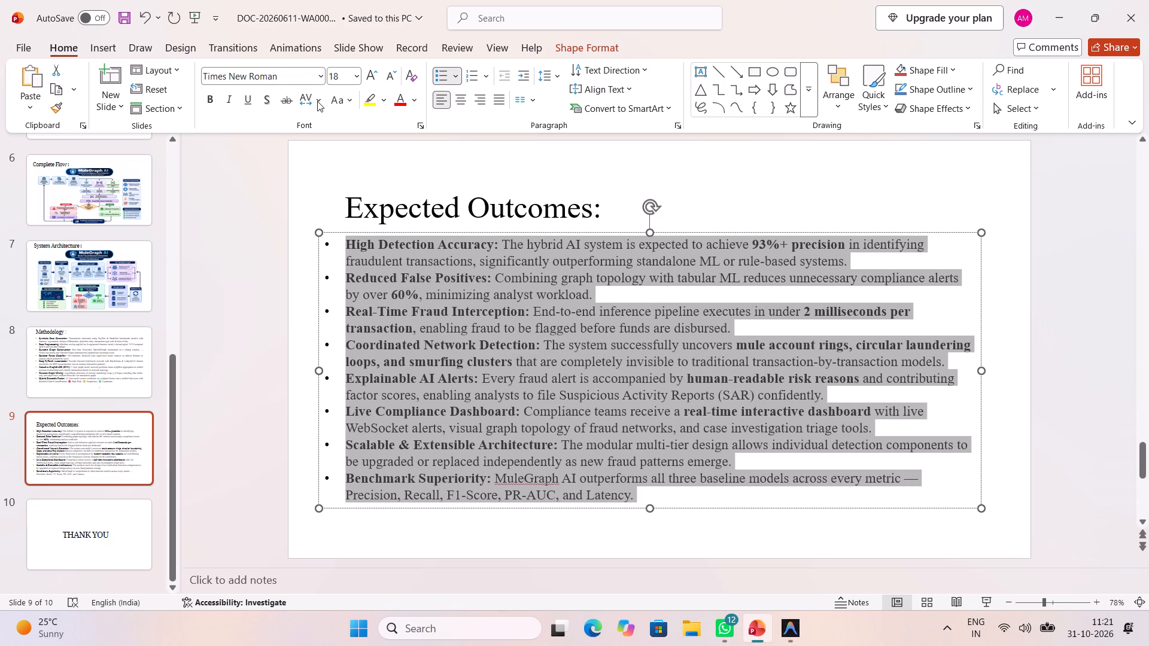
click(498, 106)
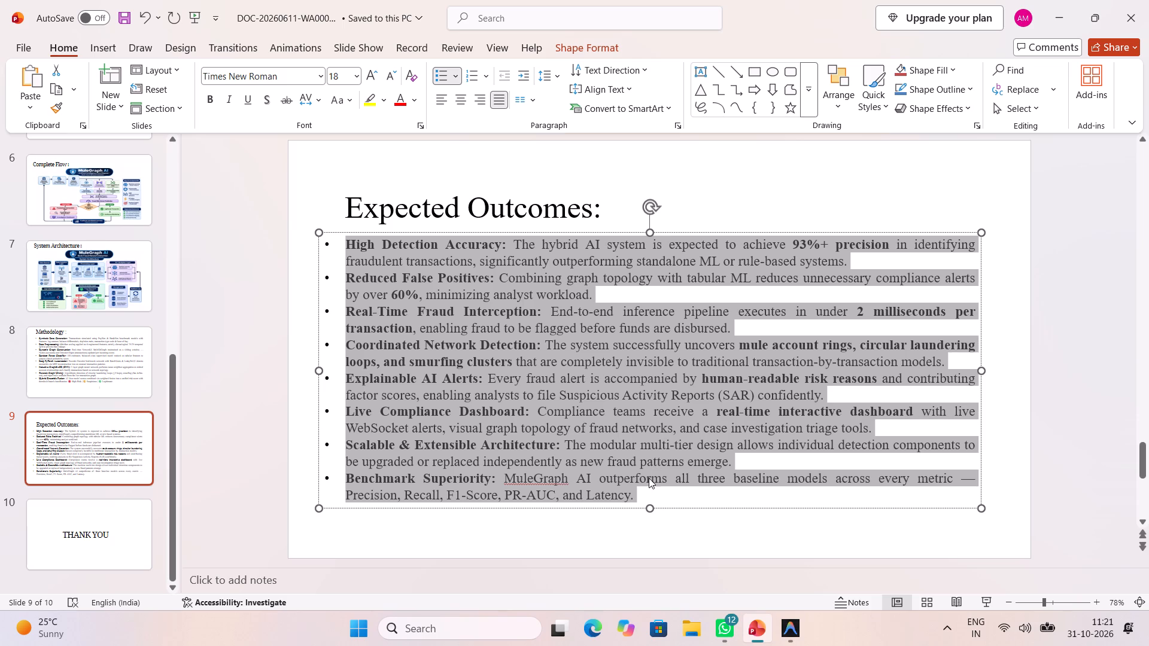
click(645, 487)
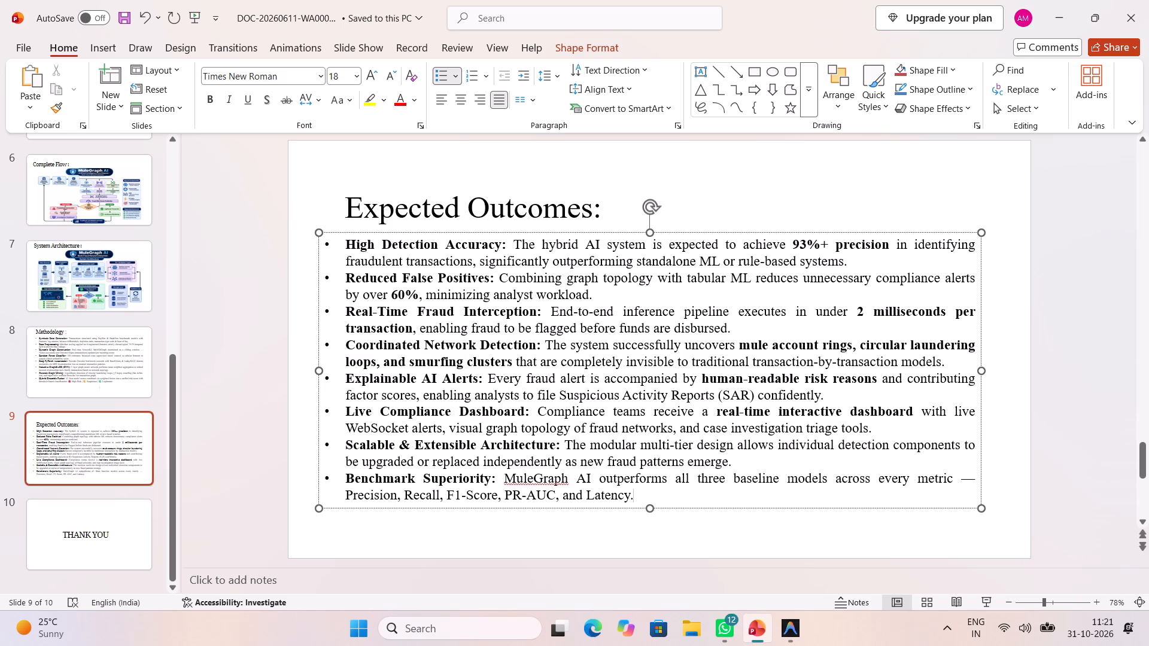
Remove the bold from "93%+ precision", "2 milliseconds per transaction" and "mule account rings, circular laundering loops, and smurfing clusters" in slide 9's bullets.
click(888, 242)
drag(888, 242, 792, 241)
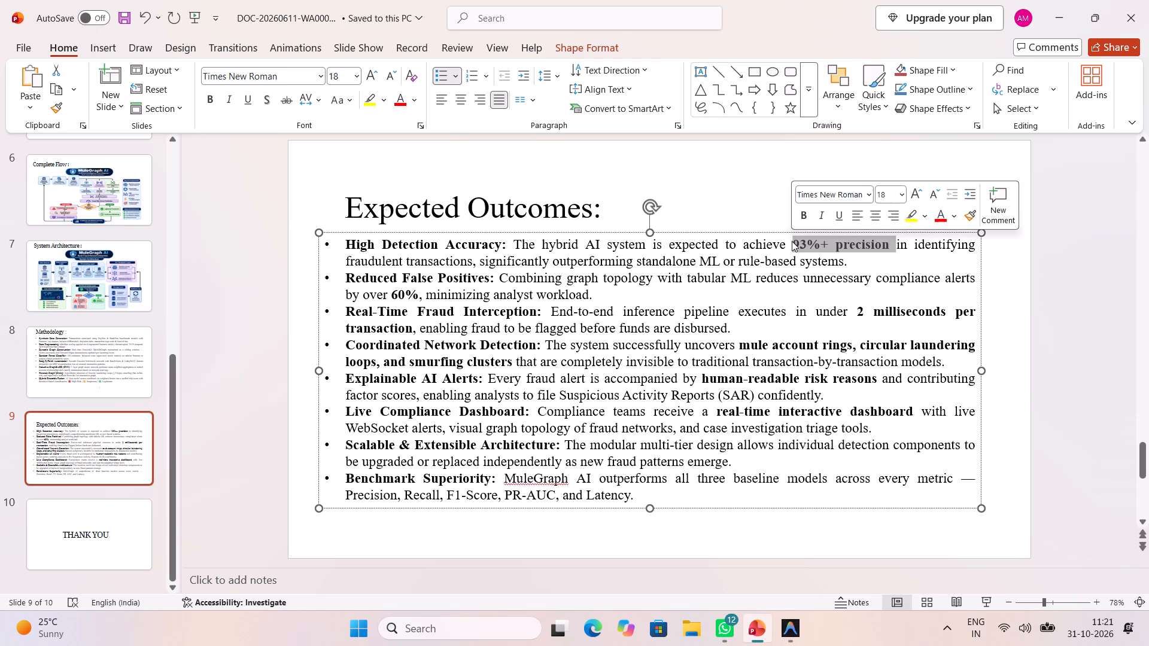
click(803, 223)
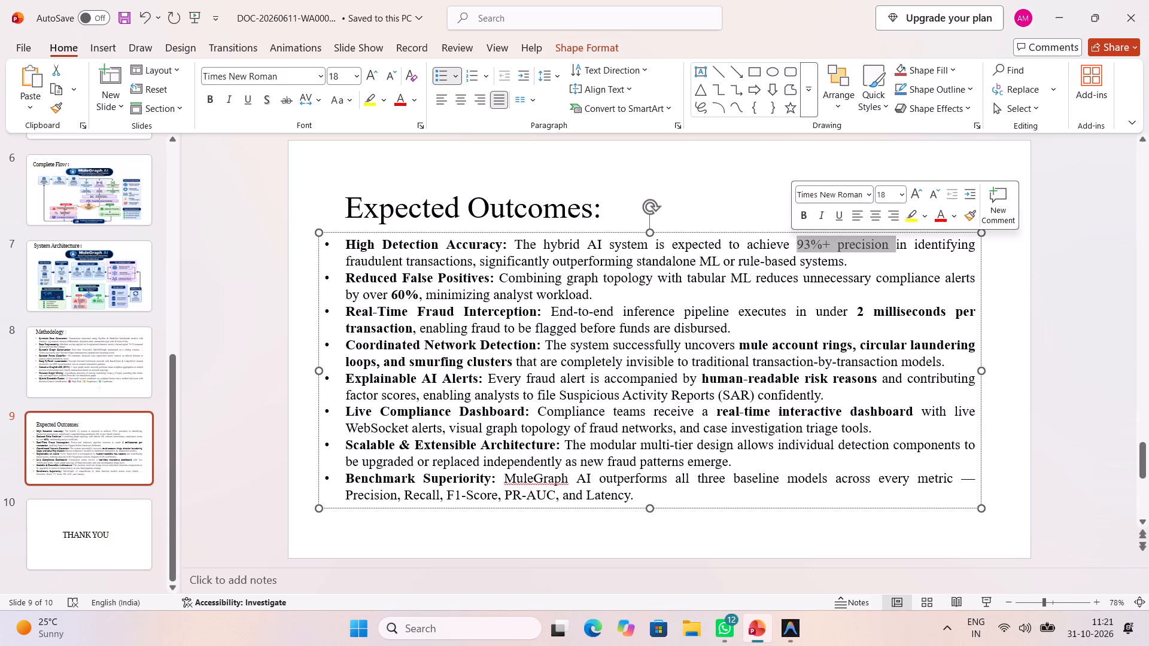
click(856, 305)
drag(856, 305, 1021, 327)
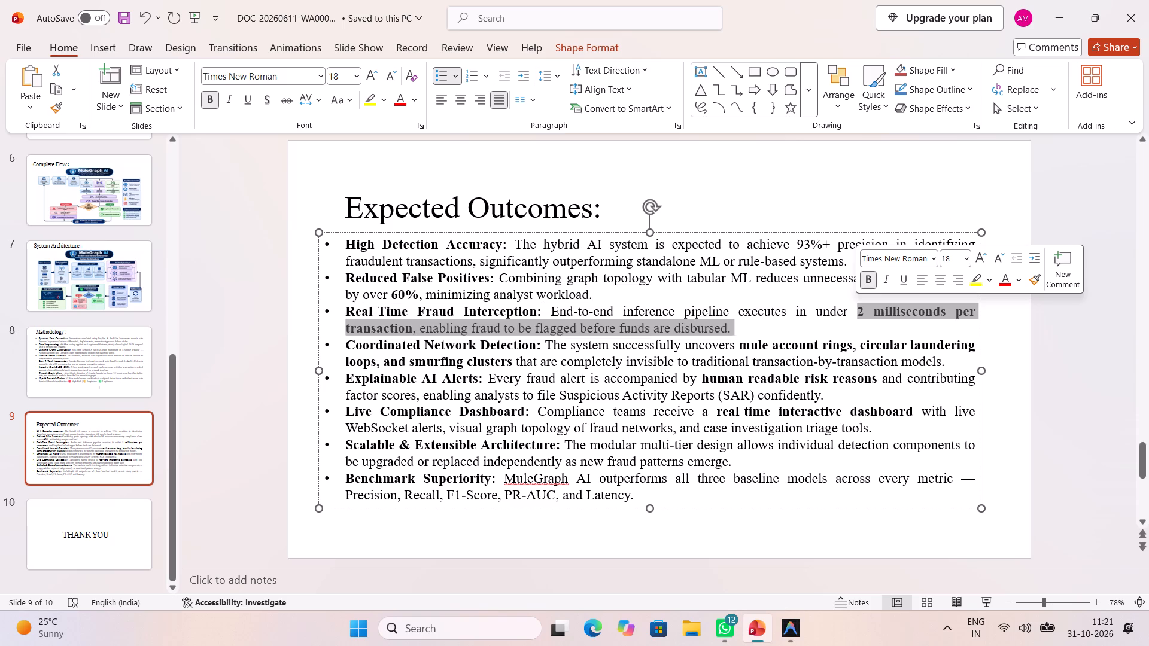
drag(1021, 327, 415, 332)
click(425, 305)
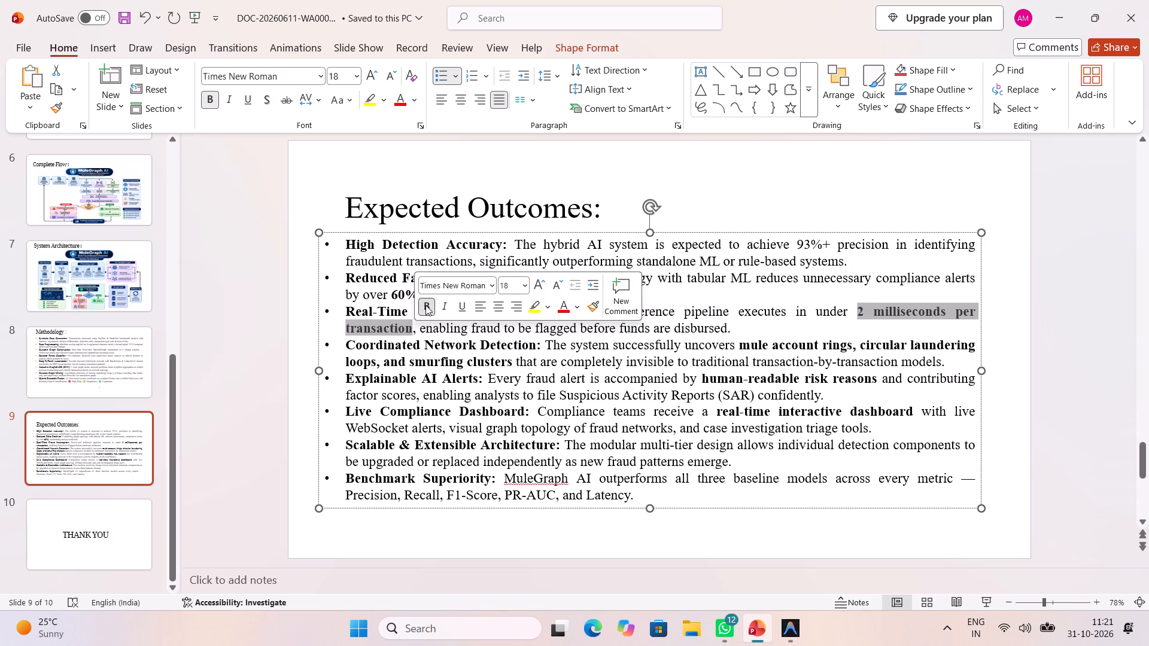
click(740, 344)
drag(740, 344, 525, 349)
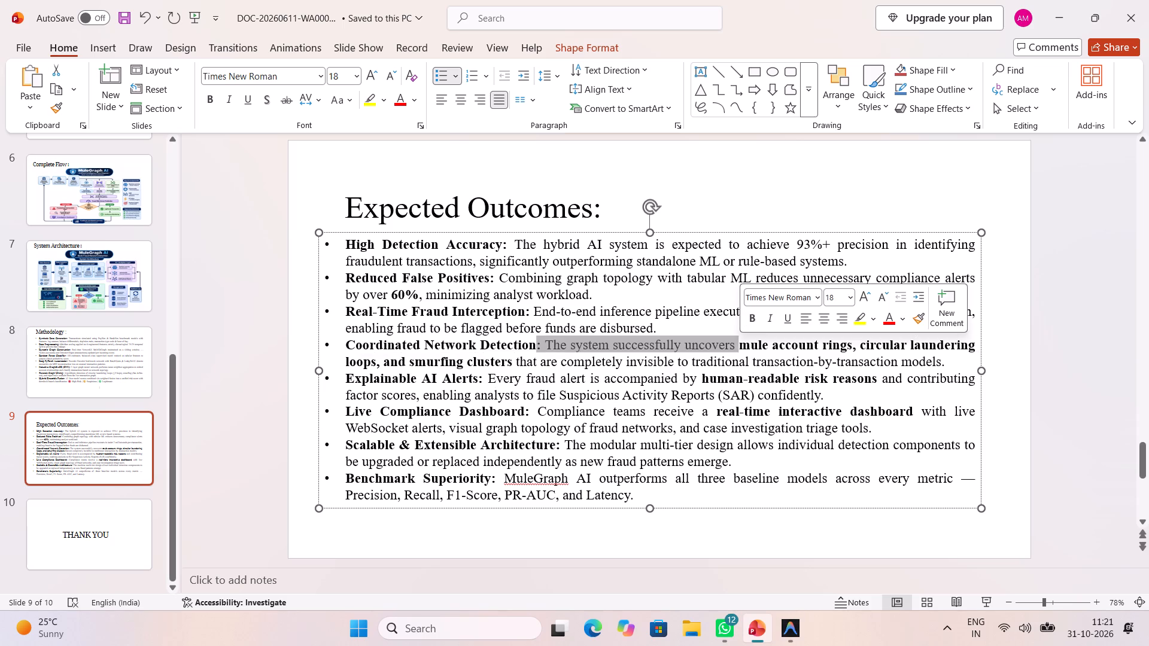
drag(525, 349, 516, 358)
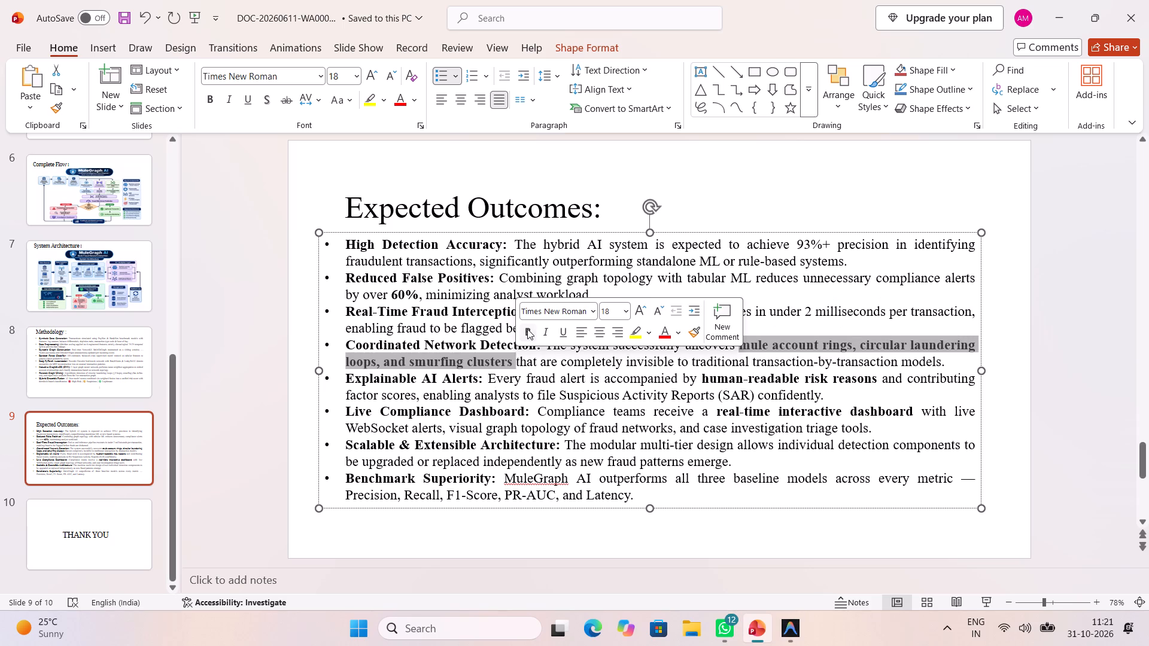
click(527, 330)
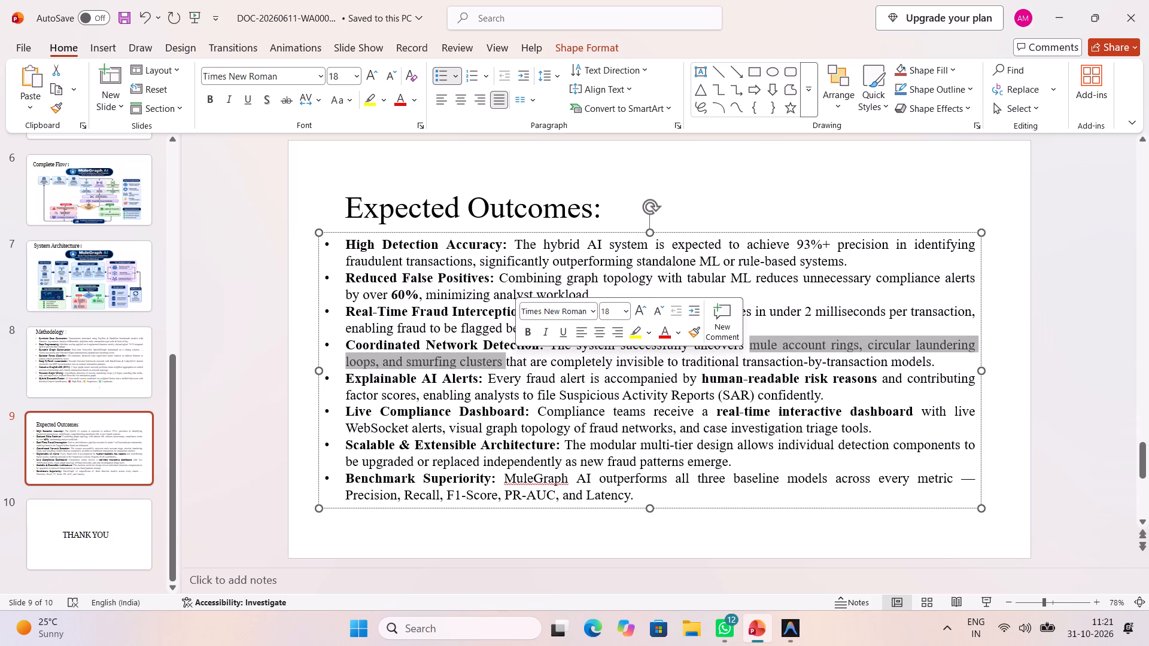
Remove the bold from "human-readable risk reasons" and "real-time interactive dashboard" in the Explainable AI Alerts and Live Compliance Dashboard bullets.
click(700, 382)
drag(700, 382, 896, 385)
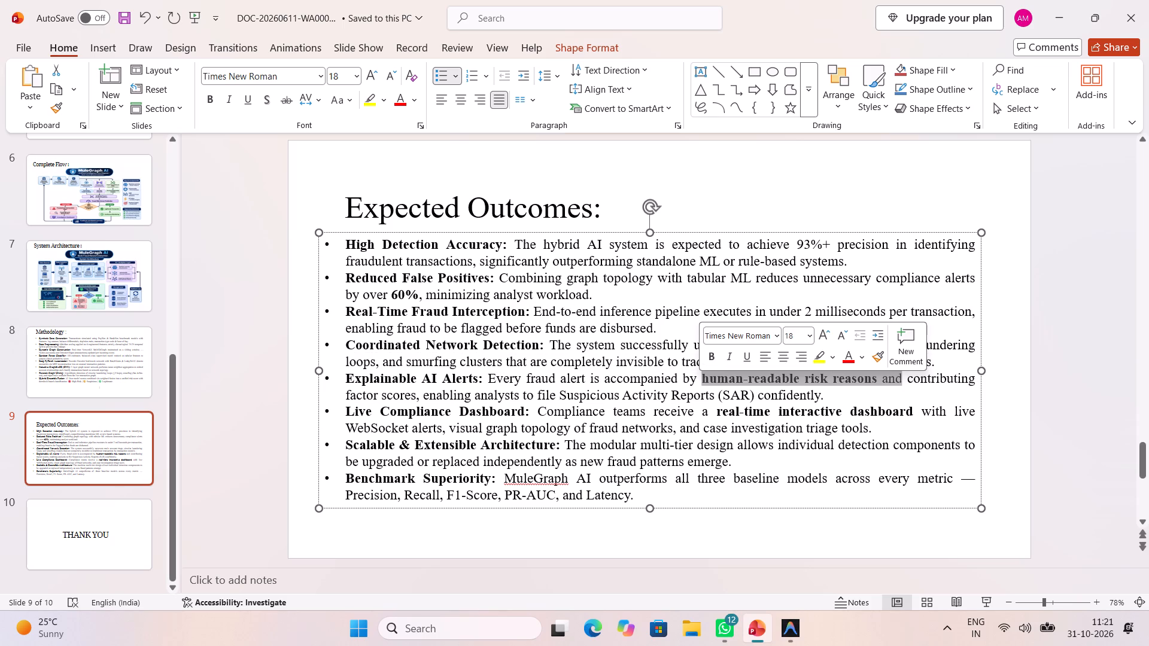
drag(896, 385, 880, 382)
click(888, 352)
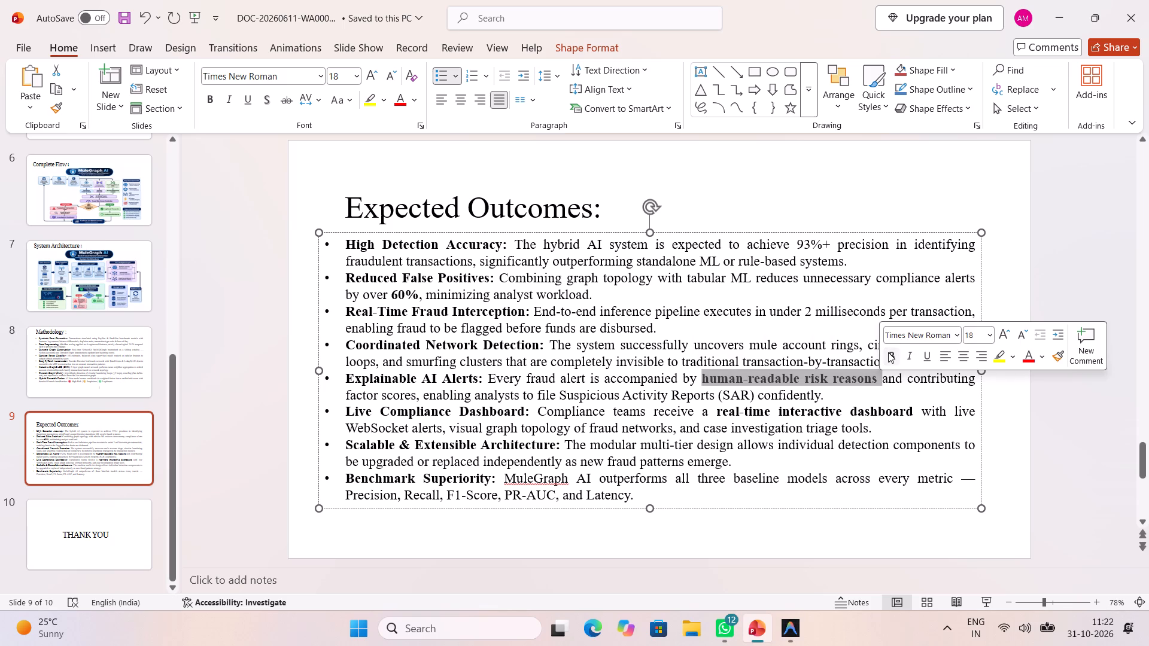
click(716, 414)
drag(716, 414, 893, 410)
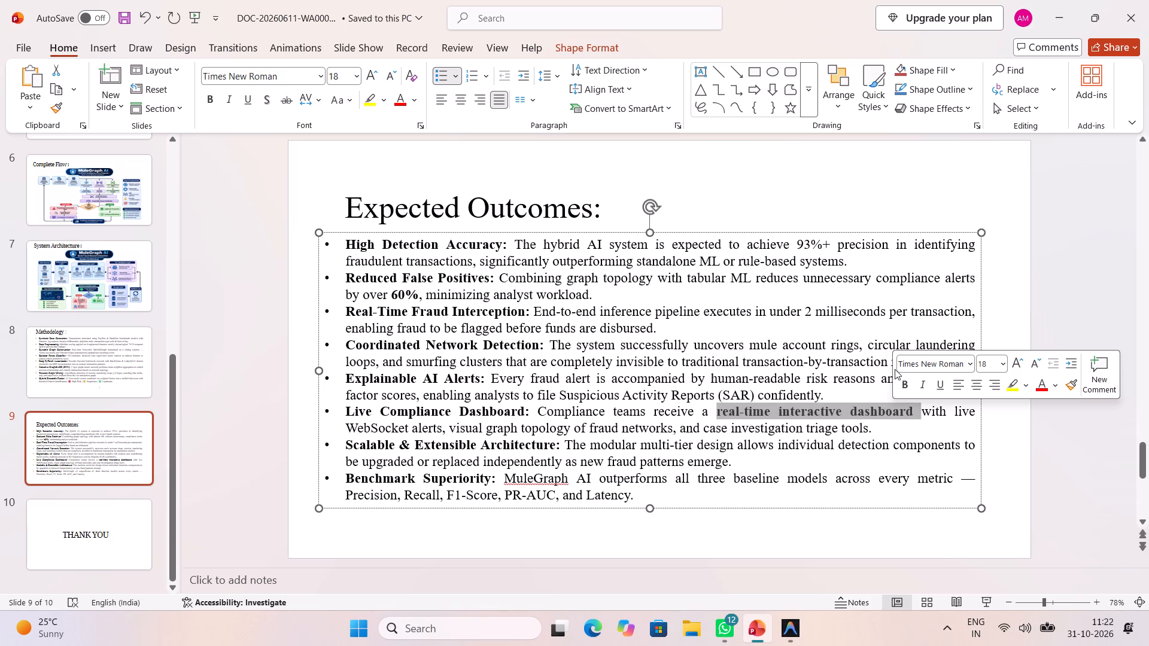
click(904, 389)
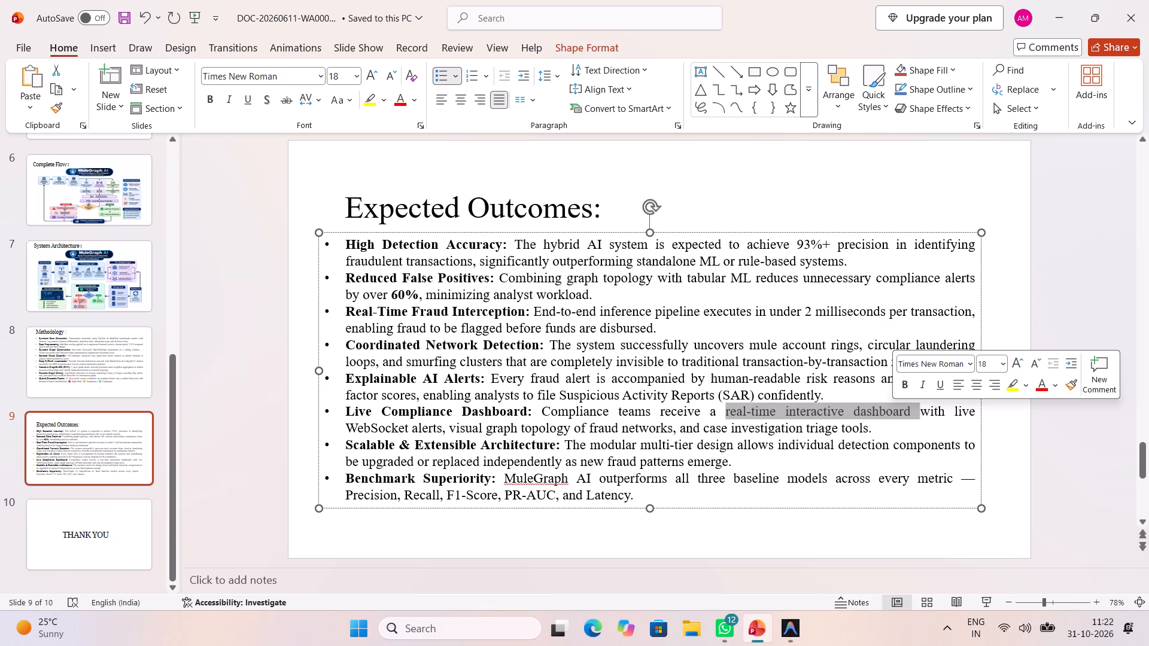
click(713, 495)
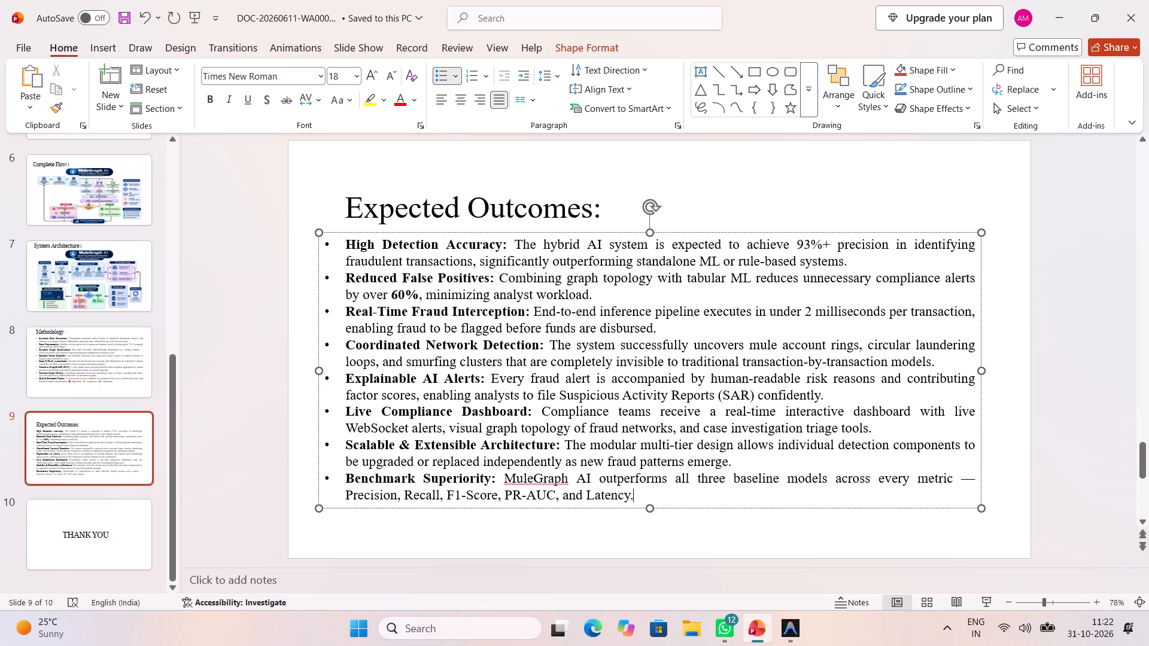
Save the edited presentation.
scroll(486, 430, down, 2)
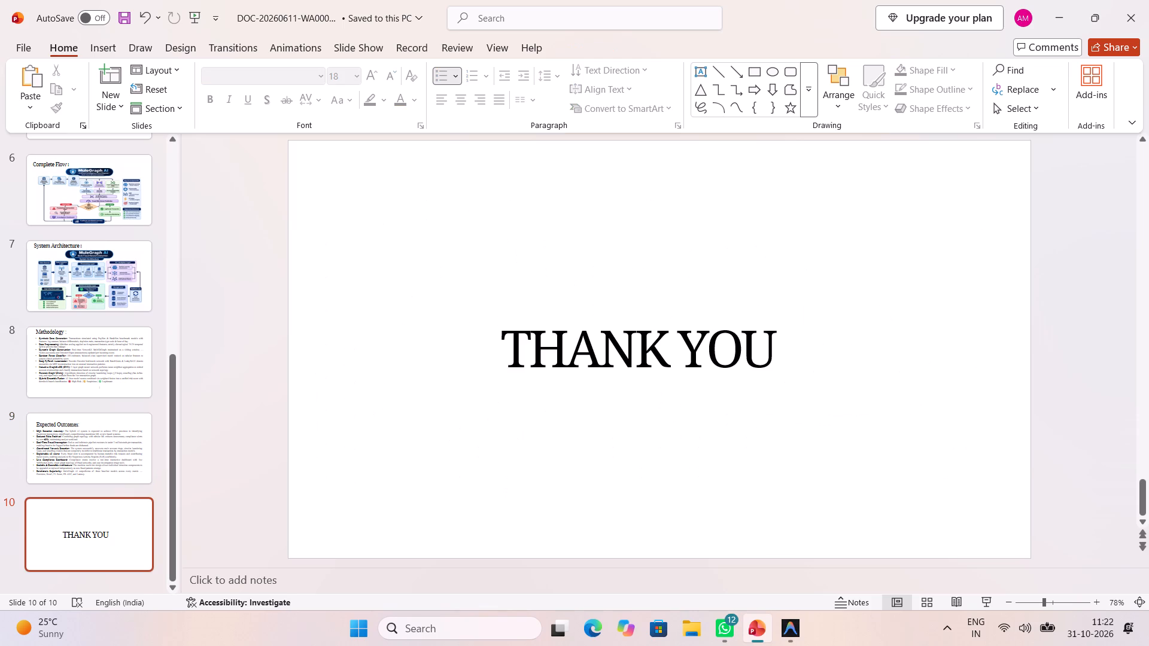
scroll(486, 430, up, 7)
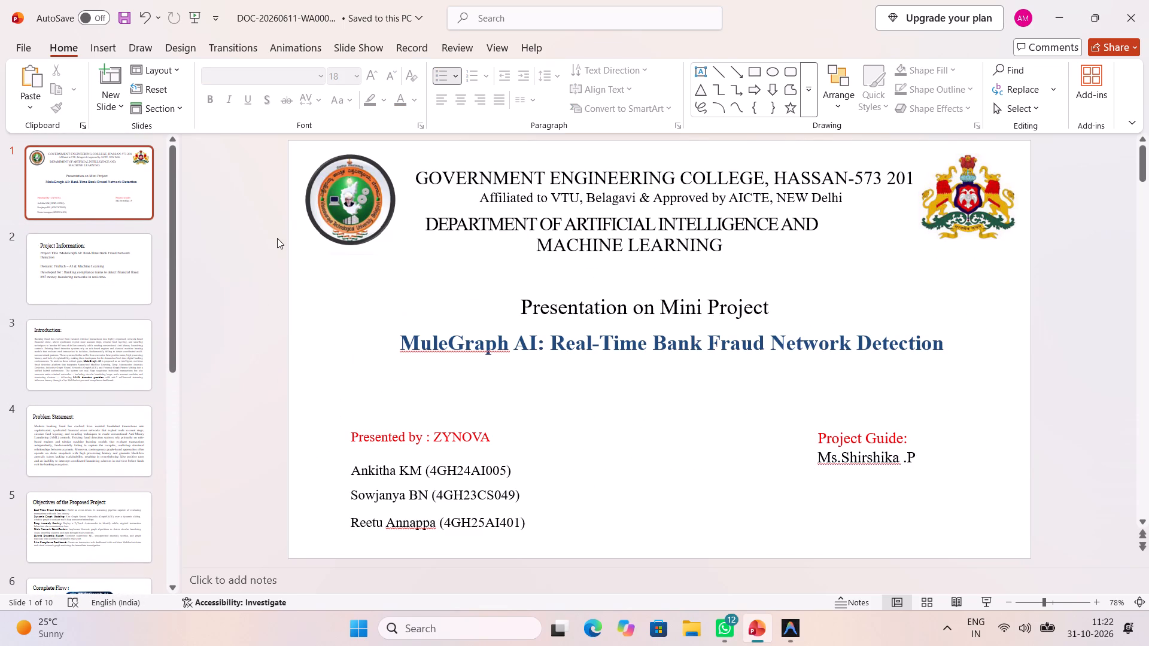
key(ctrl+s)
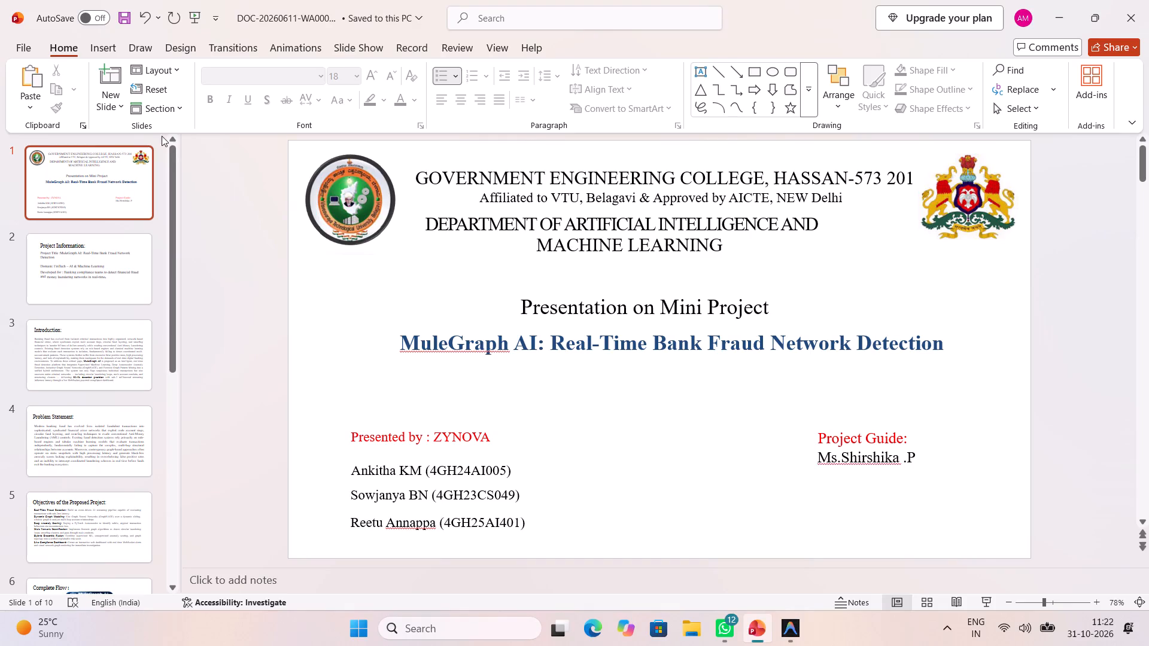
Save a copy of the presentation in this PC's Documents folder as a PowerPoint Presentation, keeping its file name.
click(21, 44)
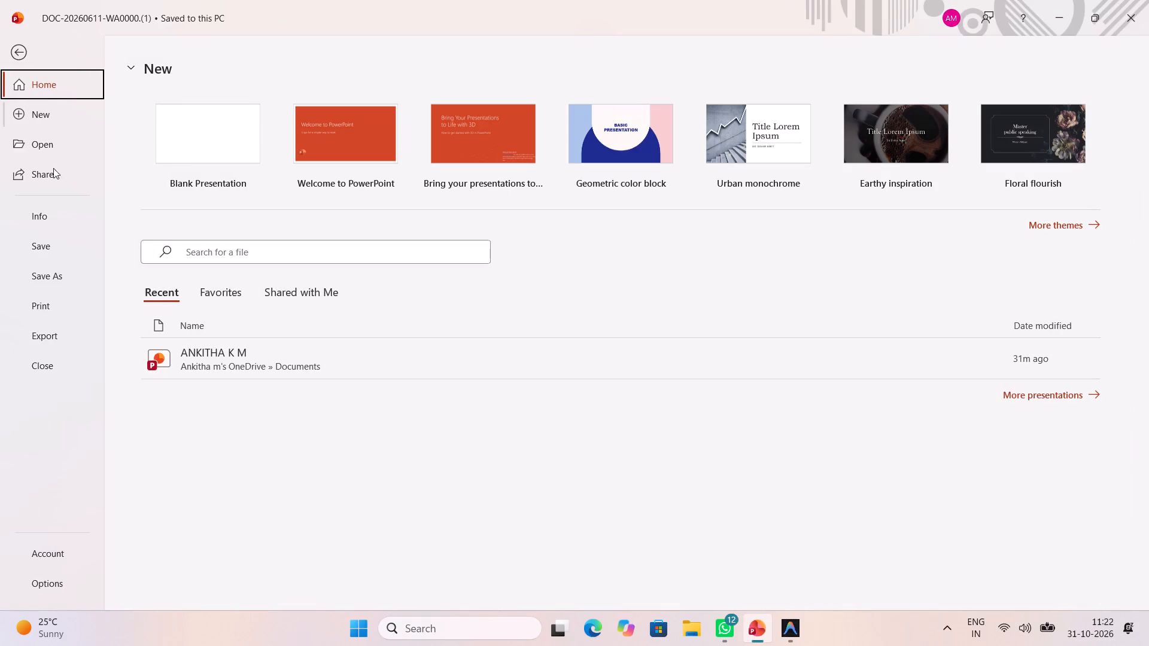
click(53, 273)
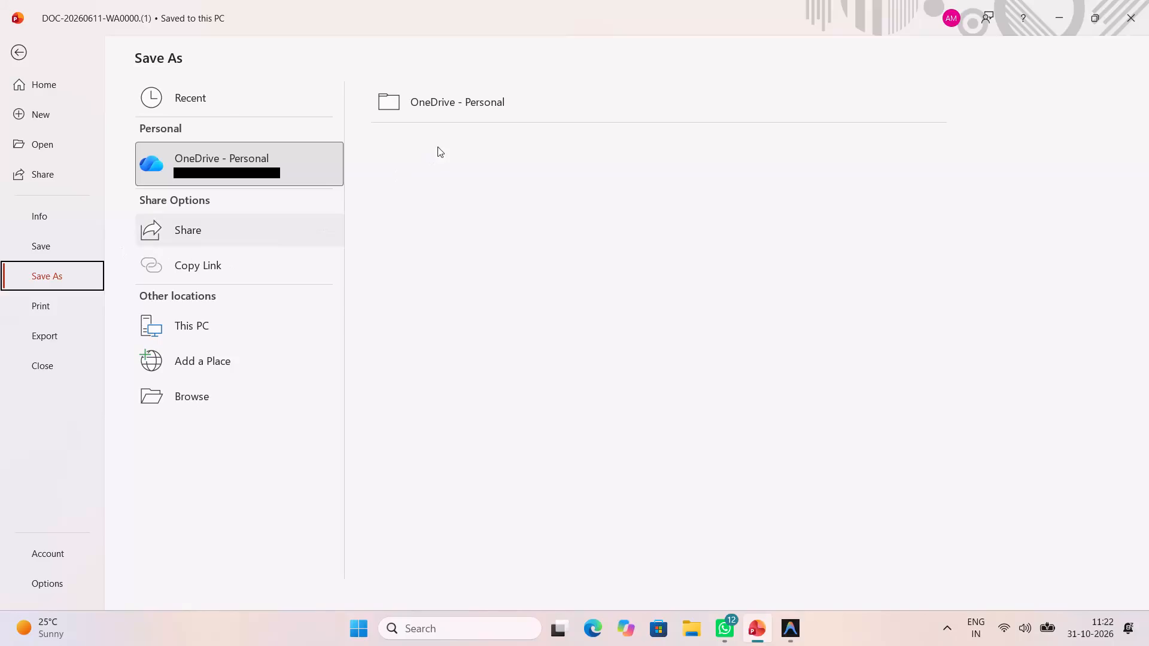
click(231, 309)
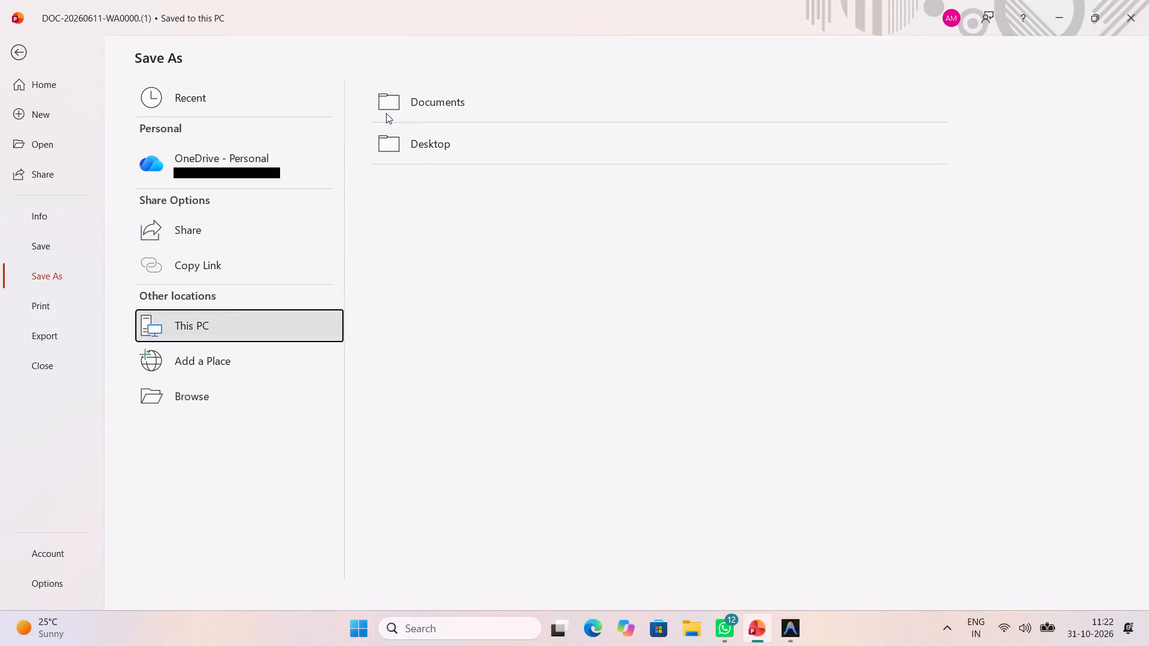
click(386, 113)
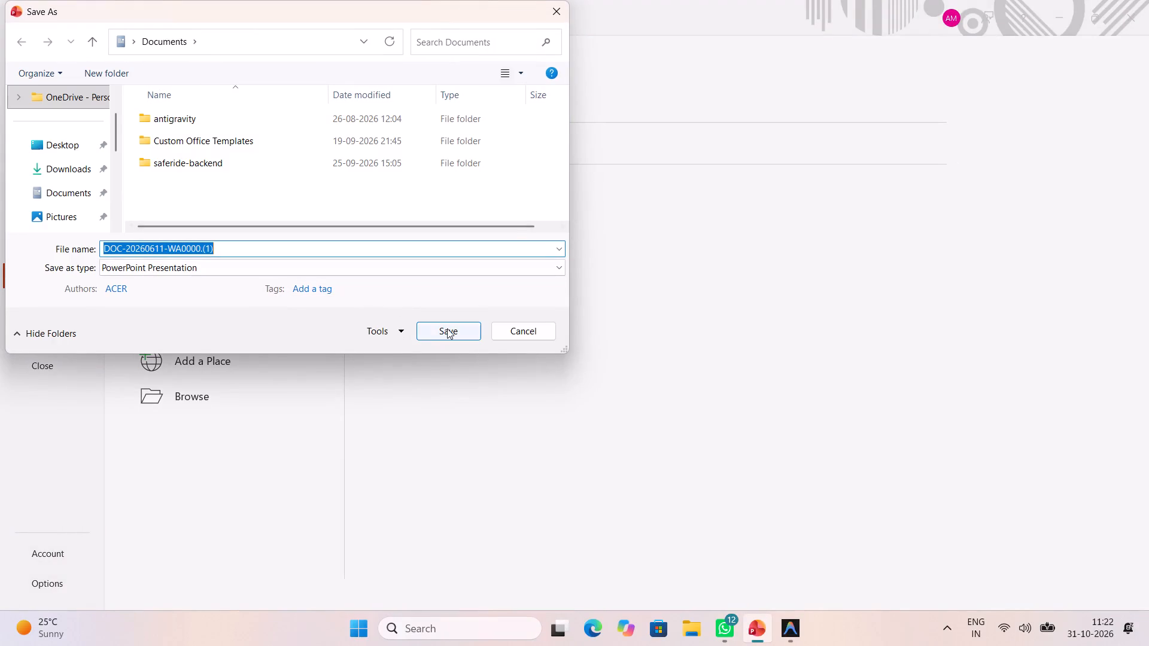
click(448, 328)
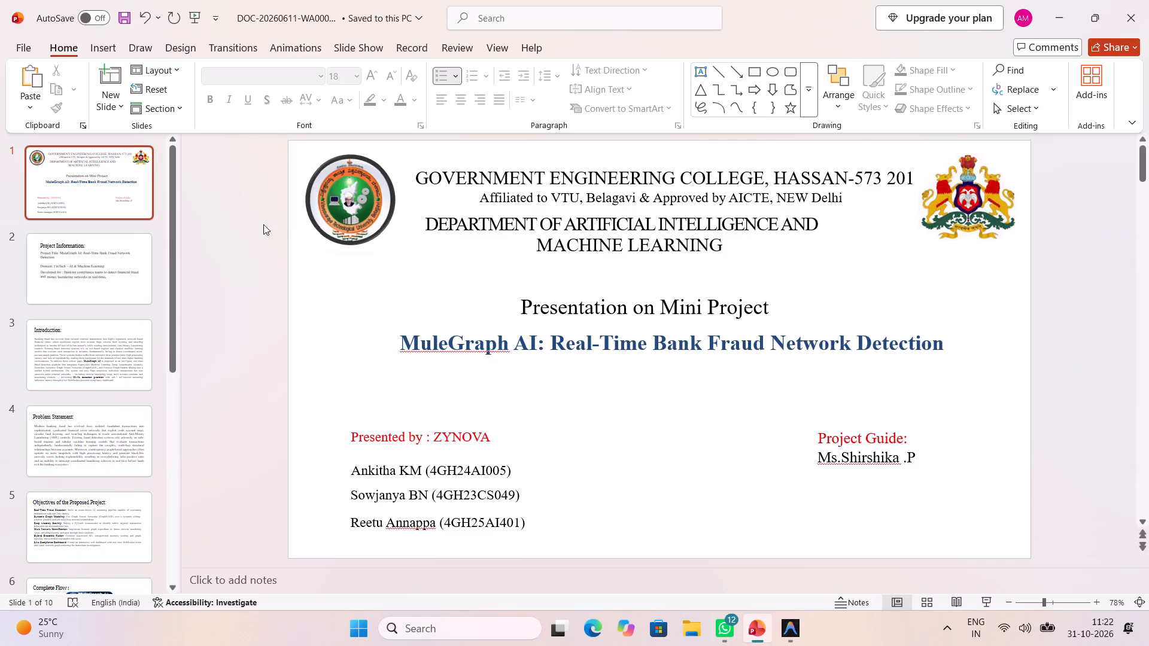
Save the presentation as a PDF in the Documents folder under the same file name.
click(26, 45)
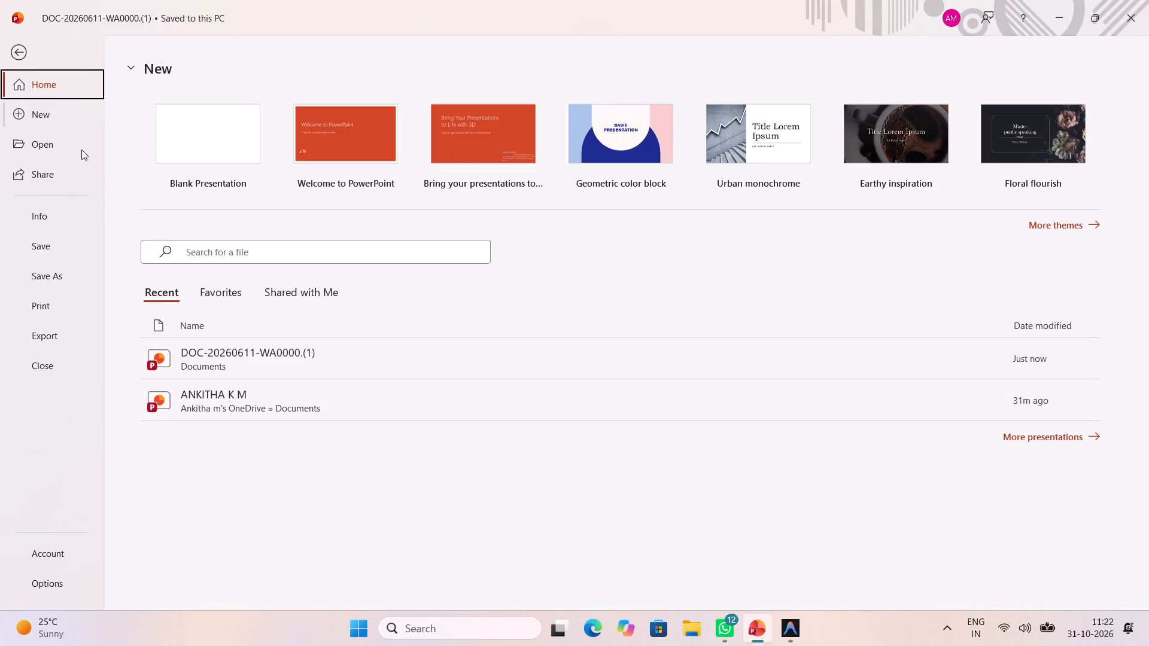
click(58, 280)
click(465, 161)
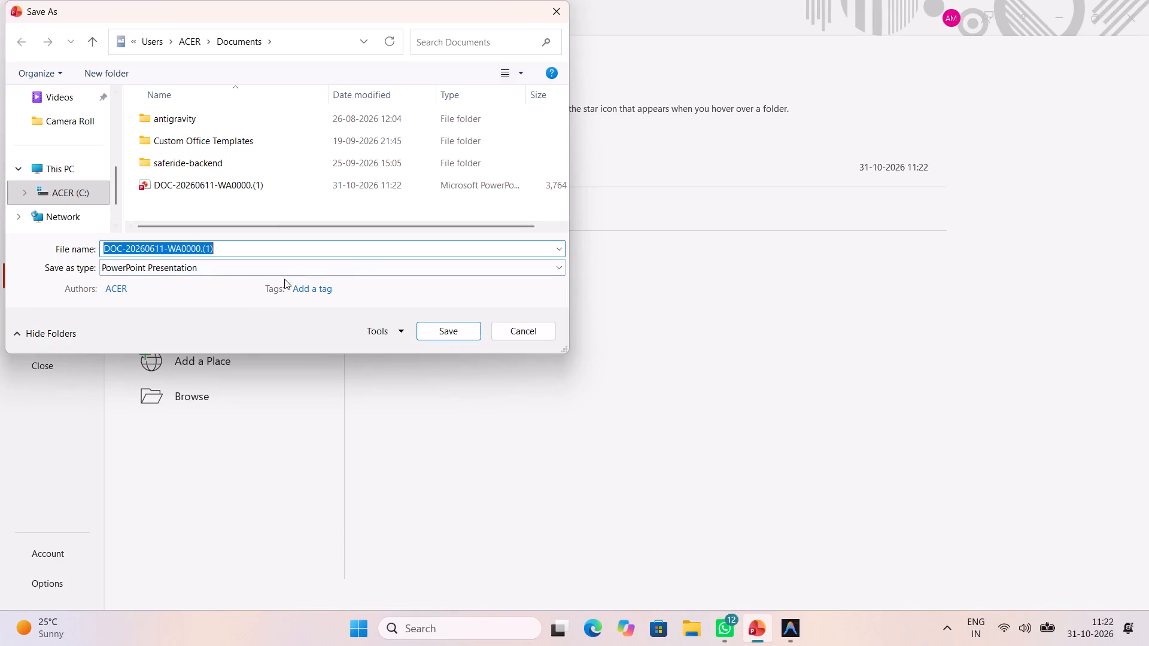
click(363, 272)
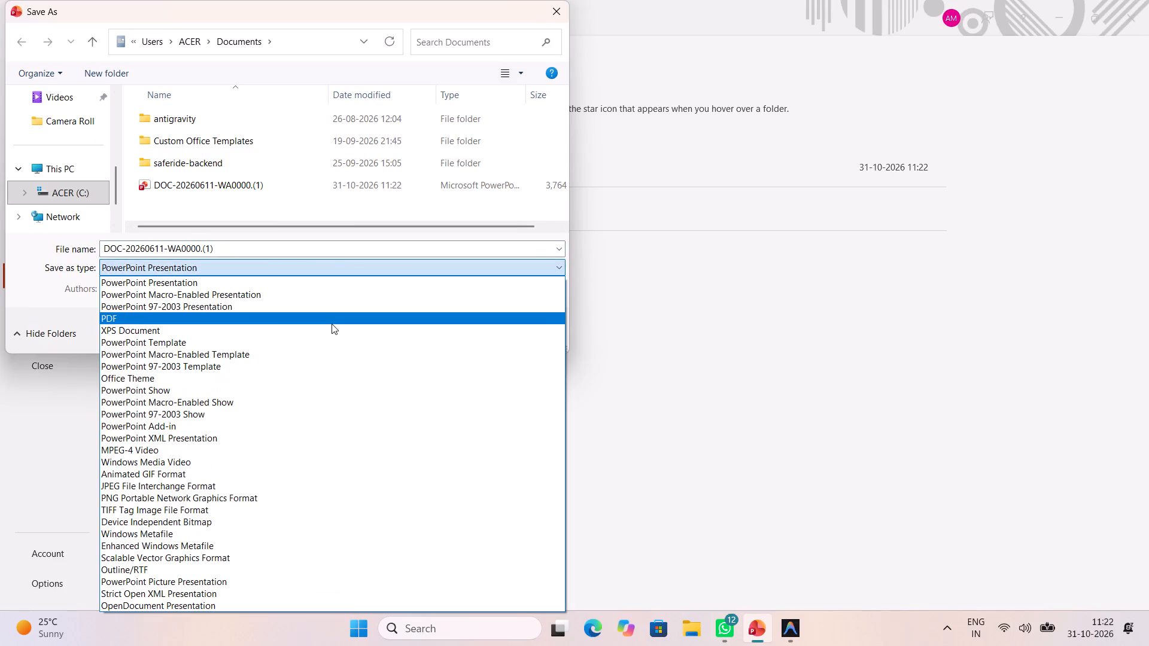
click(332, 324)
click(457, 385)
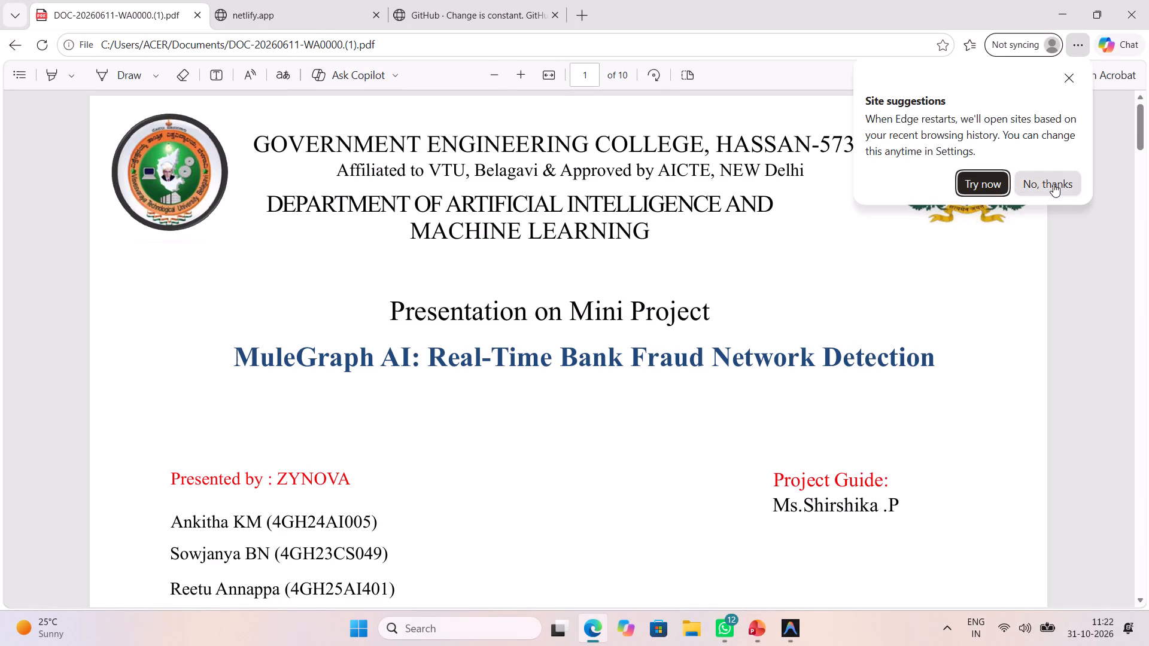
Decline the browser's site suggestions offer and review the exported PDF's pages from the title page through the THANK YOU page.
click(1053, 184)
scroll(807, 343, up, 1)
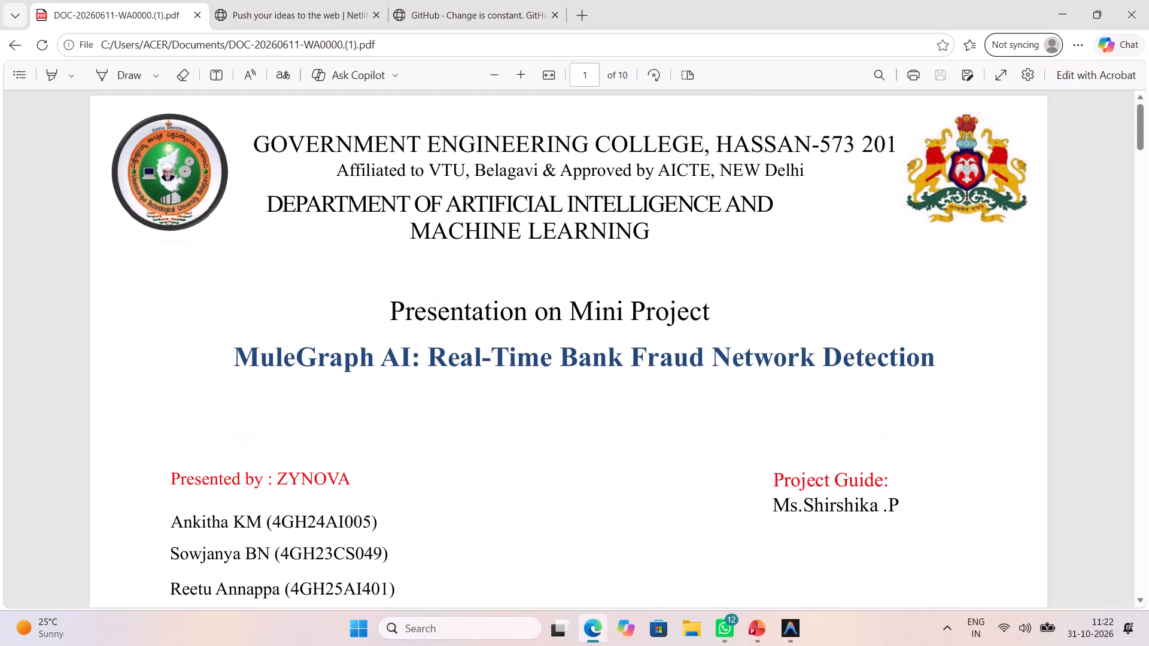
scroll(791, 328, down, 10)
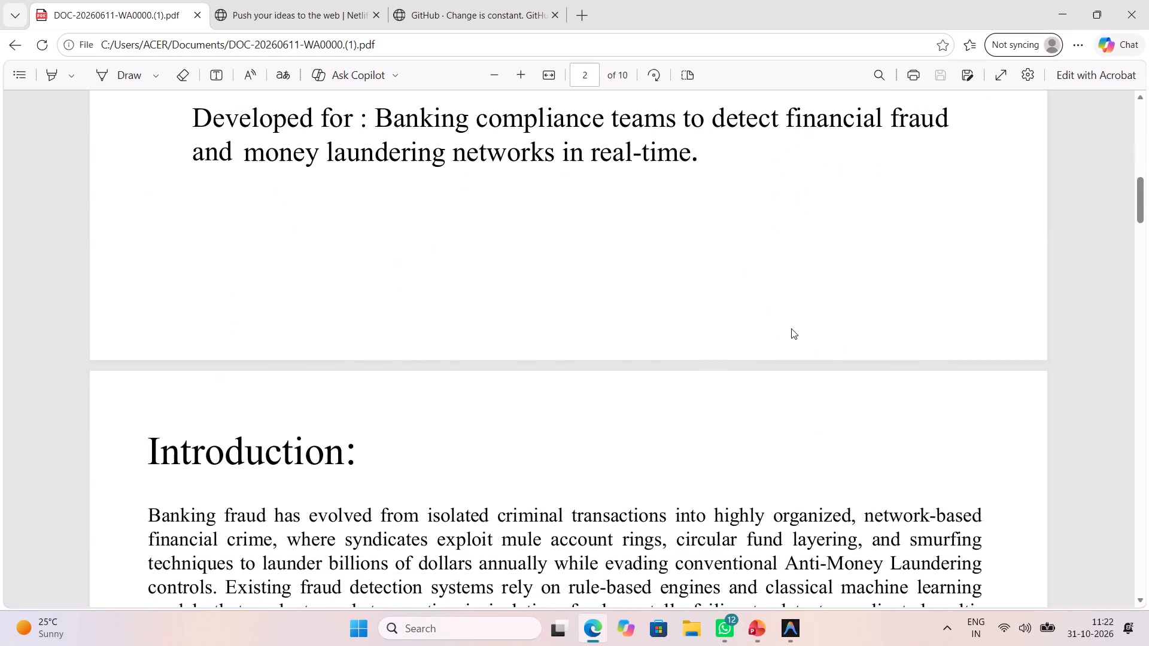
scroll(791, 328, up, 6)
scroll(791, 328, down, 8)
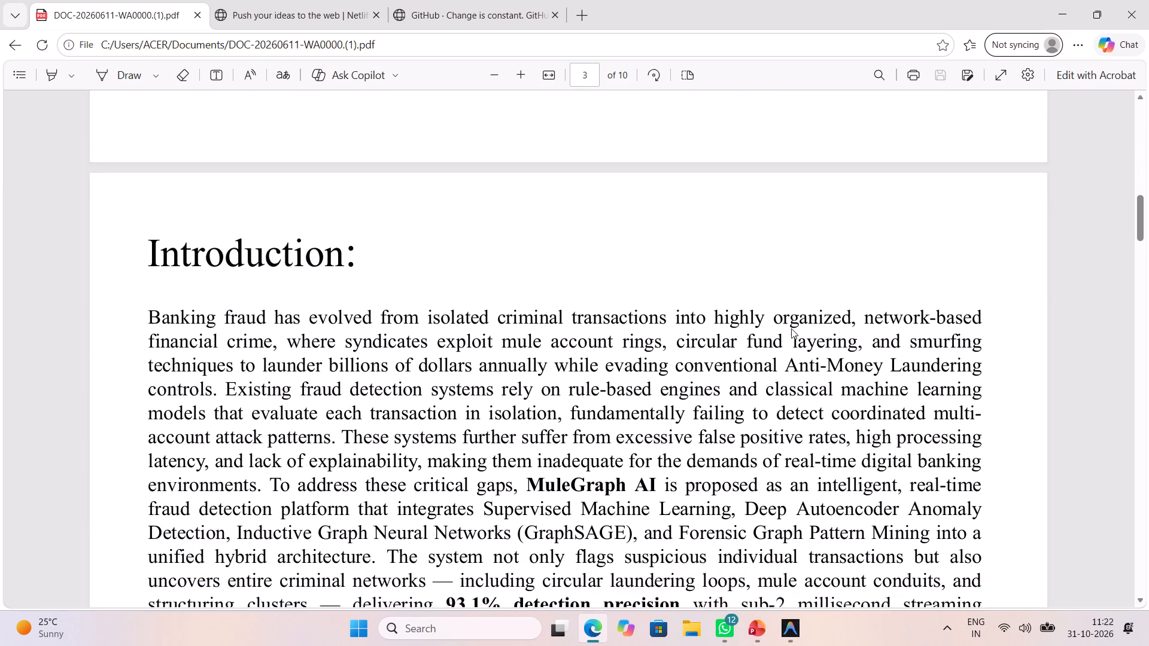
scroll(791, 328, down, 8)
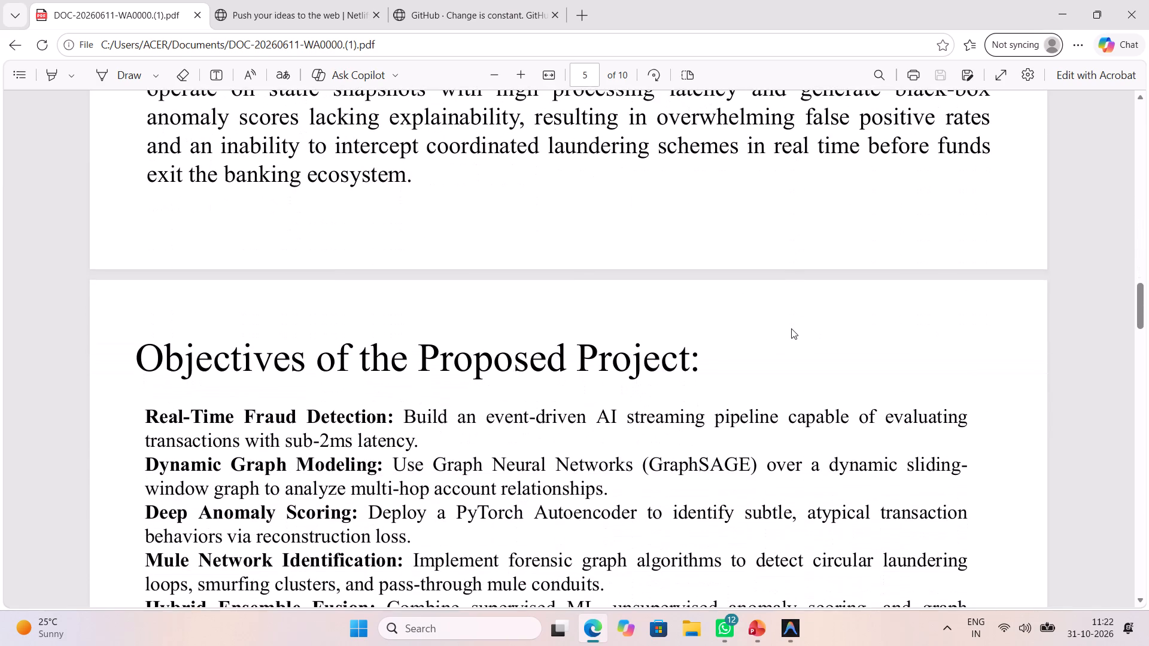
scroll(791, 328, down, 10)
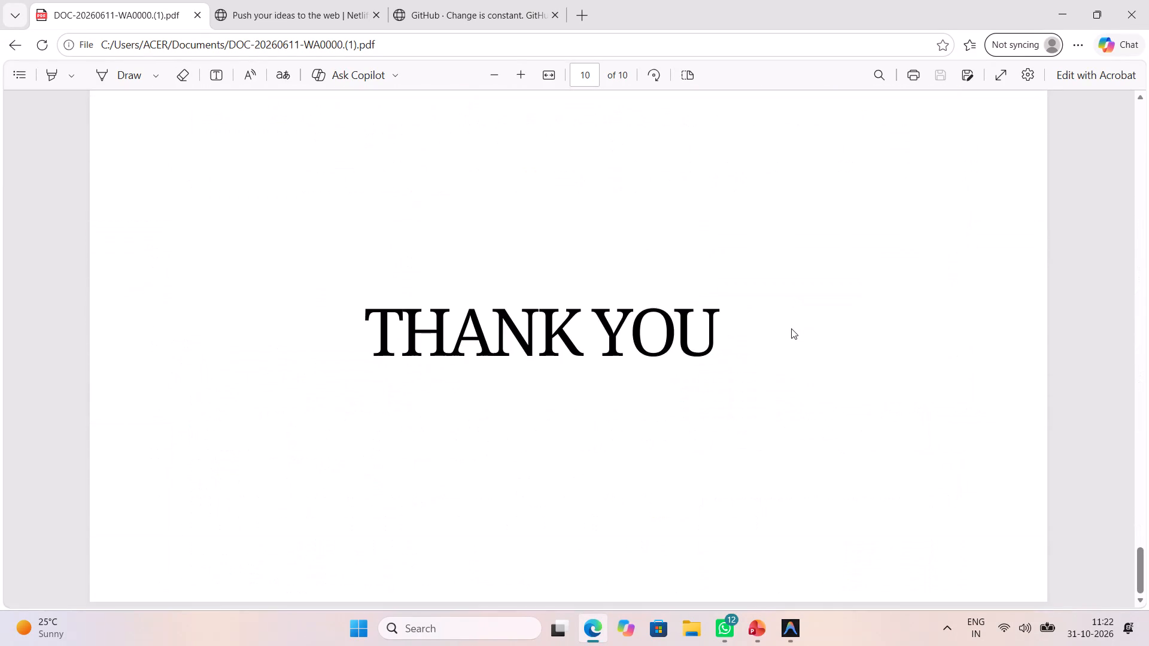
scroll(791, 328, down, 1)
scroll(791, 328, up, 4)
Close the browser showing the PDF, the PowerPoint presentation and the Antigravity IDE.
click(1144, 23)
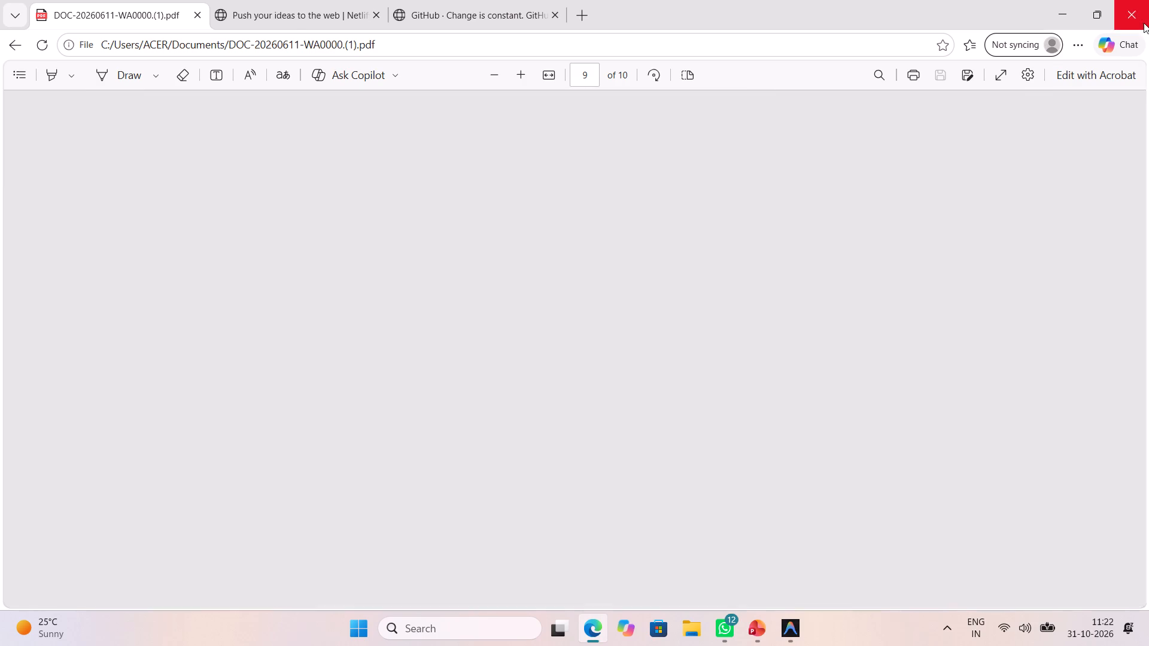
click(1147, 2)
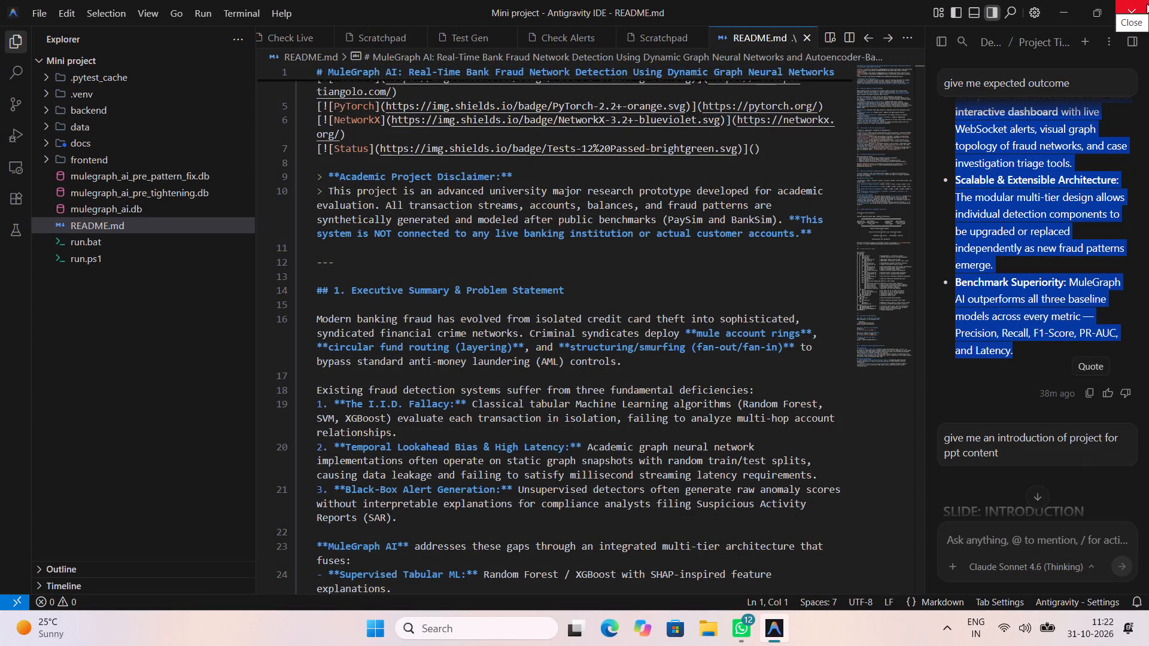
click(1147, 3)
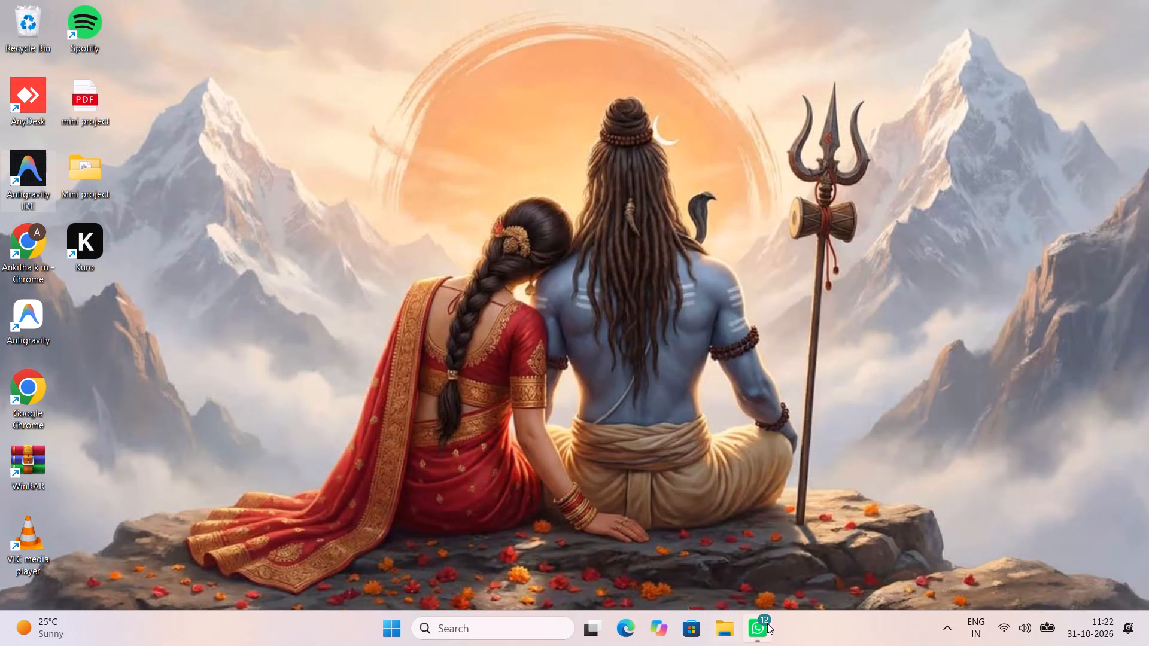
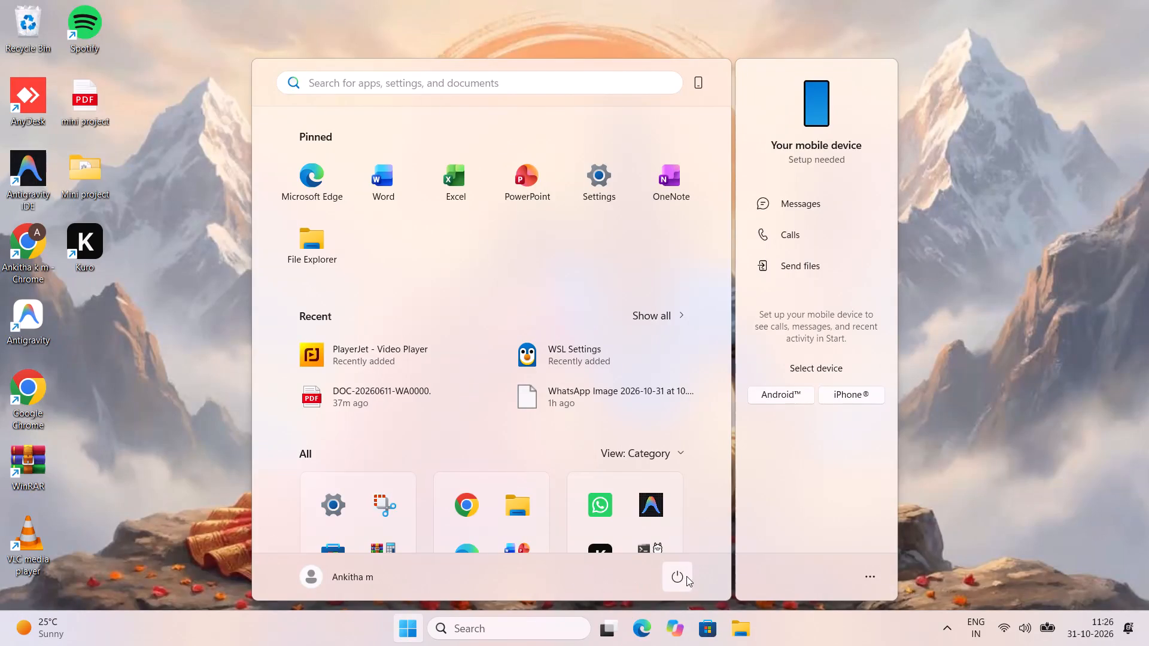
Show the computer's available power options.
click(687, 575)
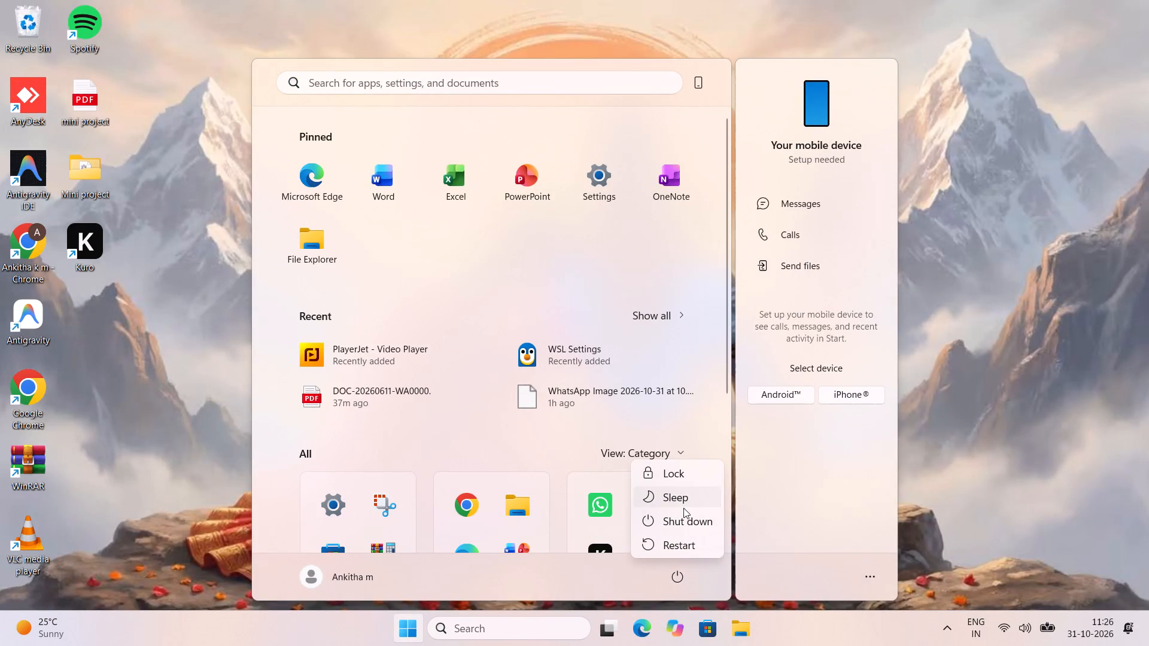